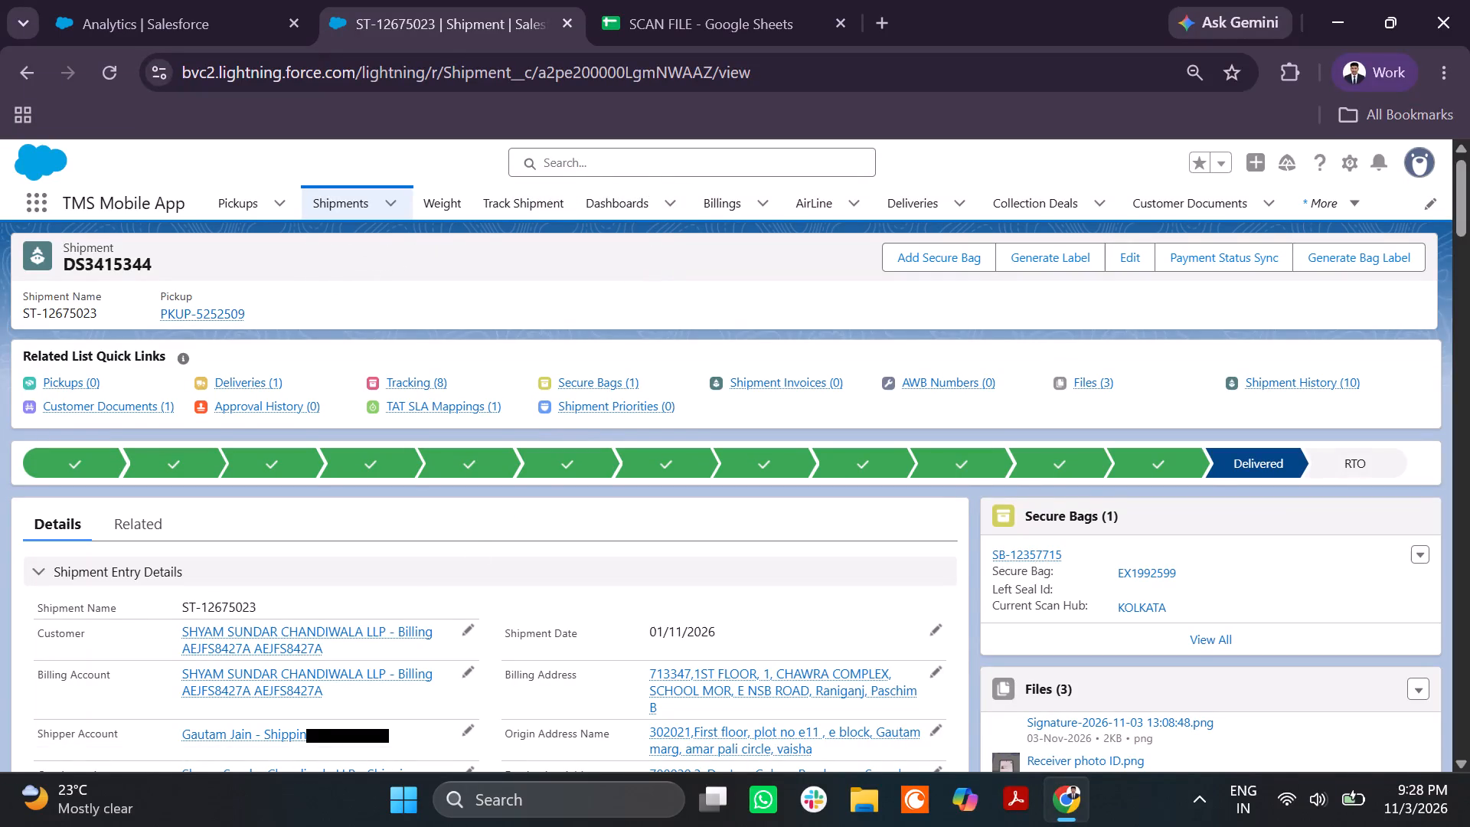
{"action": "left_click", "coordinate": [633, 168]}
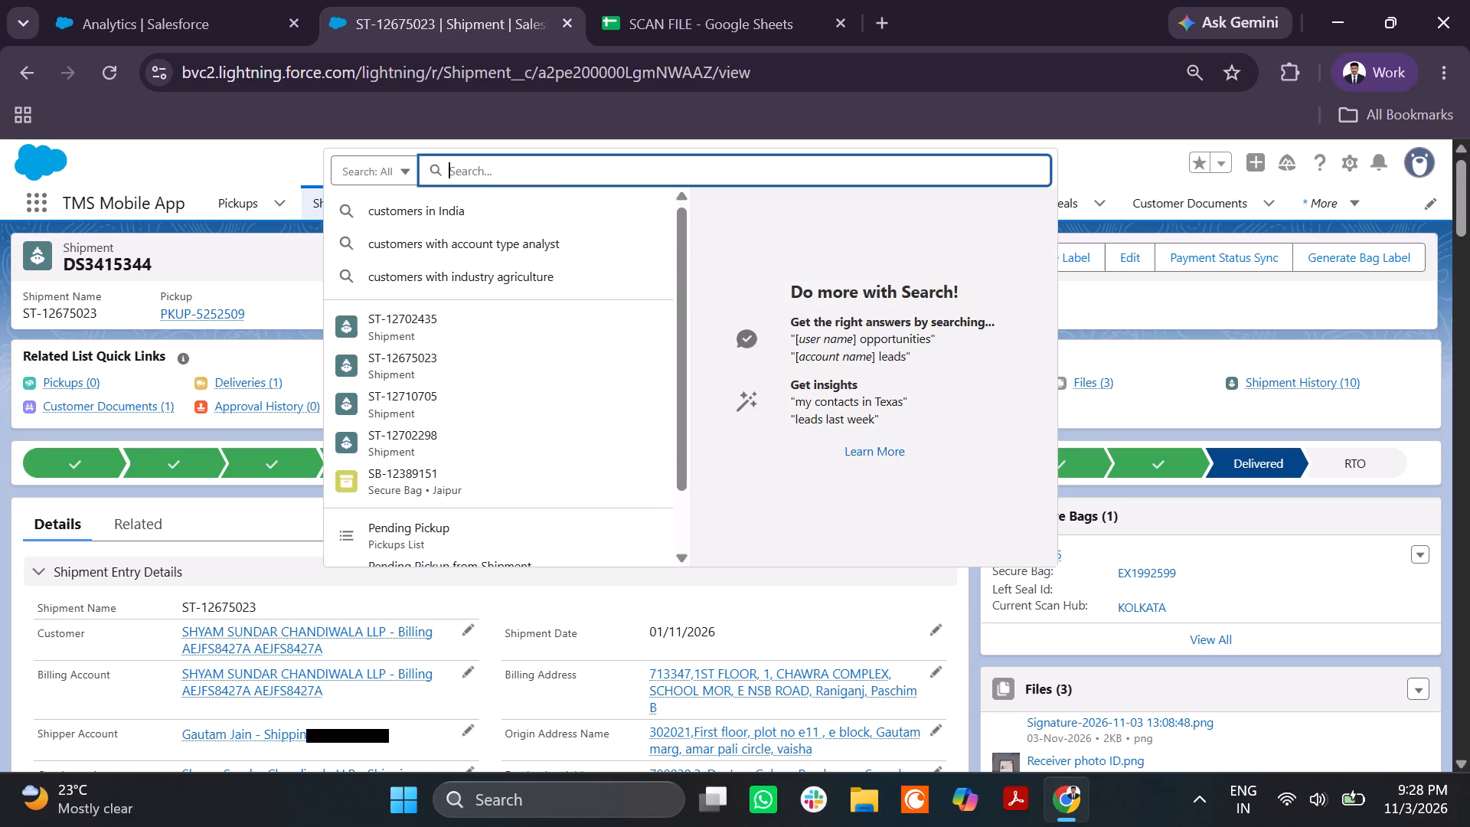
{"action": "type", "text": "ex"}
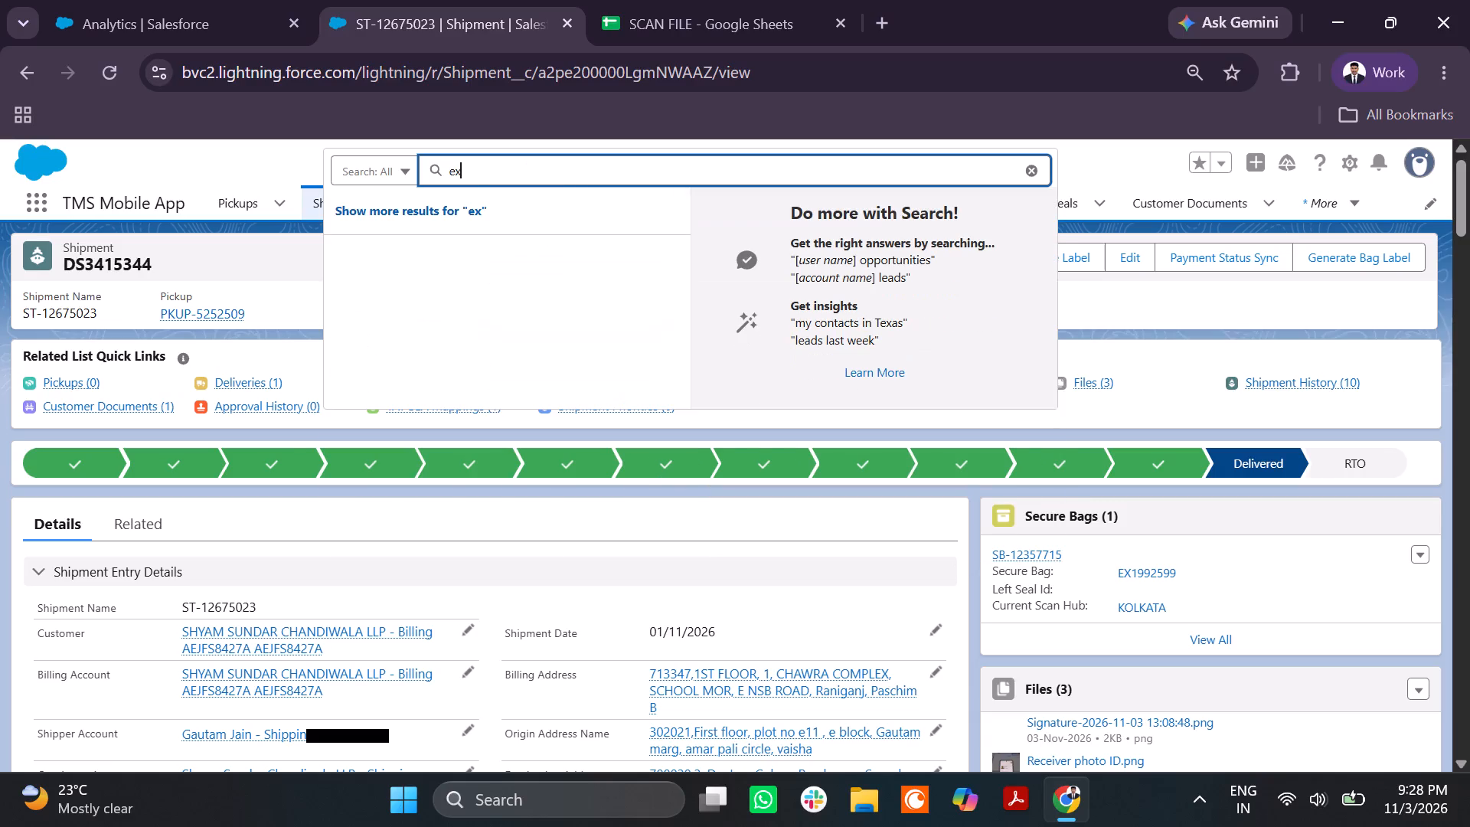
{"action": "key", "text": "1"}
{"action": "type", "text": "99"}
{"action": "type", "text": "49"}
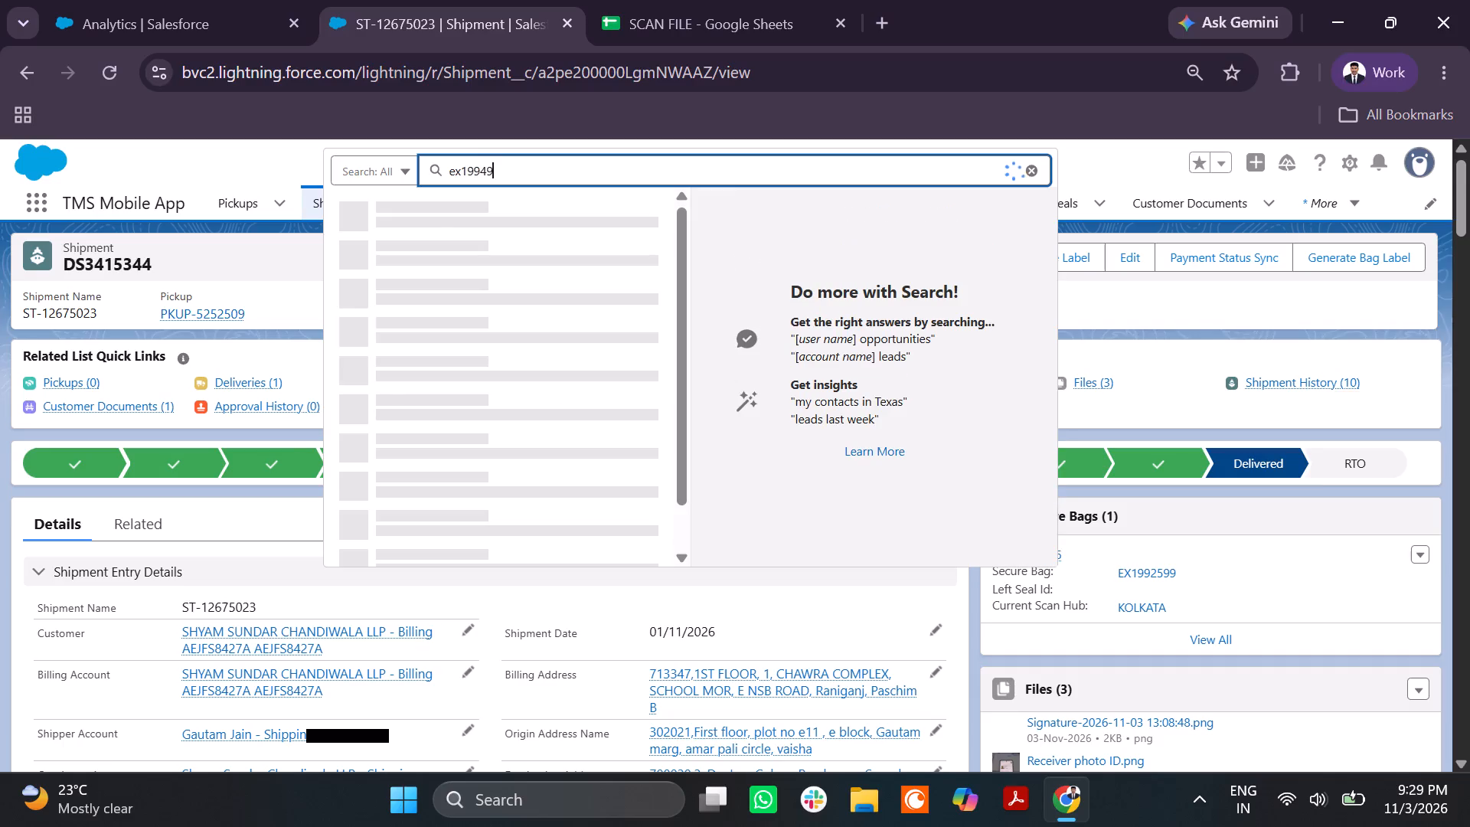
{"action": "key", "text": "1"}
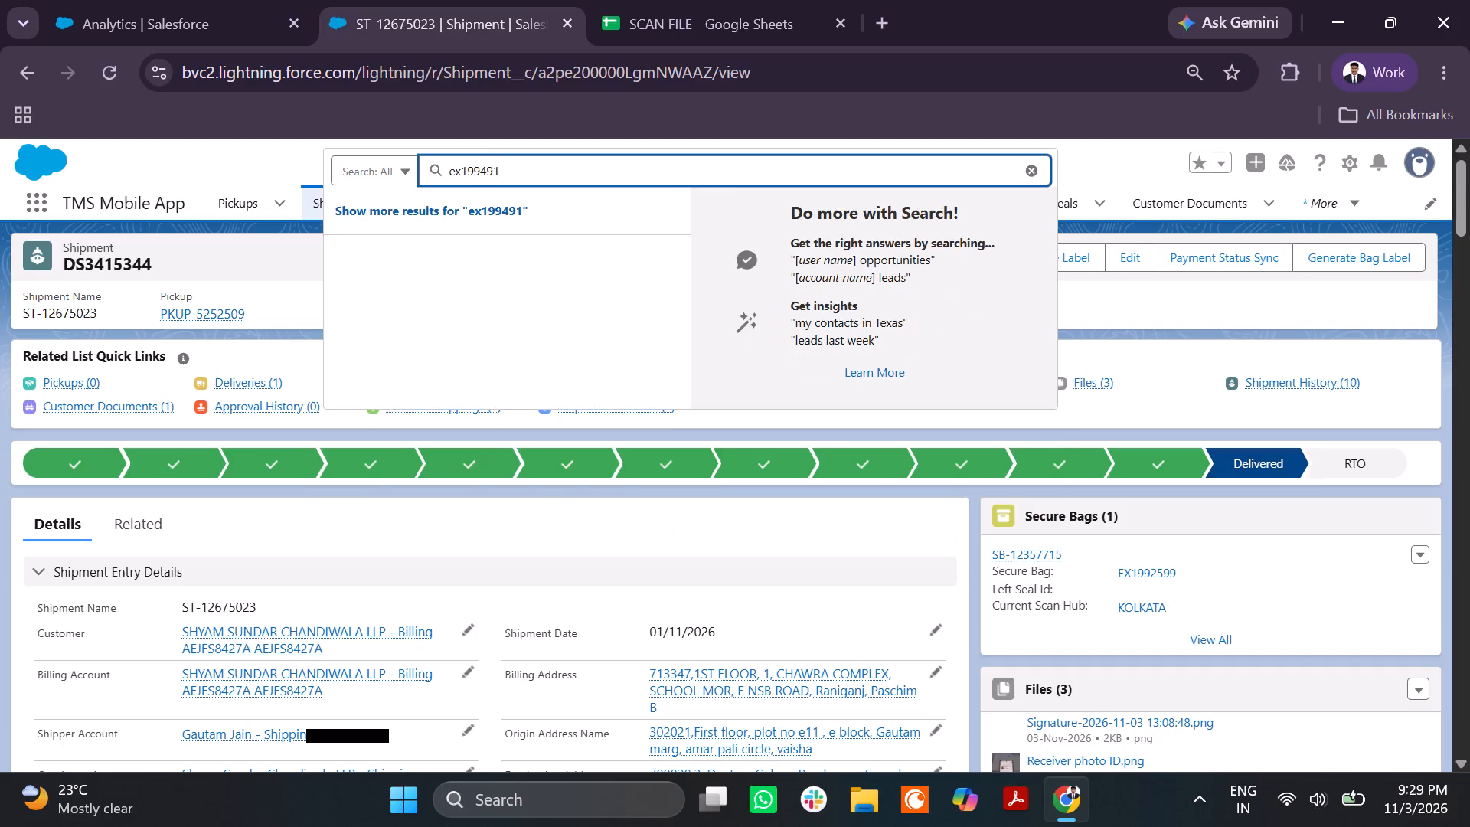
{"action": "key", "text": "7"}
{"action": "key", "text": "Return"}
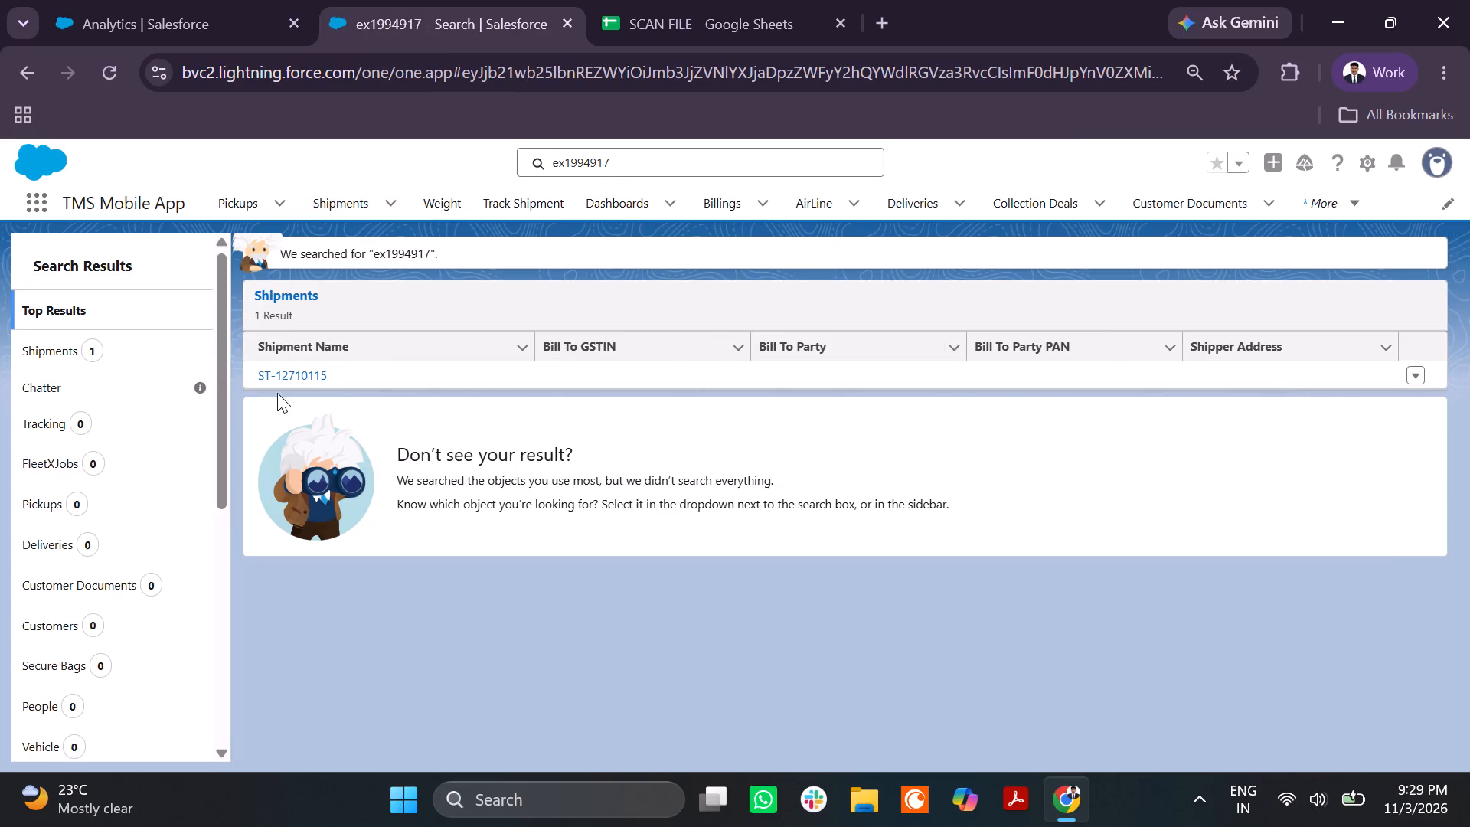
{"action": "left_click", "coordinate": [296, 368]}
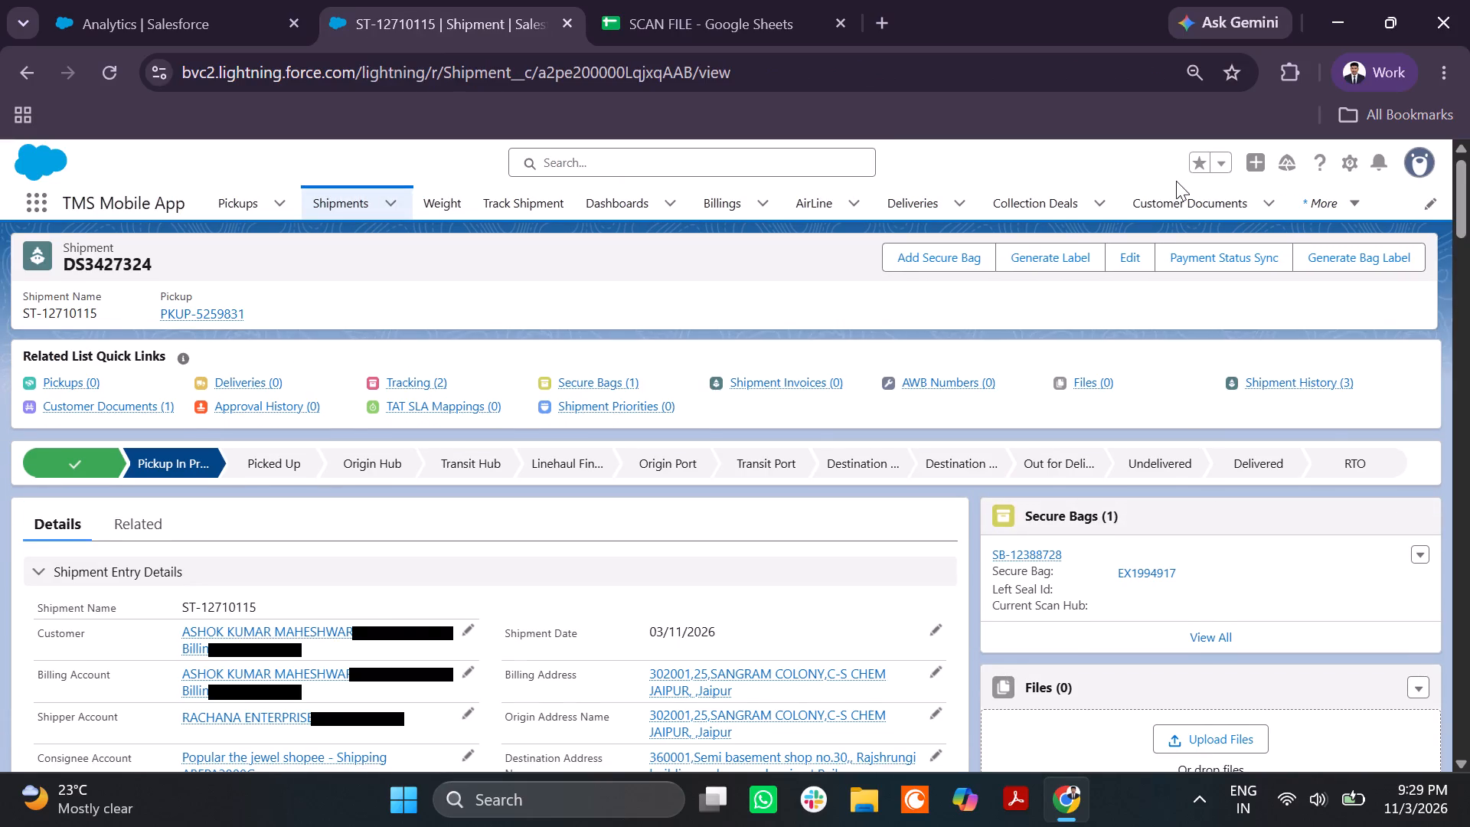
Generate the shipment's label and print all pages in 2 copies on the HP LaserJet M1530 MFP.
{"action": "left_click", "coordinate": [1049, 263]}
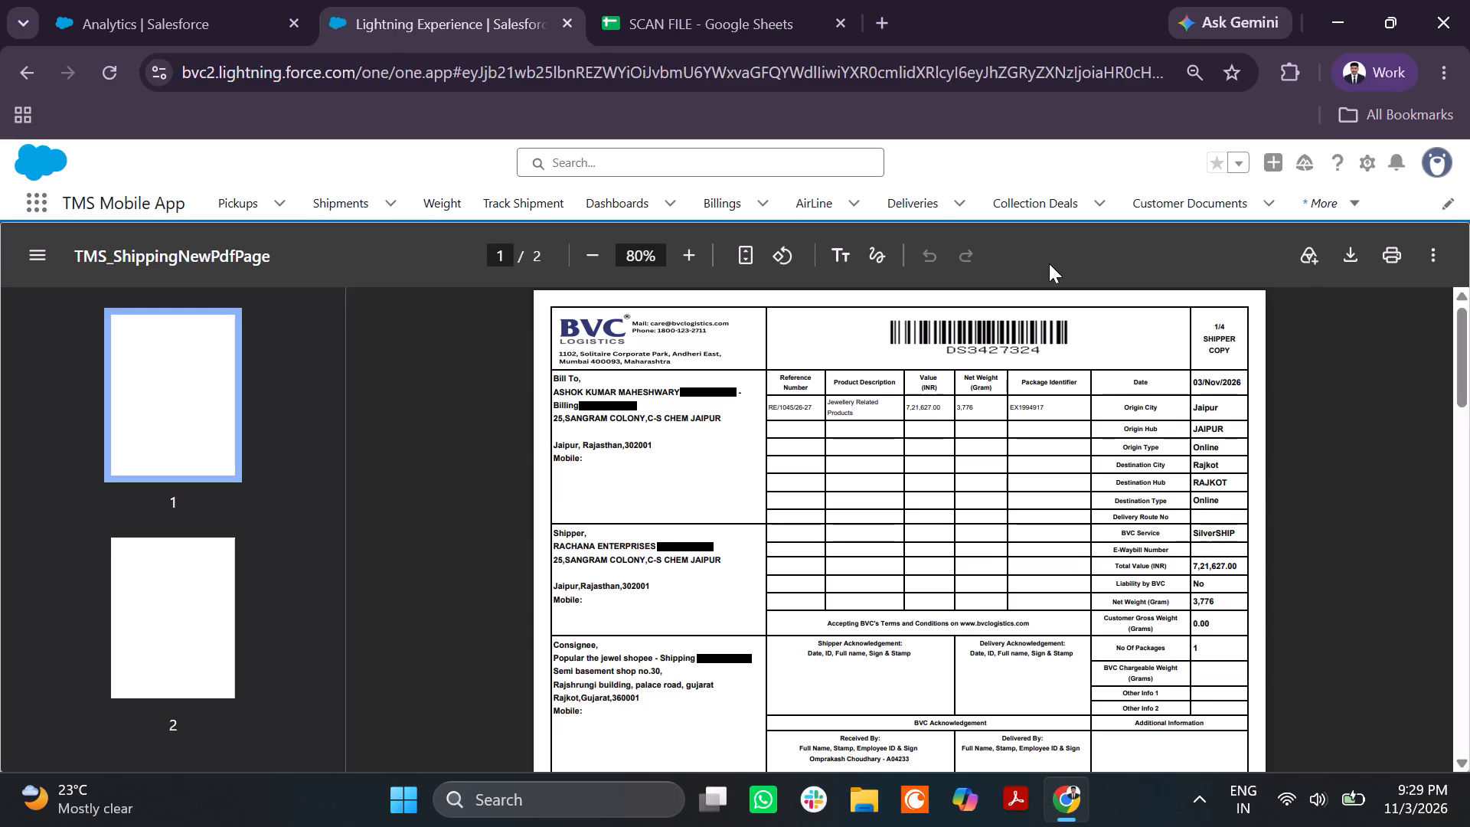
{"action": "left_click", "coordinate": [1394, 255]}
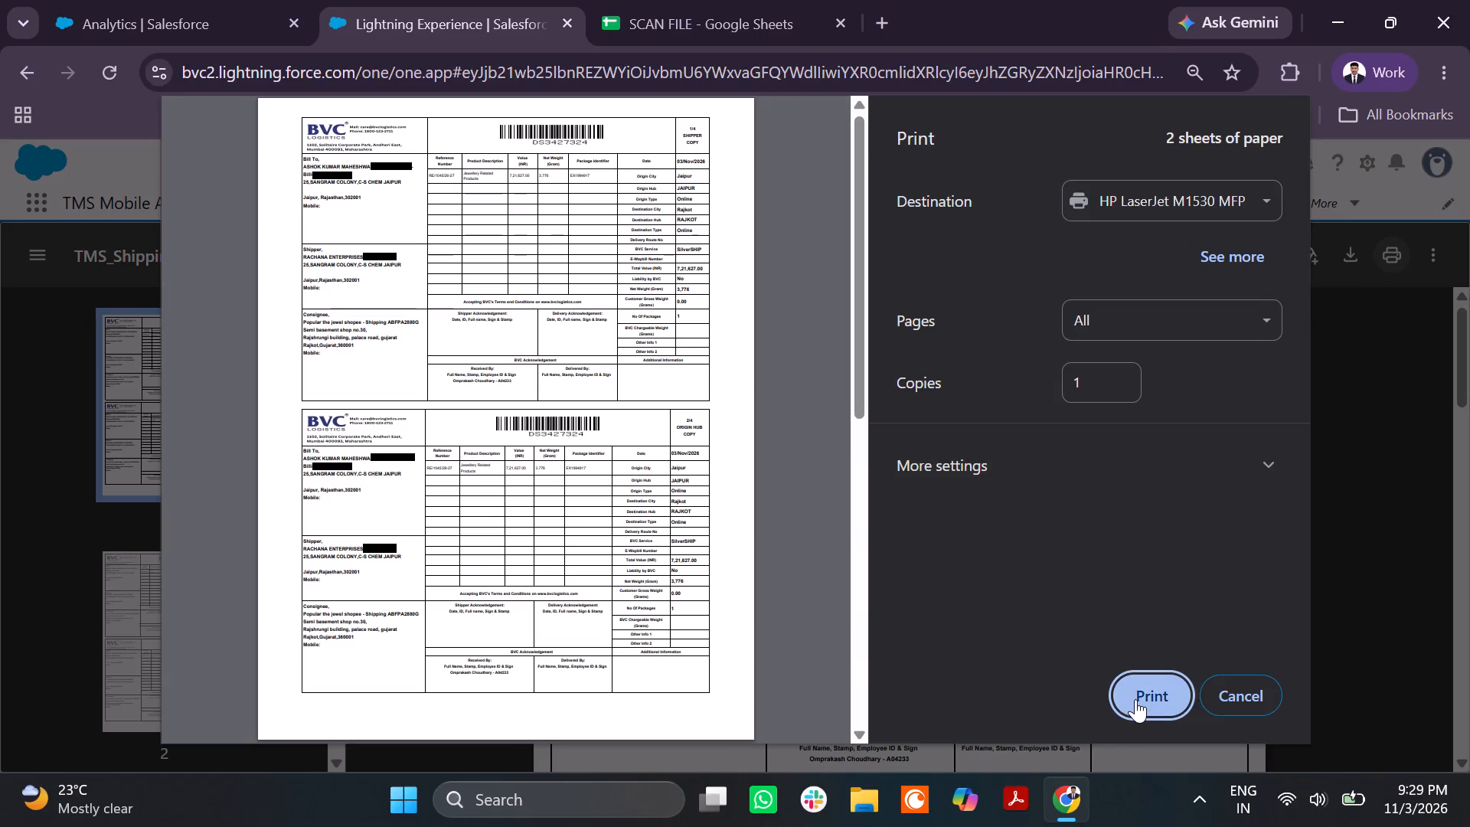
{"action": "left_click", "coordinate": [1125, 386]}
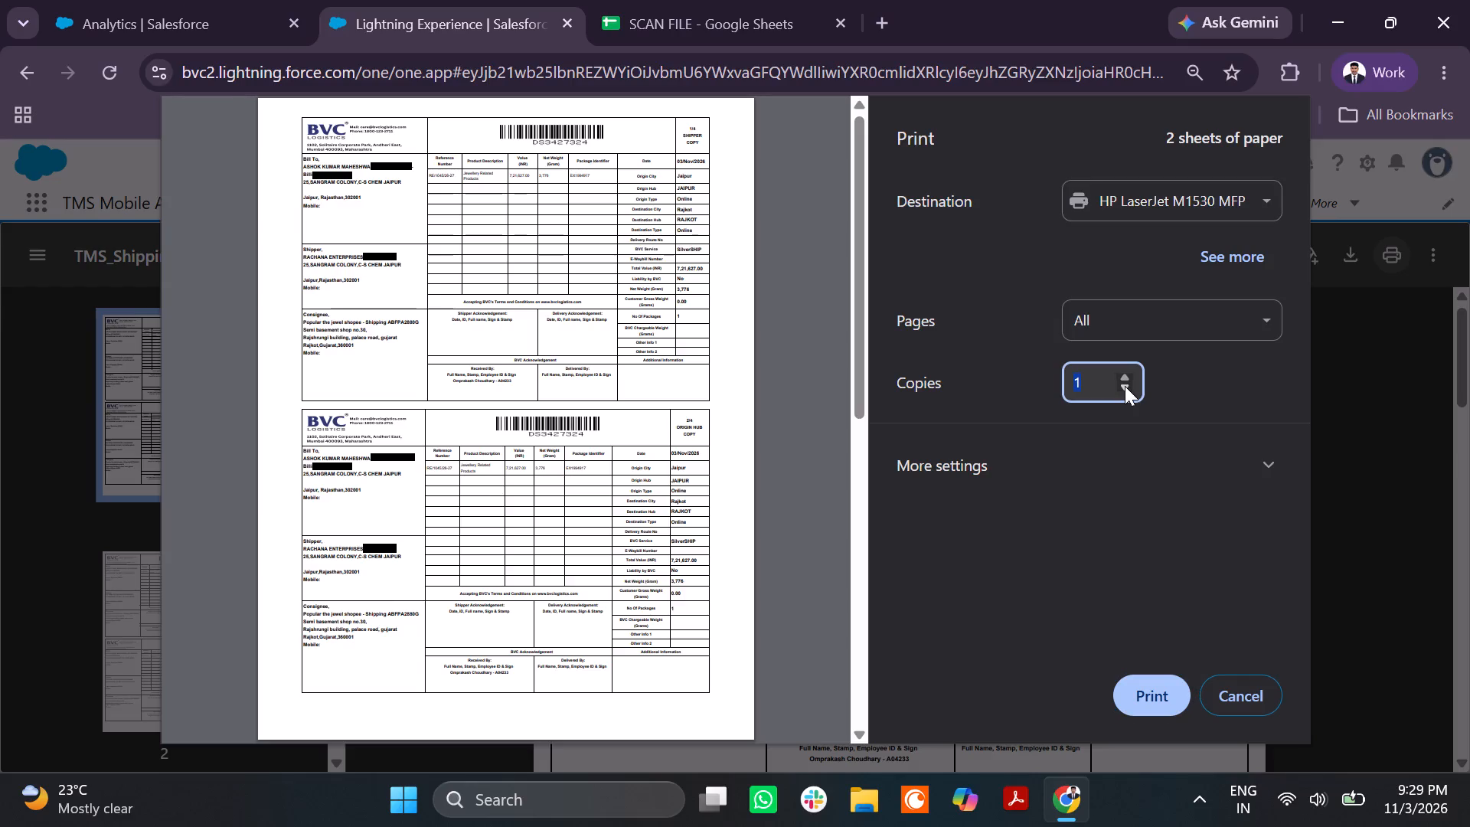
{"action": "left_click", "coordinate": [1125, 386]}
{"action": "left_click", "coordinate": [1126, 376]}
{"action": "left_click", "coordinate": [1149, 683]}
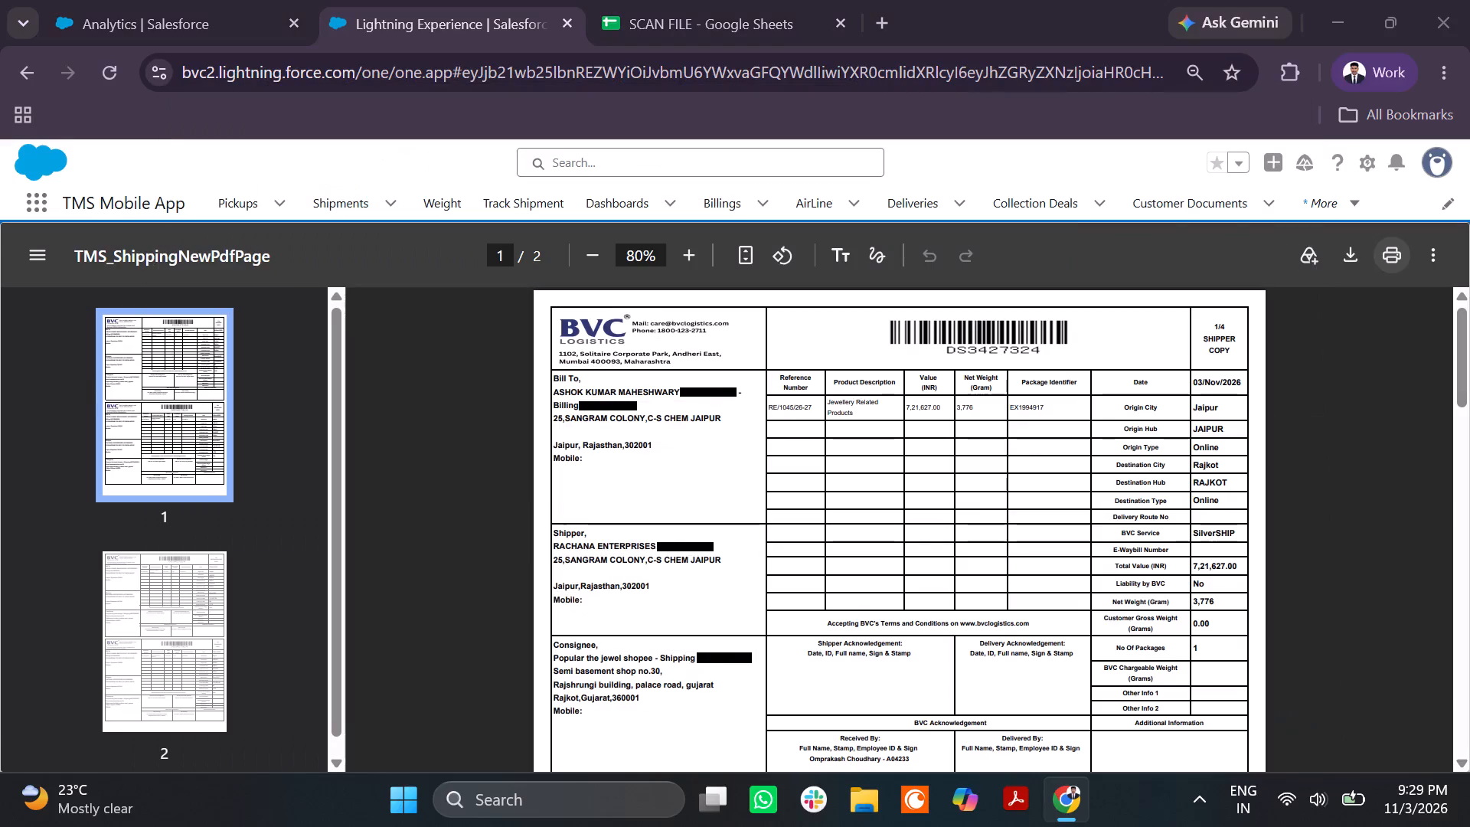
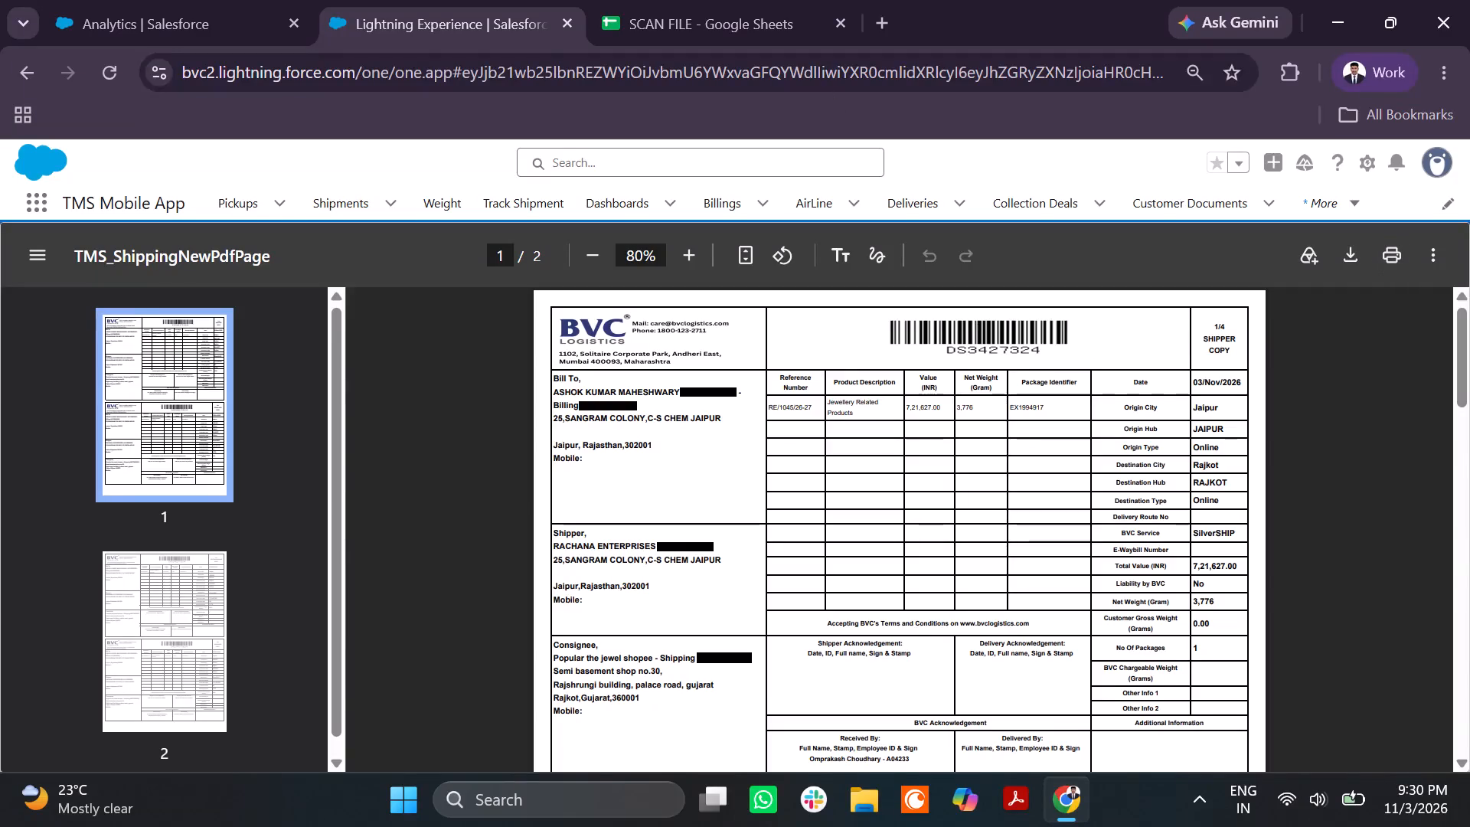
Open the global record search to look up another shipment.
{"action": "left_click", "coordinate": [694, 161]}
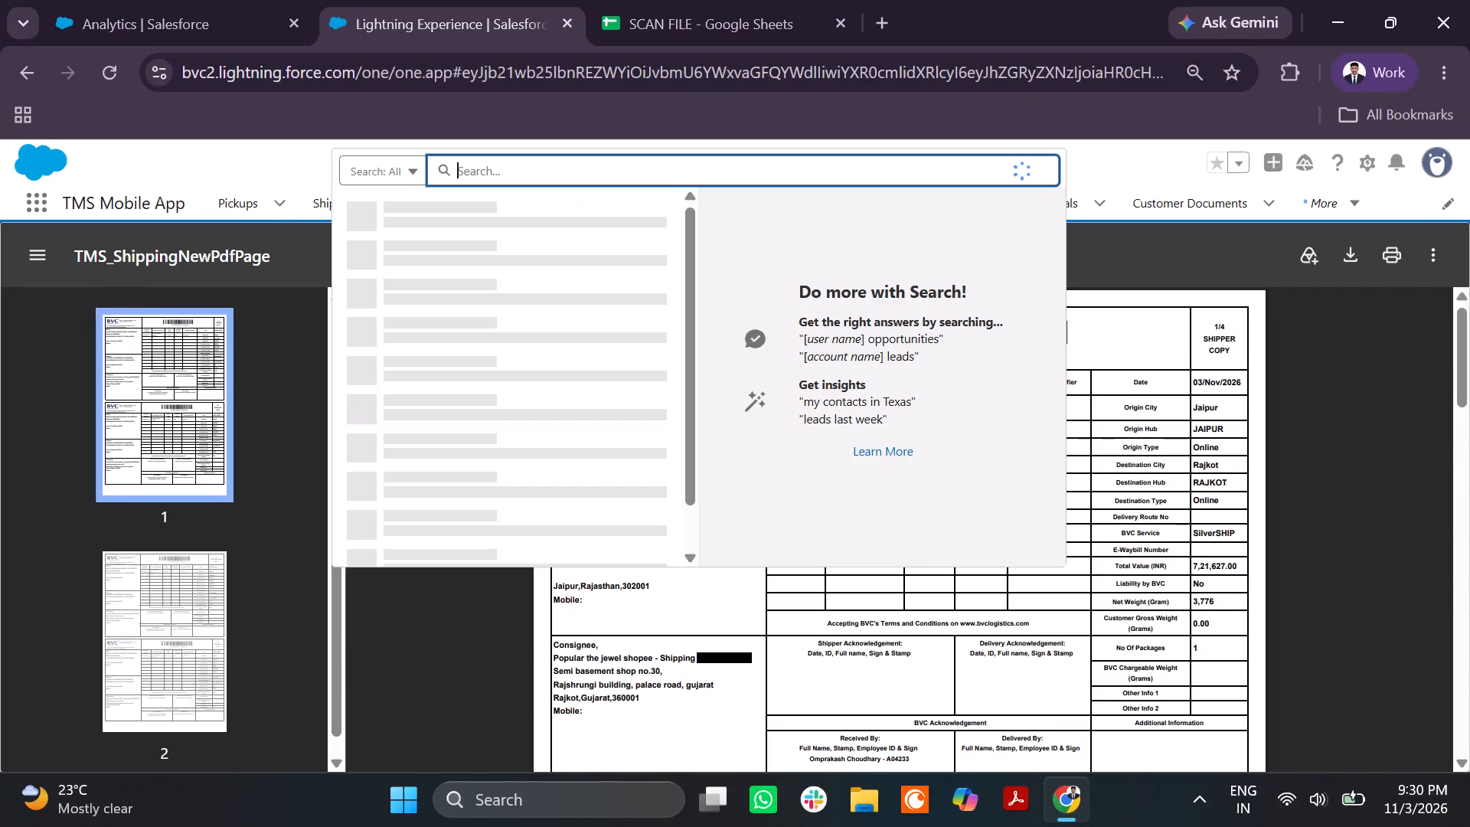
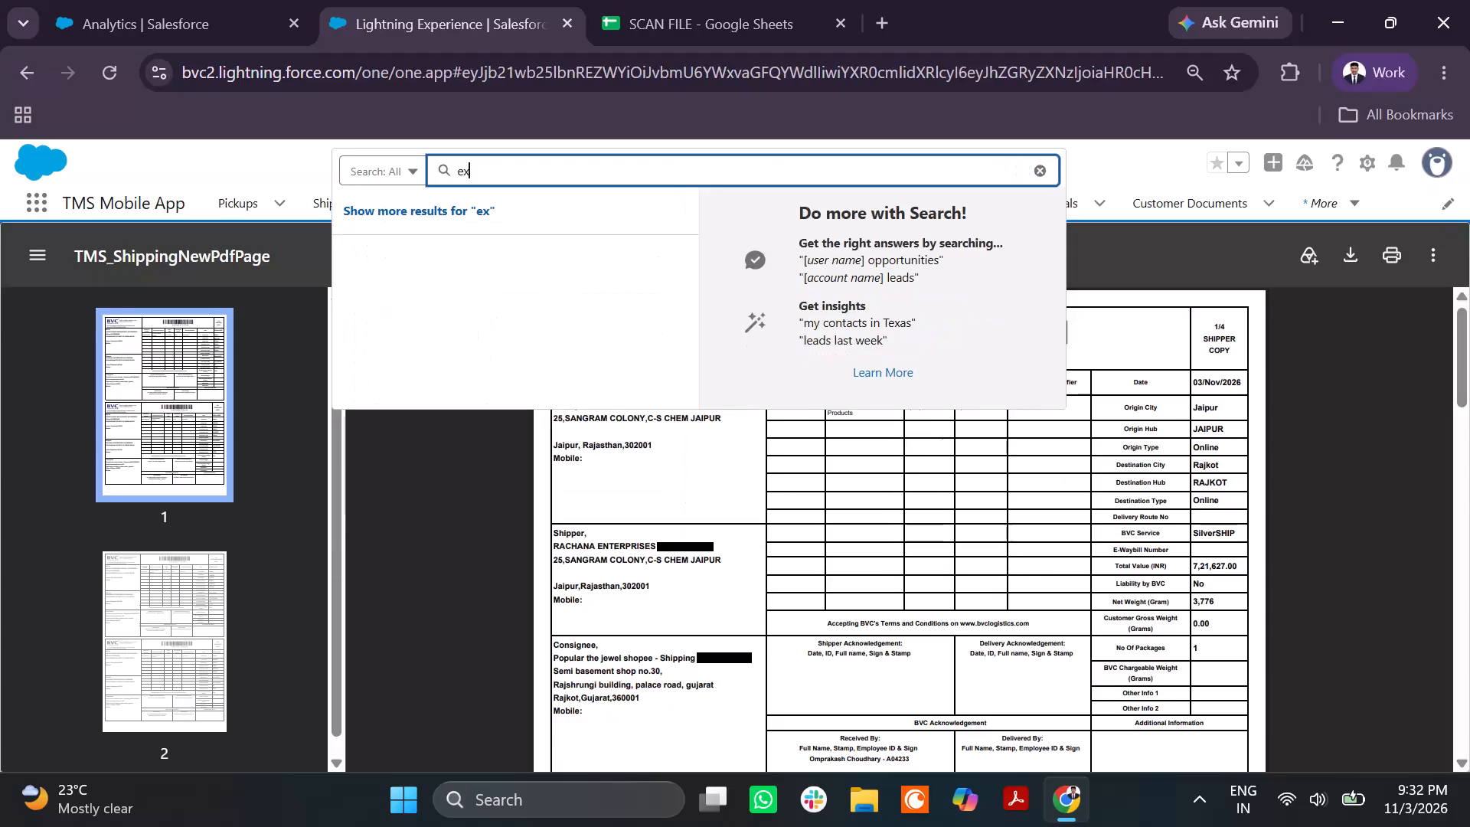
{"action": "key", "text": "1"}
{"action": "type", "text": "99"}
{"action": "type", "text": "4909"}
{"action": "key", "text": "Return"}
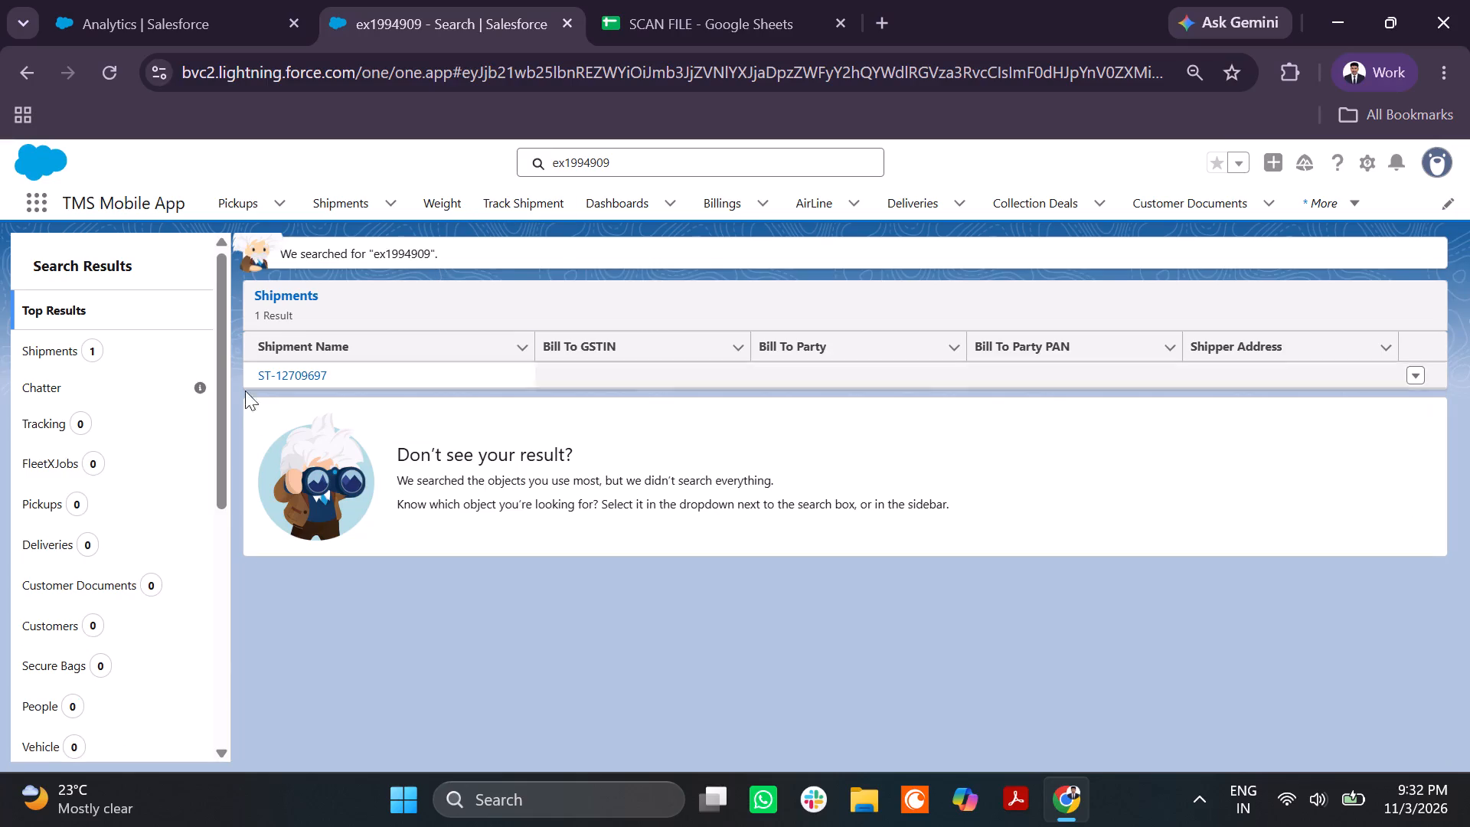
{"action": "left_click", "coordinate": [304, 374]}
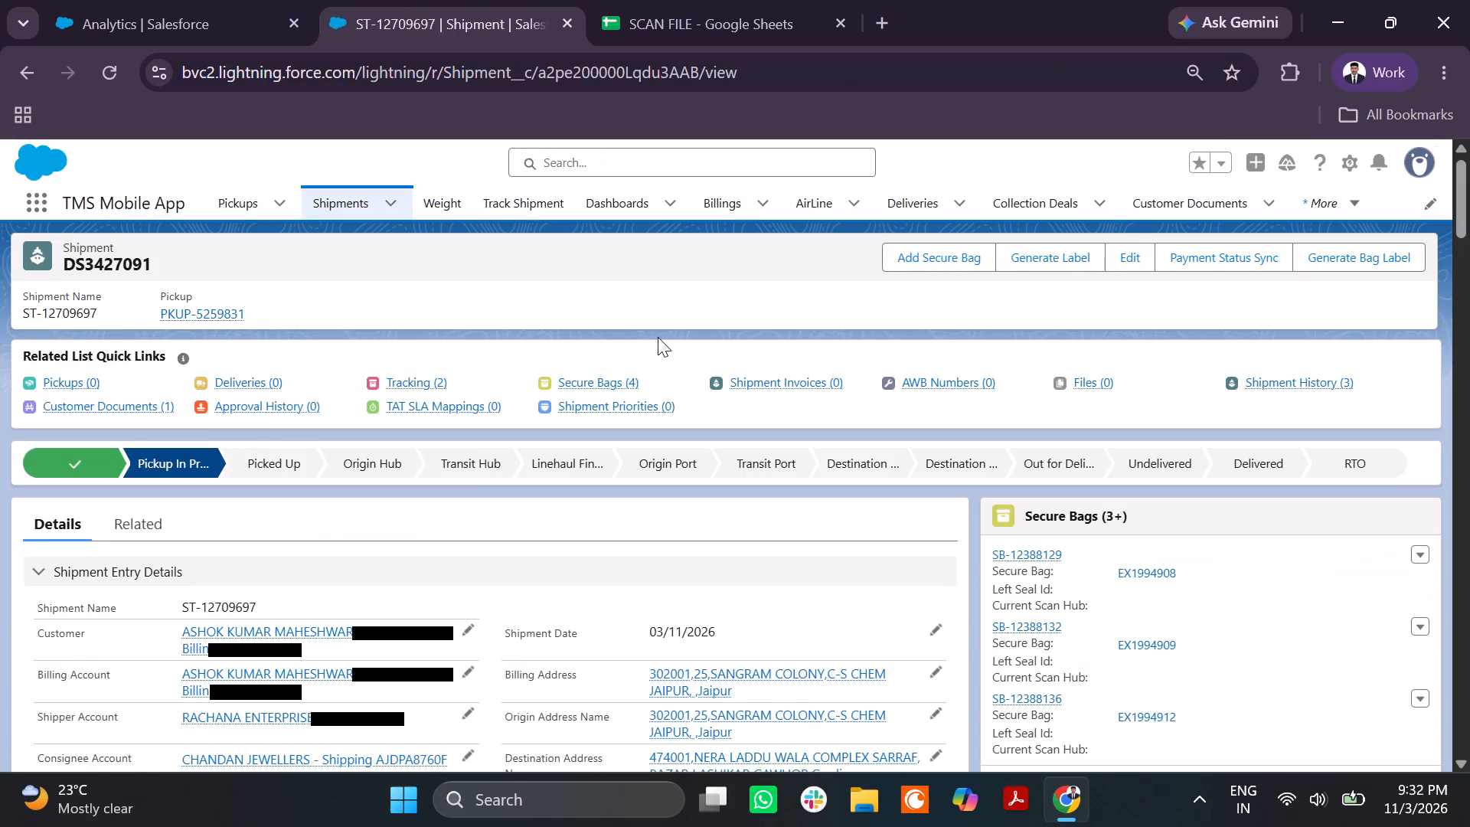
Generate the shipment's label and print one copy of all pages on the HP LaserJet M1530 MFP.
{"action": "left_click", "coordinate": [1045, 263]}
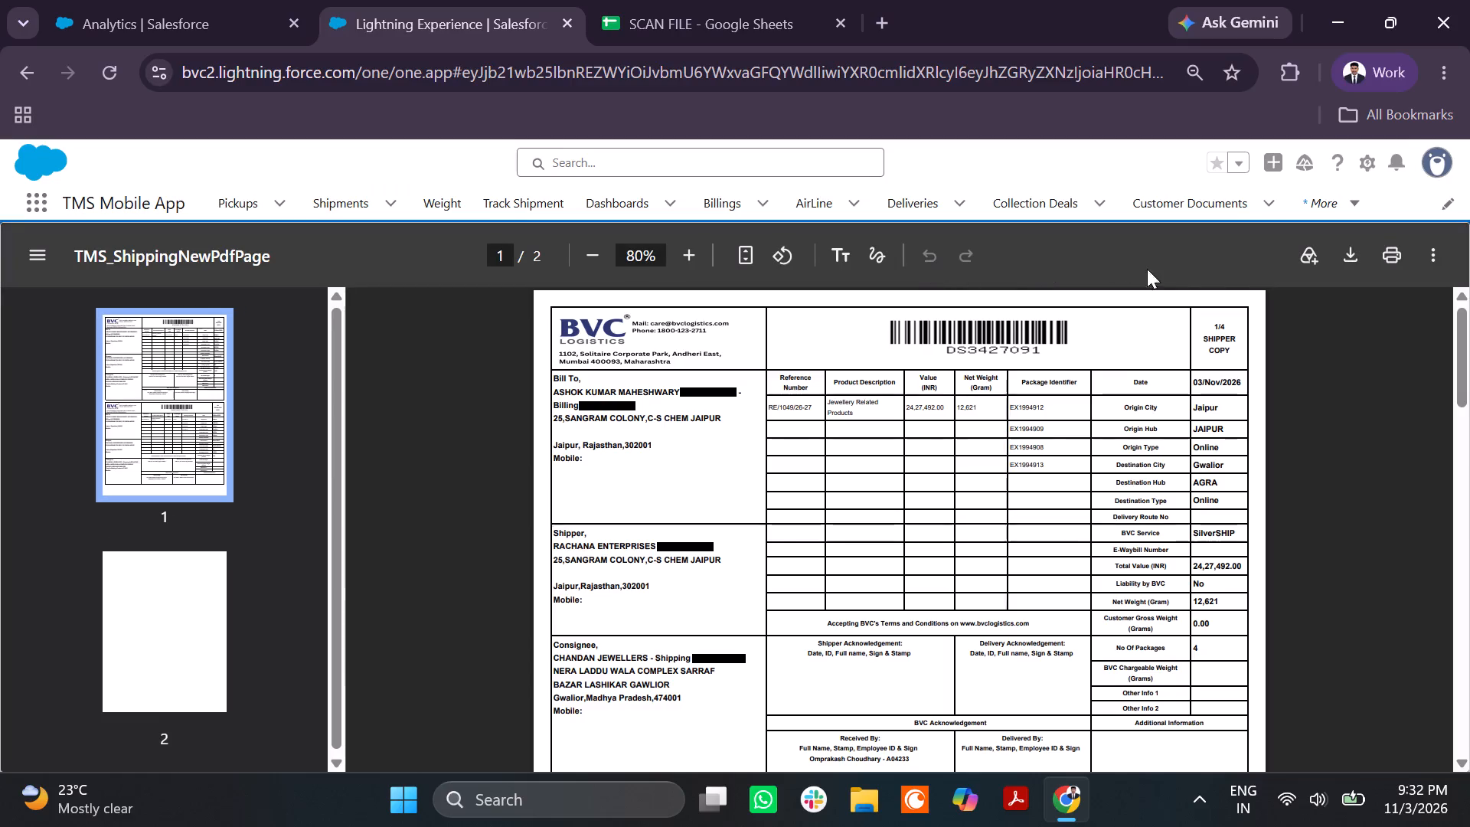
{"action": "left_click", "coordinate": [1394, 253]}
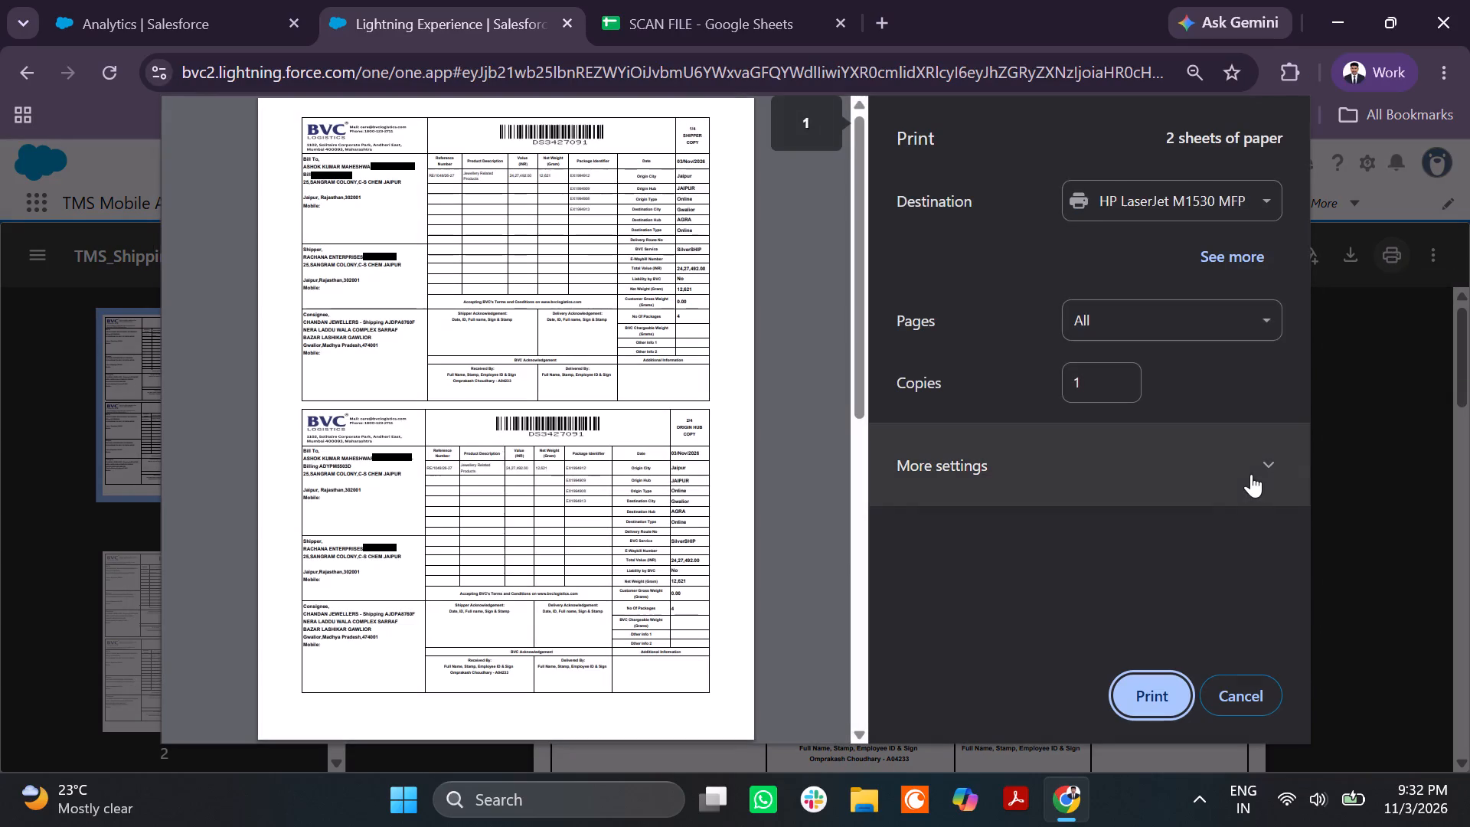
{"action": "left_click", "coordinate": [1148, 688]}
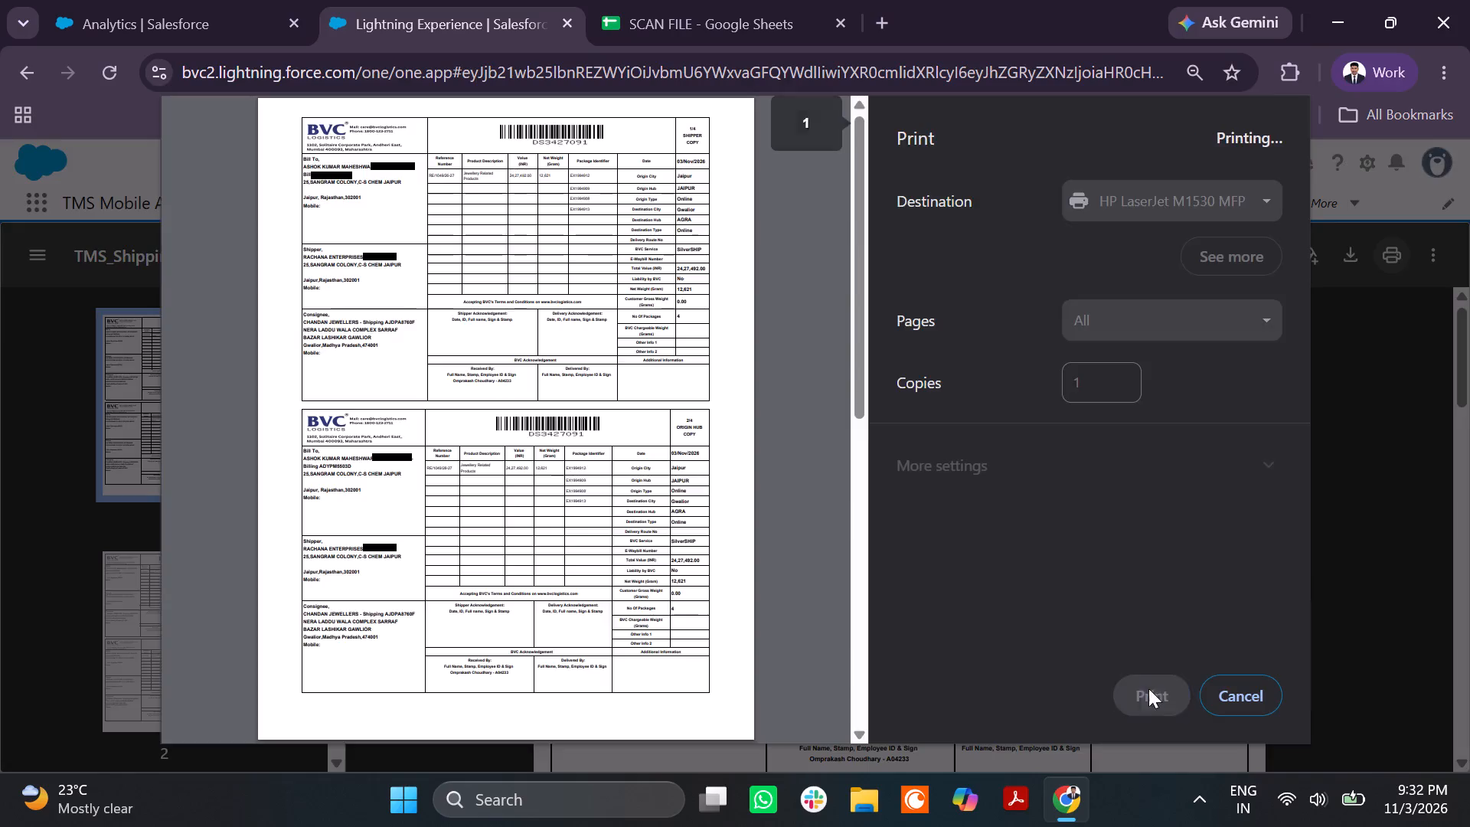
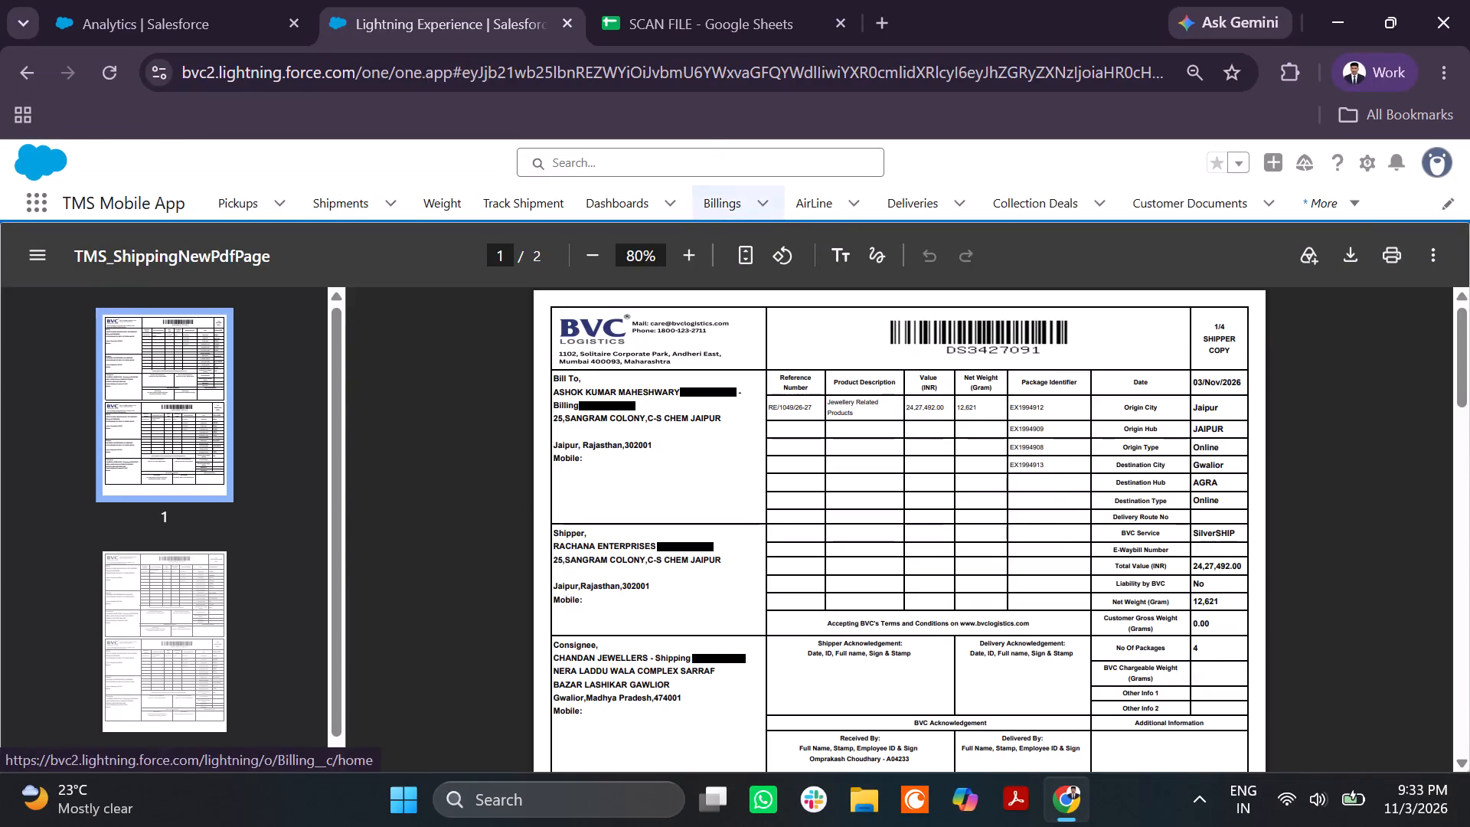
{"action": "left_click", "coordinate": [663, 170]}
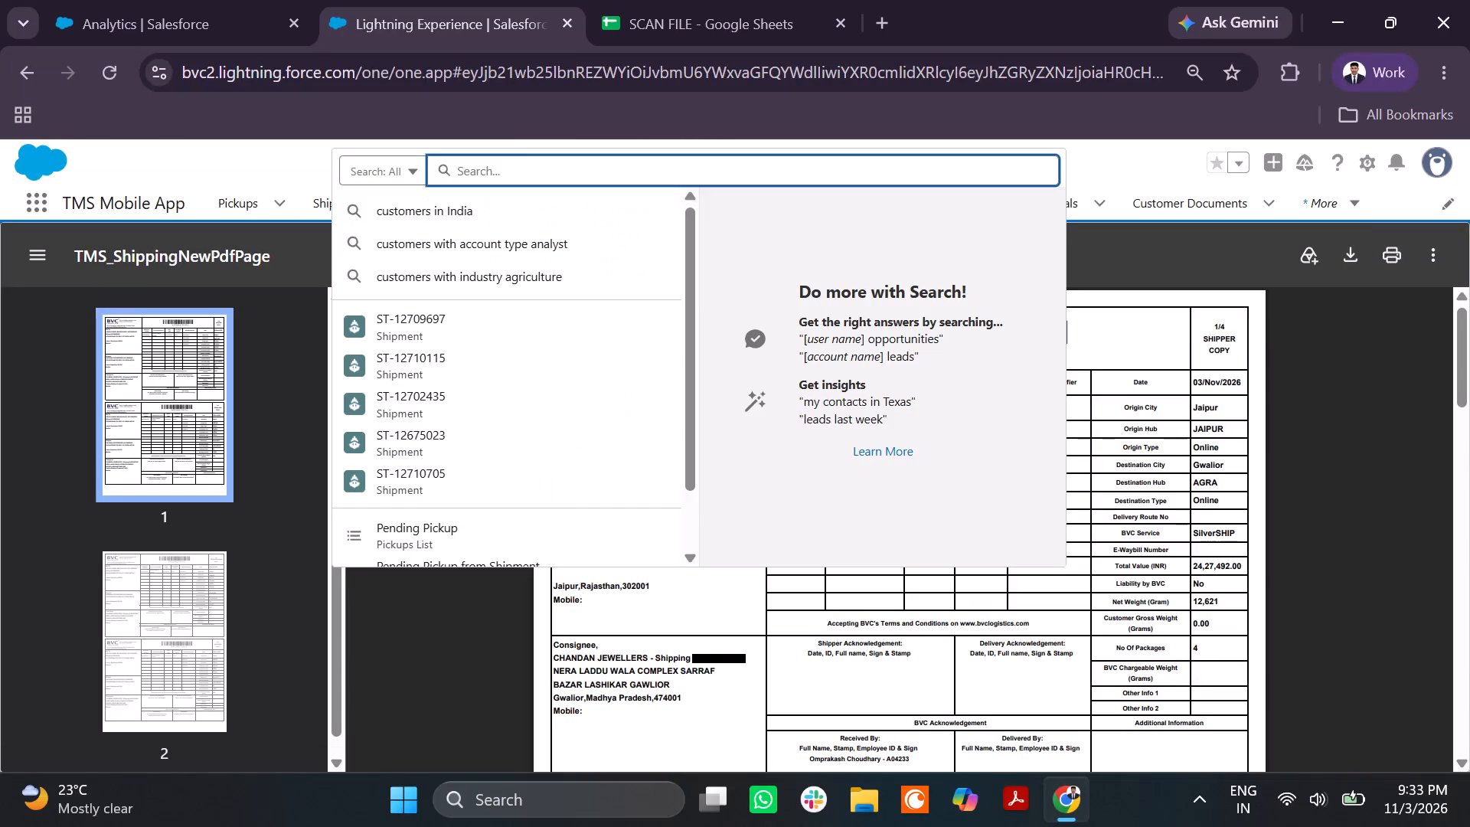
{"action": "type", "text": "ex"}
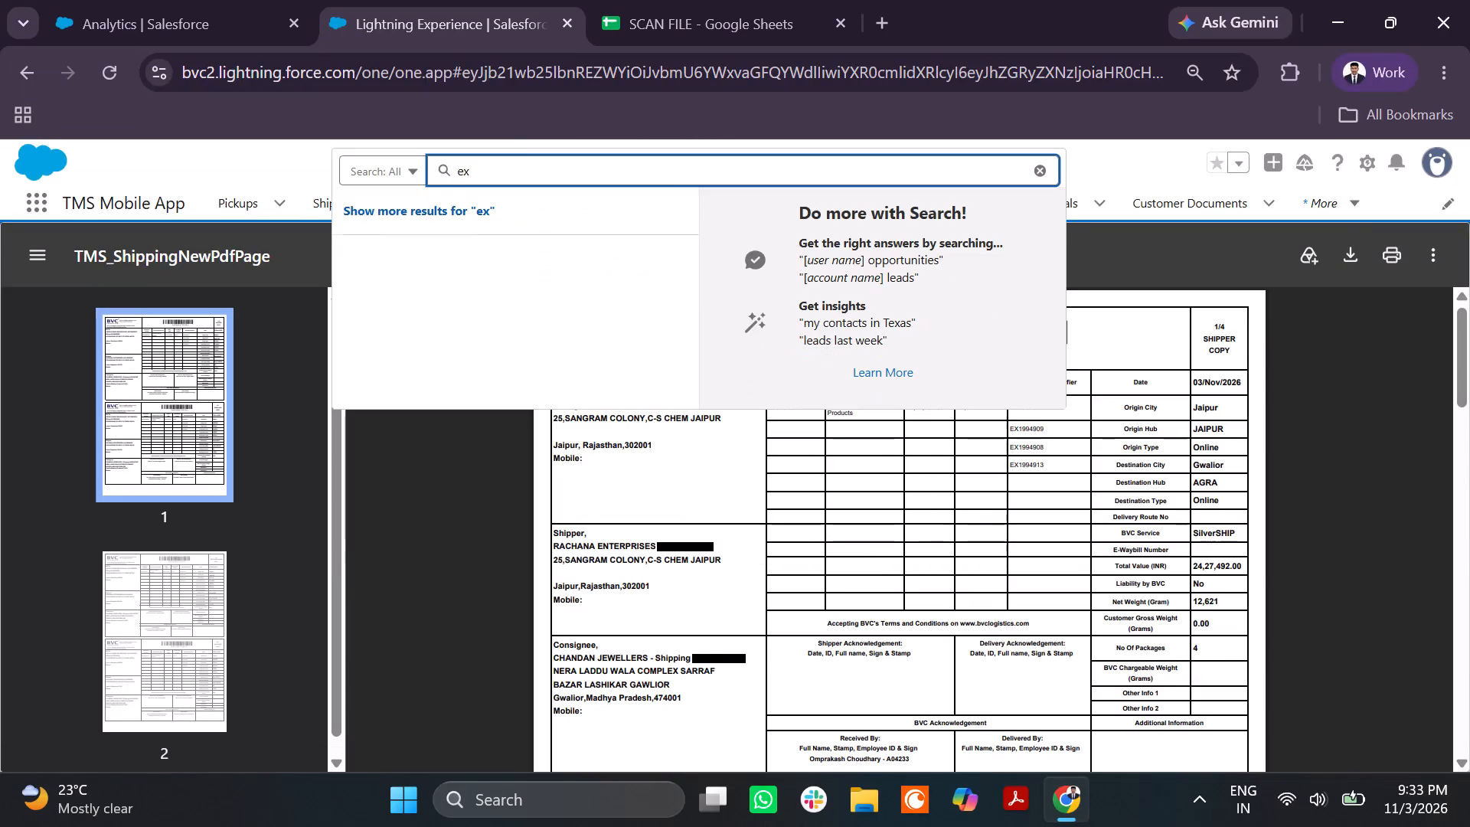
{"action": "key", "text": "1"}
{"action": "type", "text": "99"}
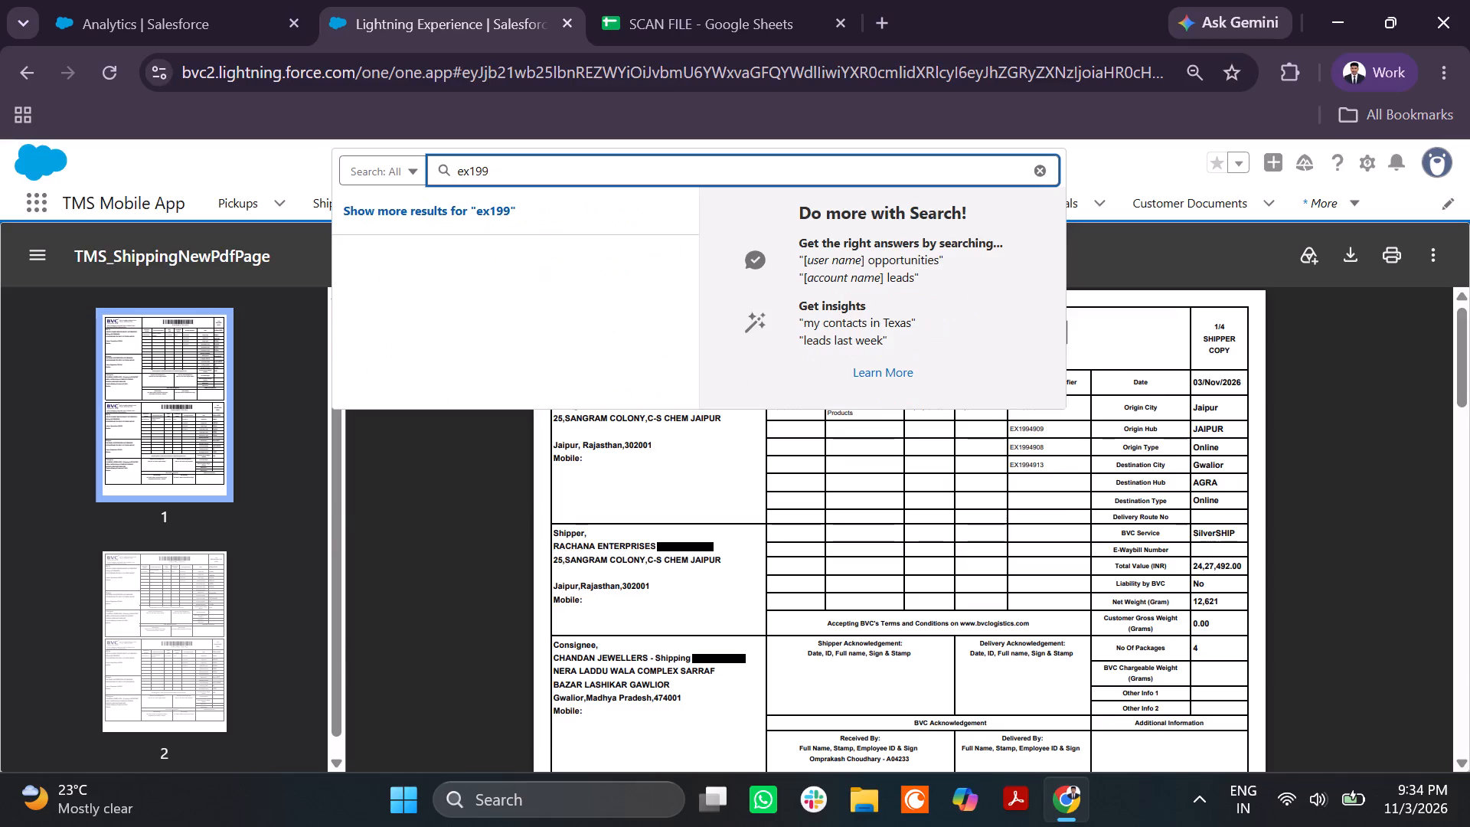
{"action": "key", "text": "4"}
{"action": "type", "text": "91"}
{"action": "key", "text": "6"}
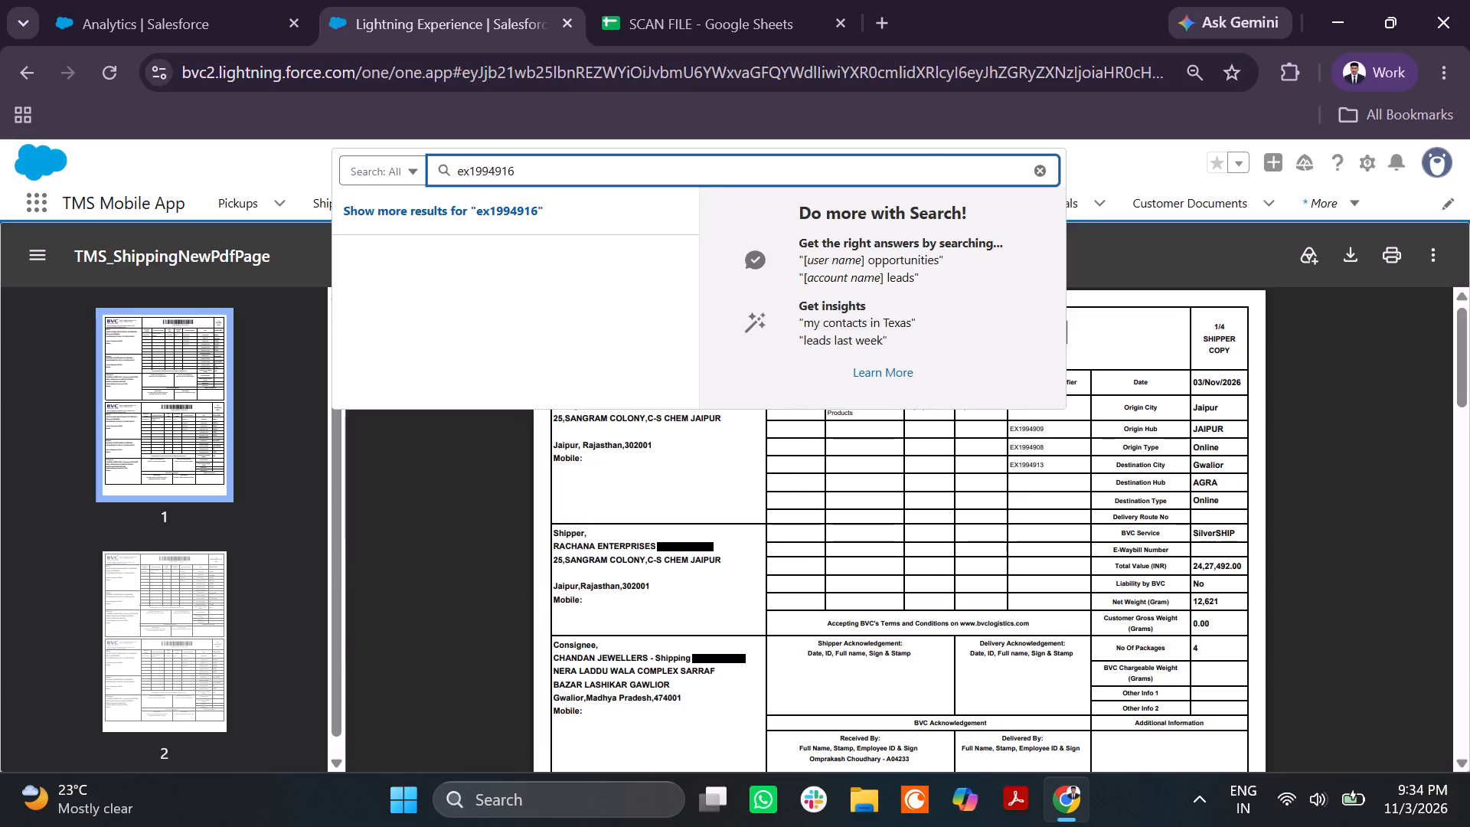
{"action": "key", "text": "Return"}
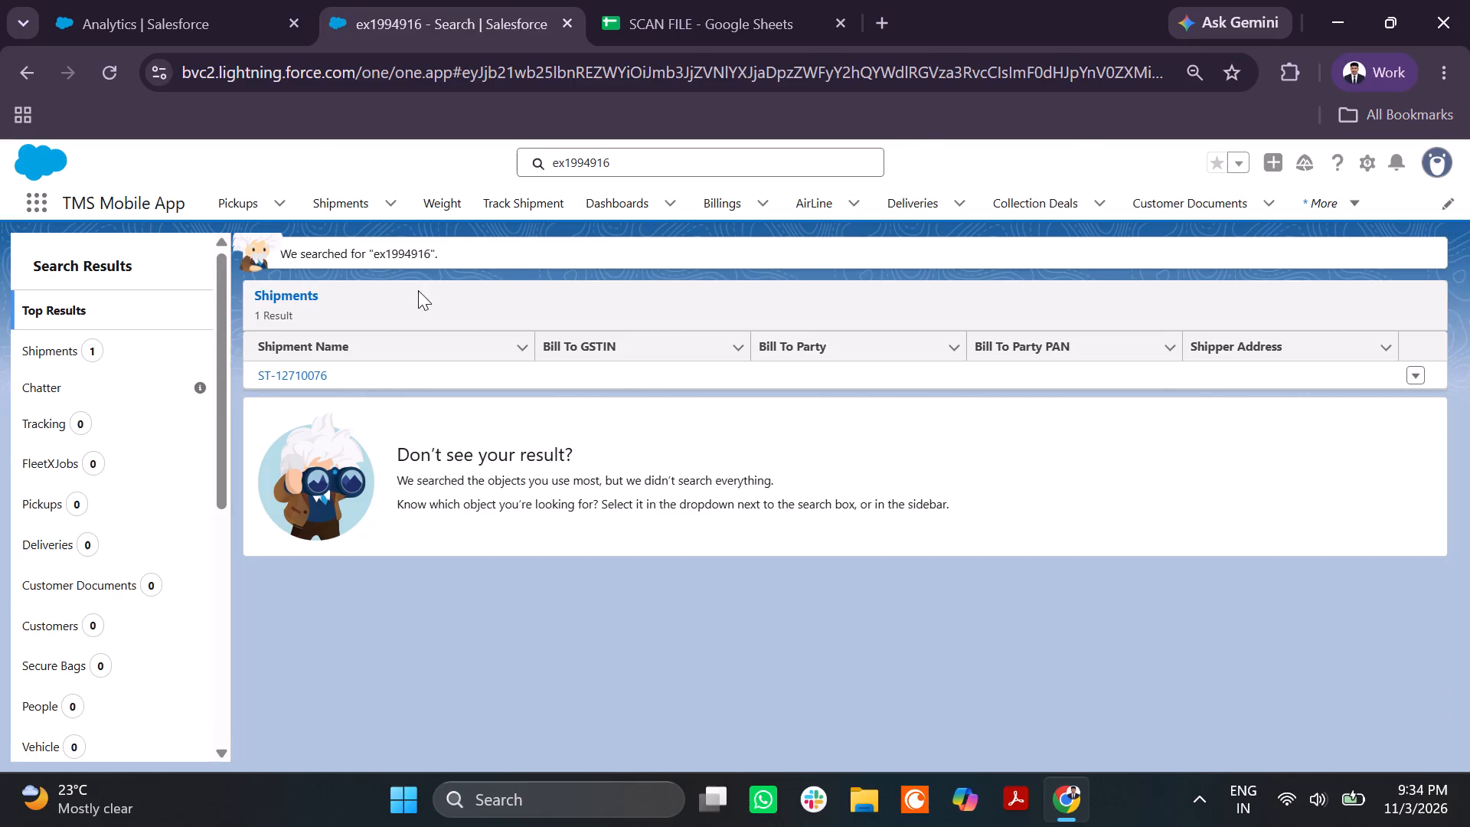
{"action": "left_click", "coordinate": [318, 381]}
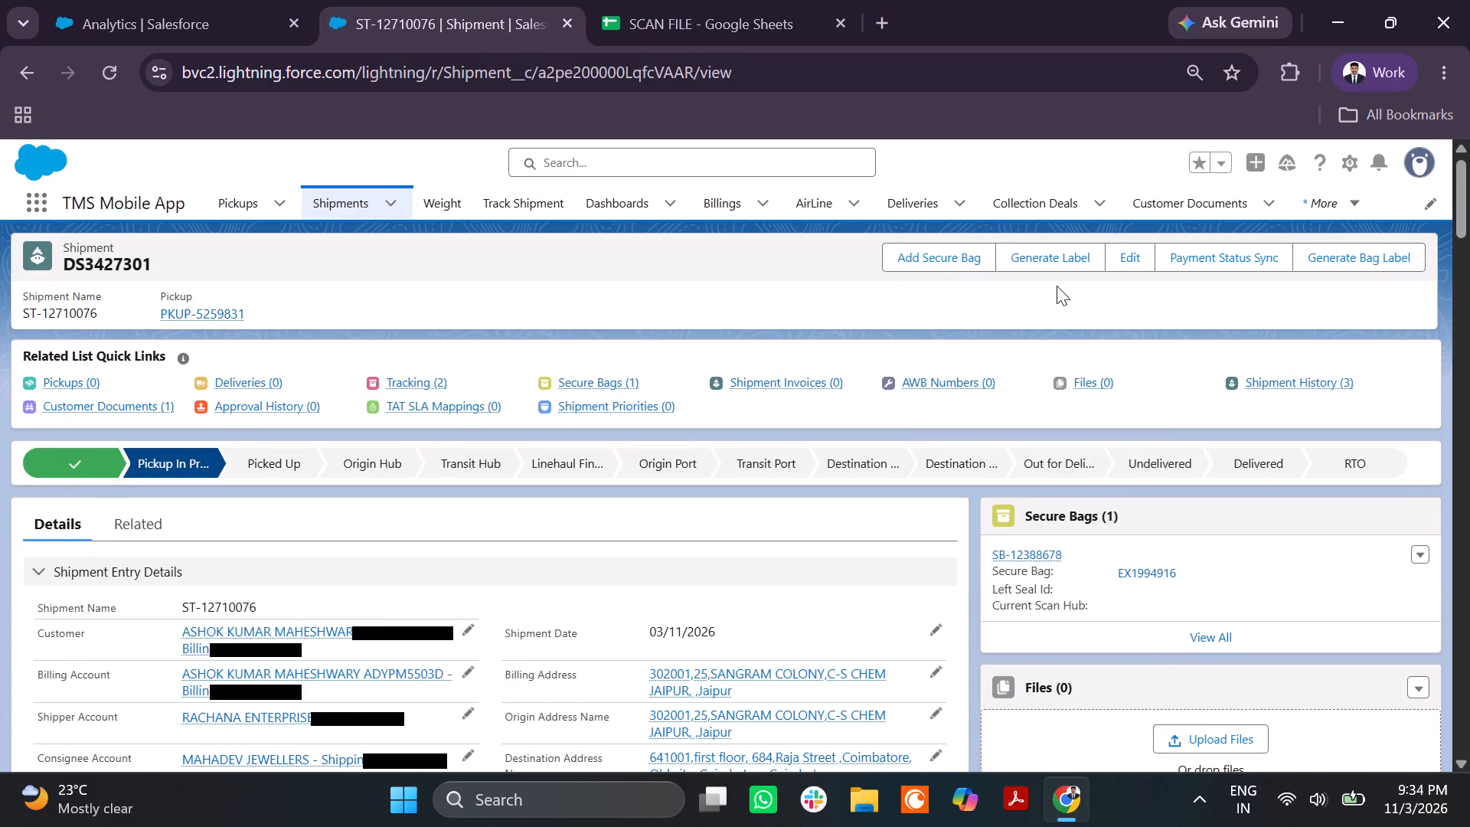
Generate the shipment's label and print one copy of all pages on the HP LaserJet M1530 MFP.
{"action": "left_click", "coordinate": [1063, 253]}
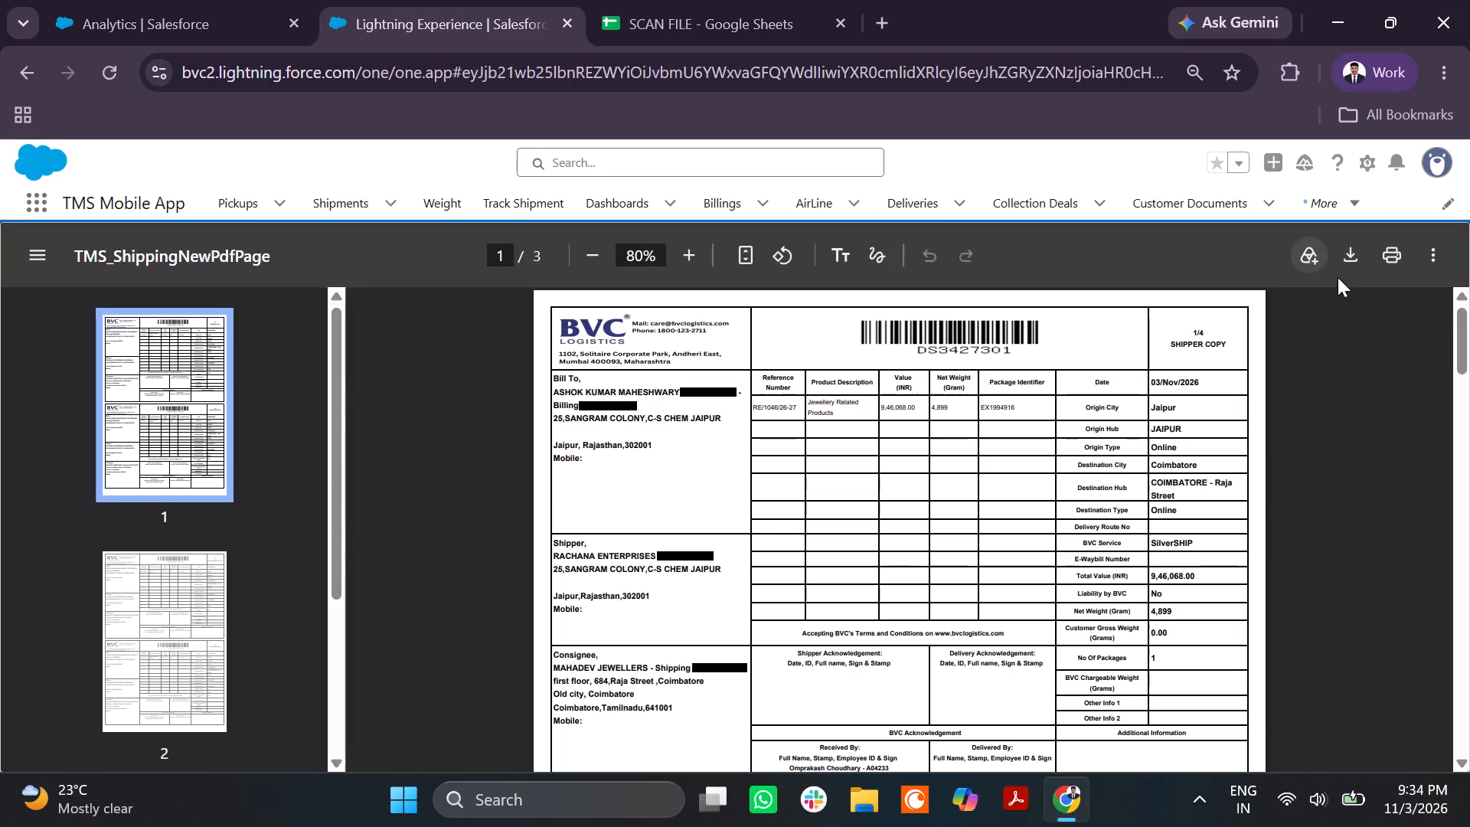
{"action": "left_click", "coordinate": [1400, 256]}
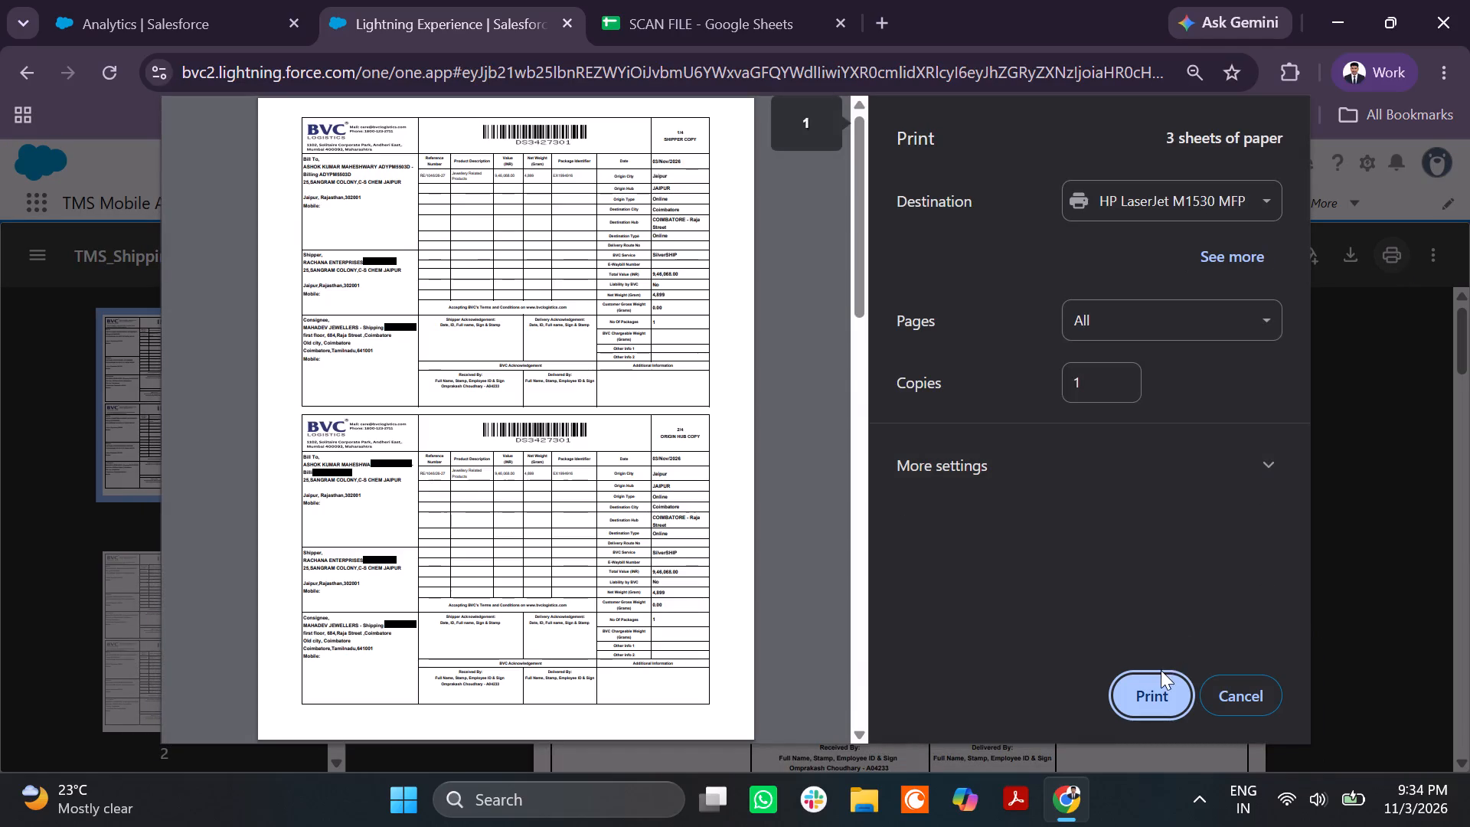
{"action": "left_click", "coordinate": [1159, 682]}
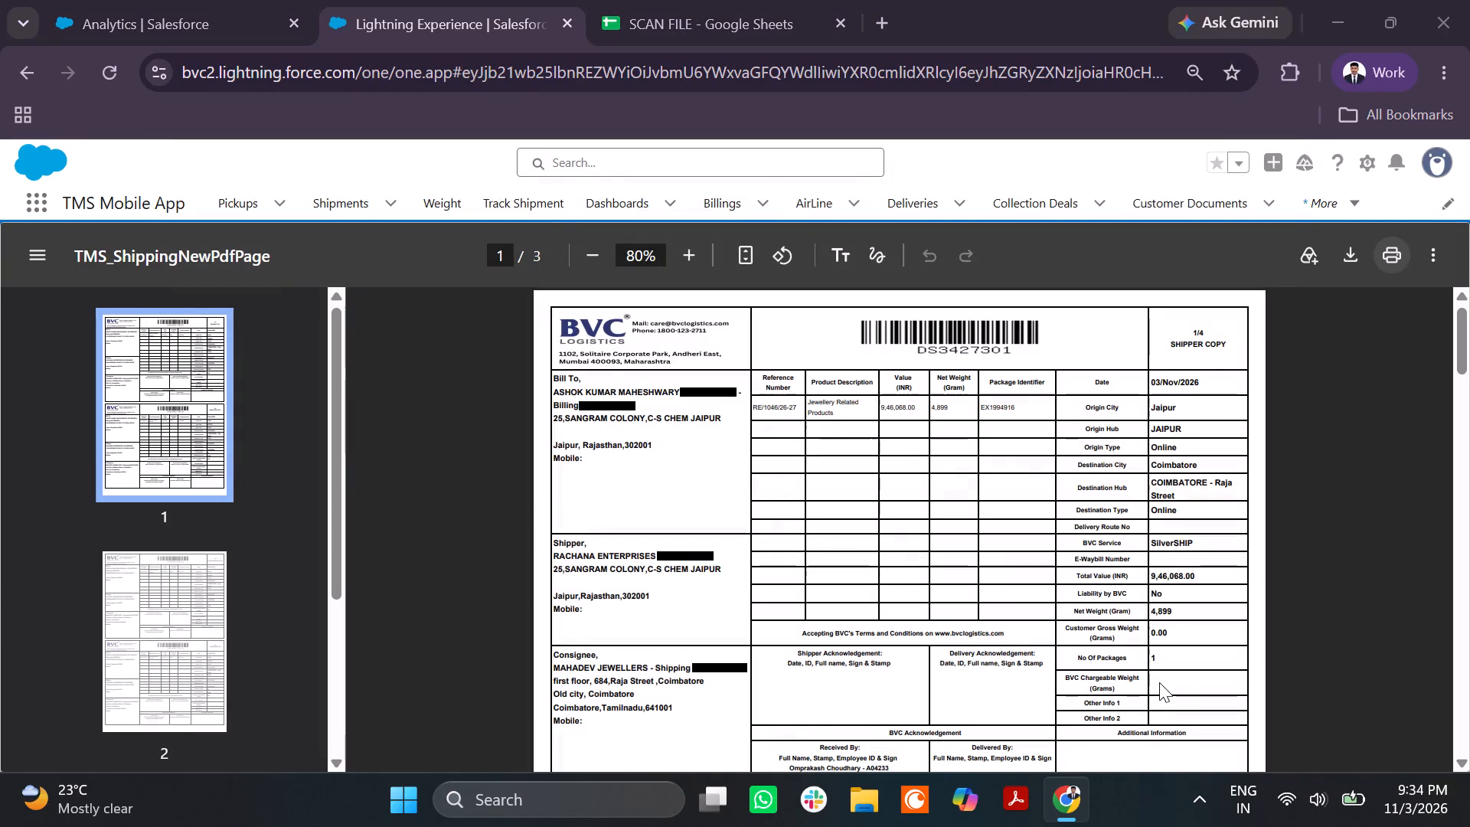
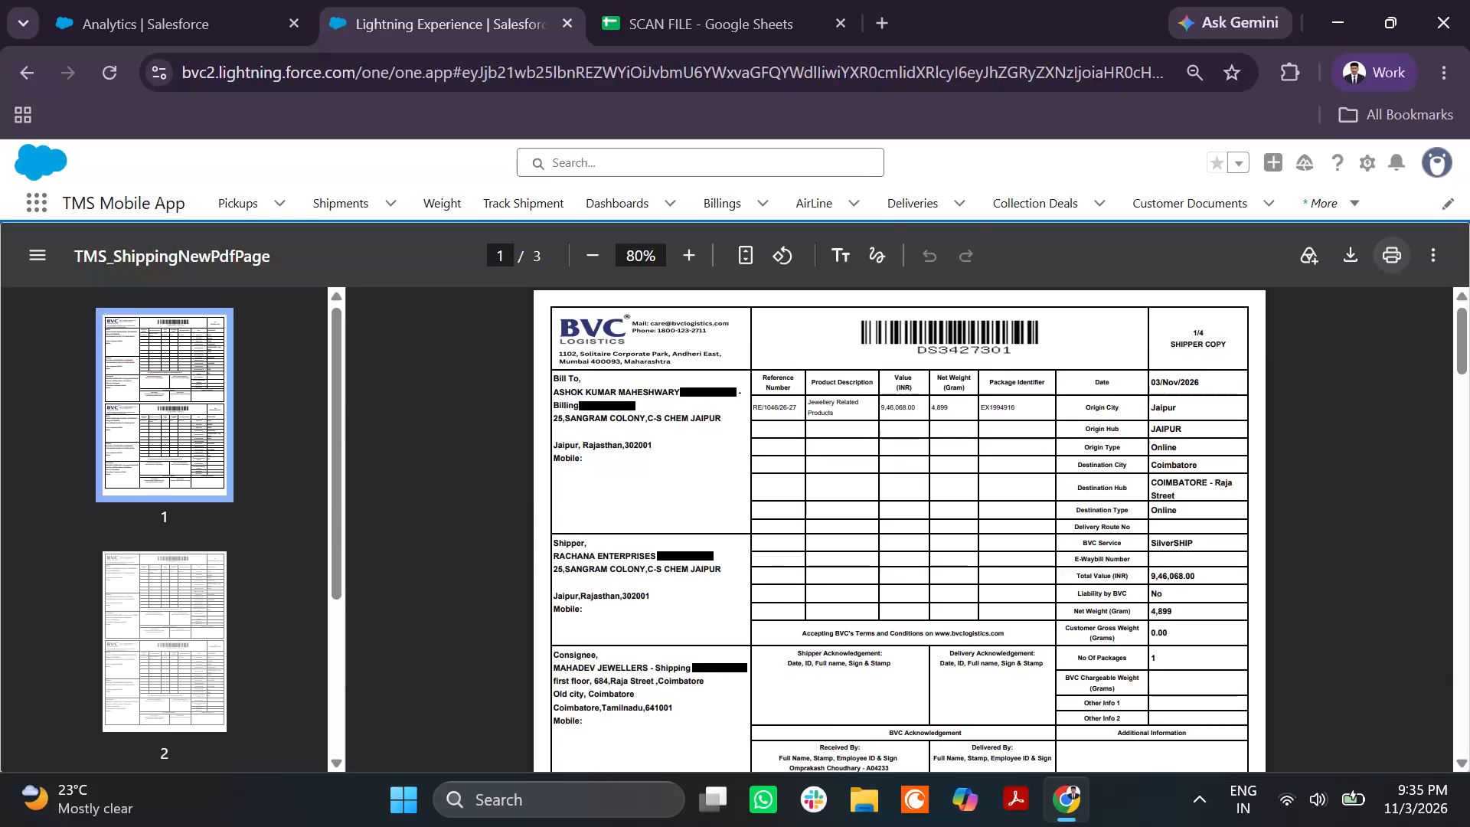
{"action": "left_click", "coordinate": [750, 165]}
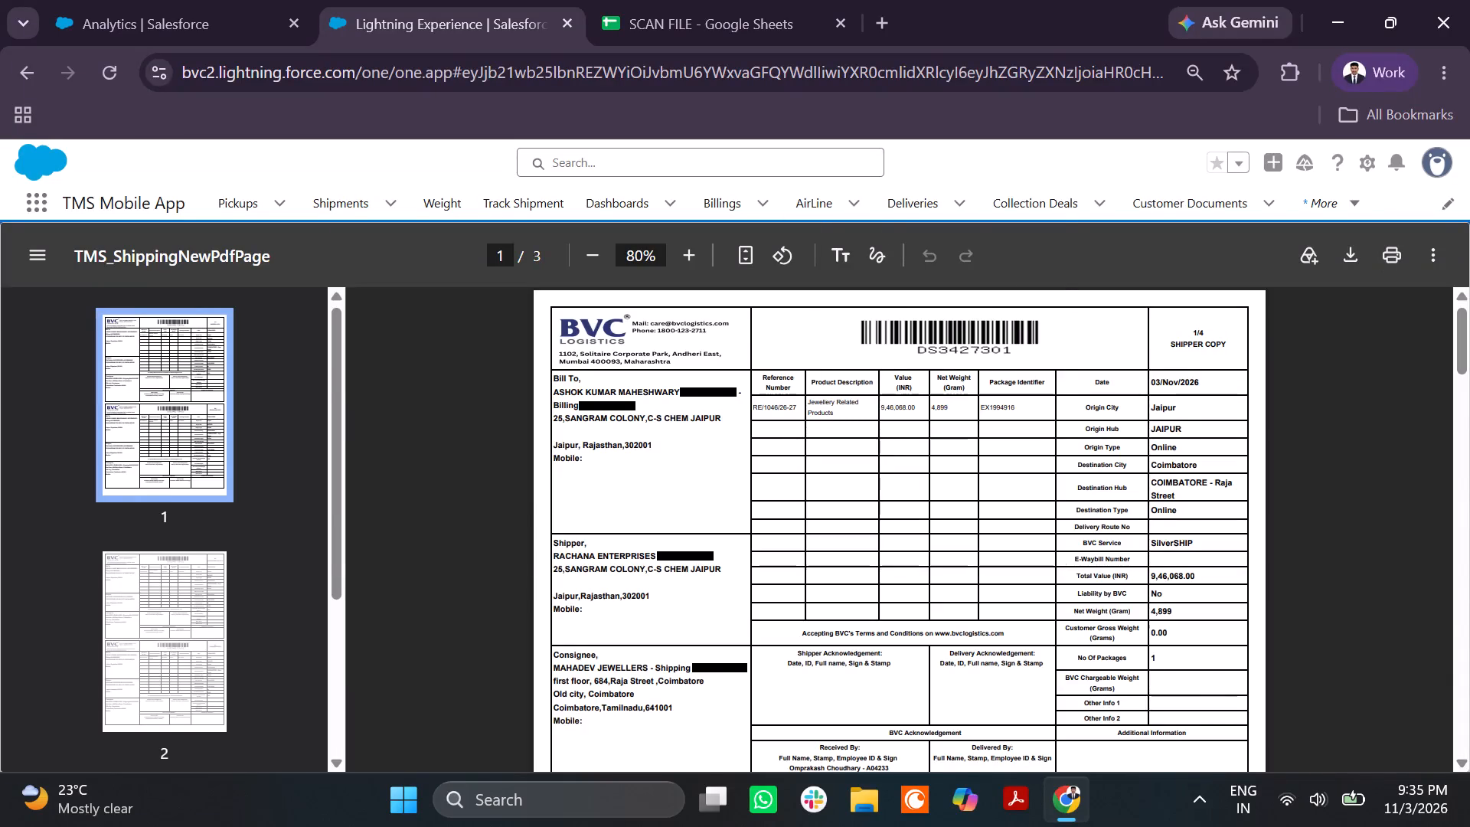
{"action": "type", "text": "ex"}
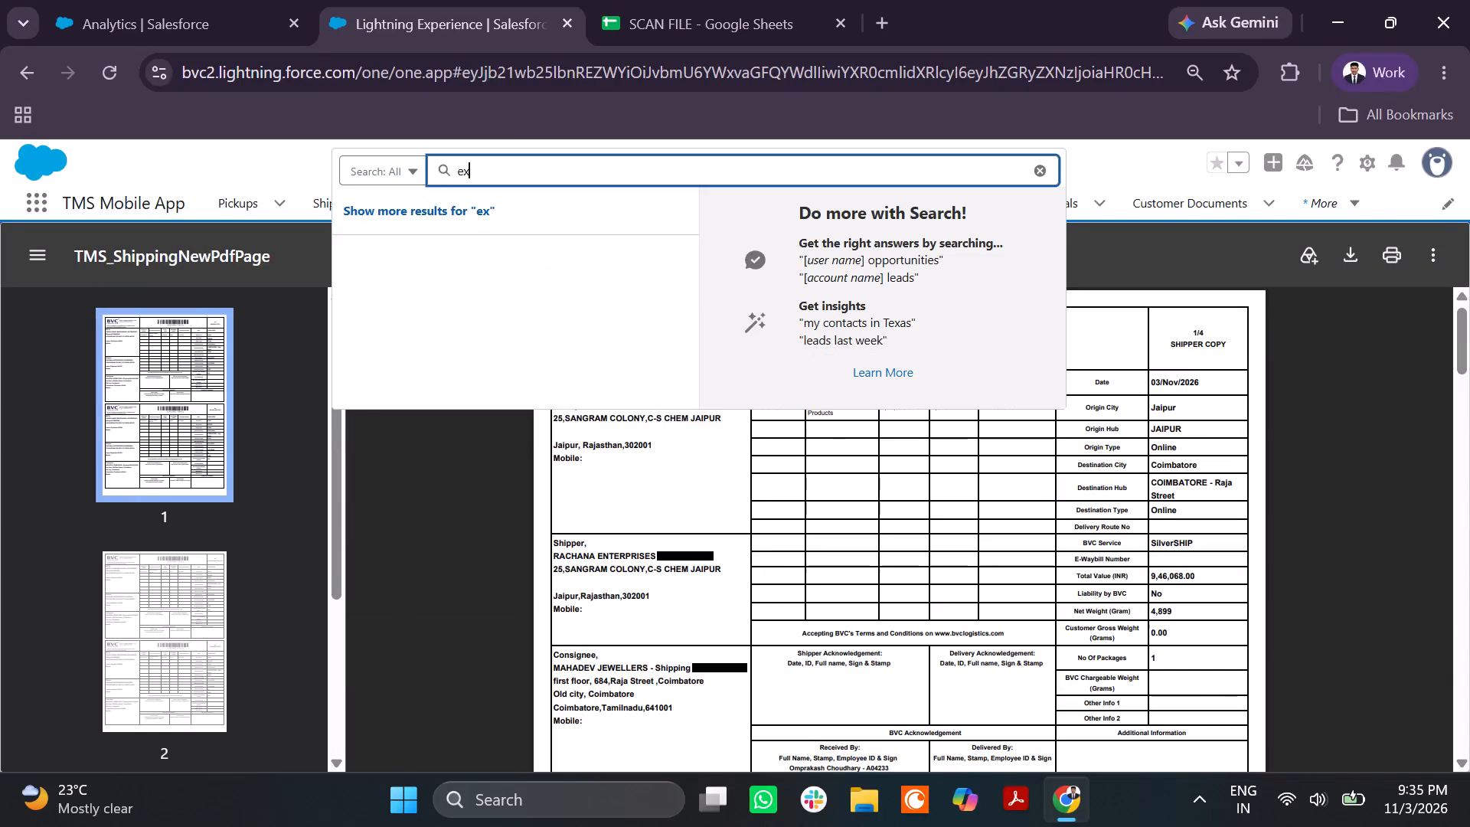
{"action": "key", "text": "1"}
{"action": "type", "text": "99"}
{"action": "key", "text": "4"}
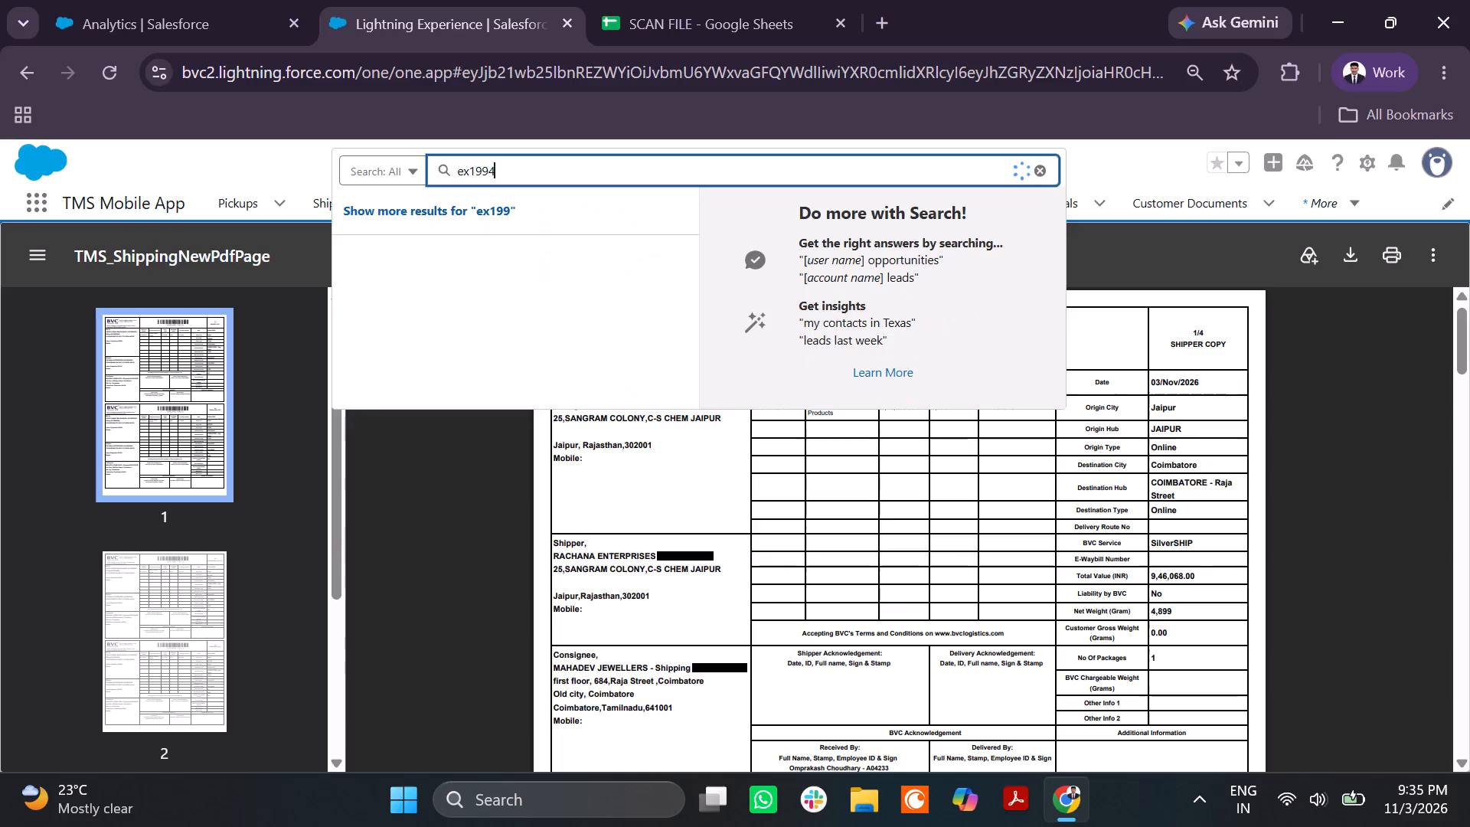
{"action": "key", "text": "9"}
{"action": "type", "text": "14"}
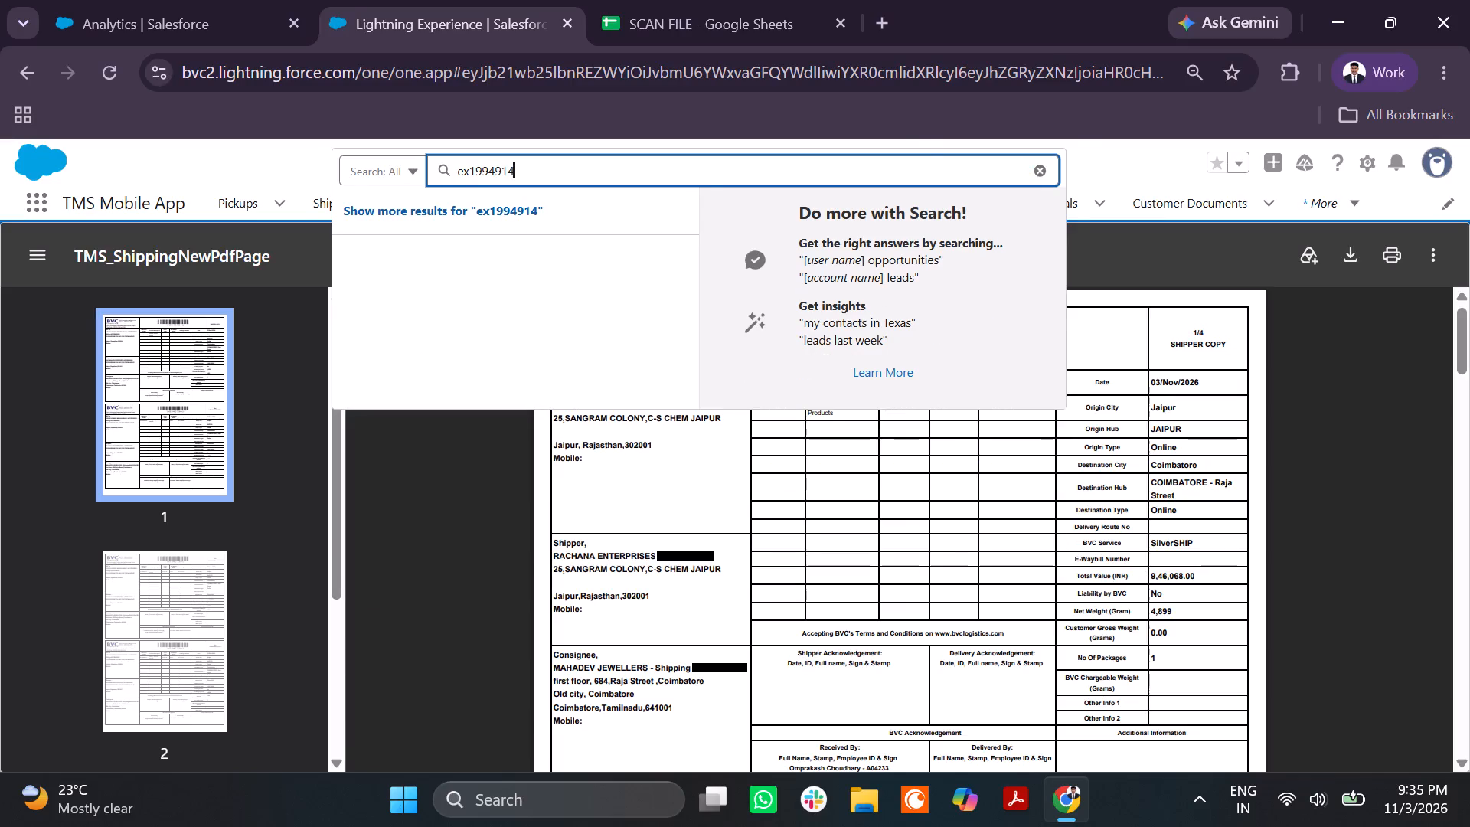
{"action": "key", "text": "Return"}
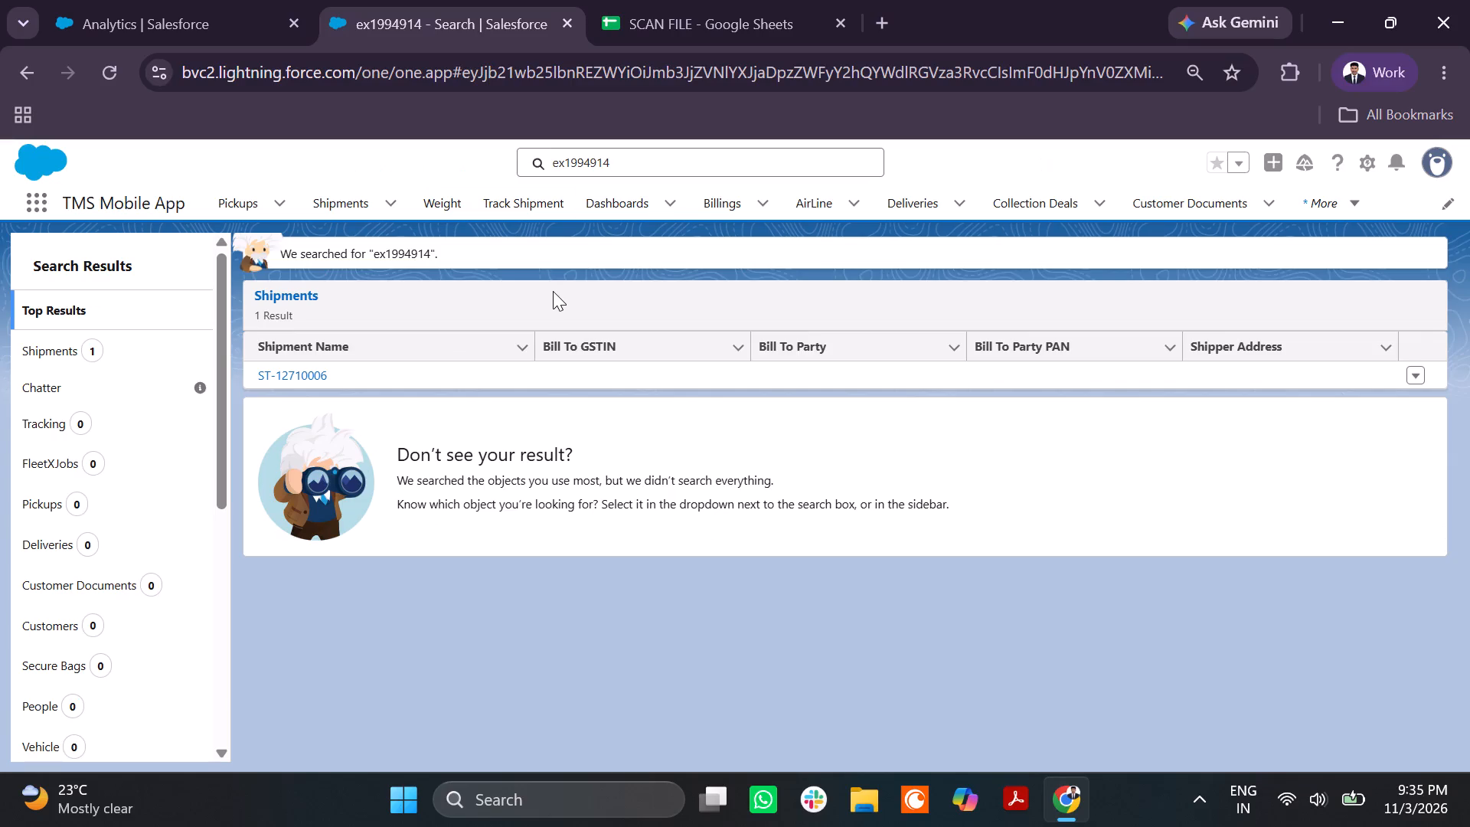
{"action": "left_click", "coordinate": [318, 365]}
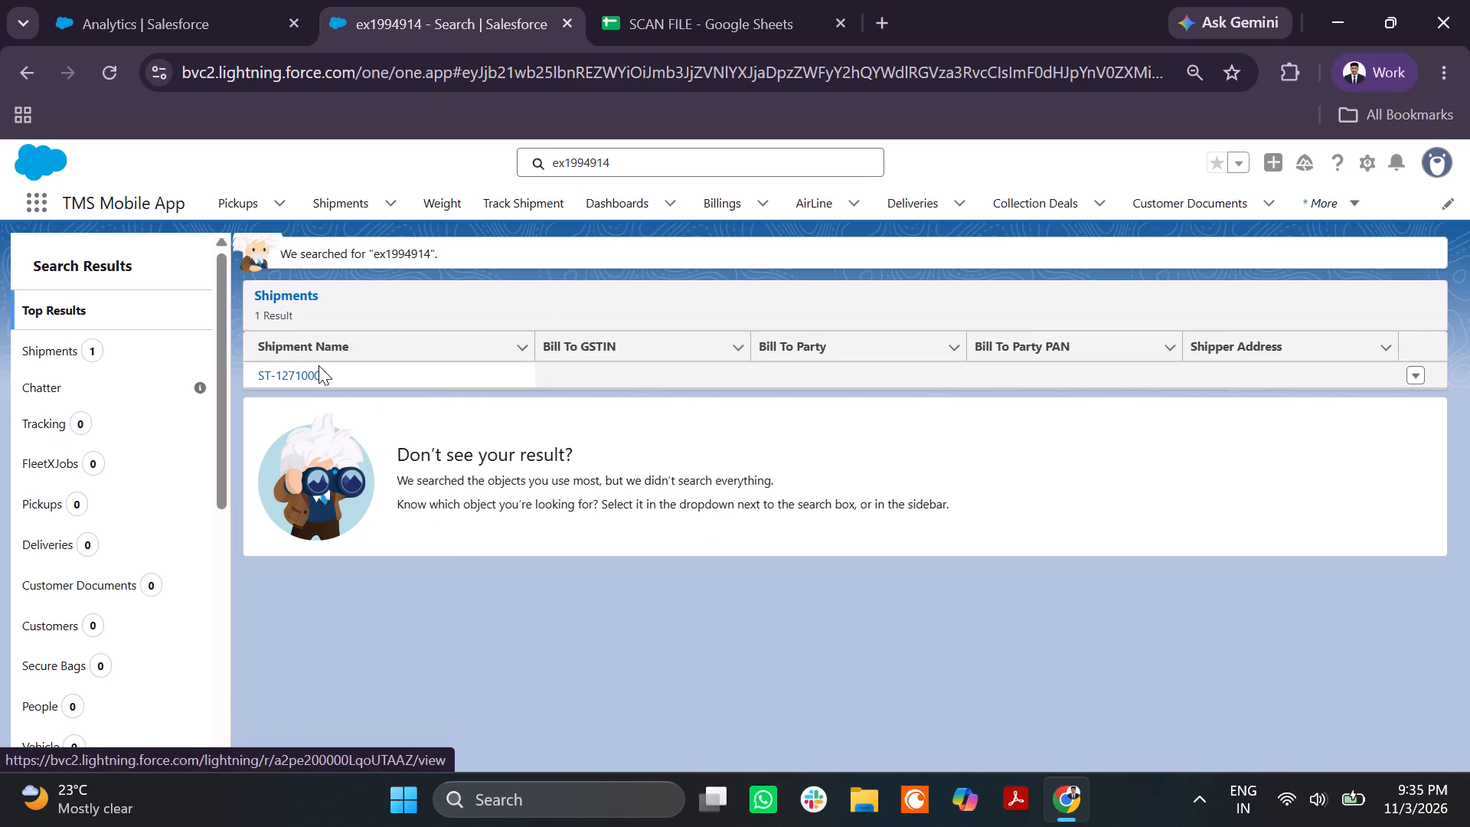
{"action": "left_click", "coordinate": [315, 371]}
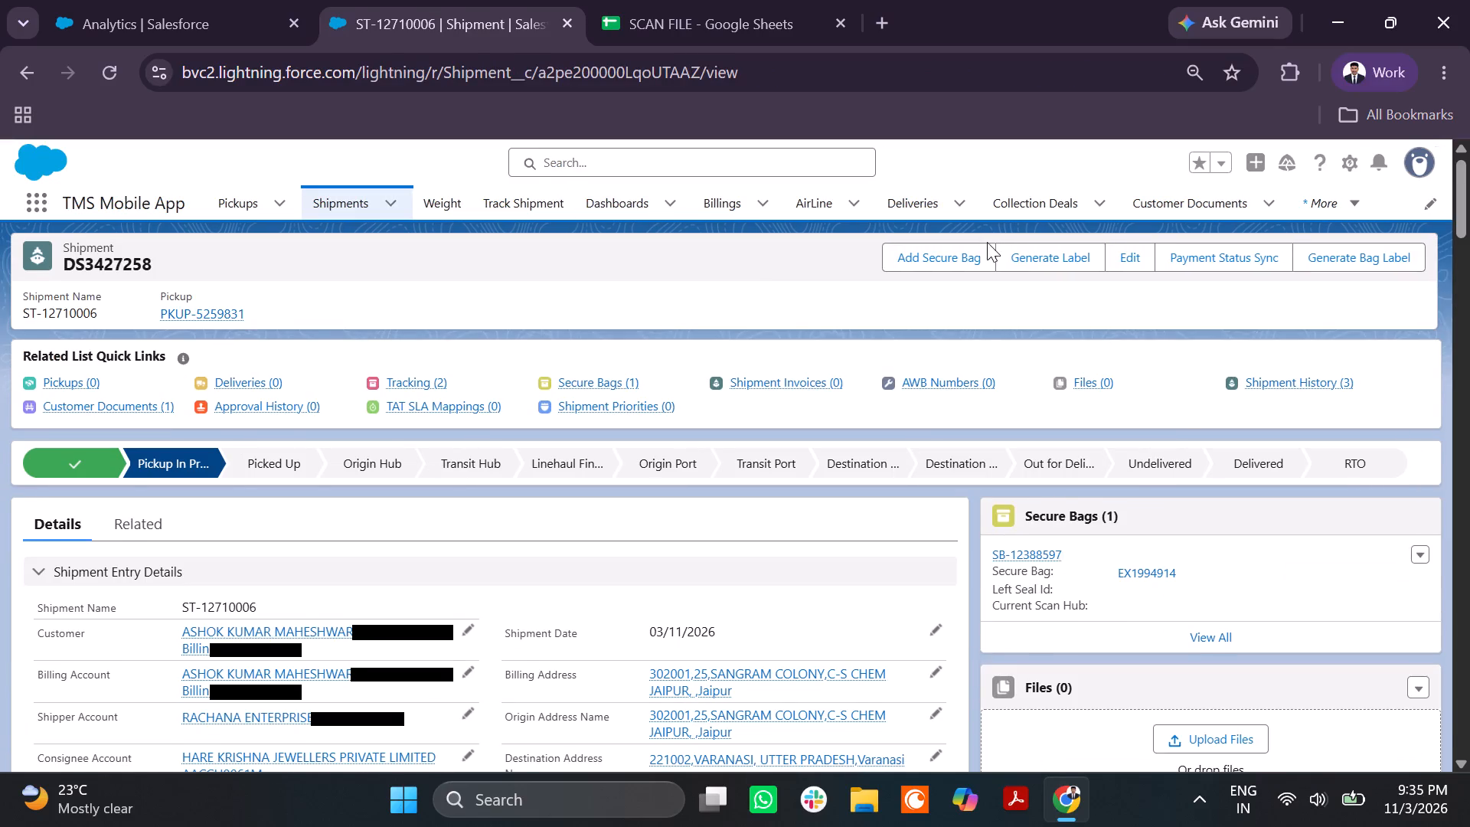
Generate the shipment's label and print one copy of all pages on the HP LaserJet M1530 MFP.
{"action": "left_click", "coordinate": [1012, 254]}
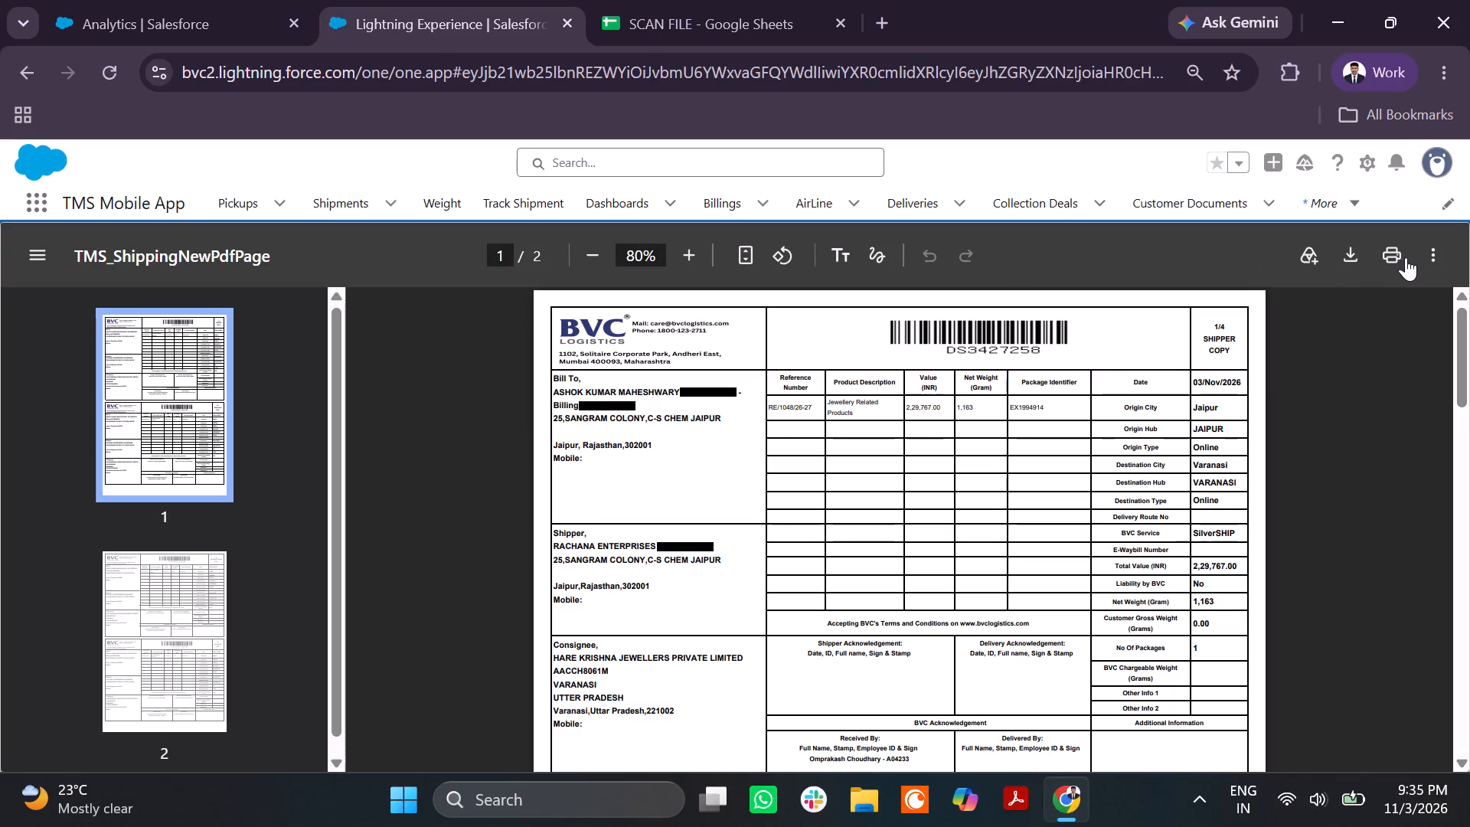
{"action": "left_click", "coordinate": [1406, 257]}
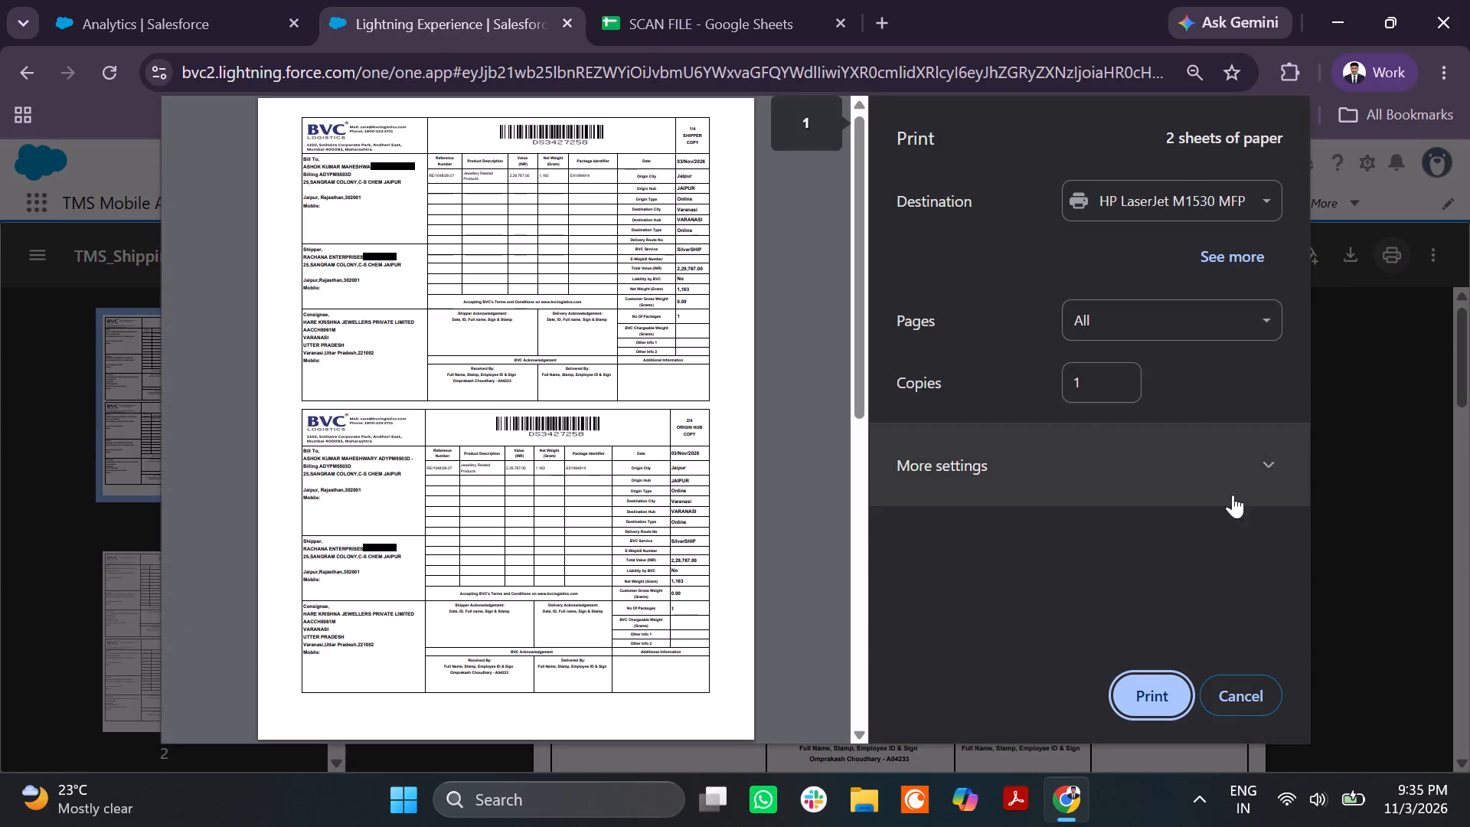
{"action": "left_click", "coordinate": [1141, 700]}
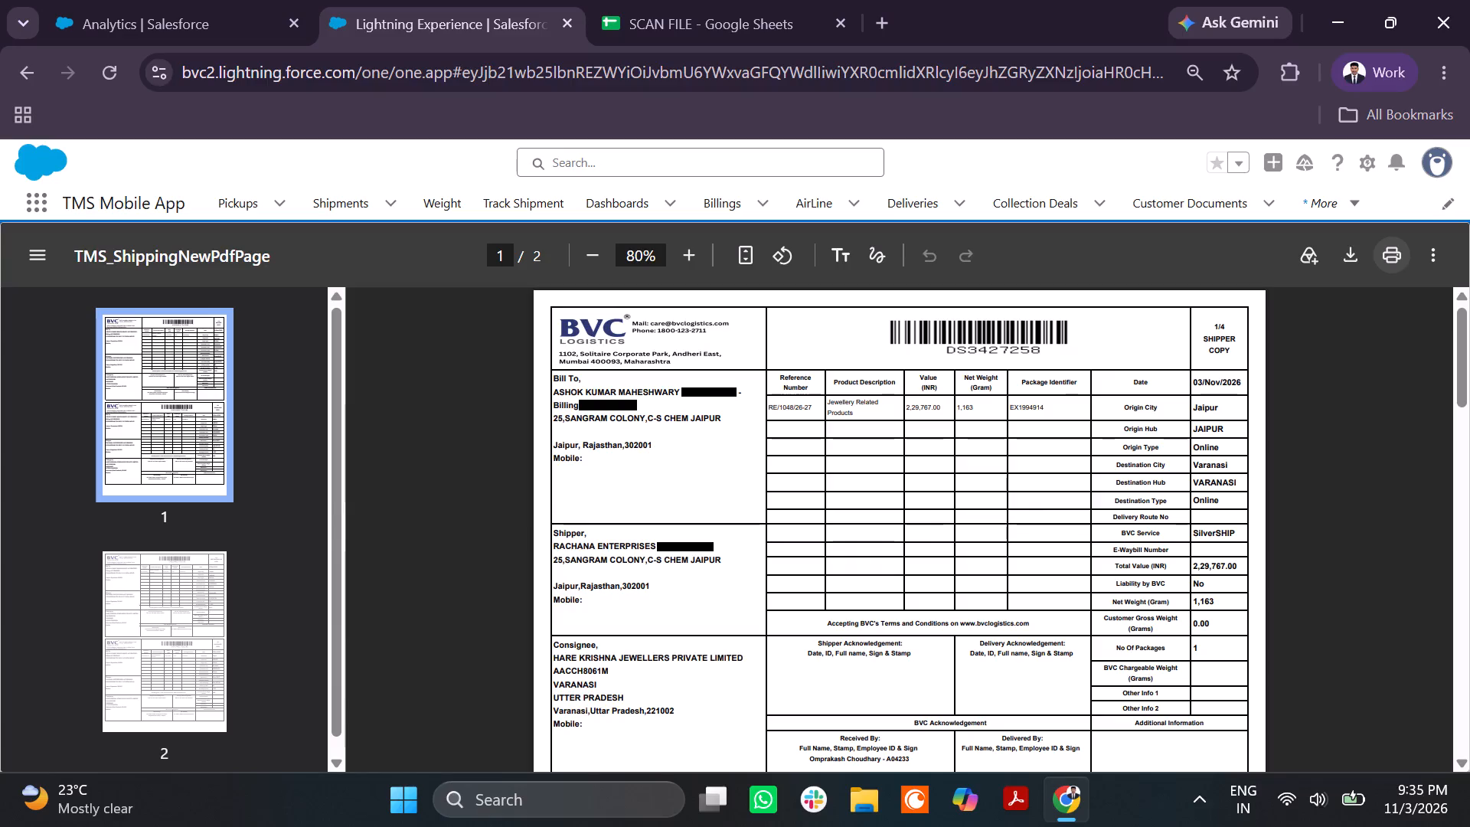
{"action": "key", "text": "b"}
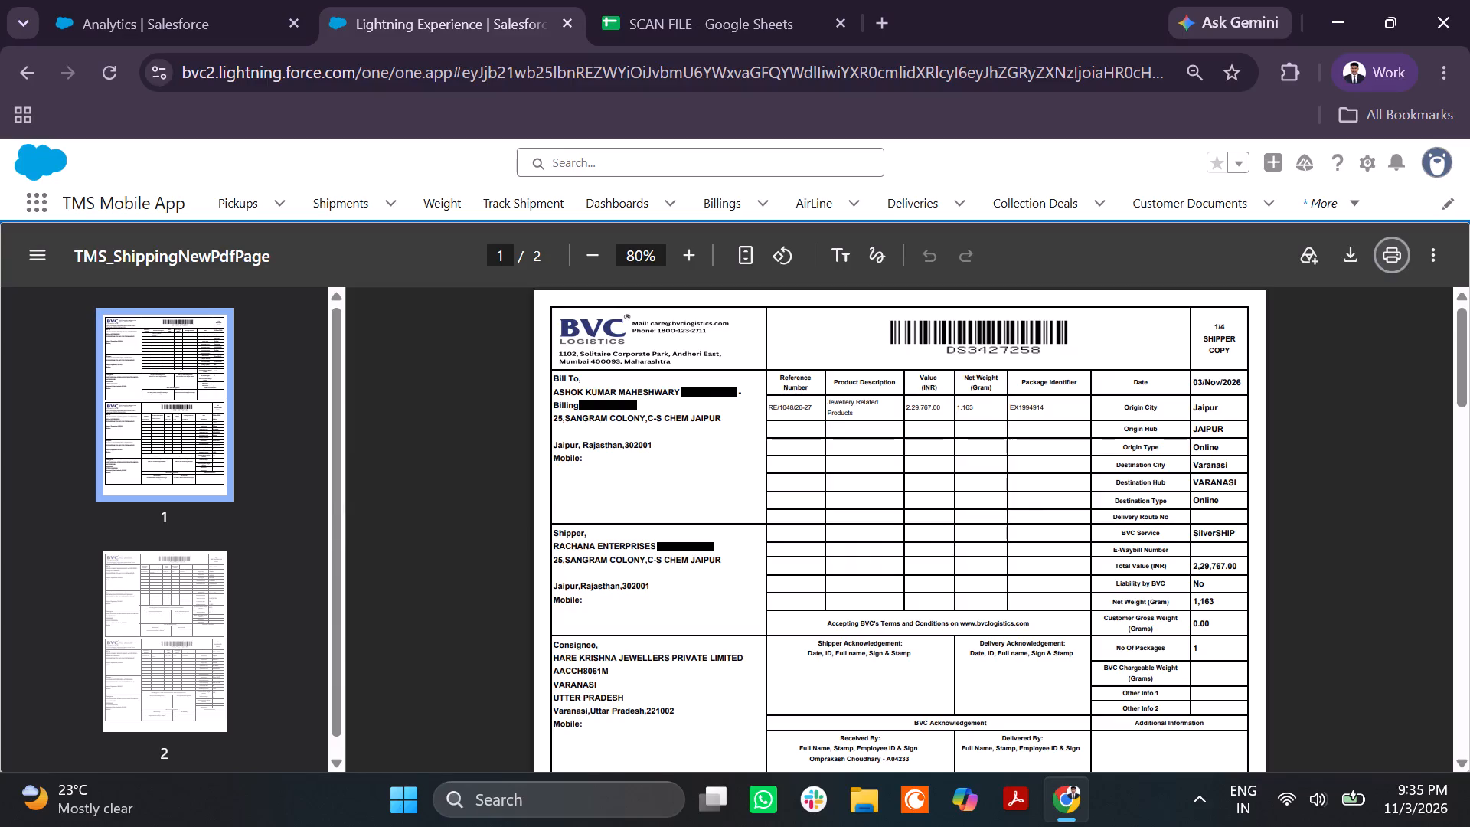
{"action": "left_click", "coordinate": [622, 158]}
{"action": "key", "text": "b"}
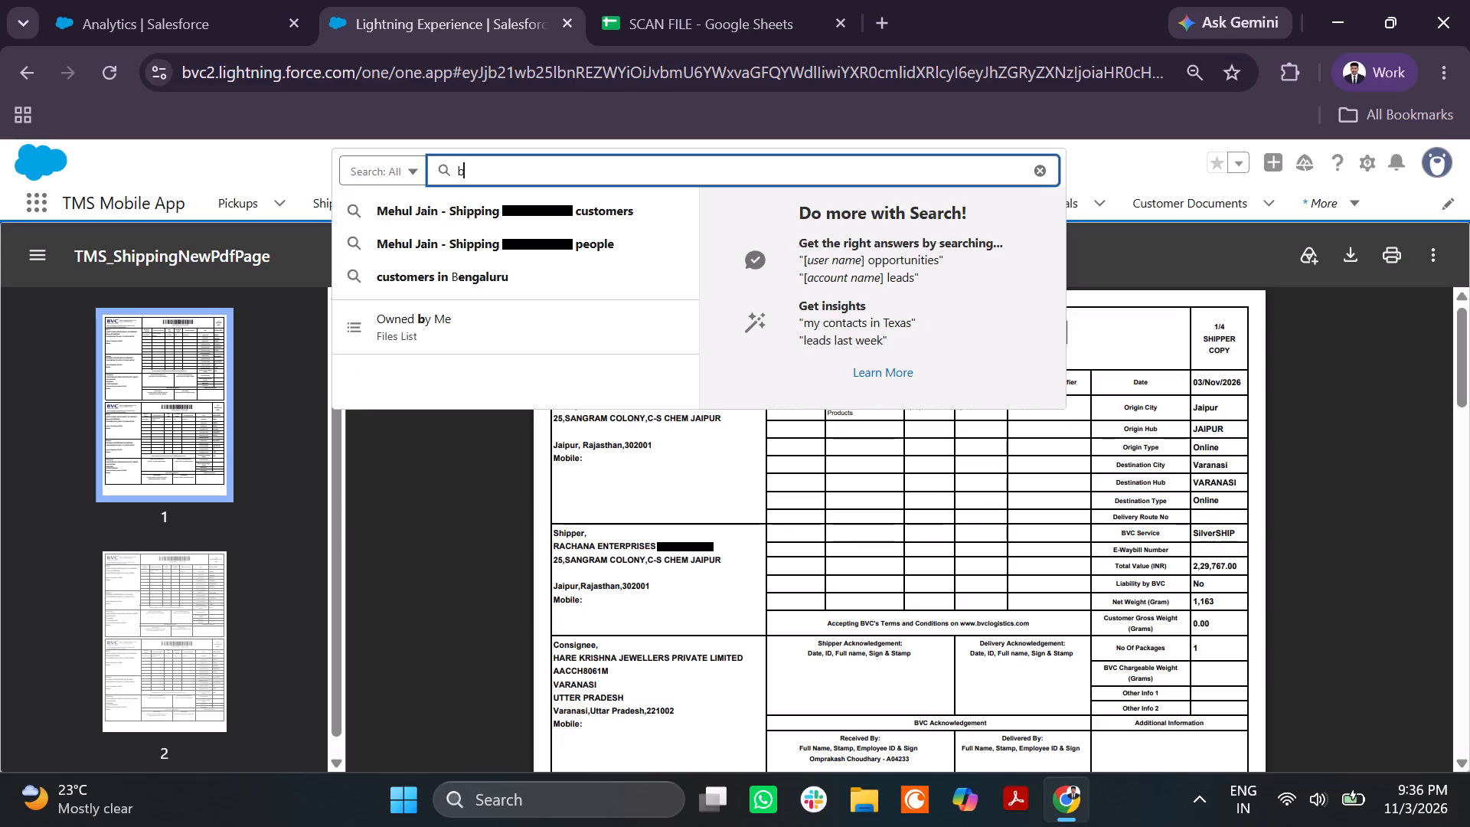
{"action": "key", "text": "3"}
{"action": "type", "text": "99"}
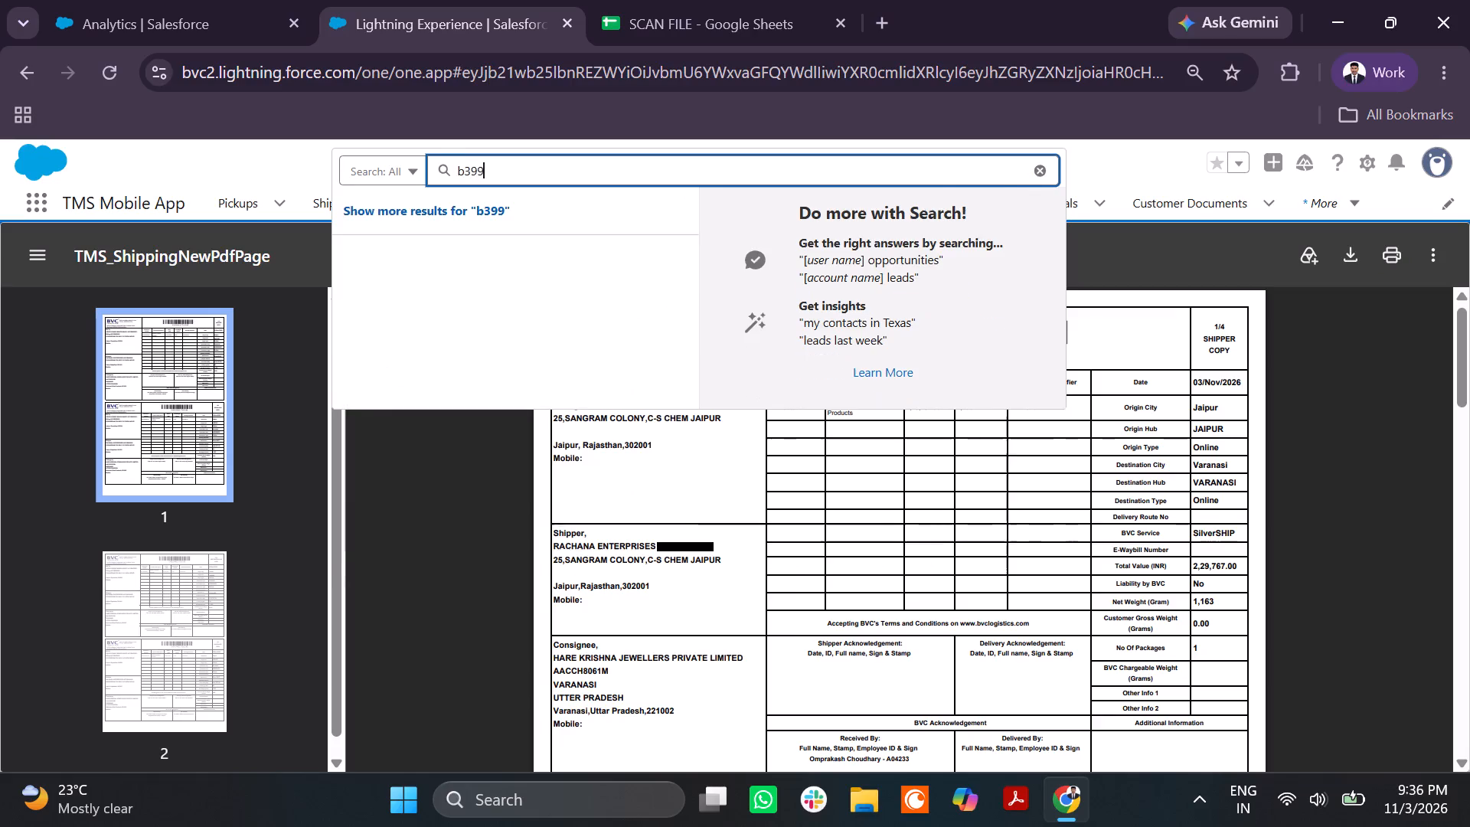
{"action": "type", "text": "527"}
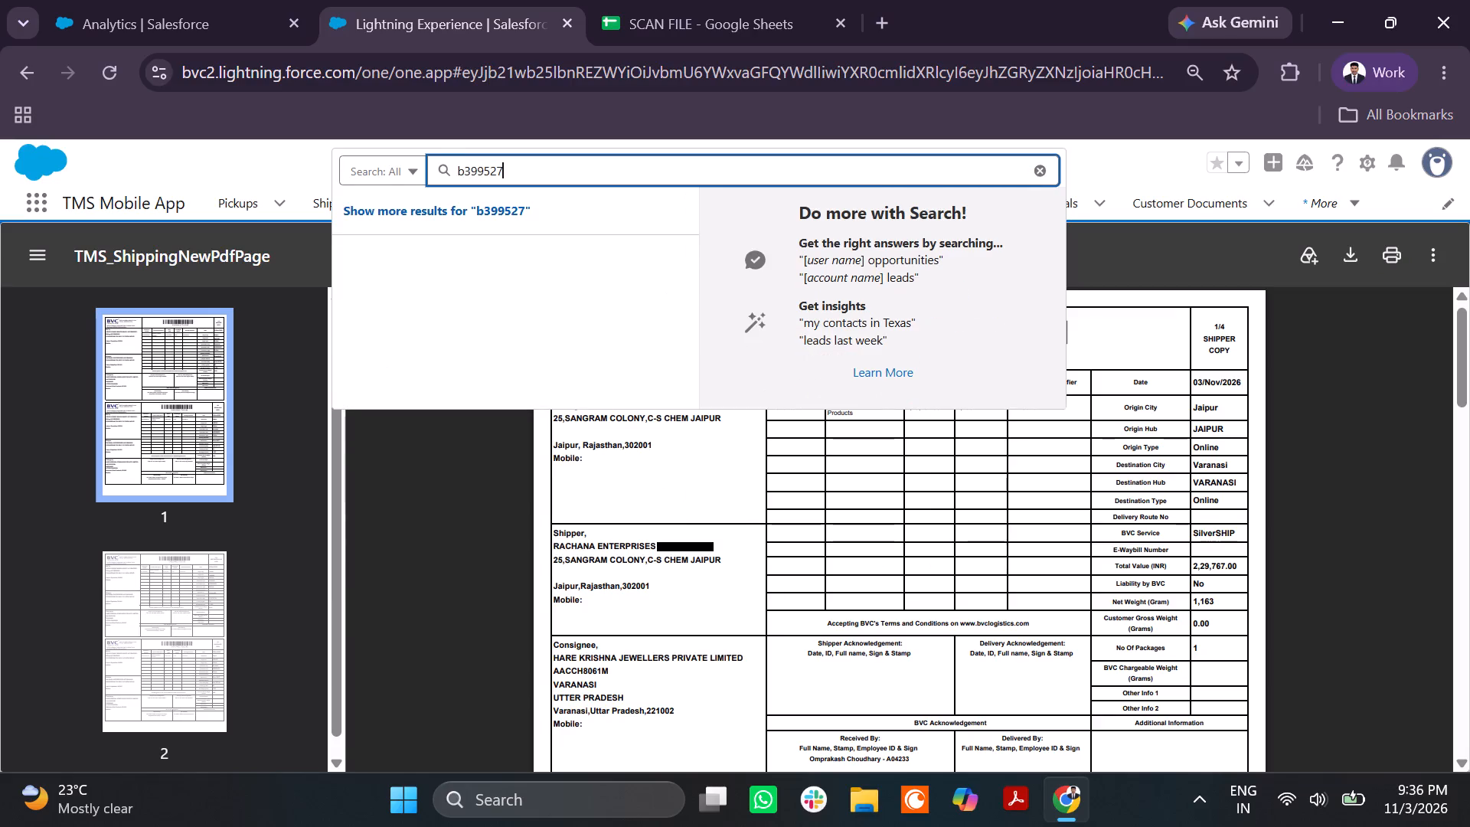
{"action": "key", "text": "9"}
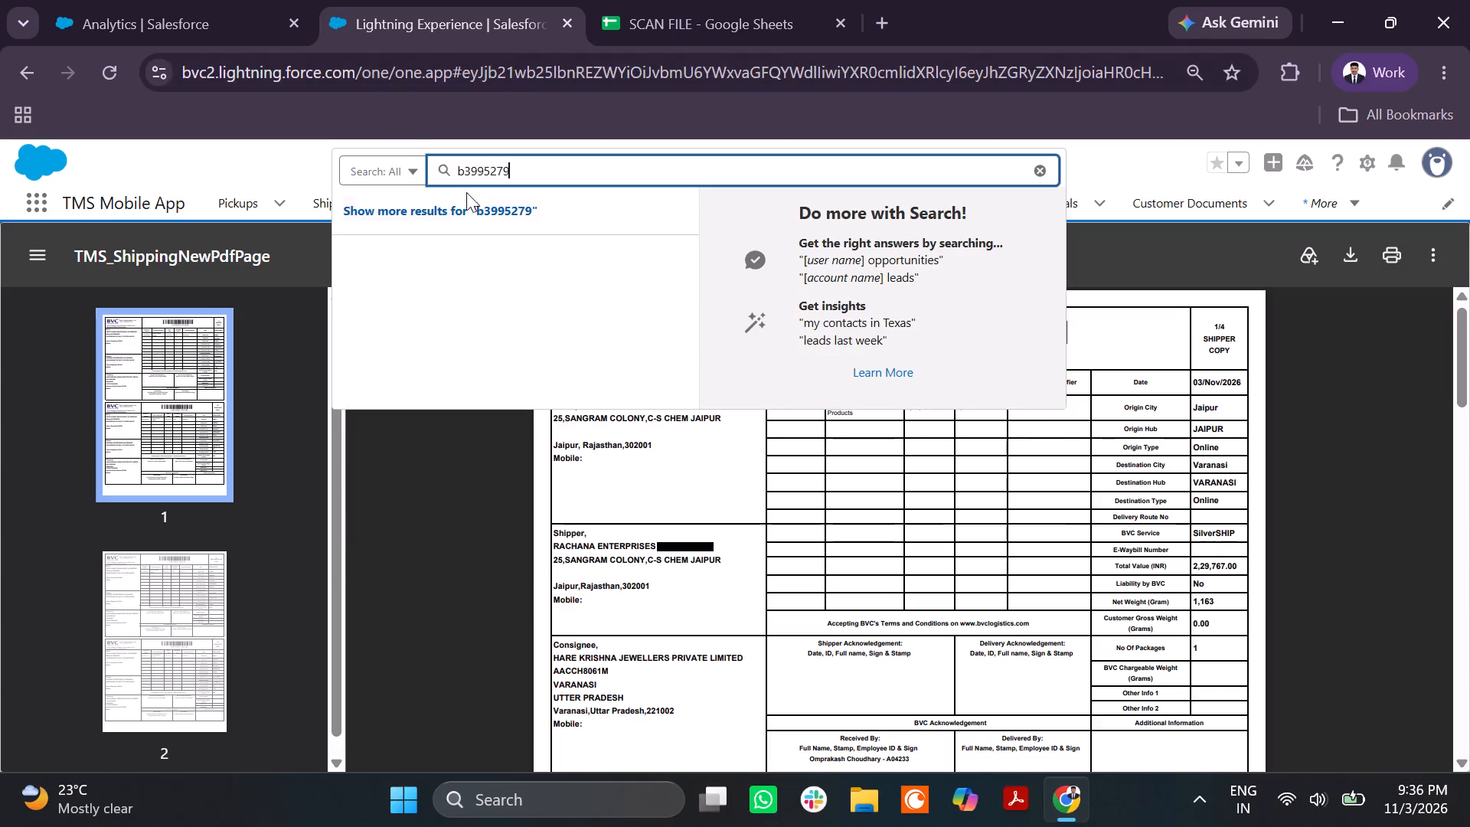
{"action": "left_click", "coordinate": [499, 212]}
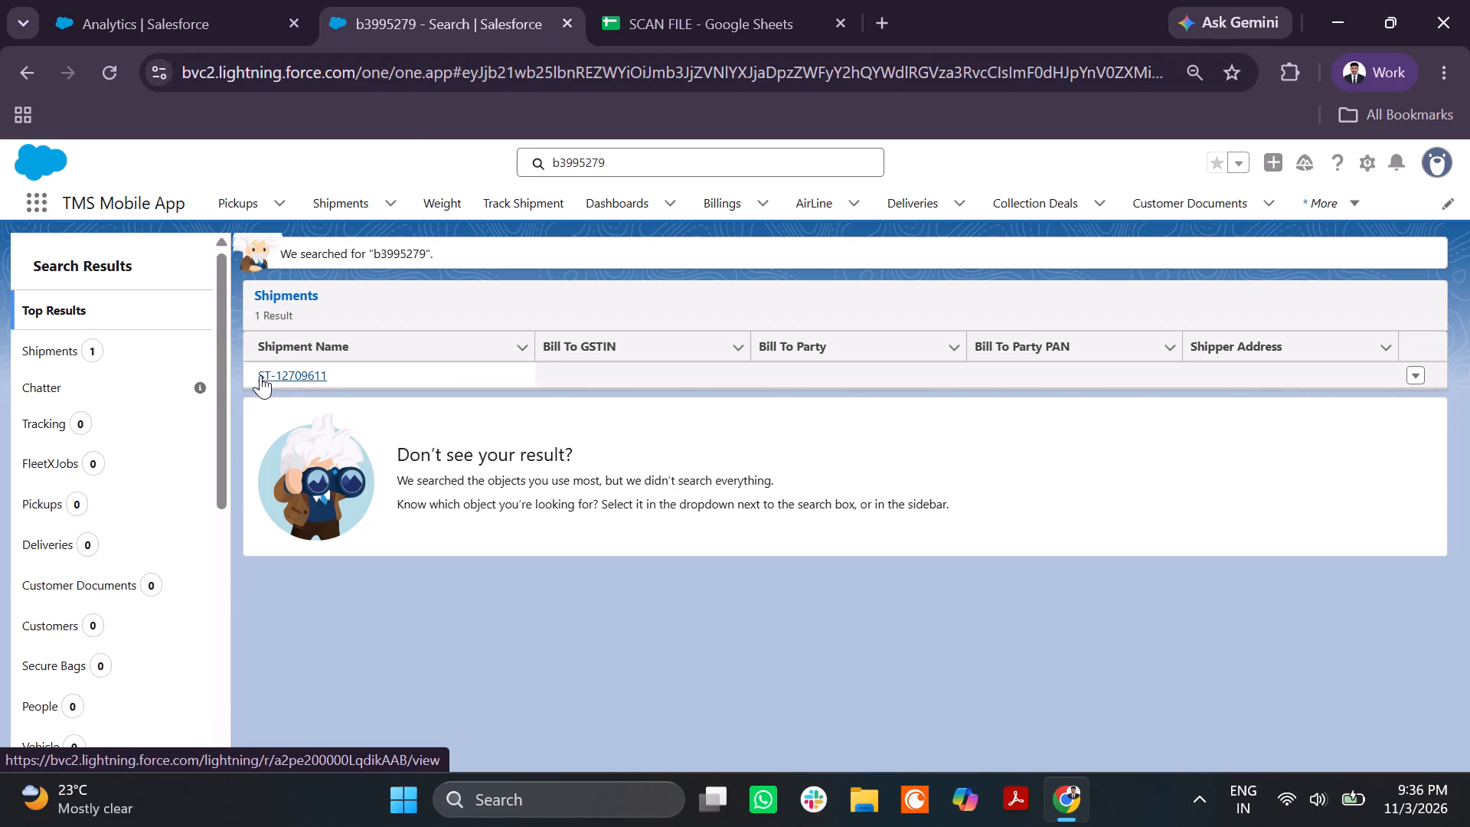
{"action": "left_click", "coordinate": [286, 373]}
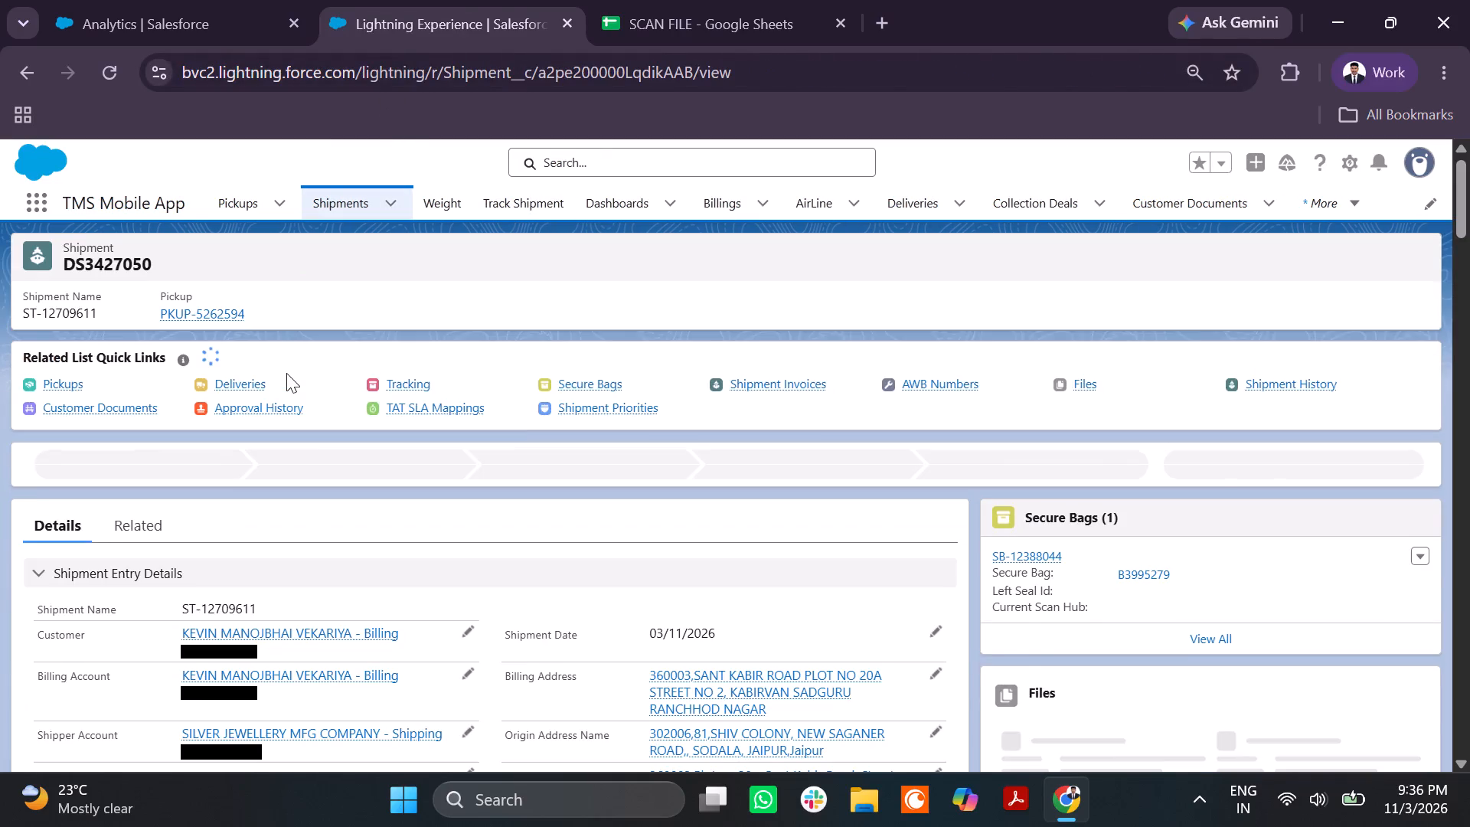
Generate this shipment's label and print one copy of all pages on the HP LaserJet M1530 MFP.
{"action": "left_click", "coordinate": [1050, 262]}
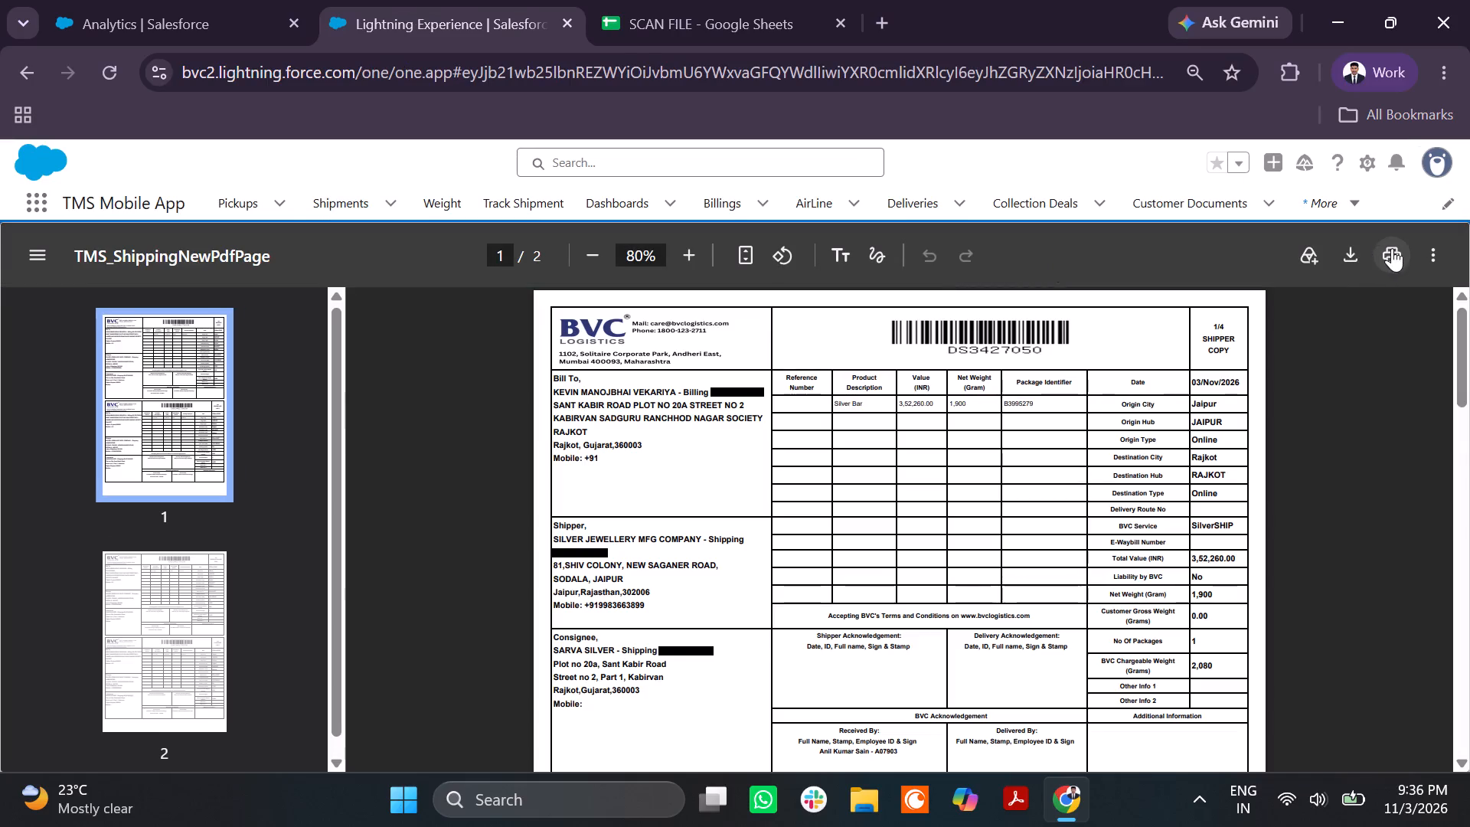
{"action": "left_click", "coordinate": [1392, 248]}
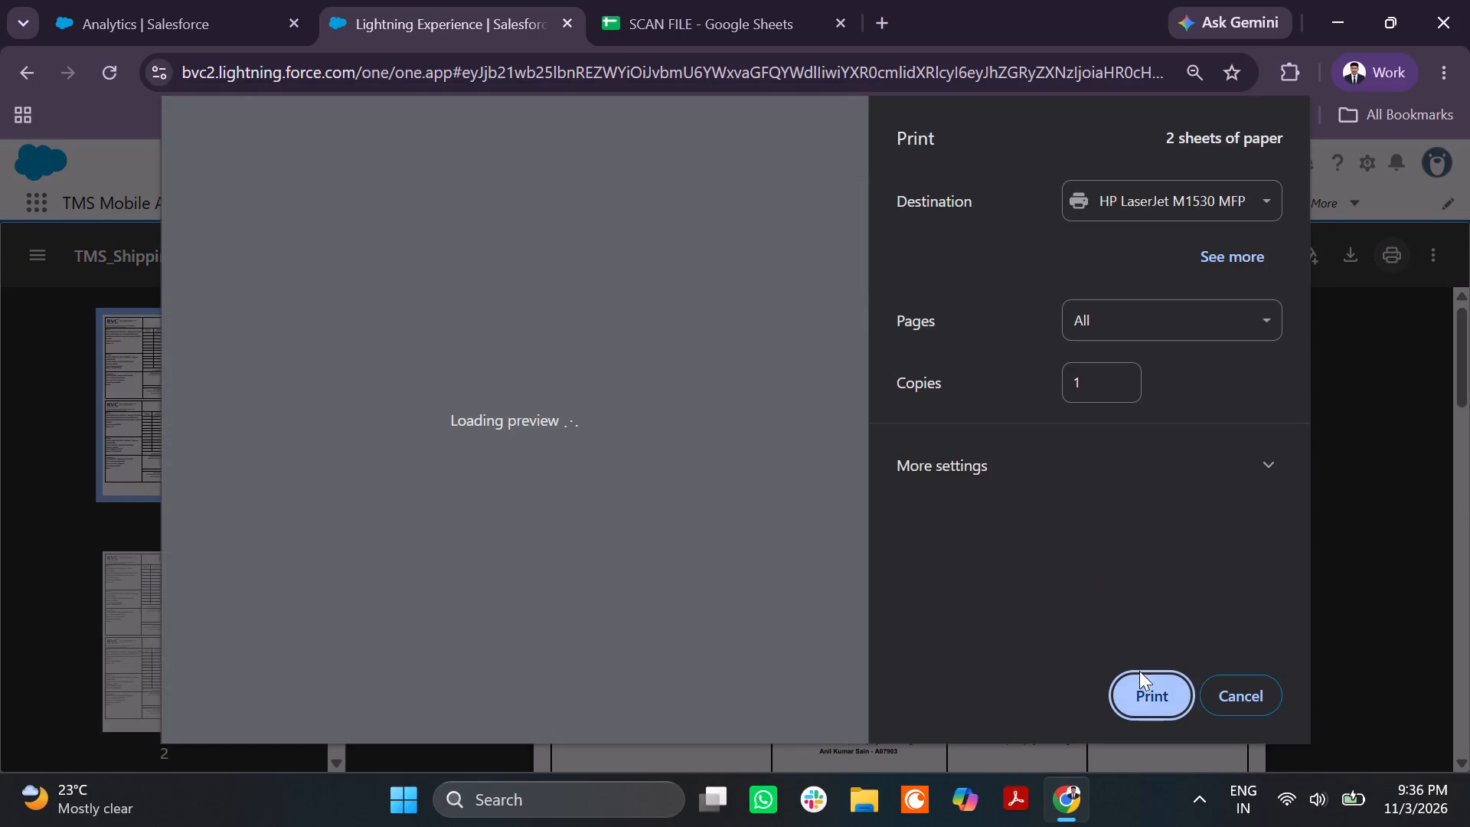
{"action": "left_click", "coordinate": [1139, 685]}
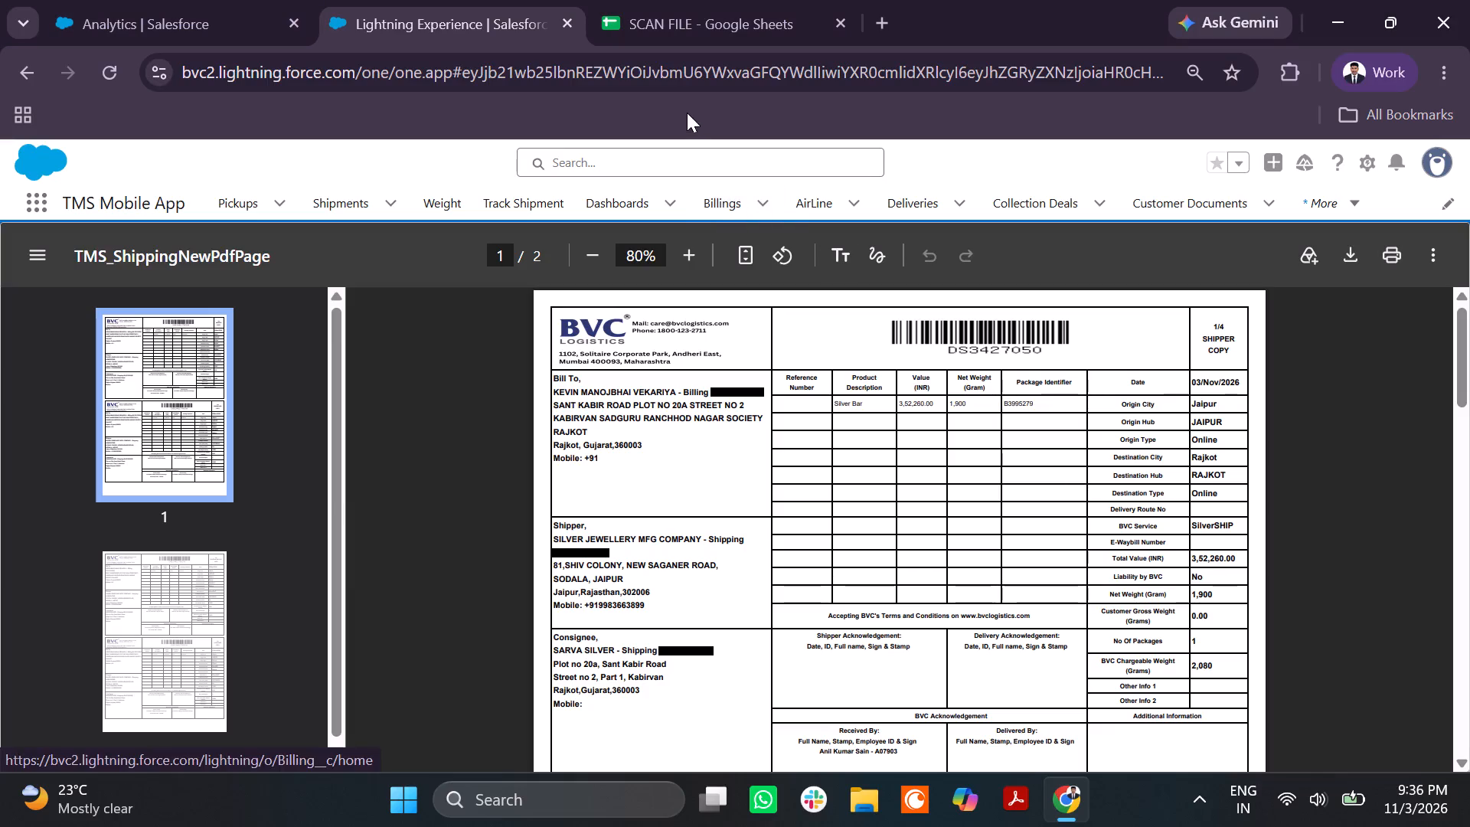
{"action": "left_click", "coordinate": [665, 163]}
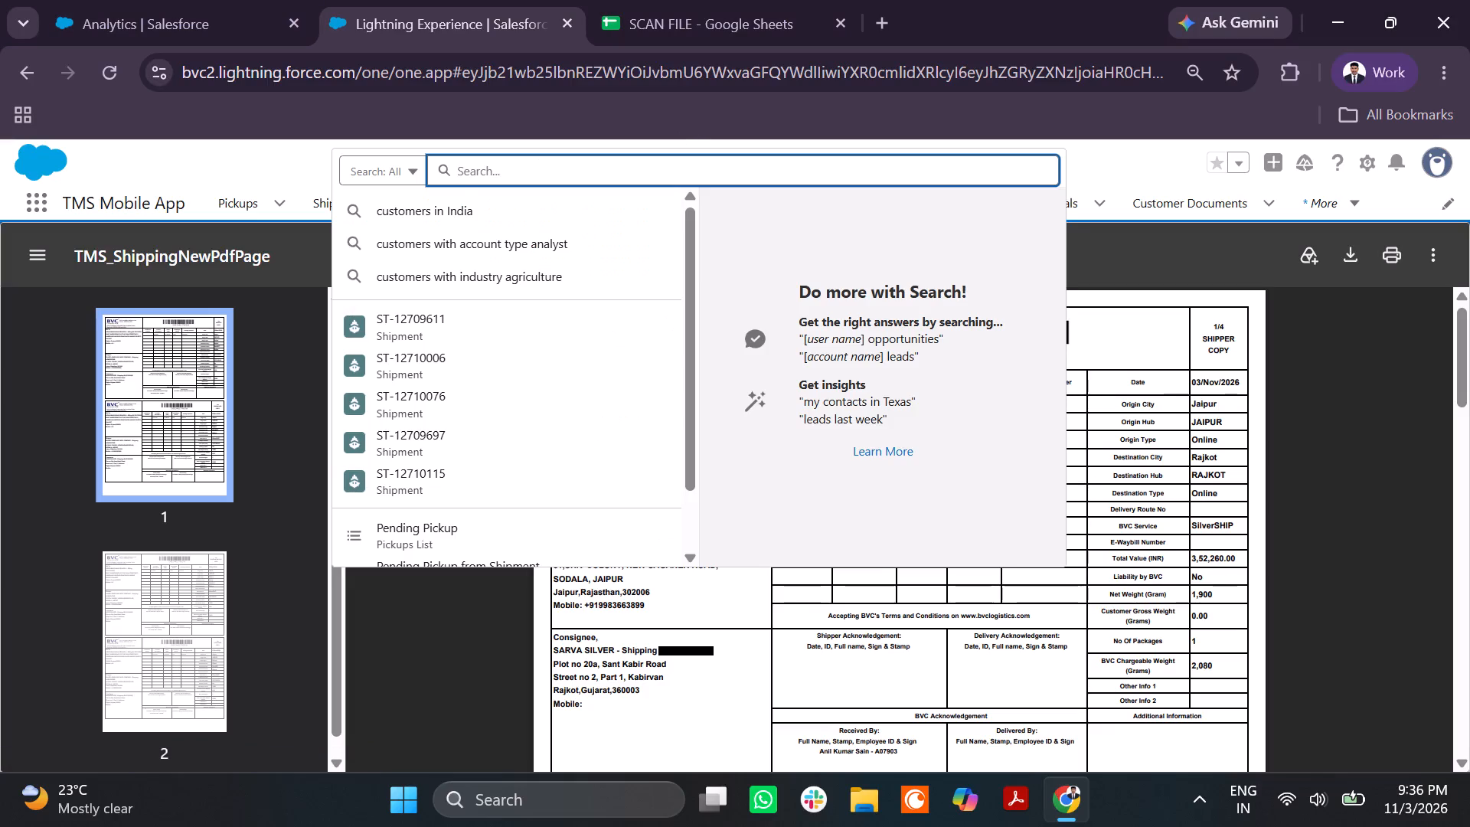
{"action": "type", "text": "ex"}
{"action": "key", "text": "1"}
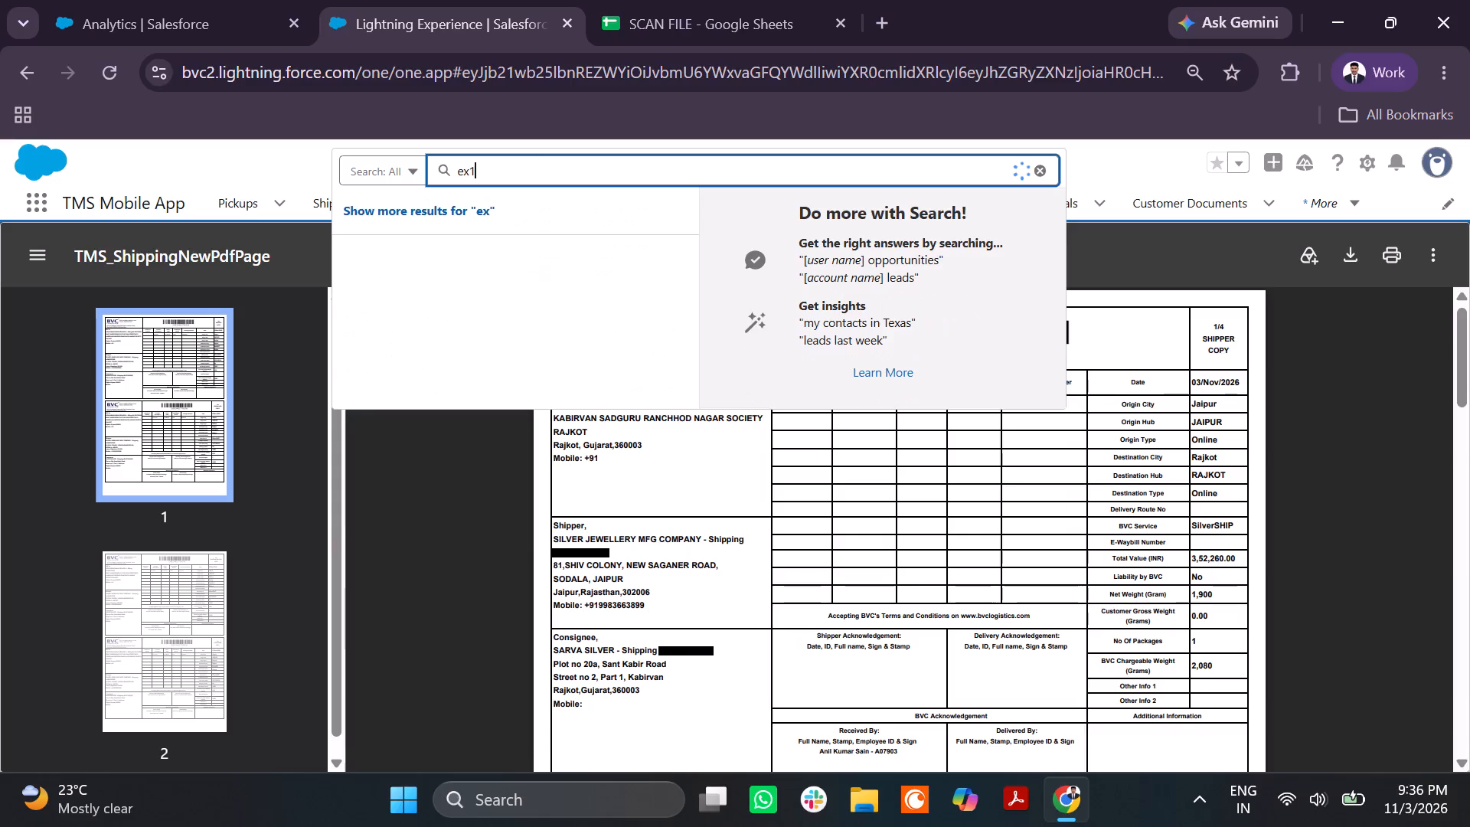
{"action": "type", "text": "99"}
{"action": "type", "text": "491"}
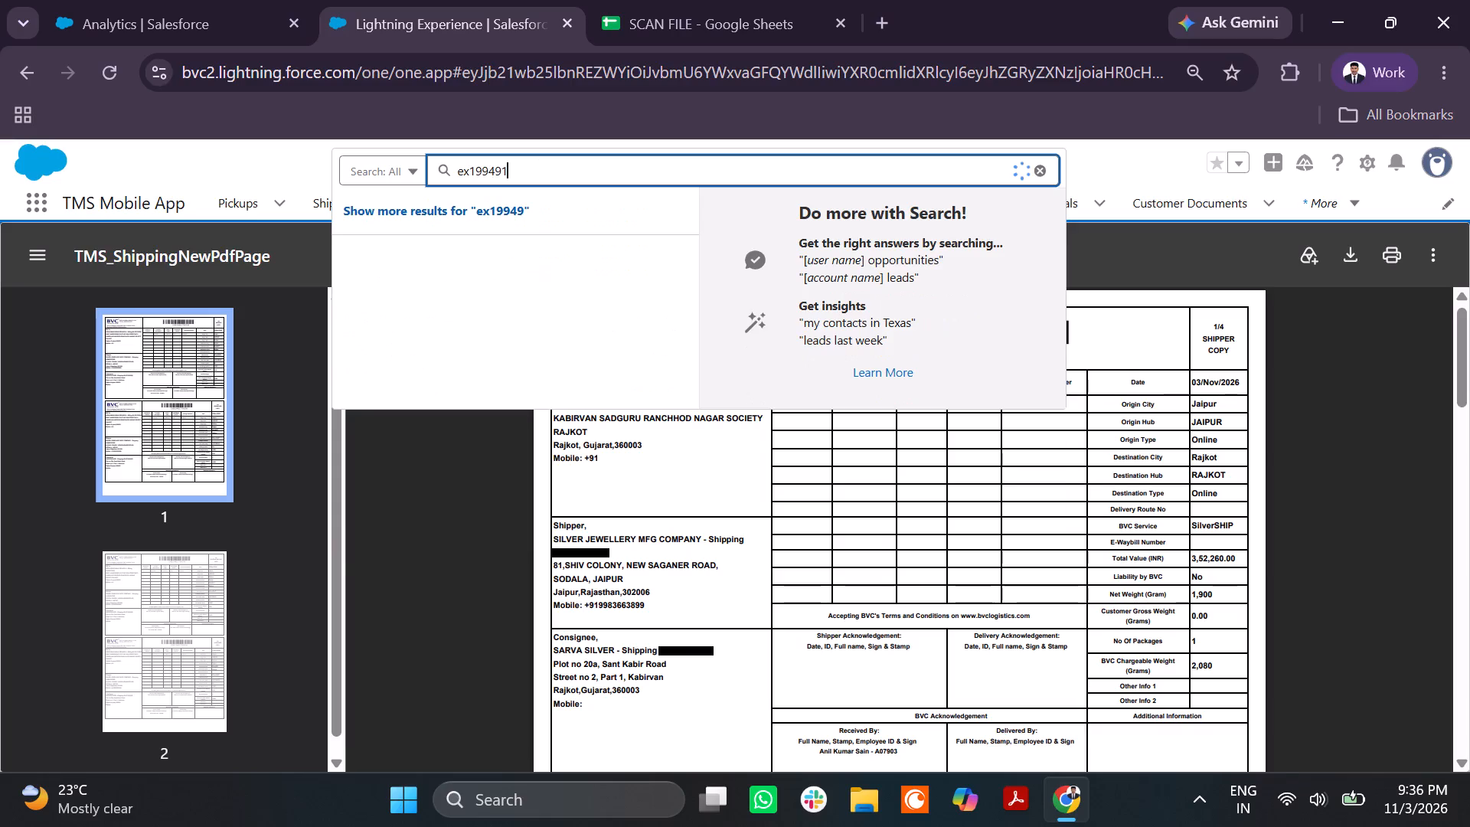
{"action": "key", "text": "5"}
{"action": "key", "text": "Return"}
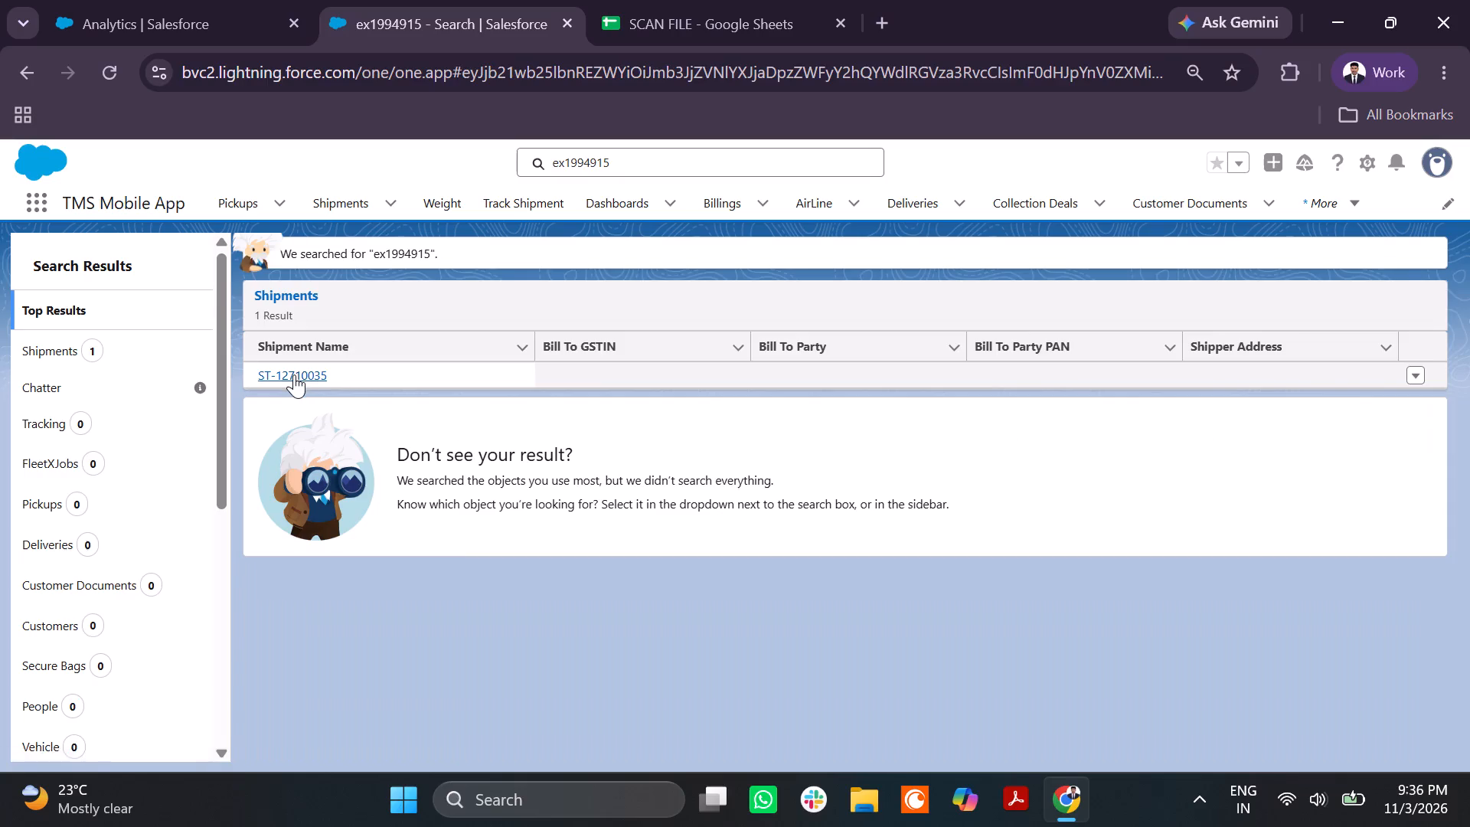
{"action": "left_click", "coordinate": [294, 374]}
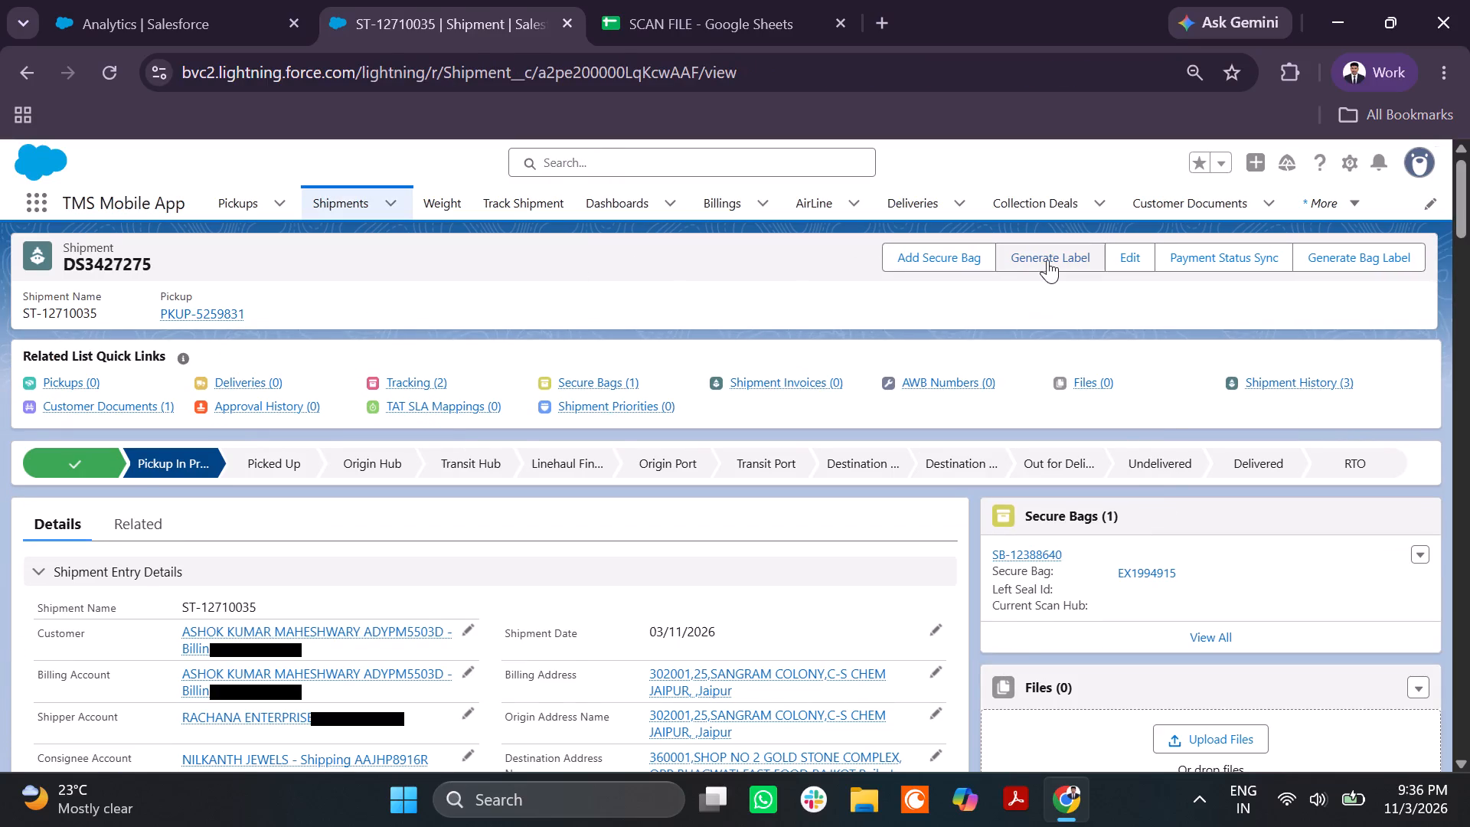
Generate the label for the opened shipment and print one copy of all pages on the HP LaserJet M1530 MFP.
{"action": "left_click", "coordinate": [1047, 260]}
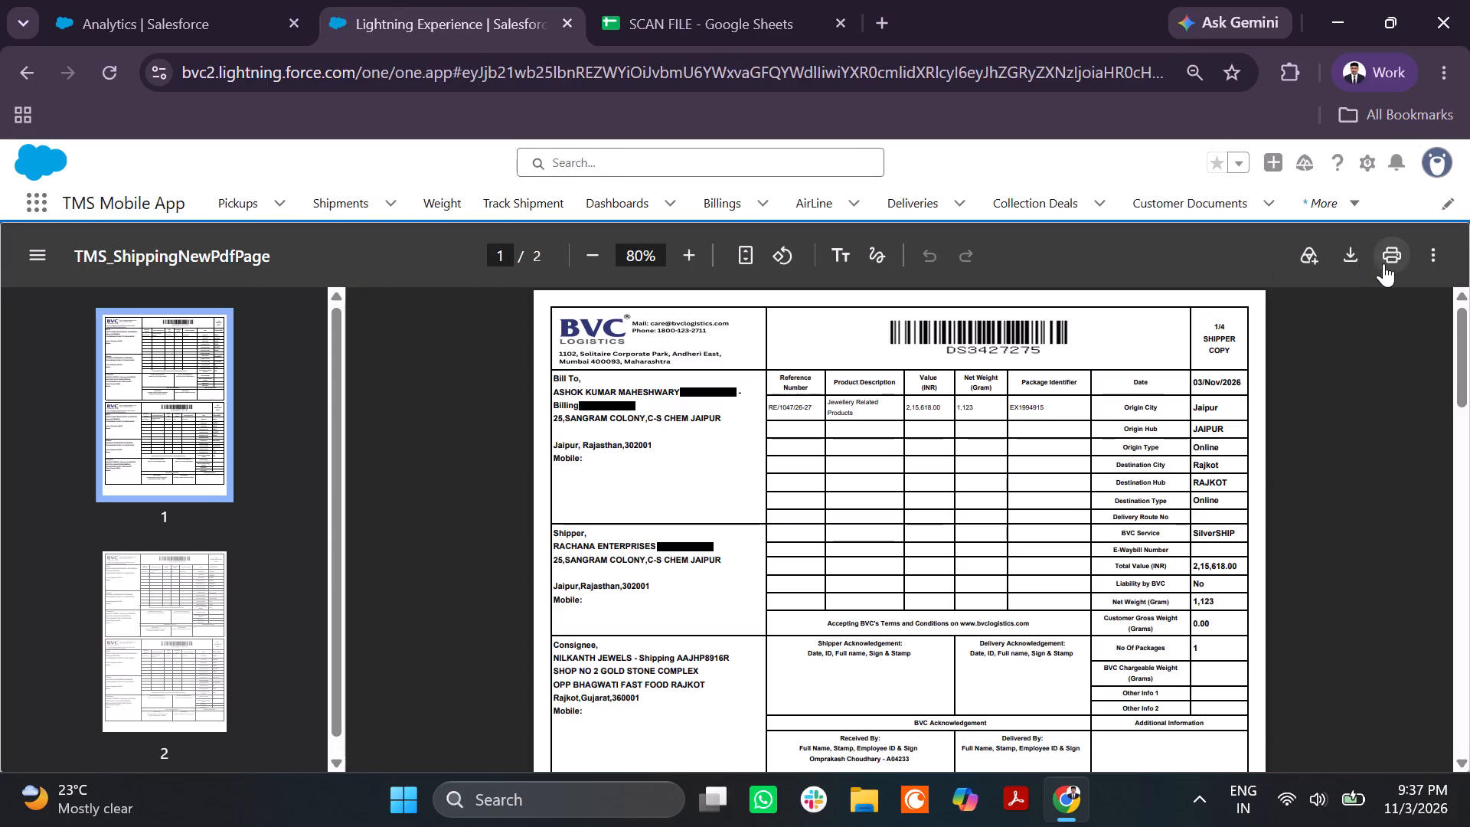
{"action": "left_click", "coordinate": [1385, 263]}
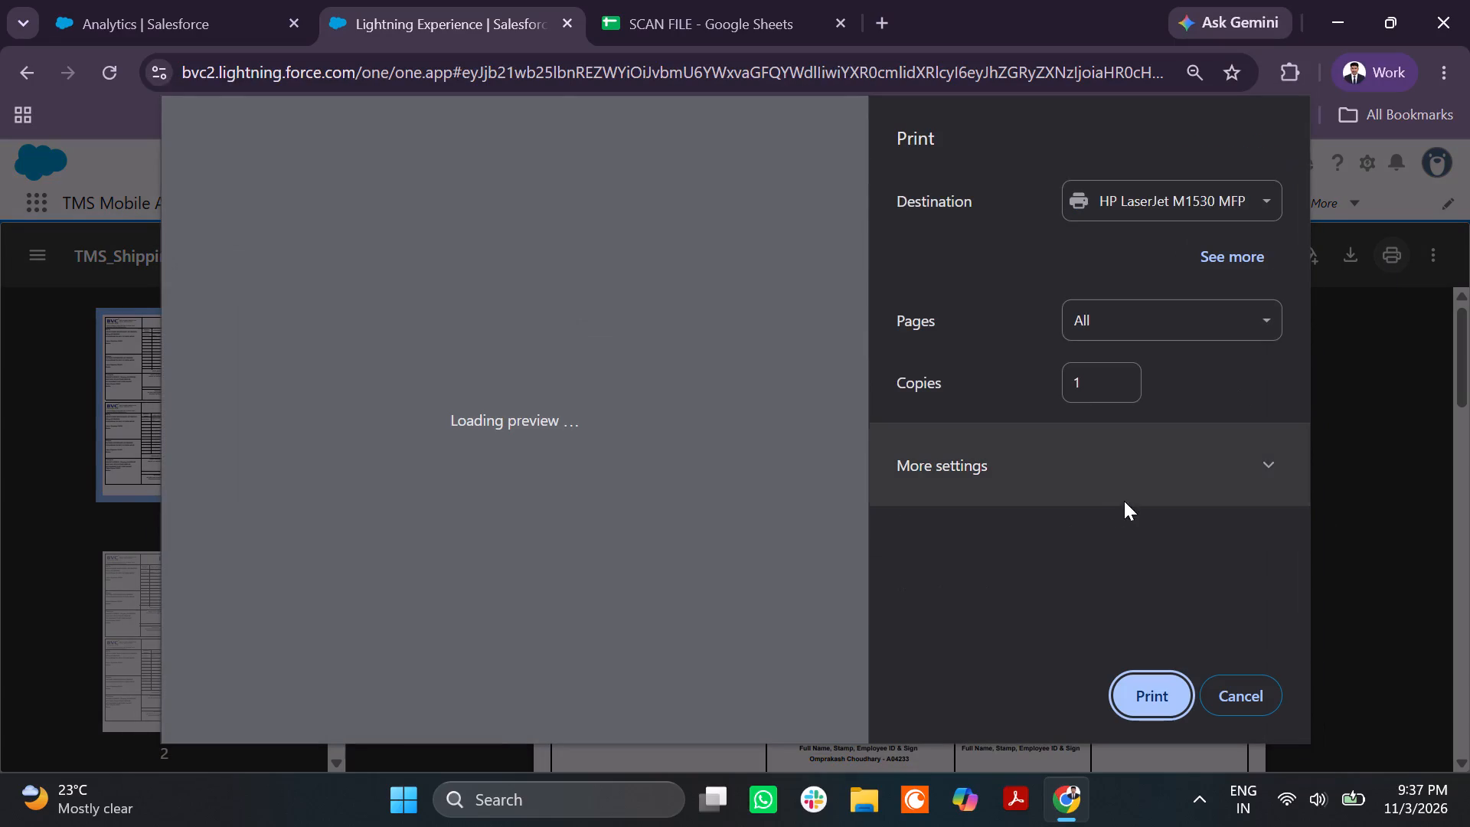
{"action": "left_click", "coordinate": [1135, 682]}
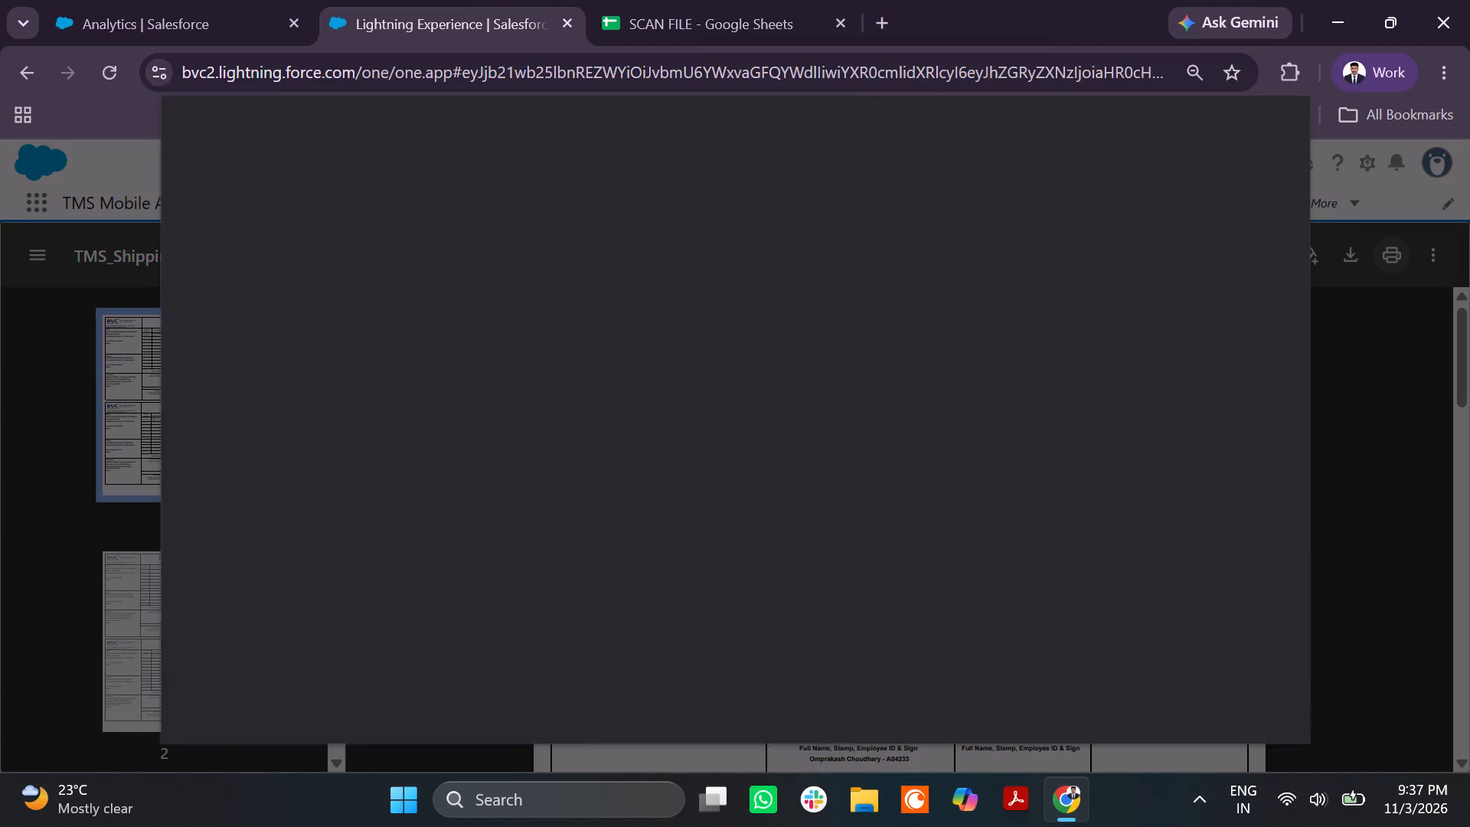
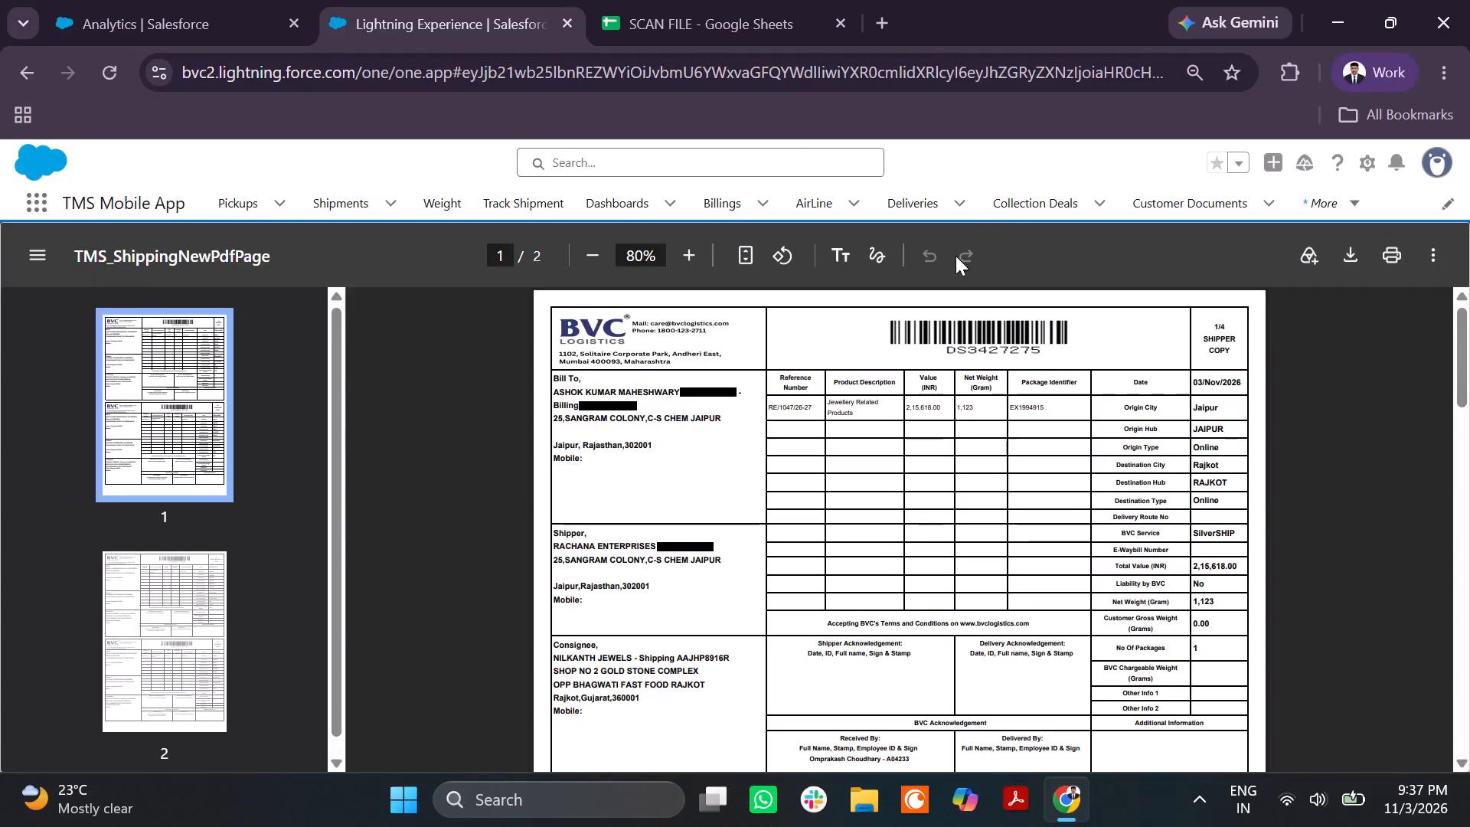
{"action": "left_click", "coordinate": [691, 174]}
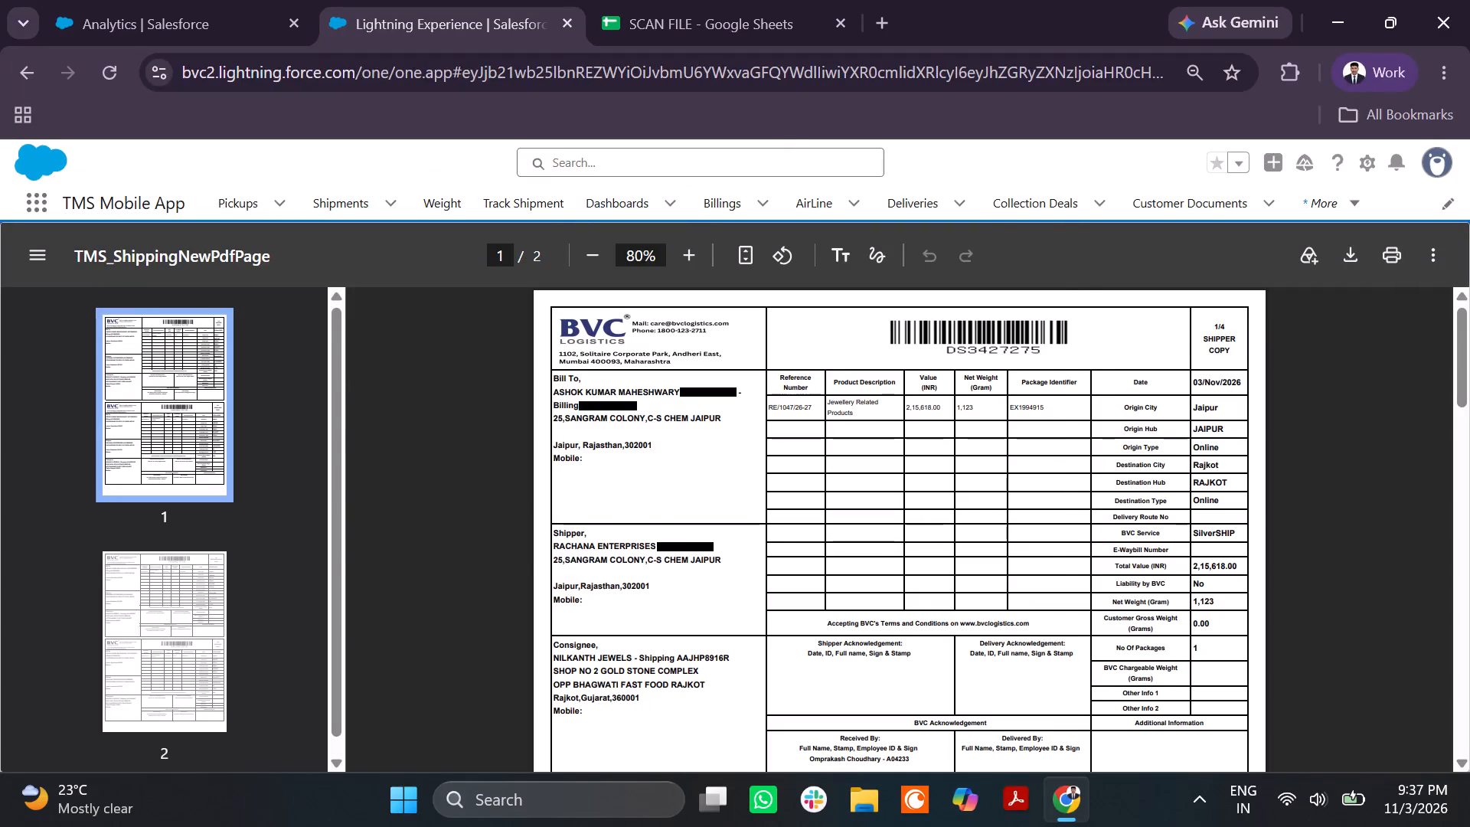
{"action": "left_click", "coordinate": [691, 174]}
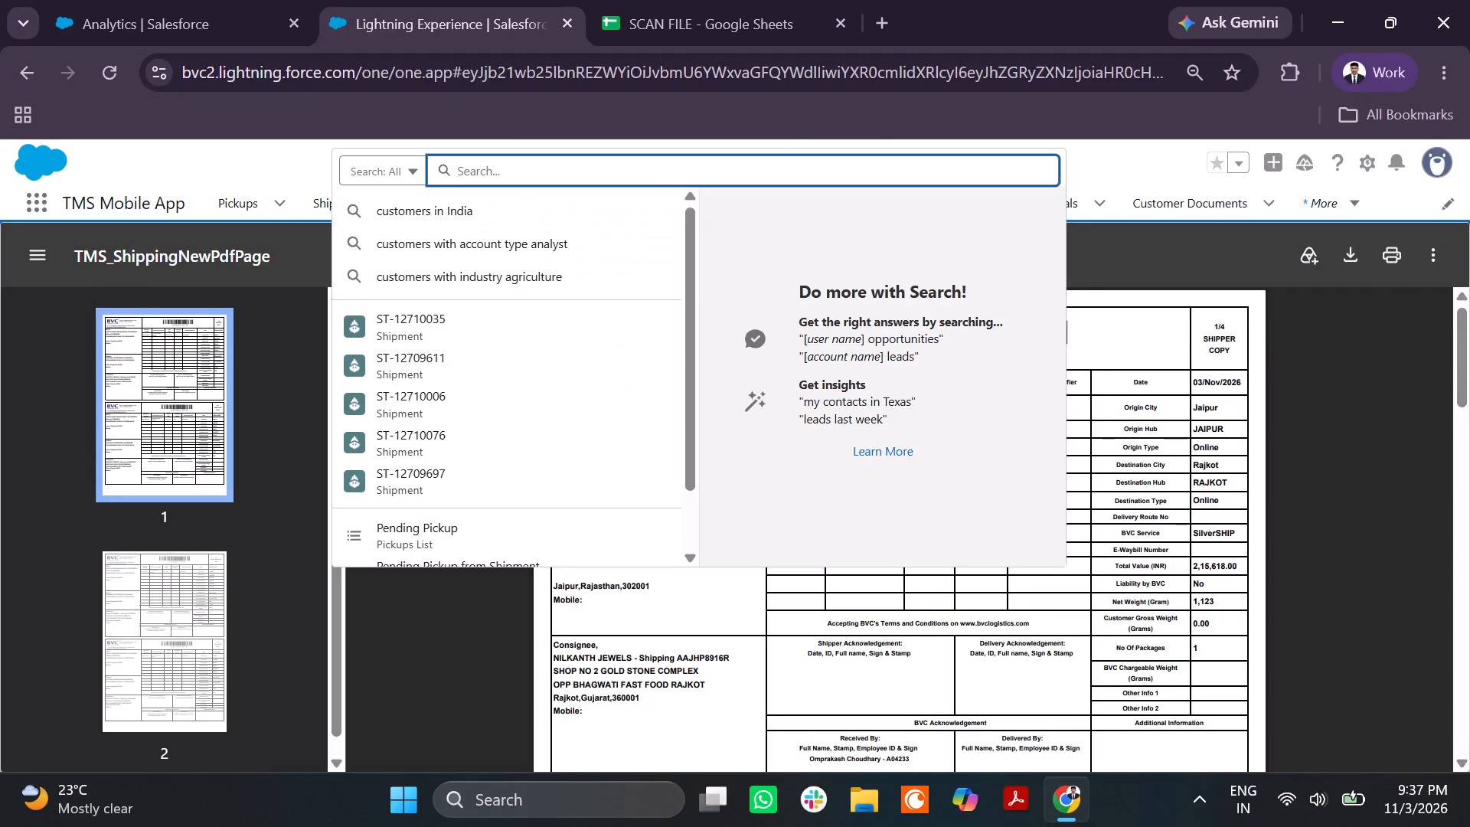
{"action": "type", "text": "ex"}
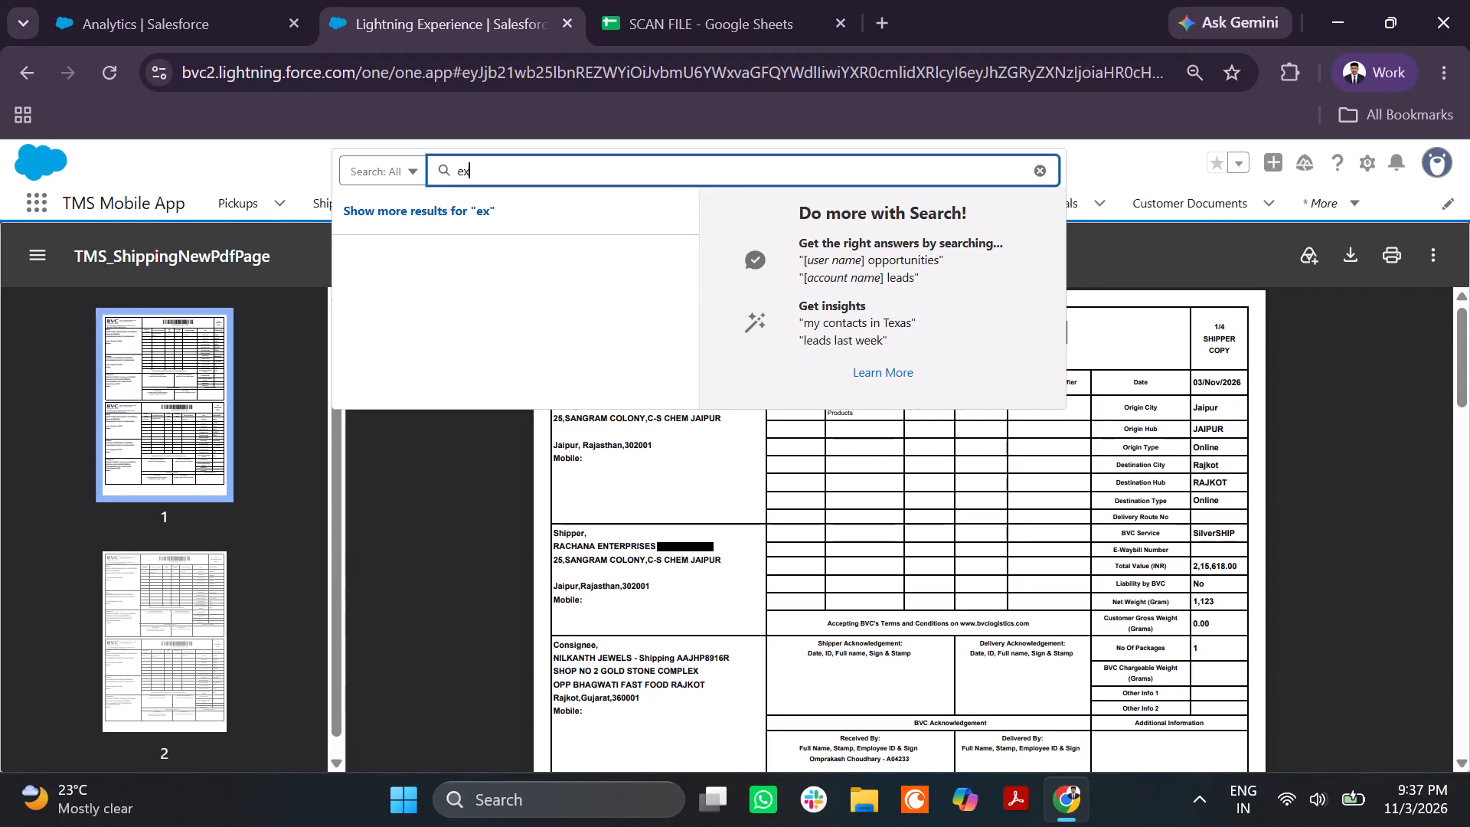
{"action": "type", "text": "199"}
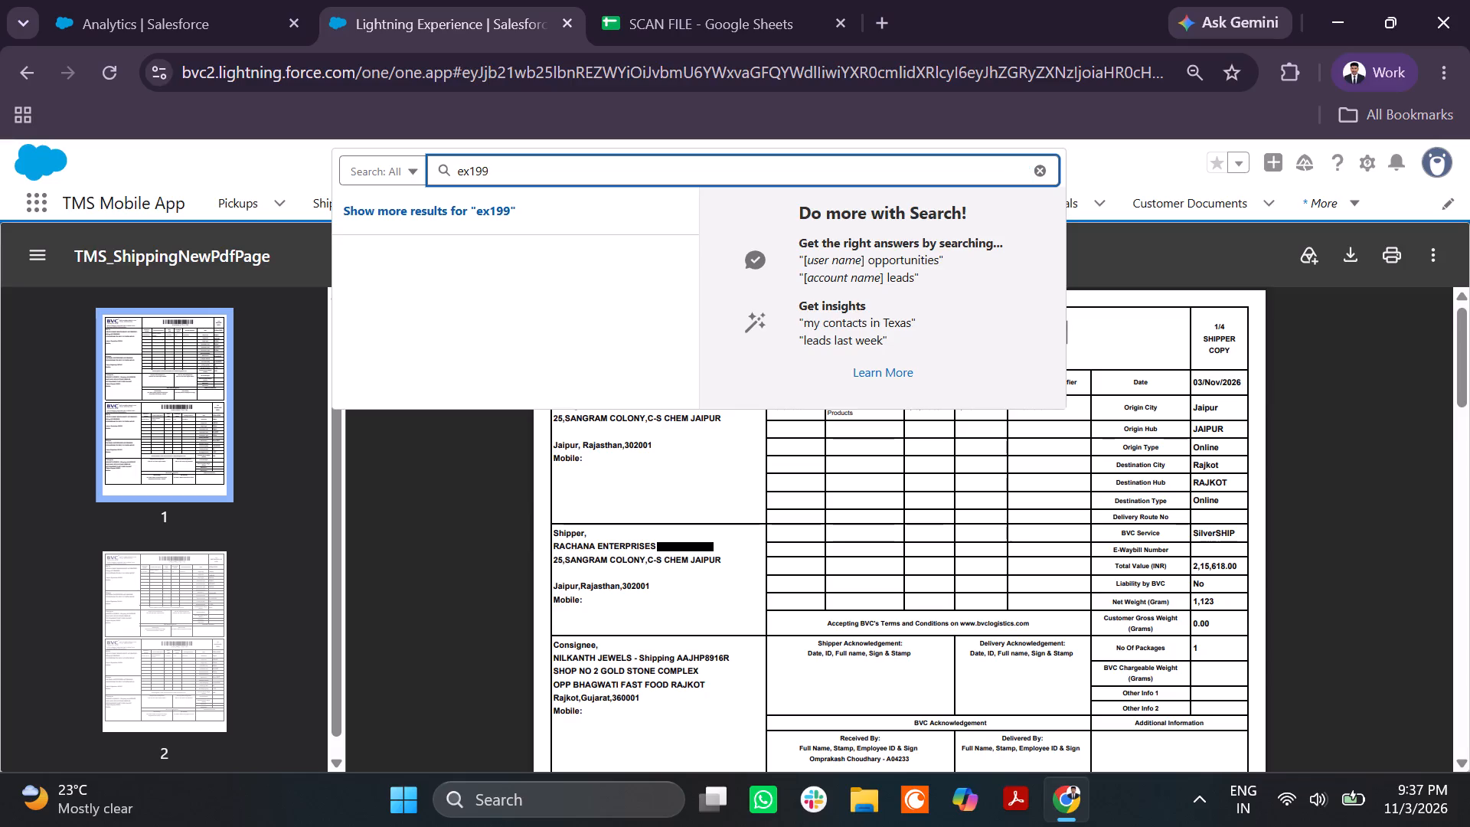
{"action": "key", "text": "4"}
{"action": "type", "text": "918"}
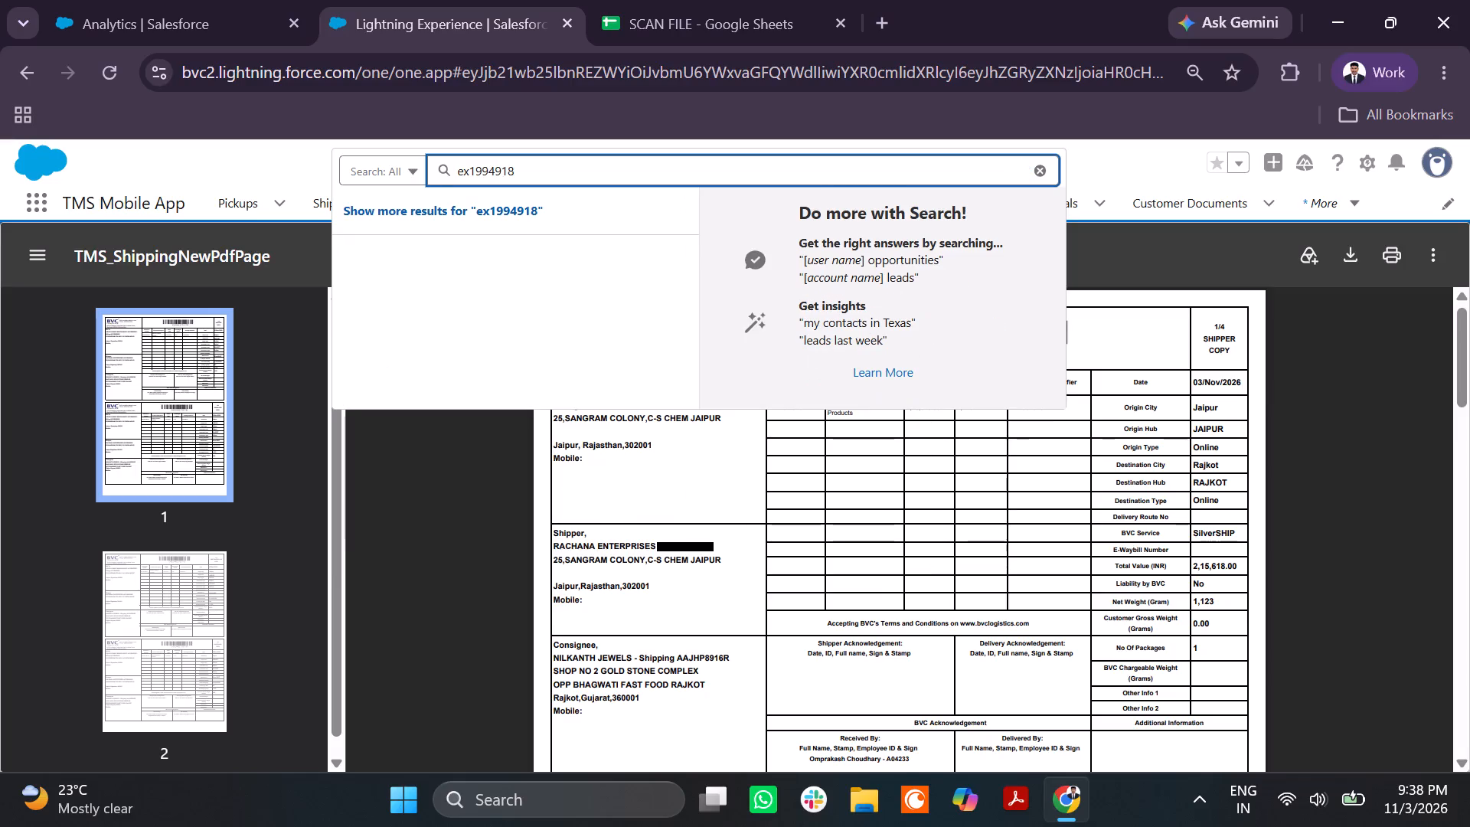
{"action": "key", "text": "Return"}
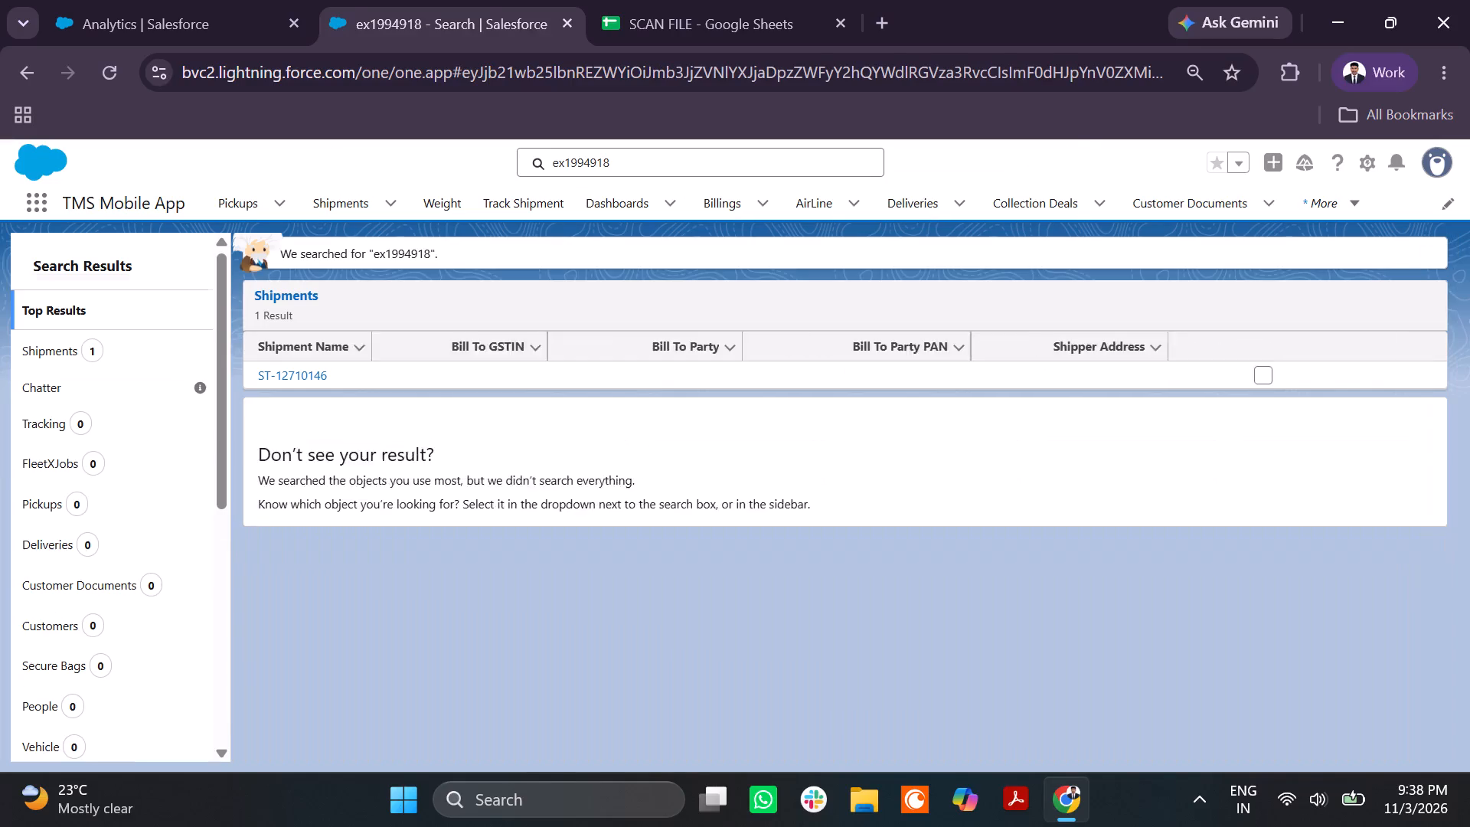
{"action": "left_click", "coordinate": [315, 378]}
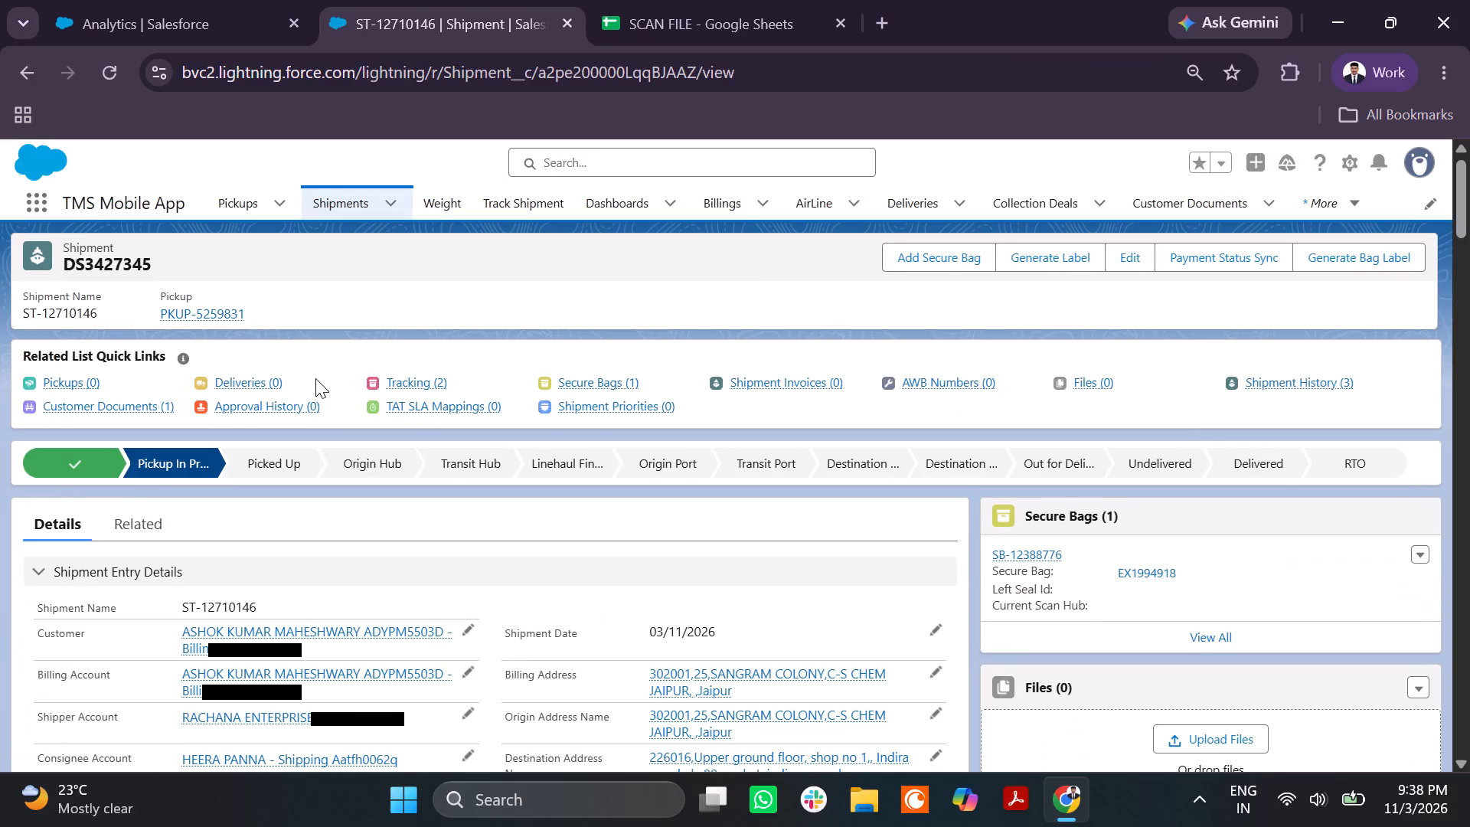
Generate the label for this shipment and print one copy of all pages on the HP LaserJet M1530 MFP.
{"action": "left_click", "coordinate": [1031, 258]}
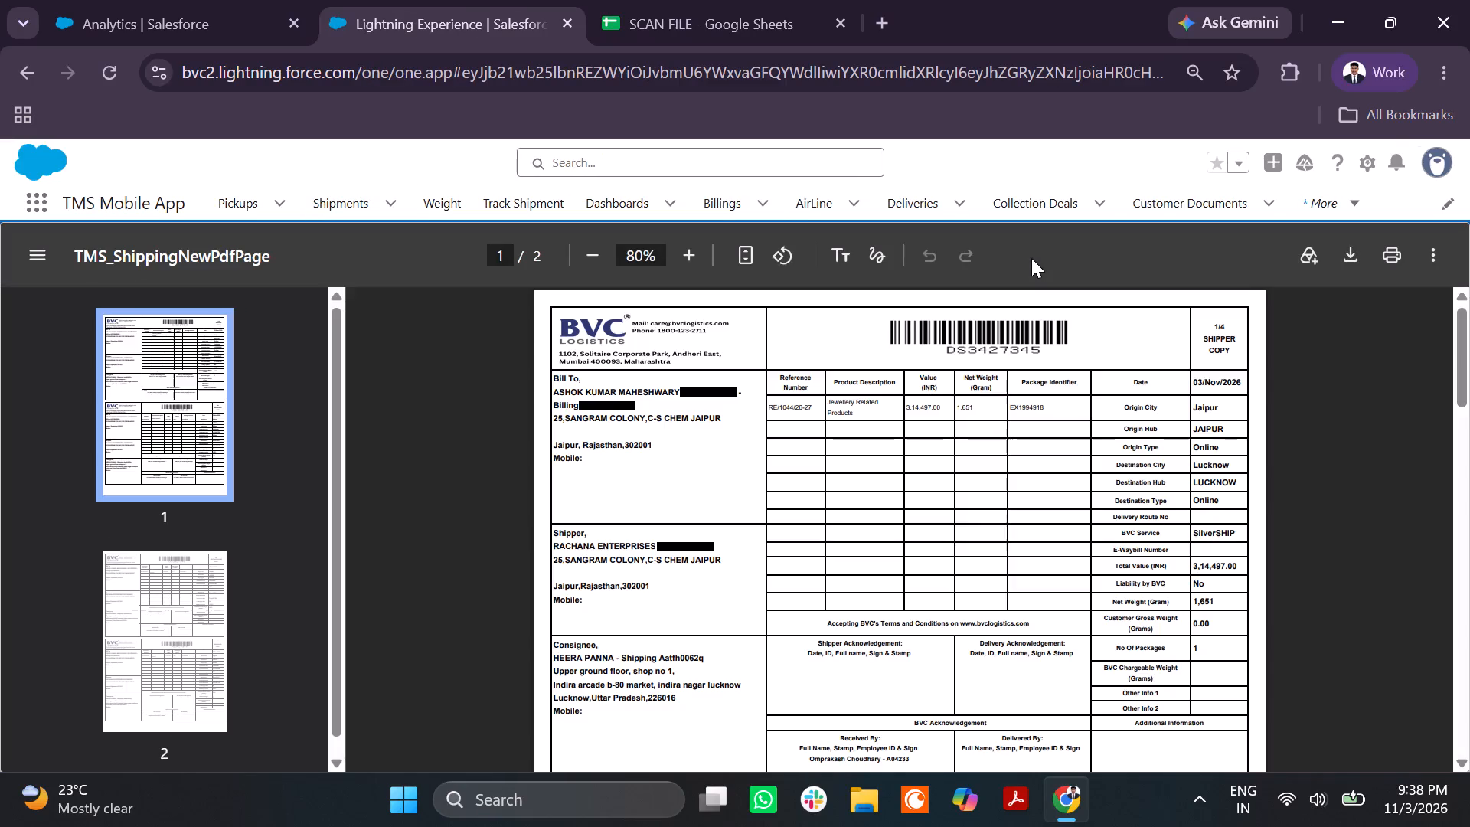
{"action": "left_click", "coordinate": [1391, 257]}
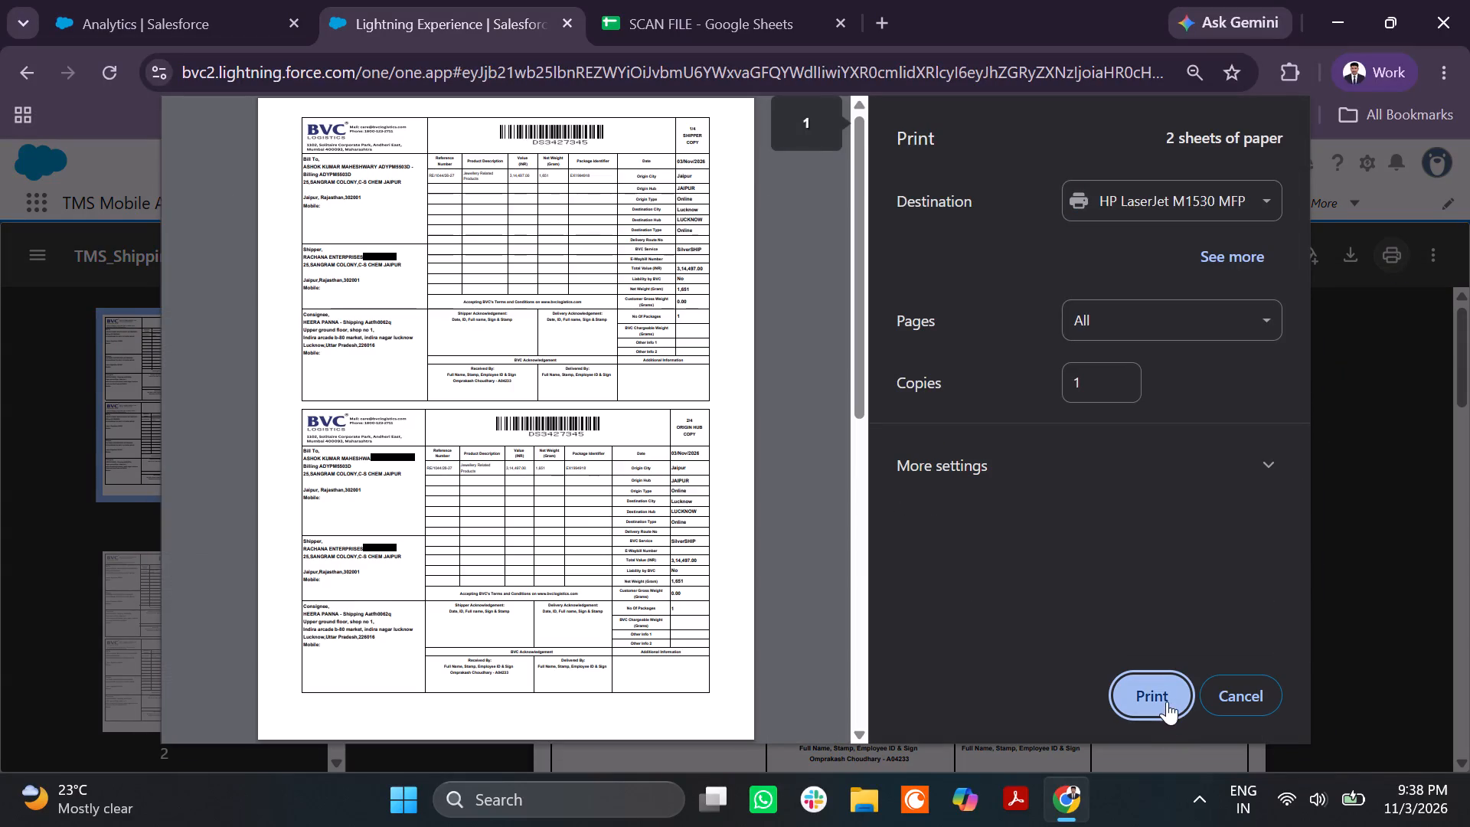
{"action": "left_click", "coordinate": [1159, 690]}
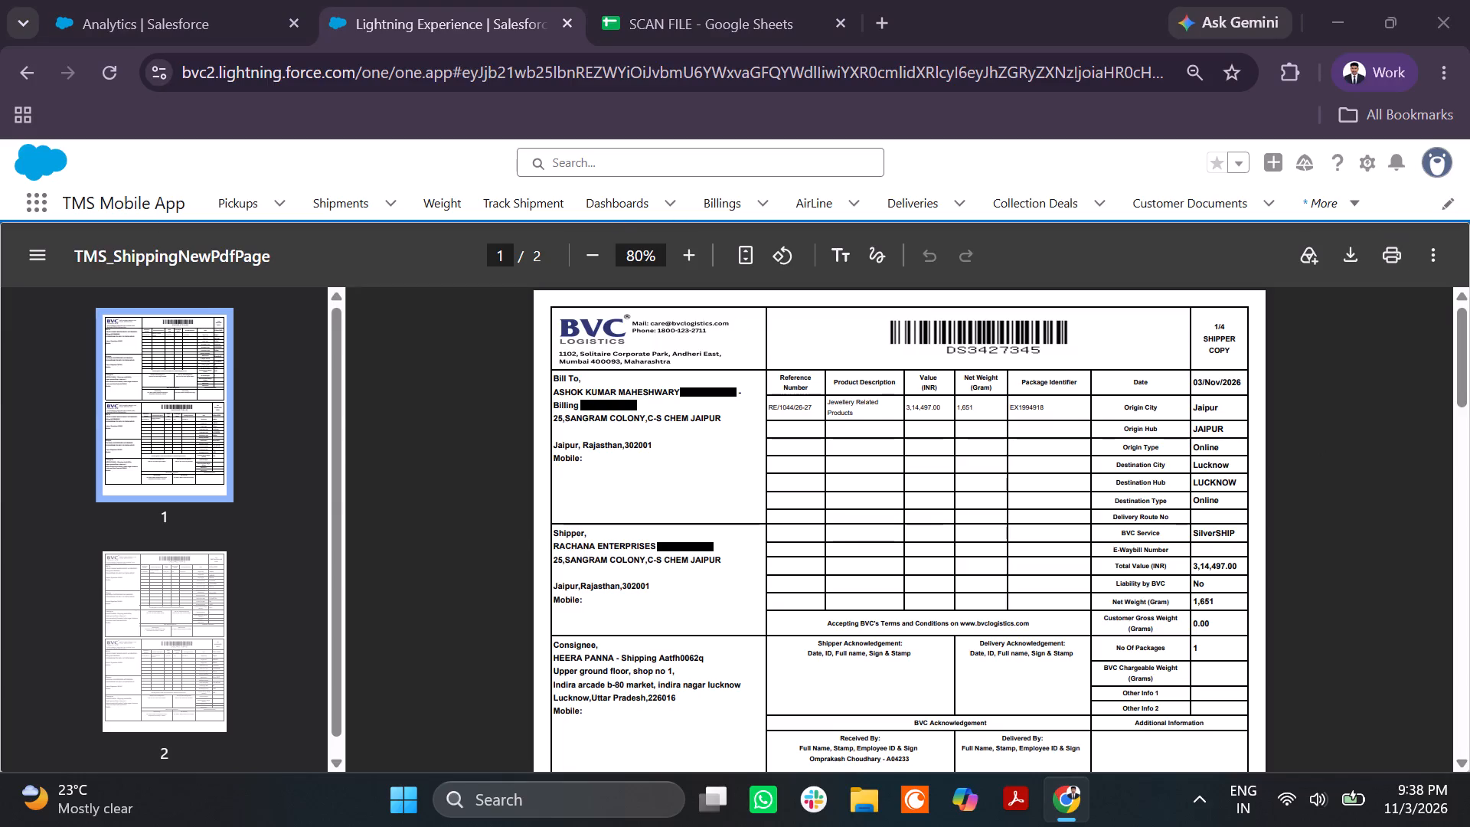
{"action": "left_click", "coordinate": [576, 162]}
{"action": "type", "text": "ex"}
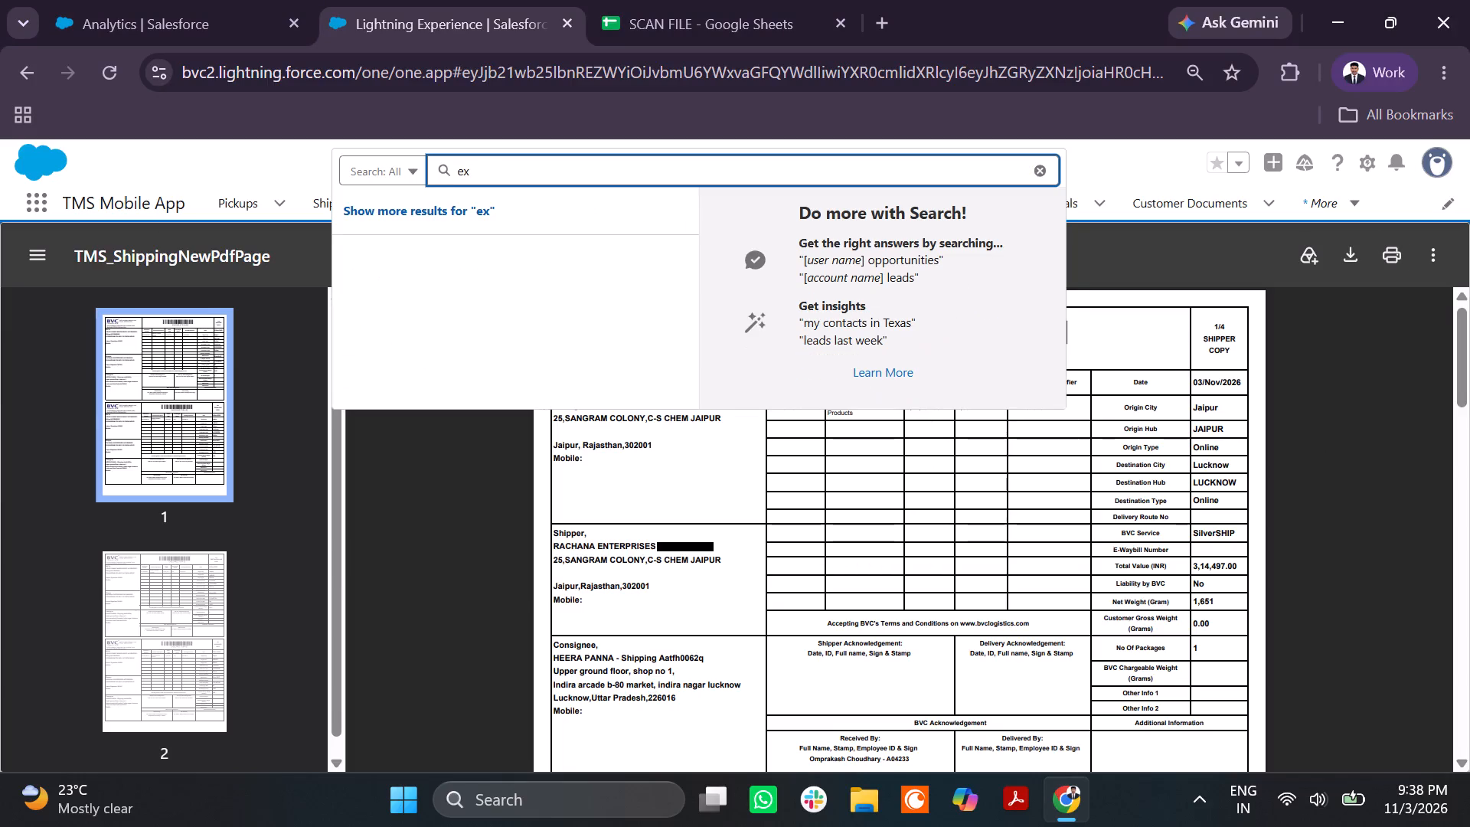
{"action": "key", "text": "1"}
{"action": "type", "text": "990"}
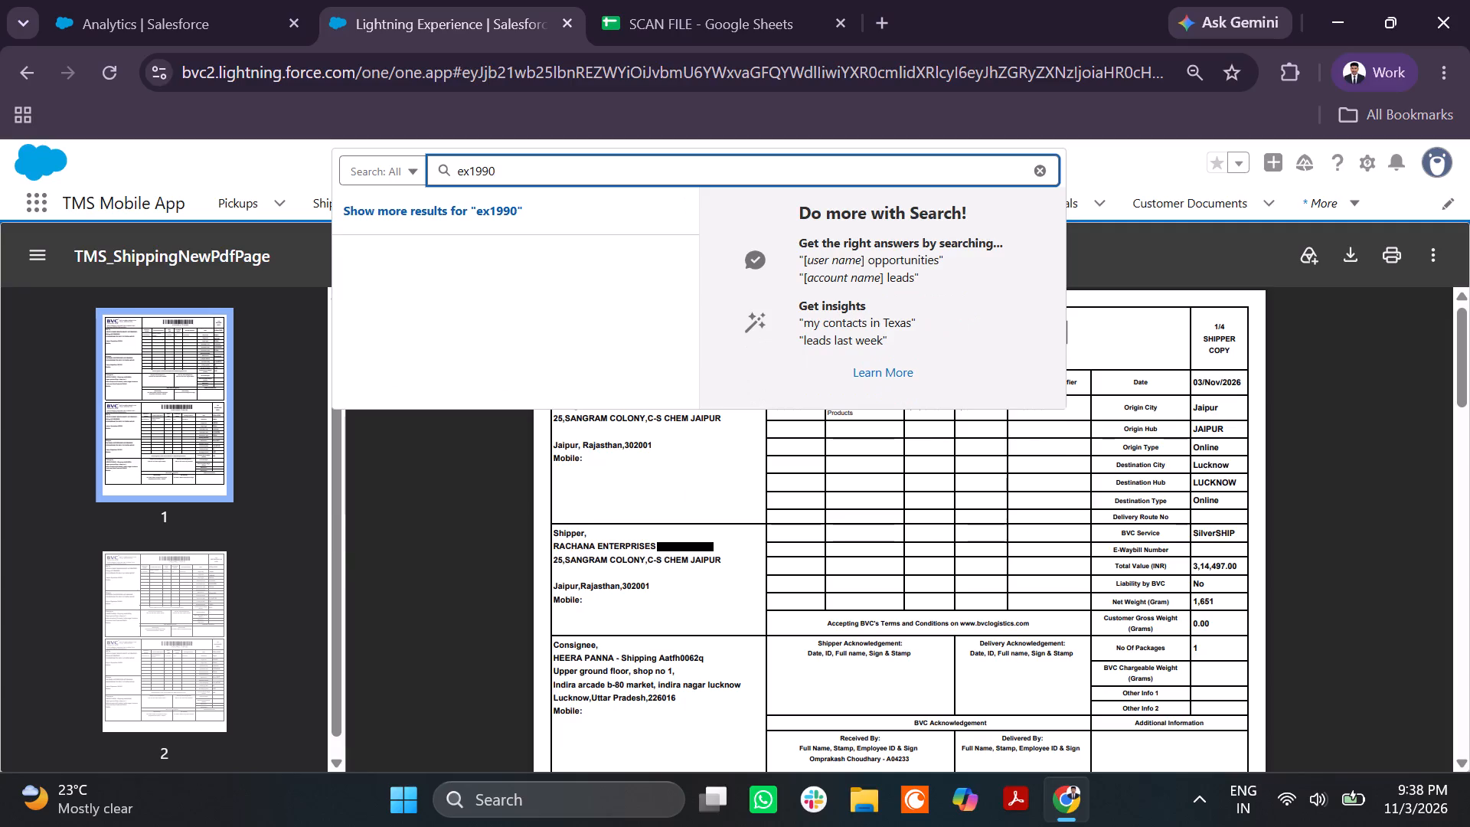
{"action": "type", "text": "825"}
{"action": "left_click", "coordinate": [527, 207]}
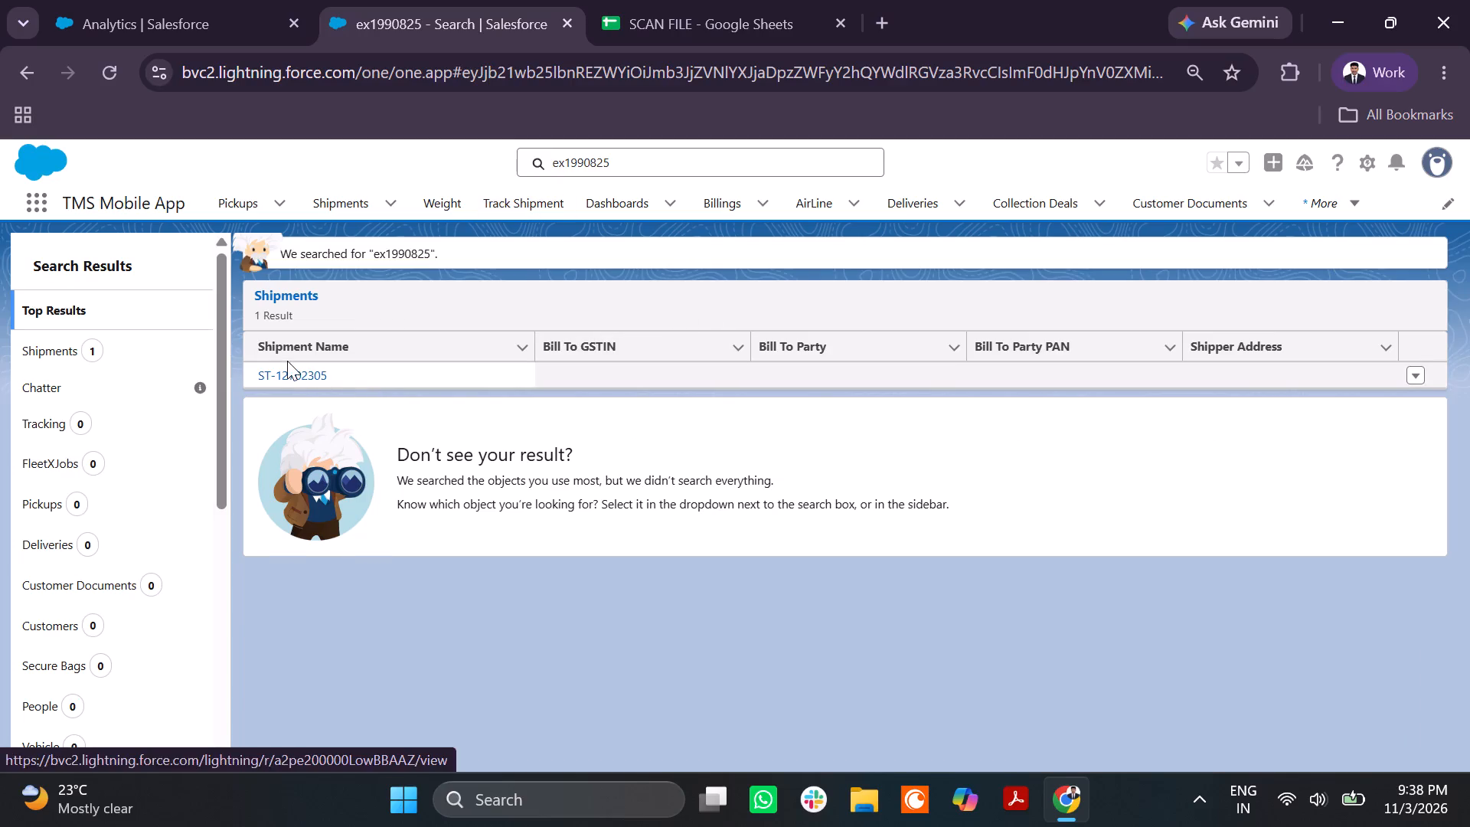
{"action": "left_click", "coordinate": [287, 382]}
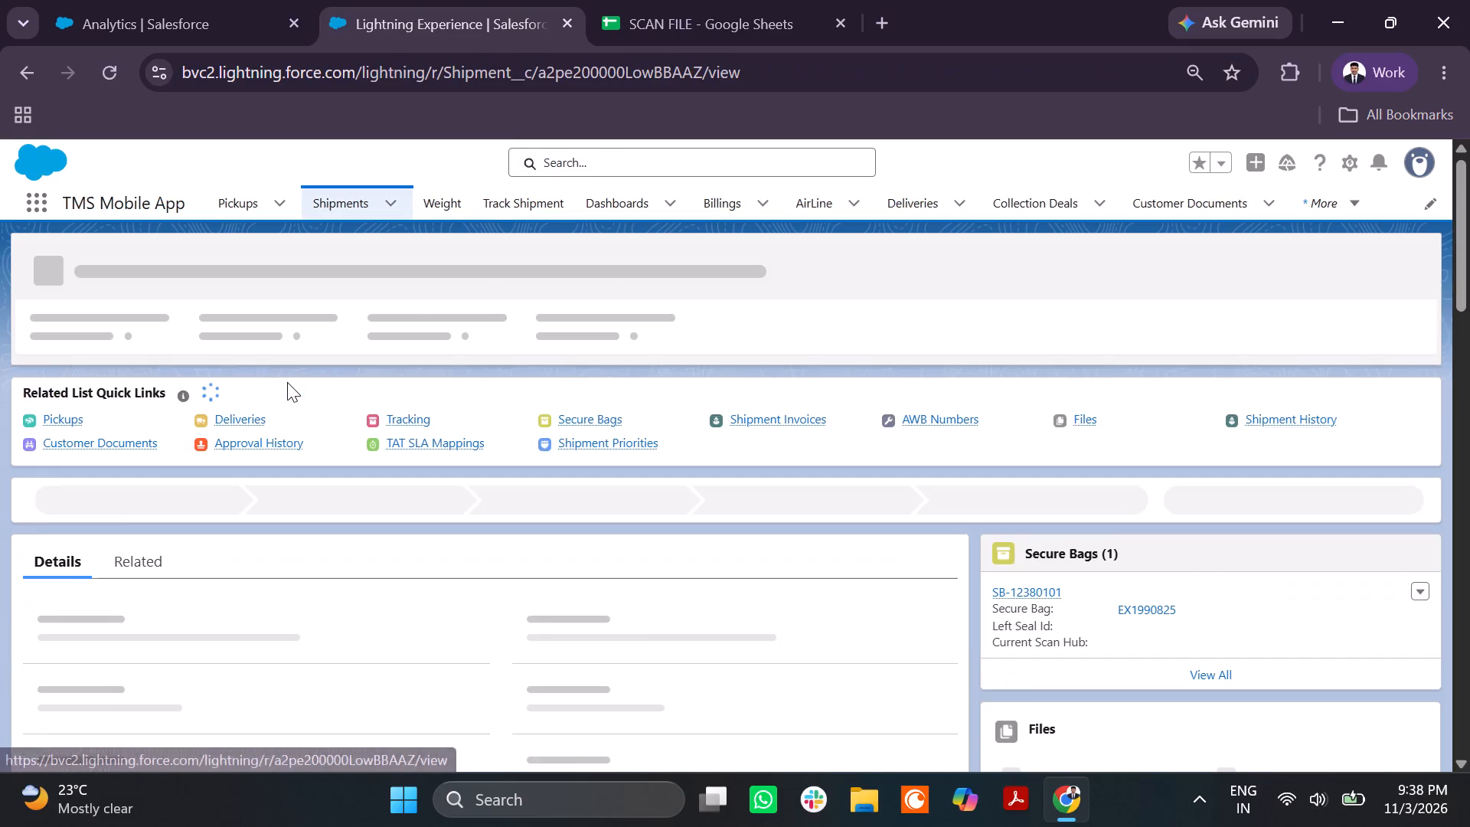
Generate the opened shipment's label and print one copy of all pages on the HP LaserJet M1530 MFP.
{"action": "left_click", "coordinate": [1062, 253]}
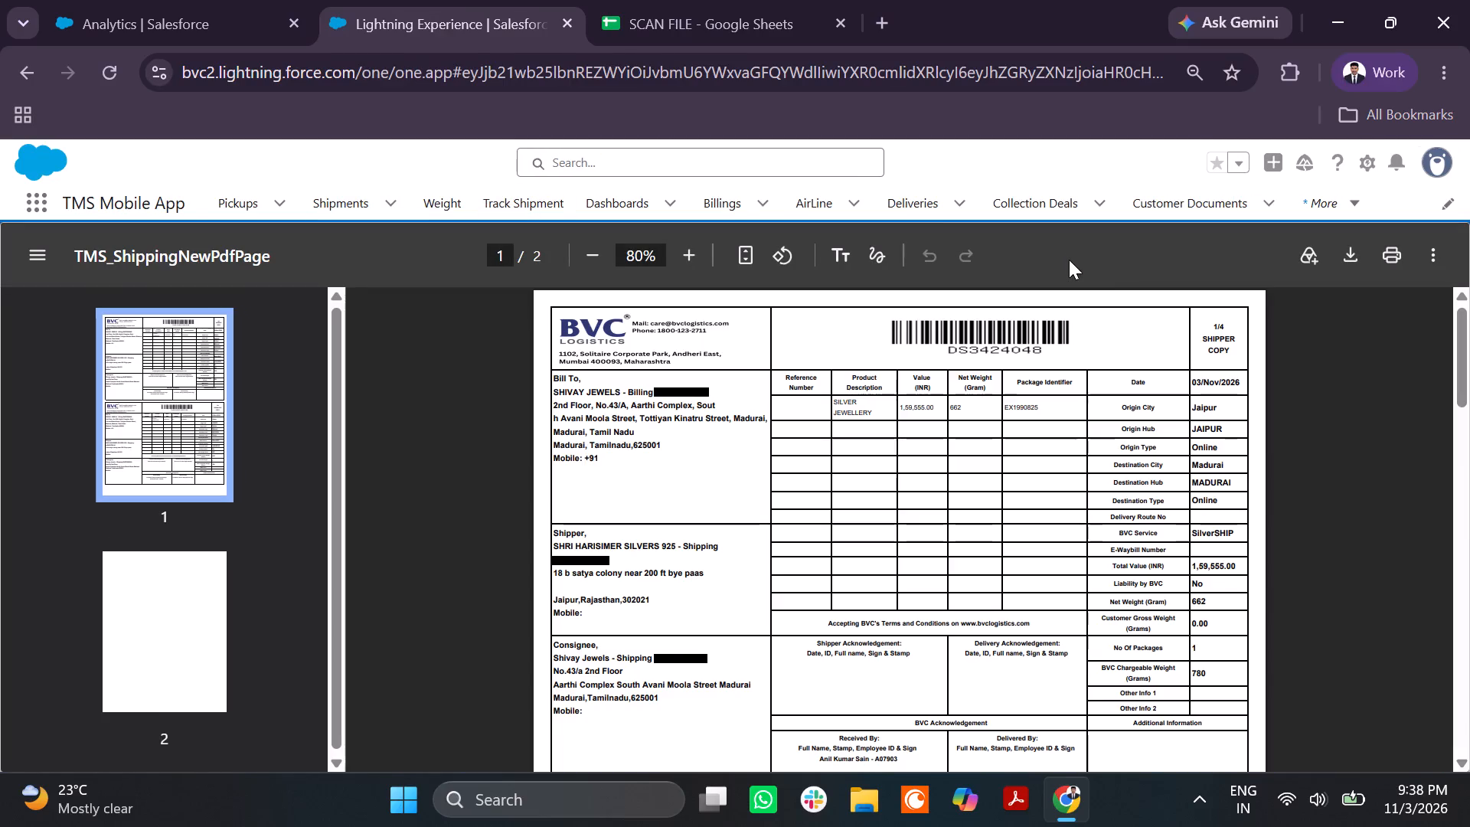
{"action": "left_click", "coordinate": [1391, 260]}
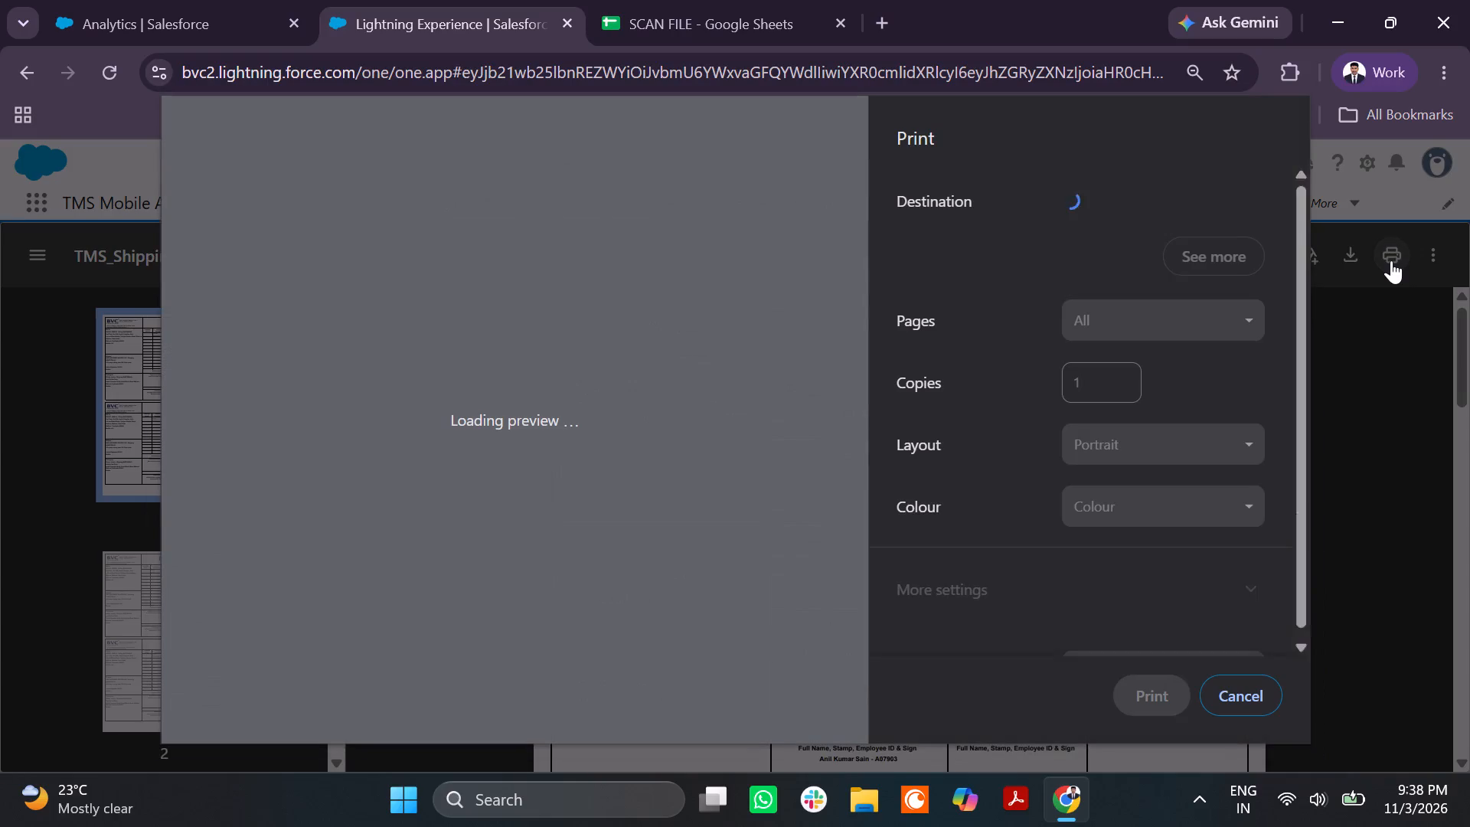
{"action": "left_click", "coordinate": [1138, 701]}
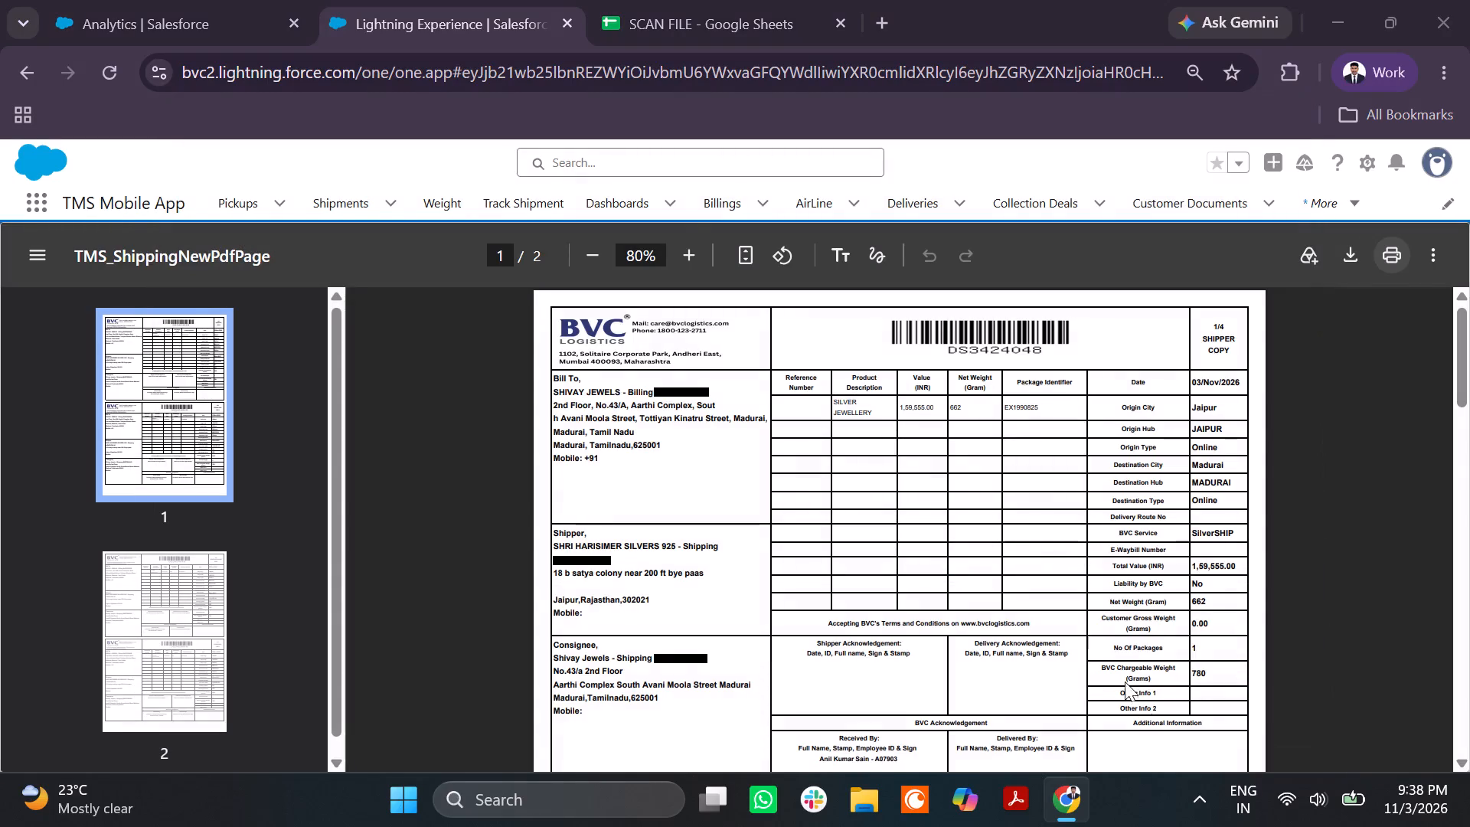
{"action": "left_click", "coordinate": [677, 149]}
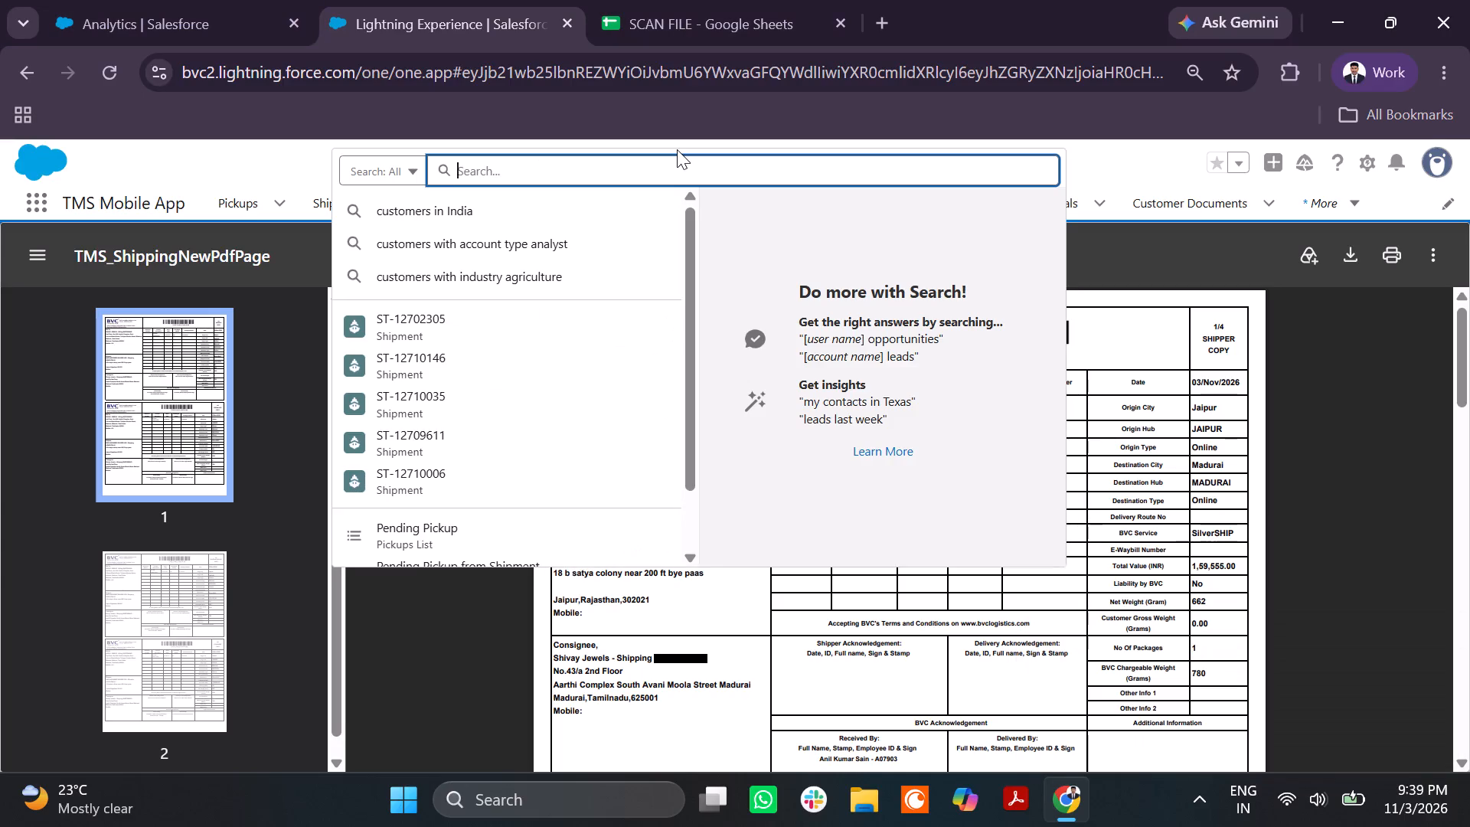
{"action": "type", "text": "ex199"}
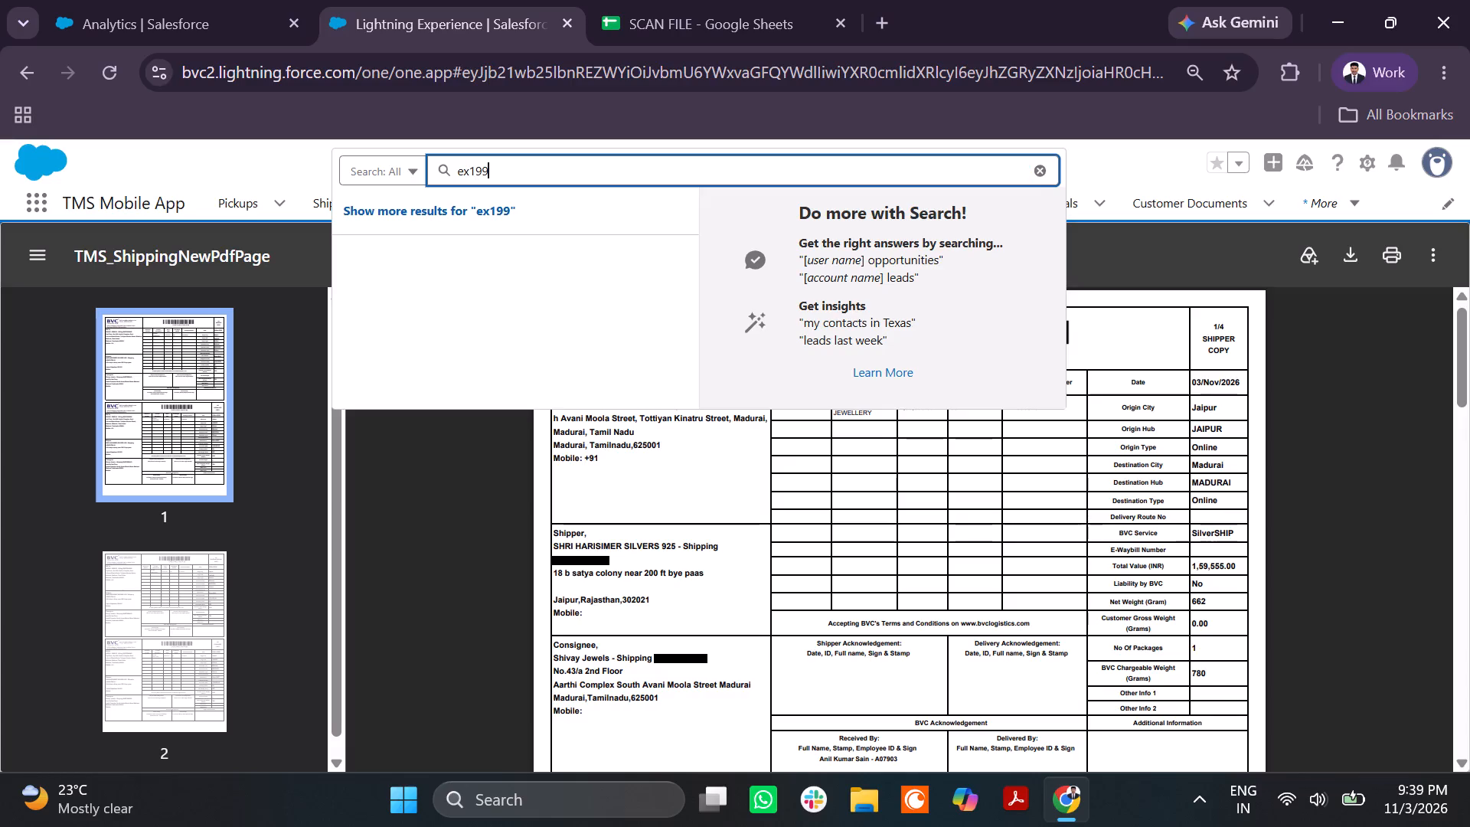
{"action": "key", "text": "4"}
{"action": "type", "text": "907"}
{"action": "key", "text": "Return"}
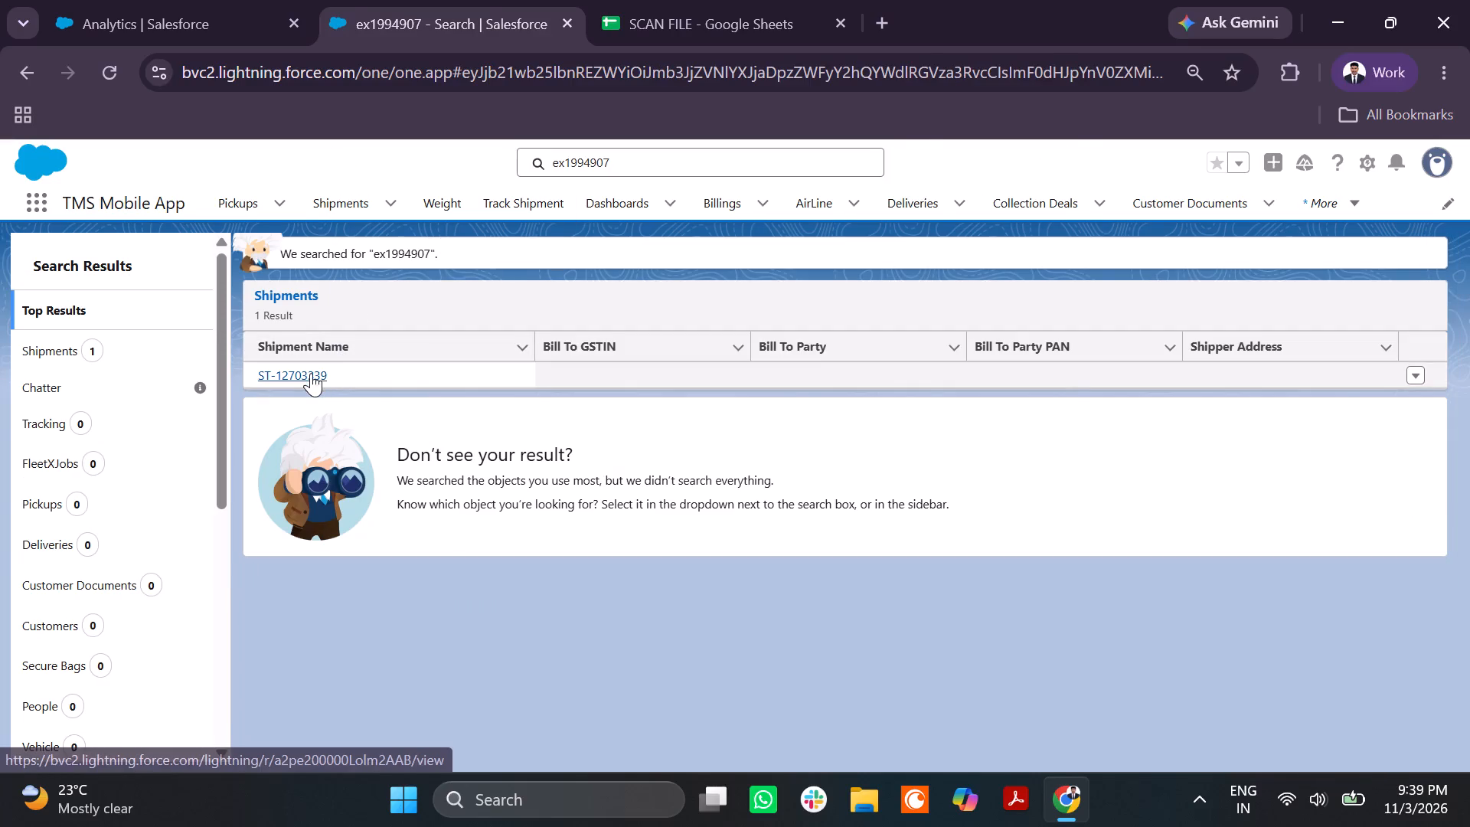
{"action": "left_click", "coordinate": [311, 373]}
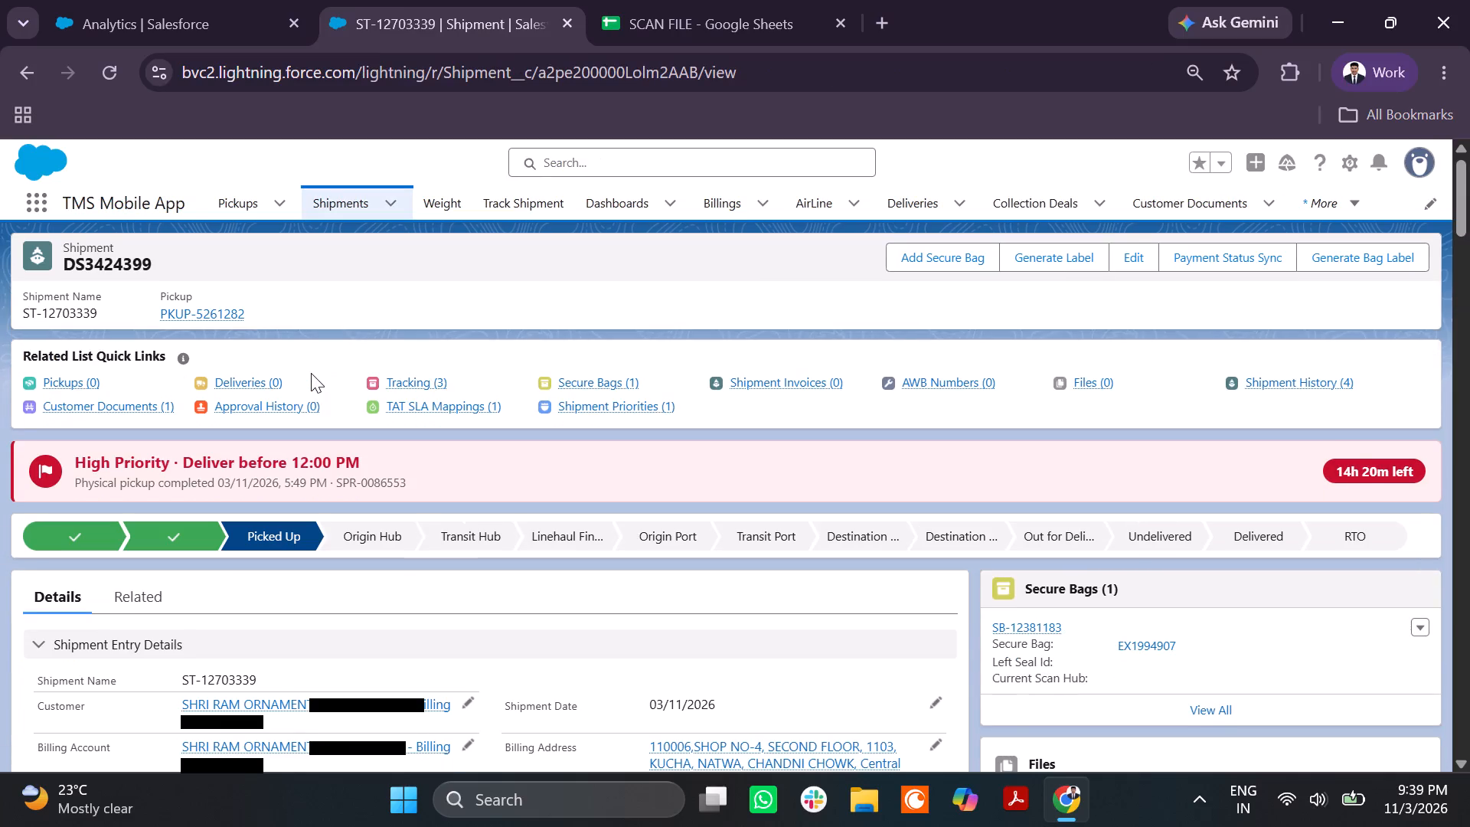
Generate the shipping label for this shipment and print one copy of all pages on the HP LaserJet M1530 MFP.
{"action": "left_click", "coordinate": [1060, 248]}
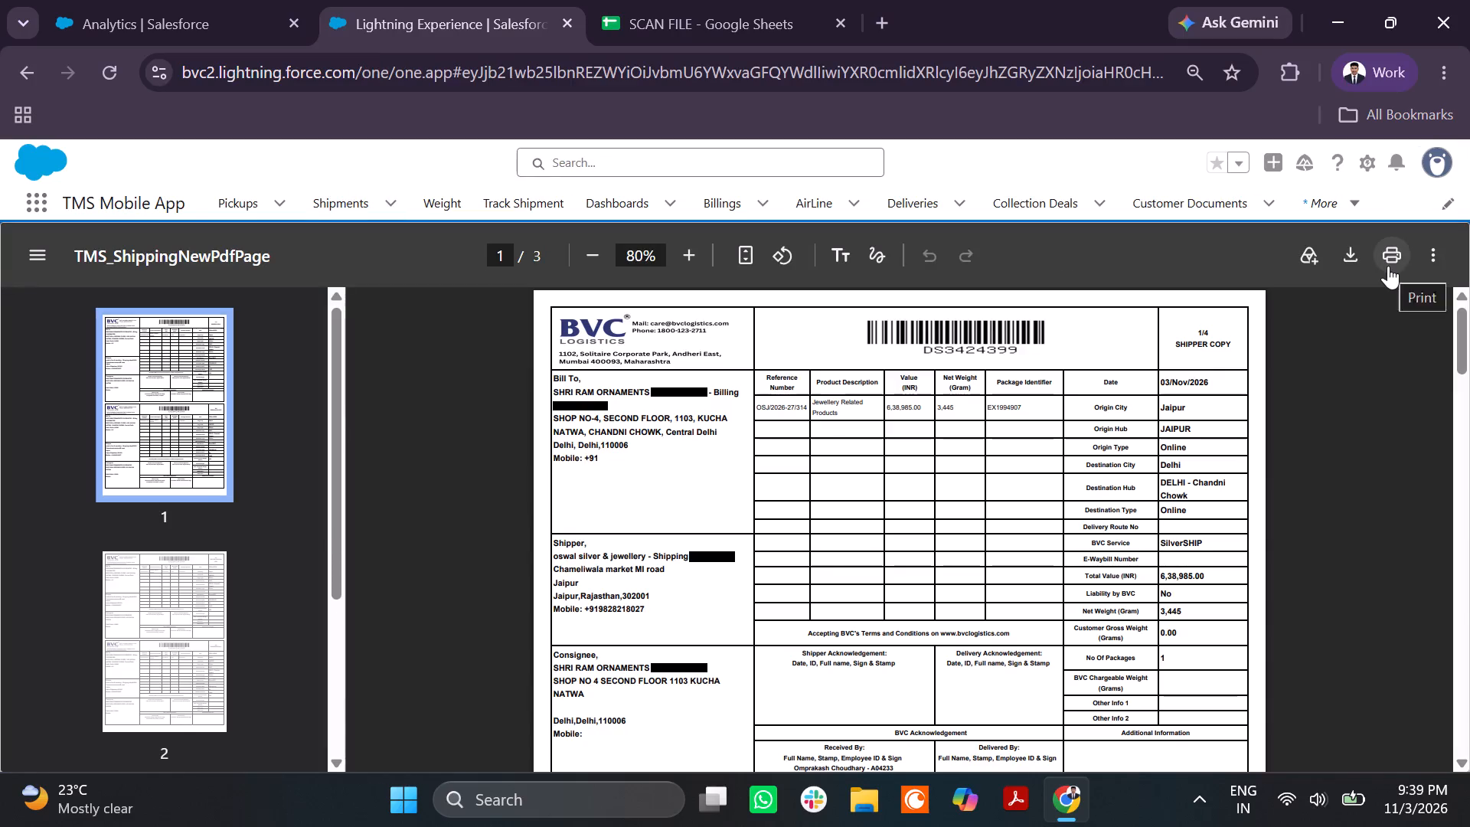
{"action": "left_click", "coordinate": [1388, 266]}
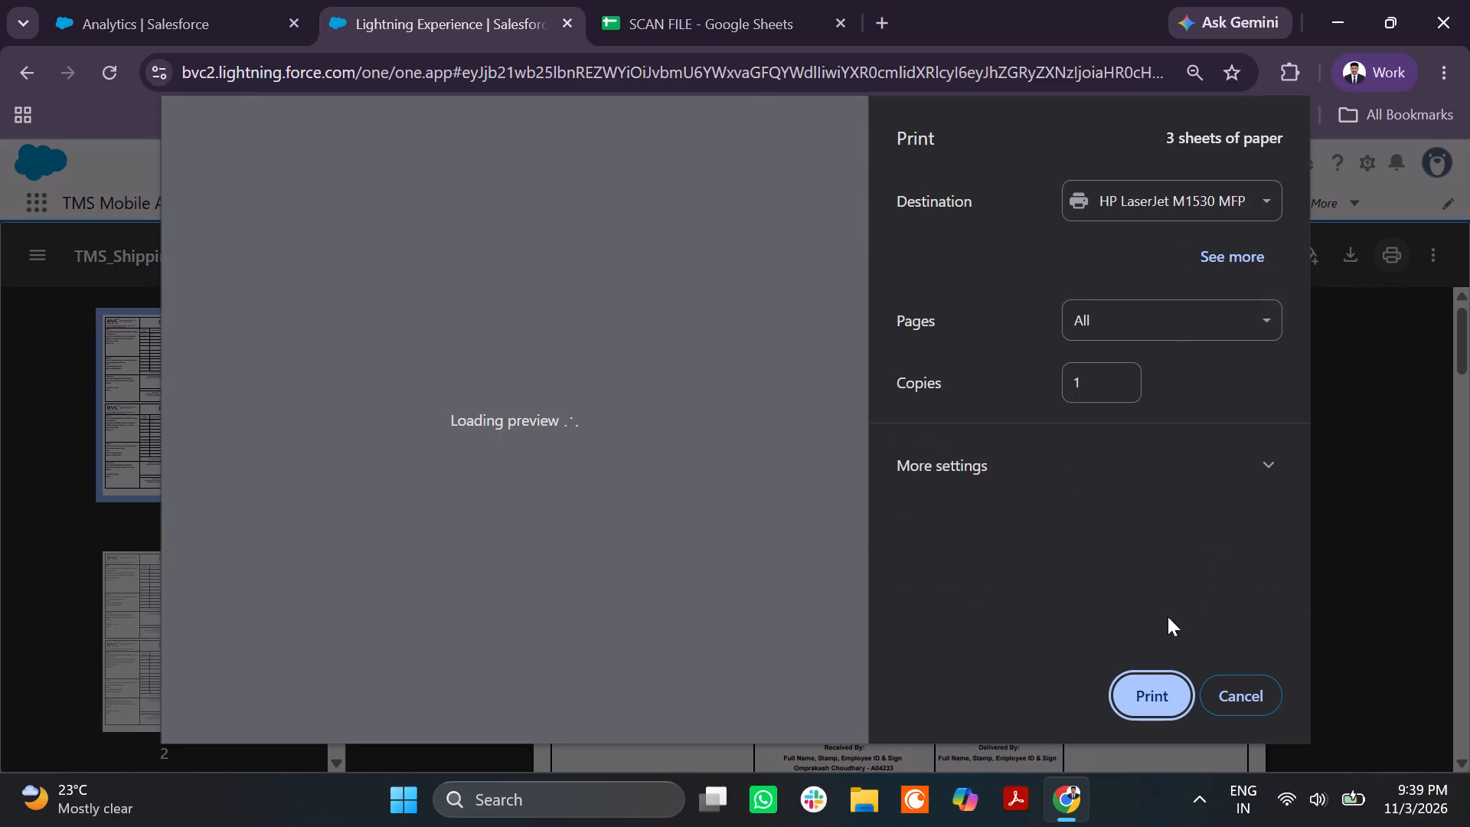
{"action": "left_click", "coordinate": [1141, 705]}
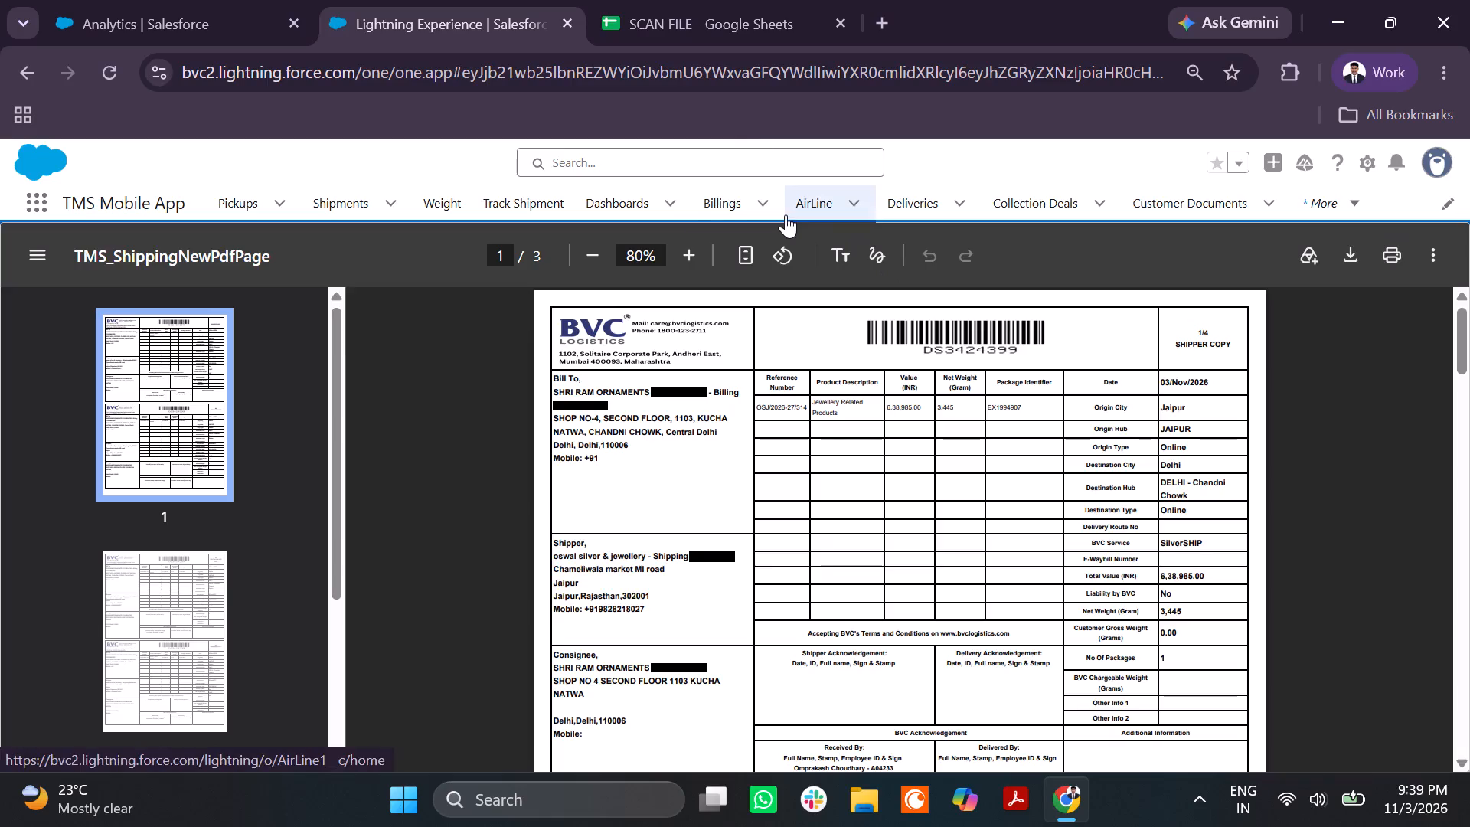
{"action": "left_click", "coordinate": [730, 148]}
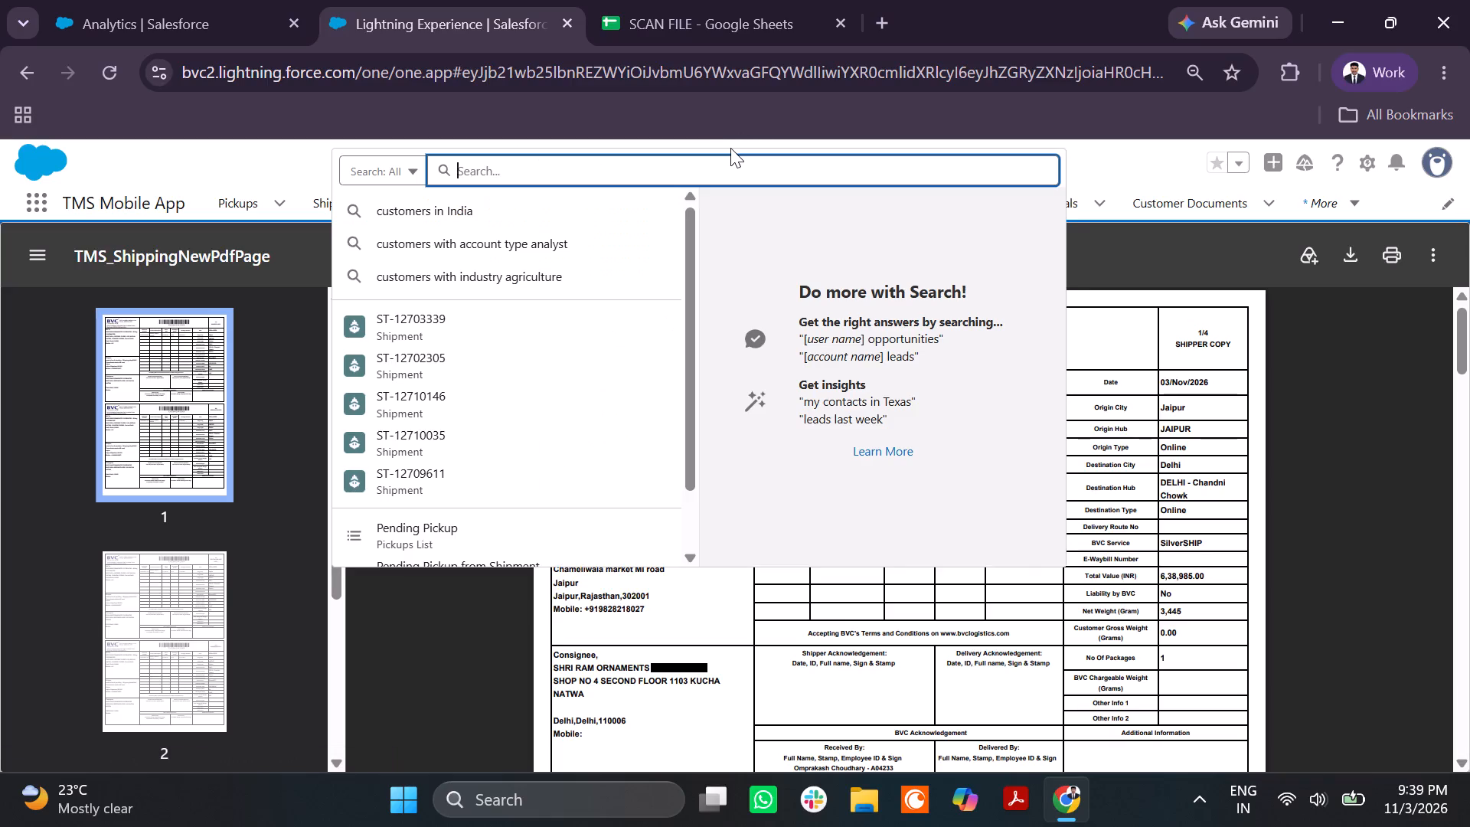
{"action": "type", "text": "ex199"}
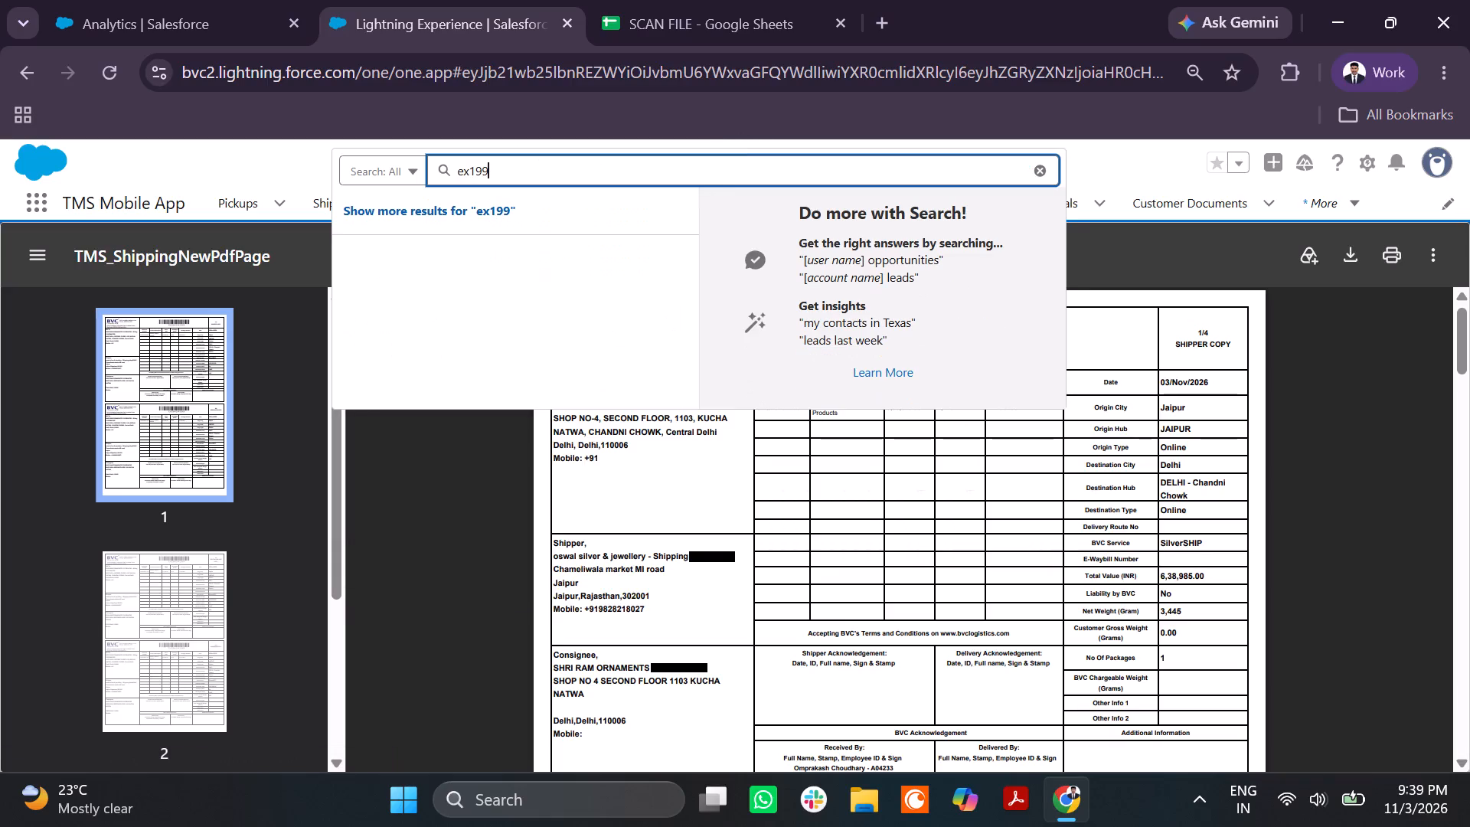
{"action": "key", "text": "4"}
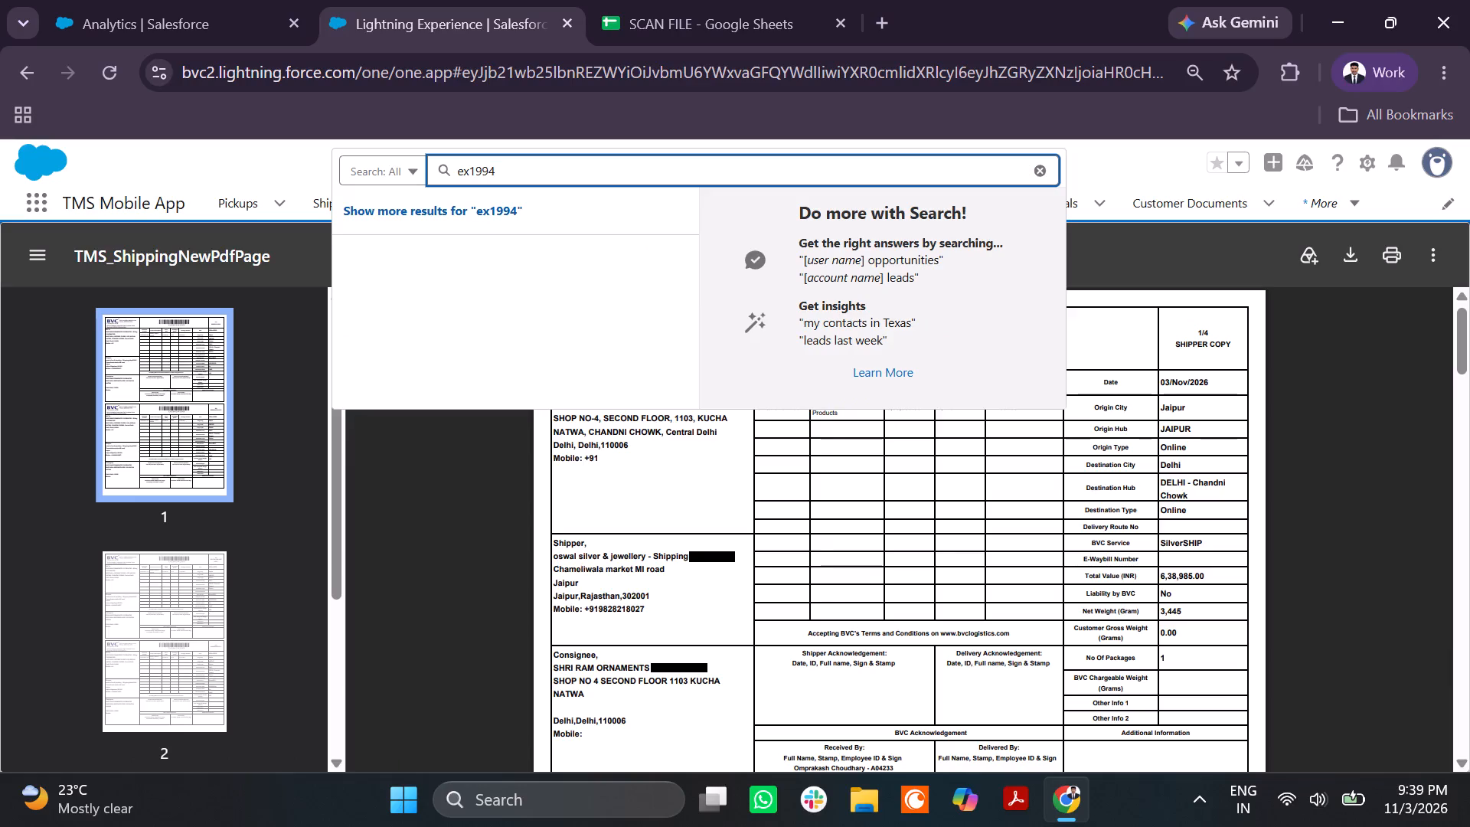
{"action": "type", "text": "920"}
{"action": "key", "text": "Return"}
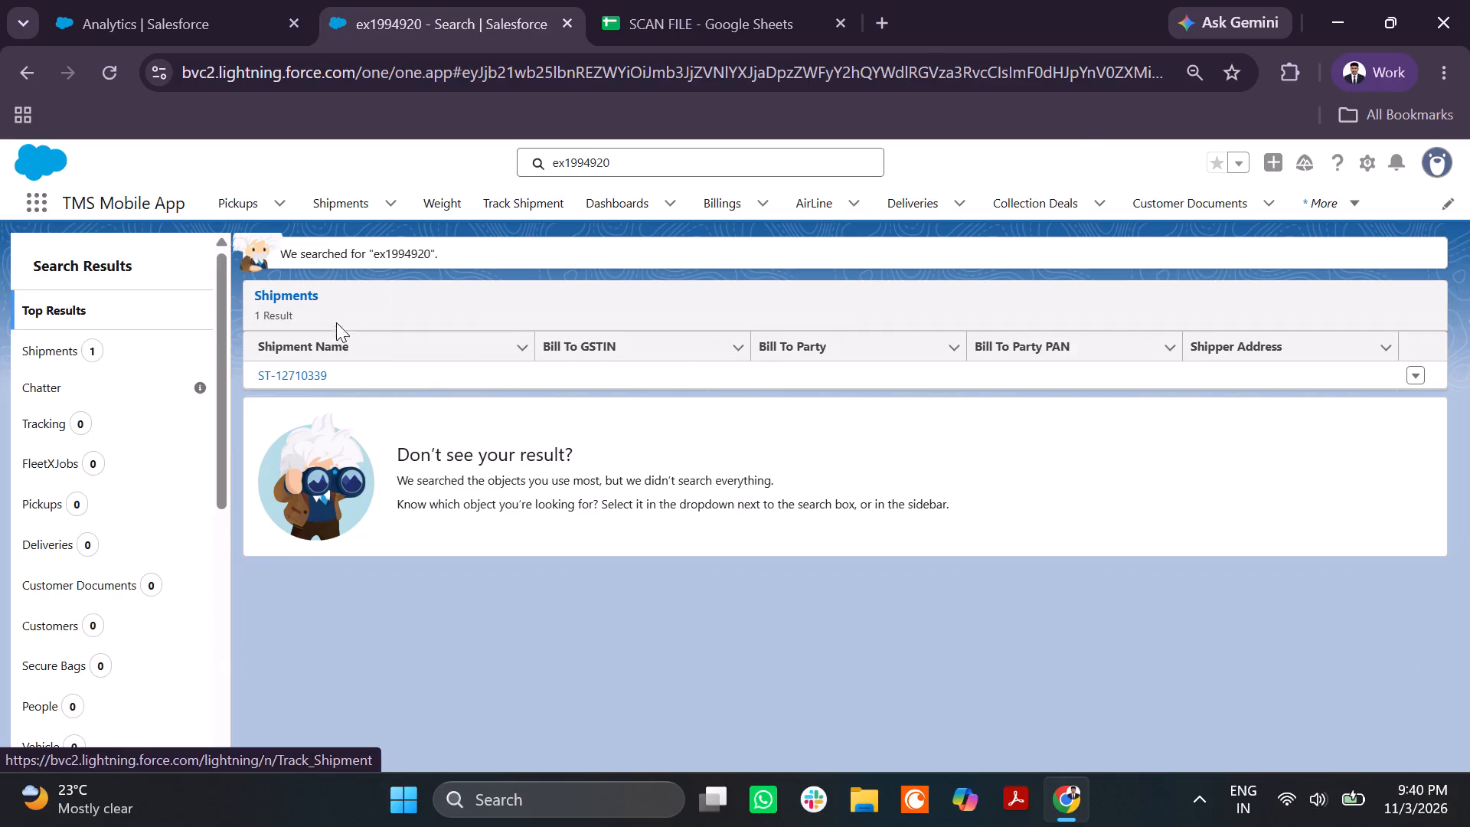
{"action": "left_click", "coordinate": [314, 378]}
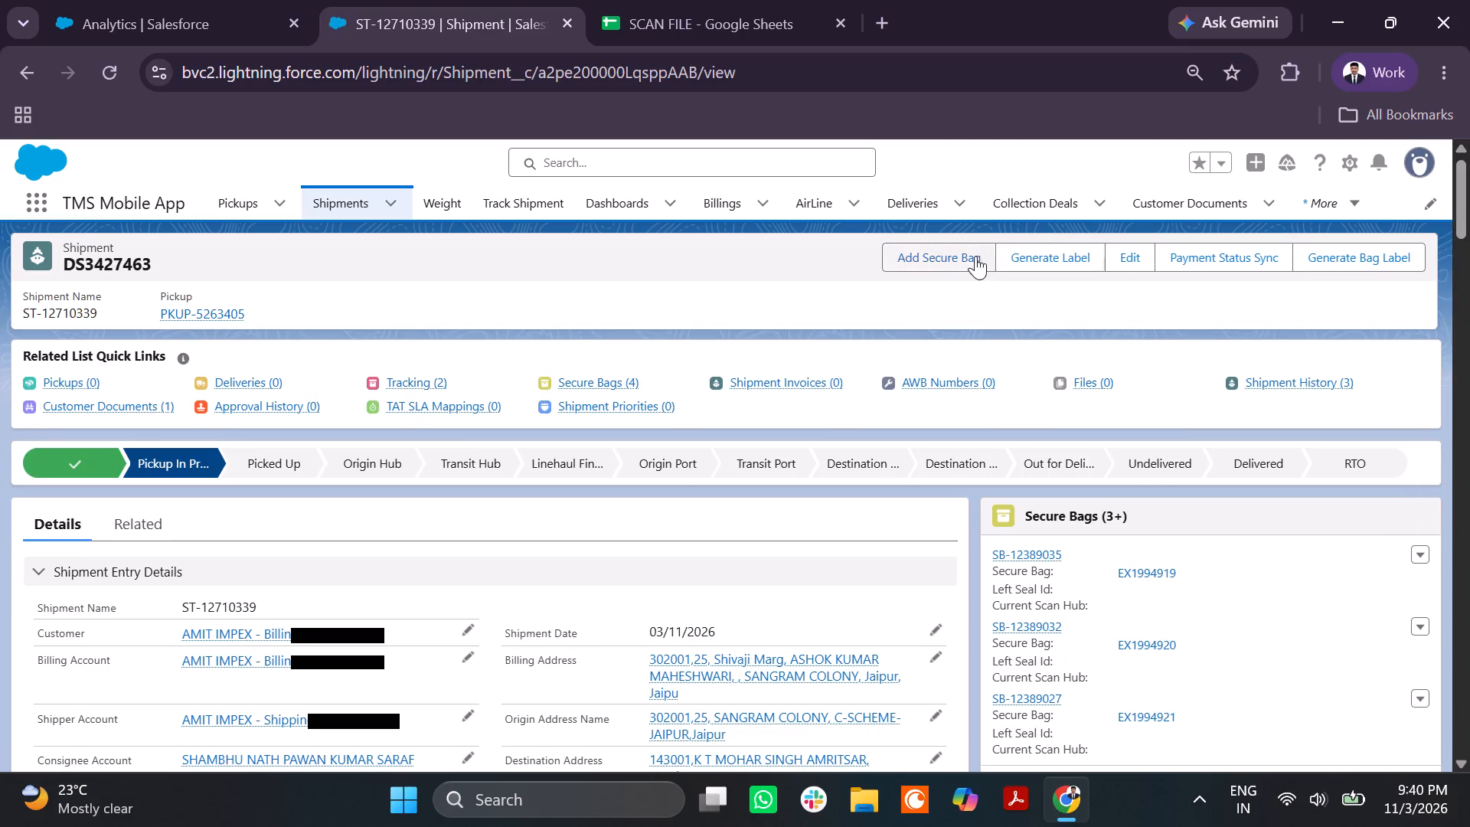
Generate this shipment's label and print one copy of all its pages on the HP LaserJet M1530 MFP.
{"action": "left_click", "coordinate": [1056, 258]}
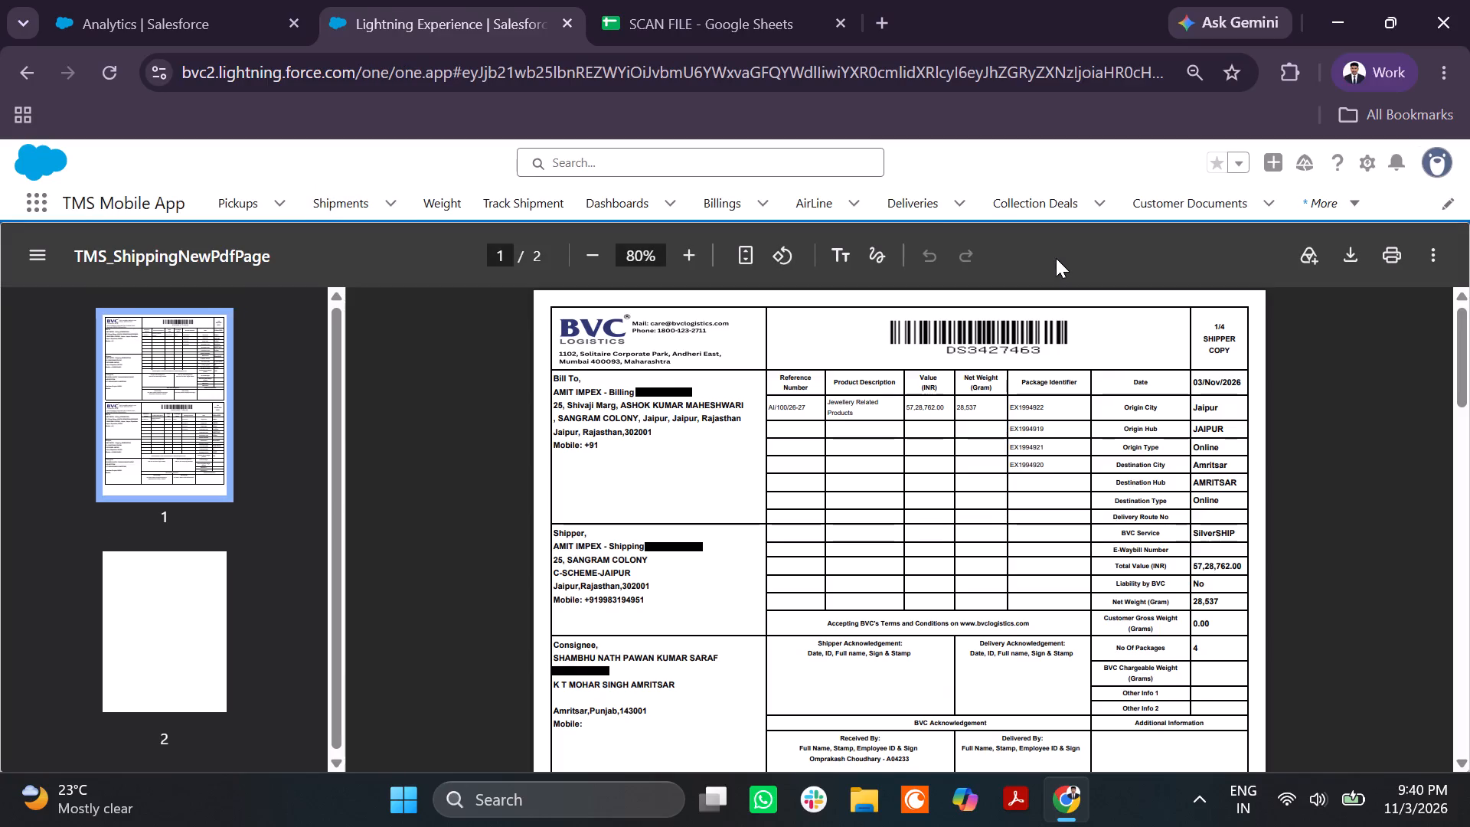
{"action": "left_click", "coordinate": [1383, 266]}
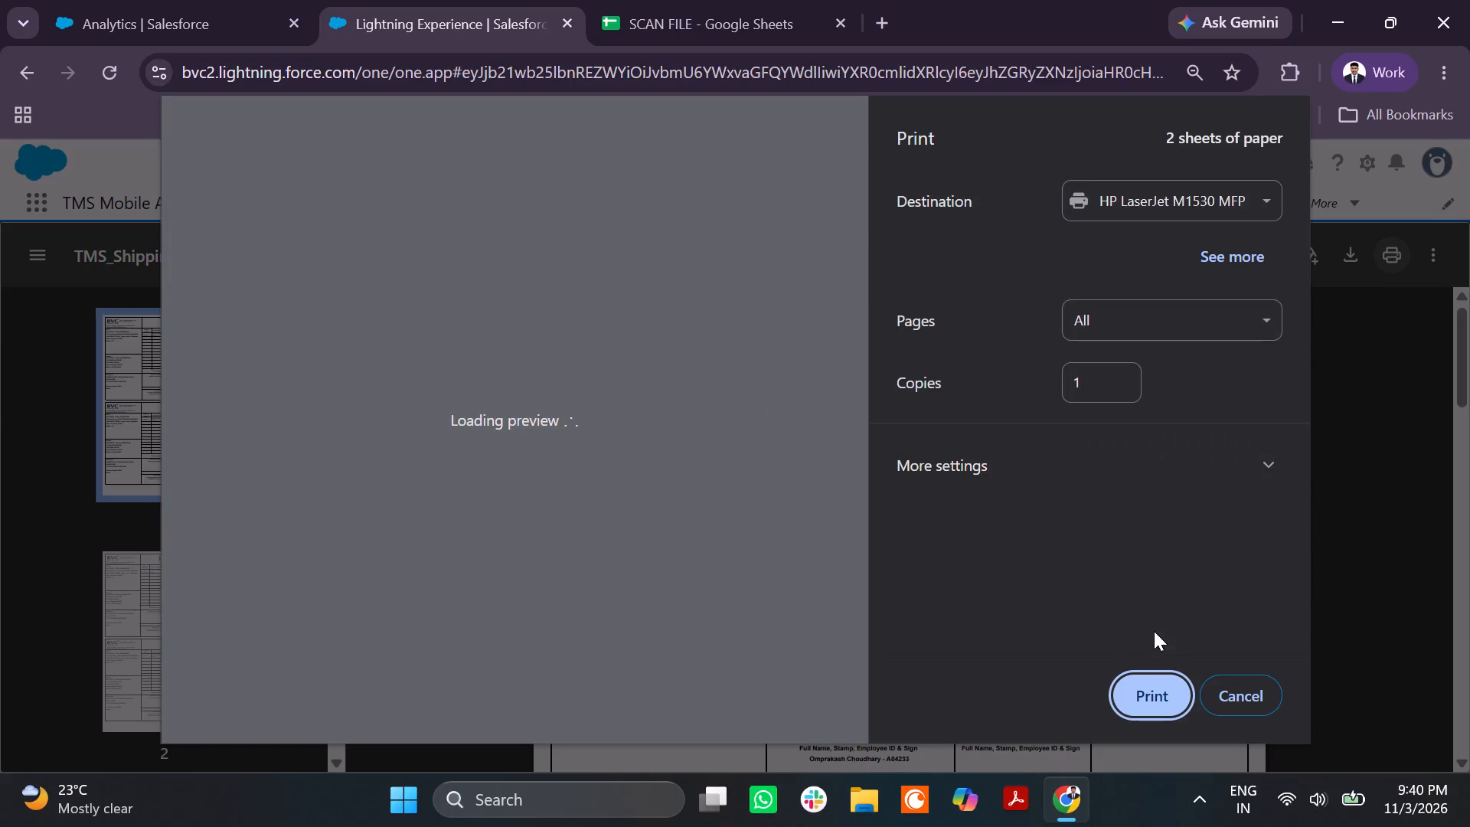
{"action": "left_click", "coordinate": [1154, 698]}
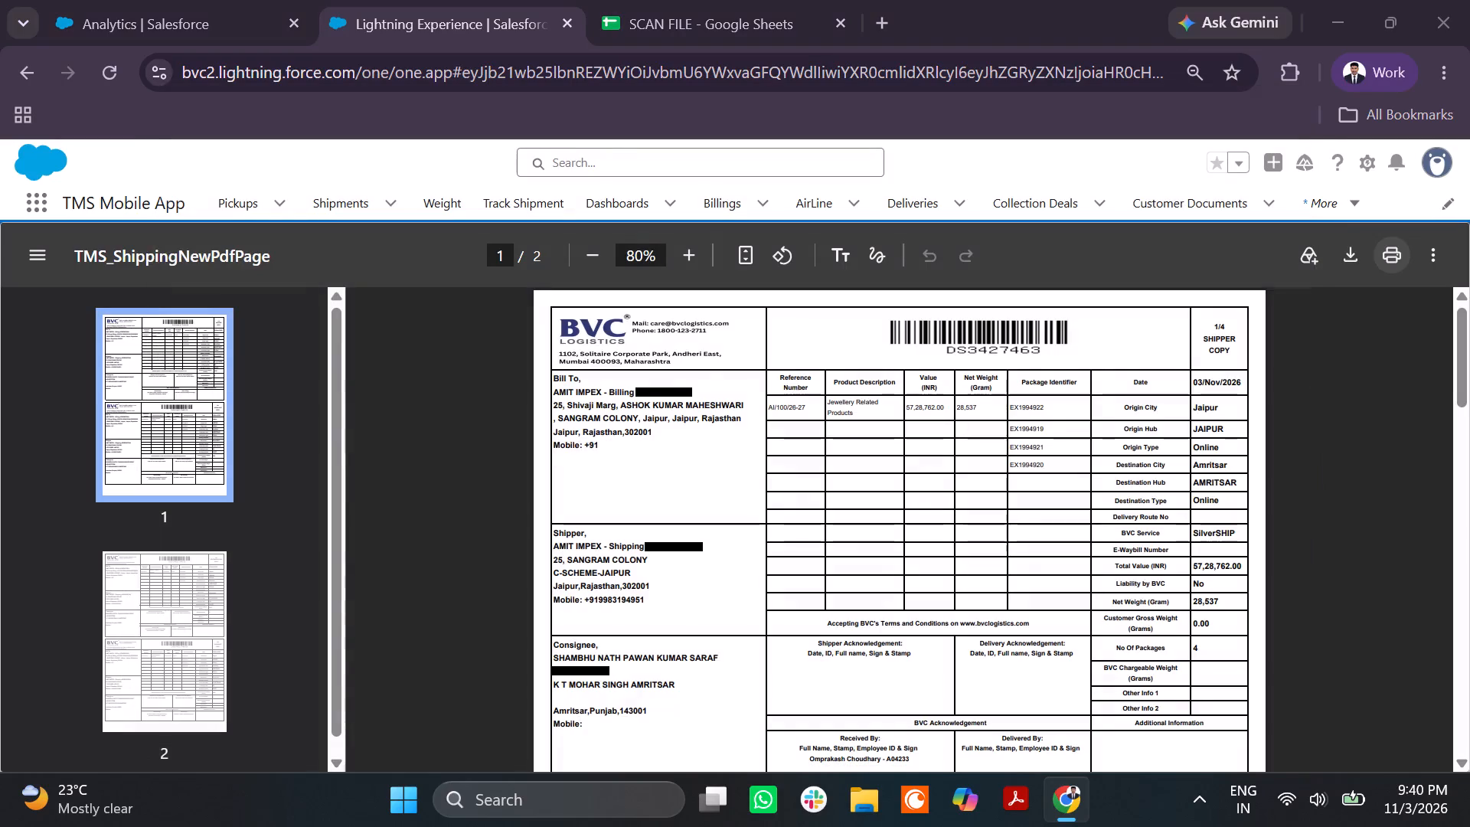
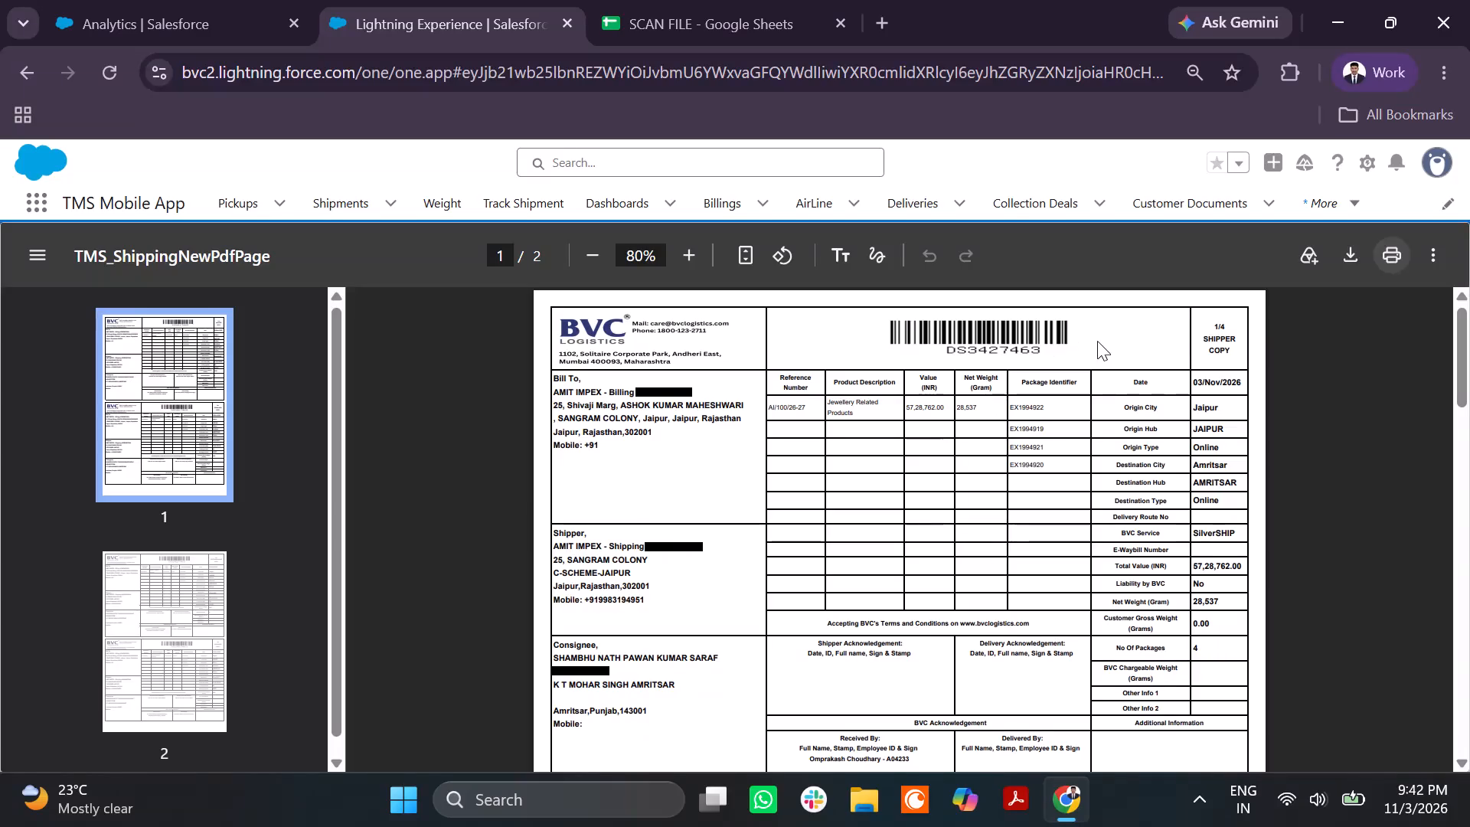
{"action": "left_click", "coordinate": [836, 166]}
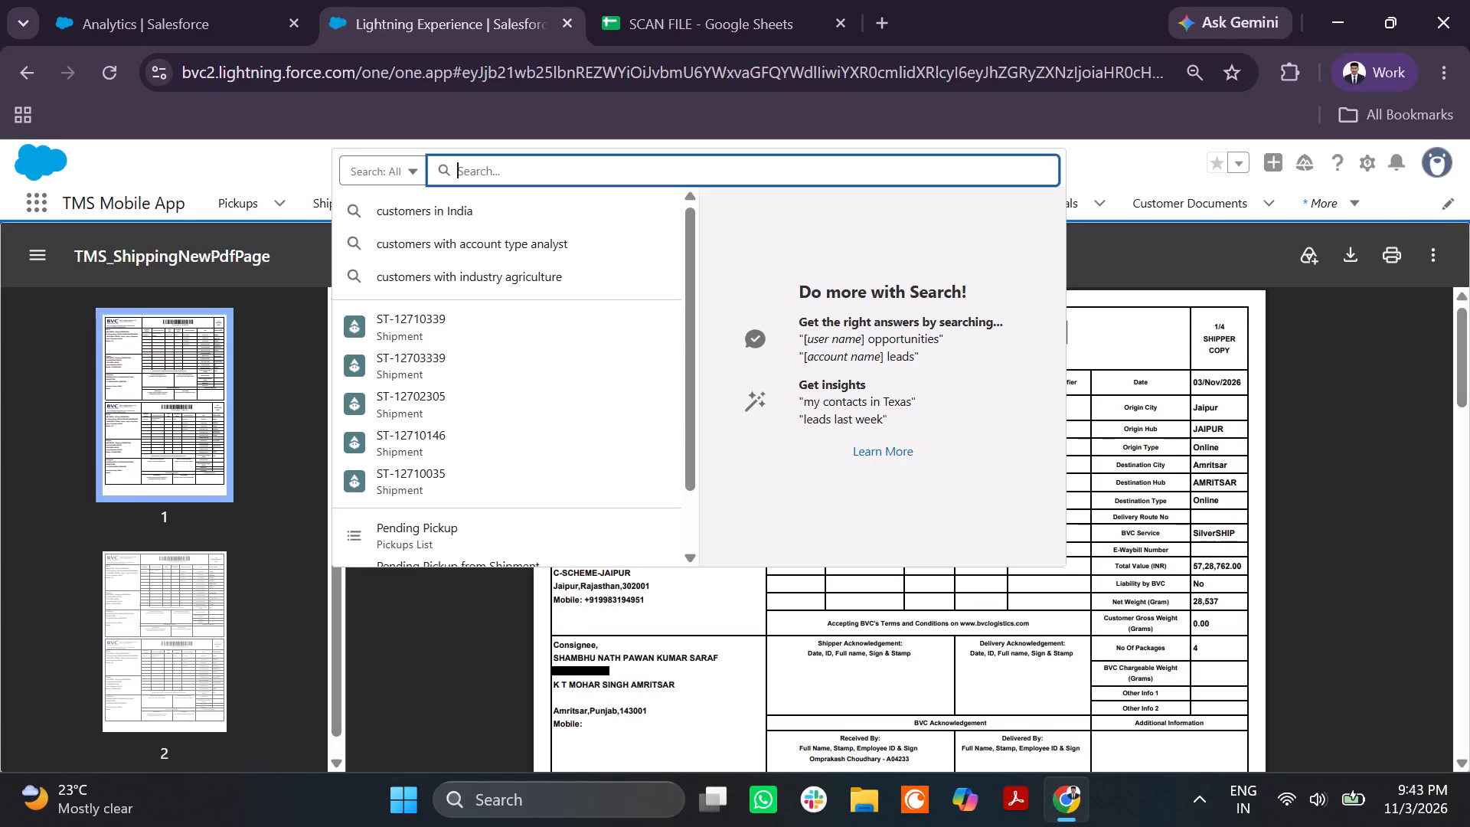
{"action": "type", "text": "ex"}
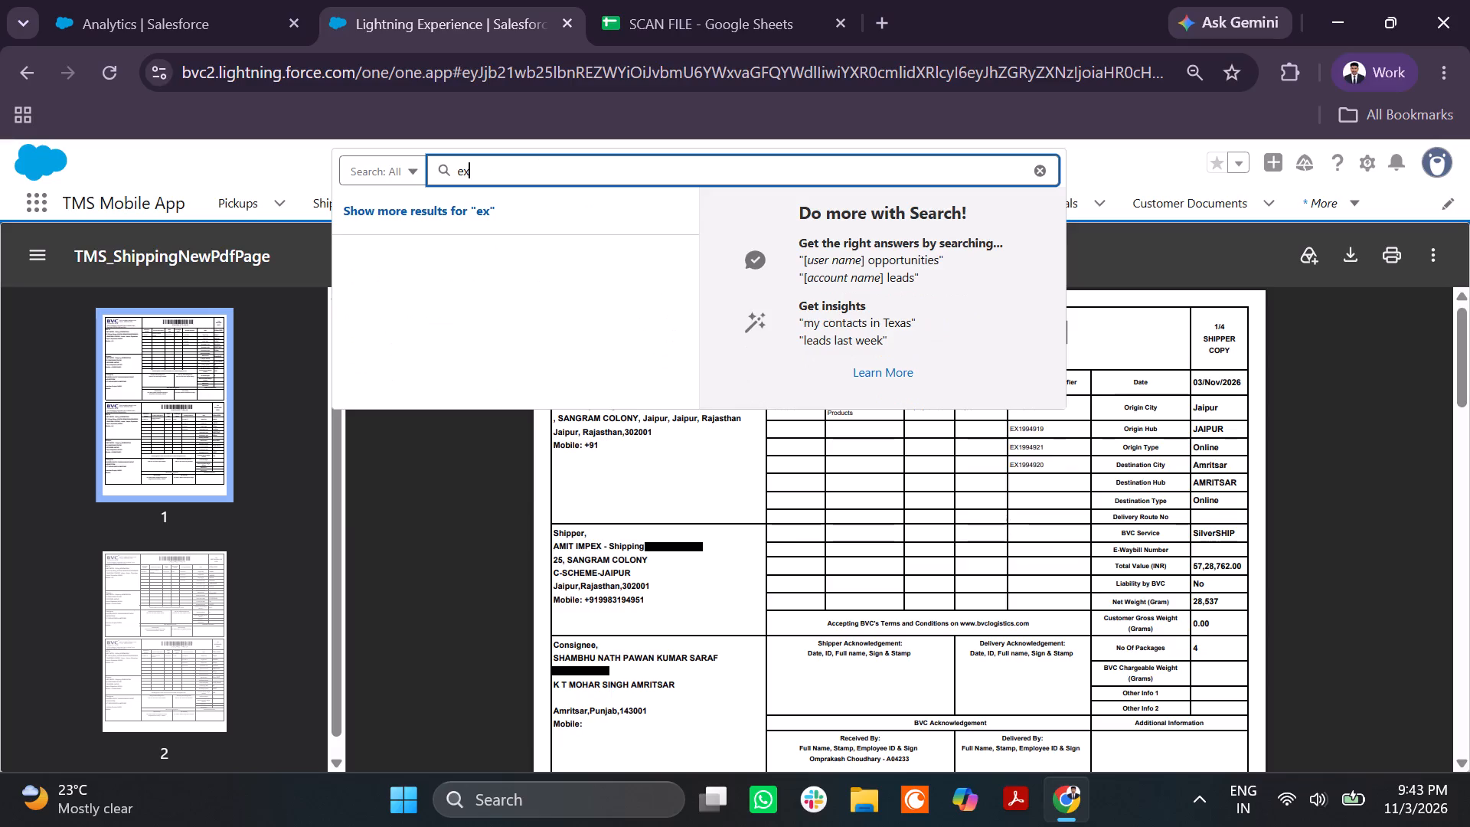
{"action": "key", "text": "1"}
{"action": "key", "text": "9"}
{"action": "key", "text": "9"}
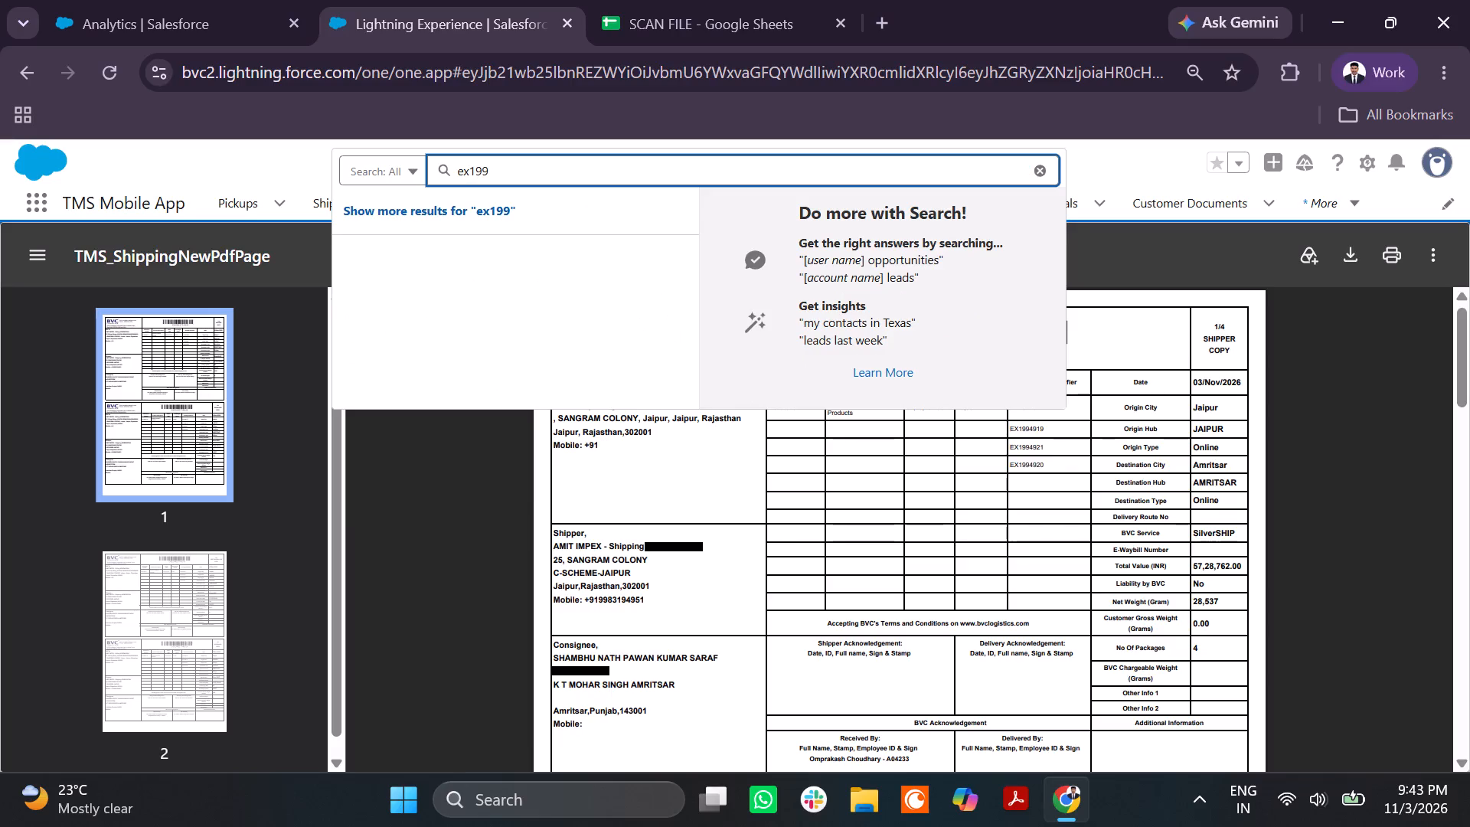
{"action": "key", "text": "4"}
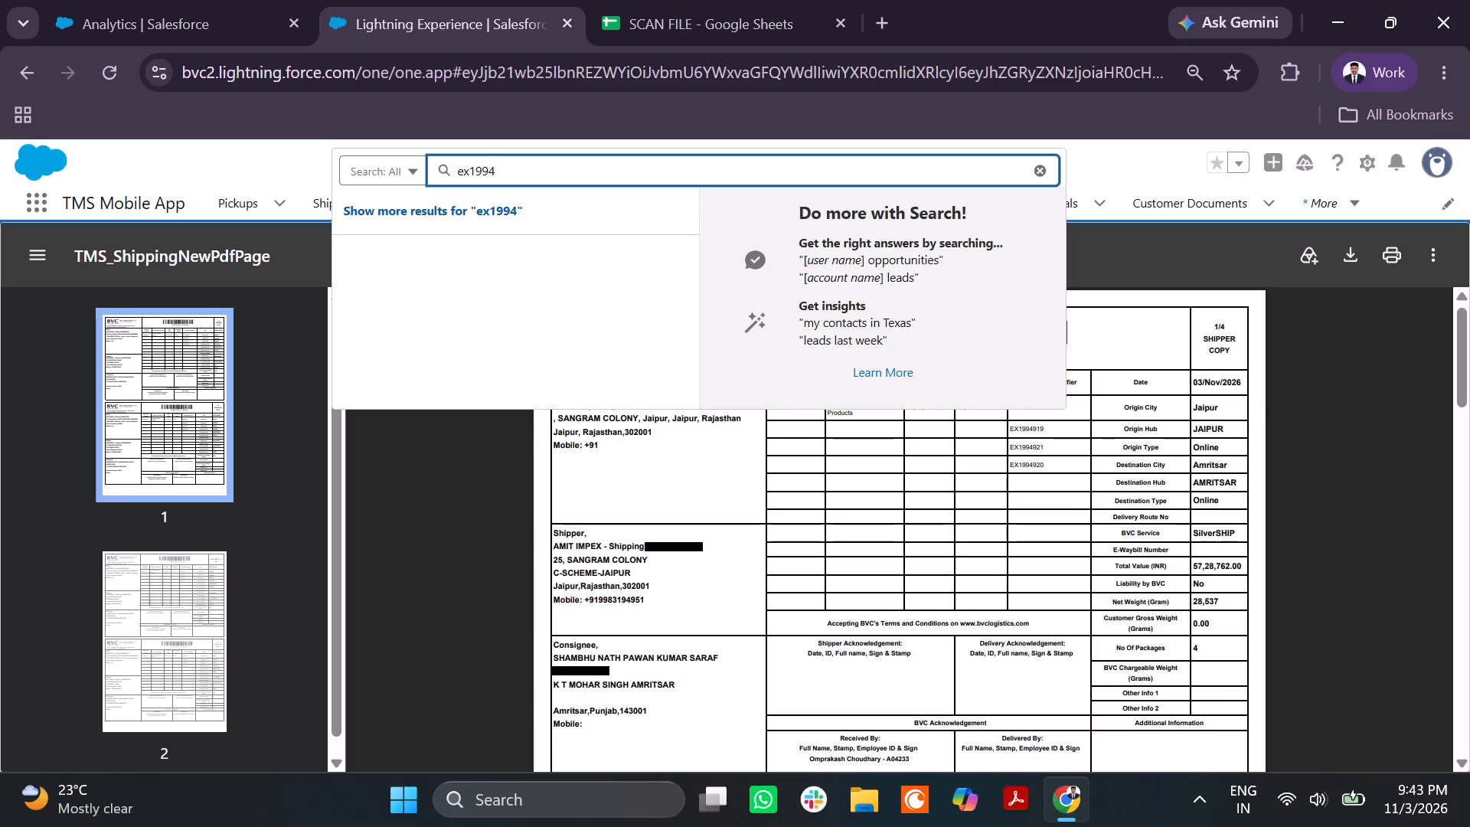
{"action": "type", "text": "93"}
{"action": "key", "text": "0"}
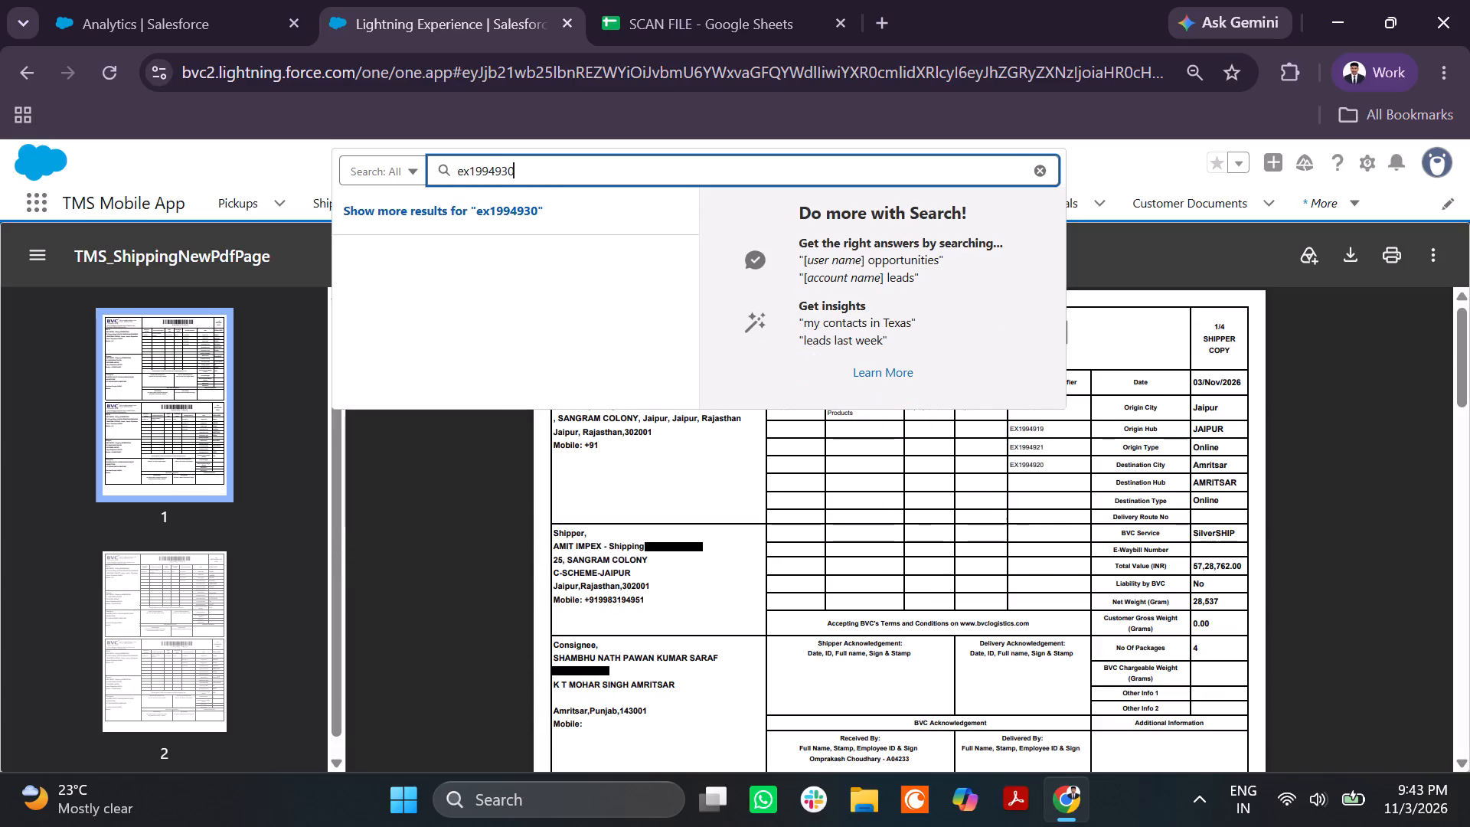
{"action": "left_click", "coordinate": [523, 204]}
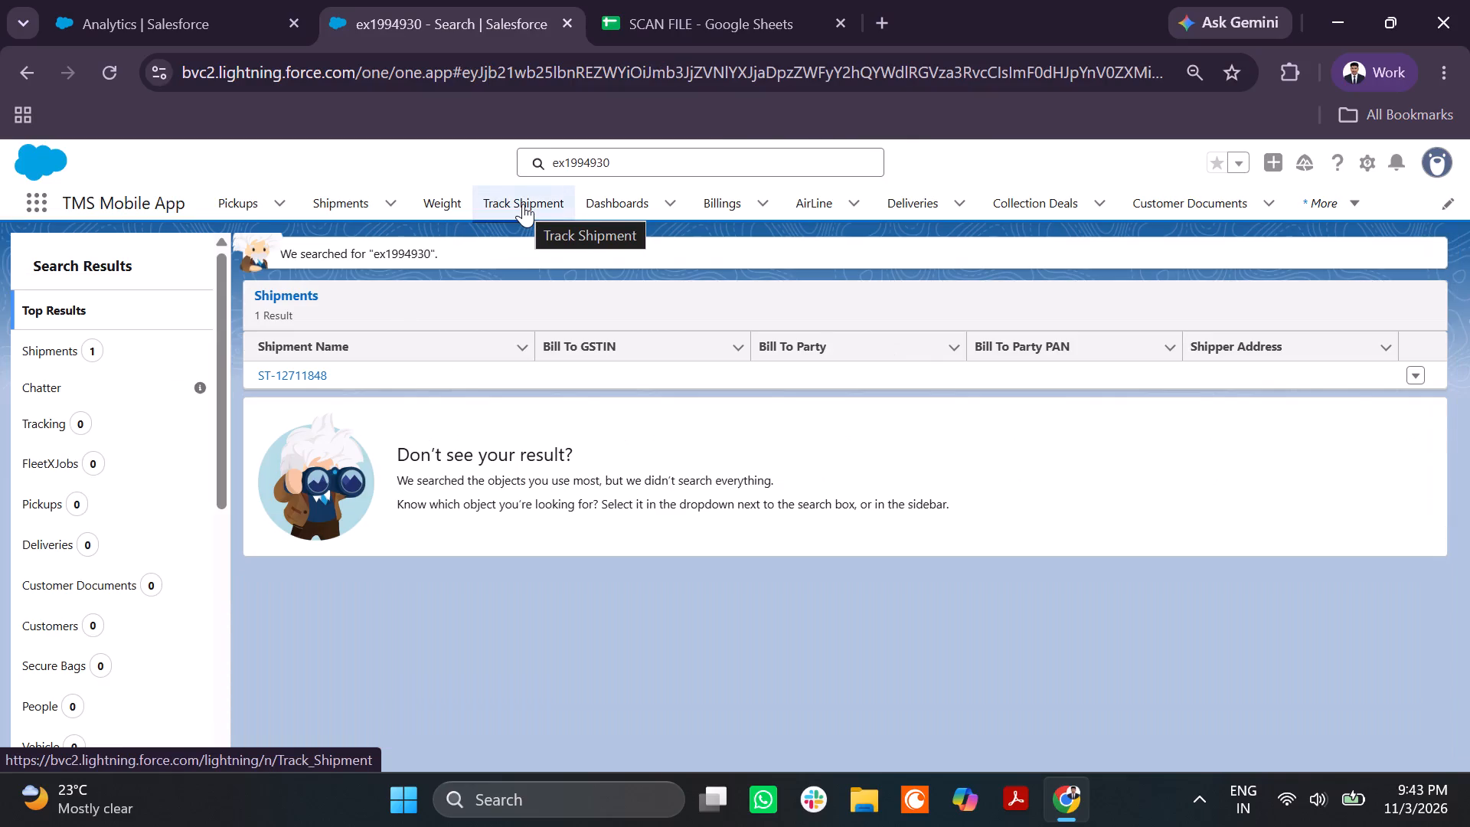
{"action": "left_click", "coordinate": [306, 373]}
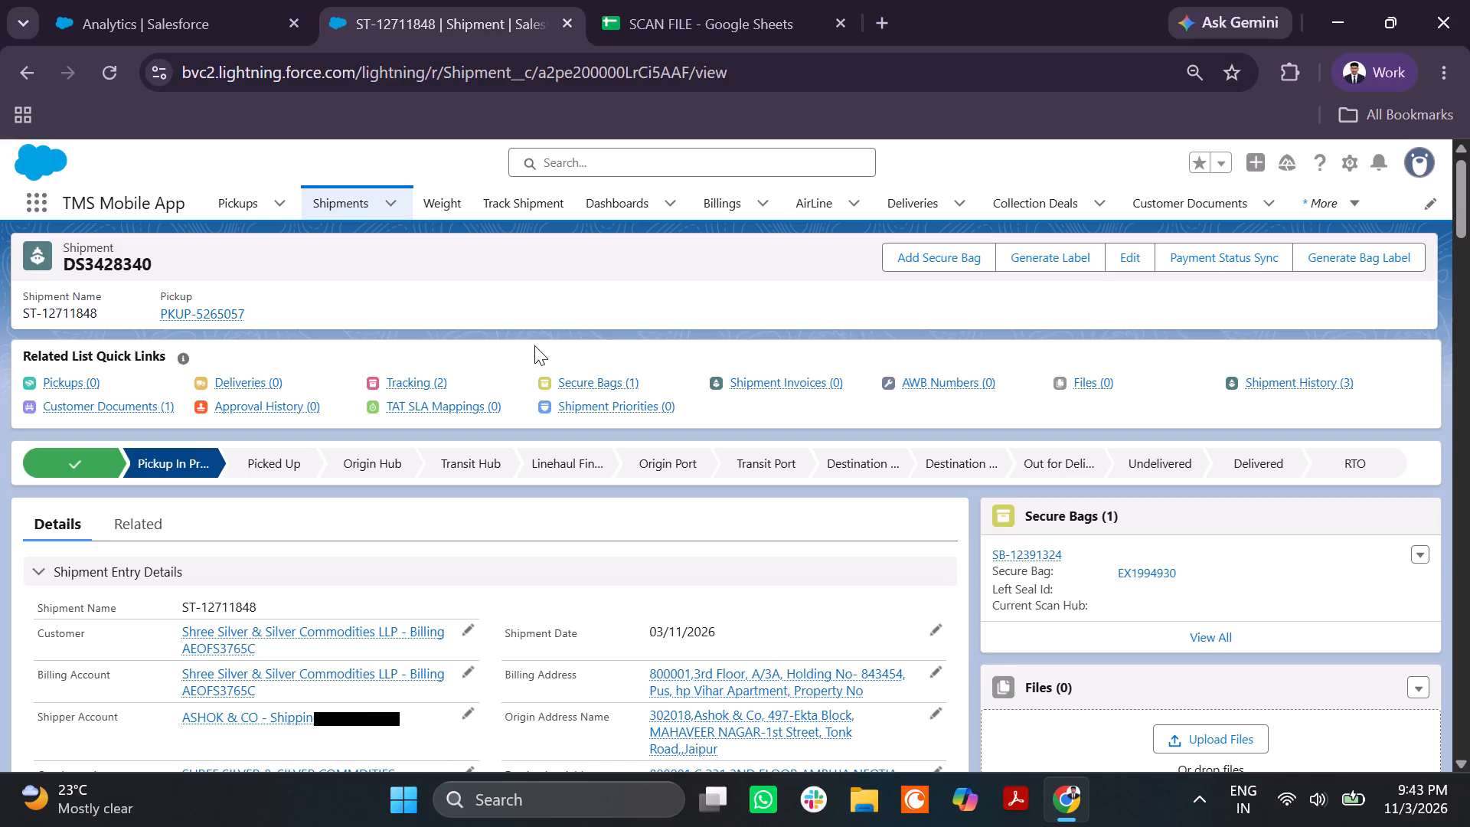
Generate the shipping label for this shipment and print one copy of all pages on the HP LaserJet M1530 MFP.
{"action": "left_click", "coordinate": [1057, 258]}
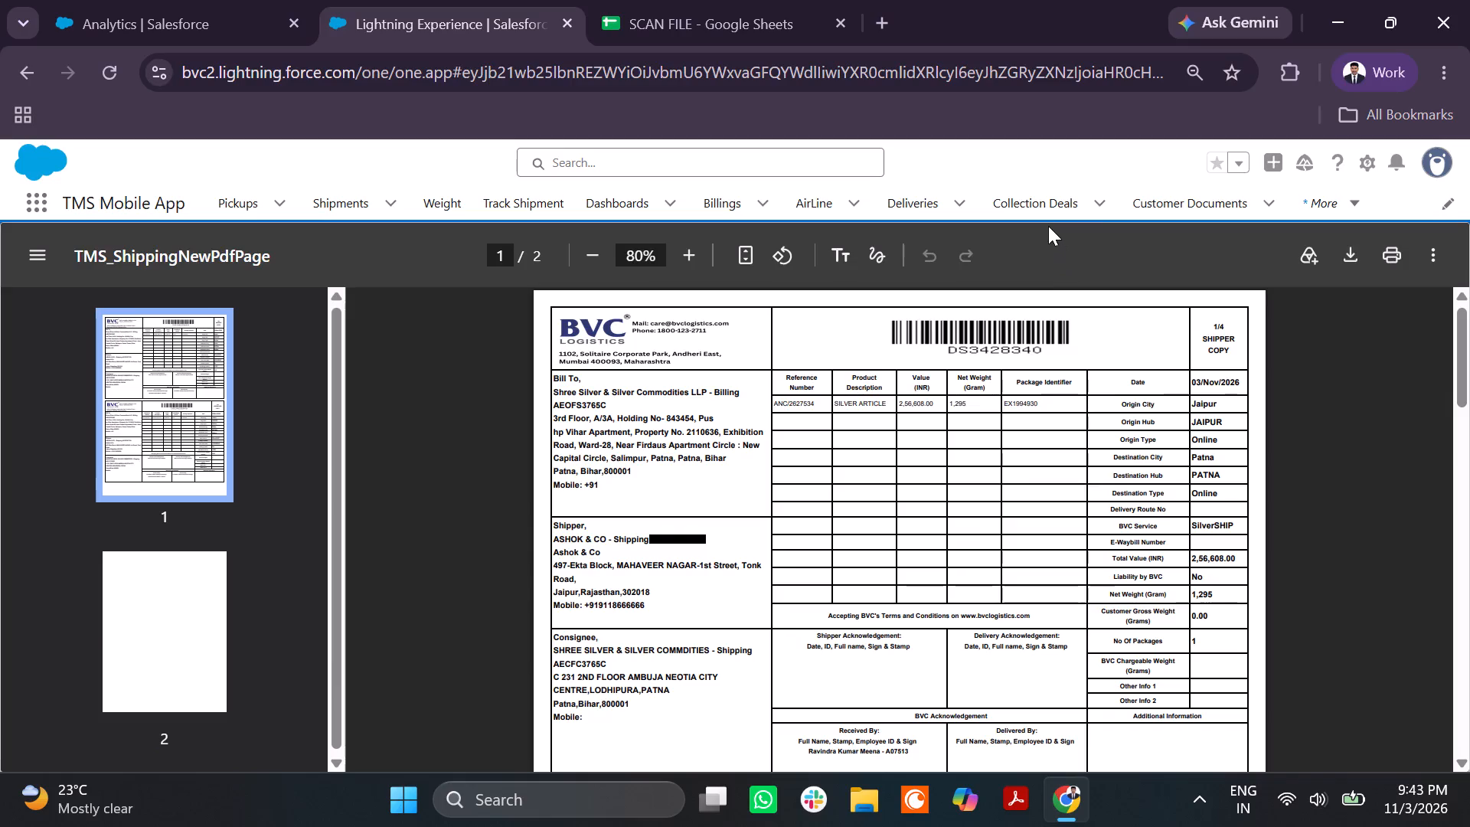
{"action": "left_click", "coordinate": [1390, 259]}
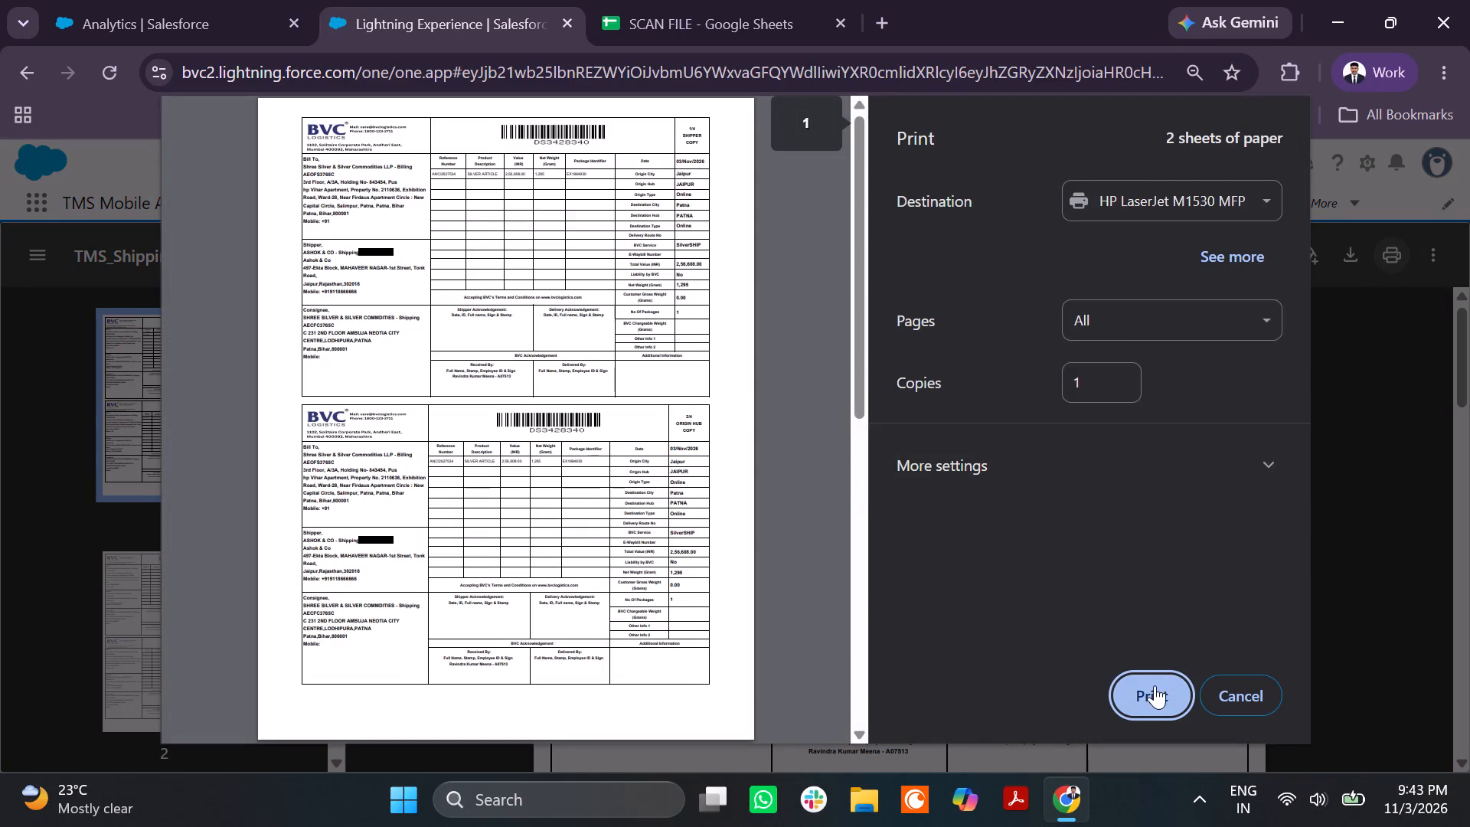
{"action": "left_click", "coordinate": [1155, 689]}
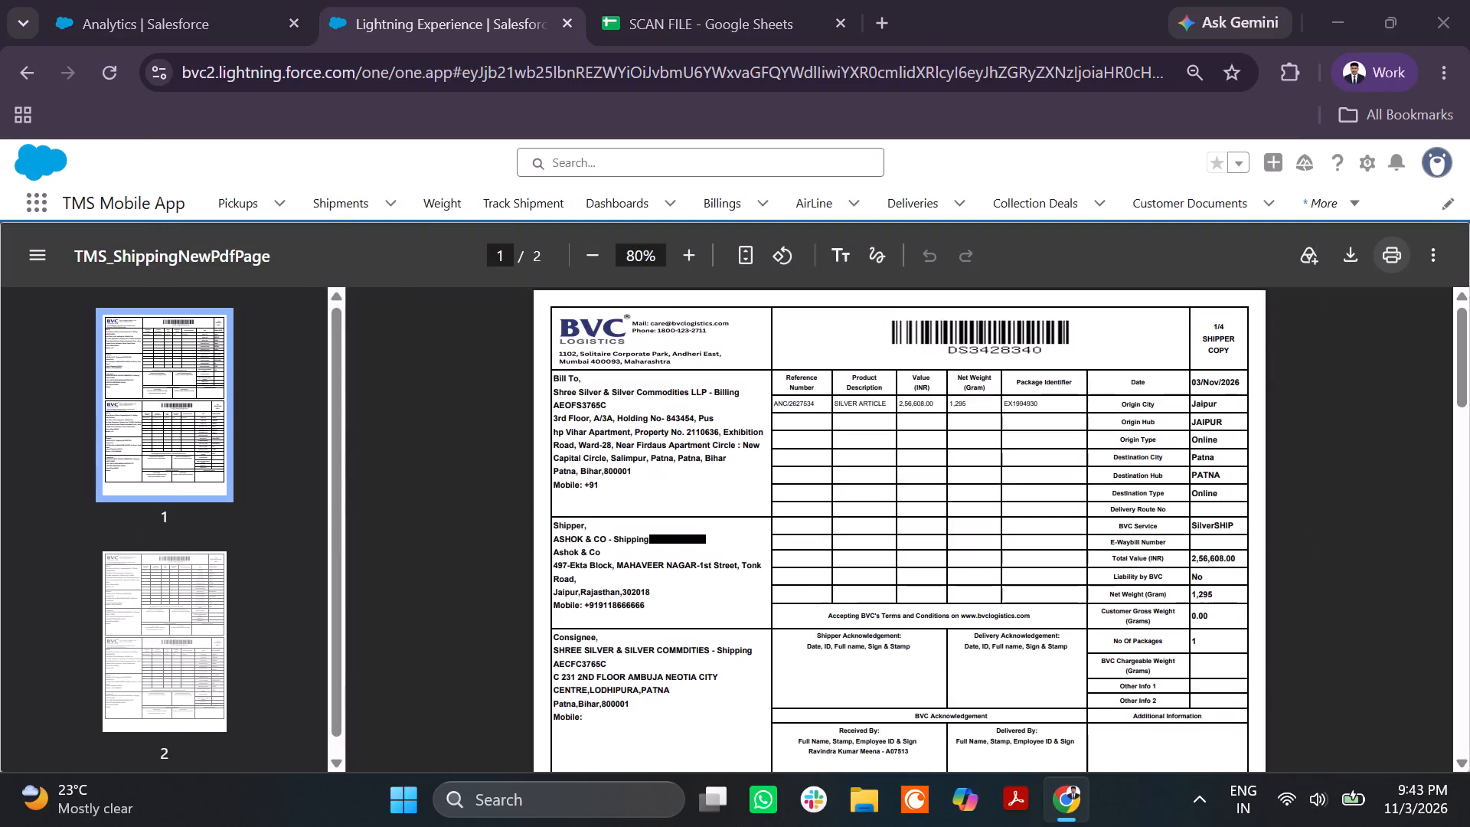
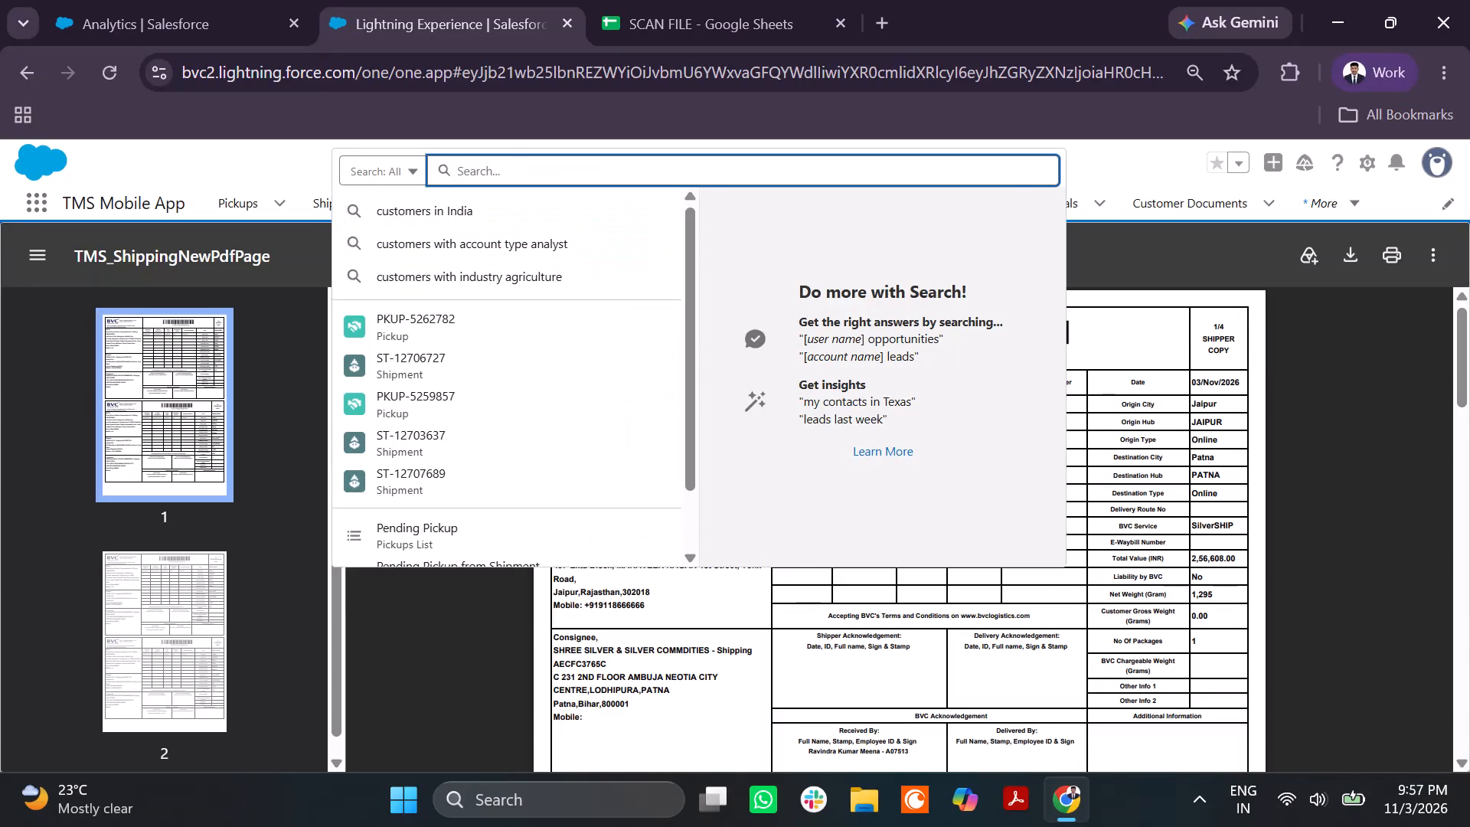
{"action": "key", "text": "u"}
{"action": "key", "text": "v"}
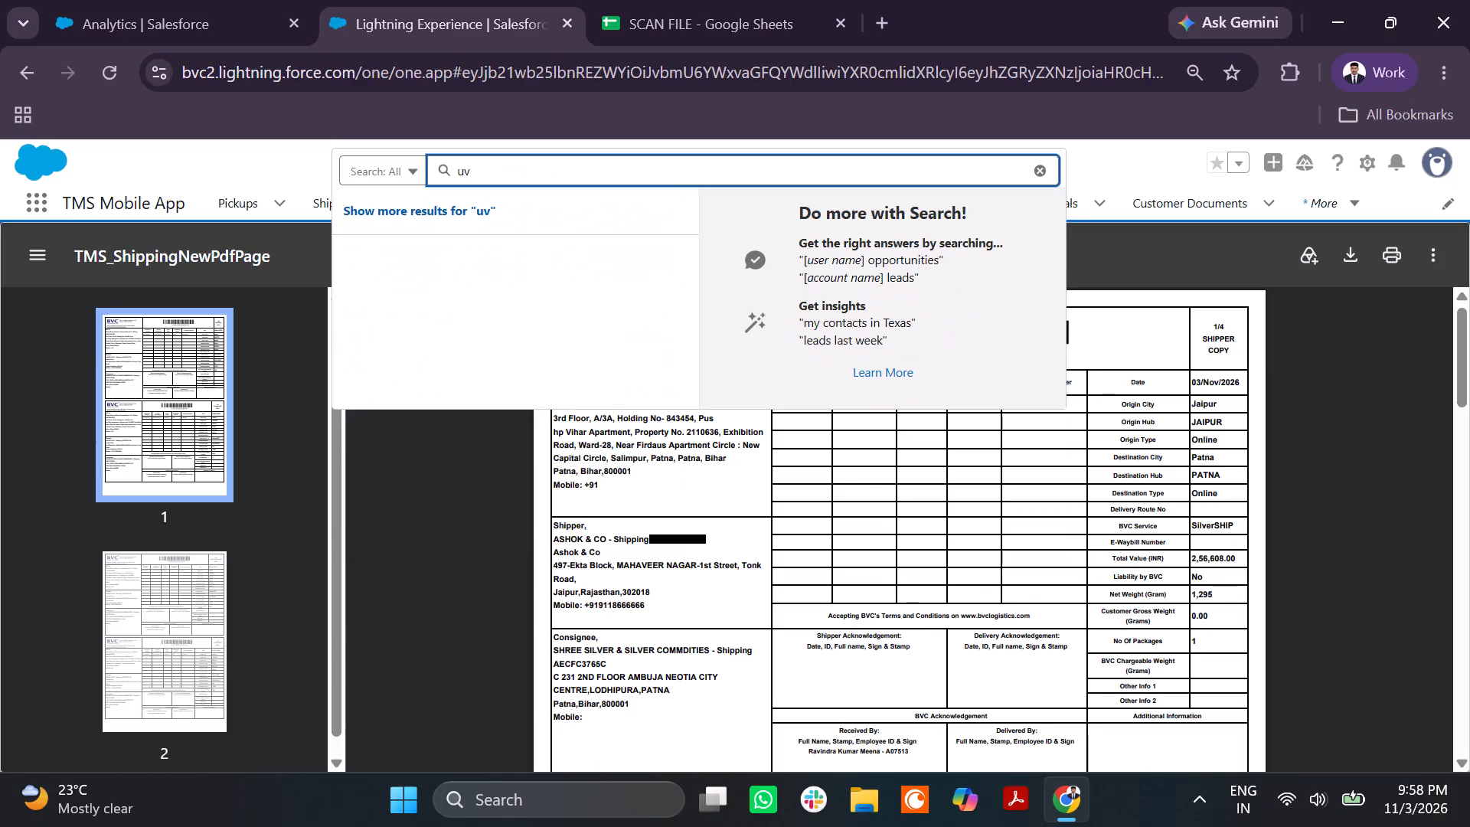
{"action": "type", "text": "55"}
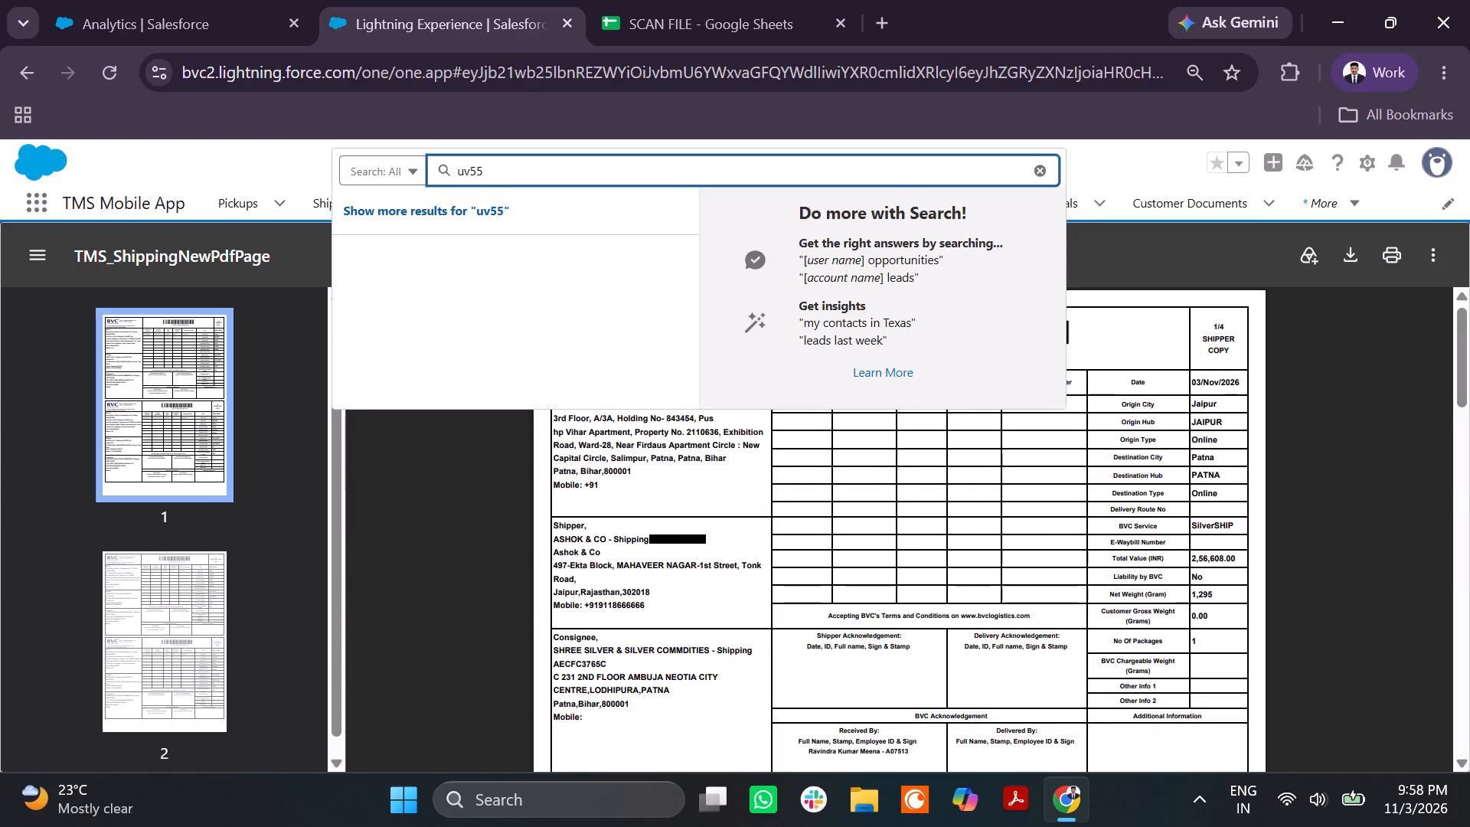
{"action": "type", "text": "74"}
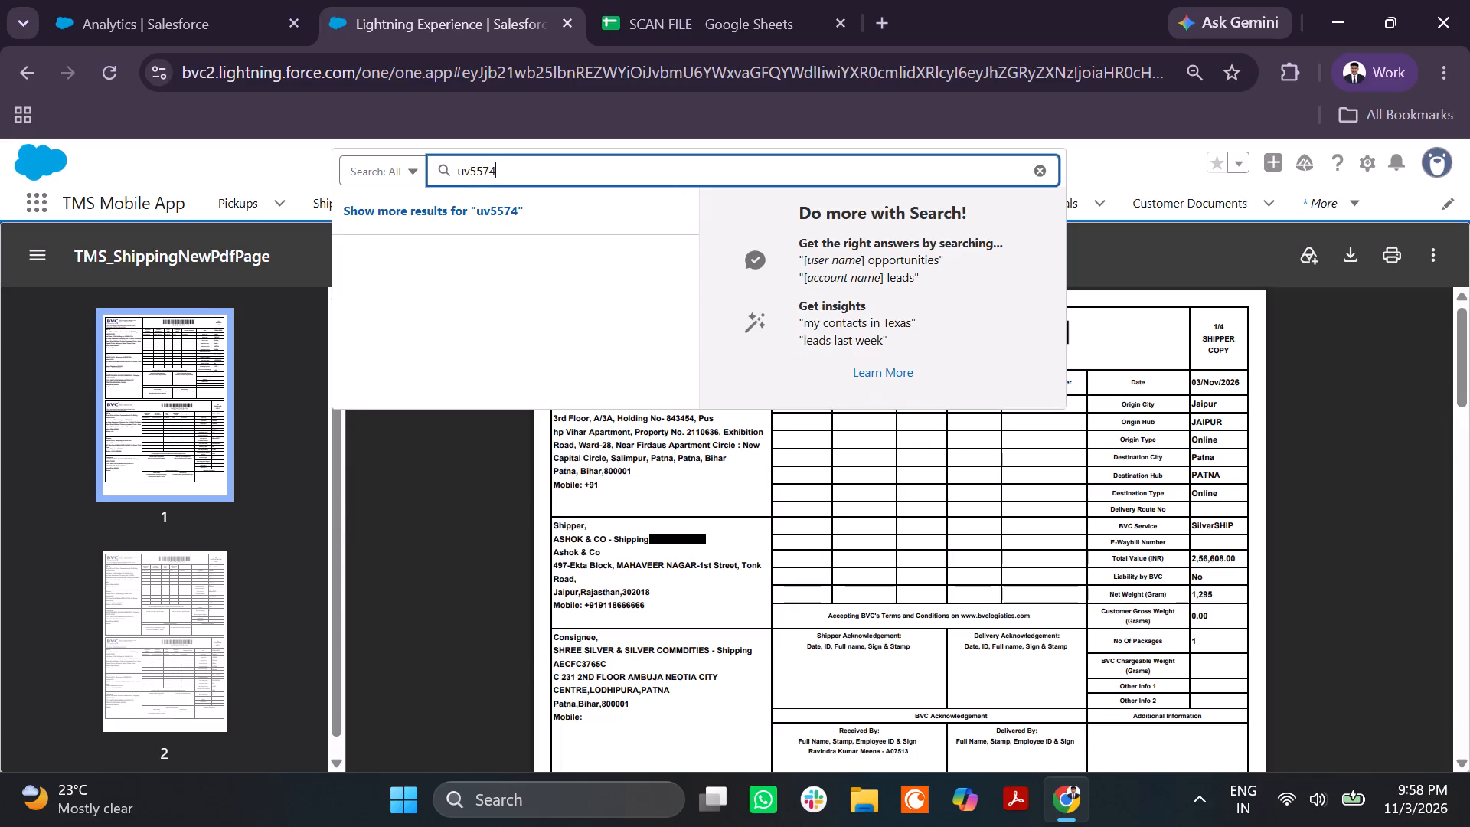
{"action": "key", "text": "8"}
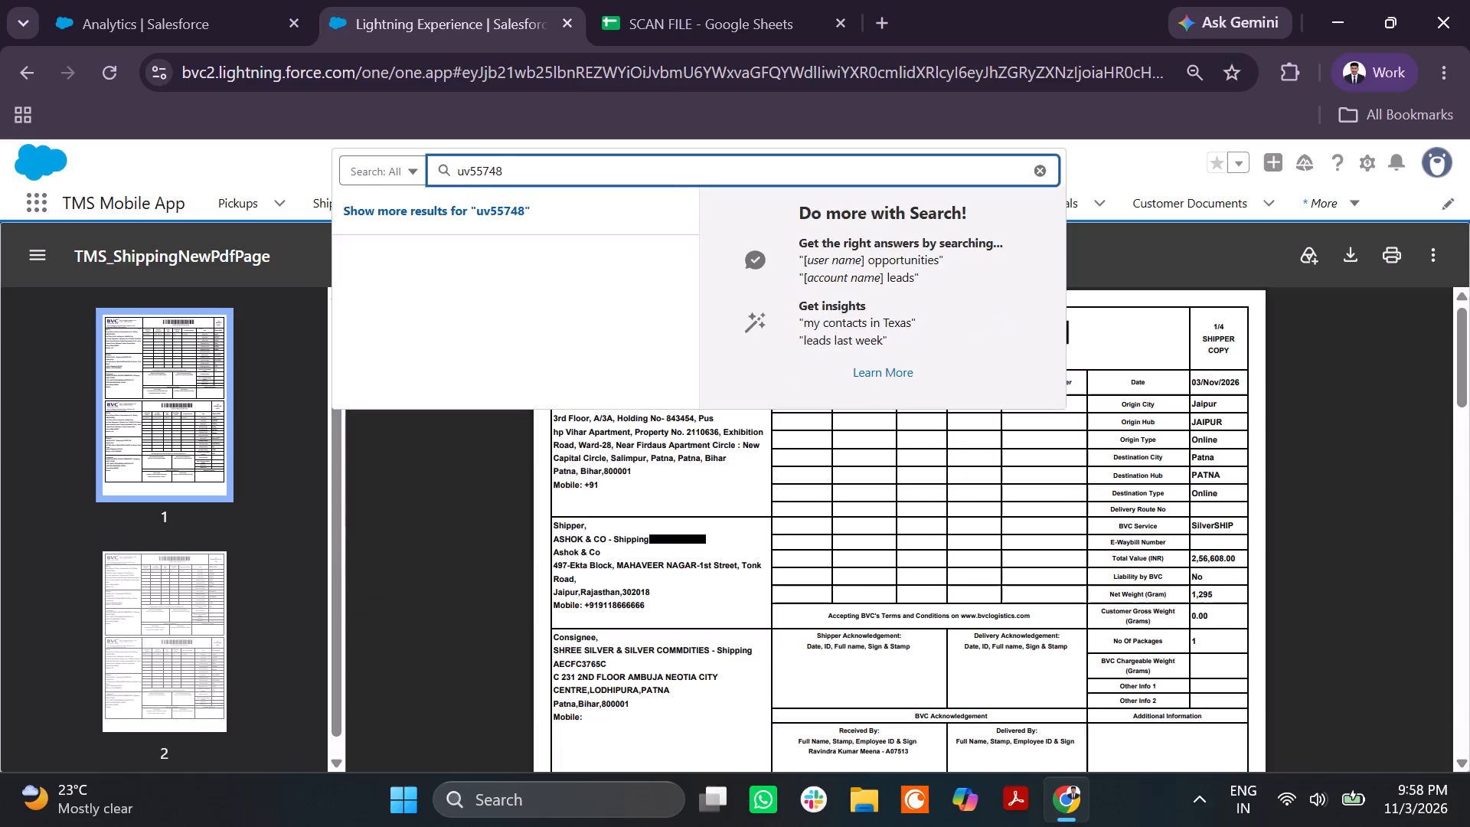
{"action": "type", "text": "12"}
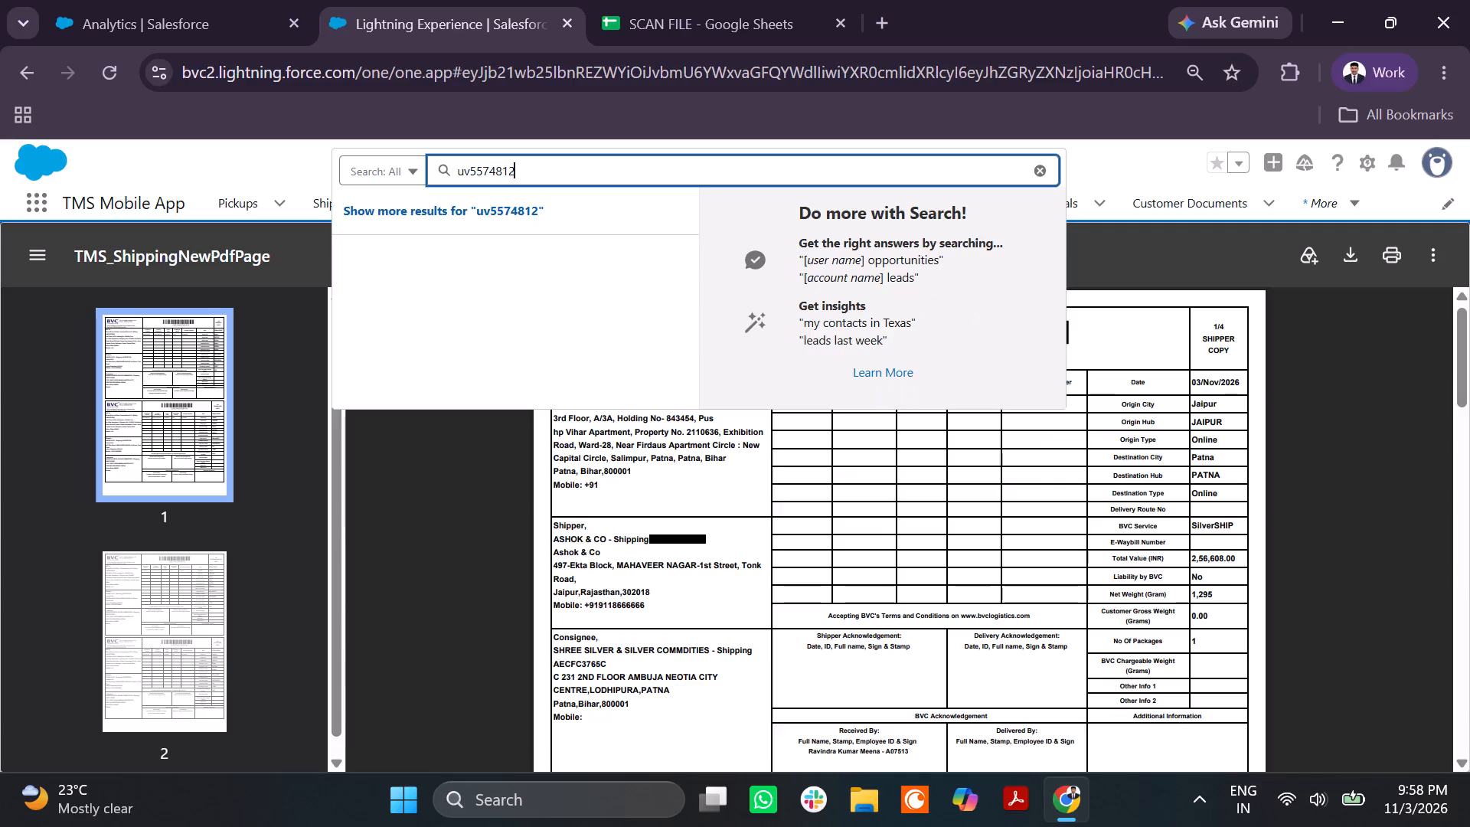
{"action": "left_click", "coordinate": [526, 207]}
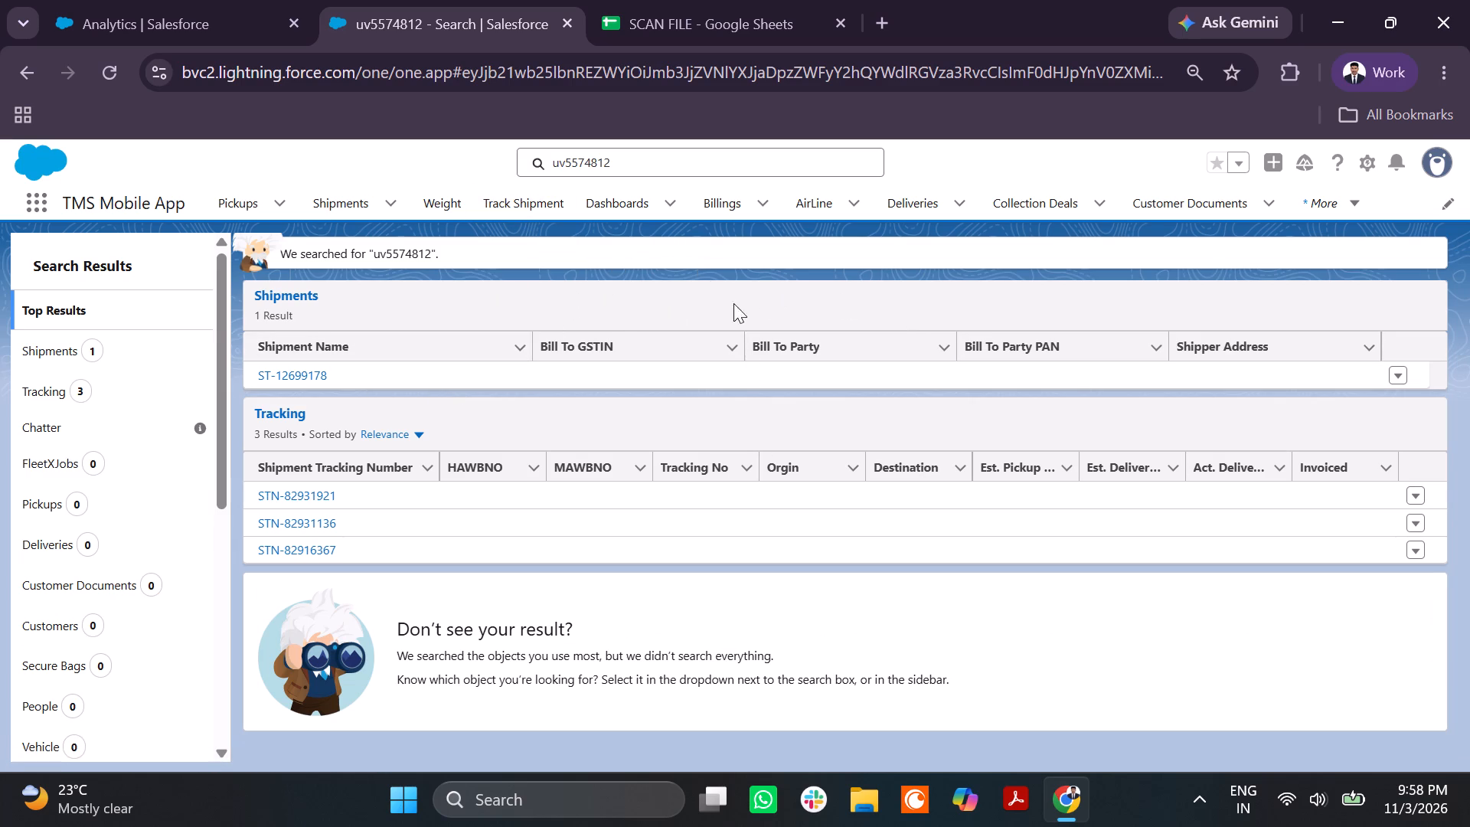
{"action": "double_click", "coordinate": [294, 385]}
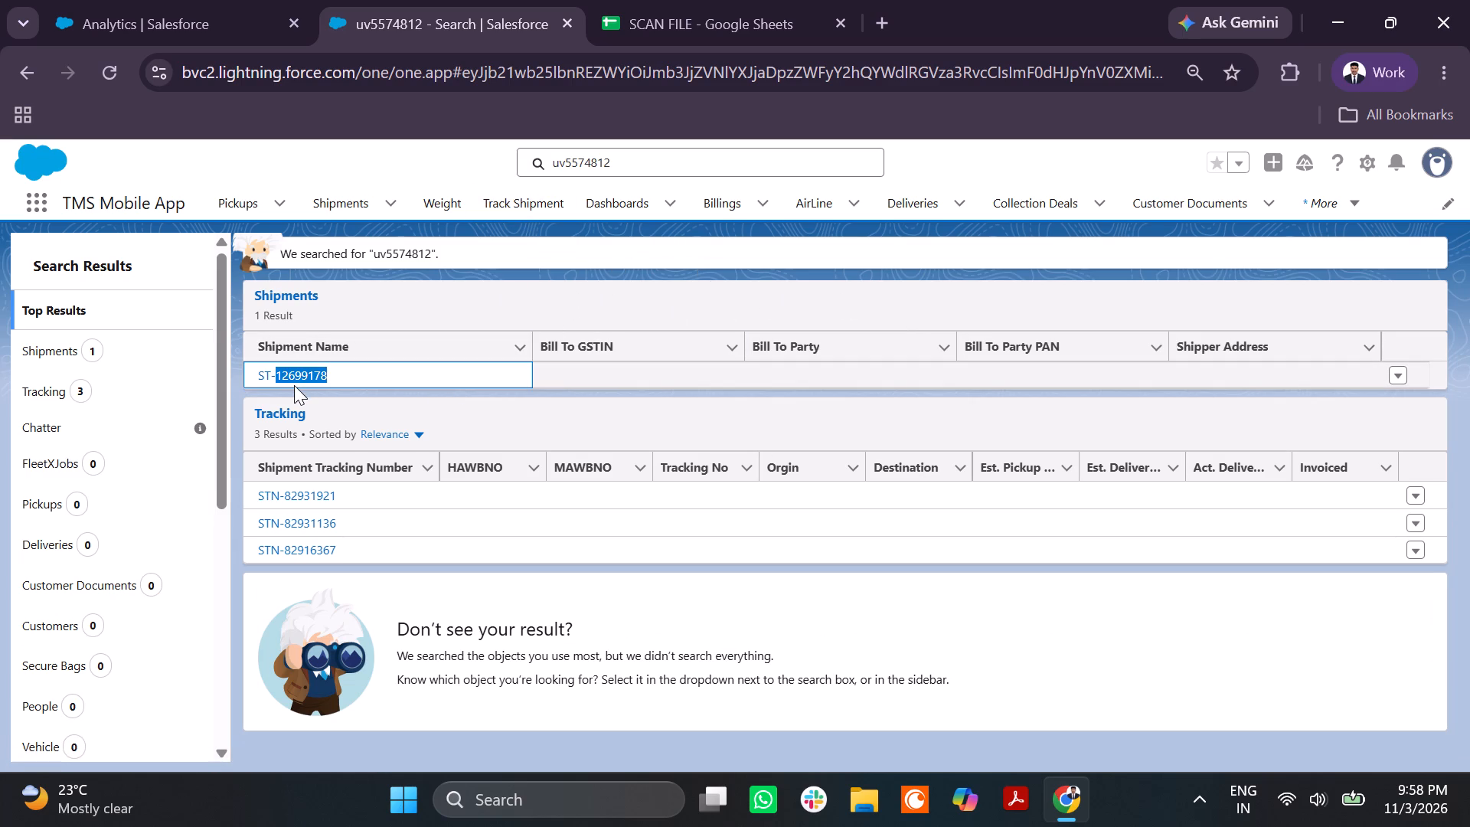
{"action": "triple_click", "coordinate": [296, 371]}
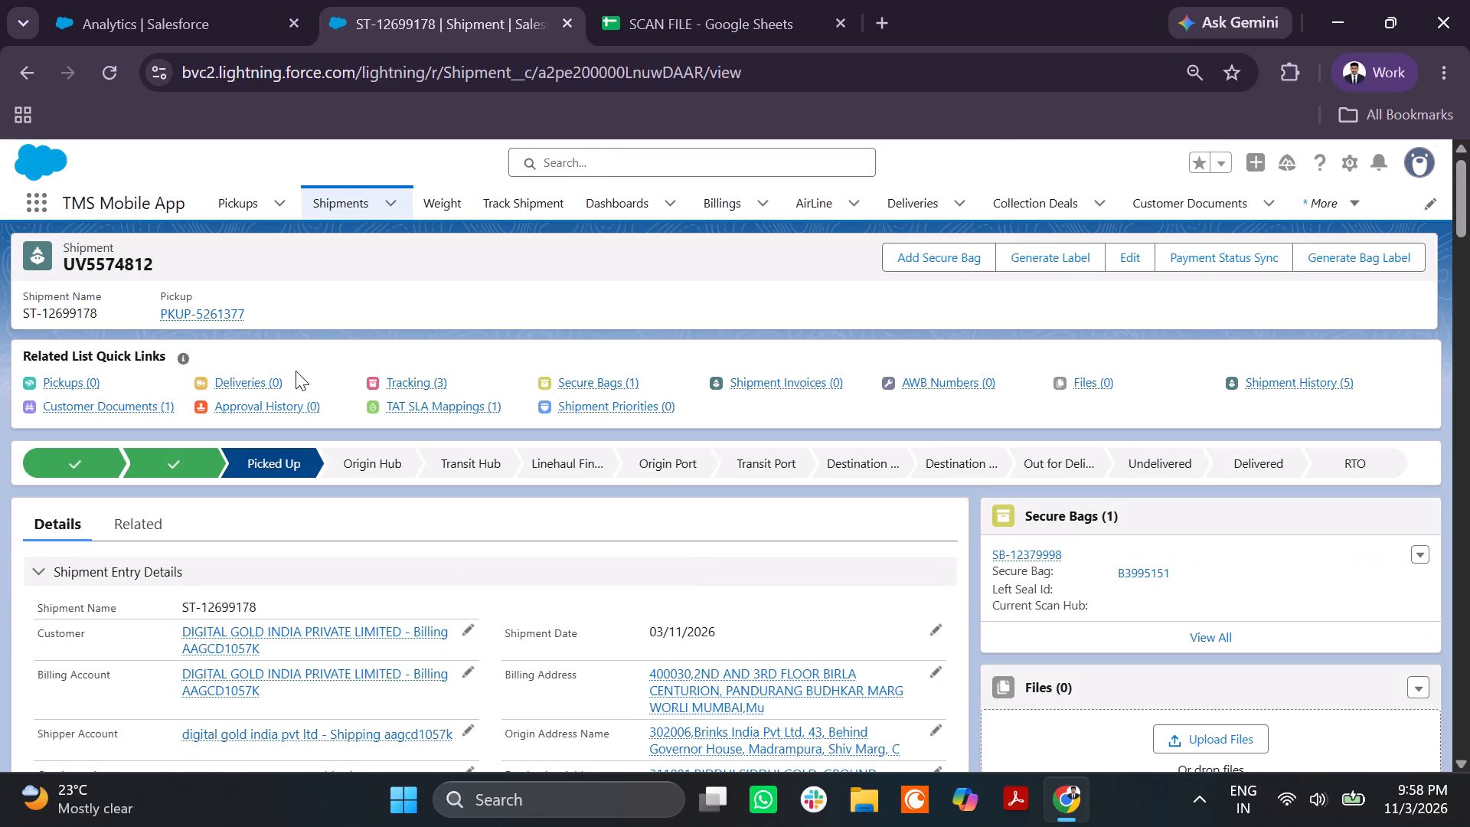
Generate the bag label for this shipment and print all pages at 4 pages per sheet on the HP LaserJet M1530 MFP.
{"action": "left_click", "coordinate": [1395, 248]}
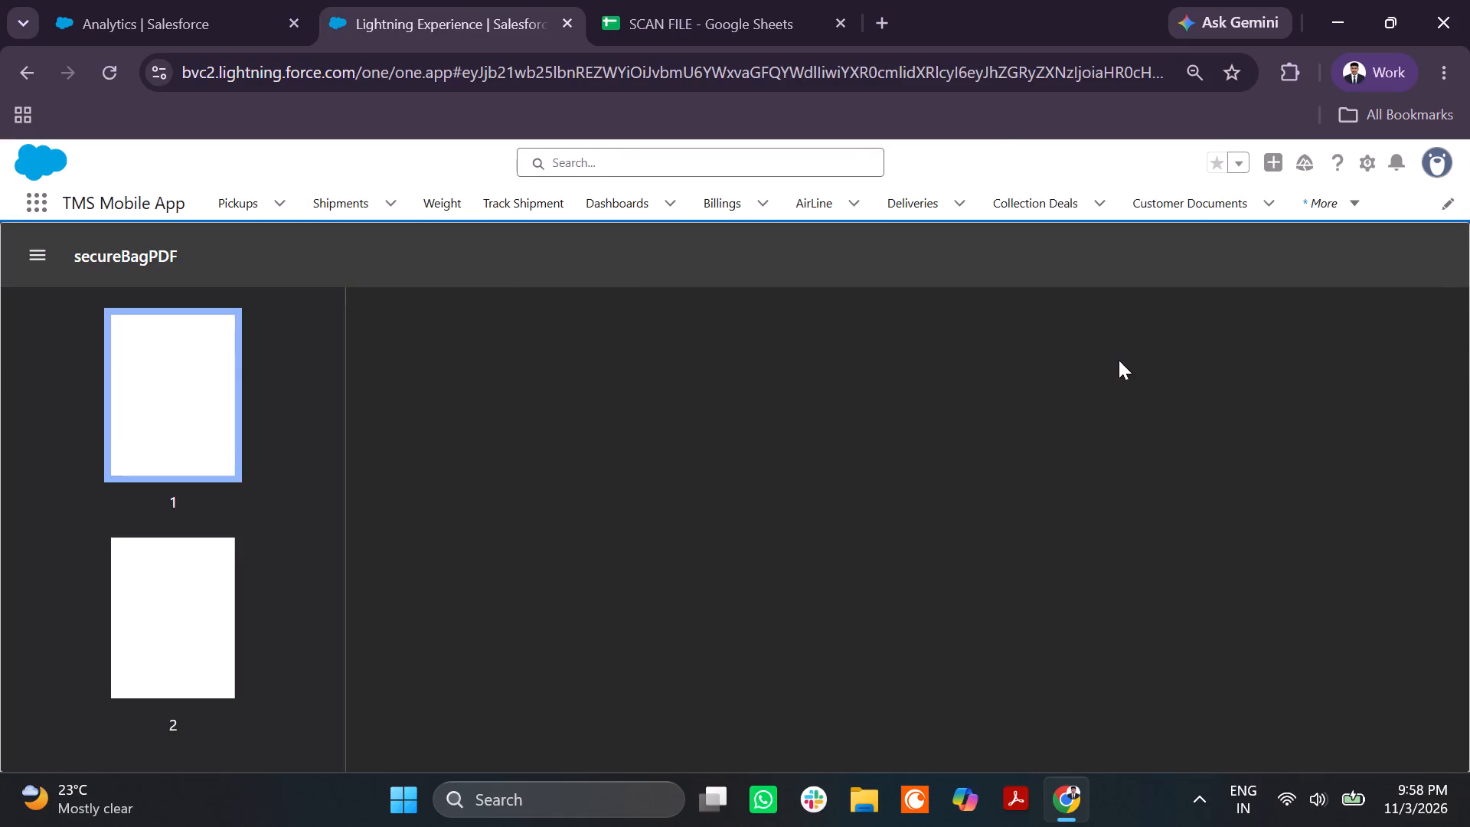
{"action": "left_click", "coordinate": [1400, 252]}
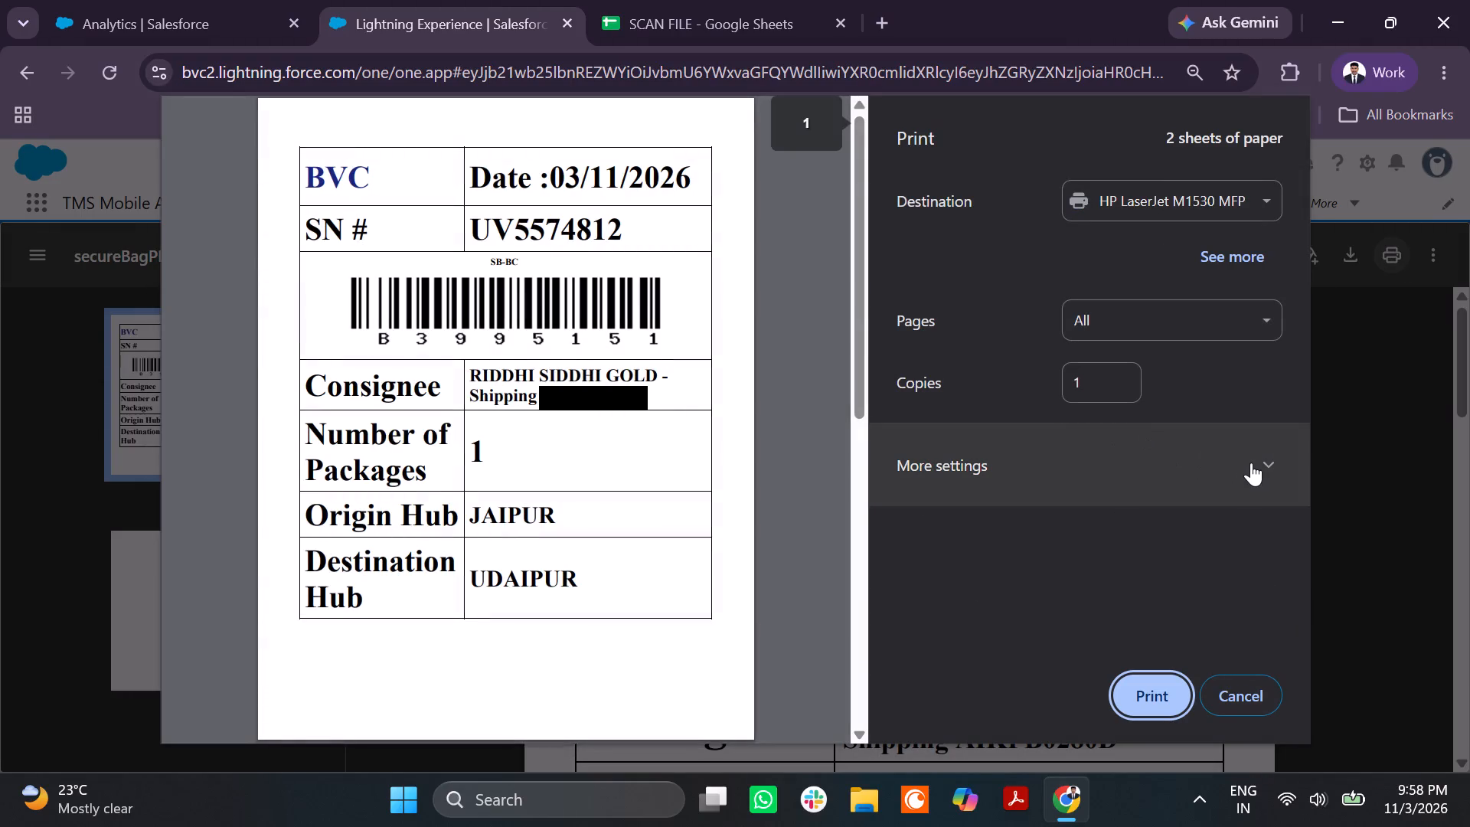
{"action": "left_click", "coordinate": [1251, 463]}
{"action": "left_click", "coordinate": [1122, 607]}
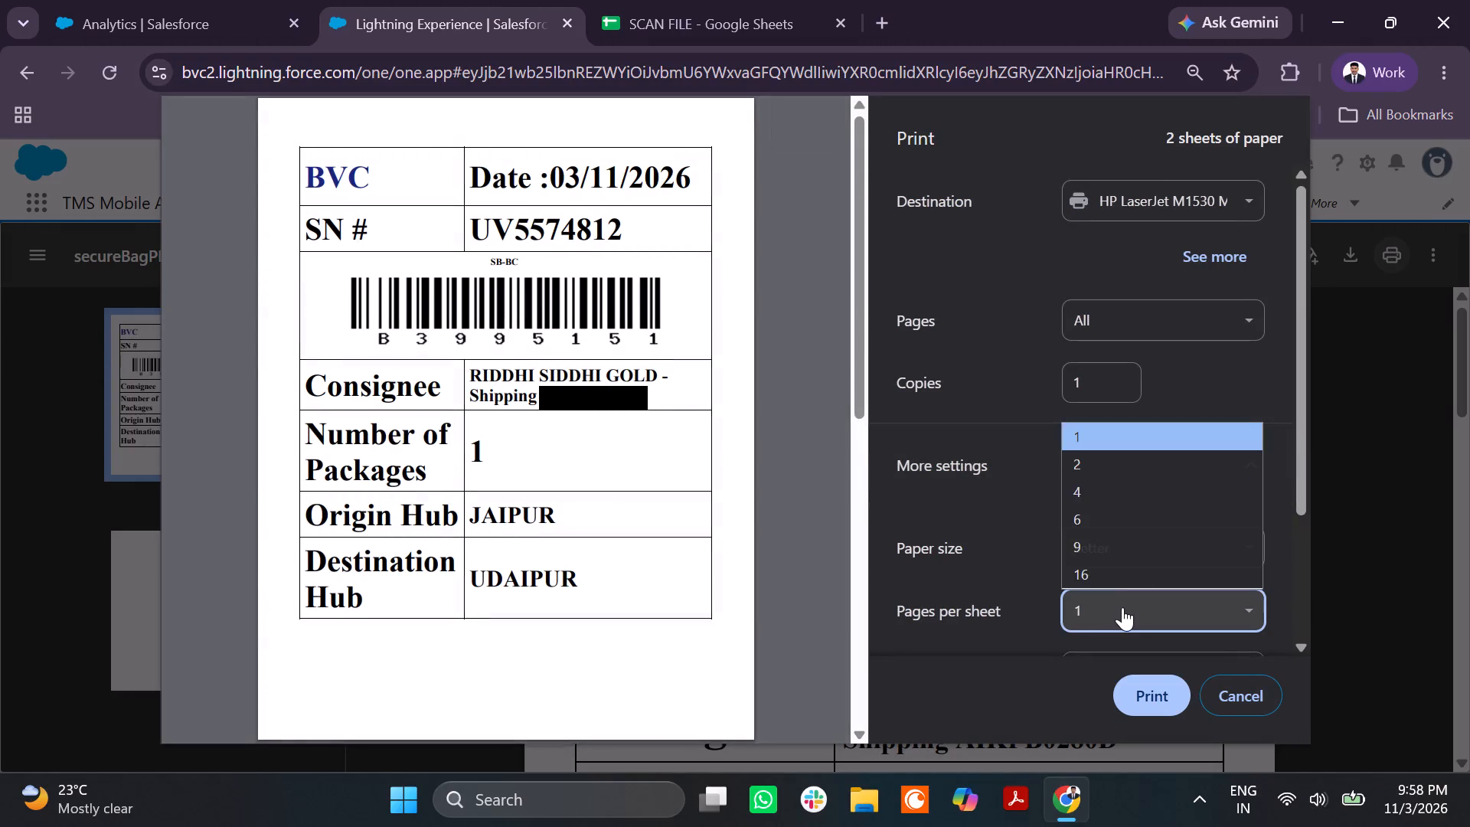
{"action": "left_click", "coordinate": [1117, 492]}
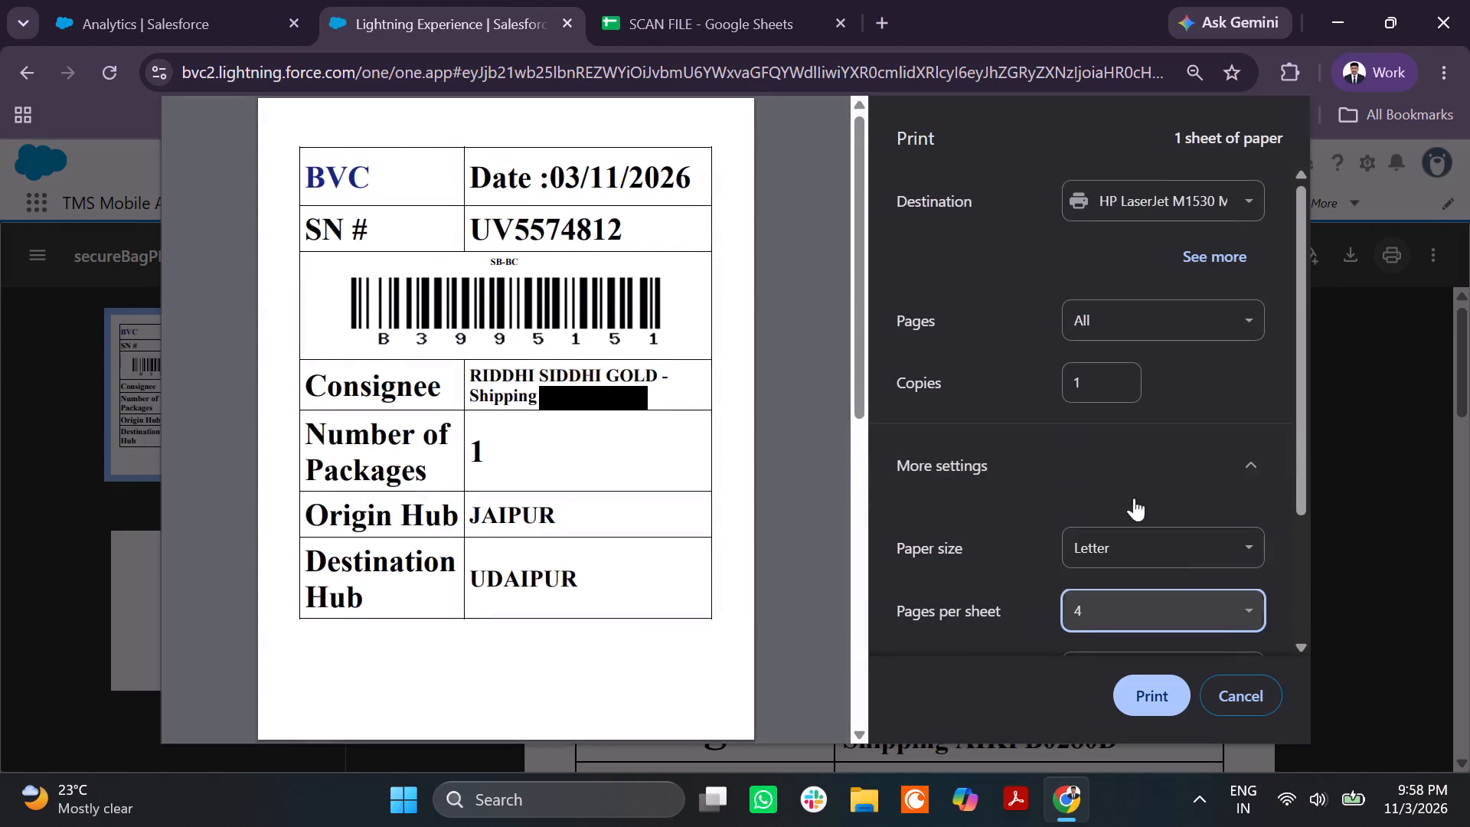
{"action": "left_click", "coordinate": [1151, 698]}
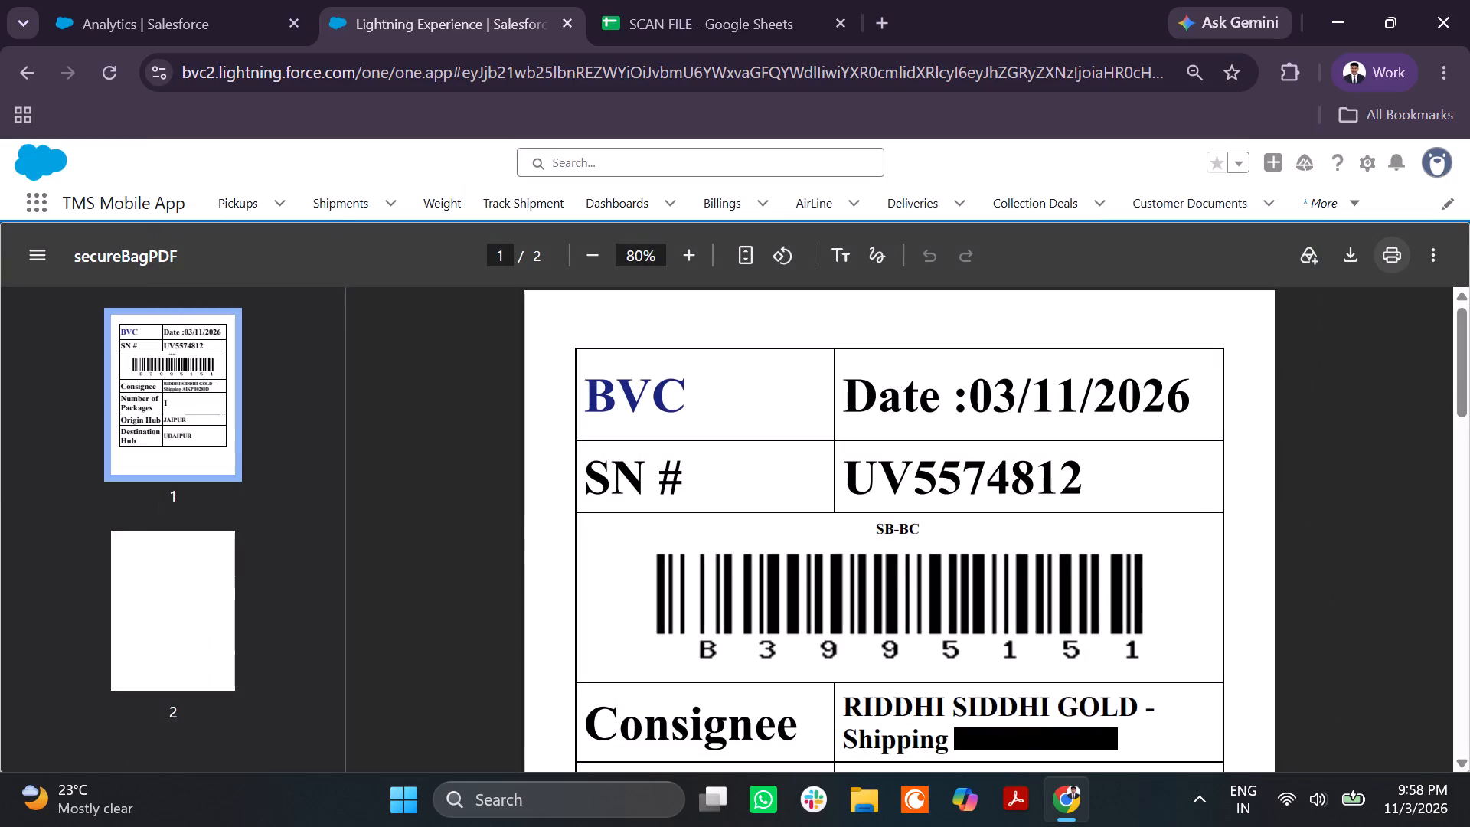
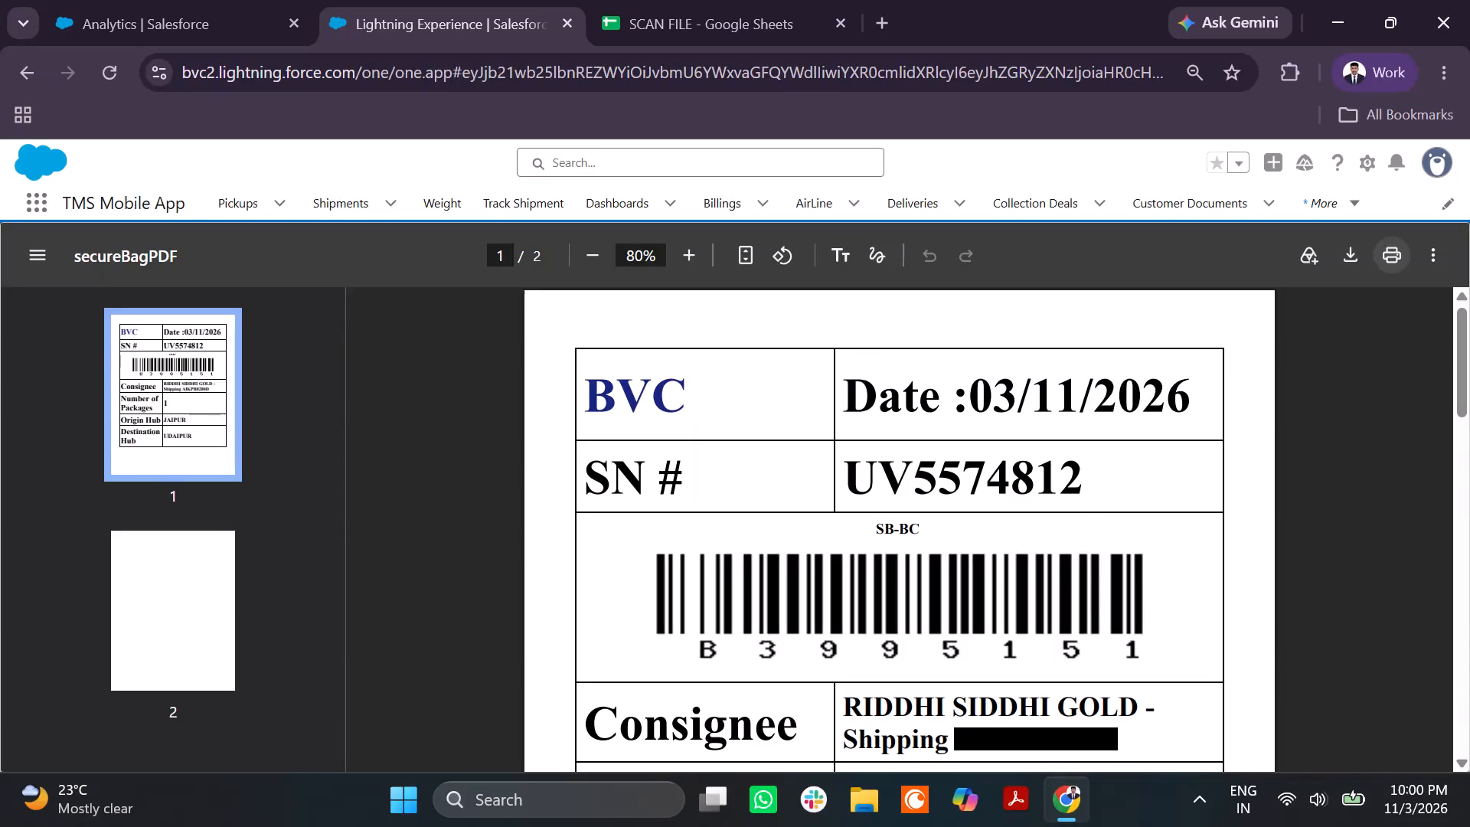
Switch to the SCAN FILE spreadsheet and print the DELHI 1ST LOAD 03NOV2026 sheet in landscape, fit to width, on the HP LaserJet M1530 MFP.
{"action": "left_click", "coordinate": [762, 165]}
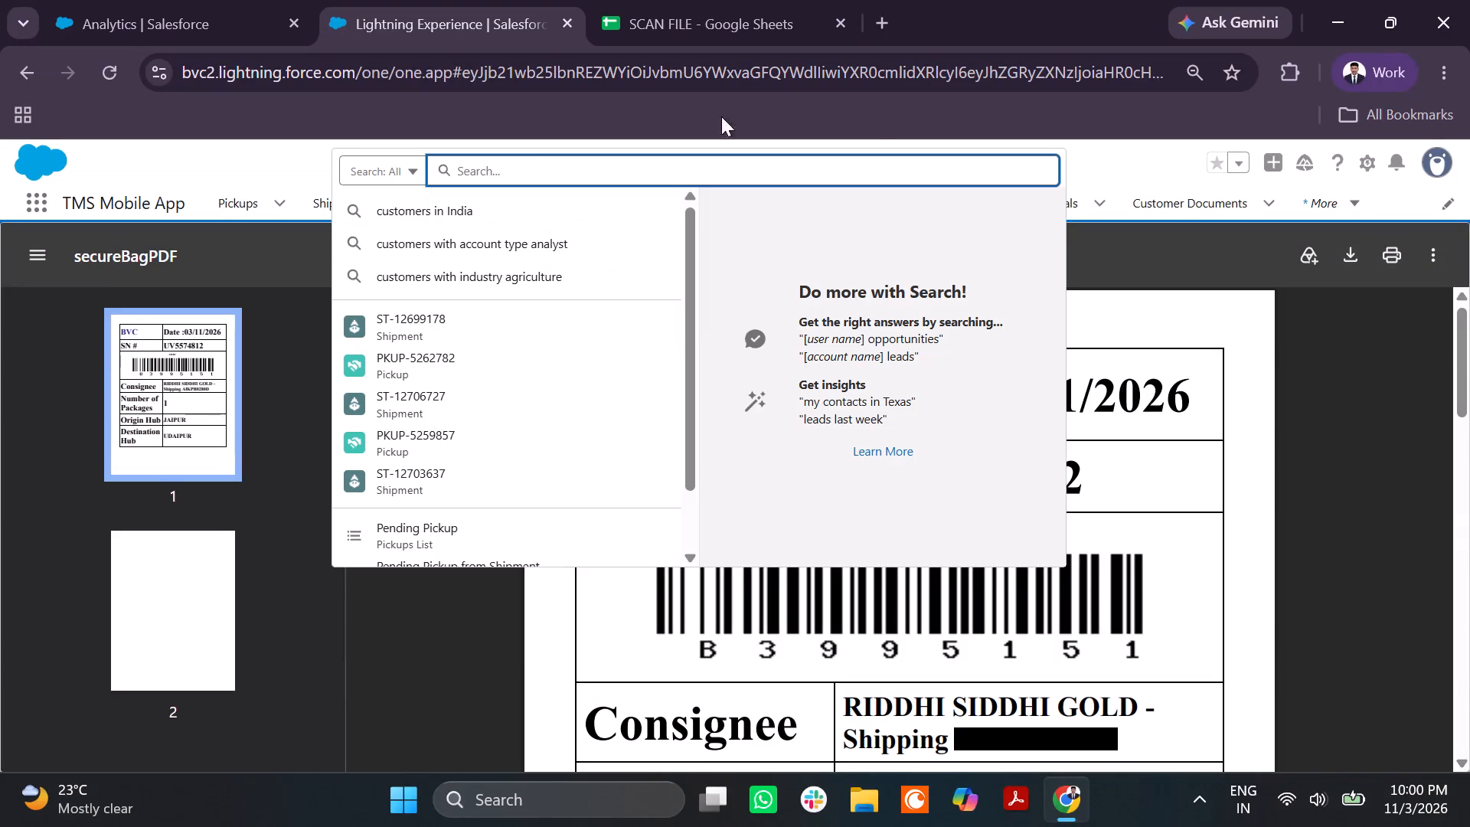
{"action": "left_click", "coordinate": [723, 21]}
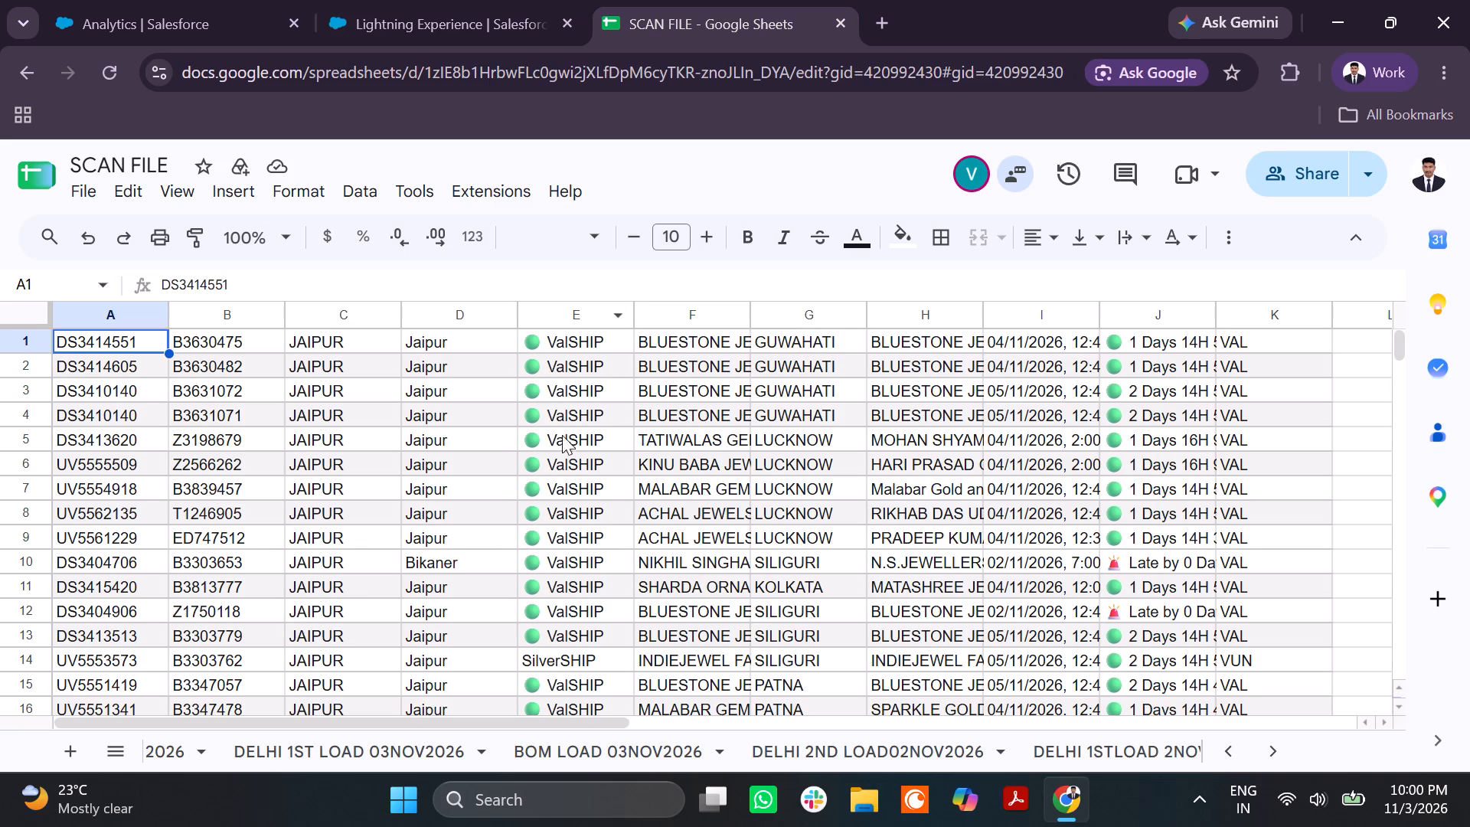
{"action": "left_click", "coordinate": [567, 446]}
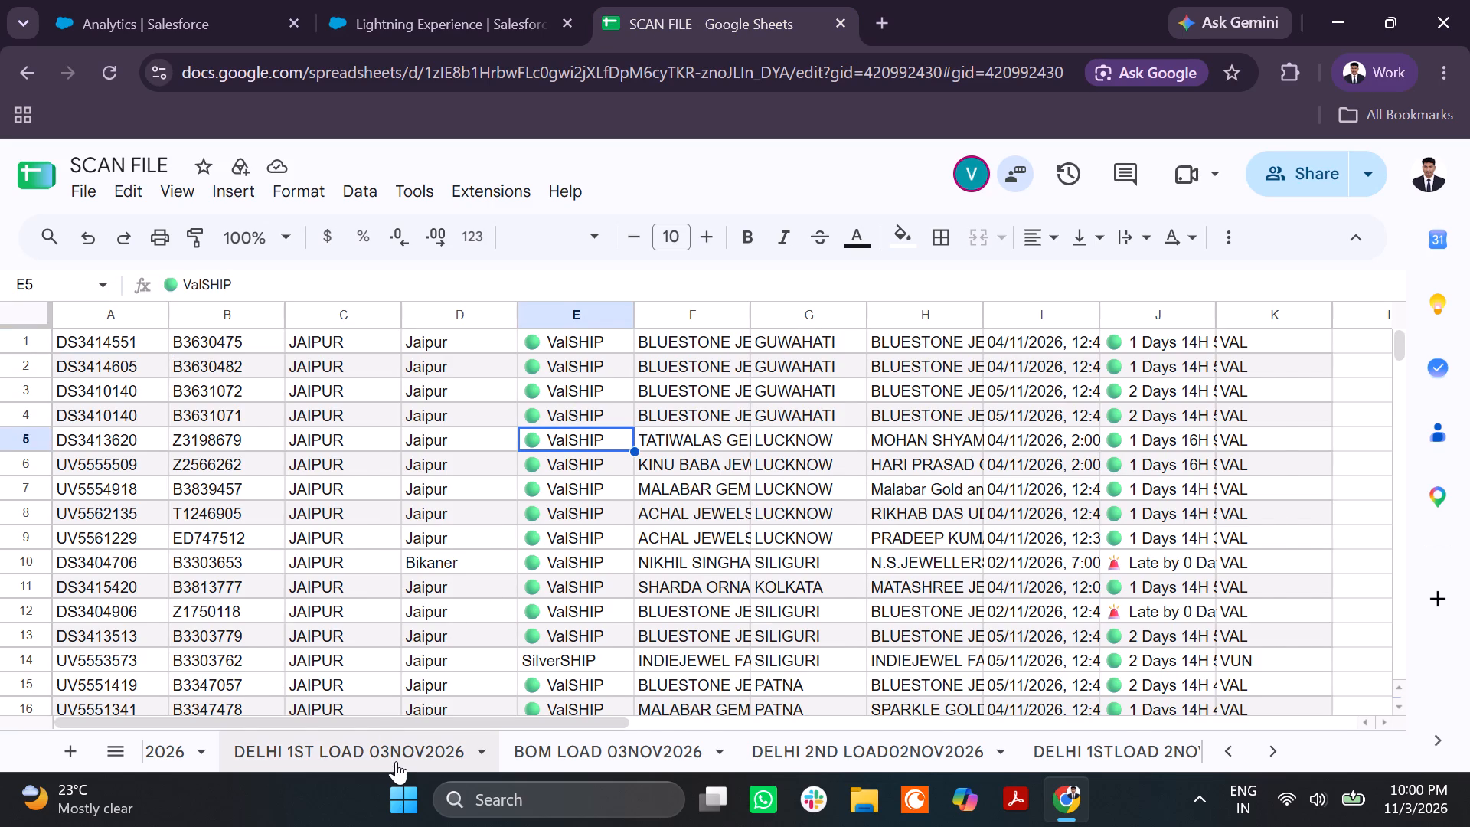
{"action": "left_click", "coordinate": [396, 761]}
{"action": "left_click", "coordinate": [474, 619]}
{"action": "scroll", "coordinate": [474, 619], "scroll_direction": "up", "scroll_amount": 1}
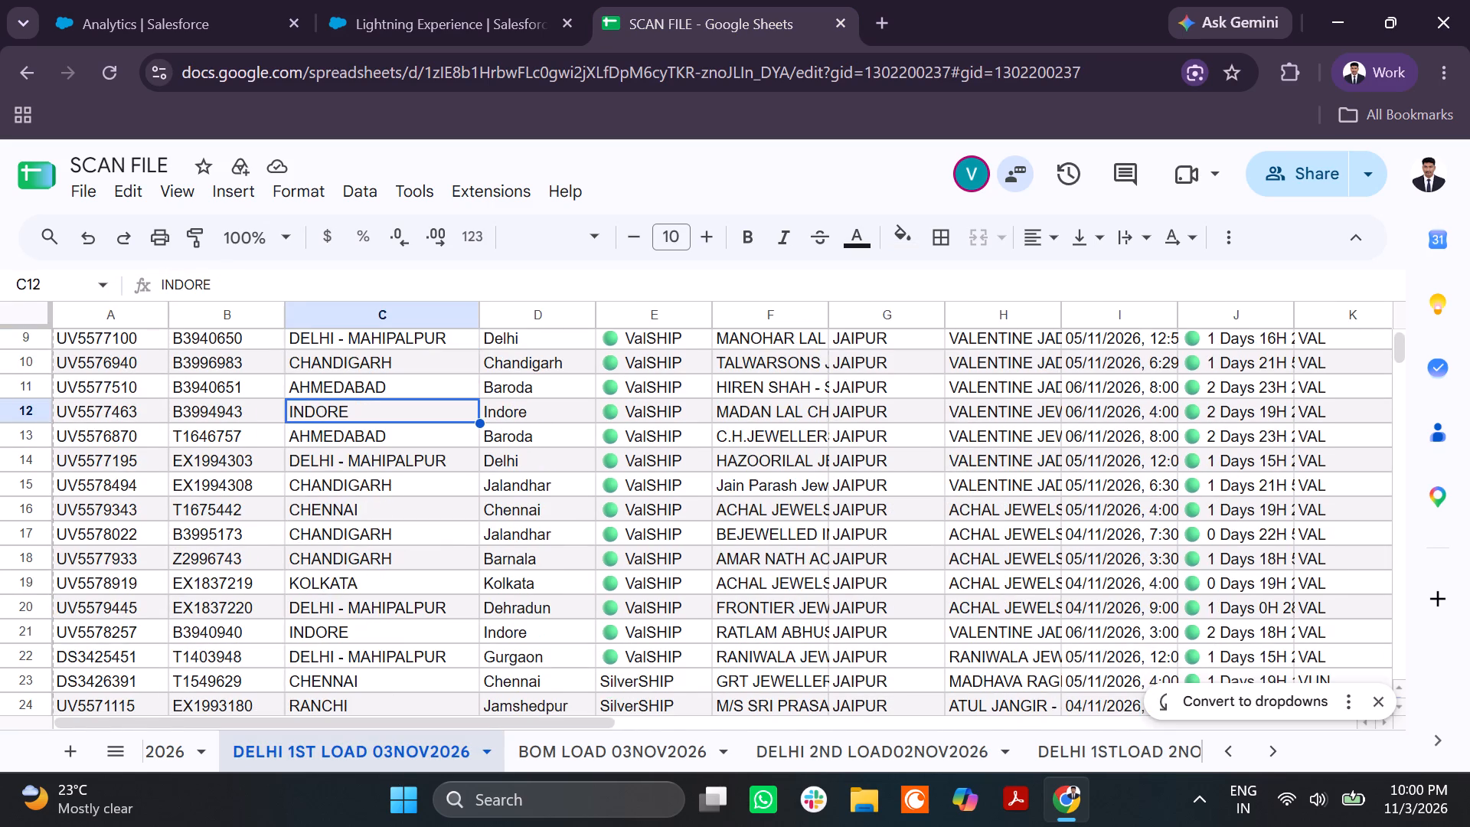
{"action": "scroll", "coordinate": [654, 579], "scroll_direction": "up", "scroll_amount": 2}
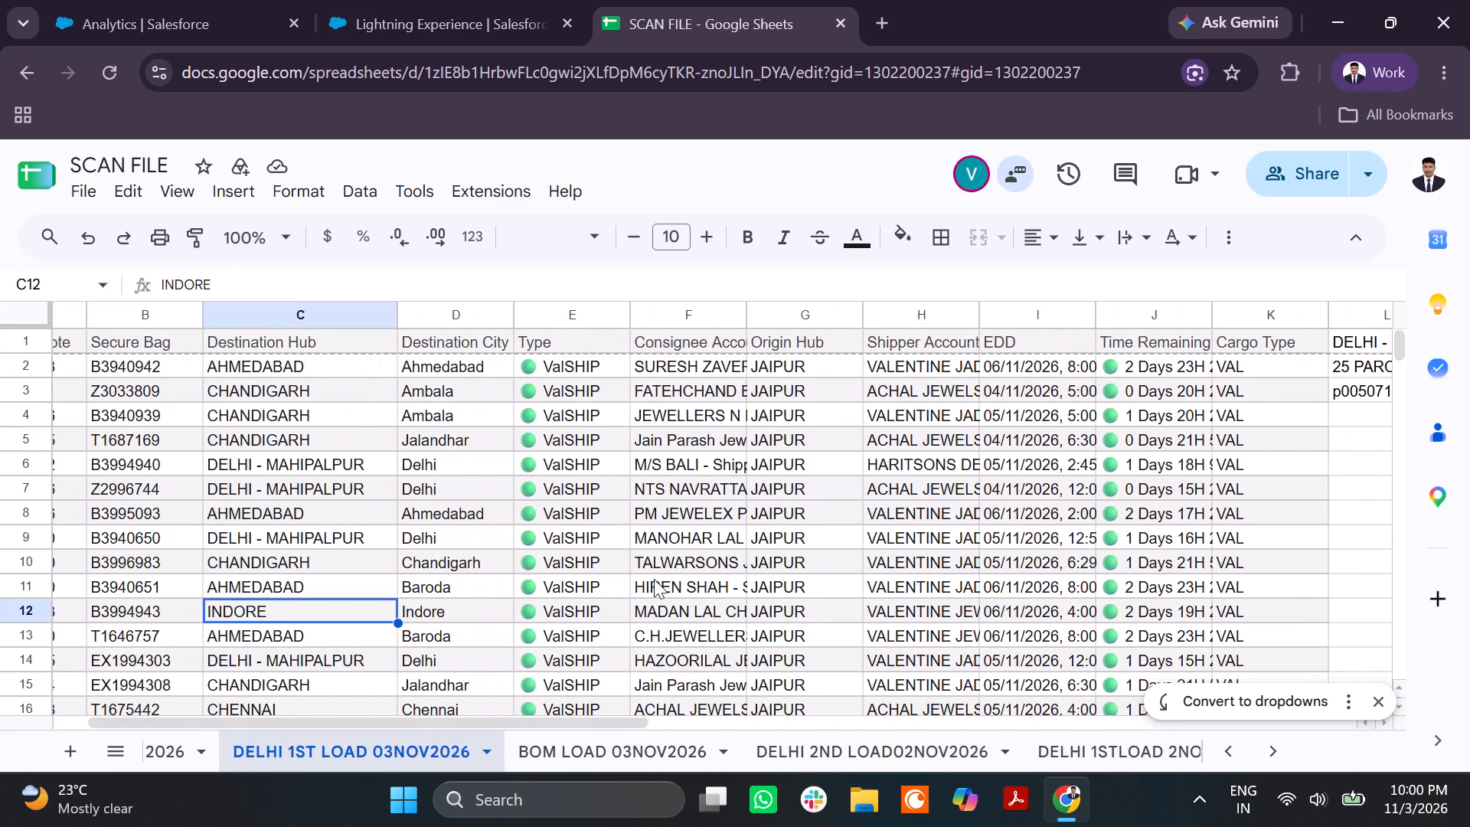
{"action": "key", "text": "ctrl+p"}
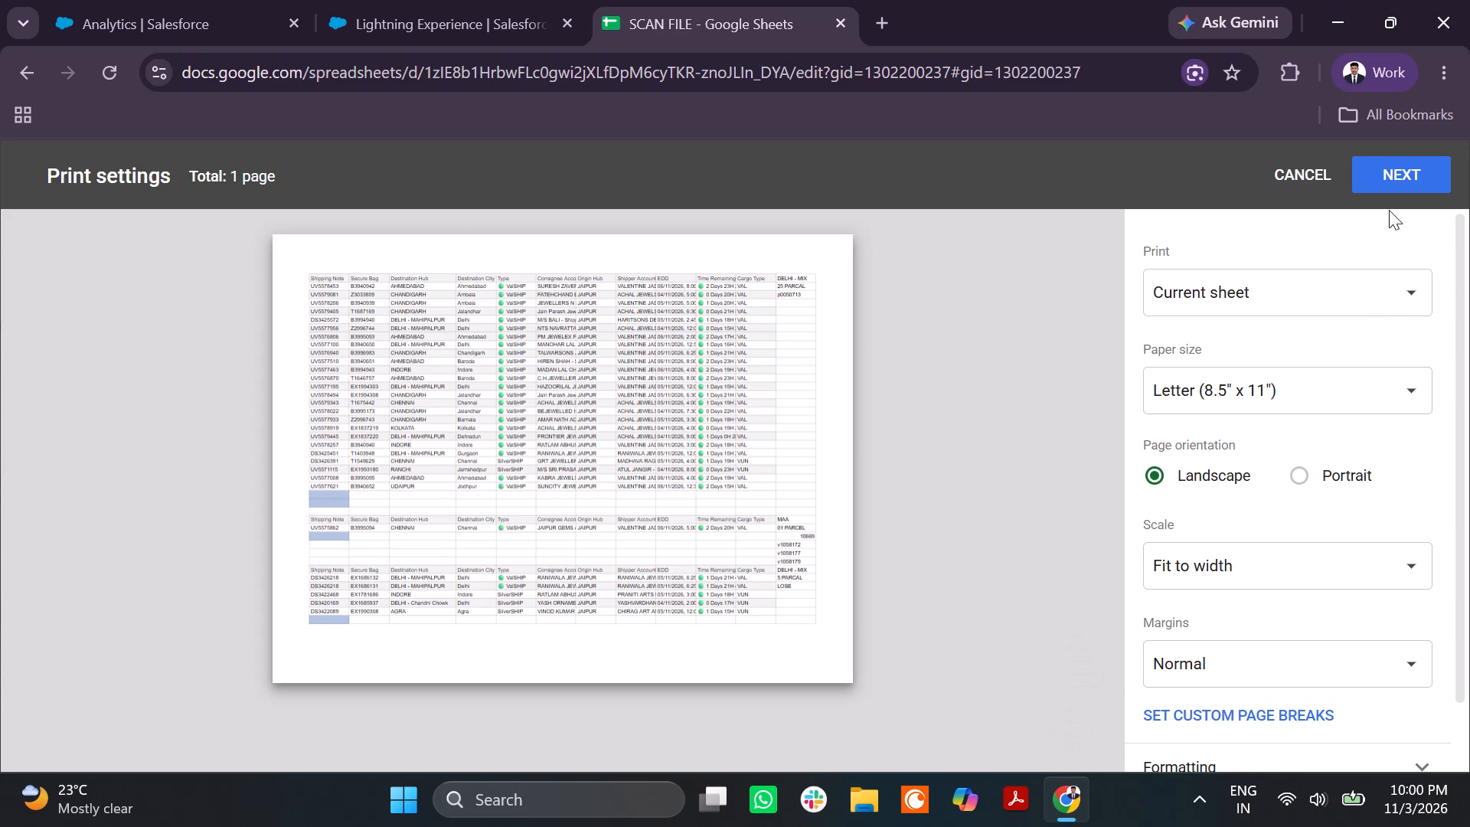
{"action": "left_click", "coordinate": [1387, 162]}
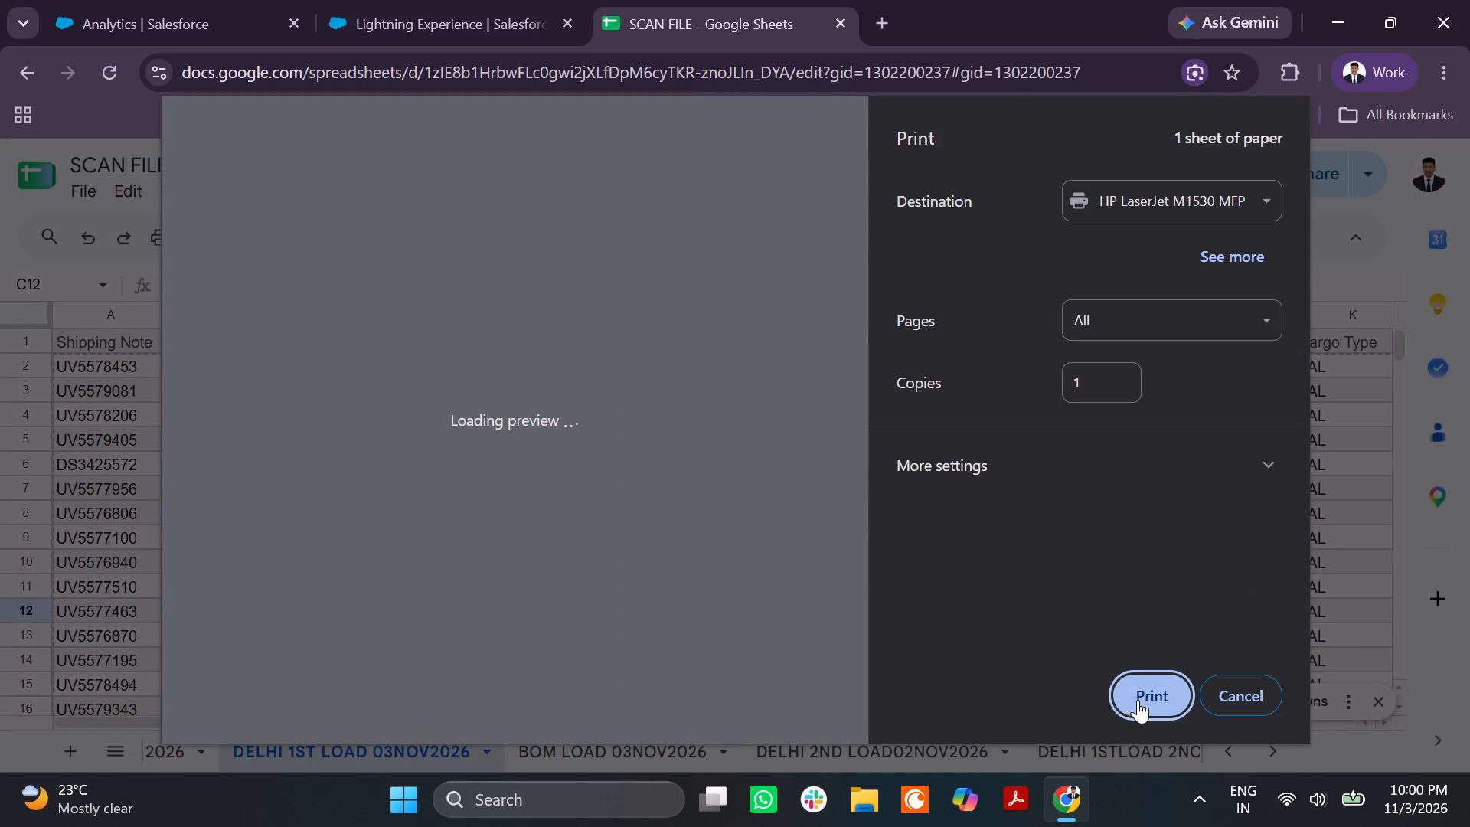
{"action": "left_click", "coordinate": [1138, 700]}
{"action": "left_click", "coordinate": [981, 584]}
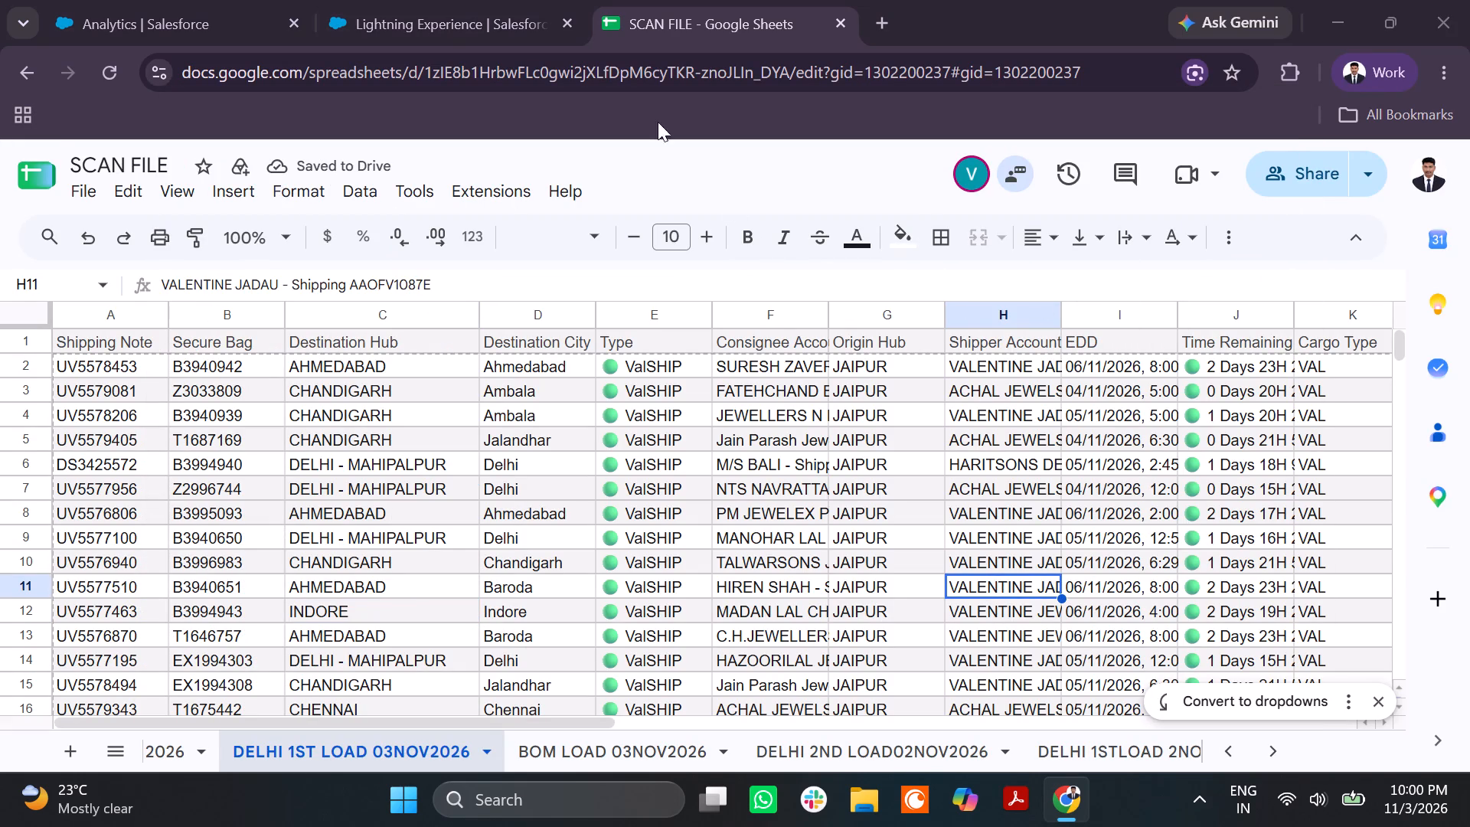
{"action": "left_click", "coordinate": [539, 31]}
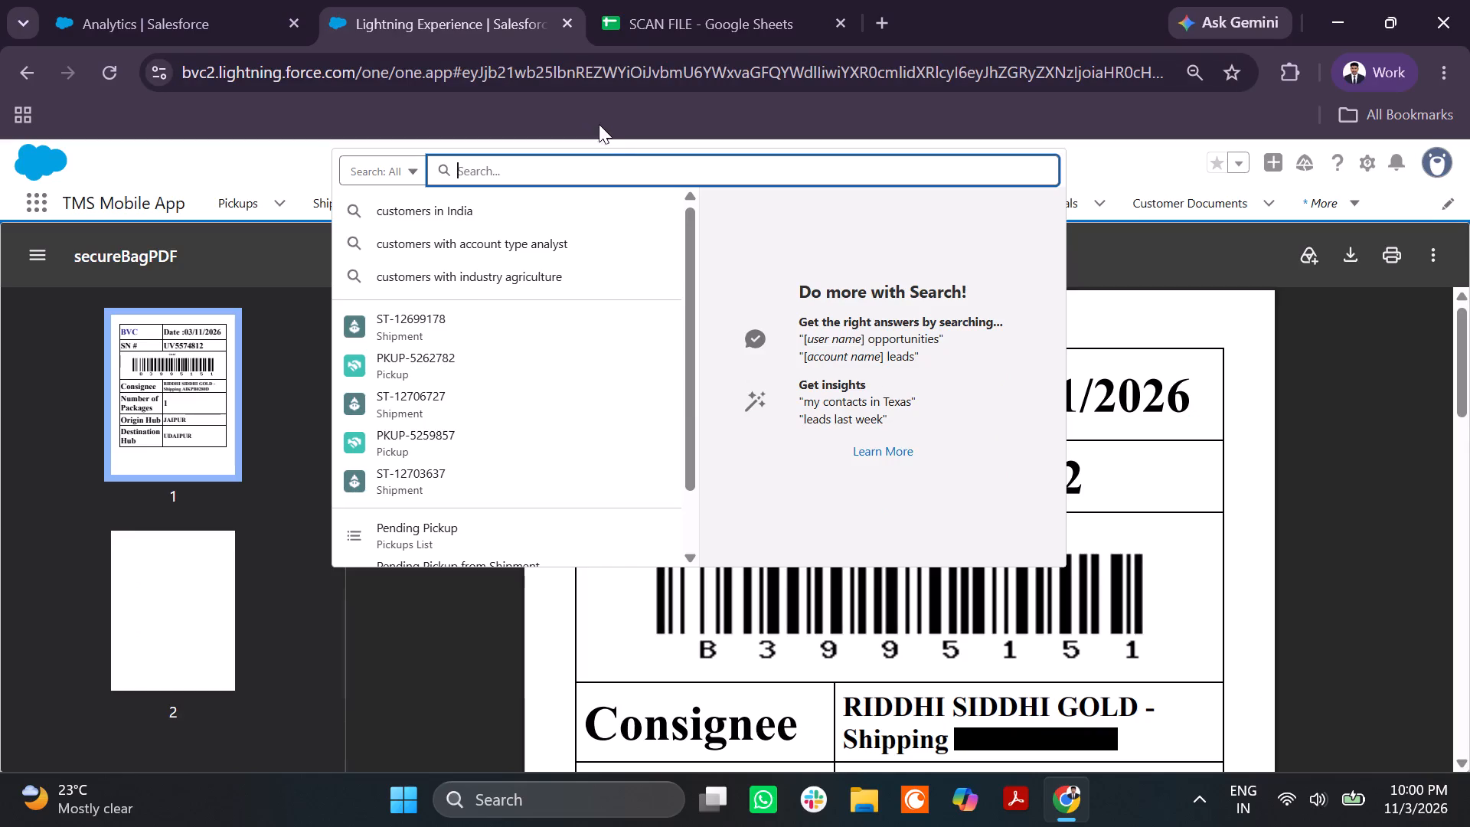
{"action": "left_click", "coordinate": [612, 158]}
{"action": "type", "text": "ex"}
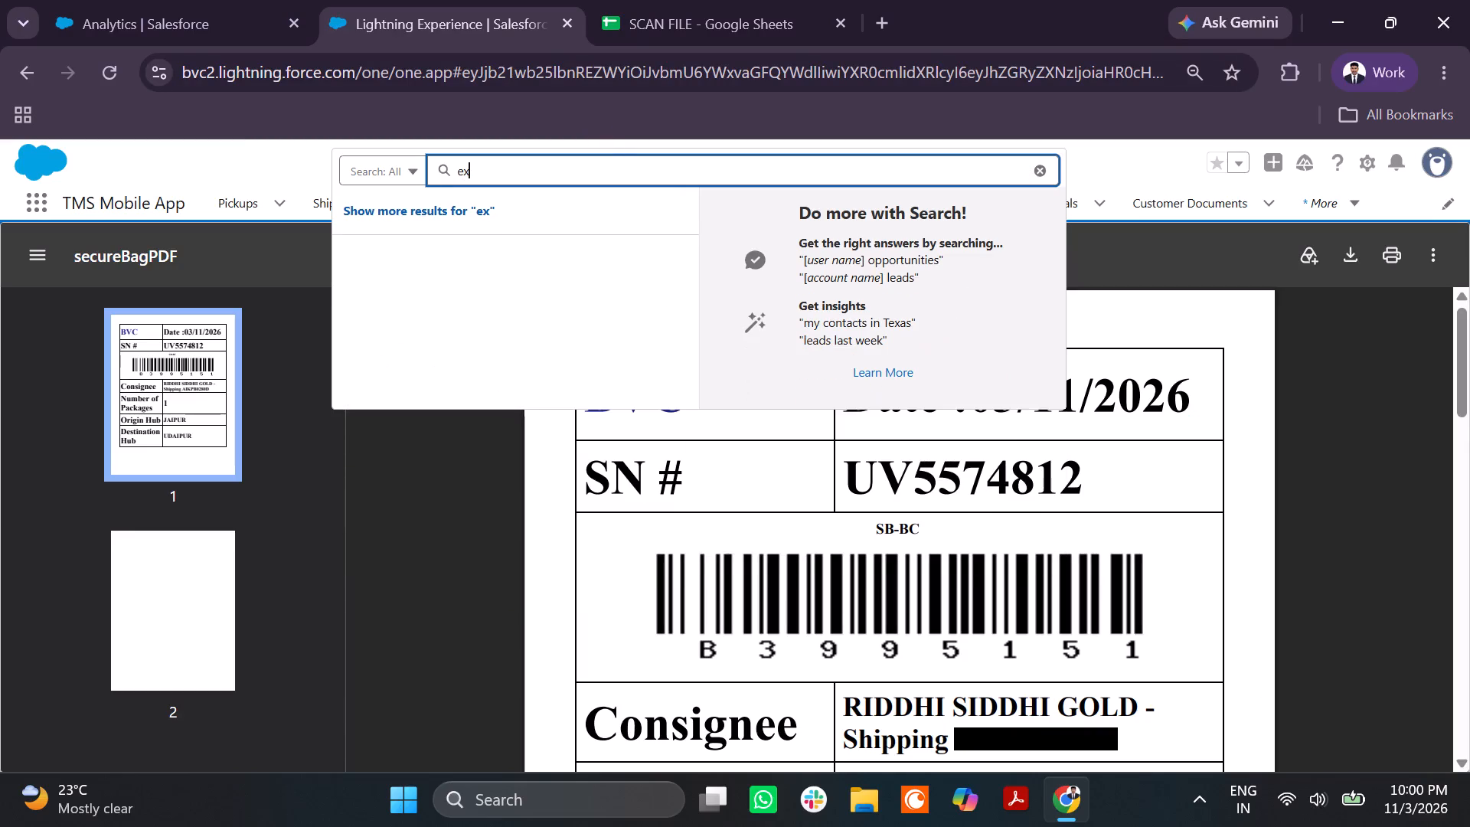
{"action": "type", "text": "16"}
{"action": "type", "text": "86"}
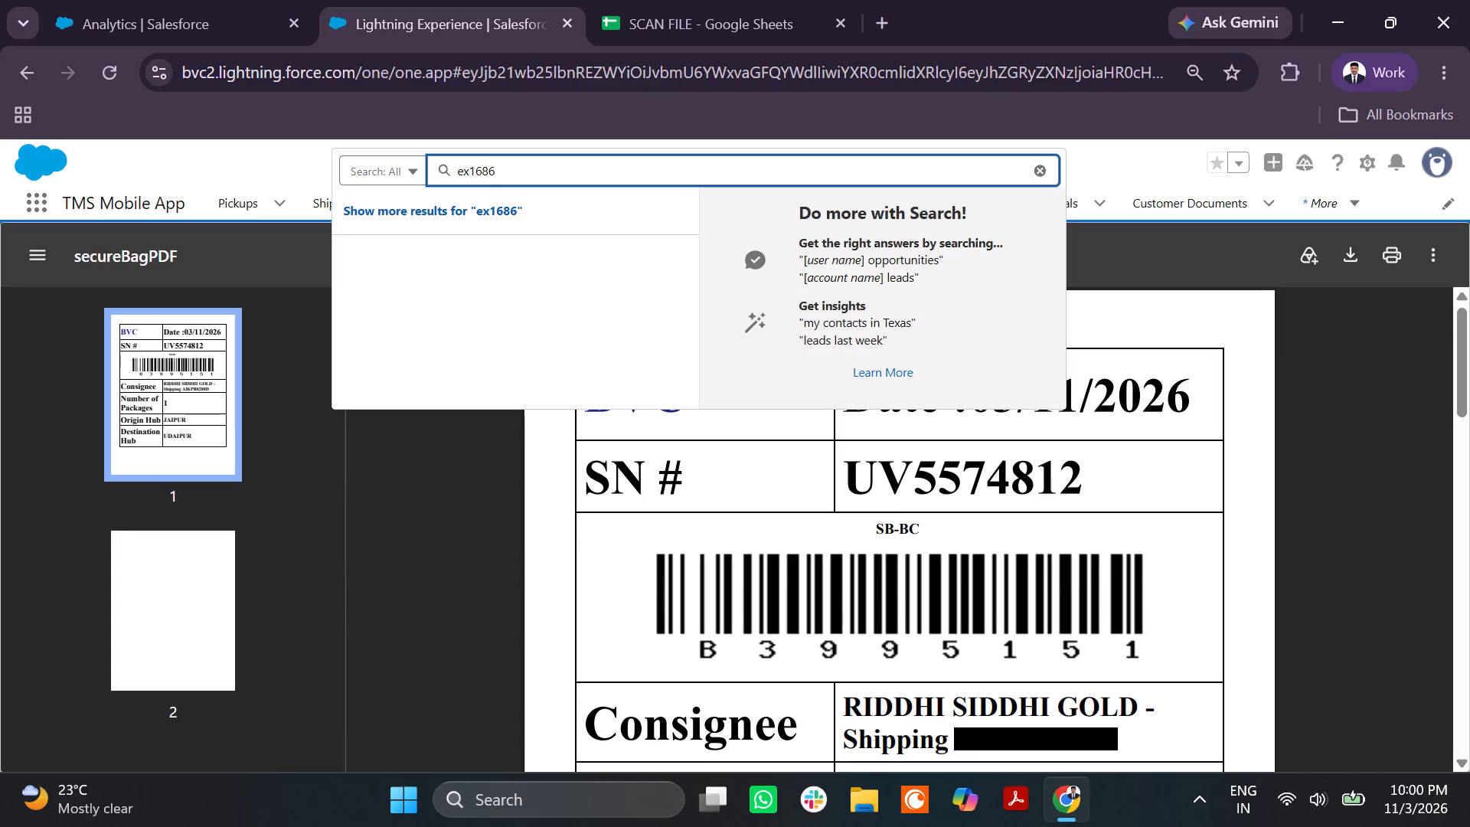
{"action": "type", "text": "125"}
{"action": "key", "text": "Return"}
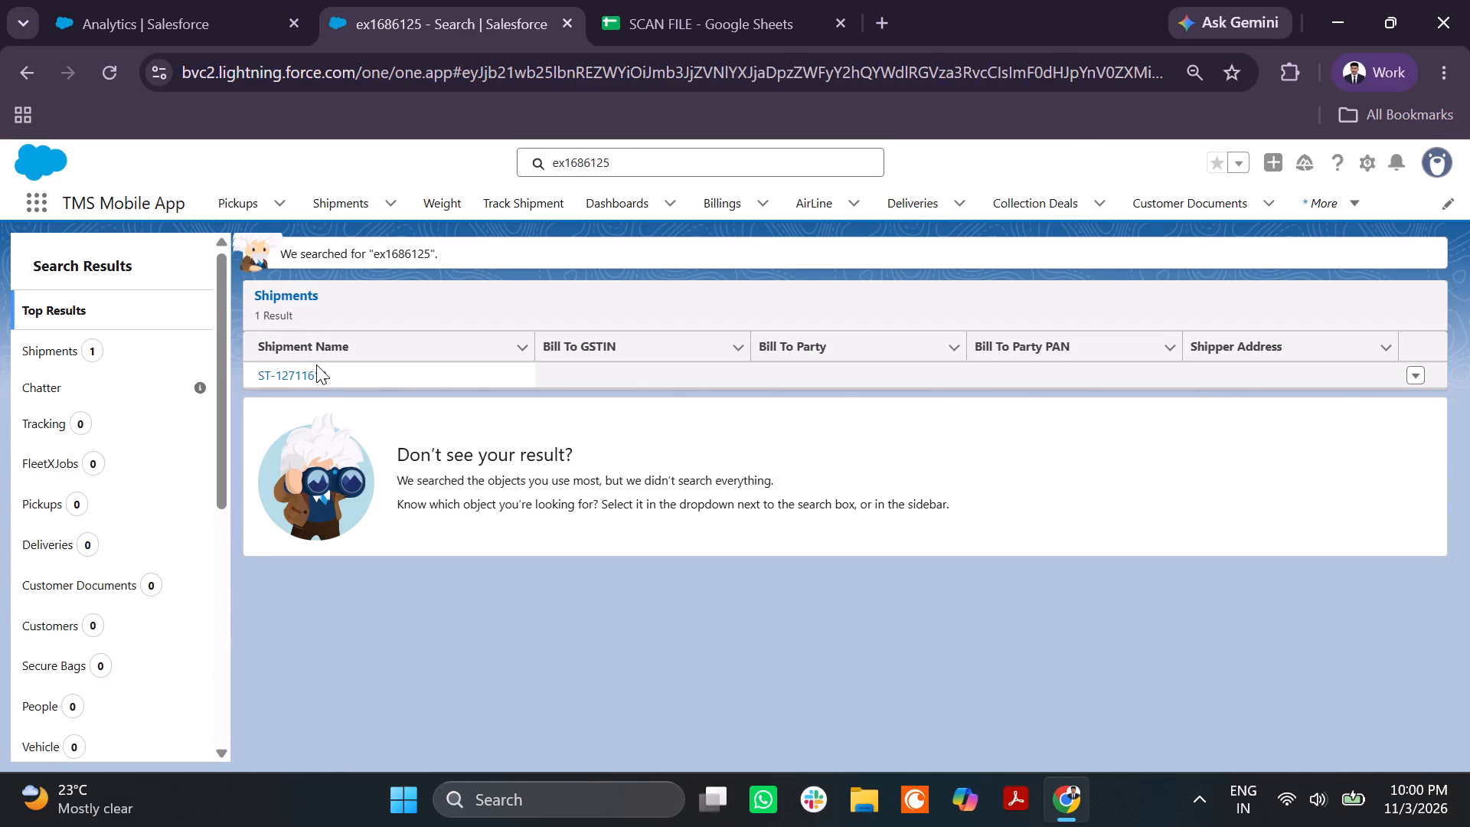
{"action": "left_click", "coordinate": [306, 374]}
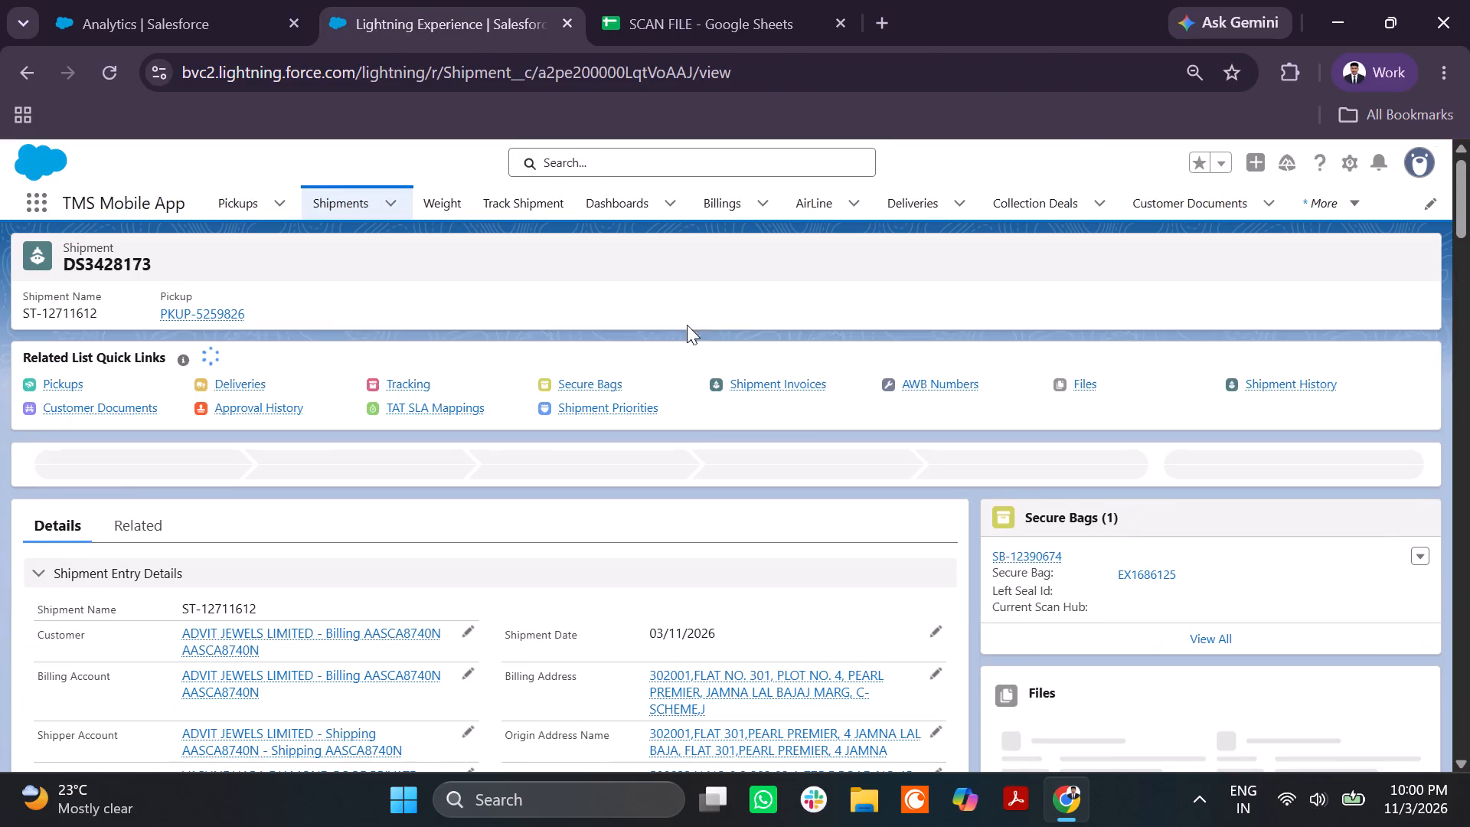
Generate the shipping label for this shipment and print one copy of all pages on the HP LaserJet M1530 MFP.
{"action": "left_click", "coordinate": [1009, 260]}
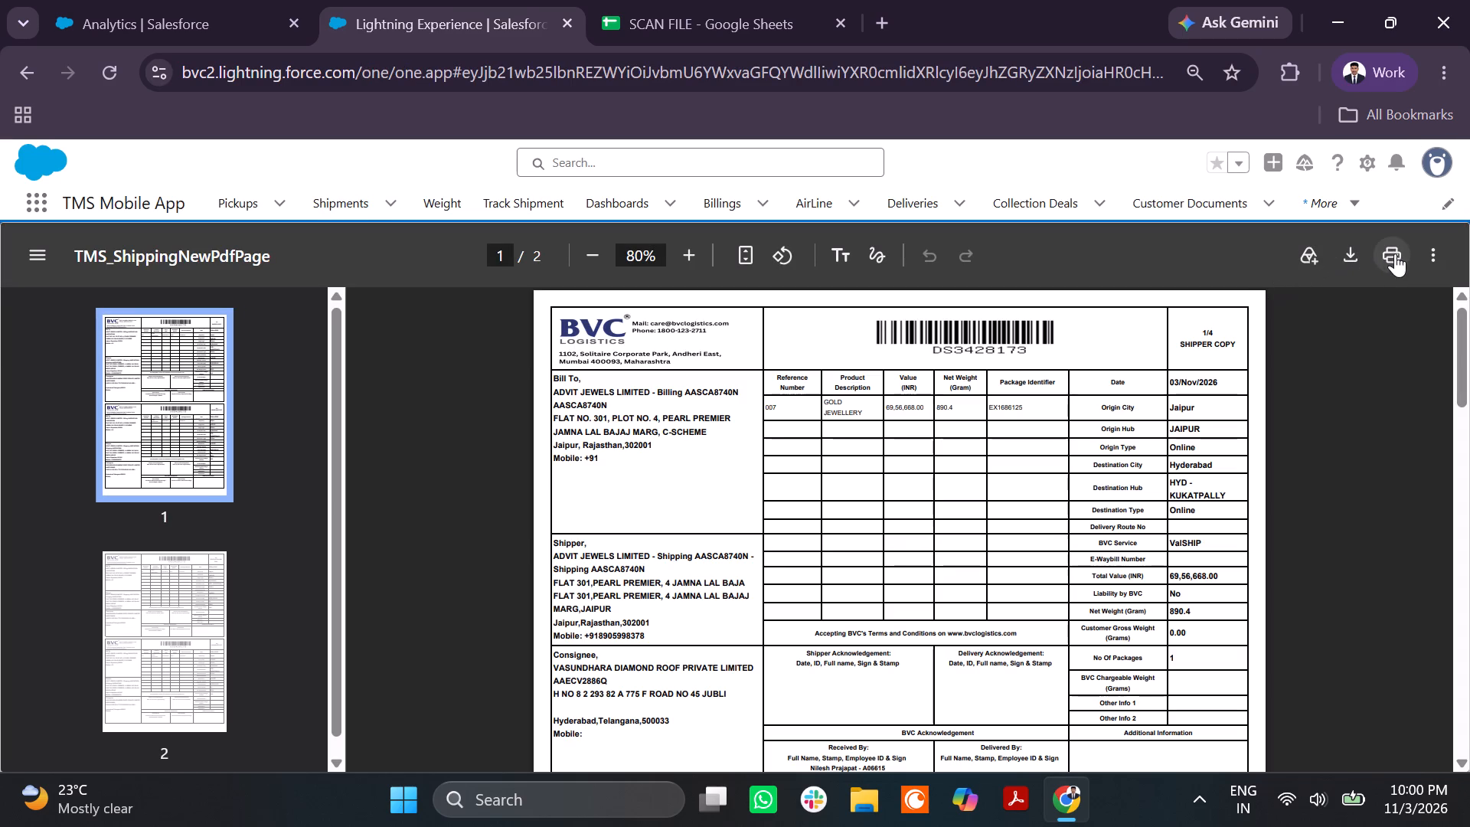
{"action": "left_click", "coordinate": [1398, 252]}
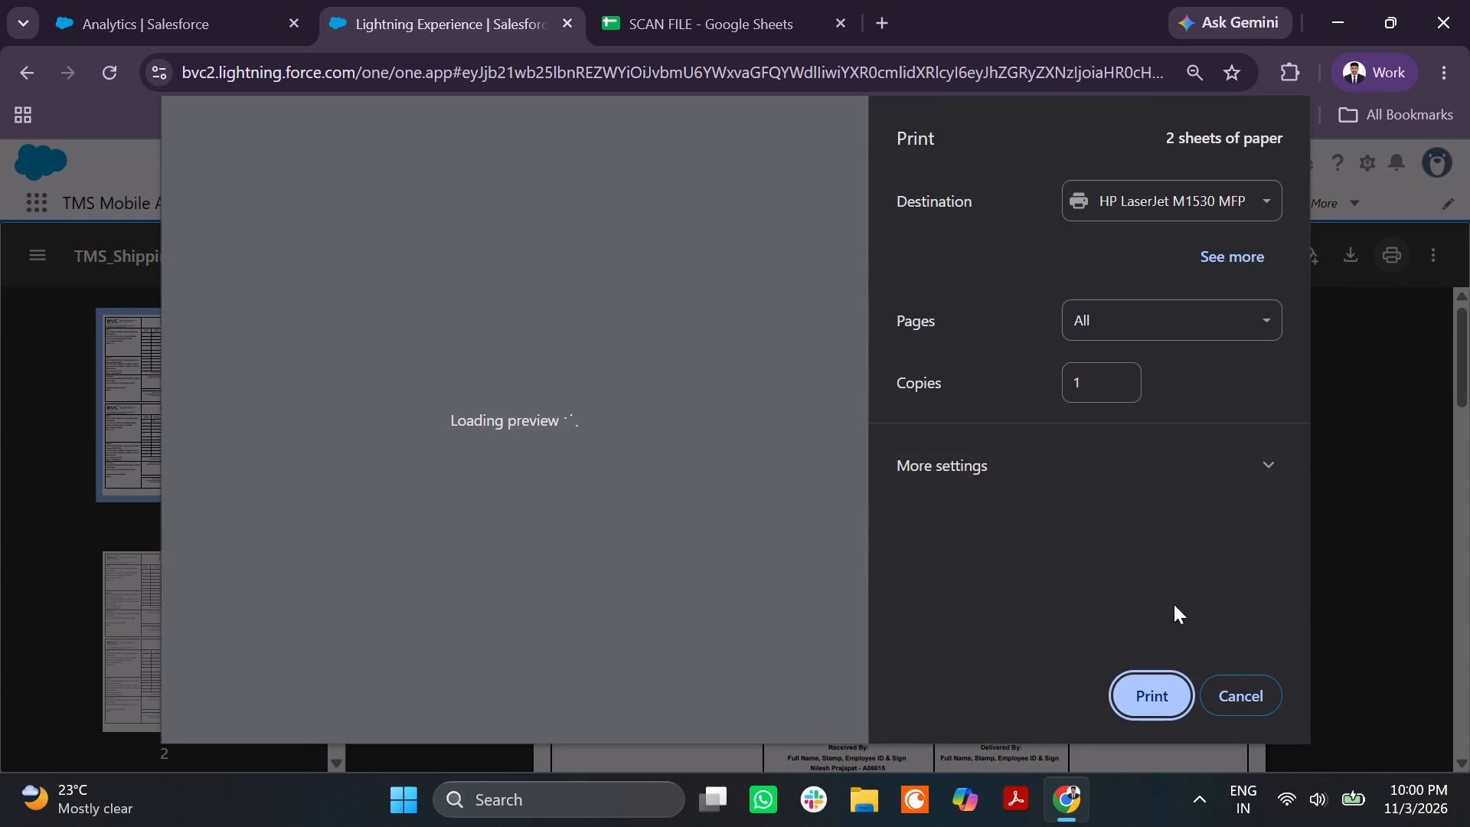
{"action": "left_click", "coordinate": [1139, 686]}
{"action": "key", "text": "Return"}
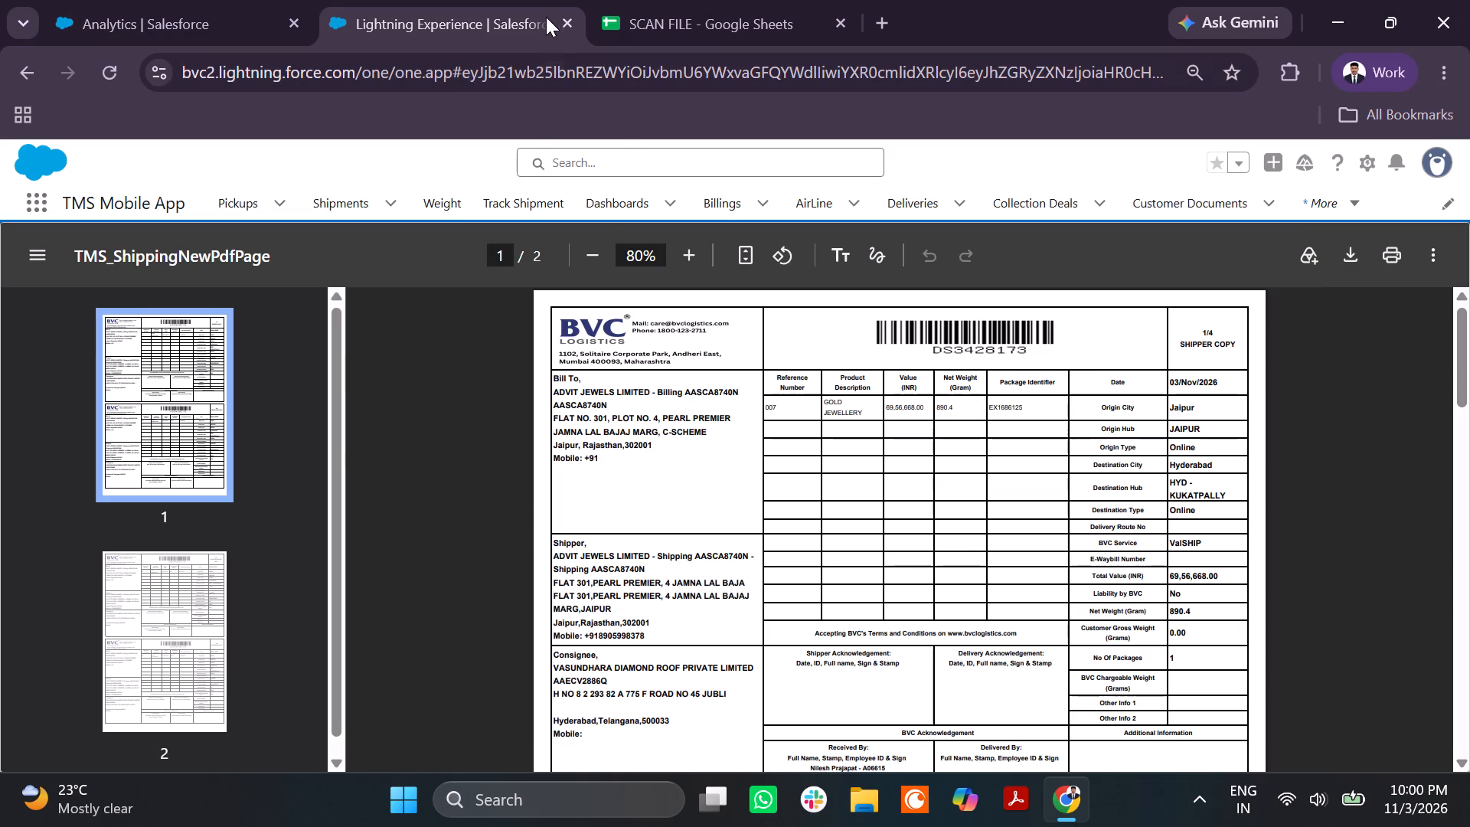
{"action": "left_click", "coordinate": [614, 154]}
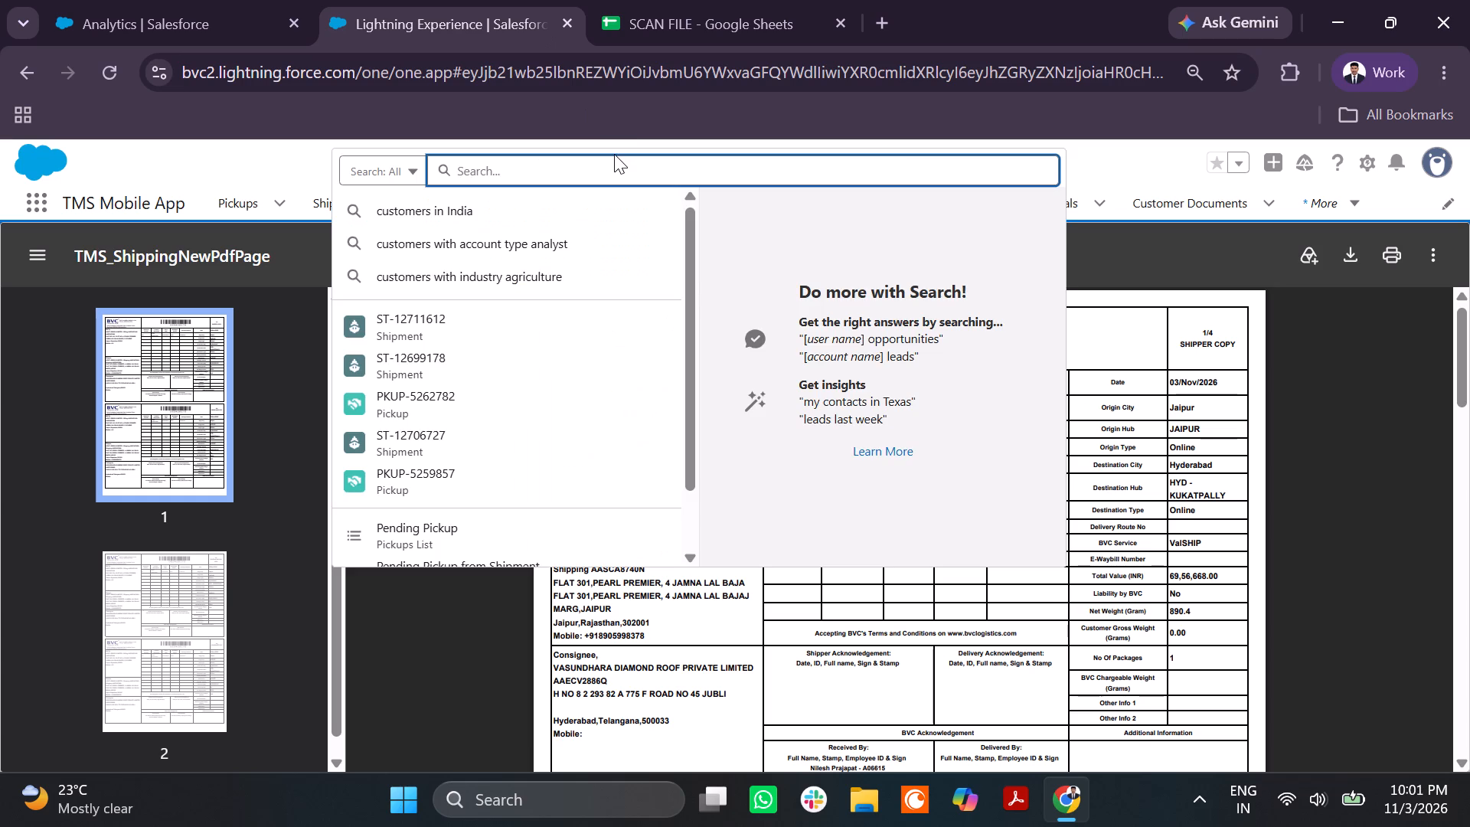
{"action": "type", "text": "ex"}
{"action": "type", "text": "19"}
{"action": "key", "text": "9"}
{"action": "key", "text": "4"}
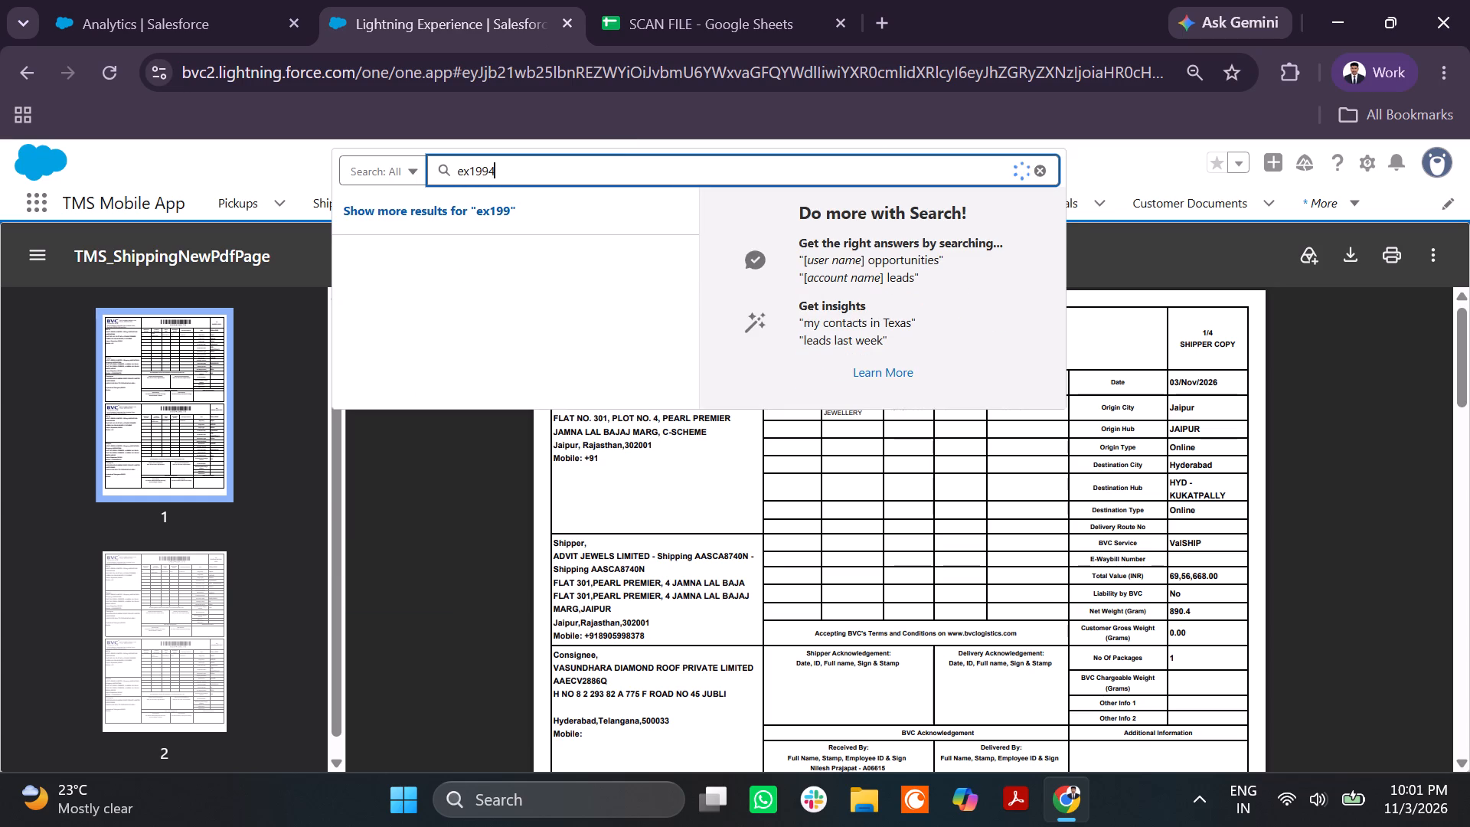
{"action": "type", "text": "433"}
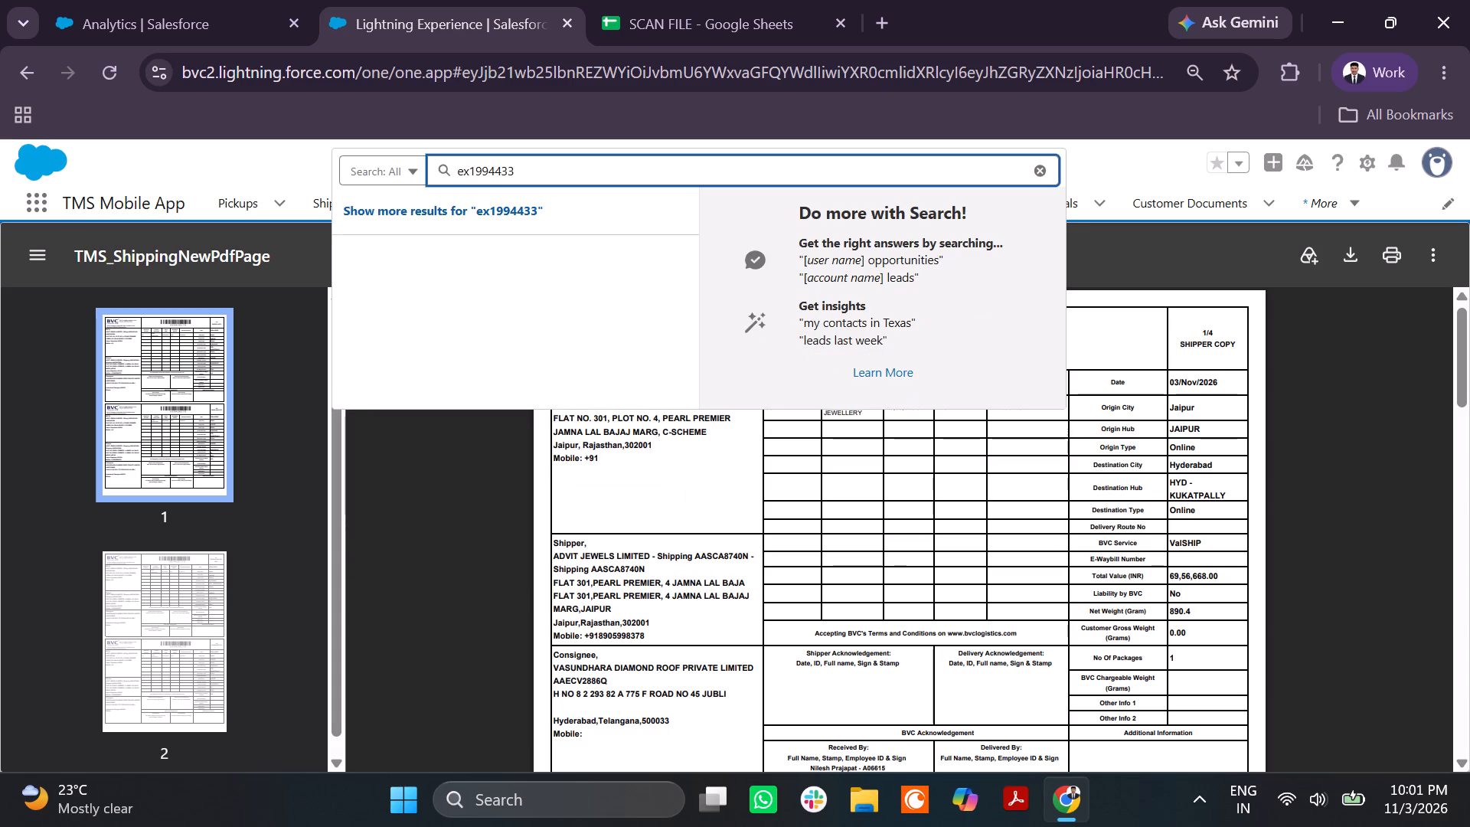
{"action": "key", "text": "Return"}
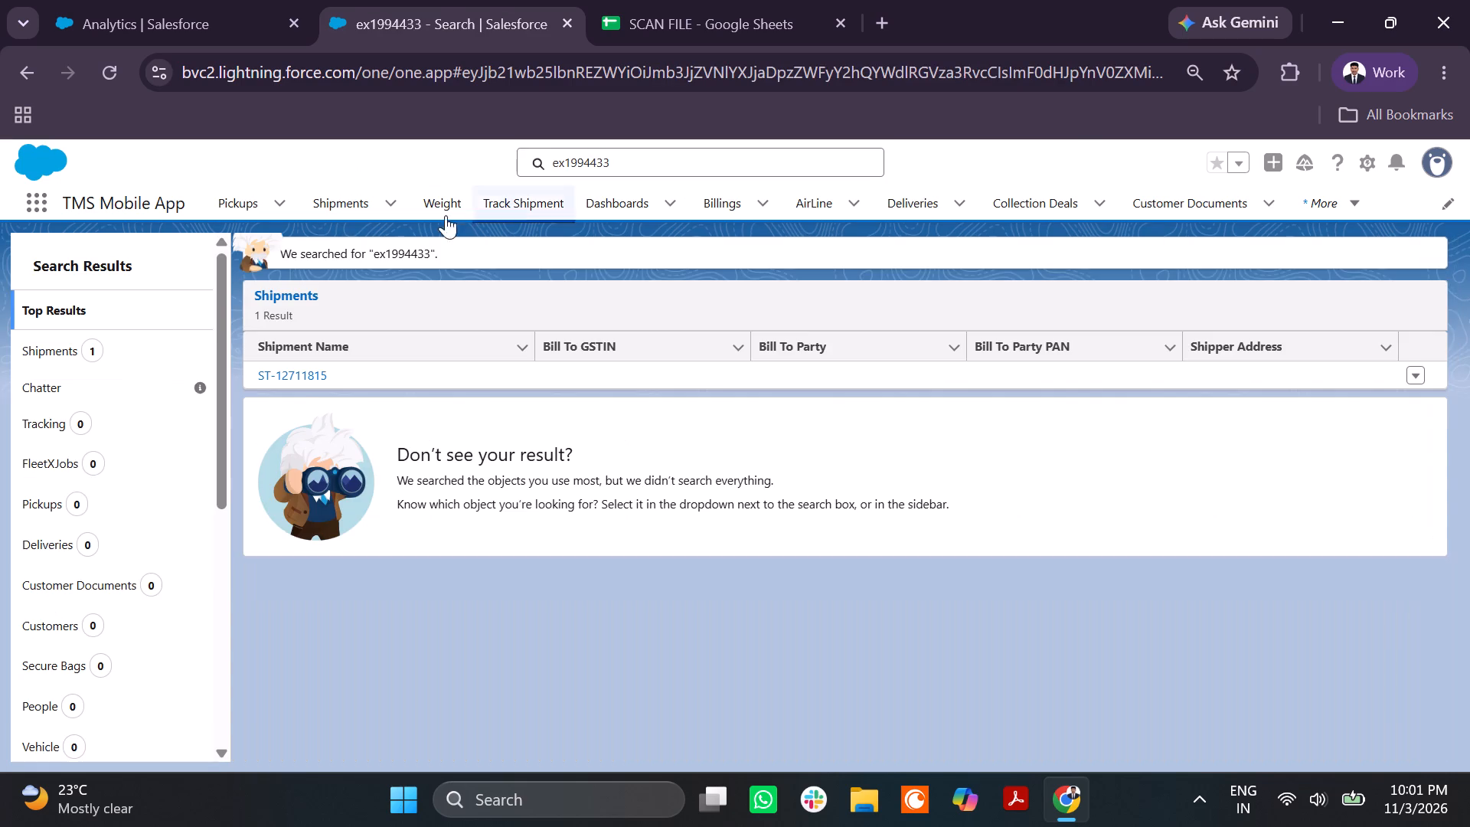
{"action": "left_click", "coordinate": [298, 381]}
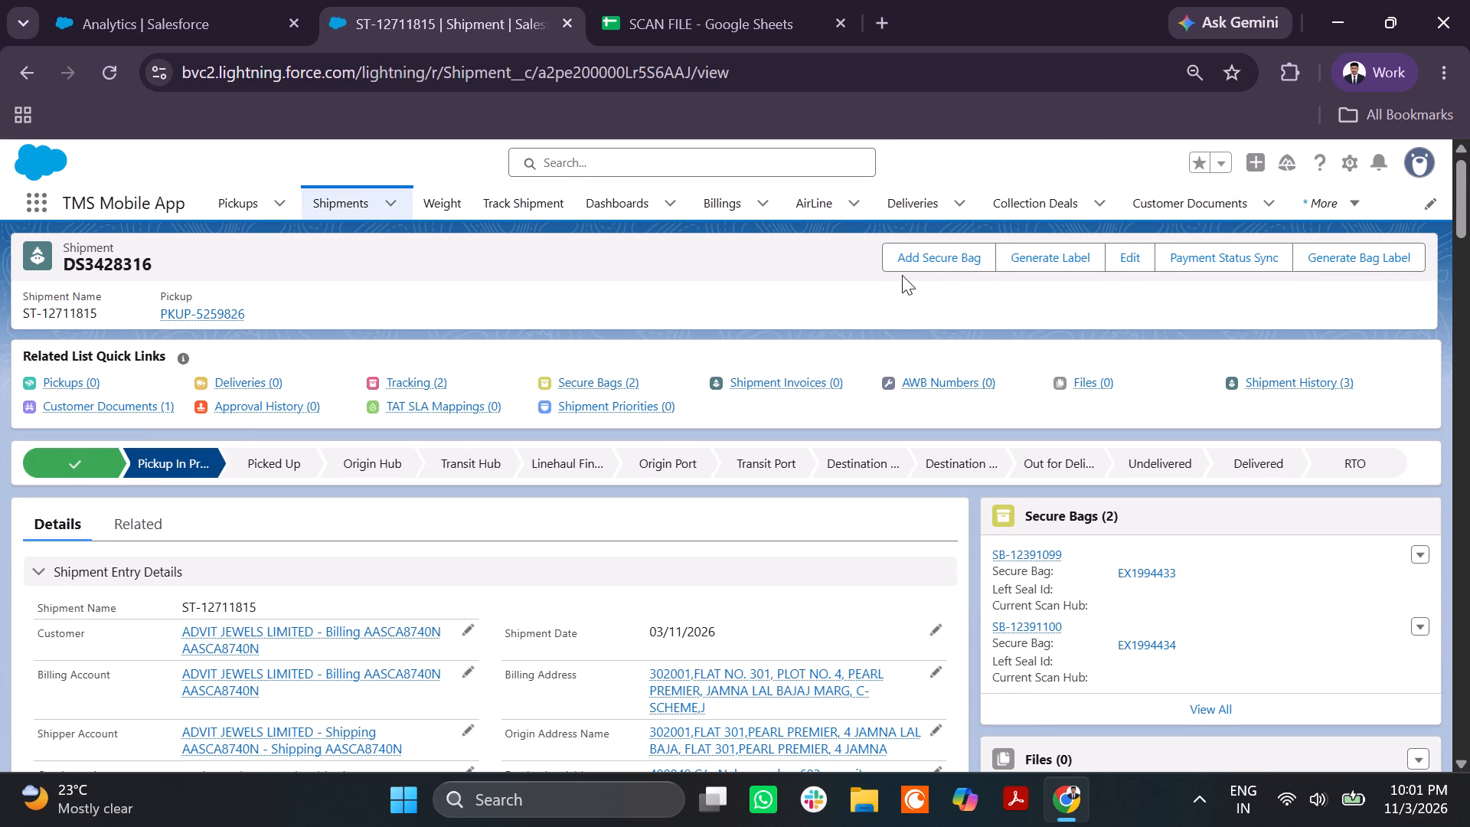
Generate the shipping label for this shipment and print one copy of all pages on the HP LaserJet M1530 MFP.
{"action": "left_click", "coordinate": [1017, 258]}
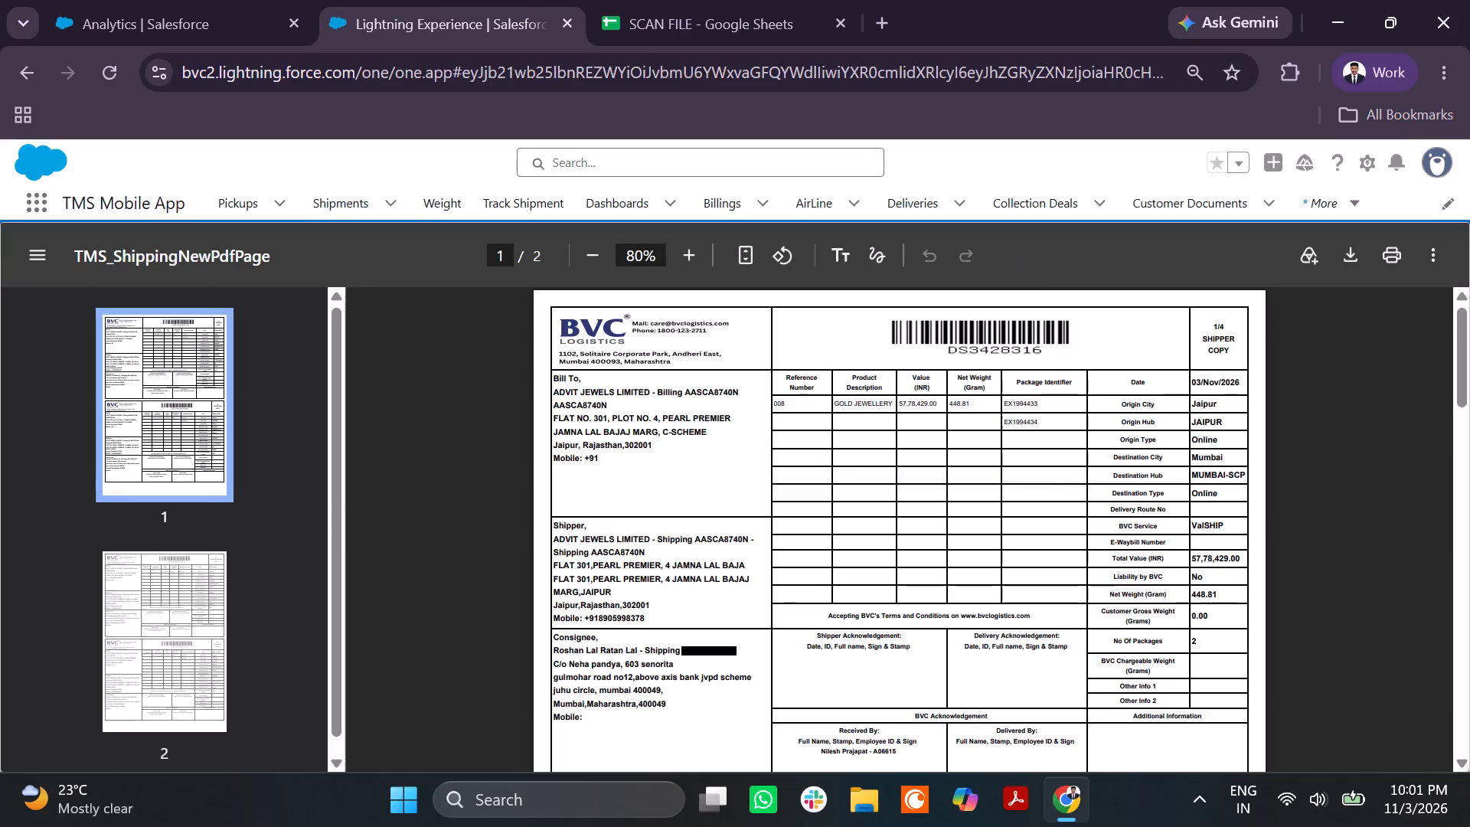
{"action": "left_click", "coordinate": [1390, 266]}
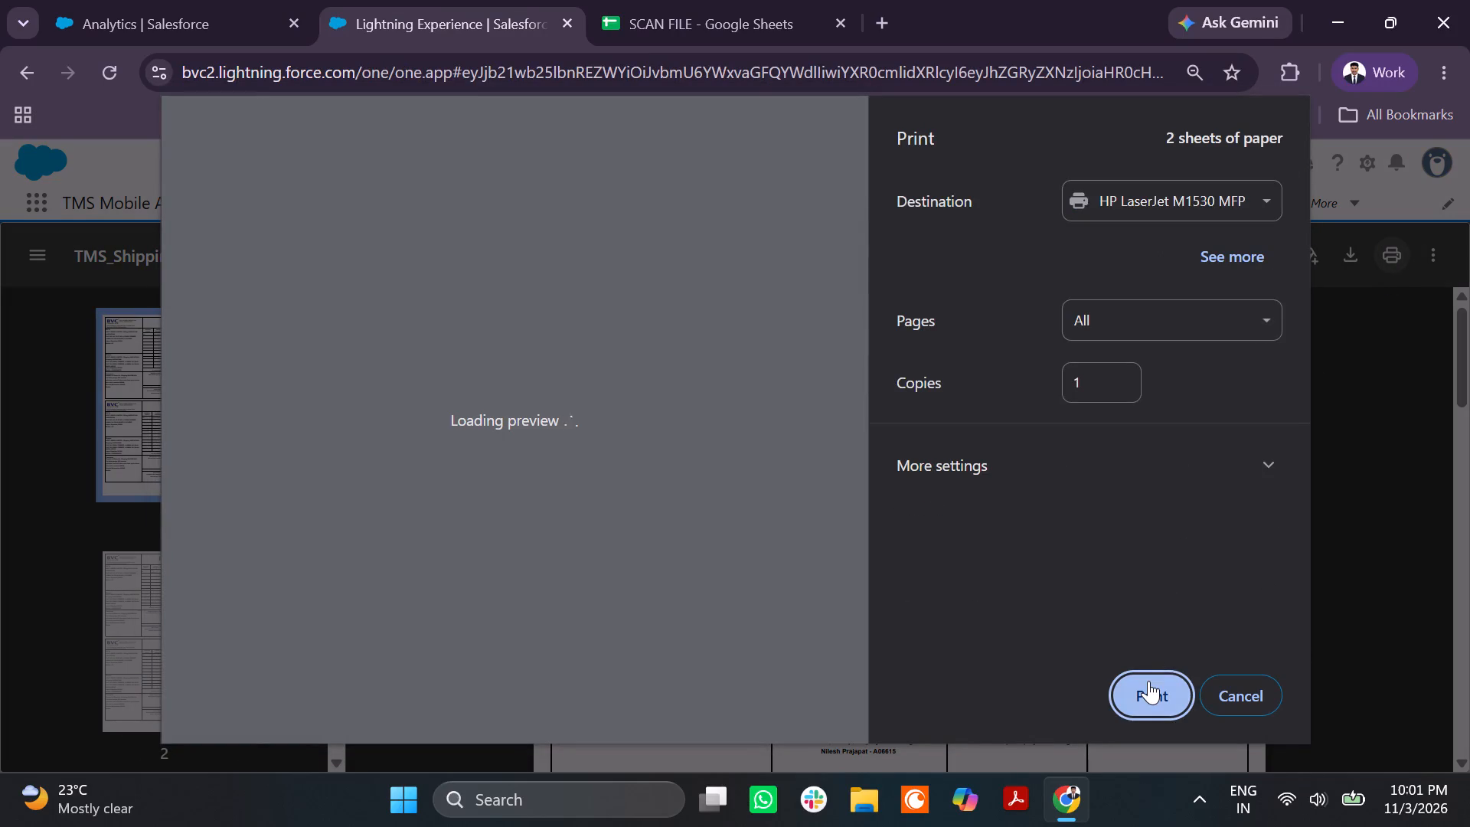
{"action": "left_click", "coordinate": [1148, 681]}
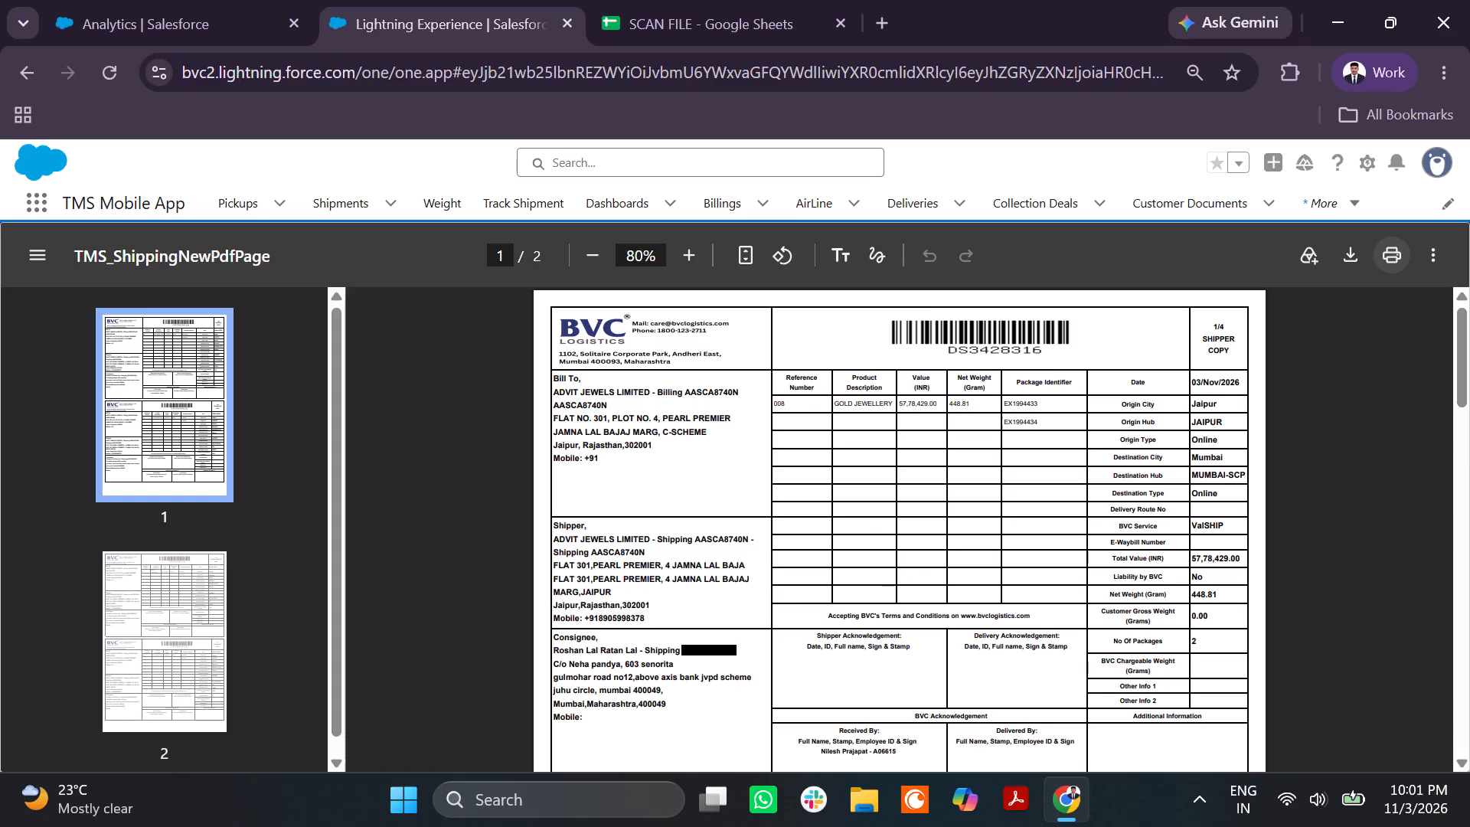
Switch to the SCAN FILE spreadsheet and print the DELHI 1ST LOAD 03NOV2026 sheet again on the HP LaserJet M1530 MFP.
{"action": "left_click", "coordinate": [744, 0]}
{"action": "left_click", "coordinate": [528, 427]}
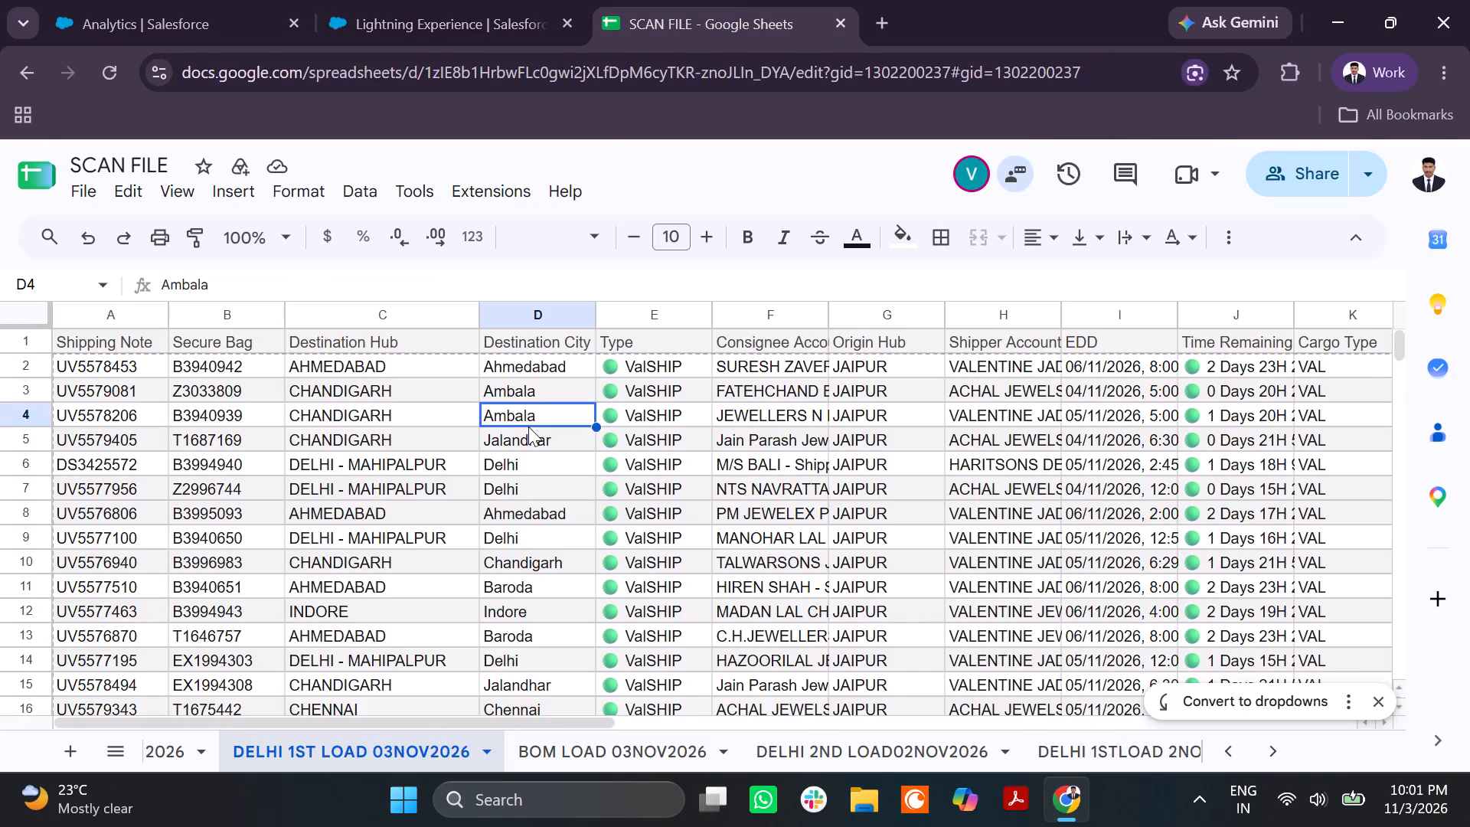
{"action": "key", "text": "ctrl+p"}
{"action": "scroll", "coordinate": [562, 509], "scroll_direction": "down", "scroll_amount": 4}
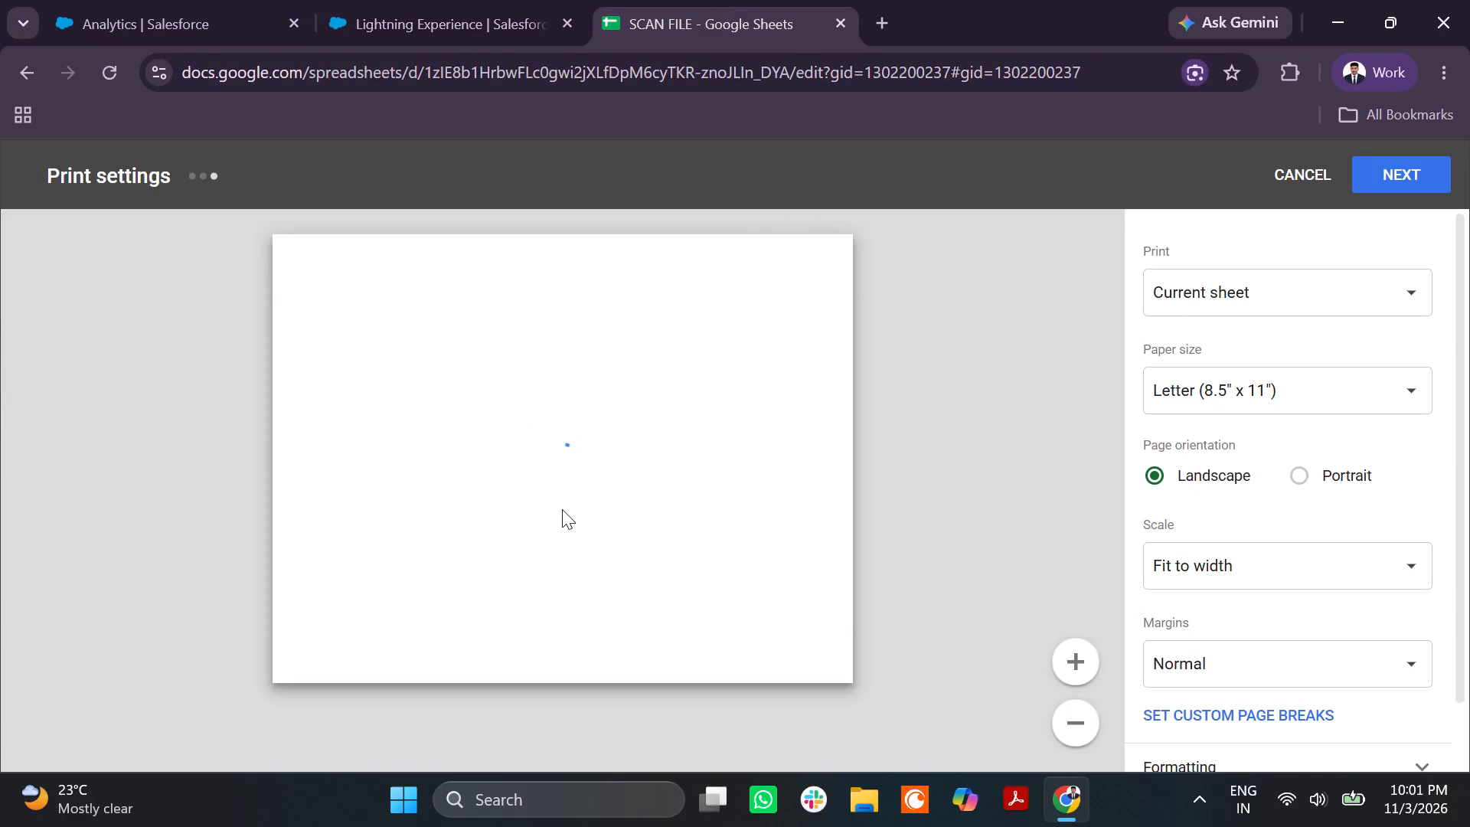
{"action": "scroll", "coordinate": [562, 509], "scroll_direction": "down", "scroll_amount": 1}
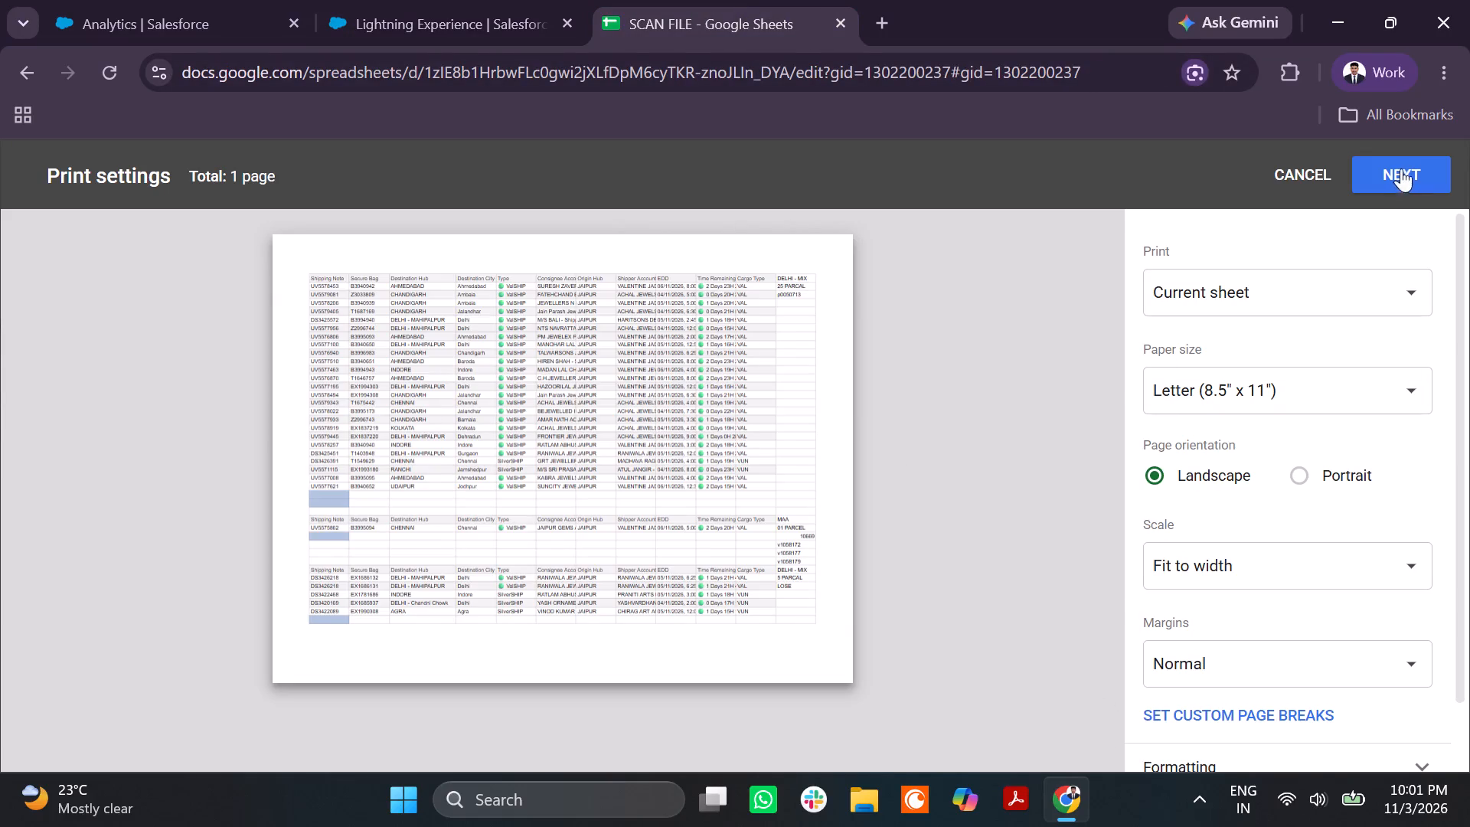
{"action": "left_click", "coordinate": [1402, 168]}
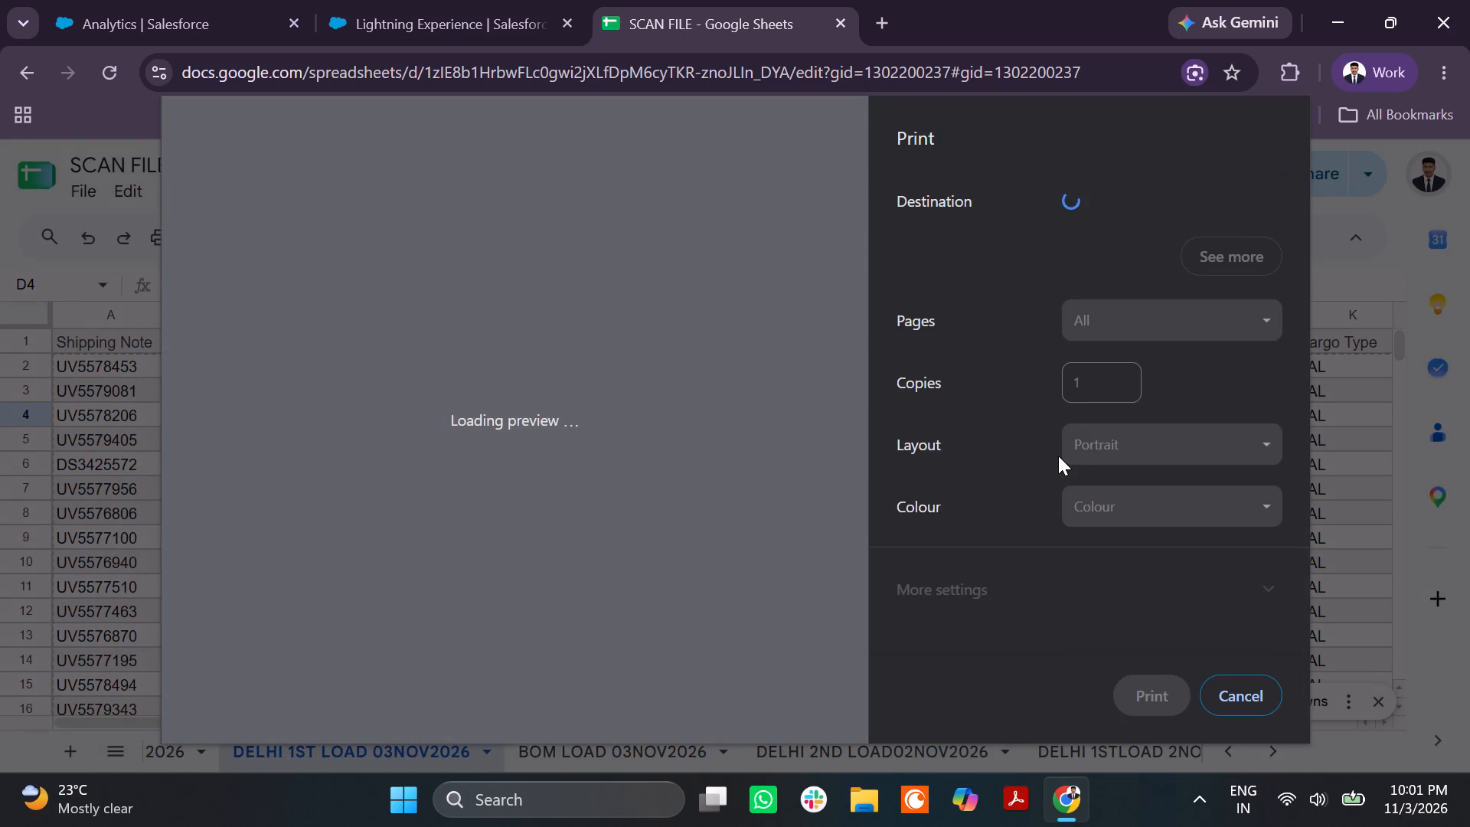
{"action": "left_click", "coordinate": [1151, 693]}
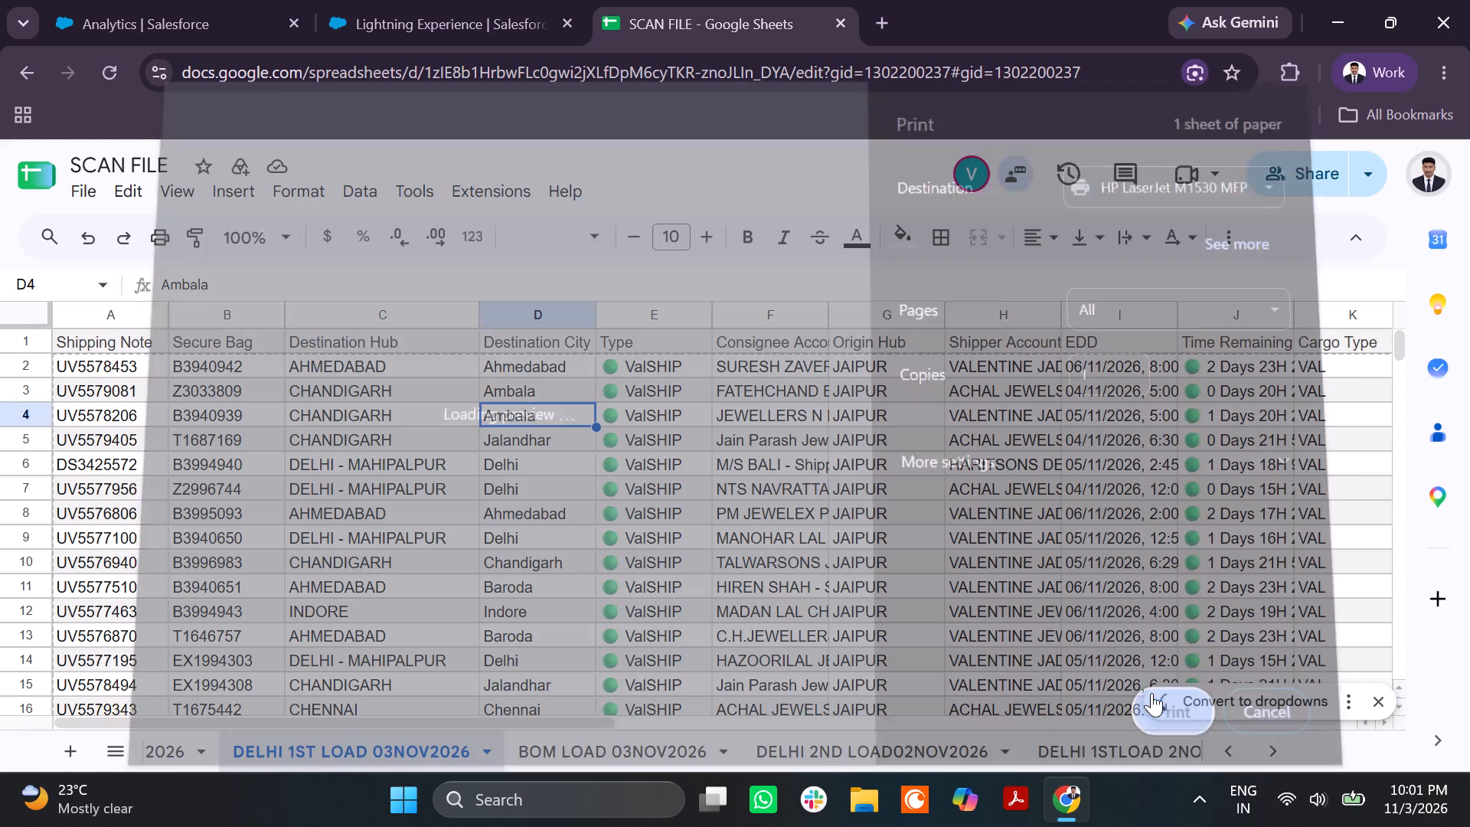
{"action": "left_click", "coordinate": [1027, 625]}
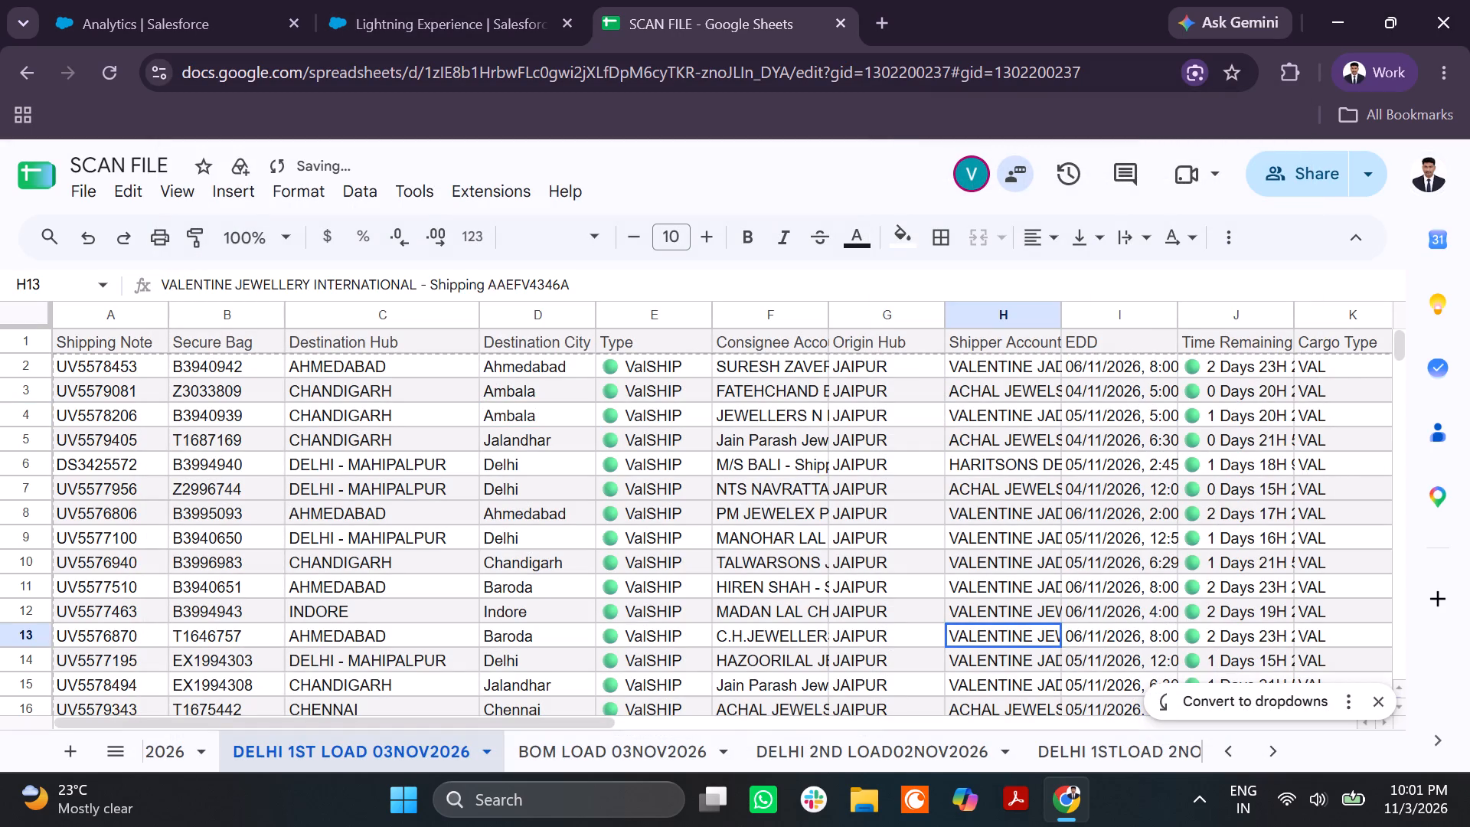
Print another copy of the DELHI 1ST LOAD 03NOV2026 sheet in landscape, fit to width, on the HP LaserJet M1530 MFP.
{"action": "key", "text": "ctrl+p"}
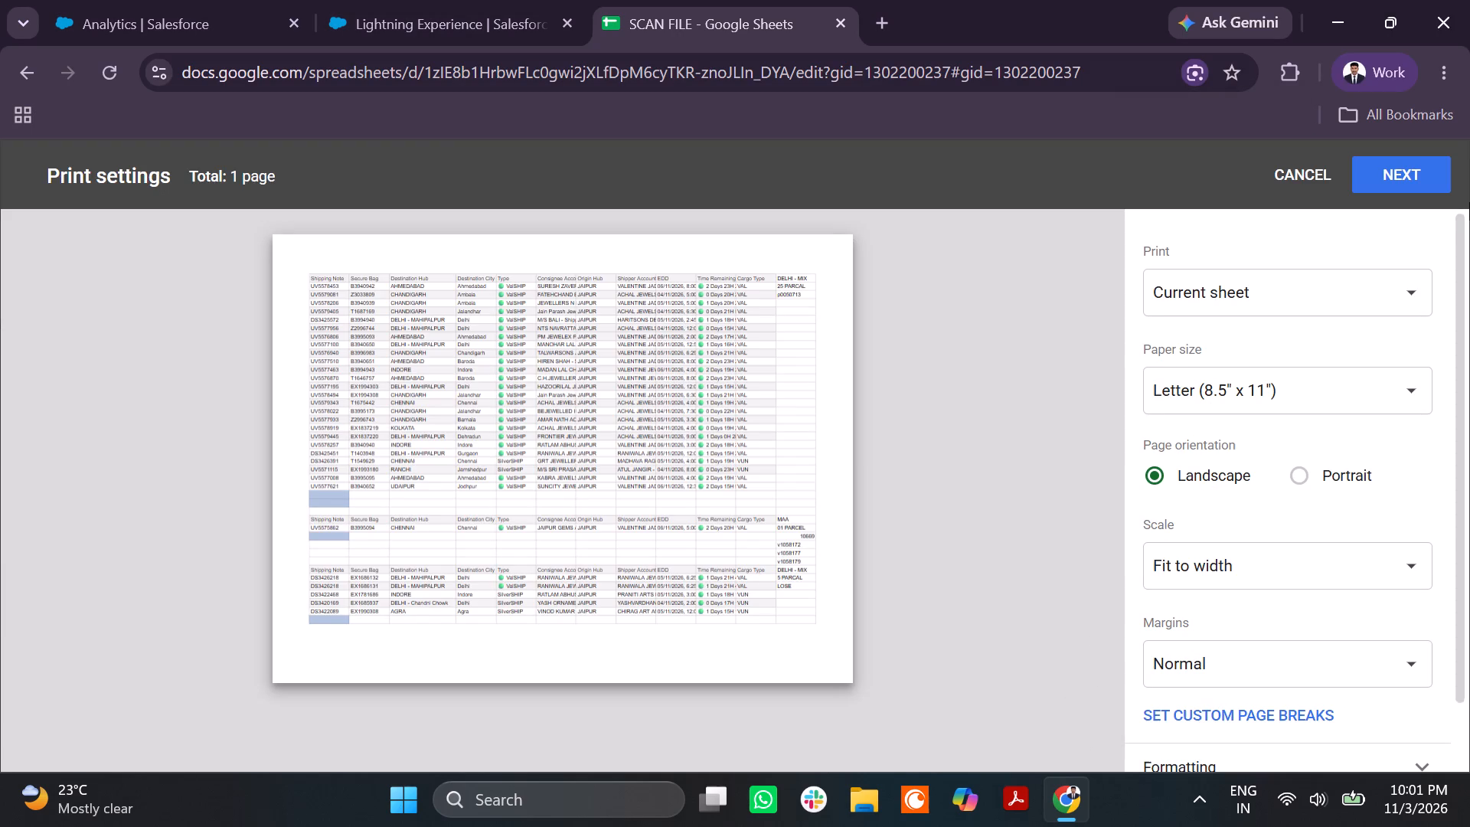
{"action": "left_click", "coordinate": [1396, 171]}
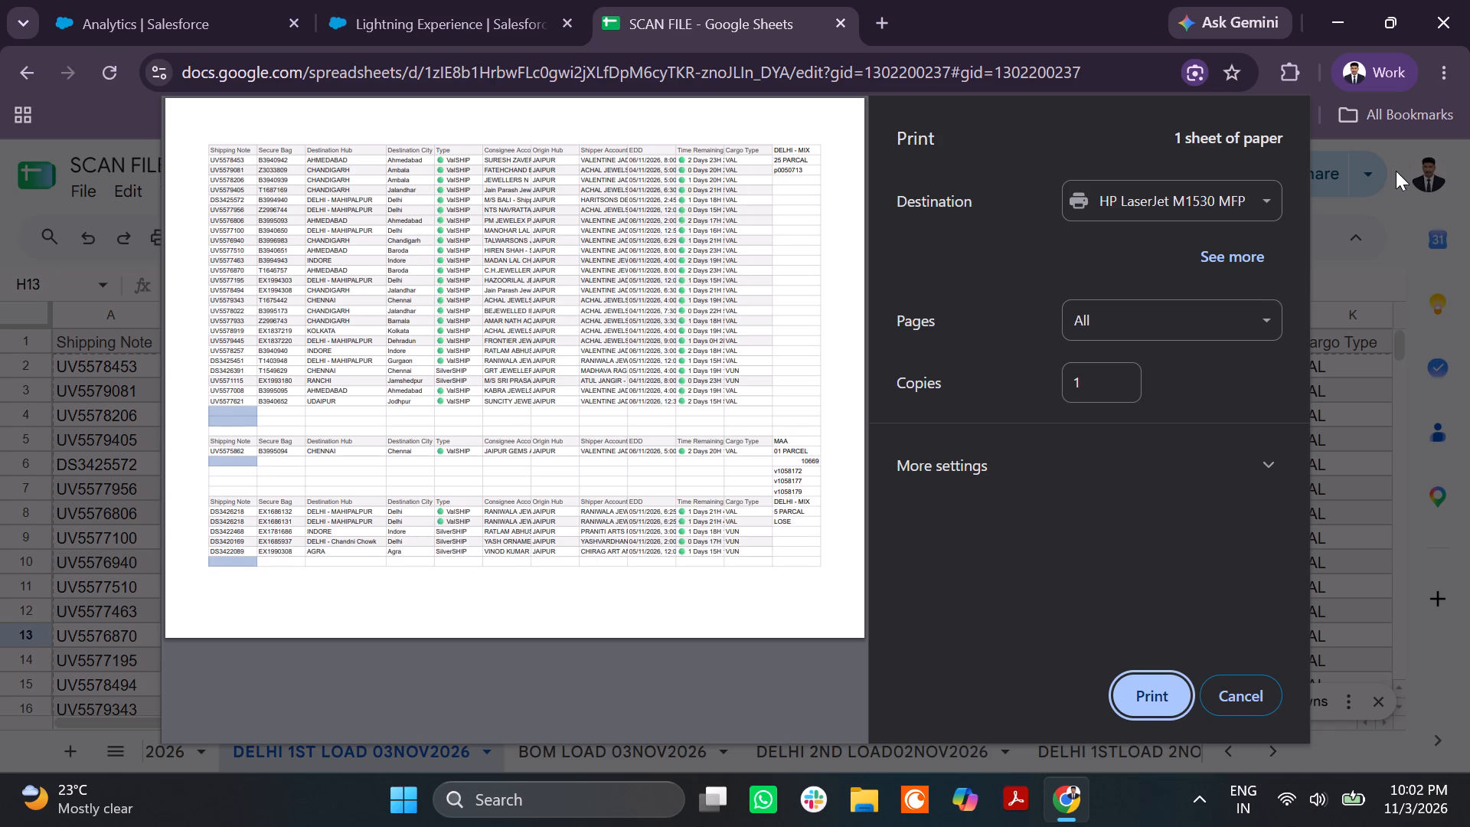
{"action": "left_click", "coordinate": [1150, 695]}
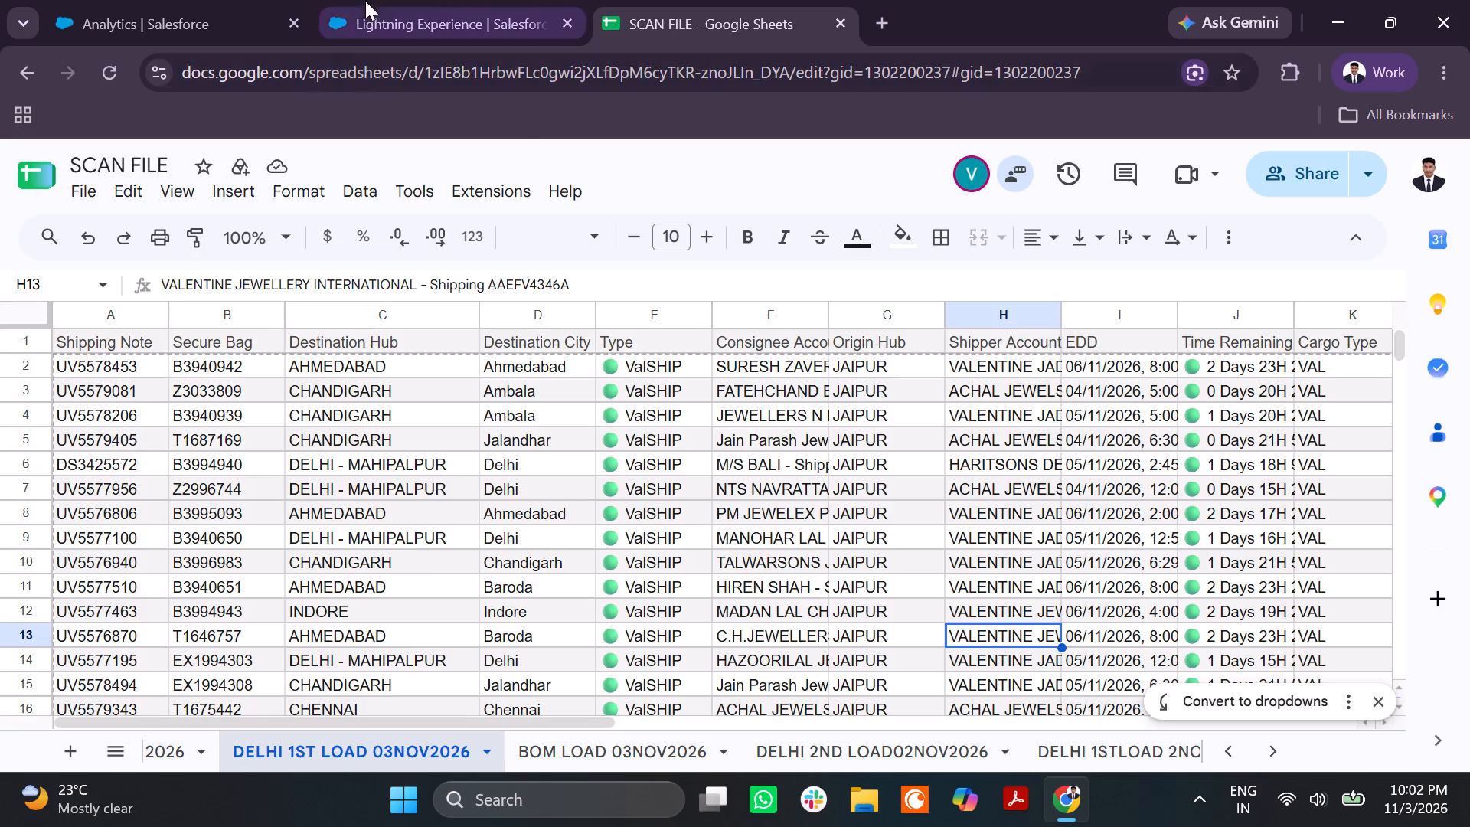
{"action": "left_click", "coordinate": [442, 15]}
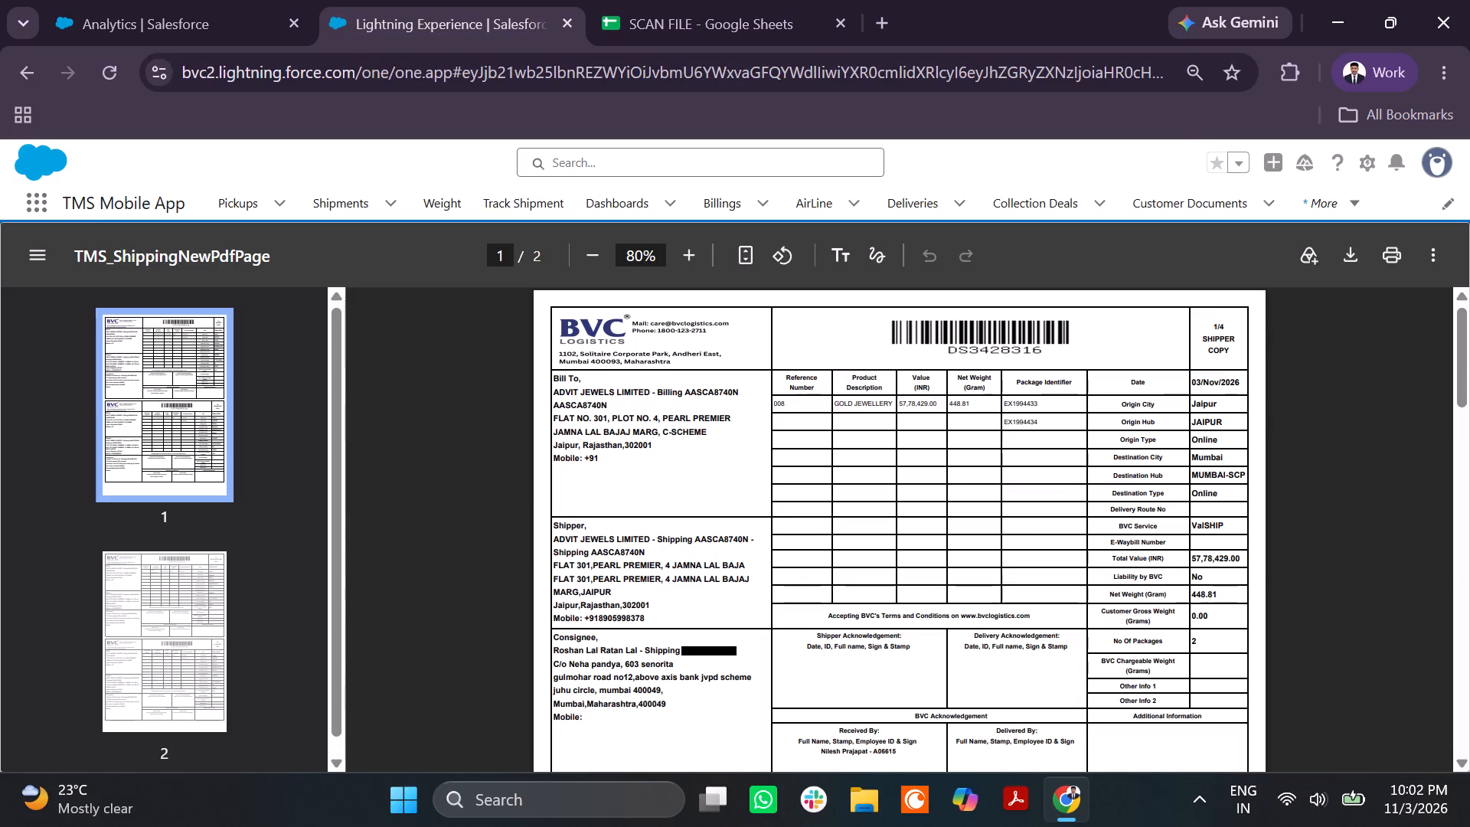
{"action": "left_click", "coordinate": [799, 167]}
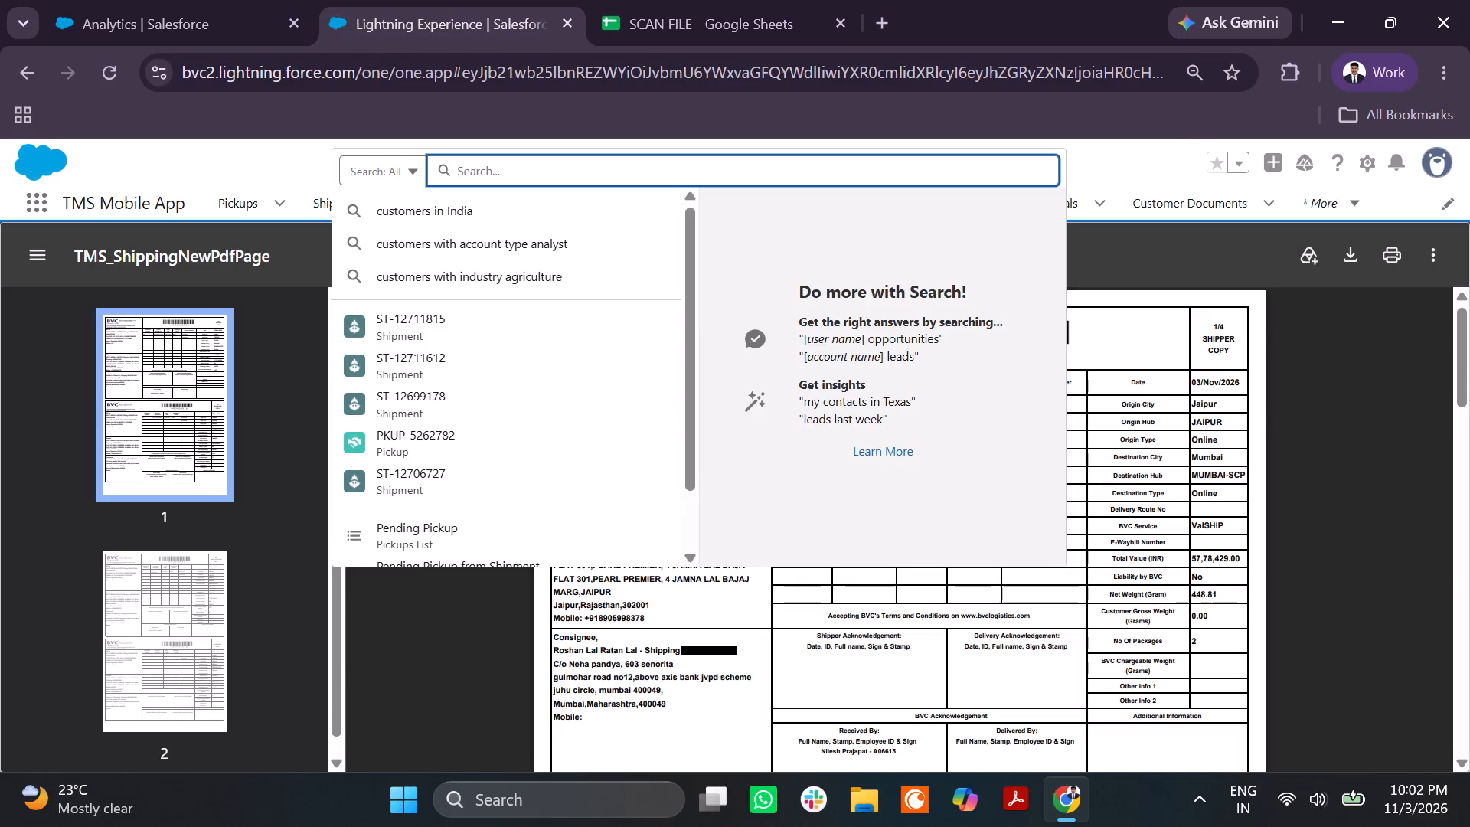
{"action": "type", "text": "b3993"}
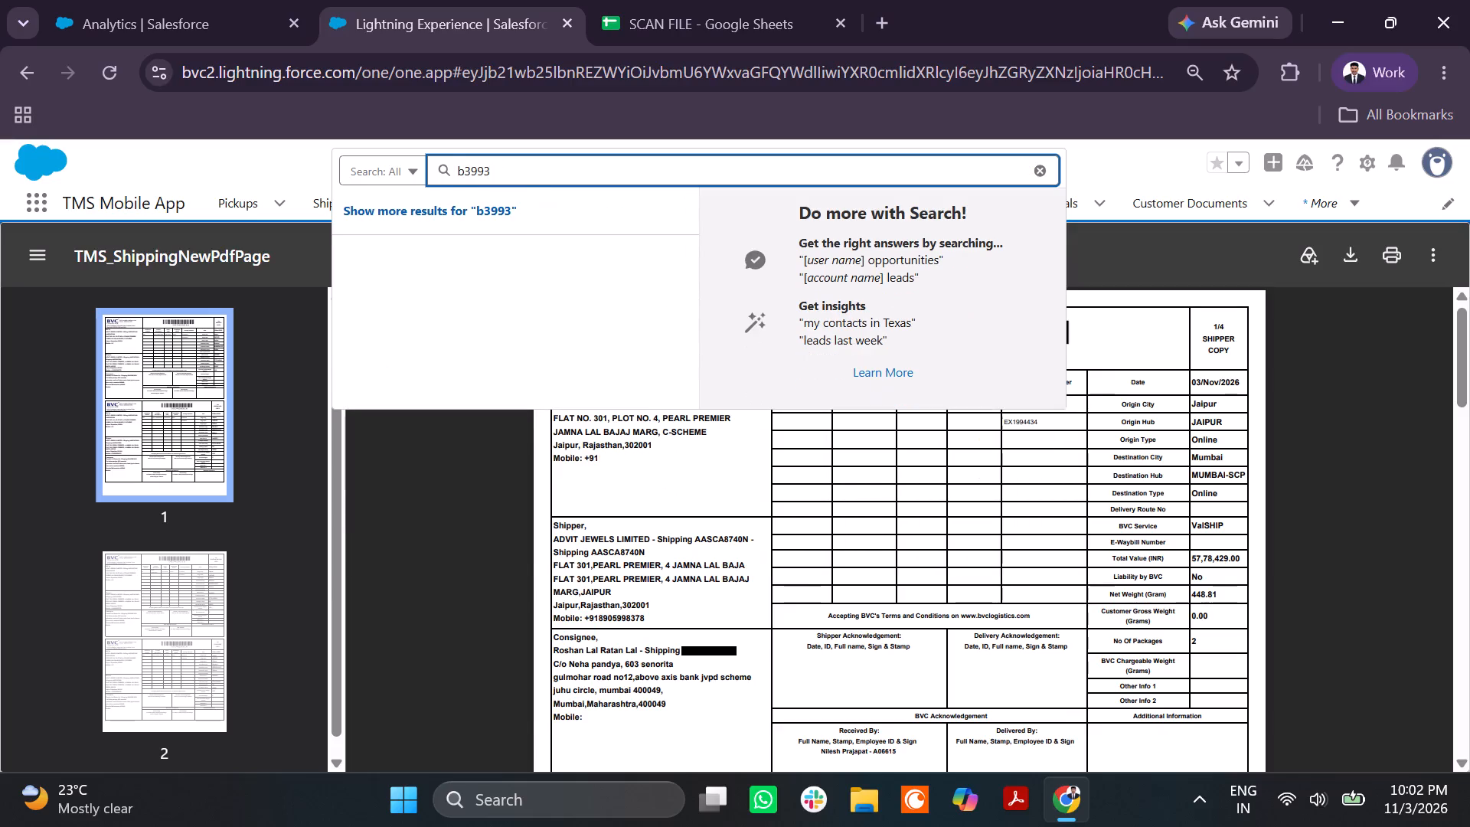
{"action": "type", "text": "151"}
{"action": "left_click", "coordinate": [513, 210]}
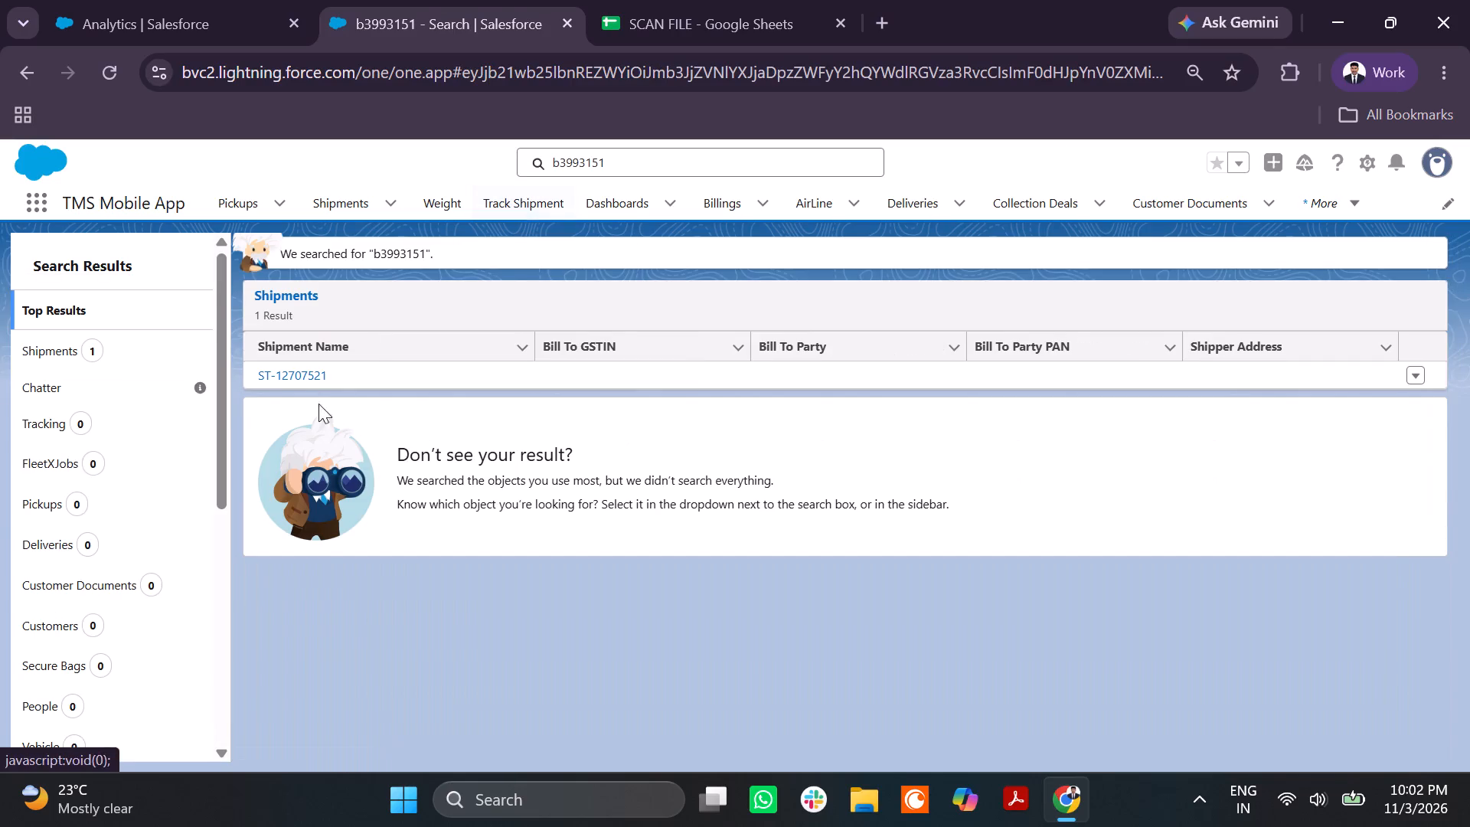
{"action": "left_click", "coordinate": [299, 376]}
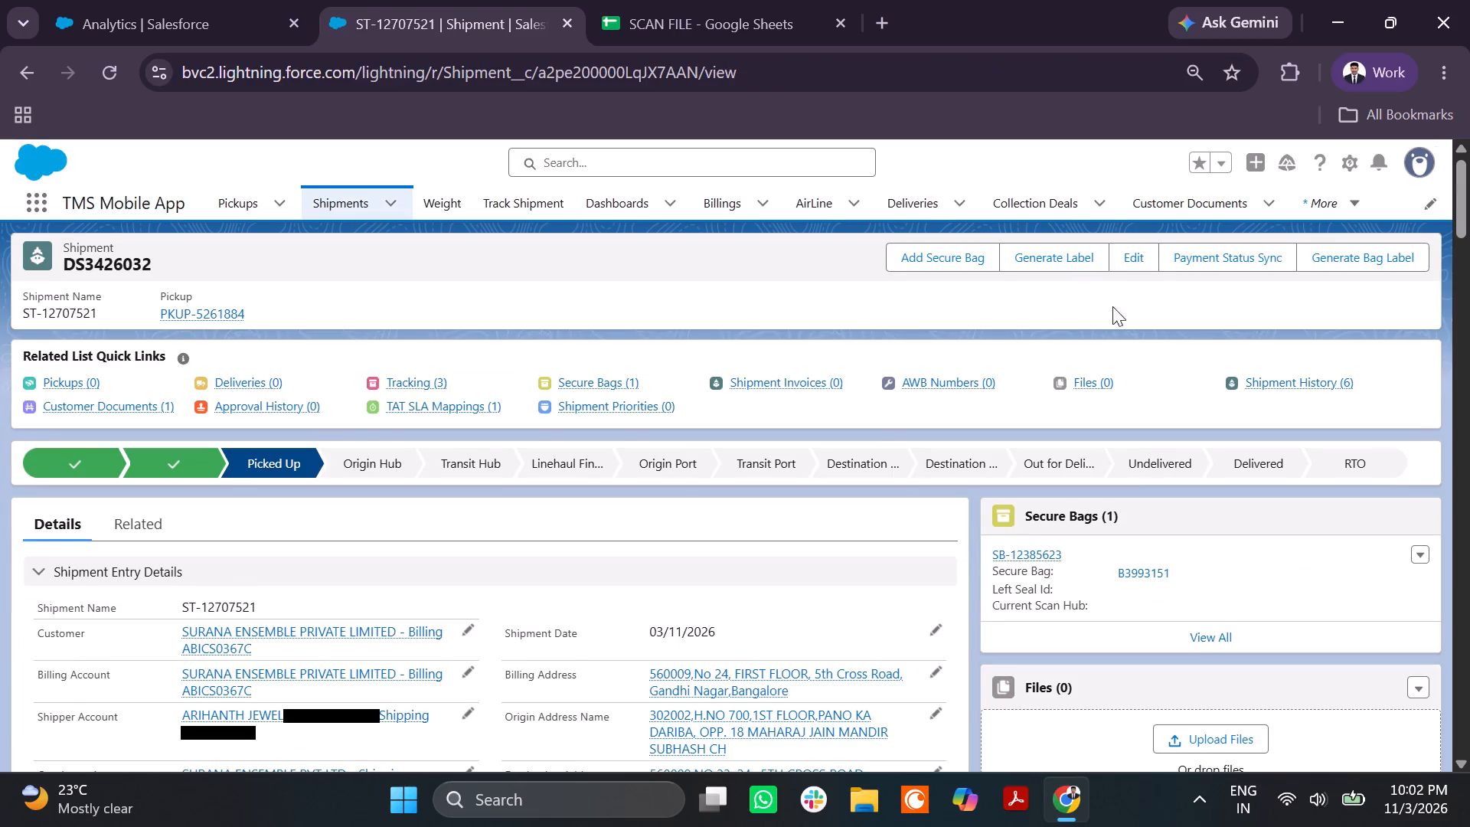
Generate the shipping label for this shipment and print one copy of page 1 only on the HP LaserJet M1530 MFP.
{"action": "left_click", "coordinate": [1074, 259]}
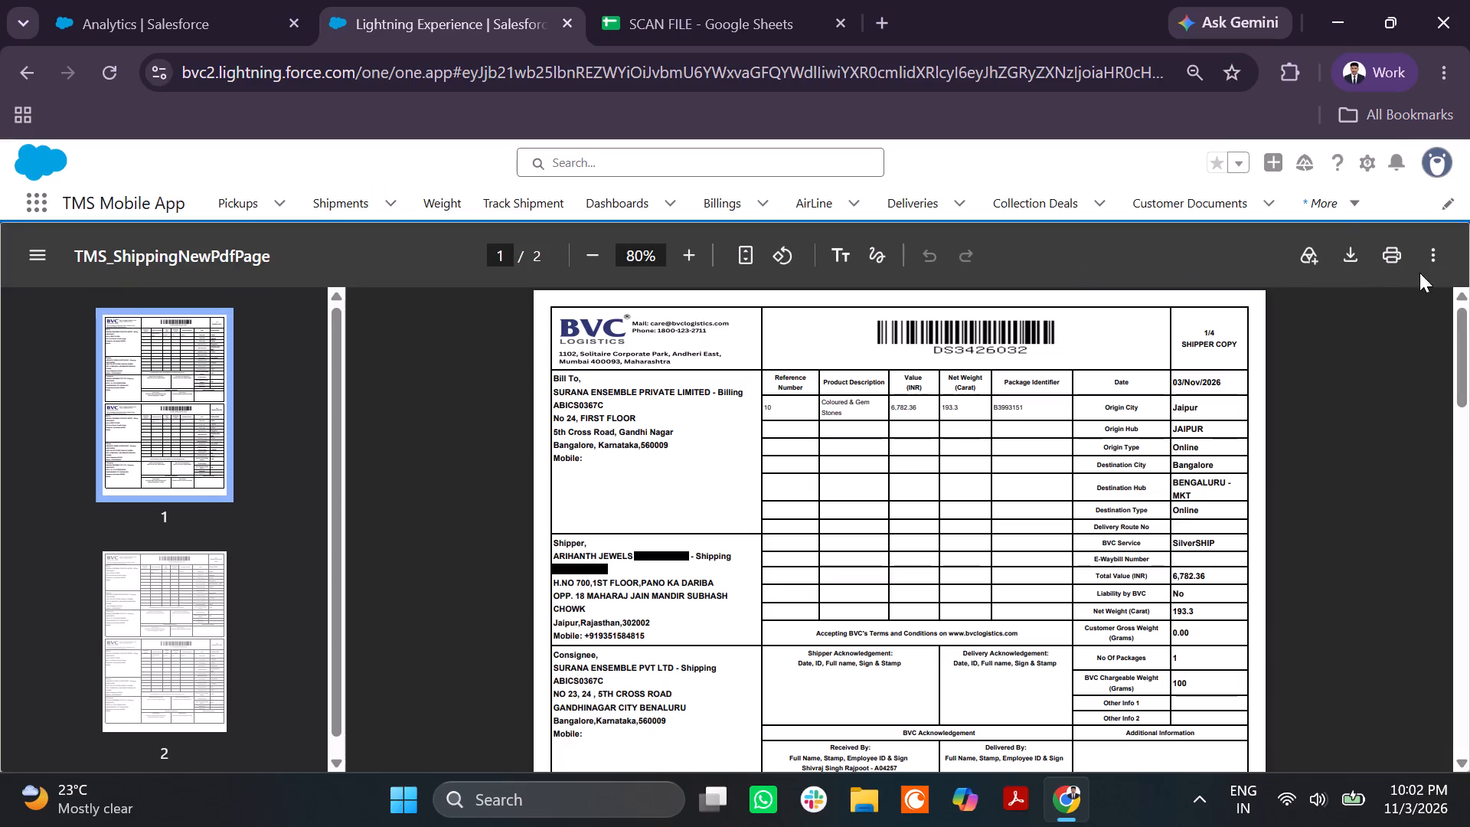
{"action": "left_click", "coordinate": [1394, 260]}
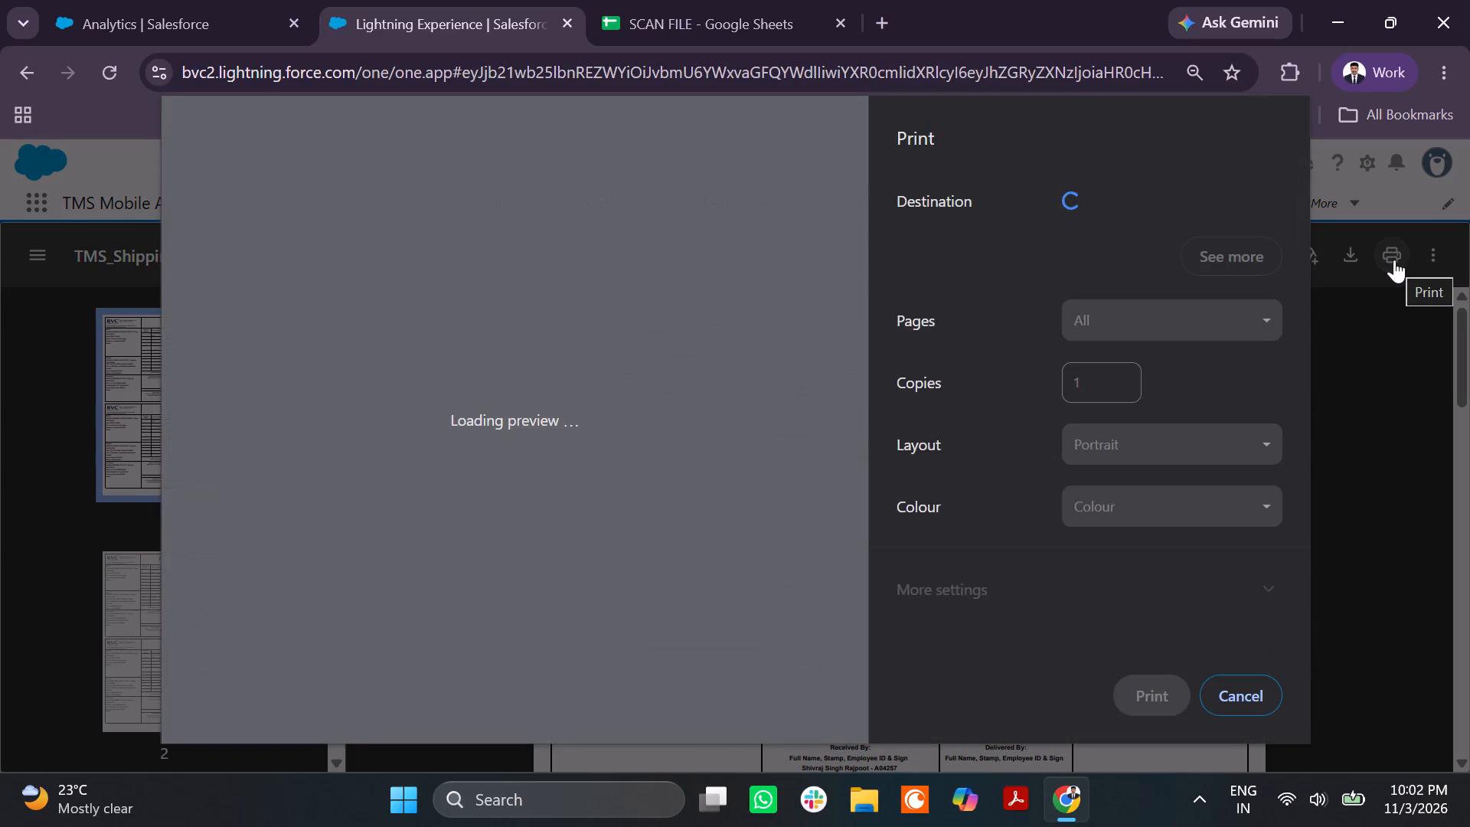
{"action": "left_click_drag", "start_coordinate": [1273, 318], "coordinate": [1246, 423]}
{"action": "left_click", "coordinate": [1244, 427]}
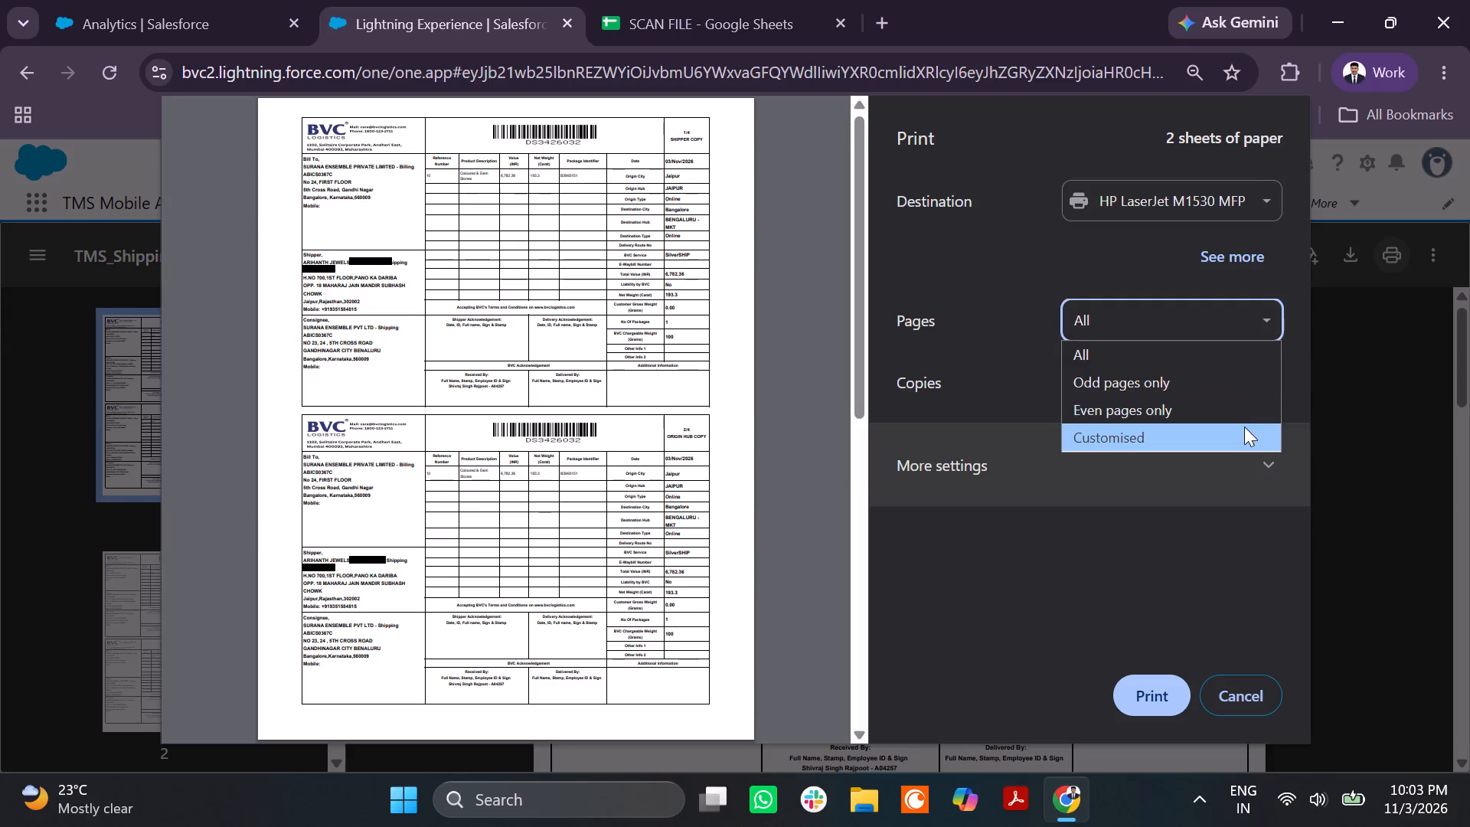
{"action": "key", "text": "1"}
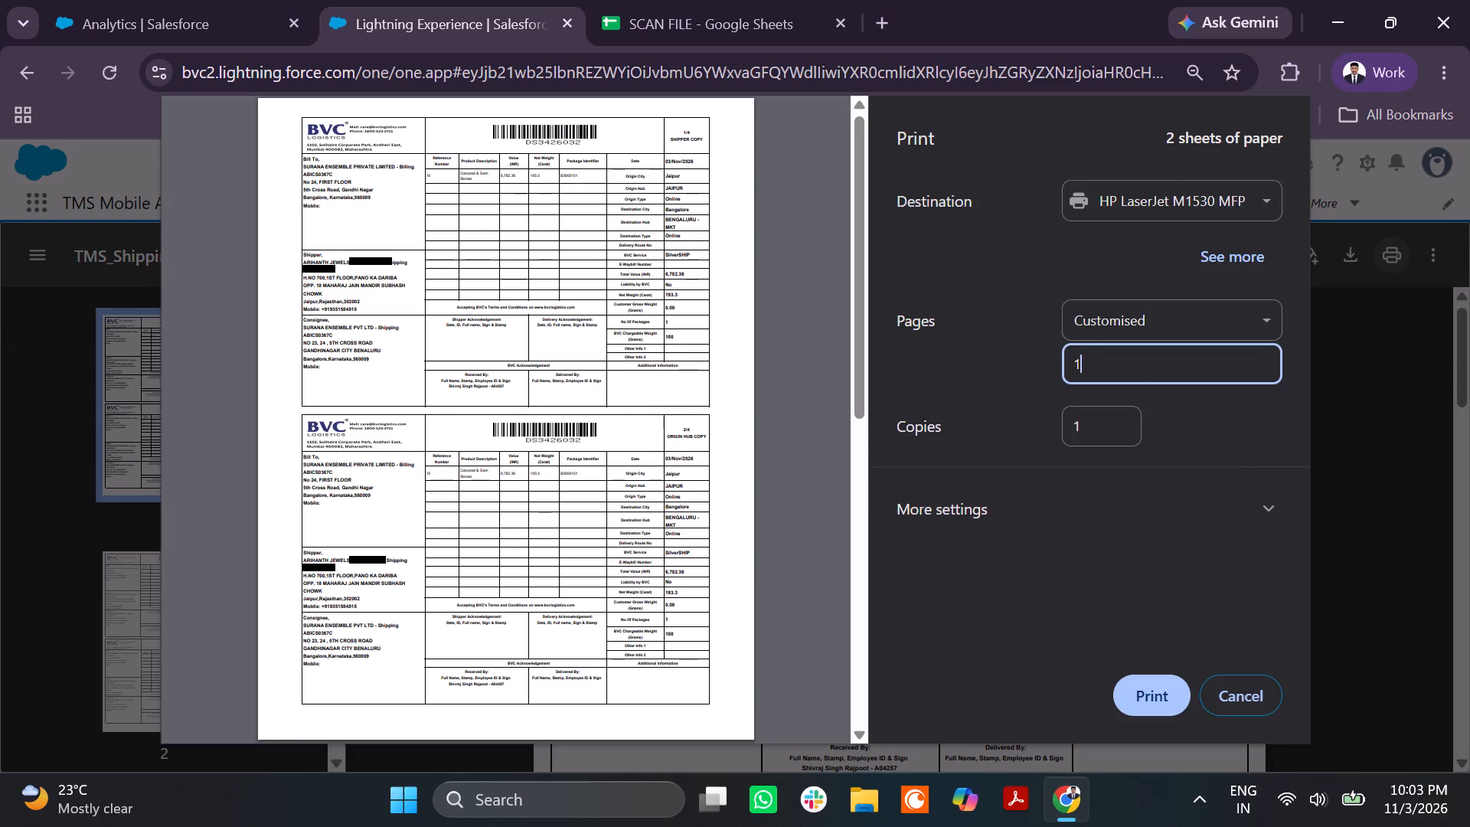
{"action": "left_click", "coordinate": [1149, 685]}
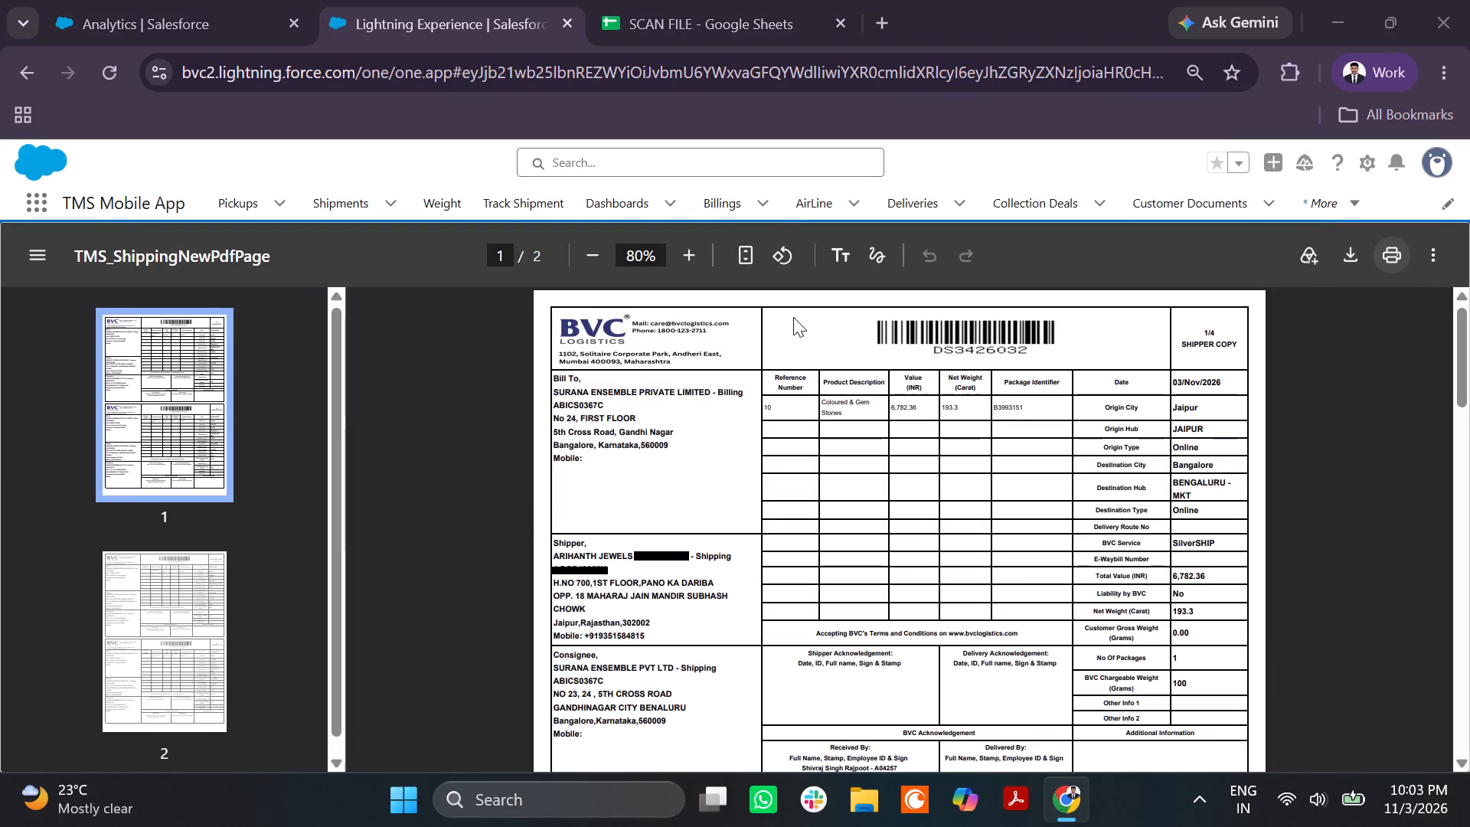
{"action": "left_click", "coordinate": [665, 157]}
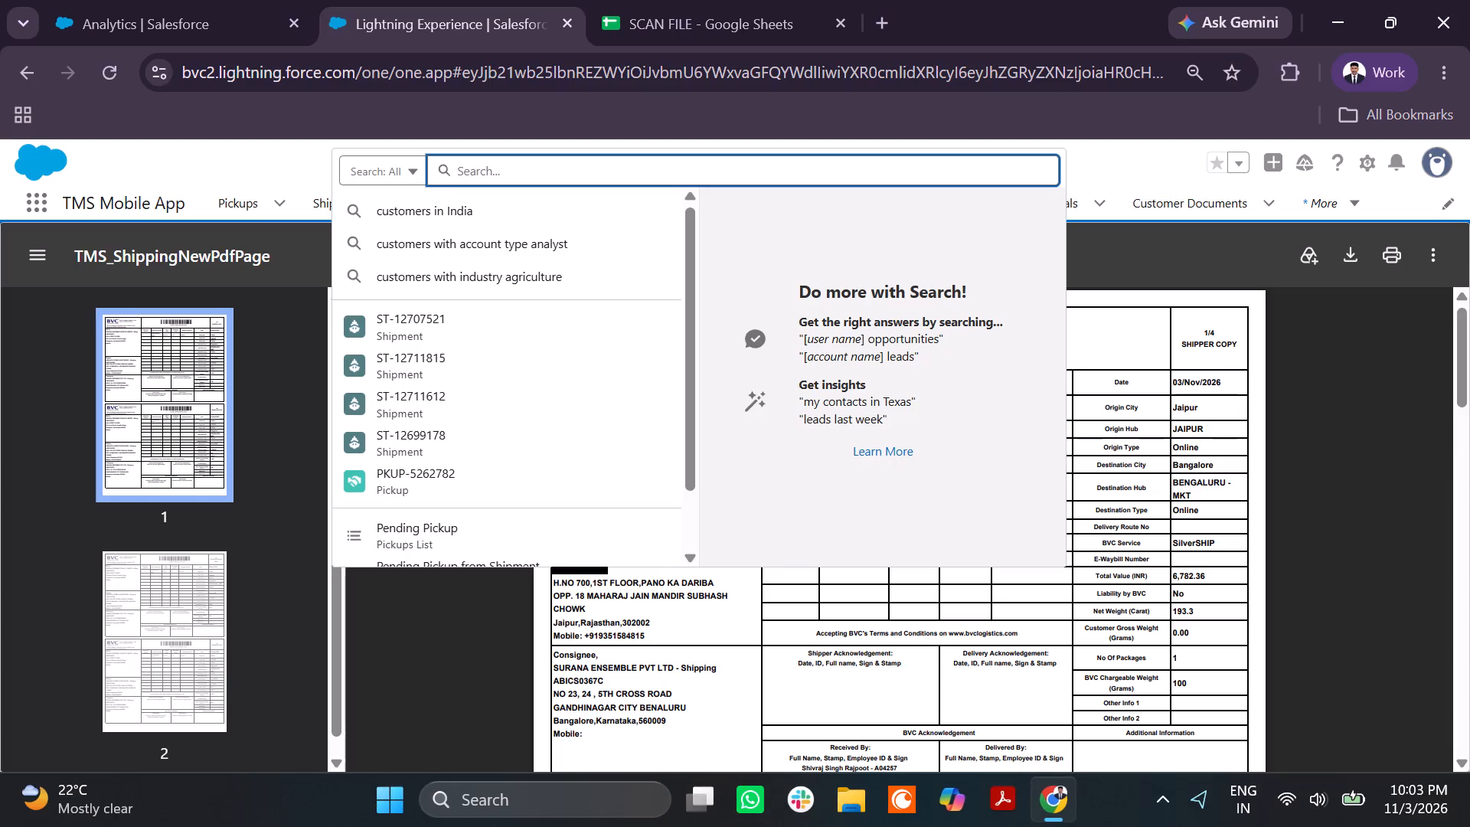
{"action": "left_click", "coordinate": [562, 159]}
{"action": "key", "text": "b"}
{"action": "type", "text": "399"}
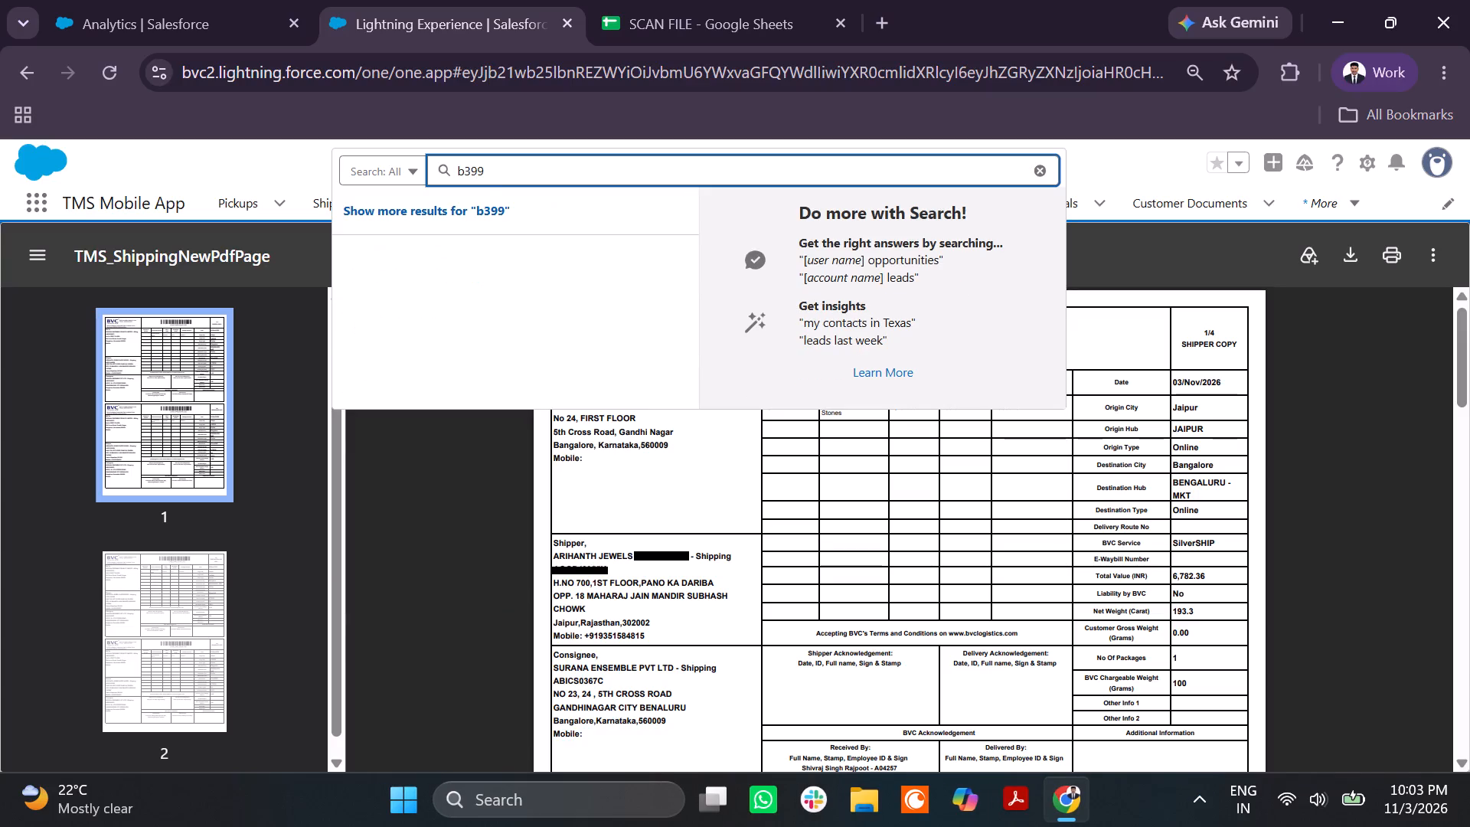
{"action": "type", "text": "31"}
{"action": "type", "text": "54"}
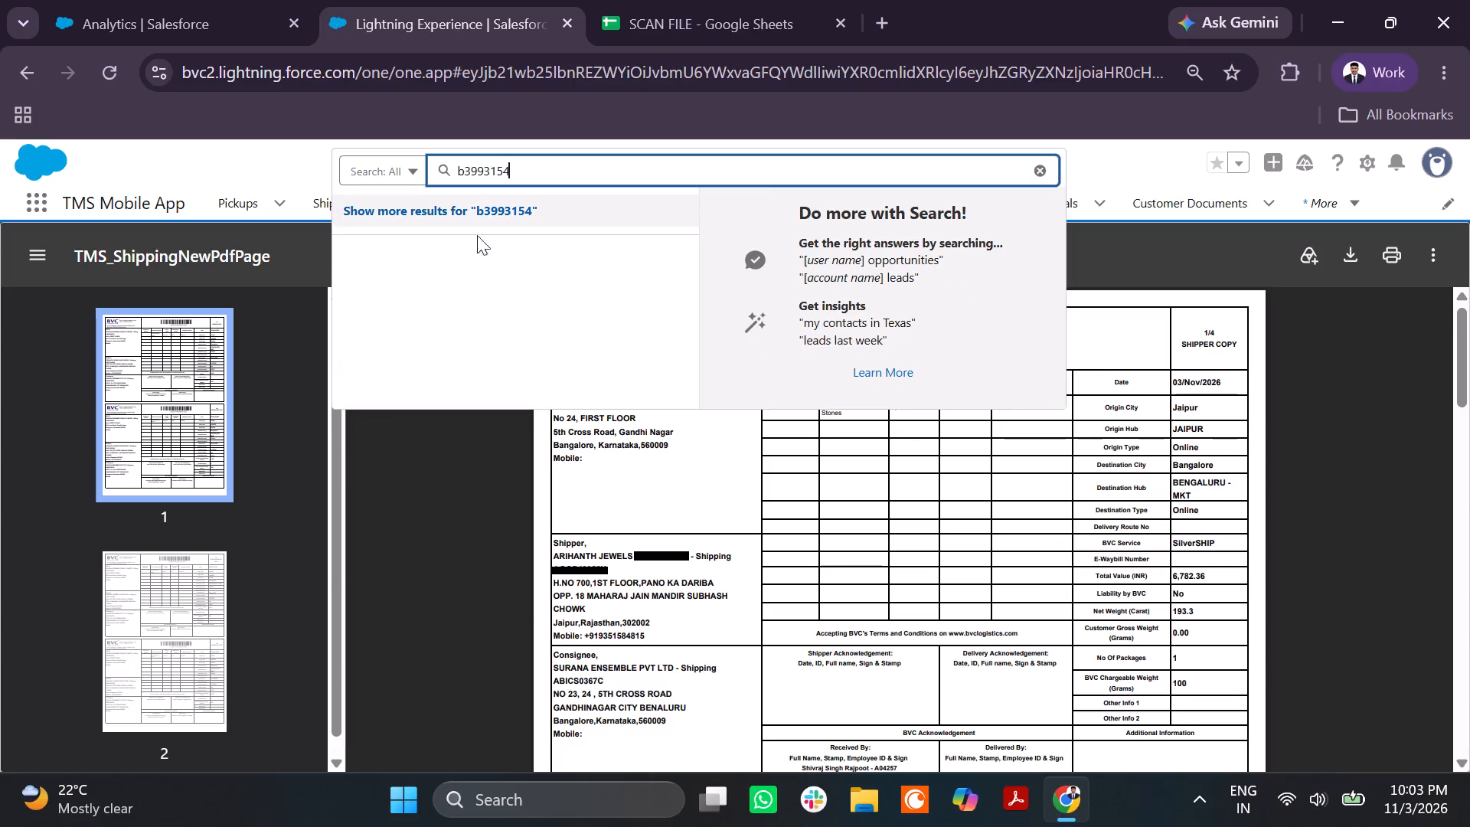
{"action": "left_click", "coordinate": [503, 208]}
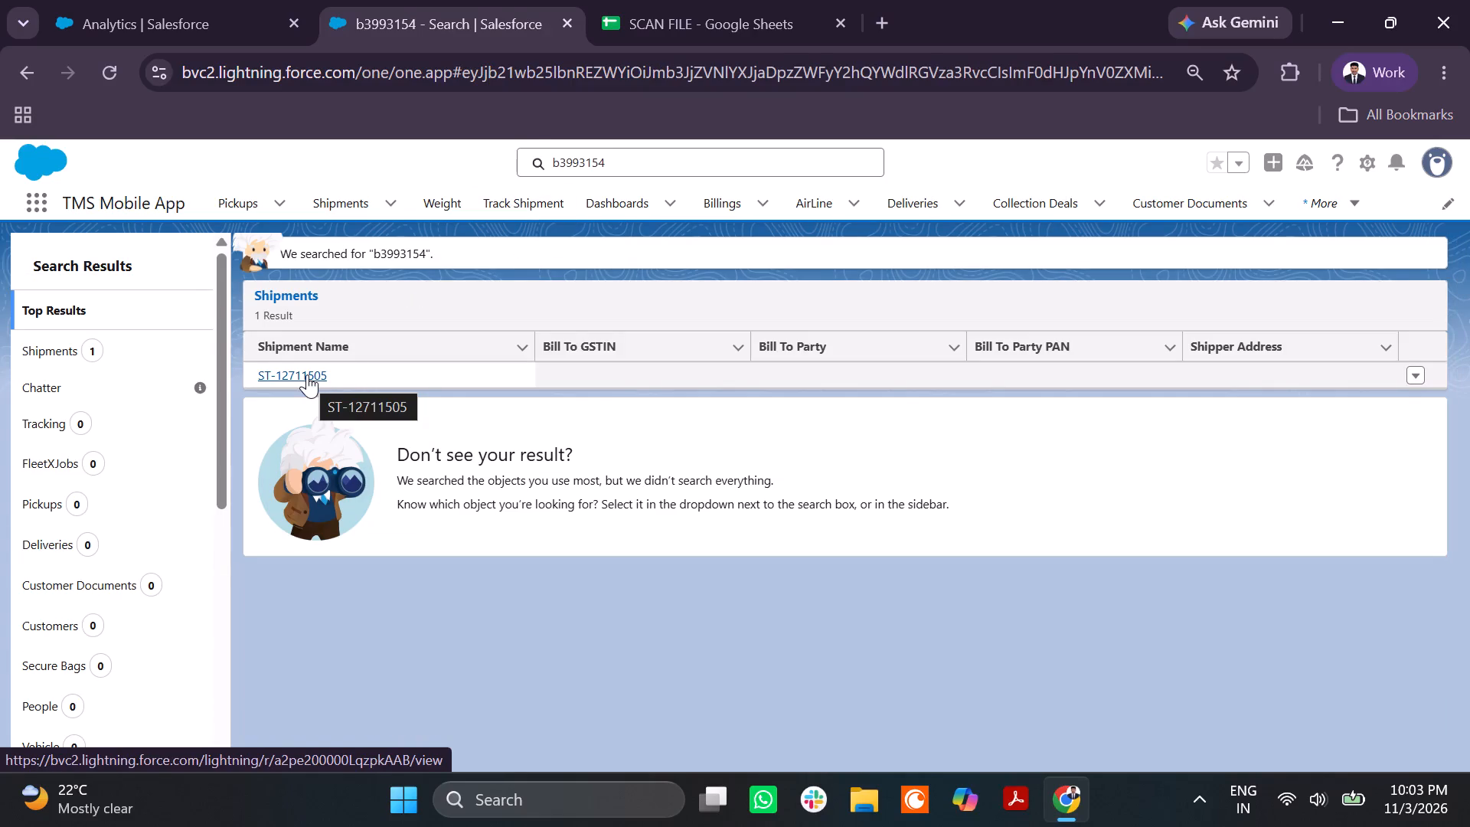
{"action": "left_click", "coordinate": [307, 374]}
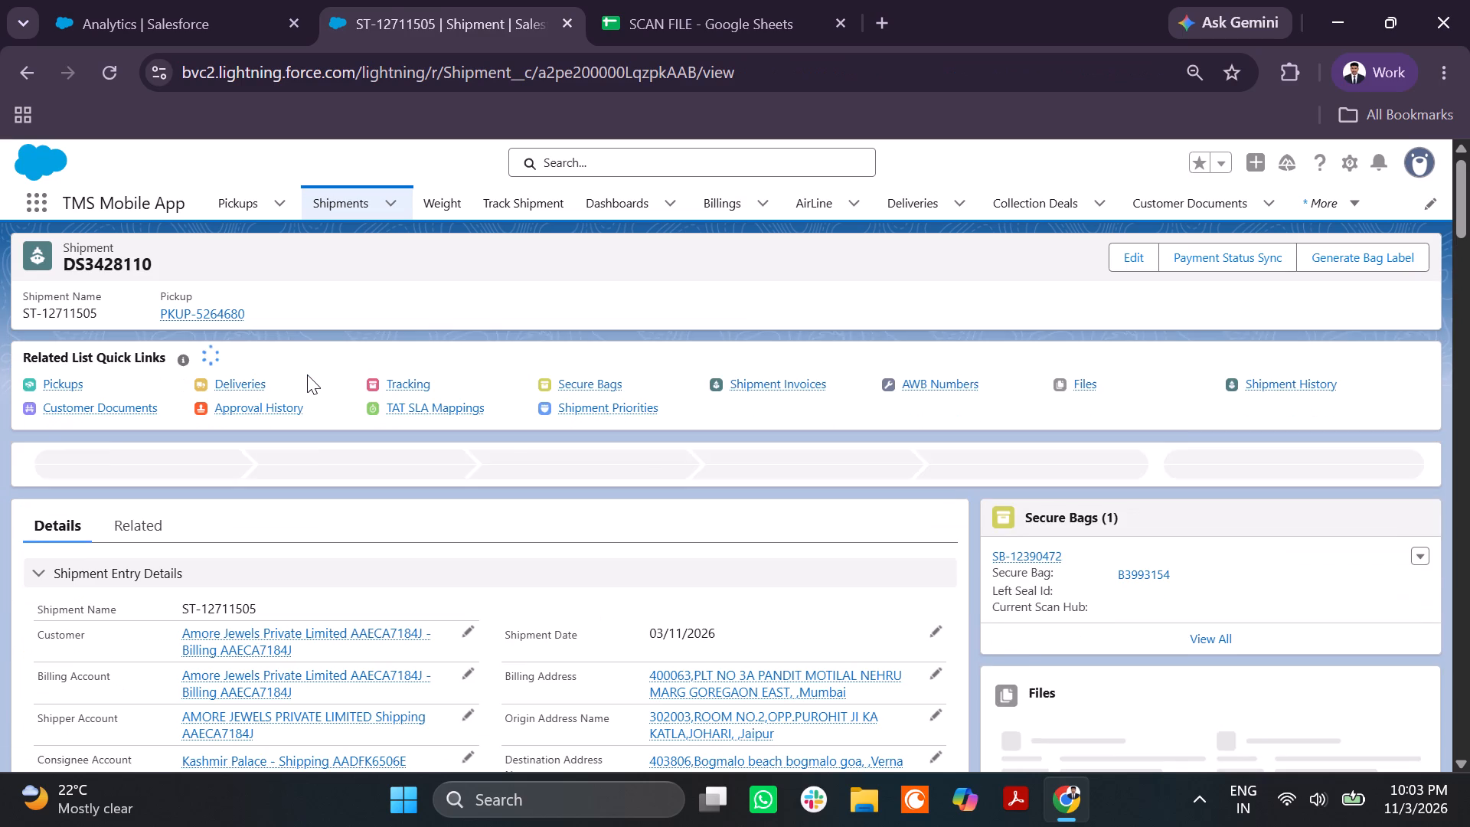
Generate this shipment's shipping label and print one copy of page 1 only on the HP LaserJet M1530 MFP.
{"action": "left_click", "coordinate": [1047, 259]}
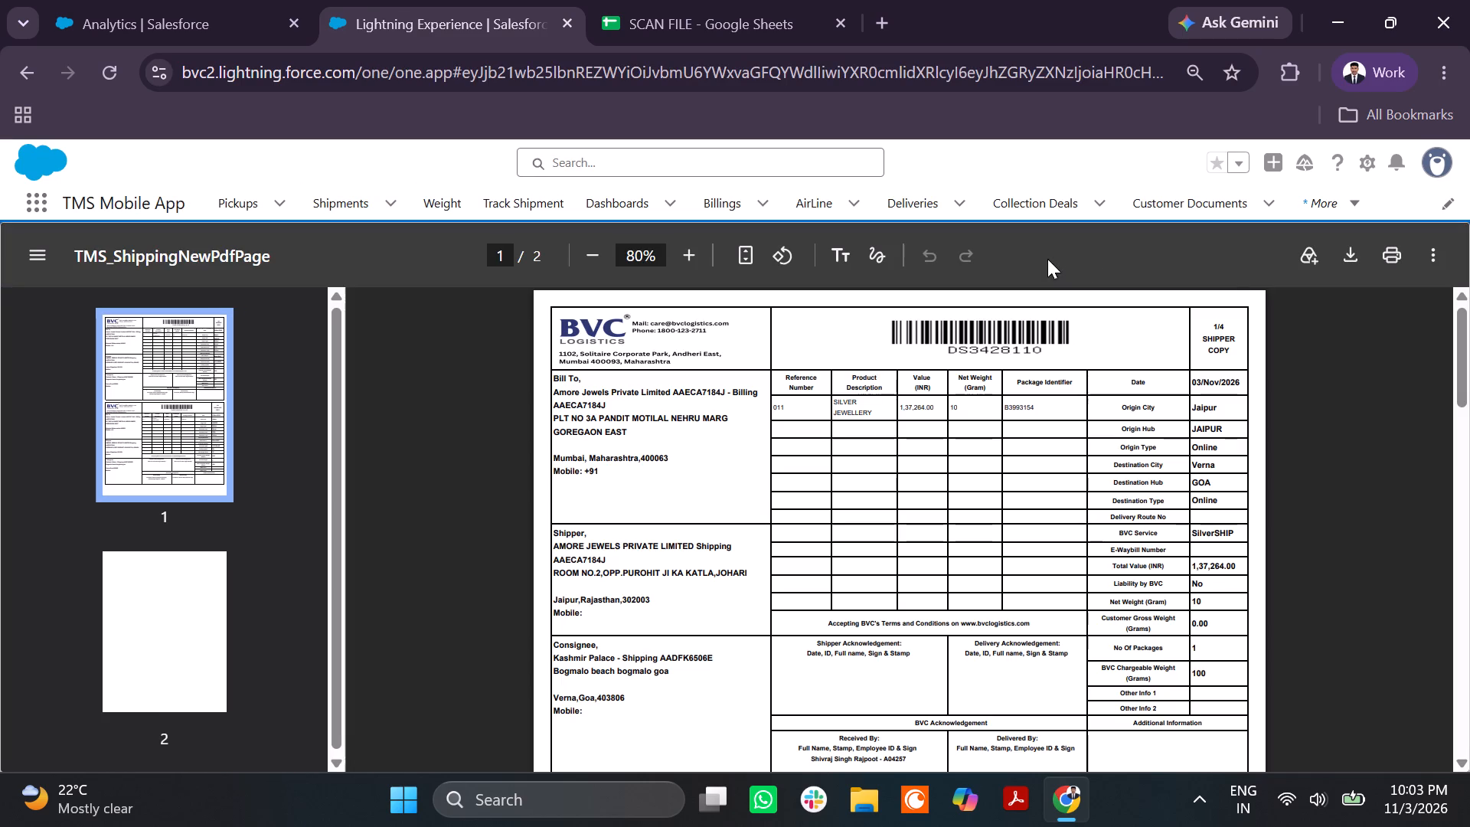
{"action": "left_click", "coordinate": [1400, 250]}
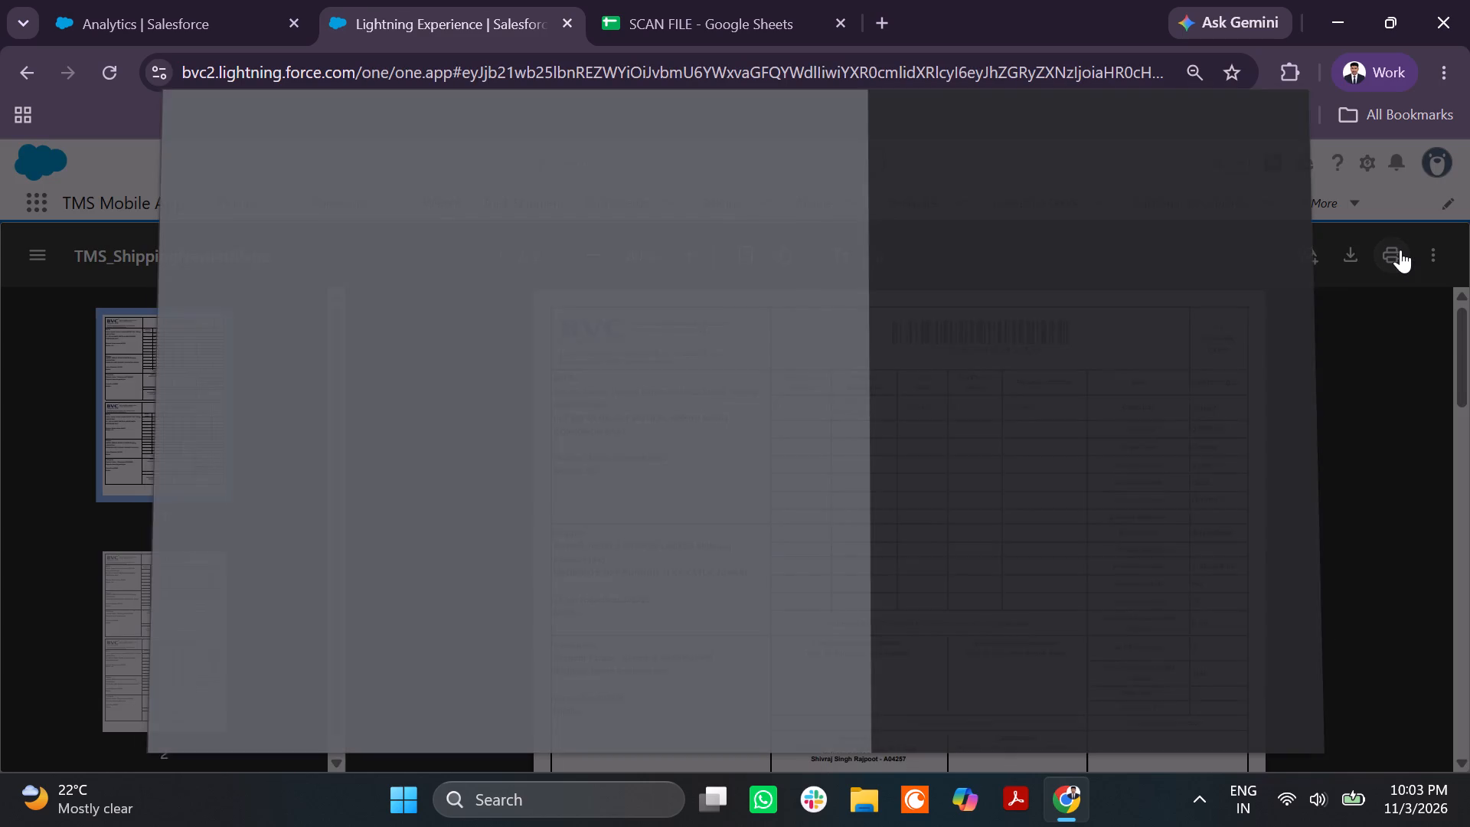
{"action": "left_click", "coordinate": [1261, 323]}
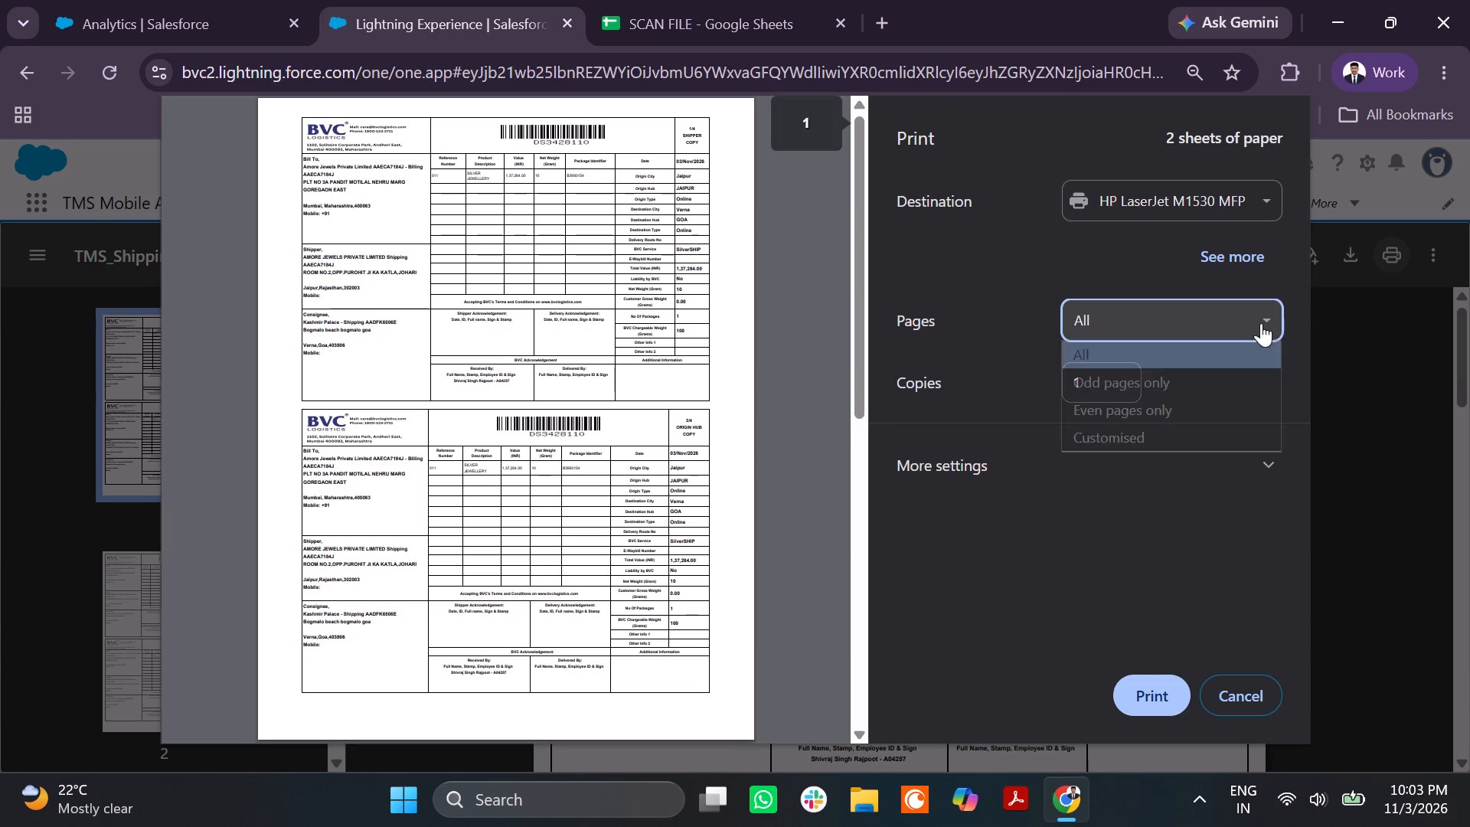
{"action": "left_click", "coordinate": [1238, 424]}
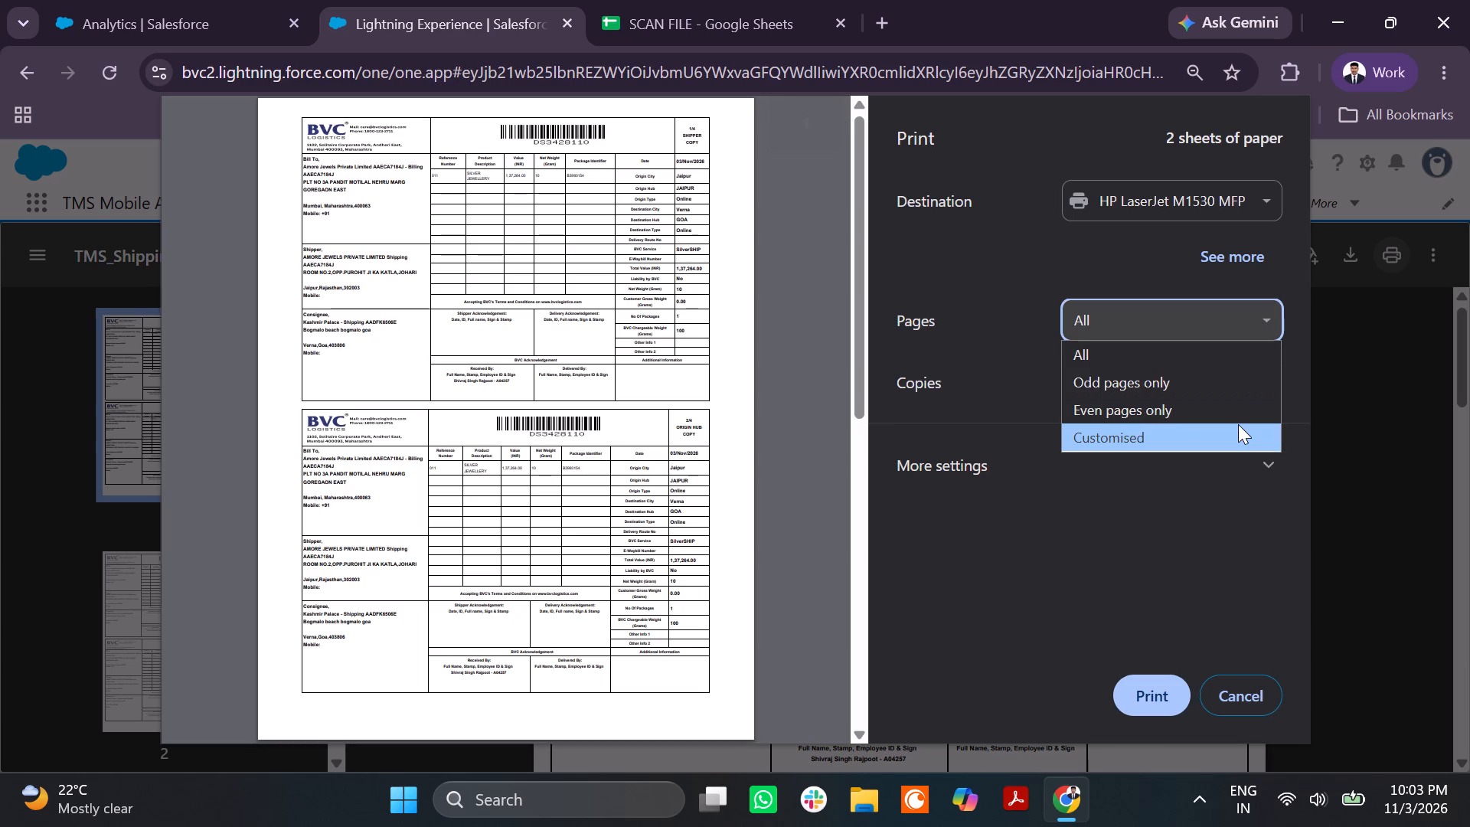
{"action": "key", "text": "1"}
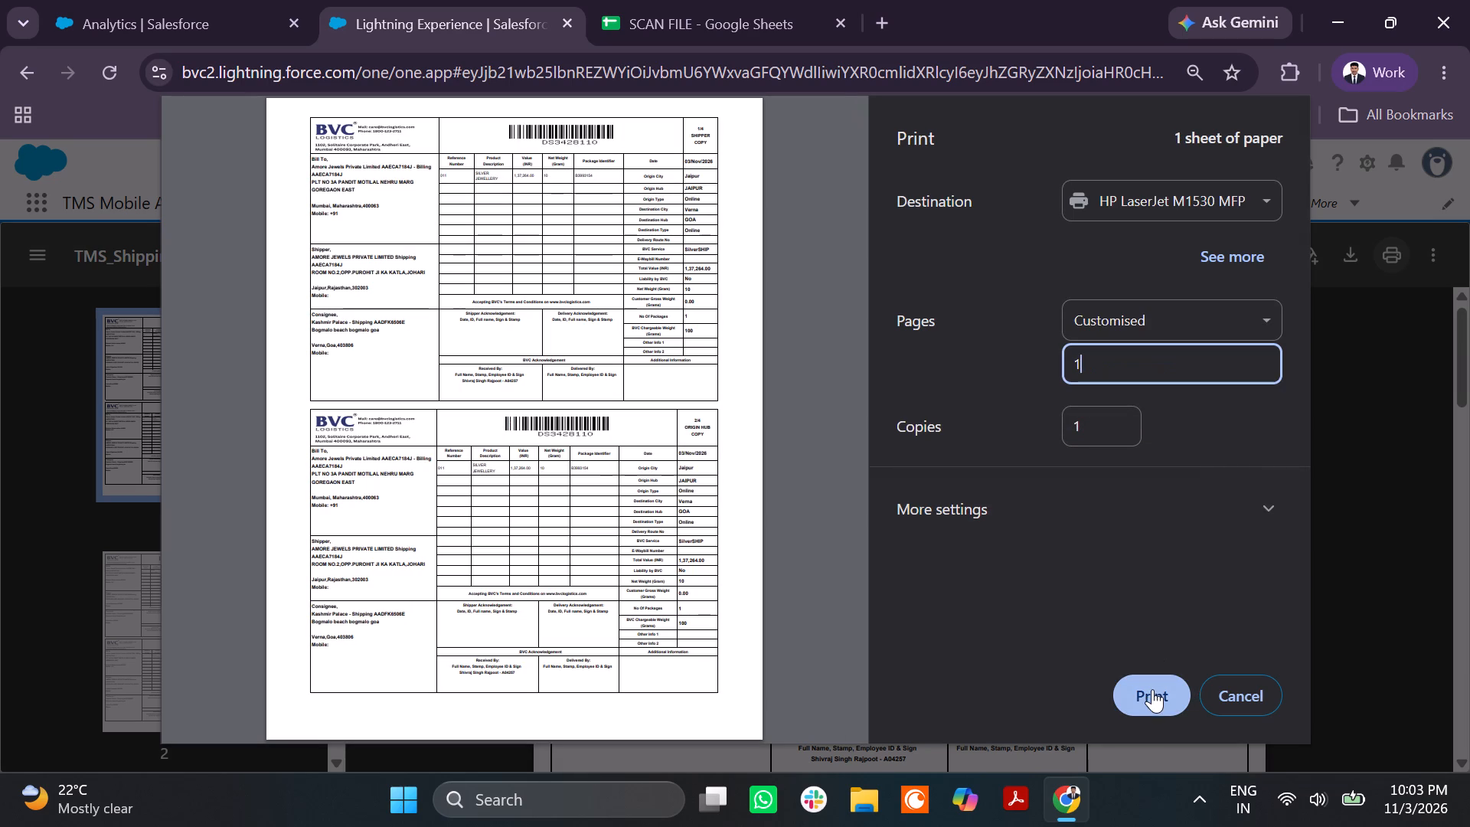
{"action": "left_click", "coordinate": [1152, 689]}
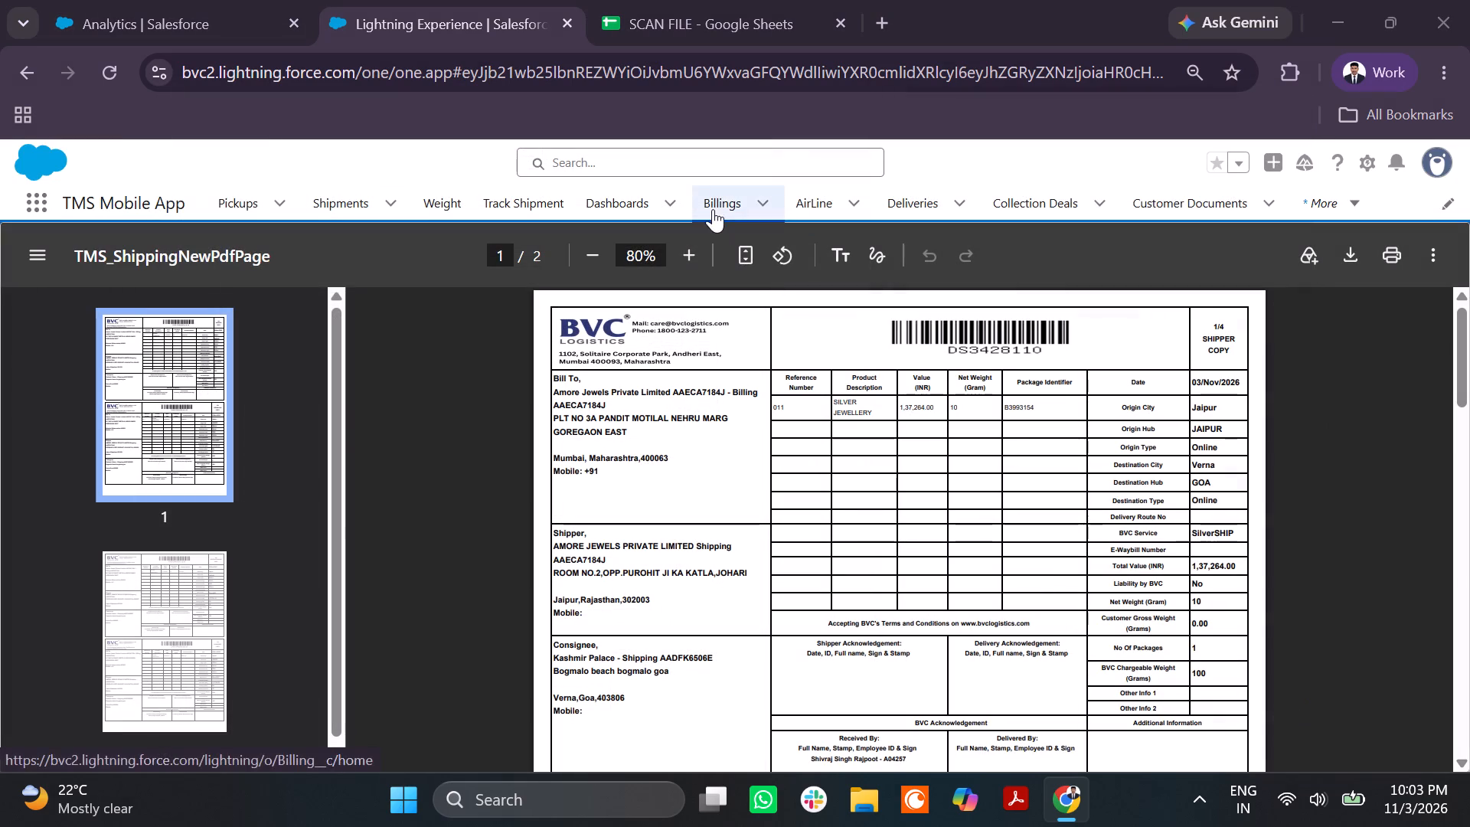
{"action": "left_click", "coordinate": [680, 157]}
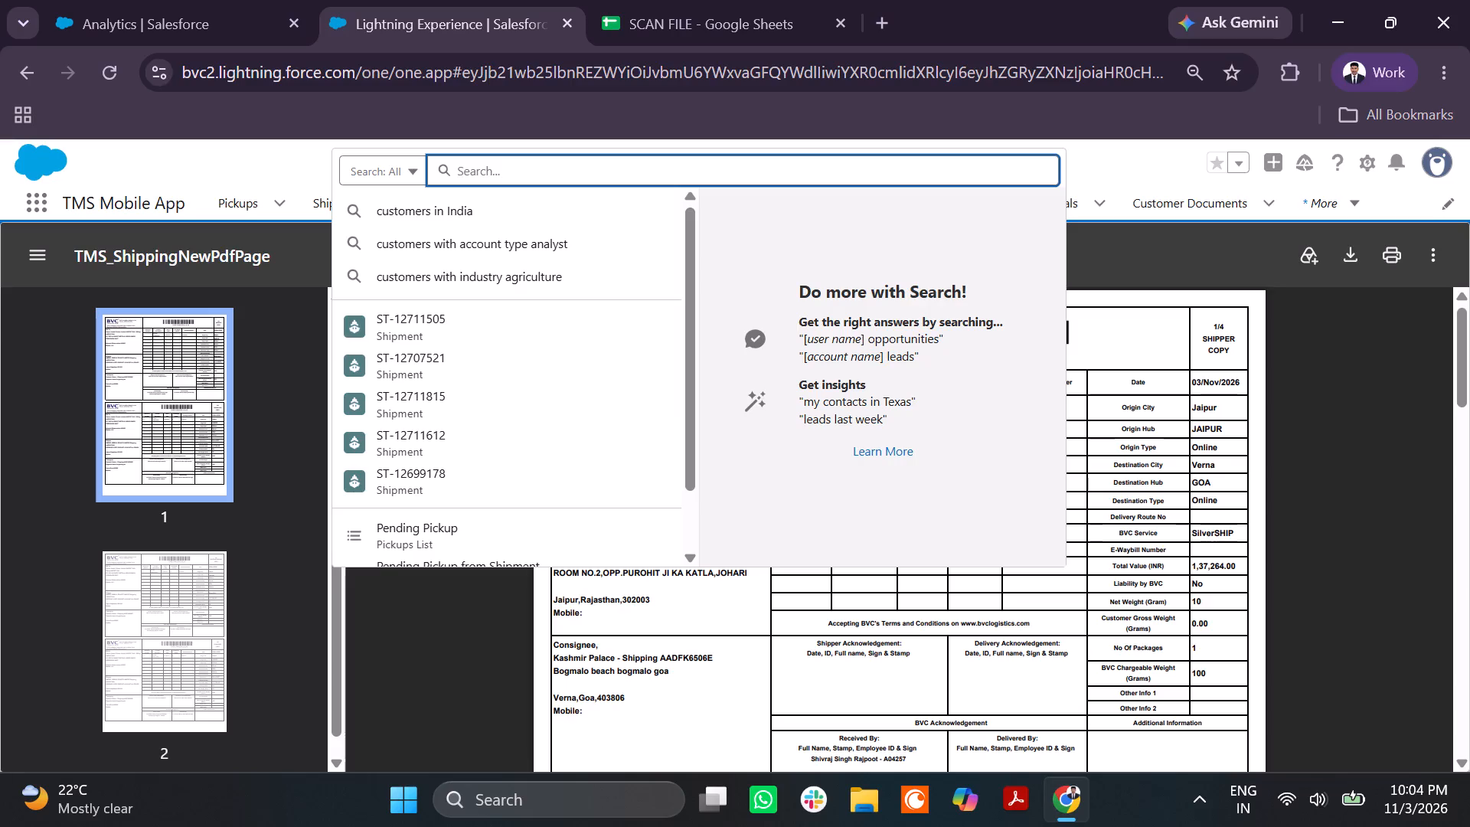
{"action": "left_click", "coordinate": [626, 168]}
{"action": "key", "text": "b"}
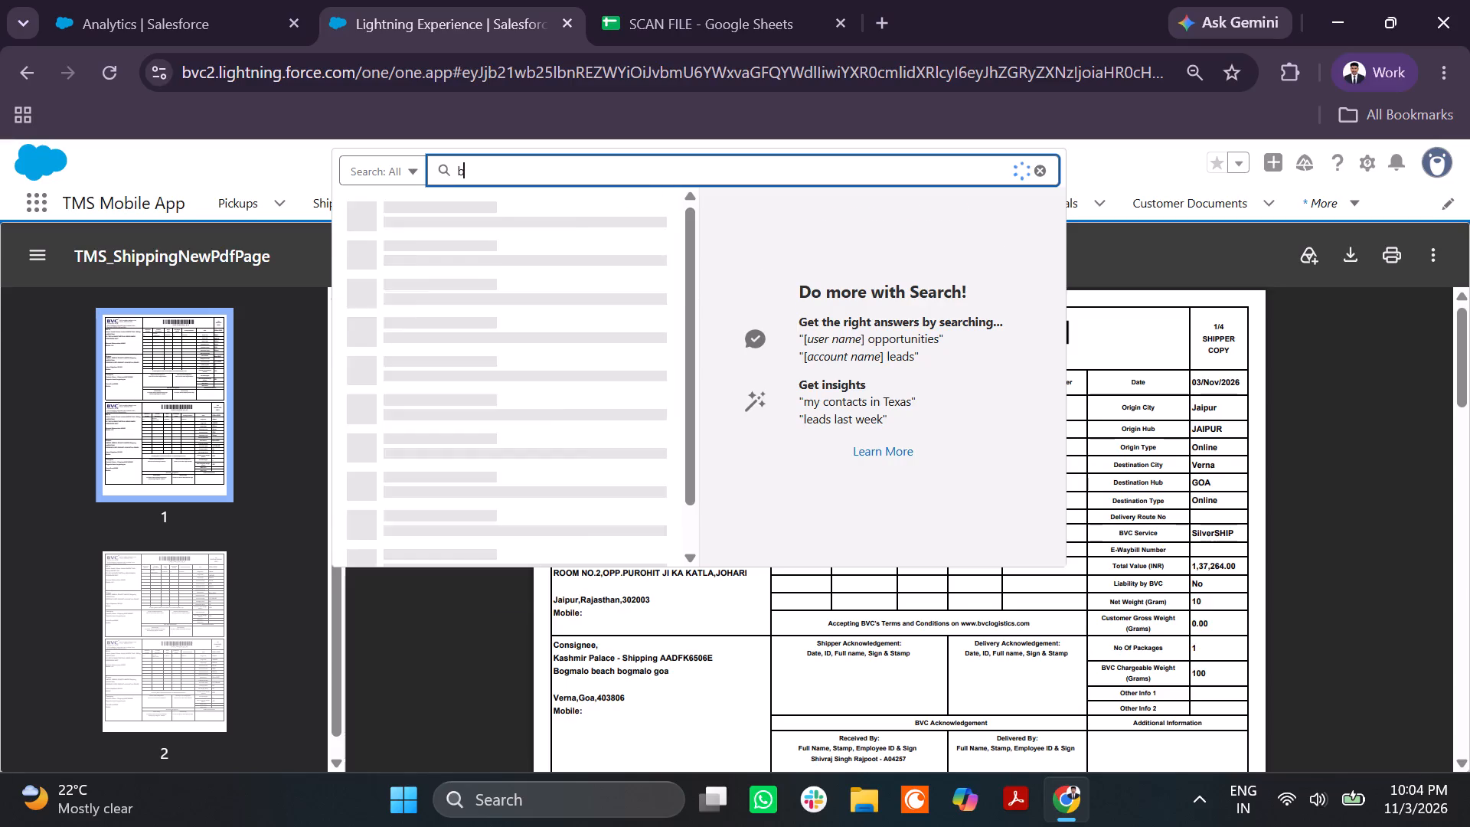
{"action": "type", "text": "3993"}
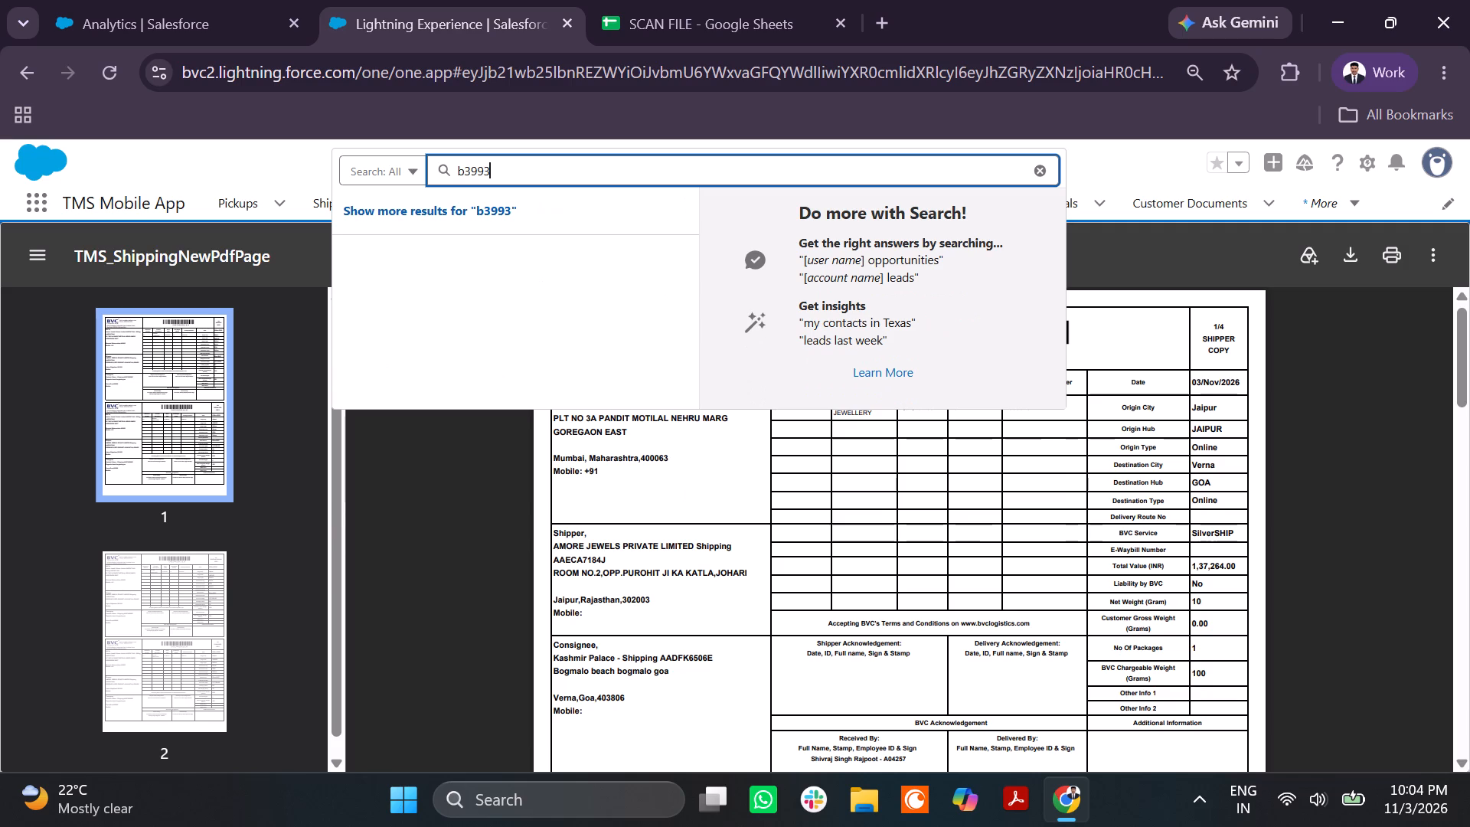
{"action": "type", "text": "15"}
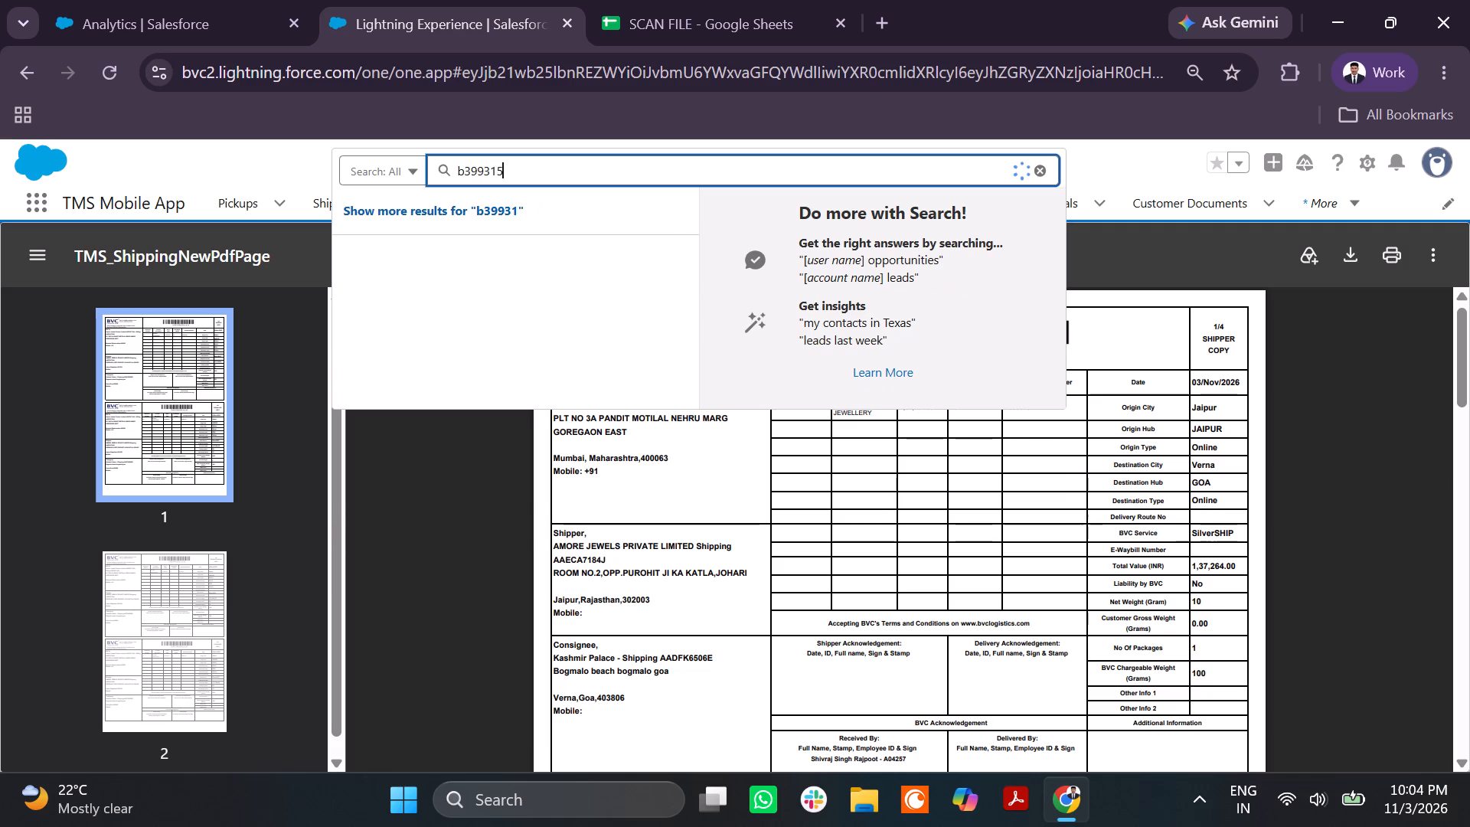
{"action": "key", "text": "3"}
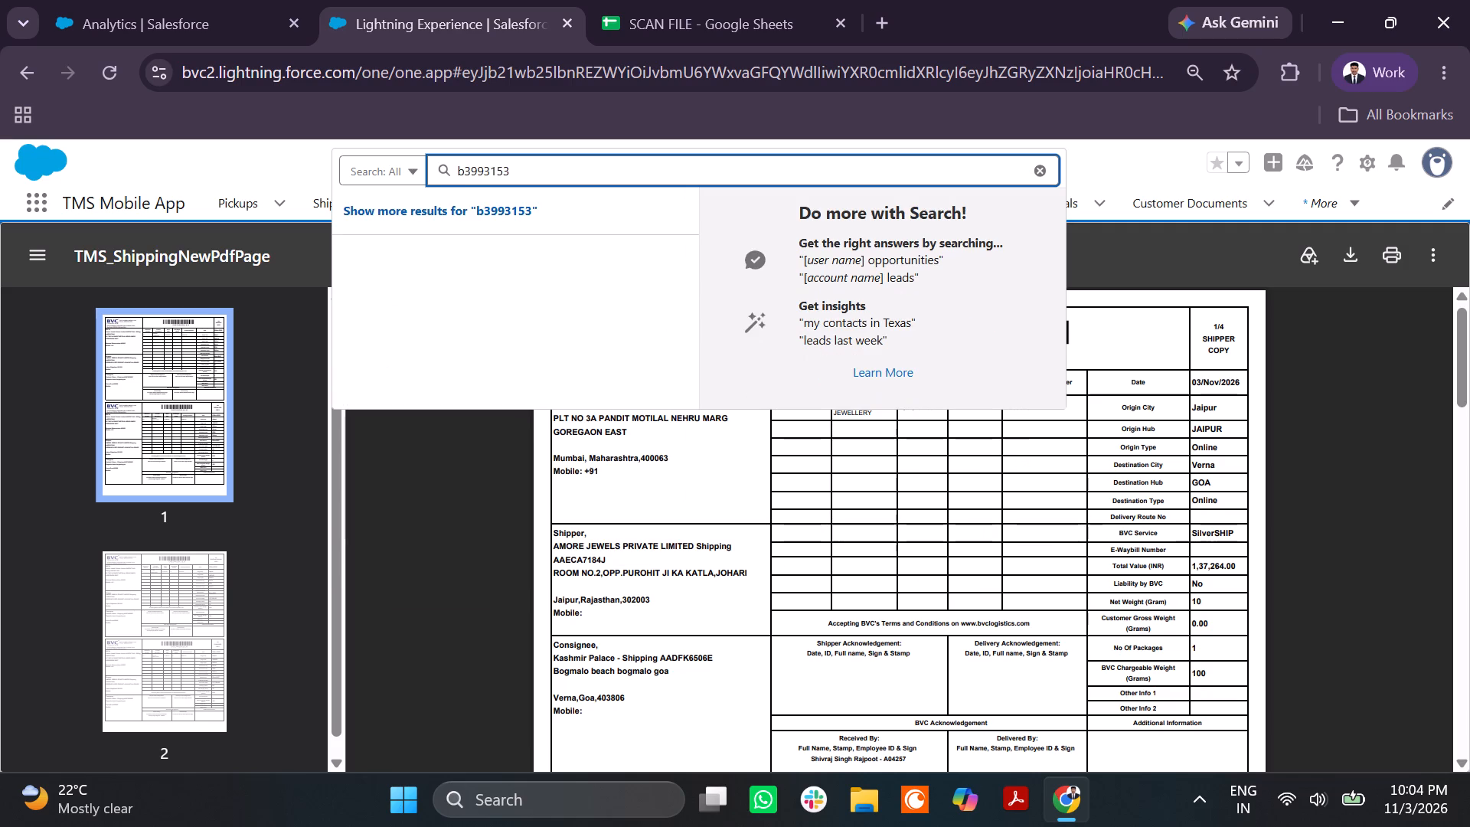
{"action": "left_click", "coordinate": [488, 209]}
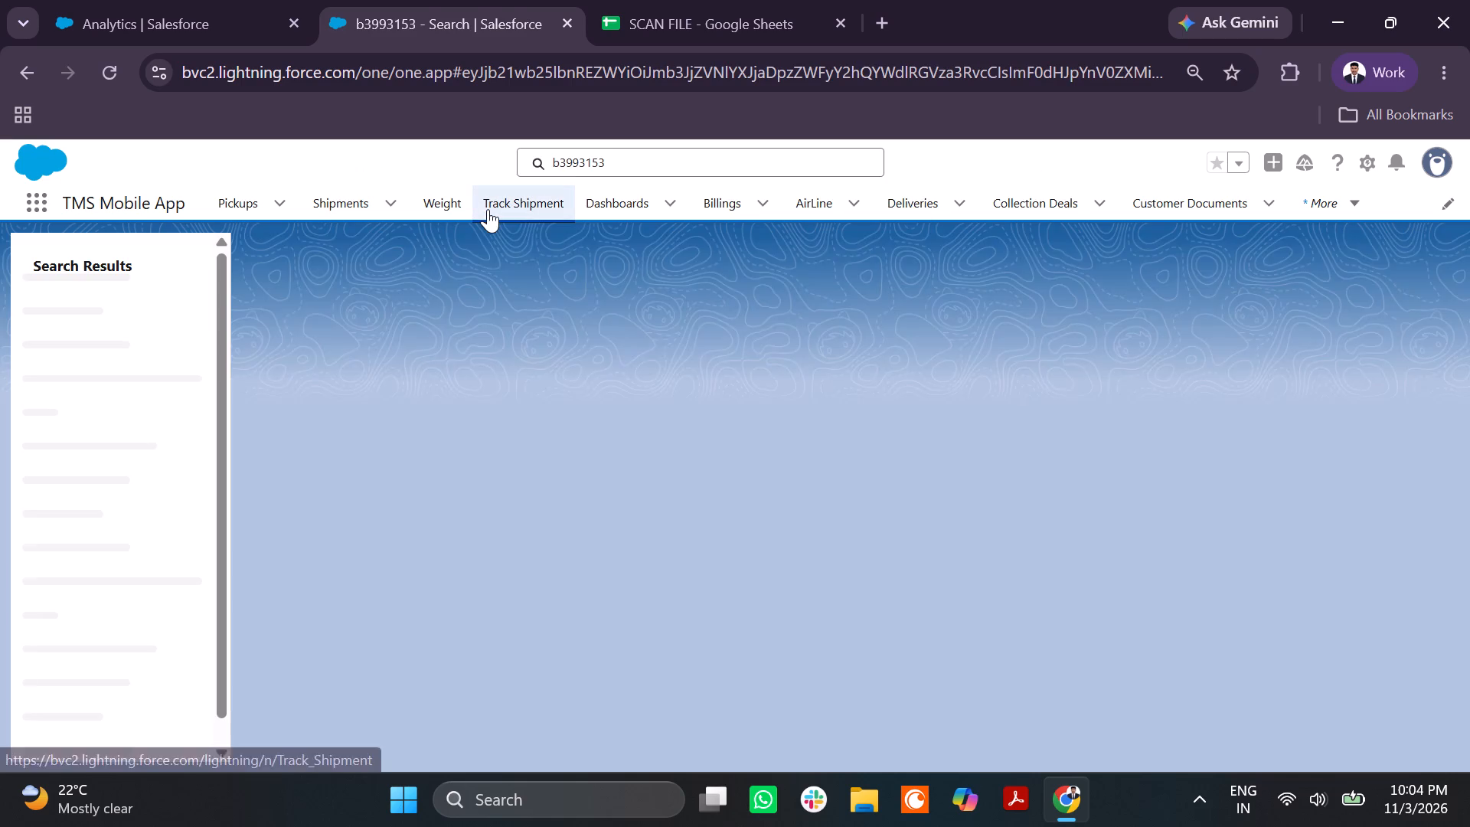
{"action": "left_click", "coordinate": [313, 368]}
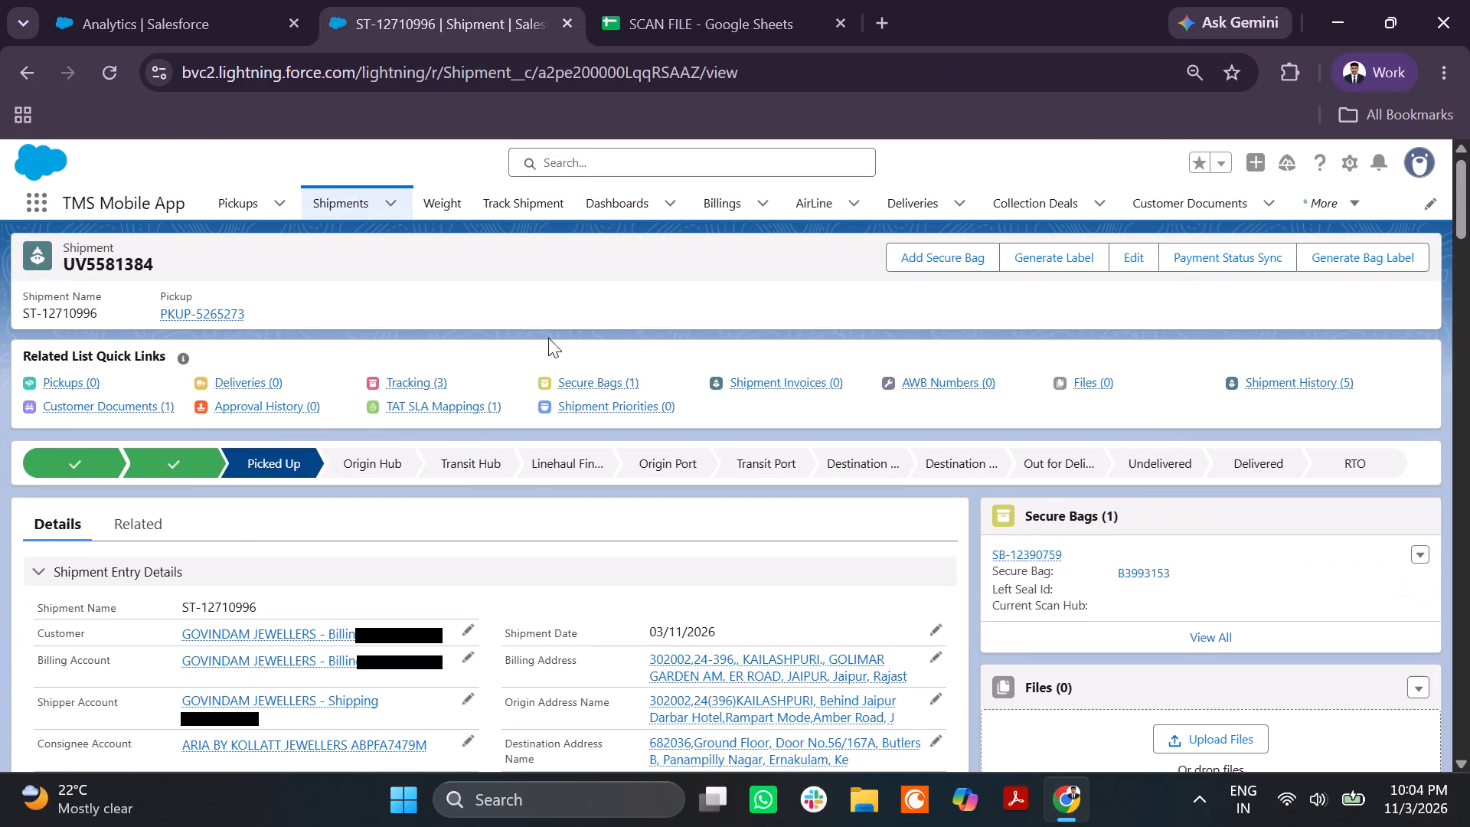
Generate the shipping label for this shipment and print one copy of page 1 only on the HP LaserJet M1530 MFP.
{"action": "left_click", "coordinate": [1064, 261]}
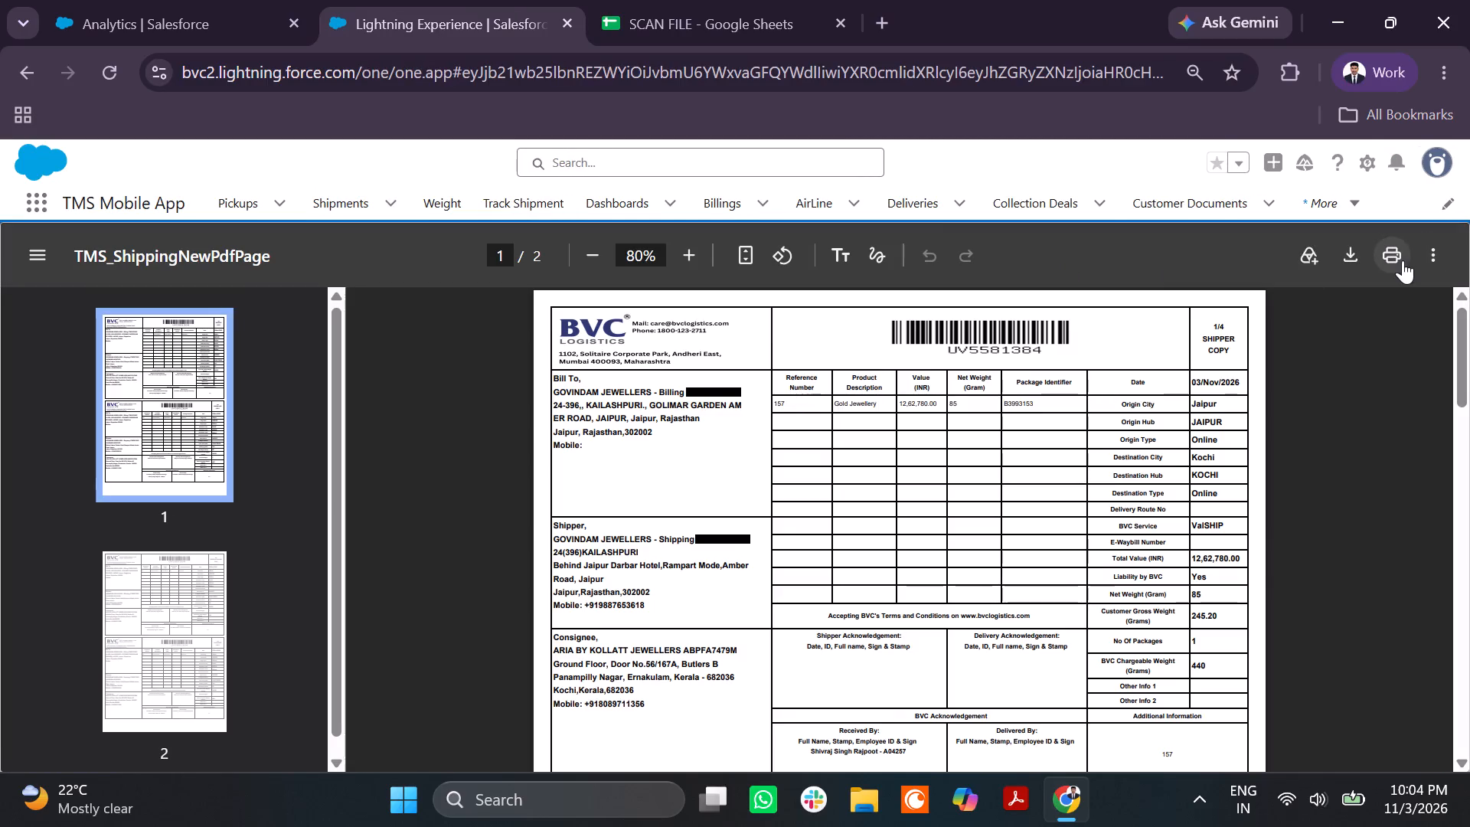
{"action": "left_click", "coordinate": [1390, 251]}
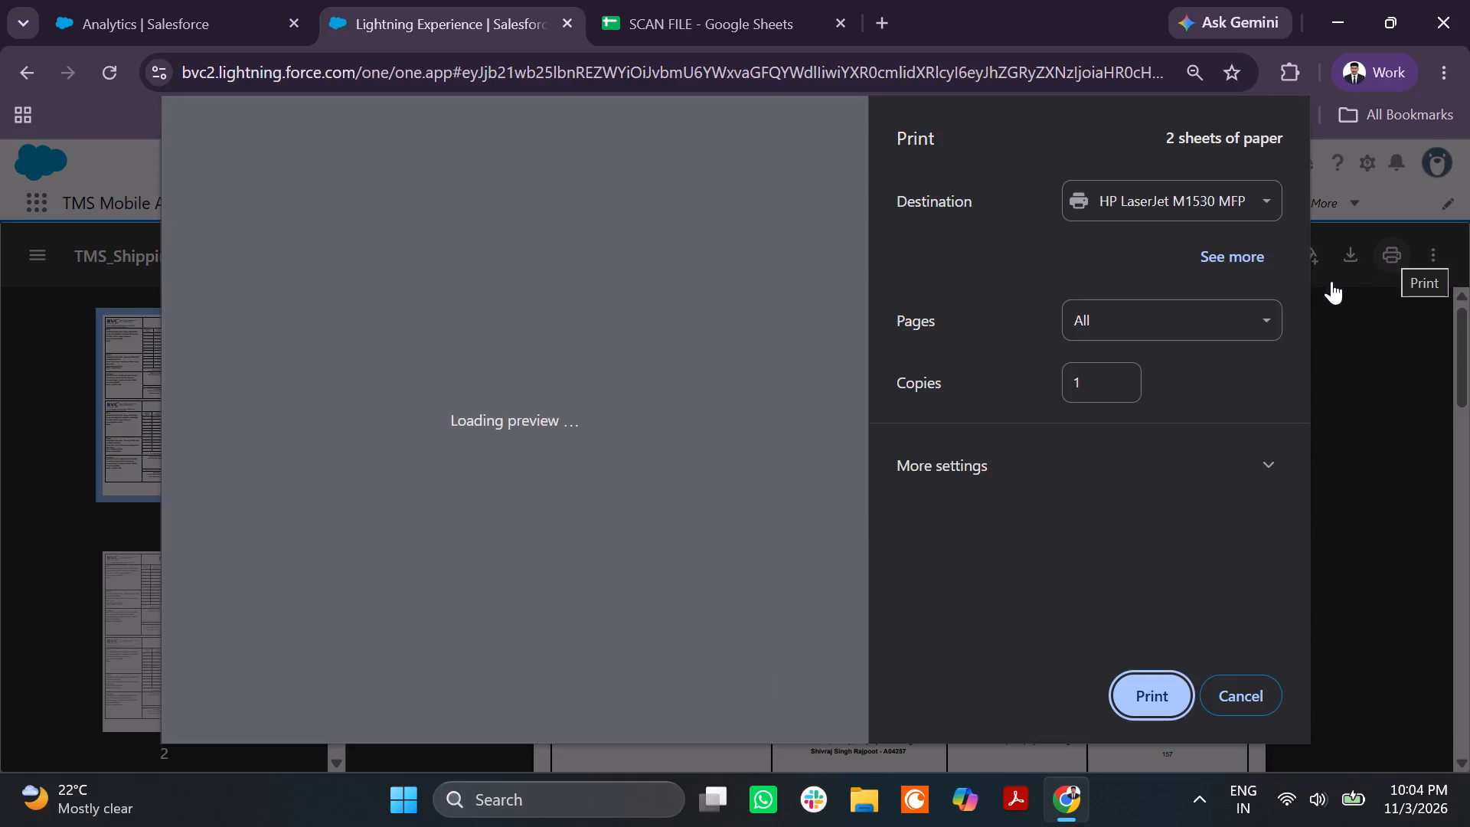
{"action": "left_click", "coordinate": [1269, 312]}
{"action": "left_click", "coordinate": [1236, 429]}
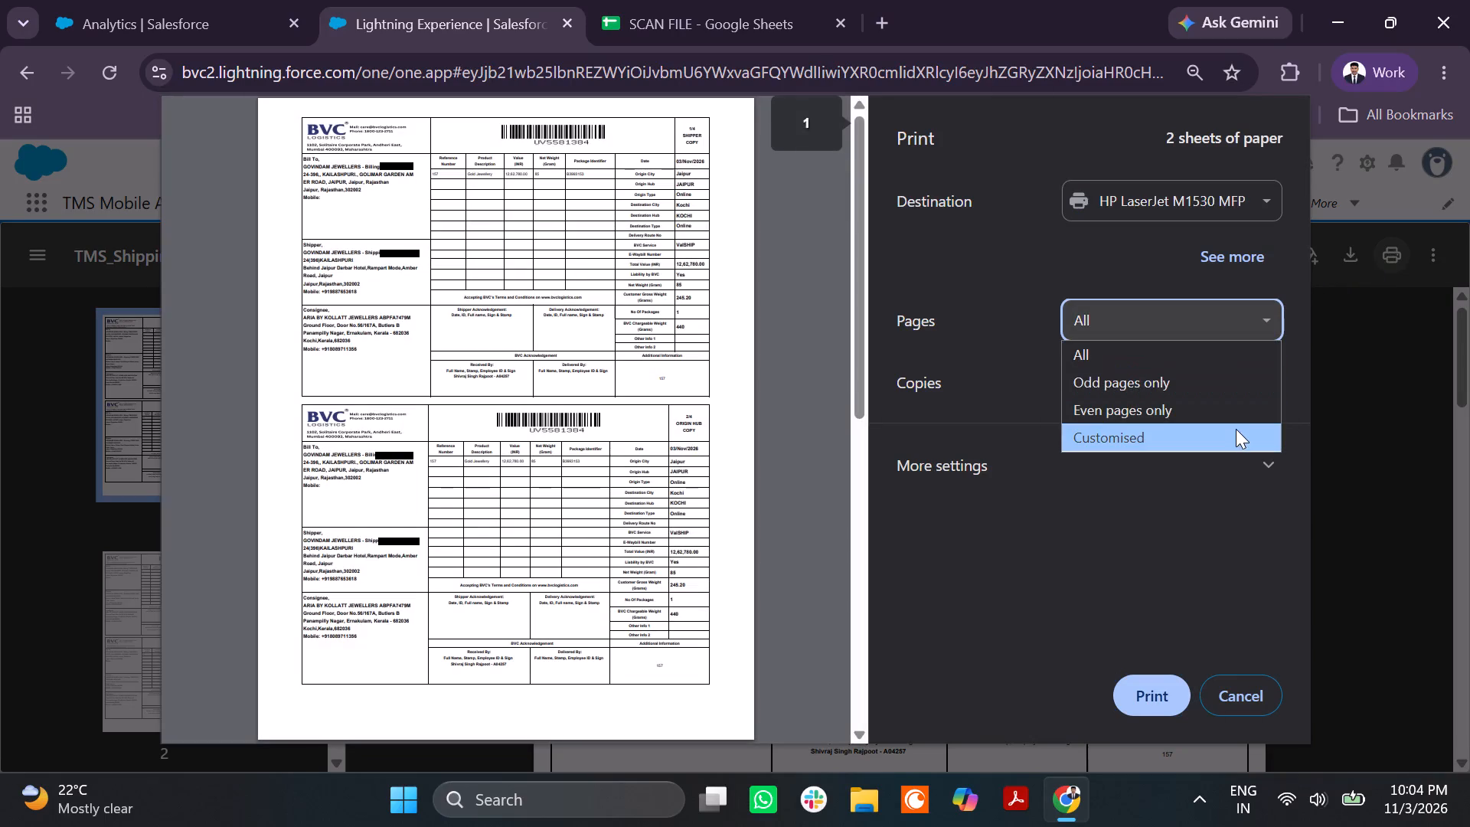
{"action": "key", "text": "1"}
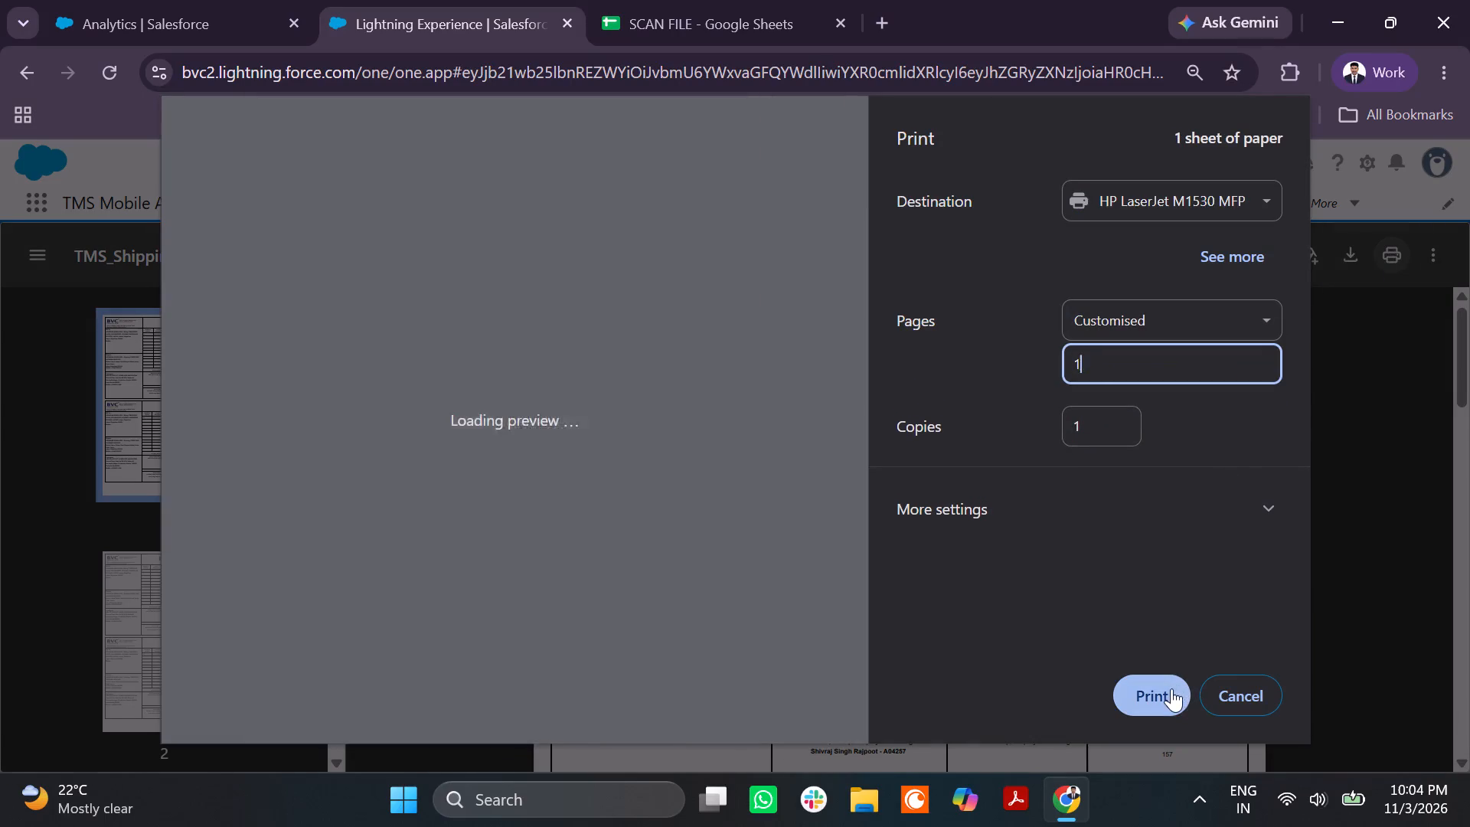
{"action": "left_click", "coordinate": [1171, 688]}
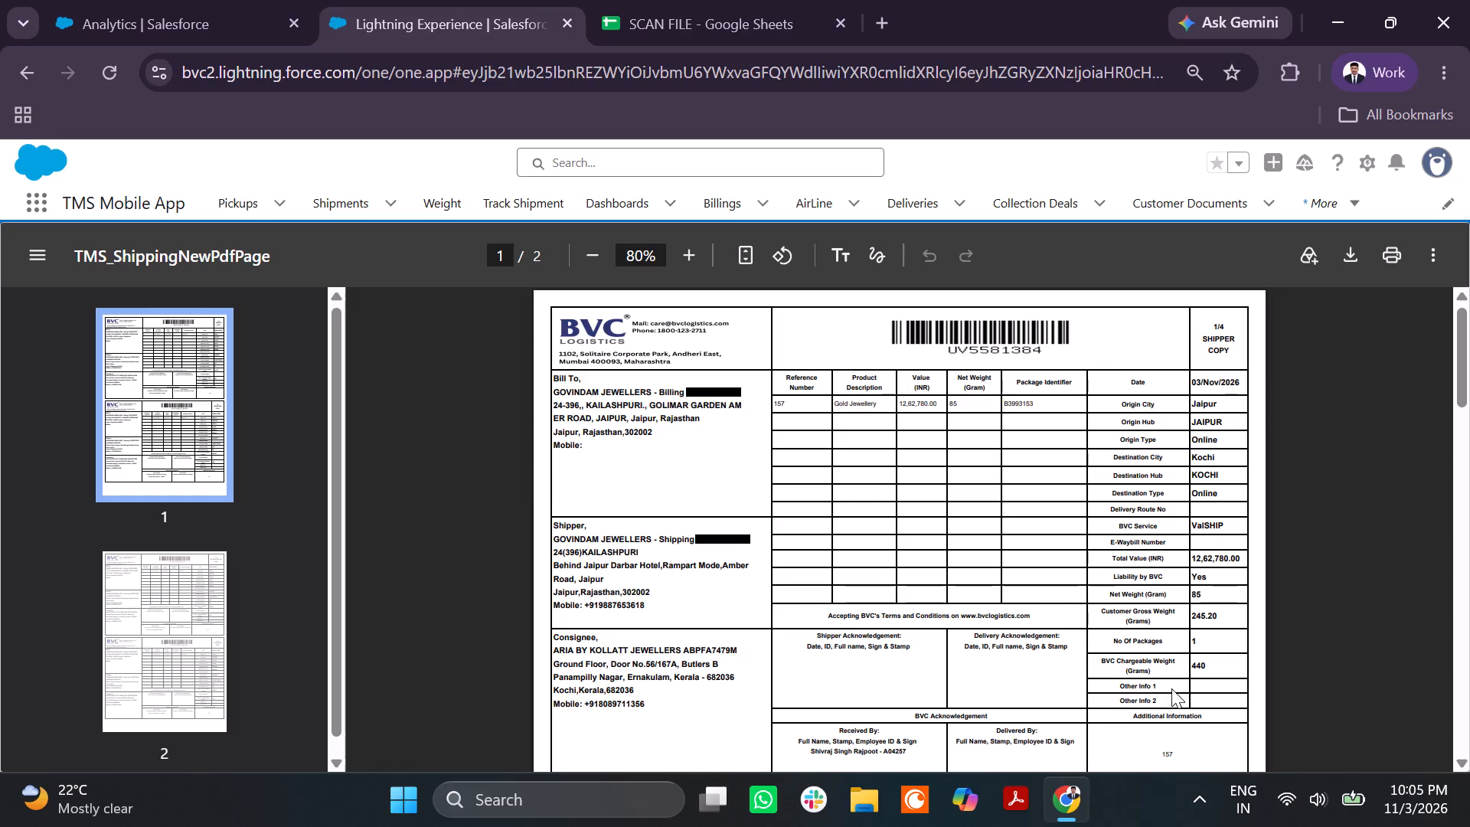
{"action": "left_click", "coordinate": [701, 164]}
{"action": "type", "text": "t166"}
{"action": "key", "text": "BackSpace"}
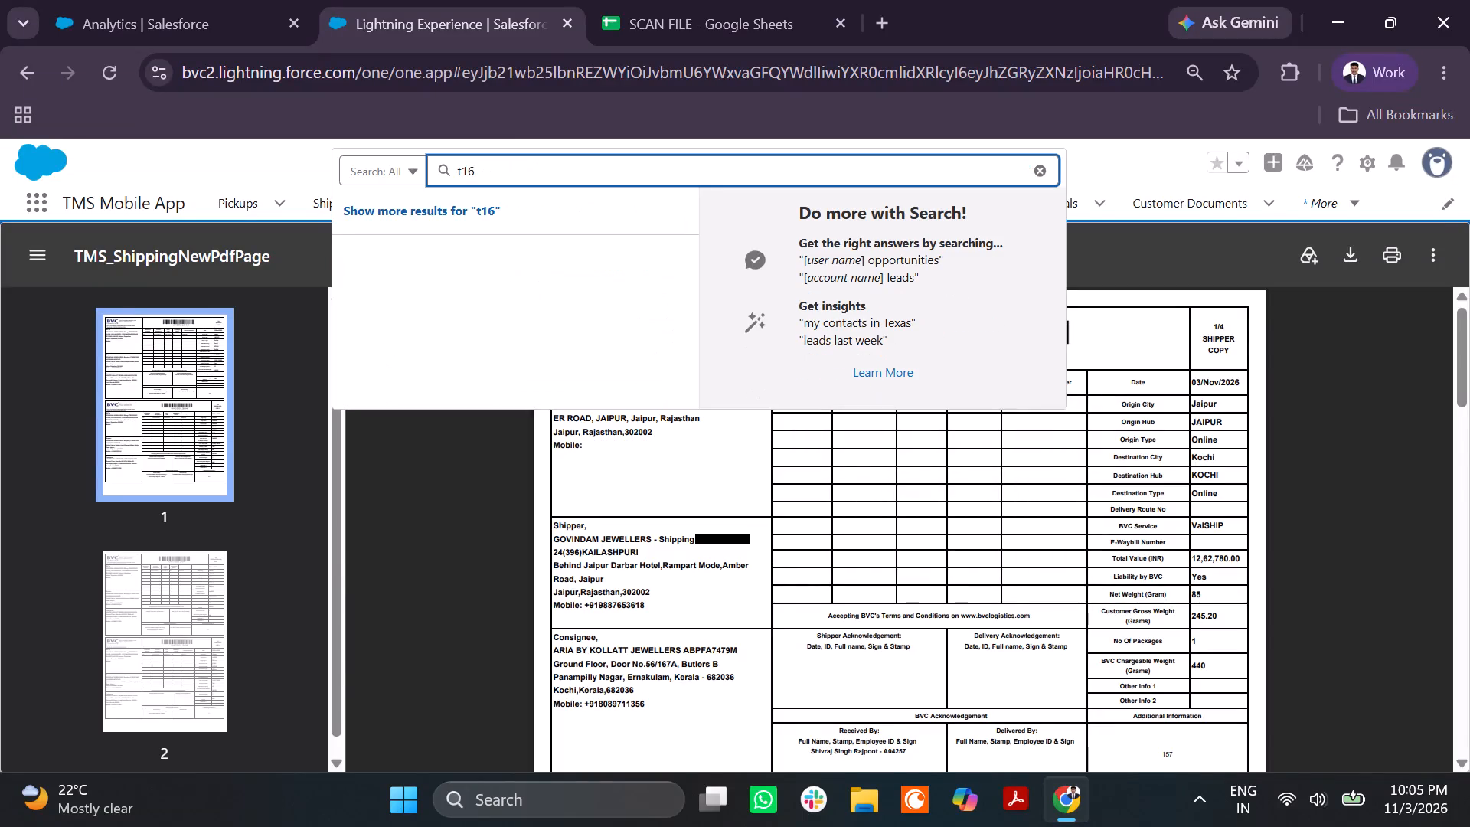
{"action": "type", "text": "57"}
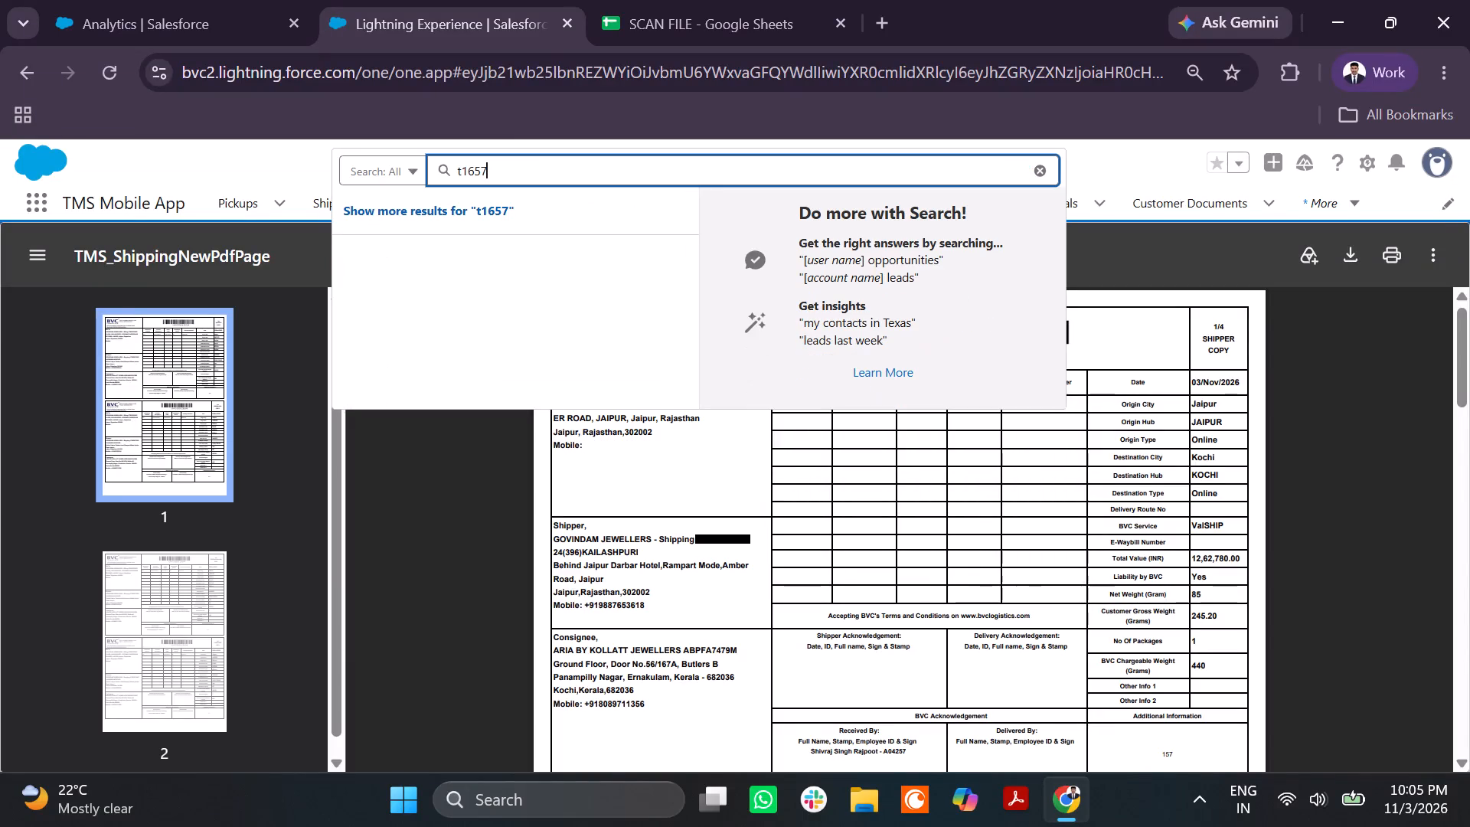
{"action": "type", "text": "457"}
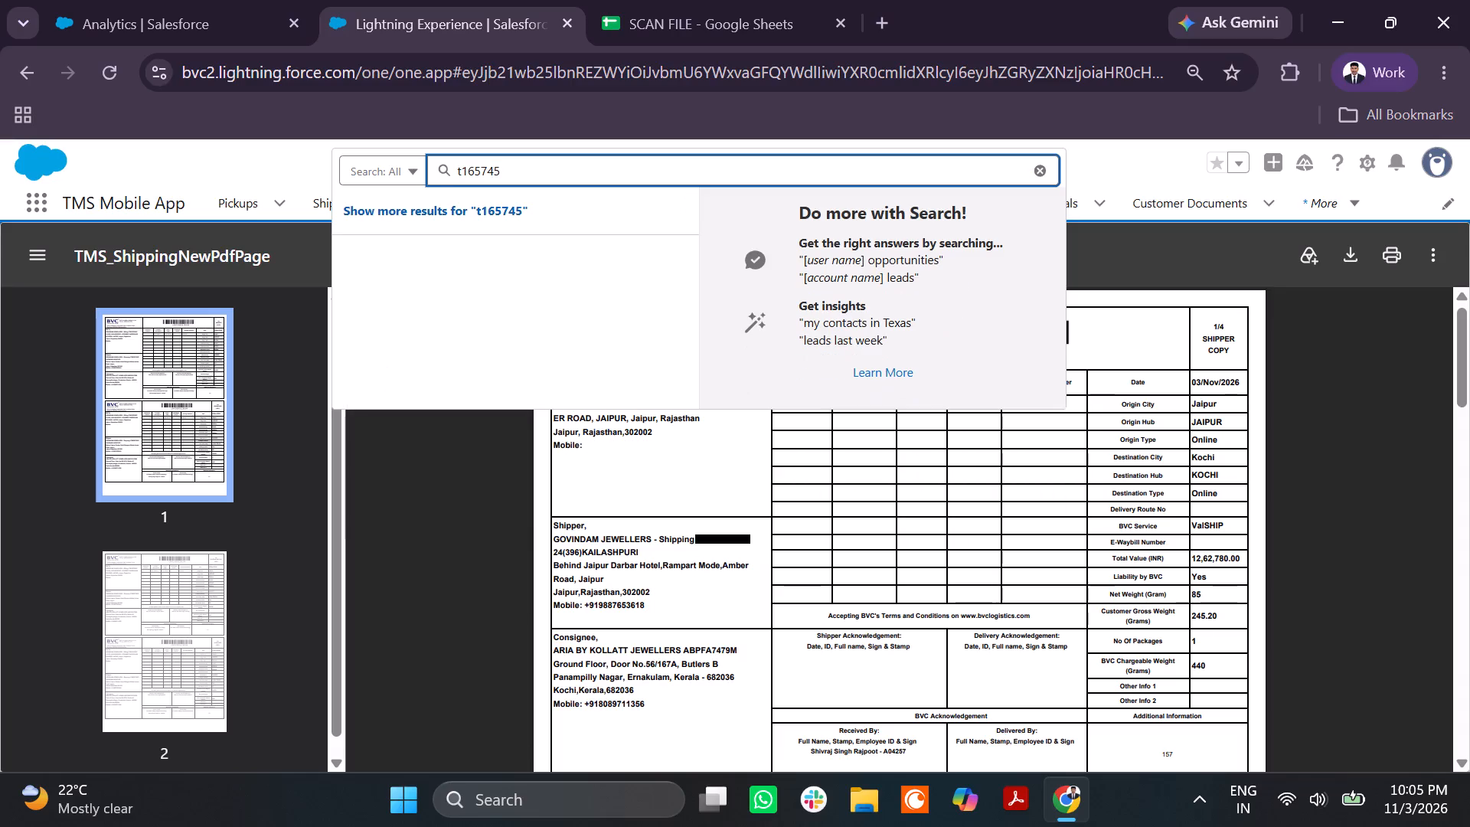
{"action": "left_click", "coordinate": [523, 207]}
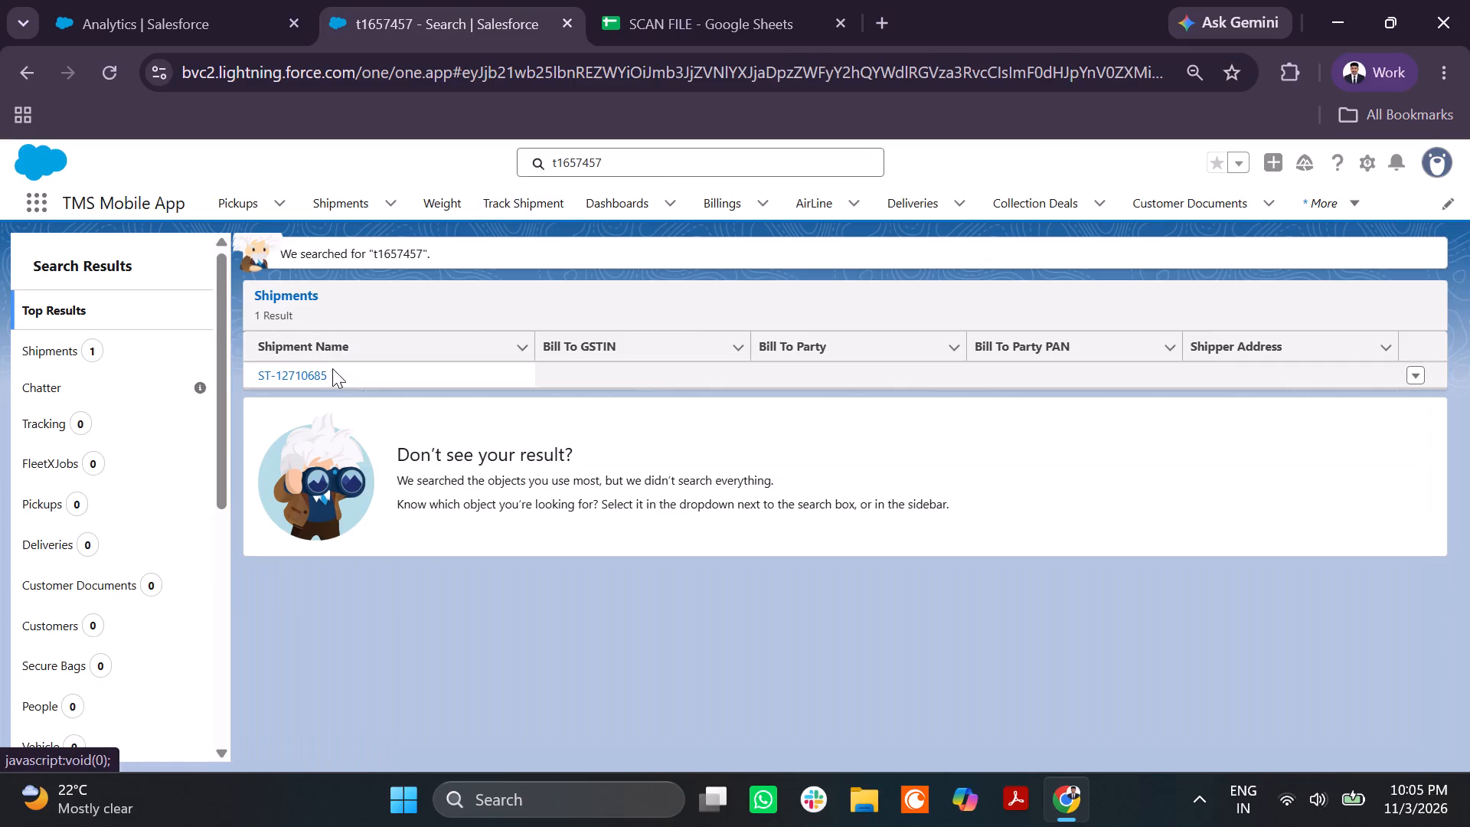
{"action": "left_click", "coordinate": [309, 374]}
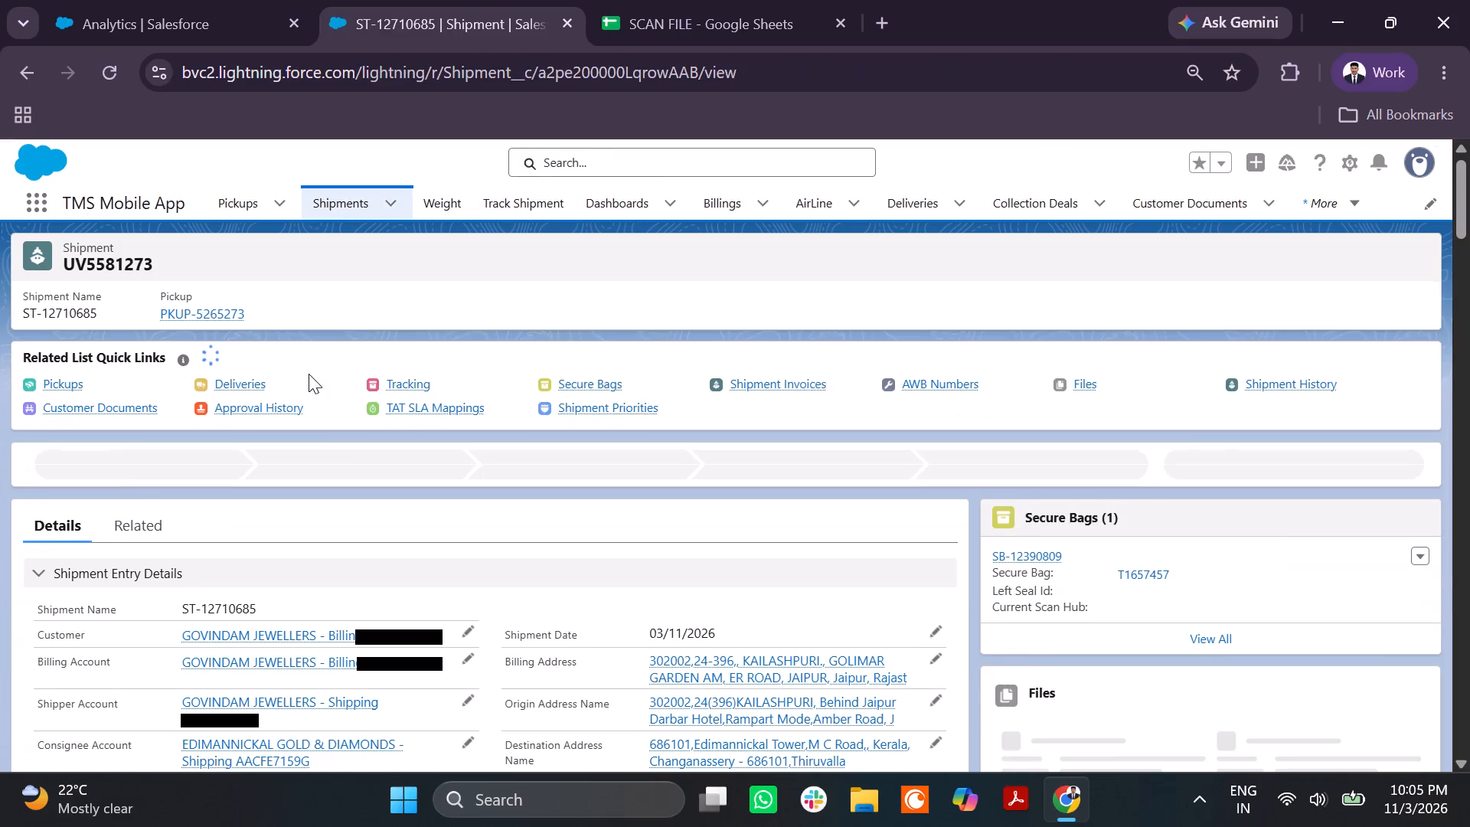
Generate this shipment's shipping label and print one copy of page 1 only on the HP LaserJet M1530 MFP.
{"action": "left_click", "coordinate": [1050, 254]}
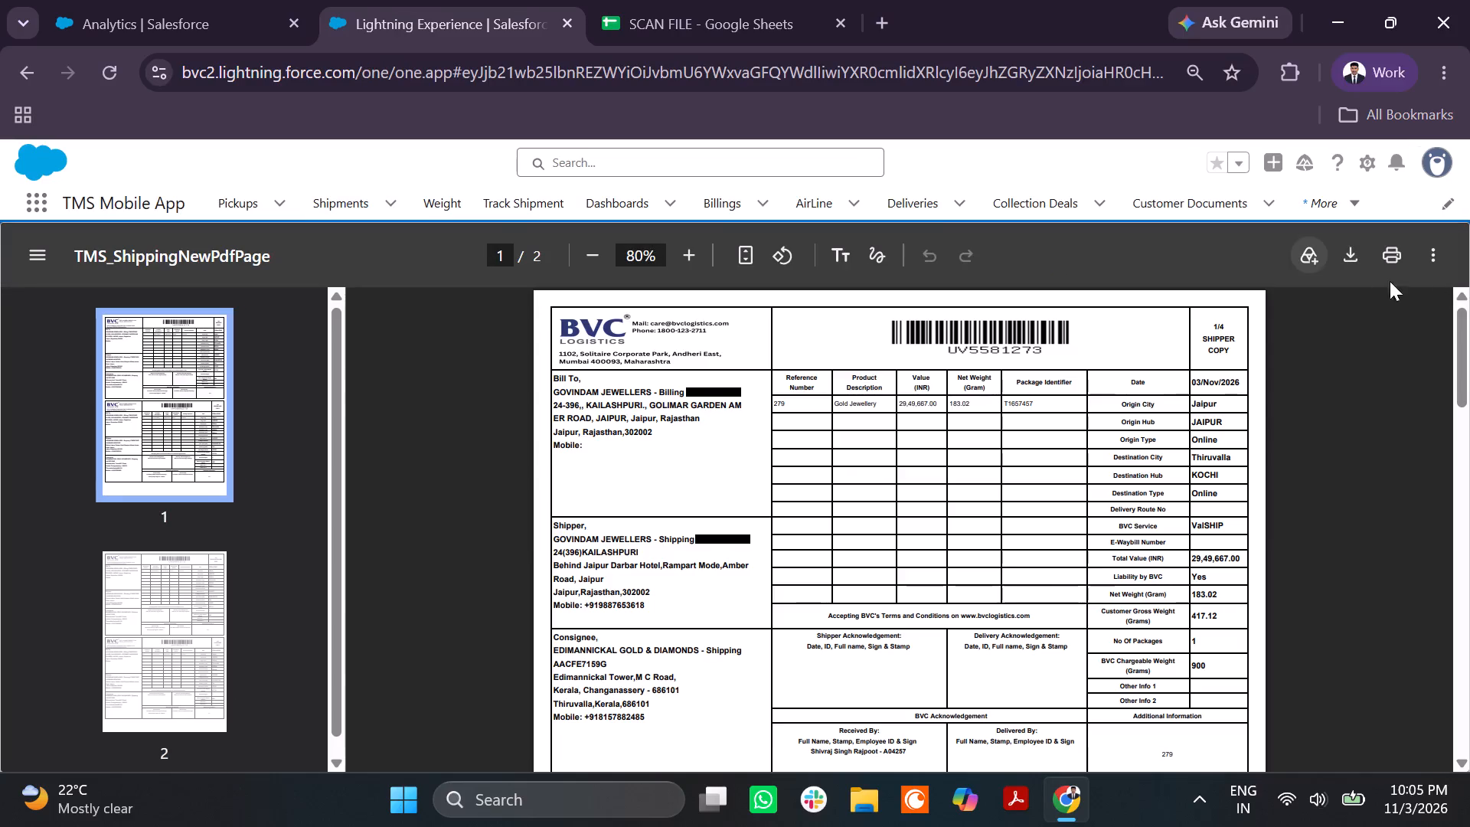
{"action": "left_click", "coordinate": [1399, 253]}
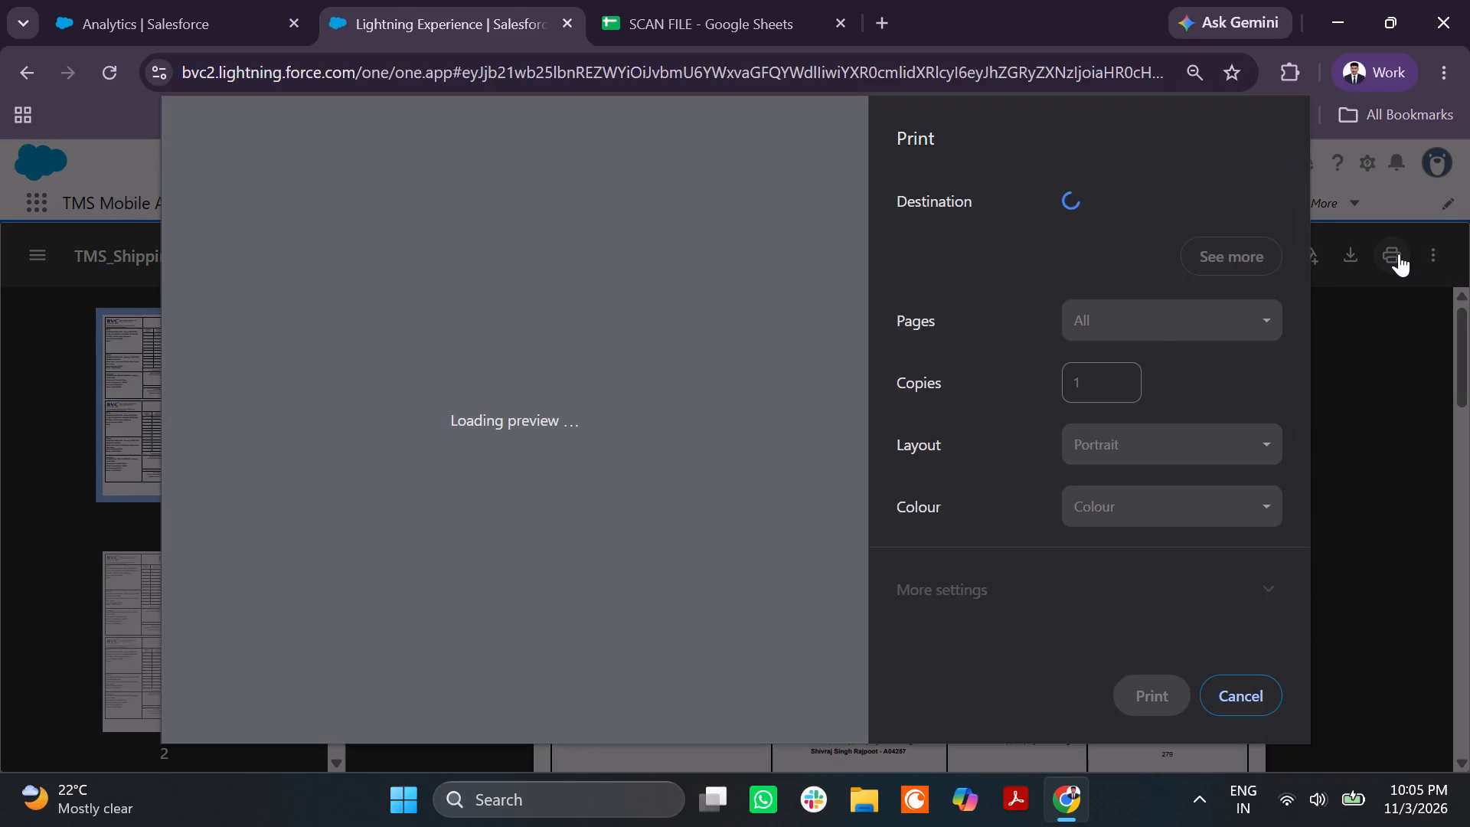
{"action": "left_click", "coordinate": [1268, 324]}
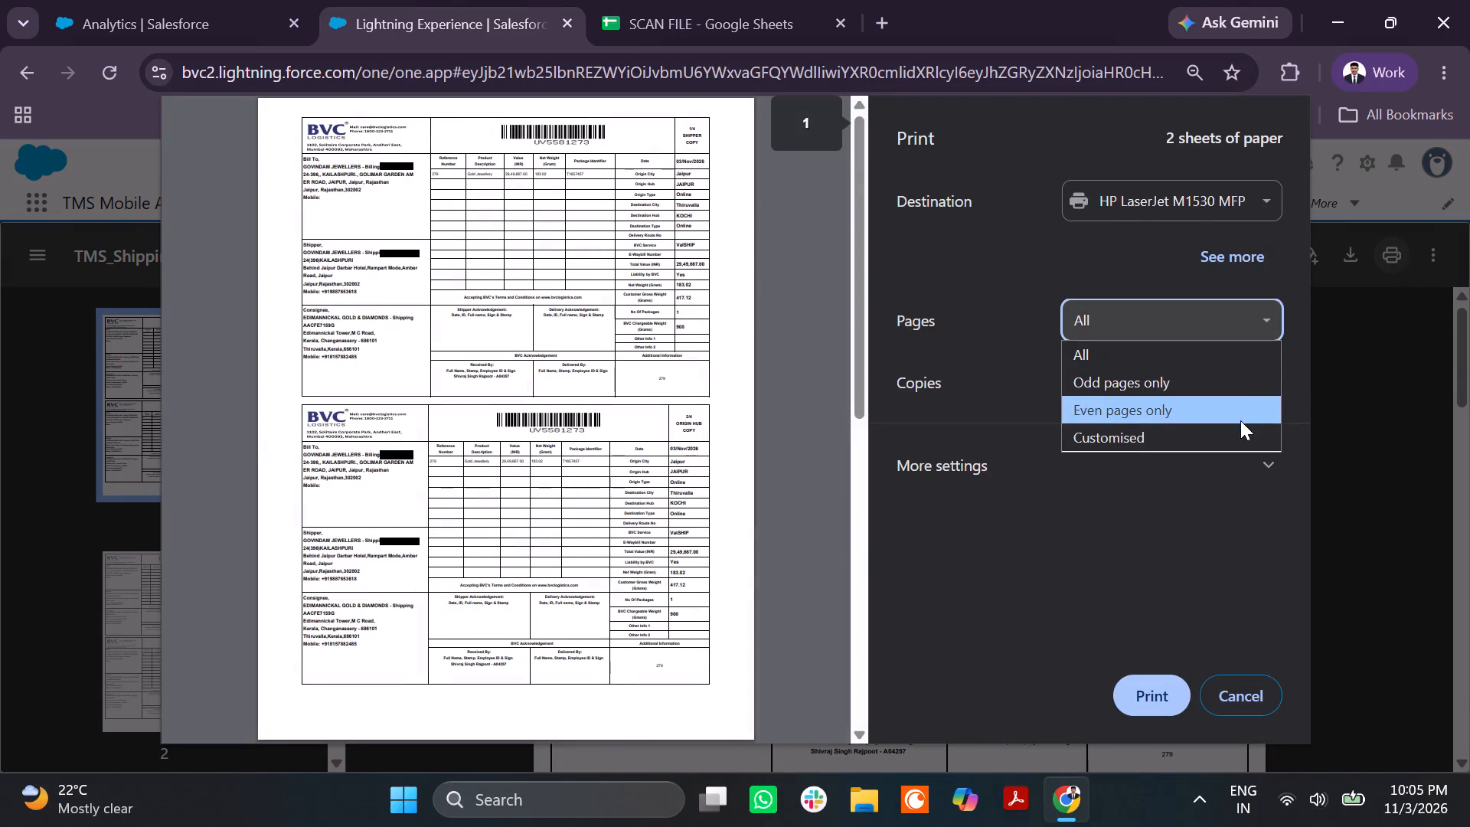
{"action": "left_click", "coordinate": [1240, 427]}
{"action": "key", "text": "1"}
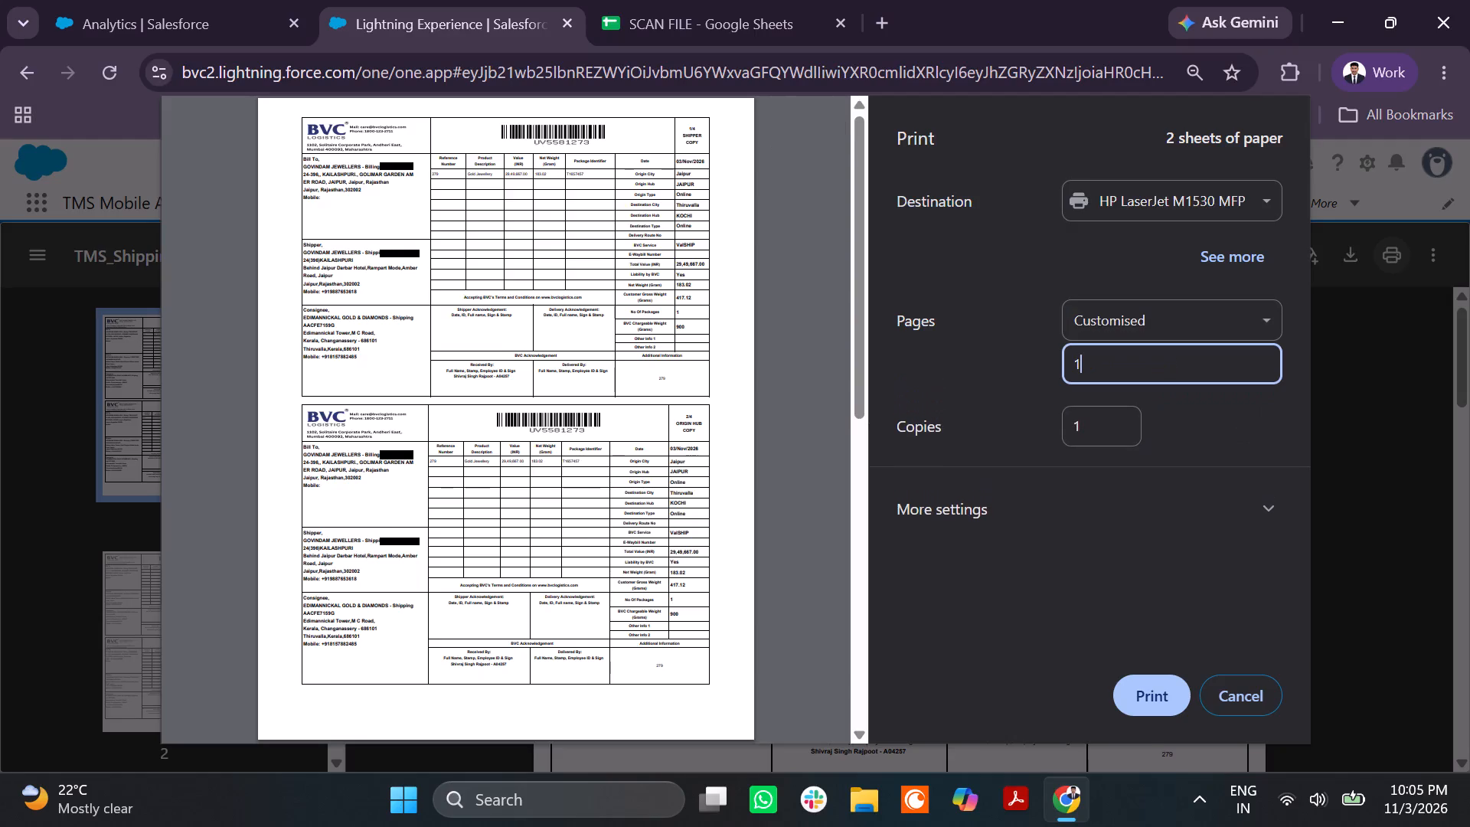
{"action": "left_click_drag", "start_coordinate": [1142, 724], "coordinate": [1137, 691]}
{"action": "left_click", "coordinate": [1137, 691]}
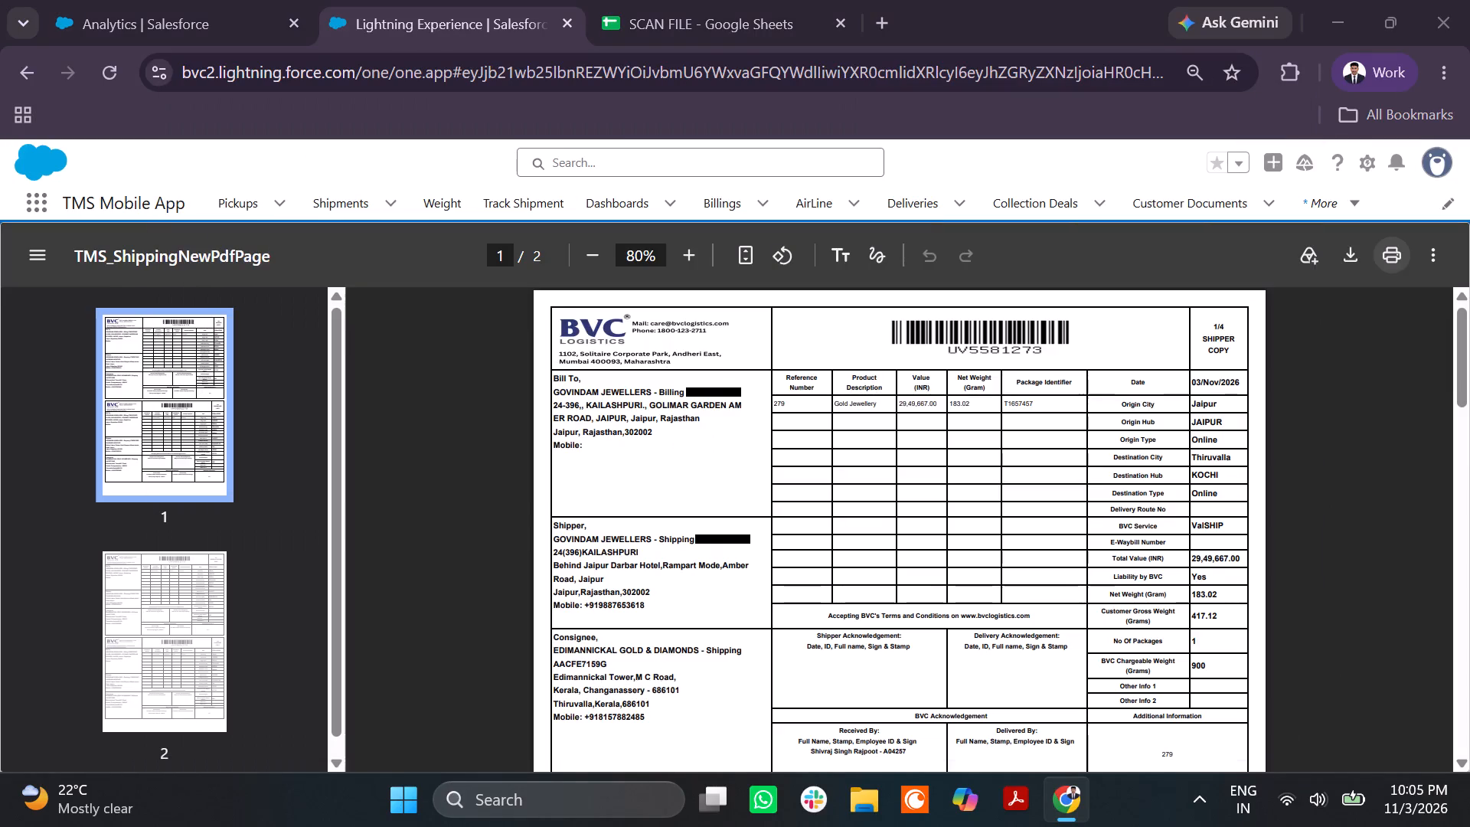
{"action": "left_click", "coordinate": [663, 153]}
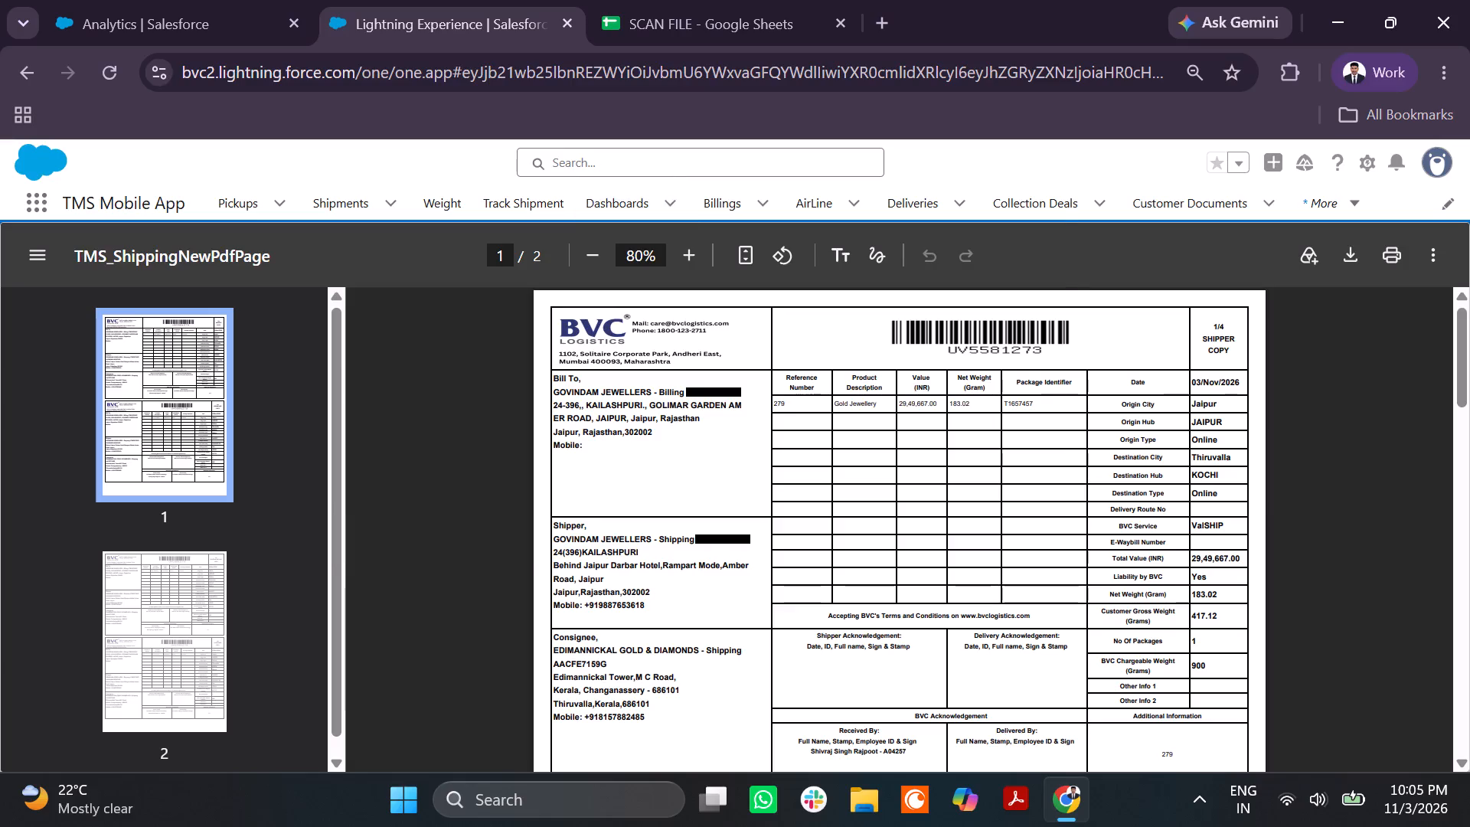
{"action": "double_click", "coordinate": [663, 153]}
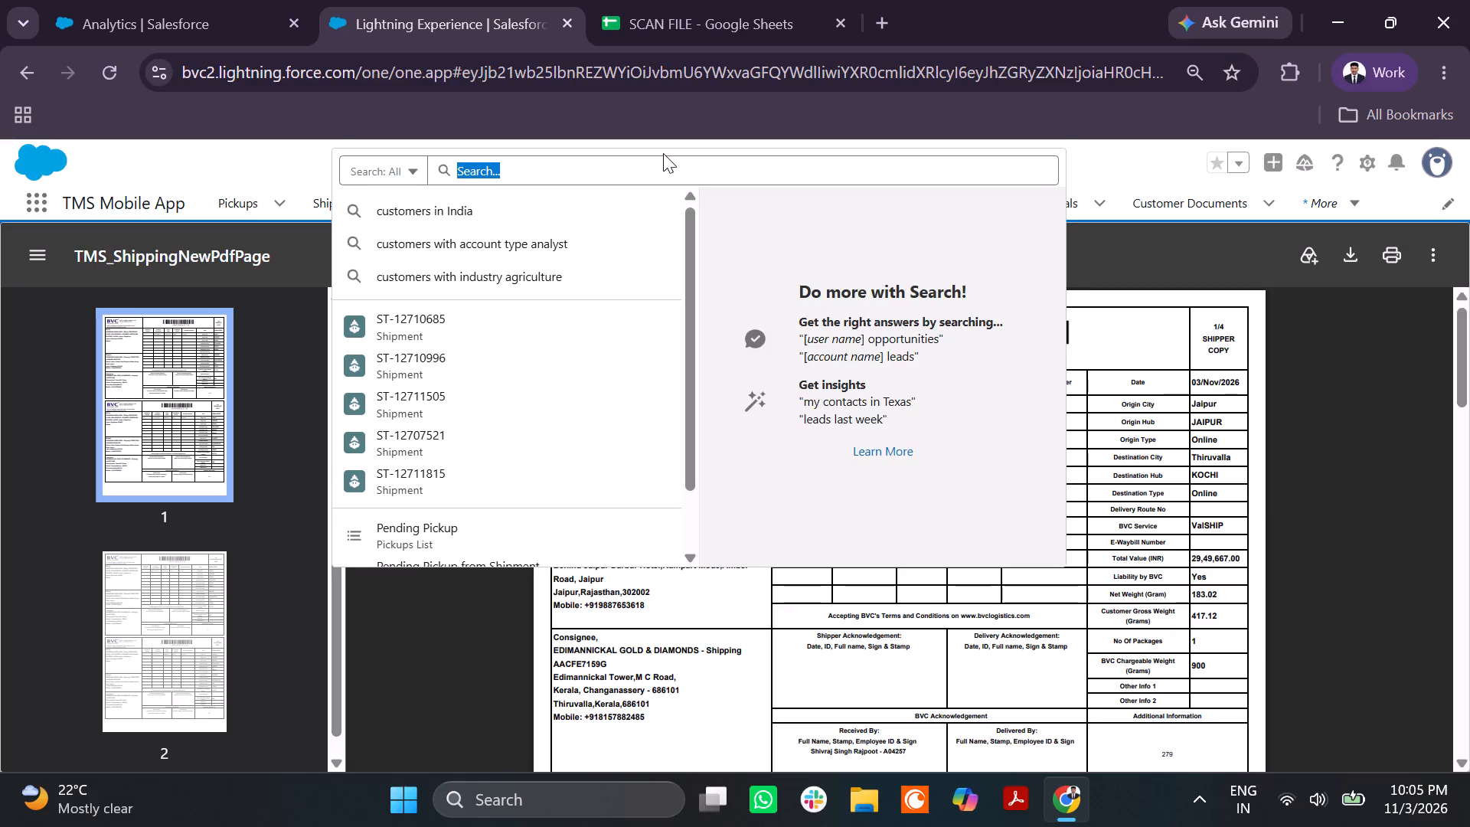
{"action": "left_click", "coordinate": [638, 168]}
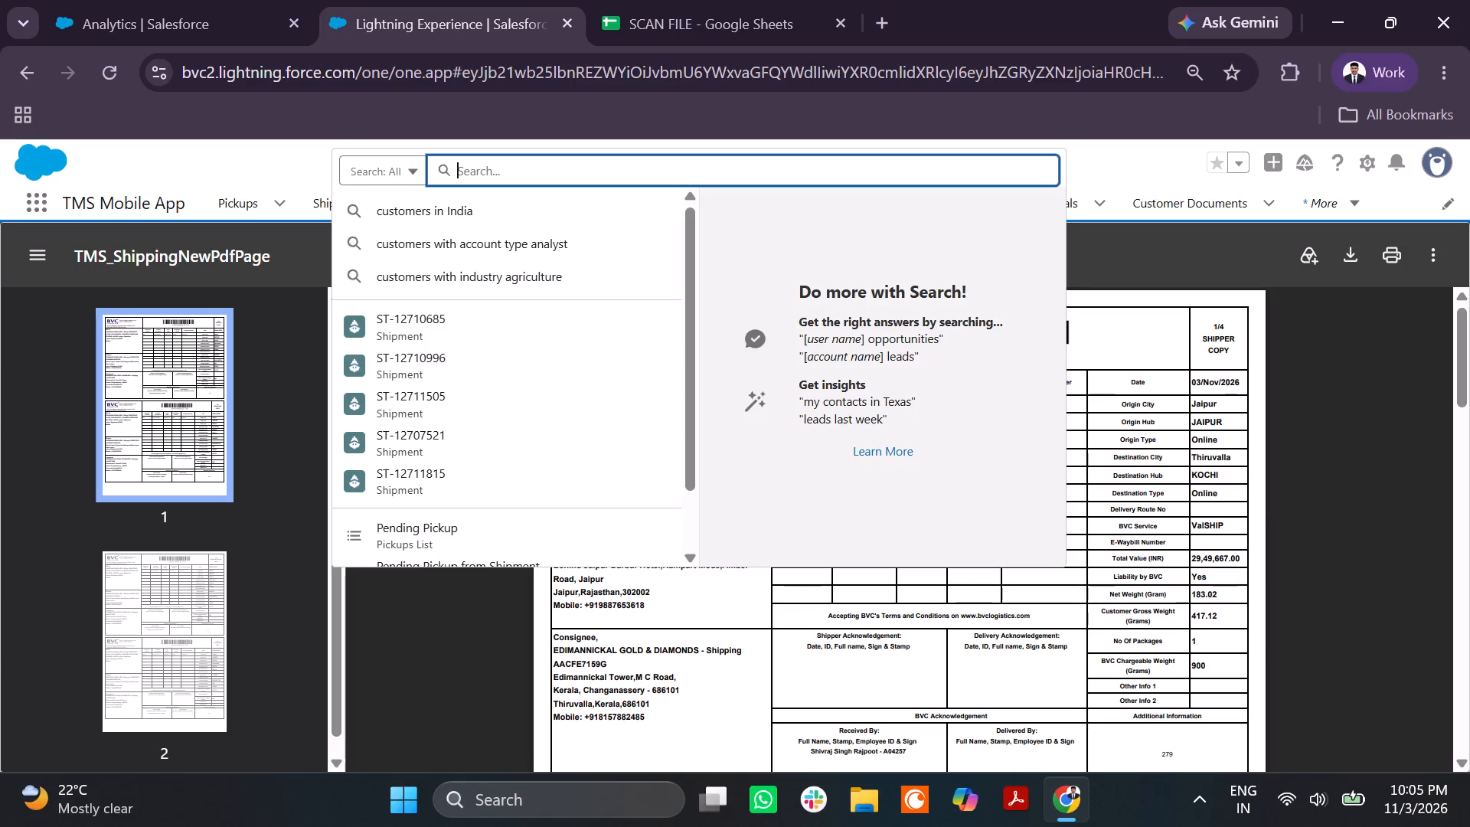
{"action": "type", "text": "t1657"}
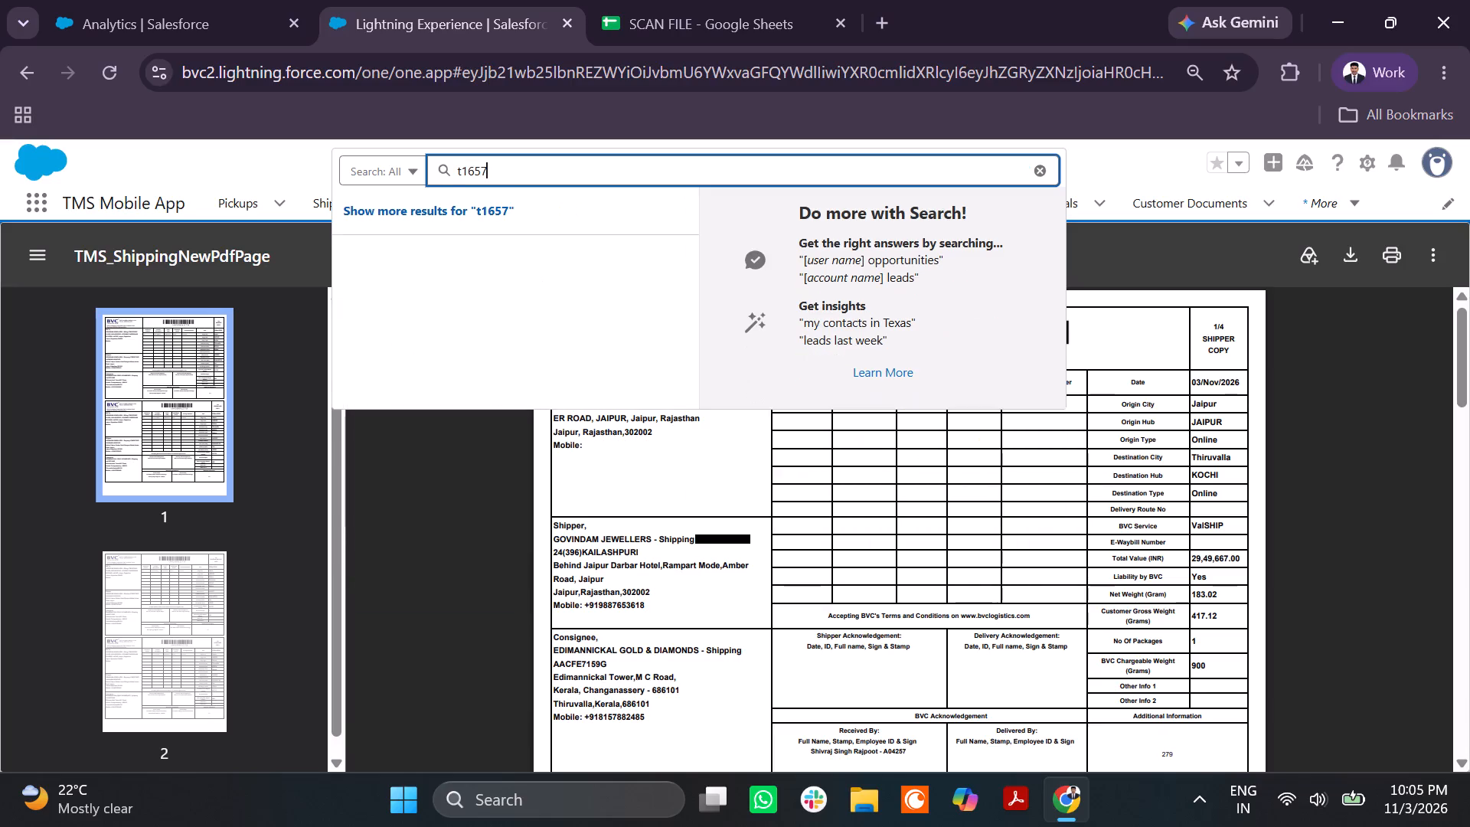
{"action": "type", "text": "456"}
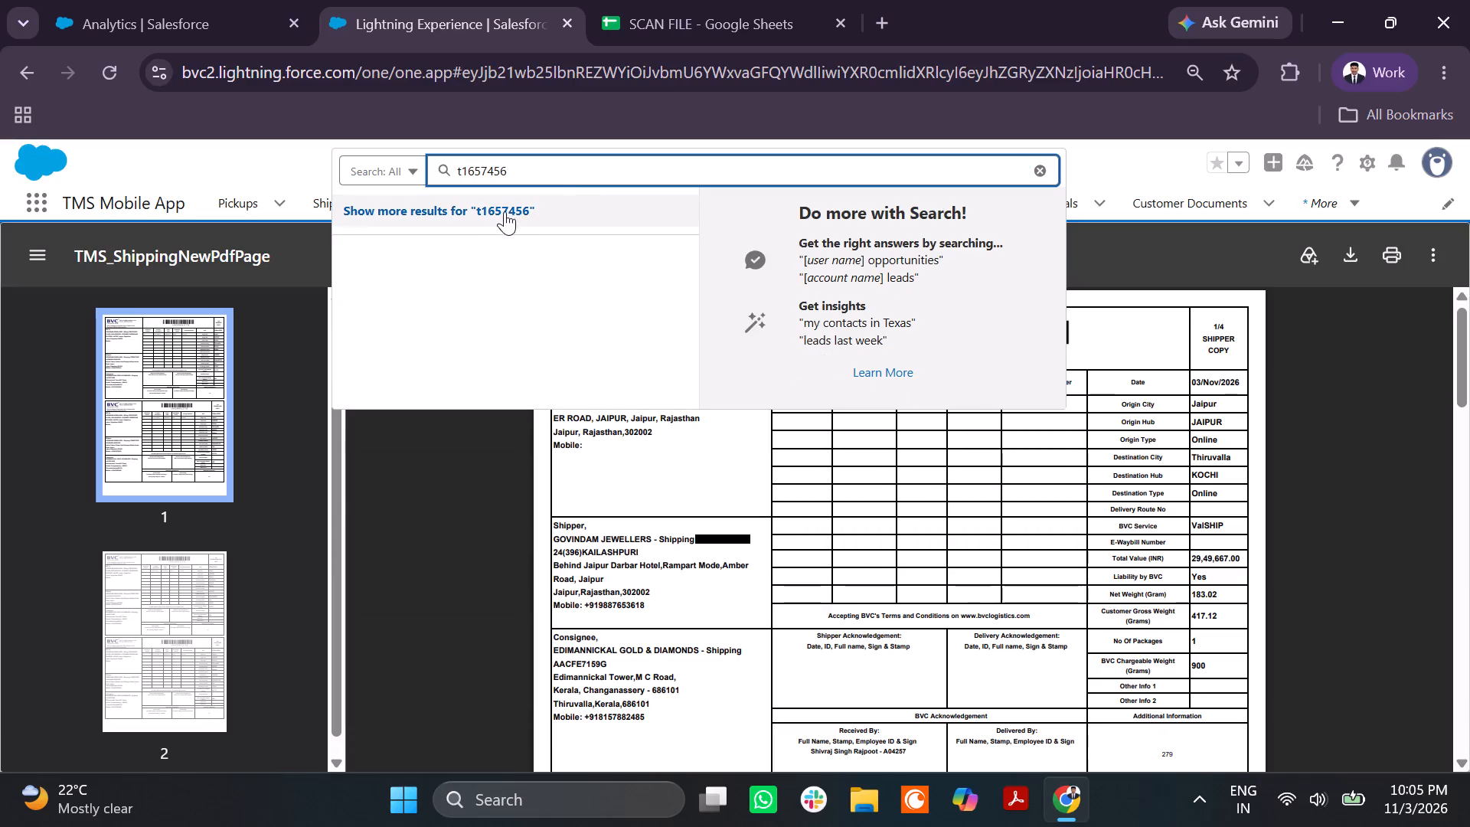
{"action": "left_click", "coordinate": [502, 210]}
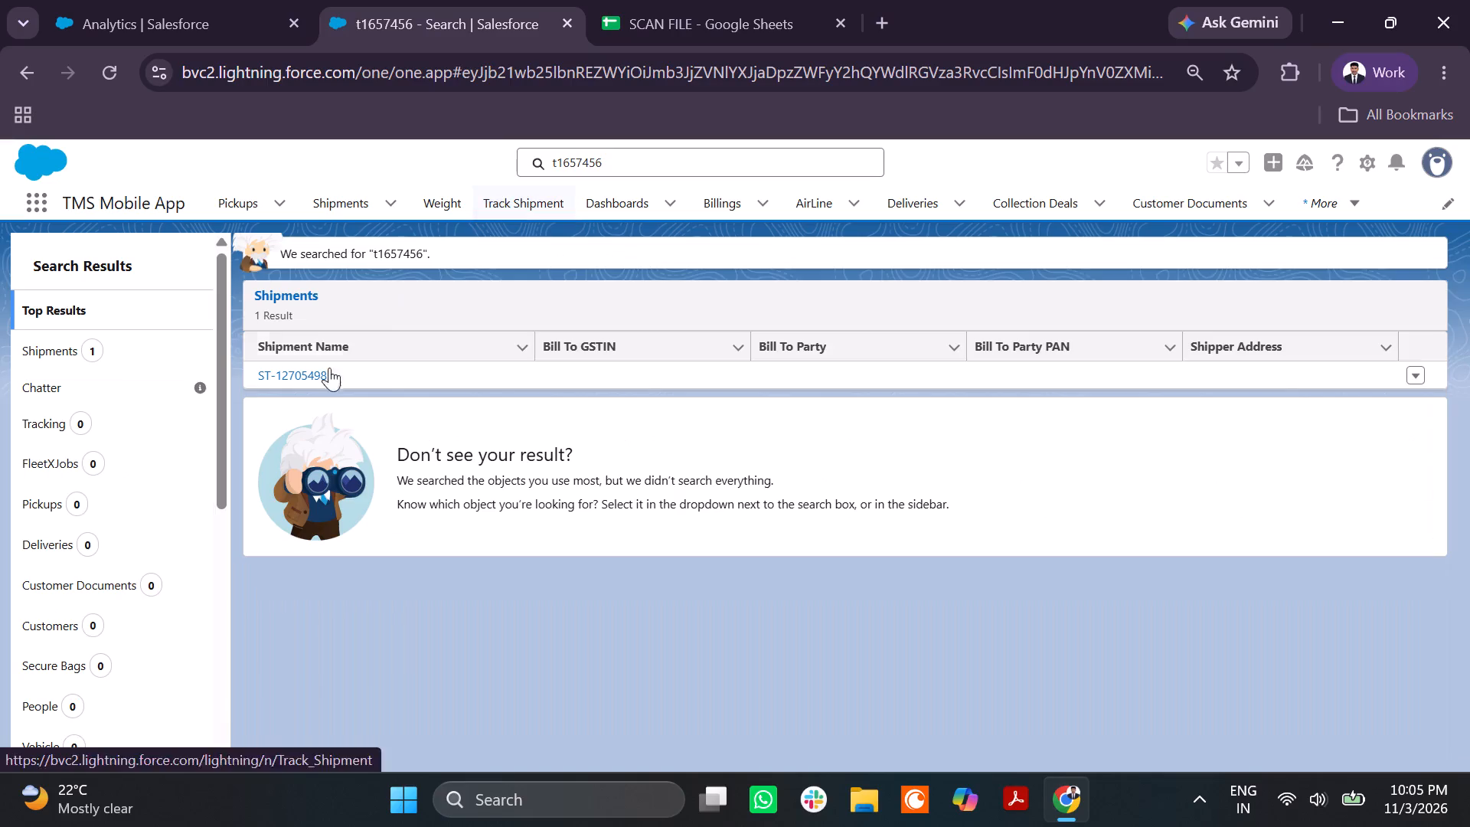
{"action": "left_click", "coordinate": [321, 373]}
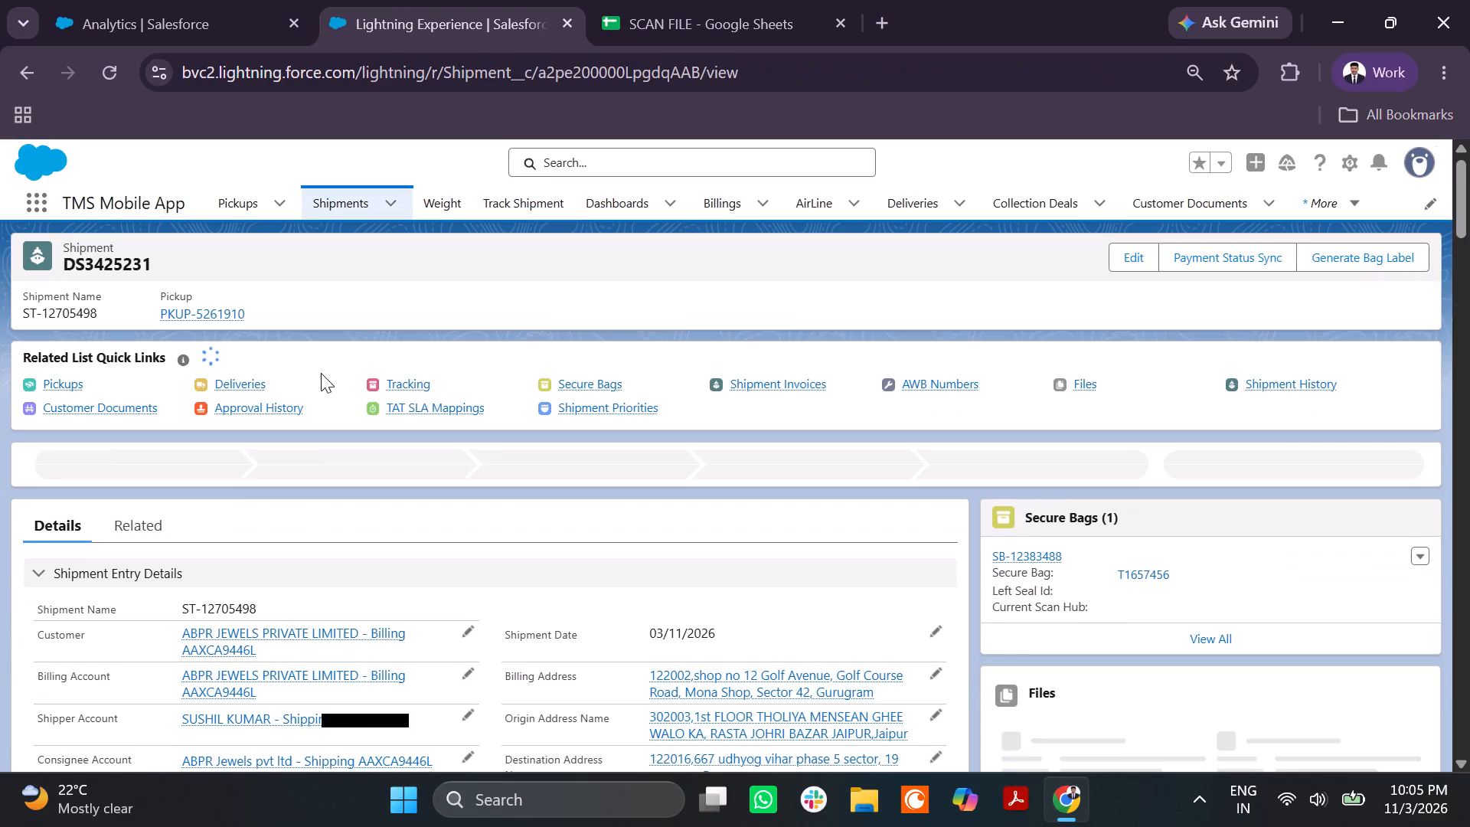
Generate the shipping label for this shipment and print one copy of page 1 only on the HP LaserJet M1530 MFP.
{"action": "left_click", "coordinate": [1080, 255]}
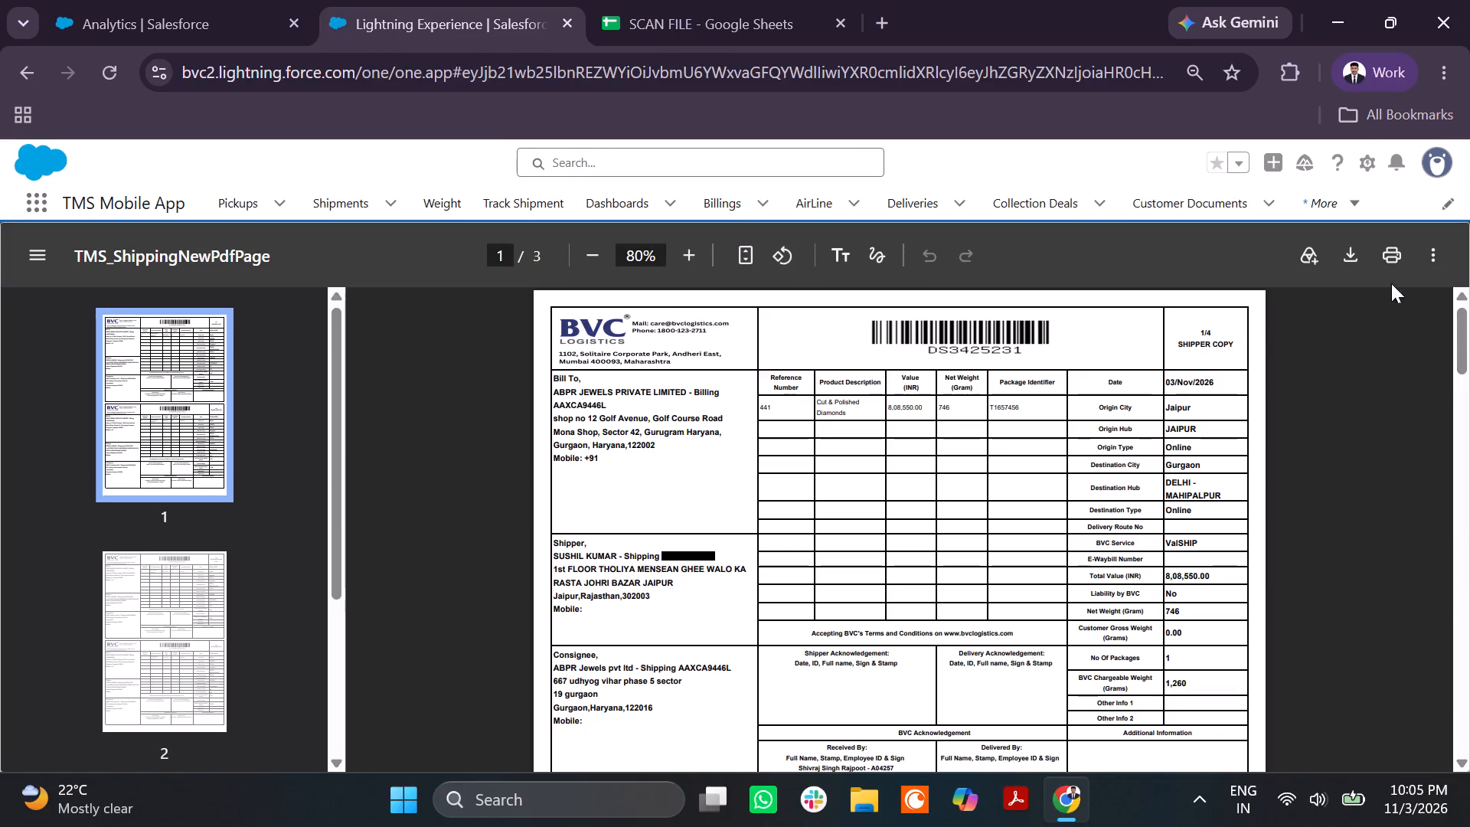
{"action": "left_click", "coordinate": [1385, 256]}
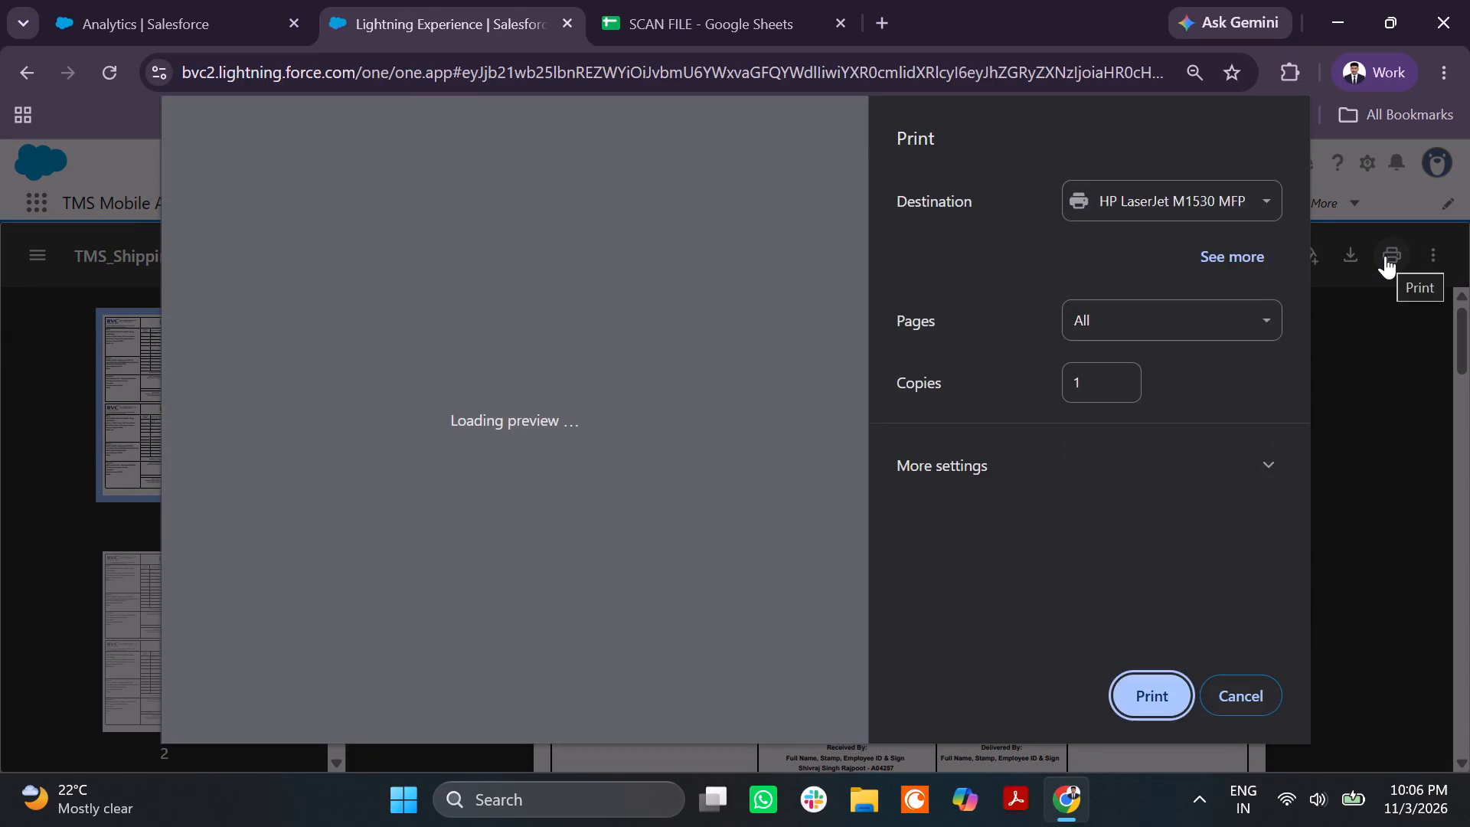
{"action": "left_click", "coordinate": [1258, 315]}
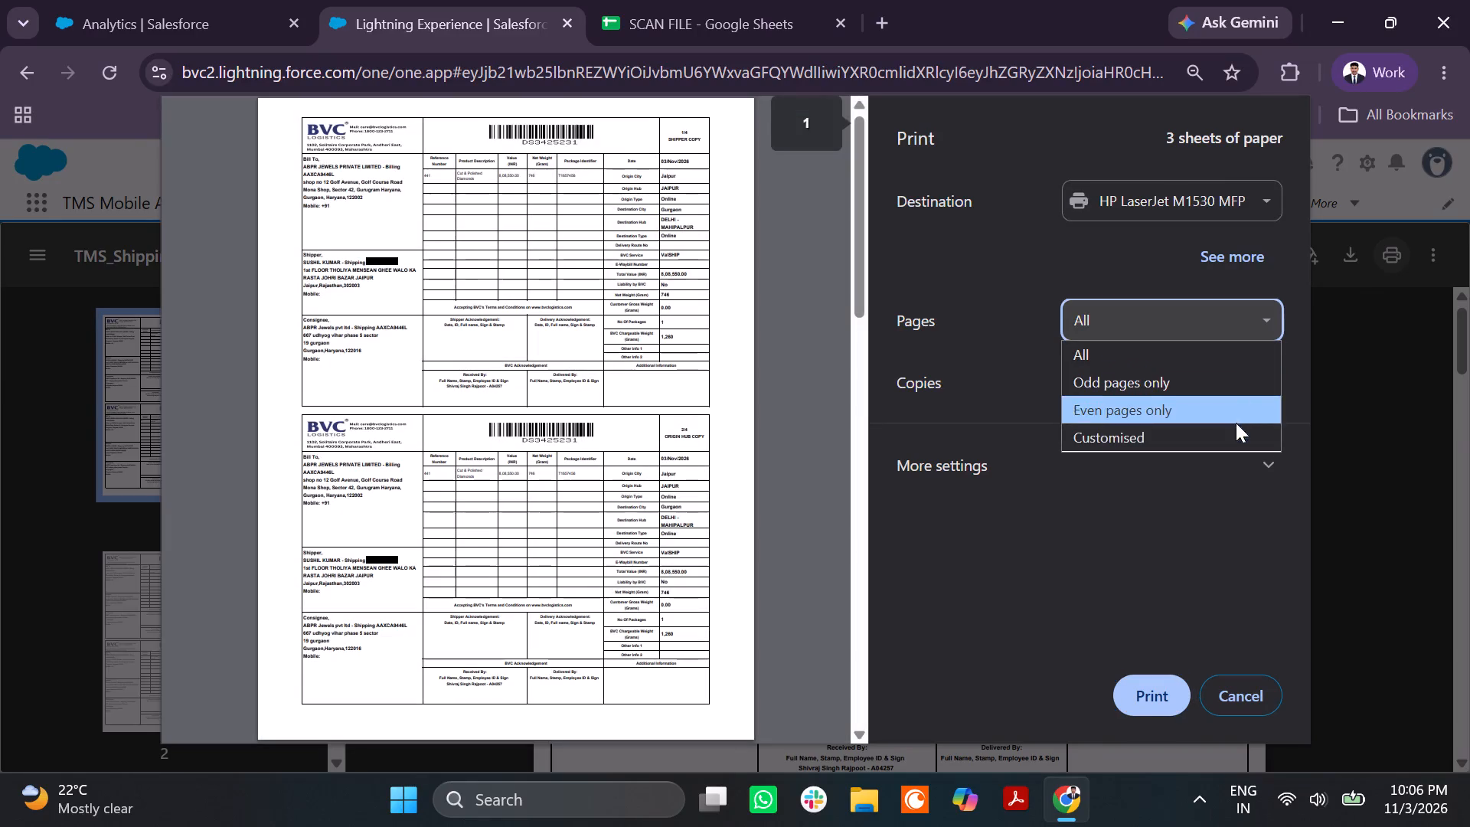
{"action": "left_click", "coordinate": [1234, 429]}
{"action": "key", "text": "1"}
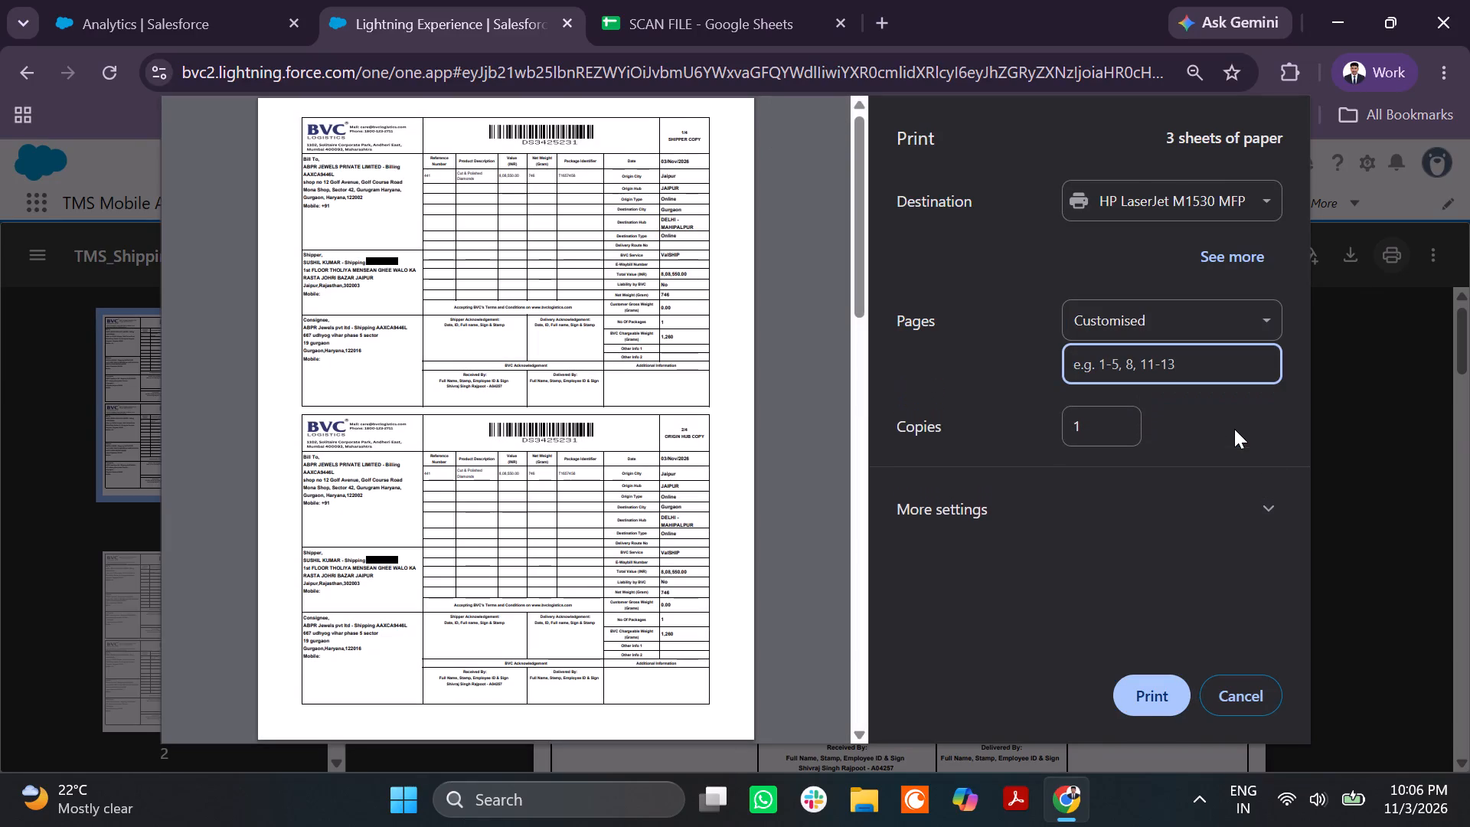
{"action": "key", "text": "1"}
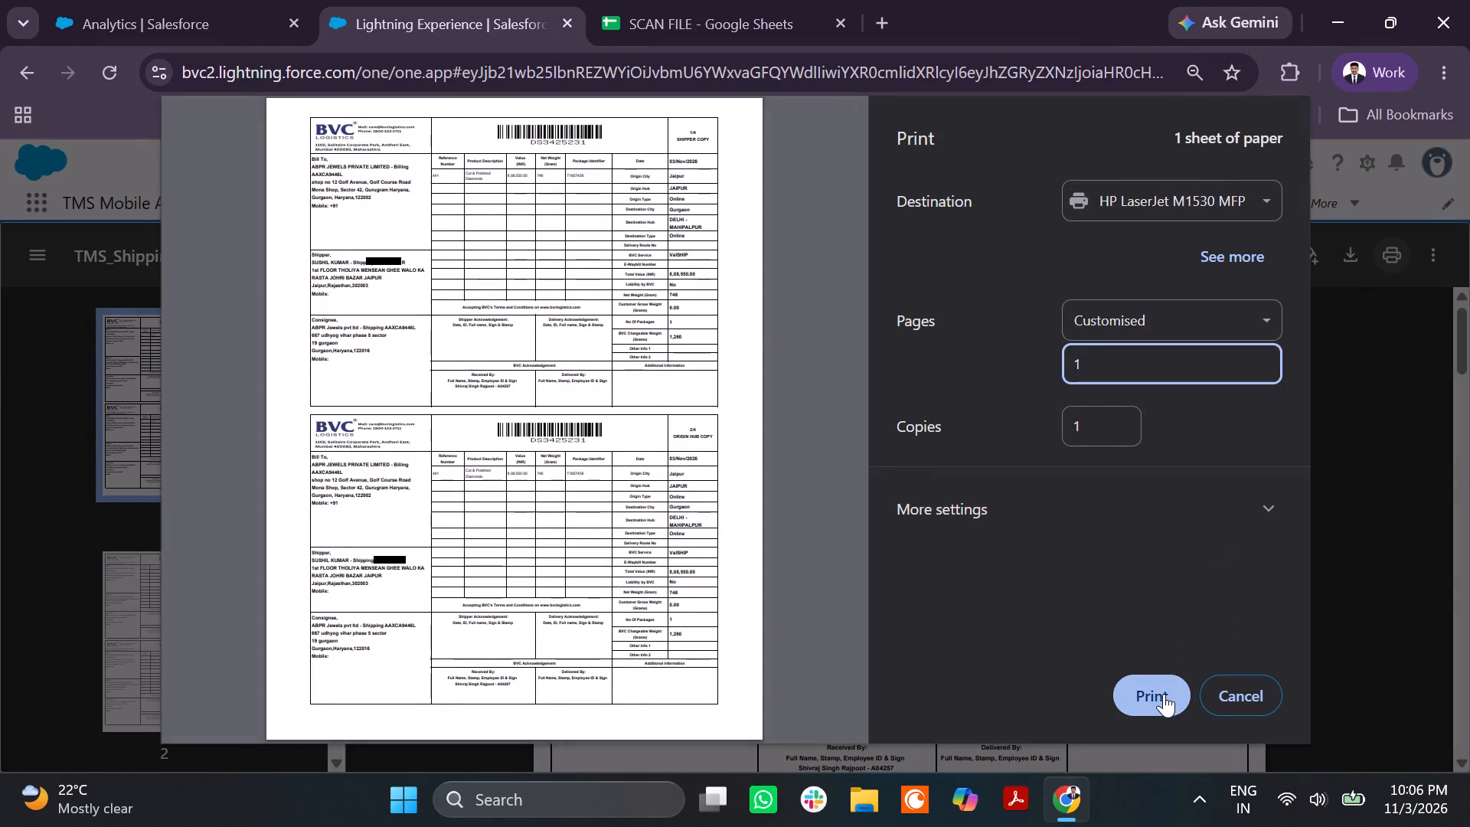
{"action": "left_click", "coordinate": [1164, 694]}
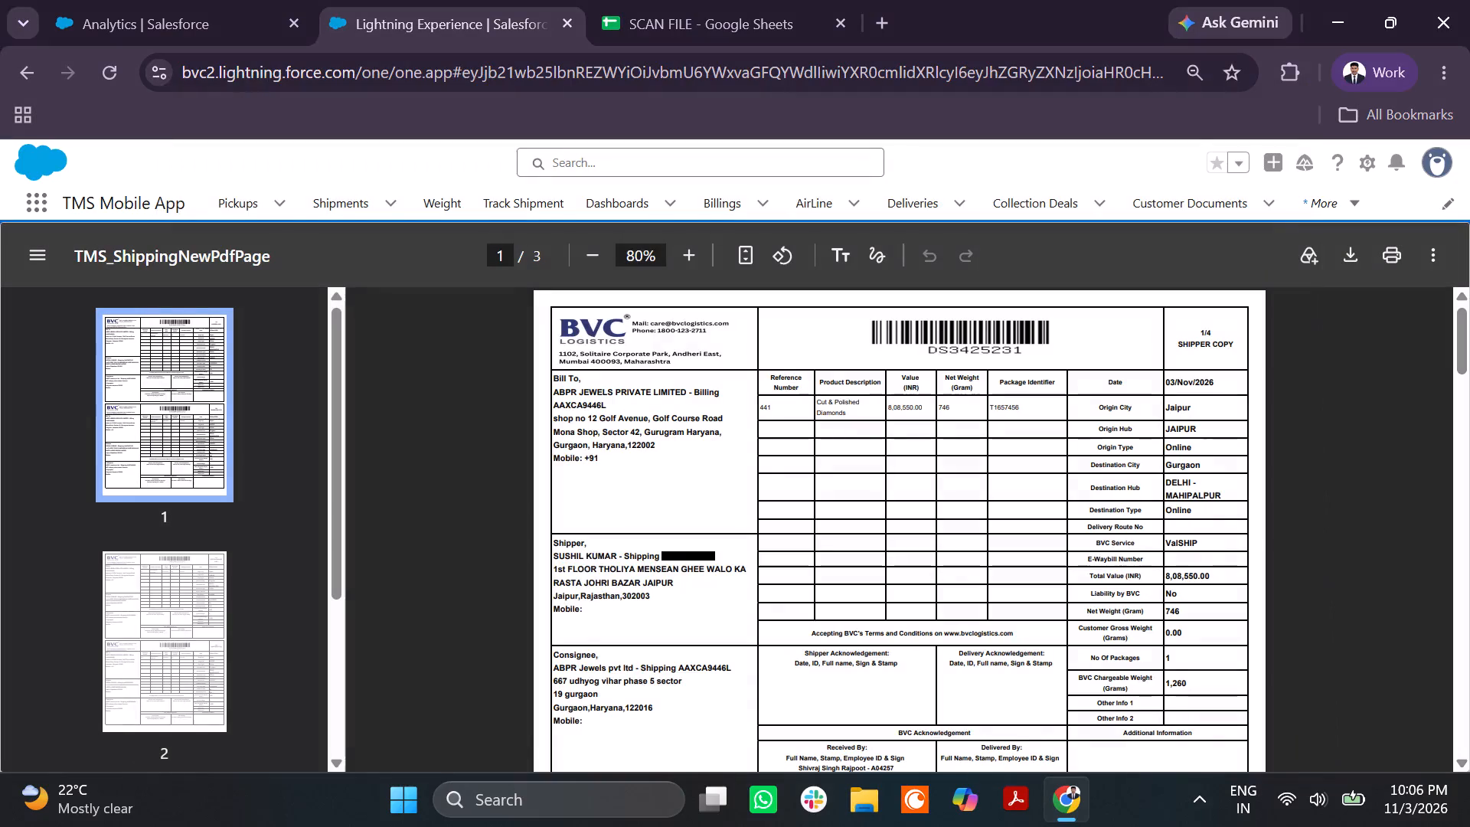
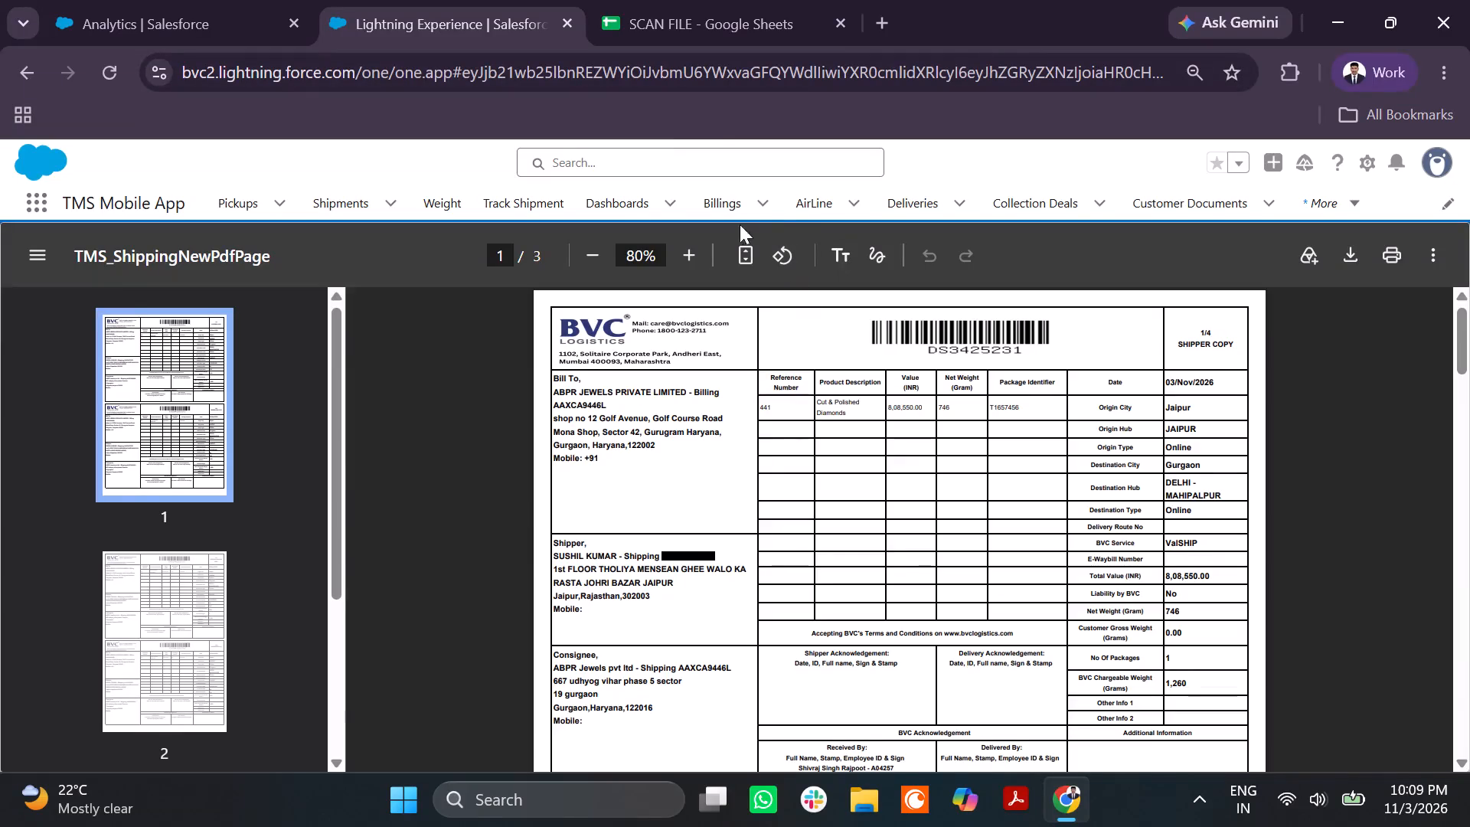
{"action": "left_click", "coordinate": [687, 157]}
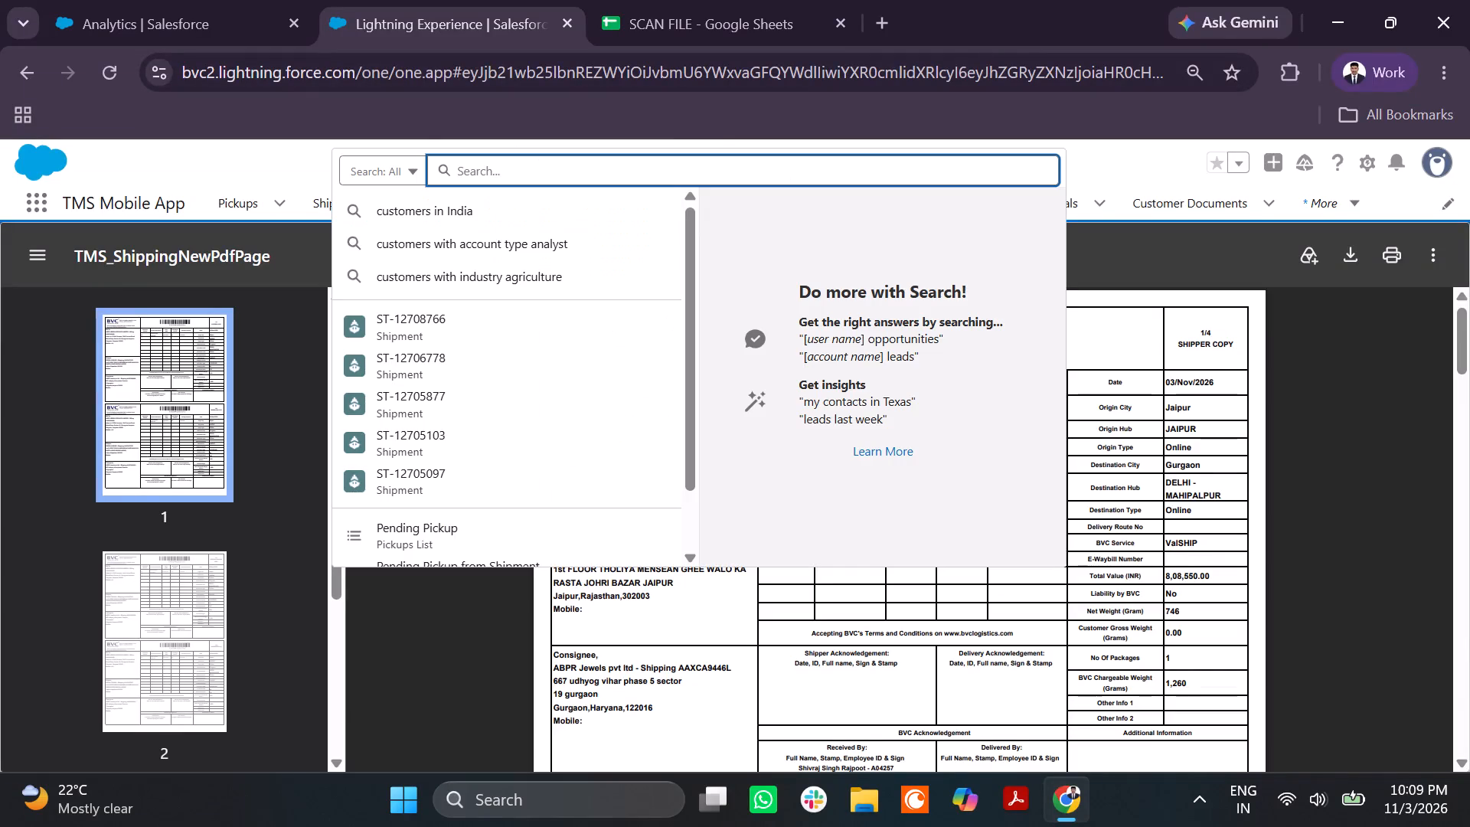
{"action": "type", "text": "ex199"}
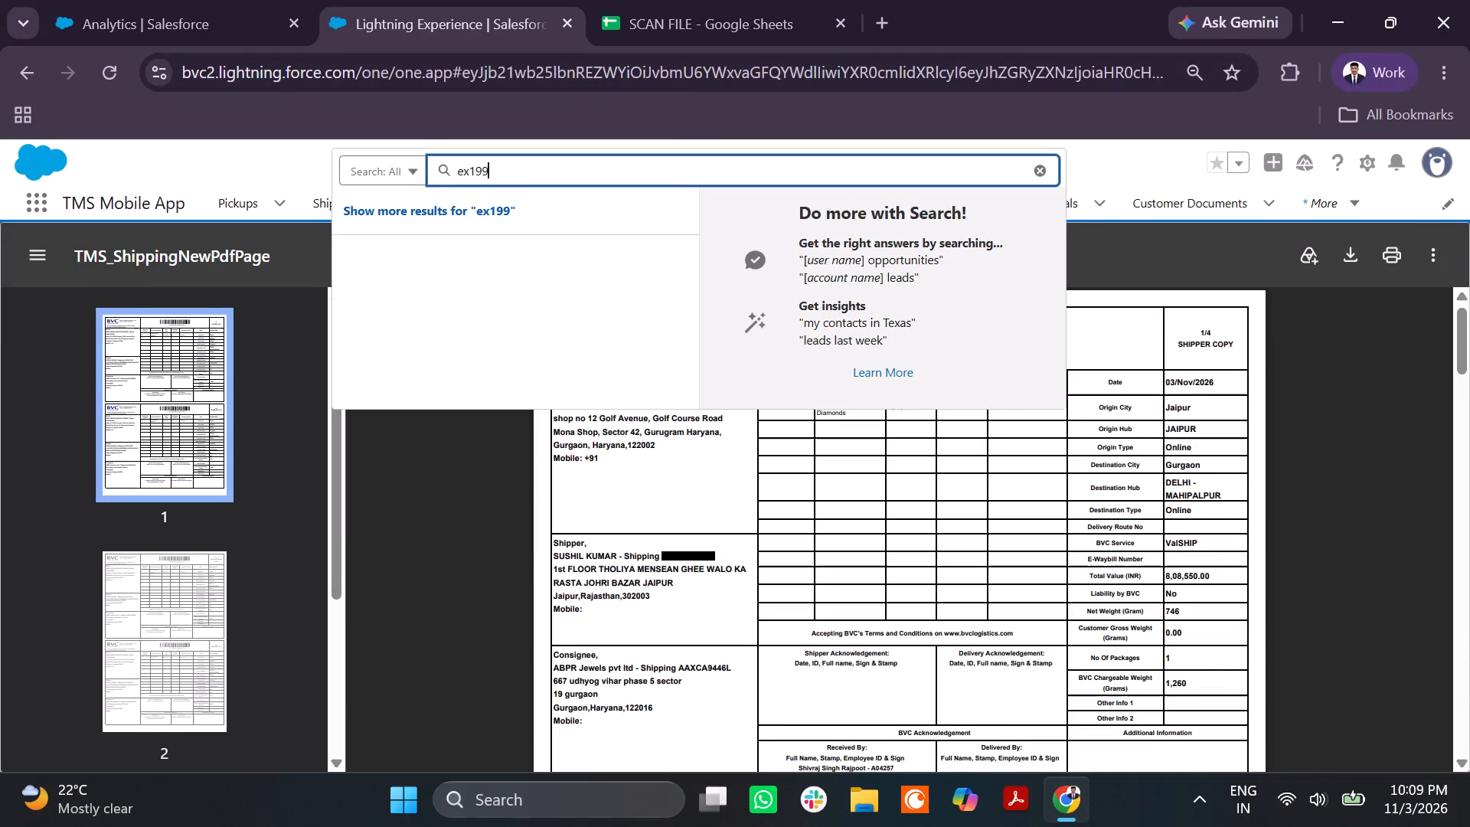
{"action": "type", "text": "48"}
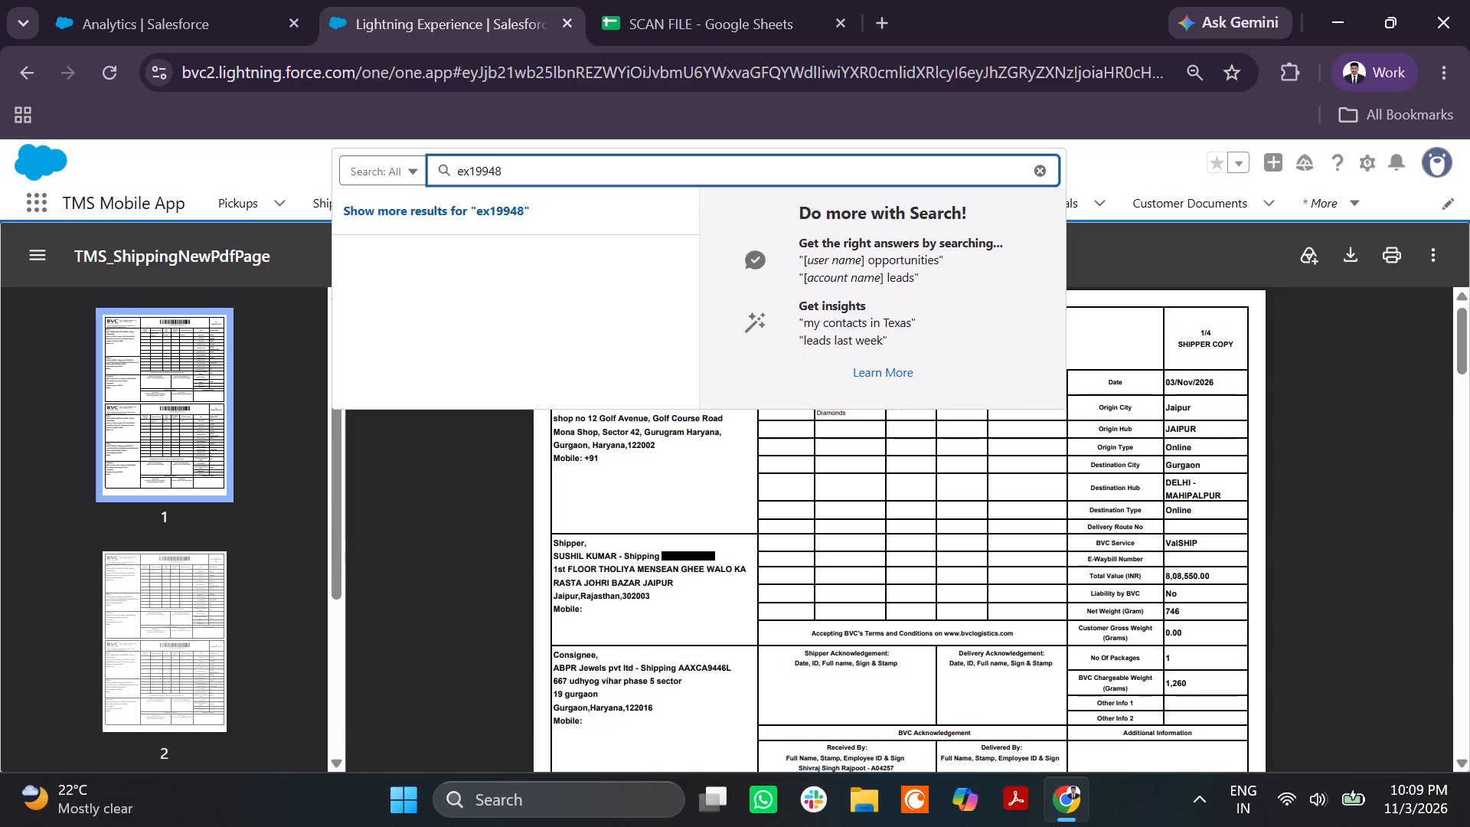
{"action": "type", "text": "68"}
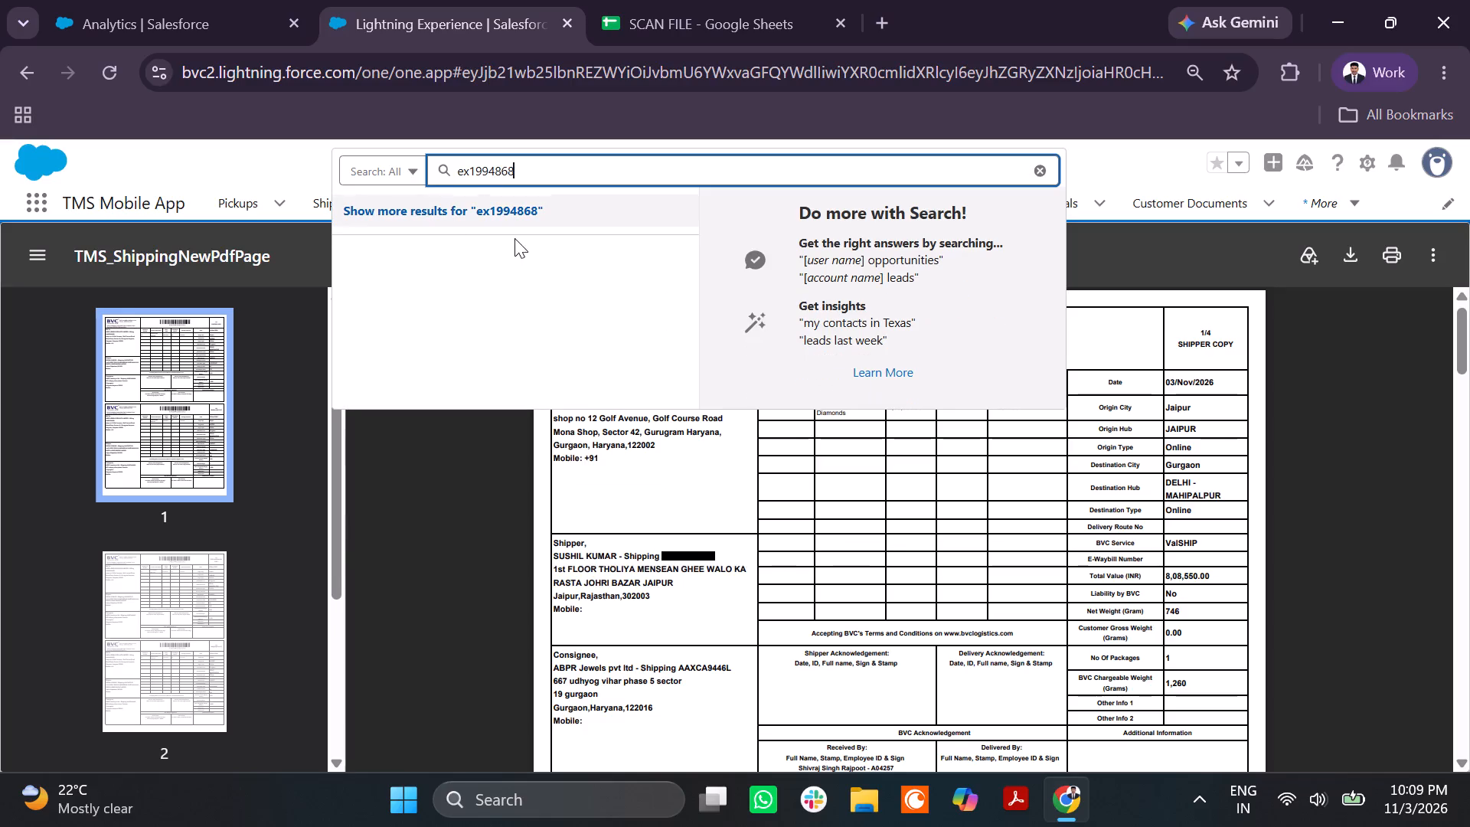
{"action": "left_click", "coordinate": [518, 204]}
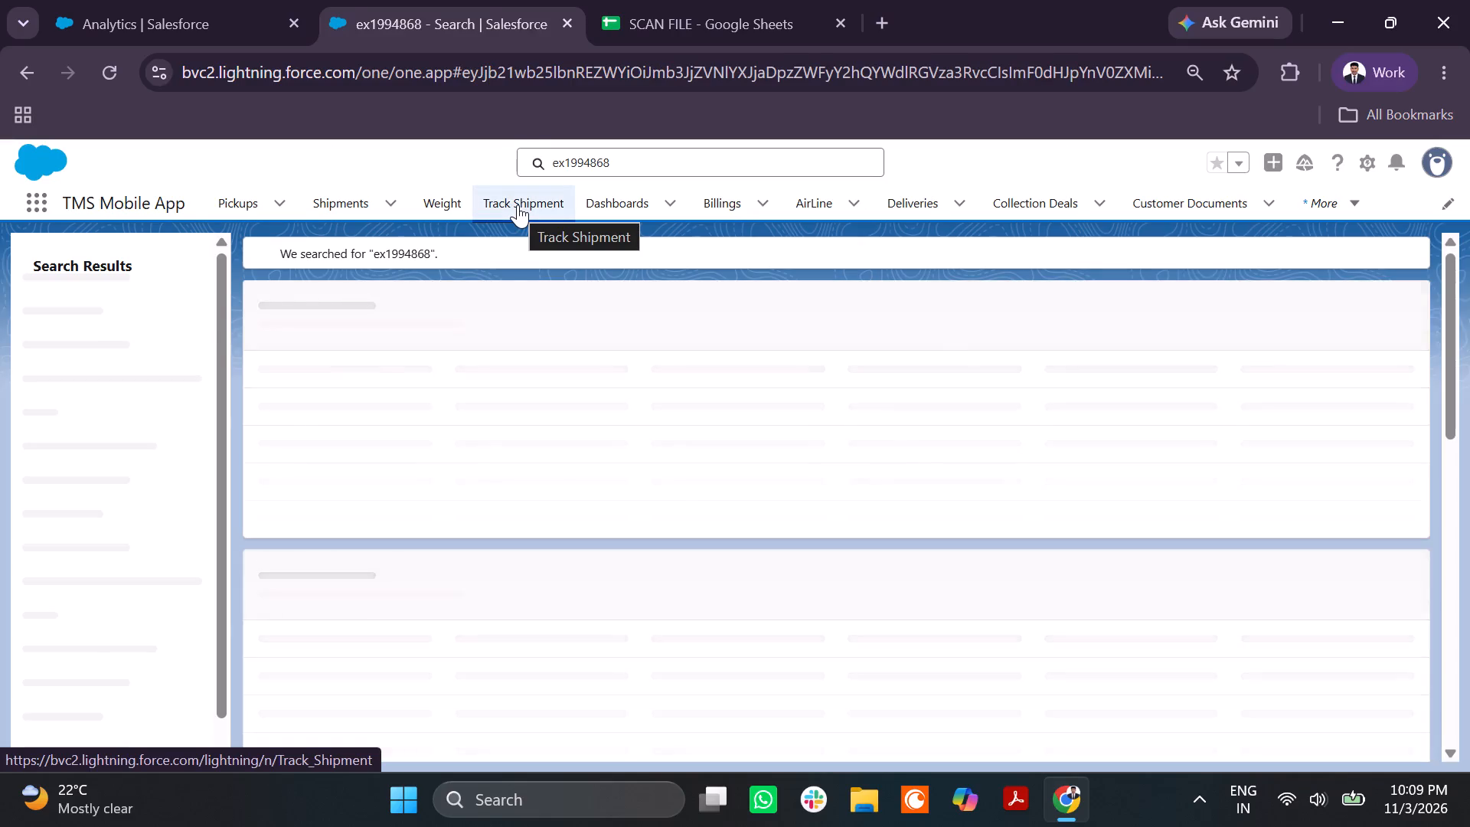
{"action": "left_click", "coordinate": [297, 373]}
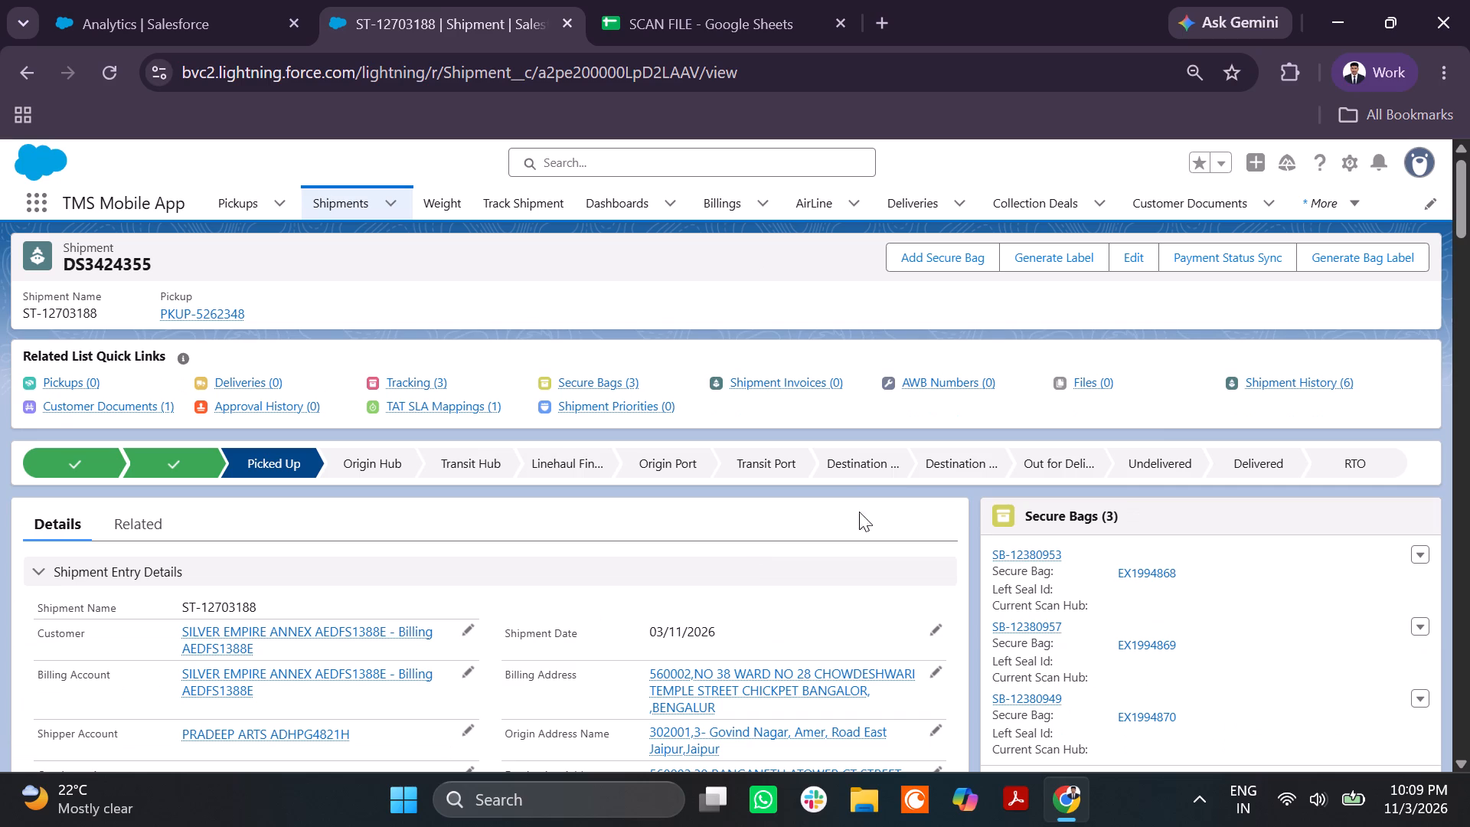
Generate this shipment's shipping label and print one copy of page 1 only on the HP LaserJet M1530 MFP.
{"action": "left_click", "coordinate": [1063, 260]}
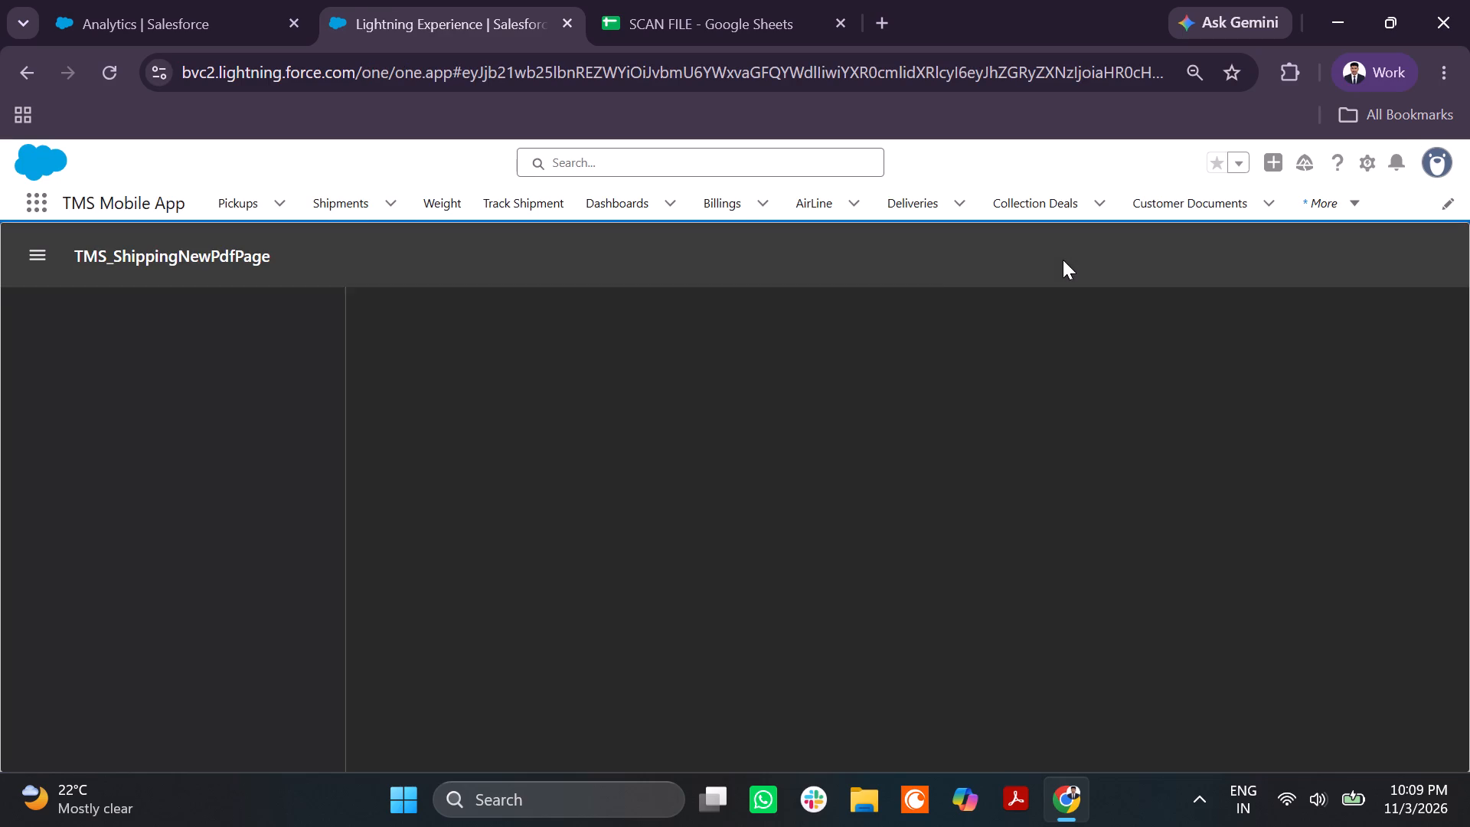
{"action": "left_click", "coordinate": [1400, 259]}
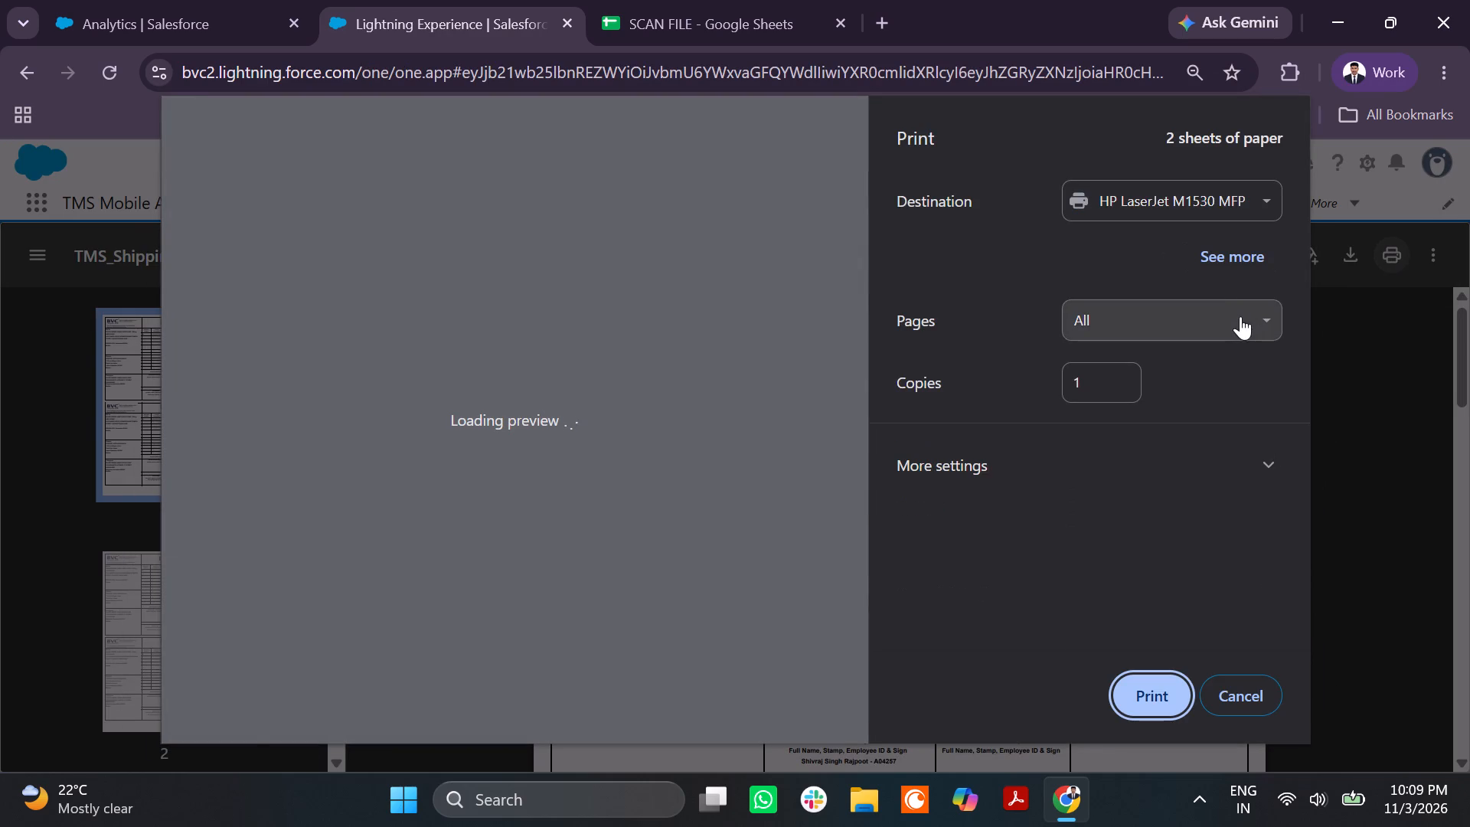
{"action": "left_click", "coordinate": [1260, 320]}
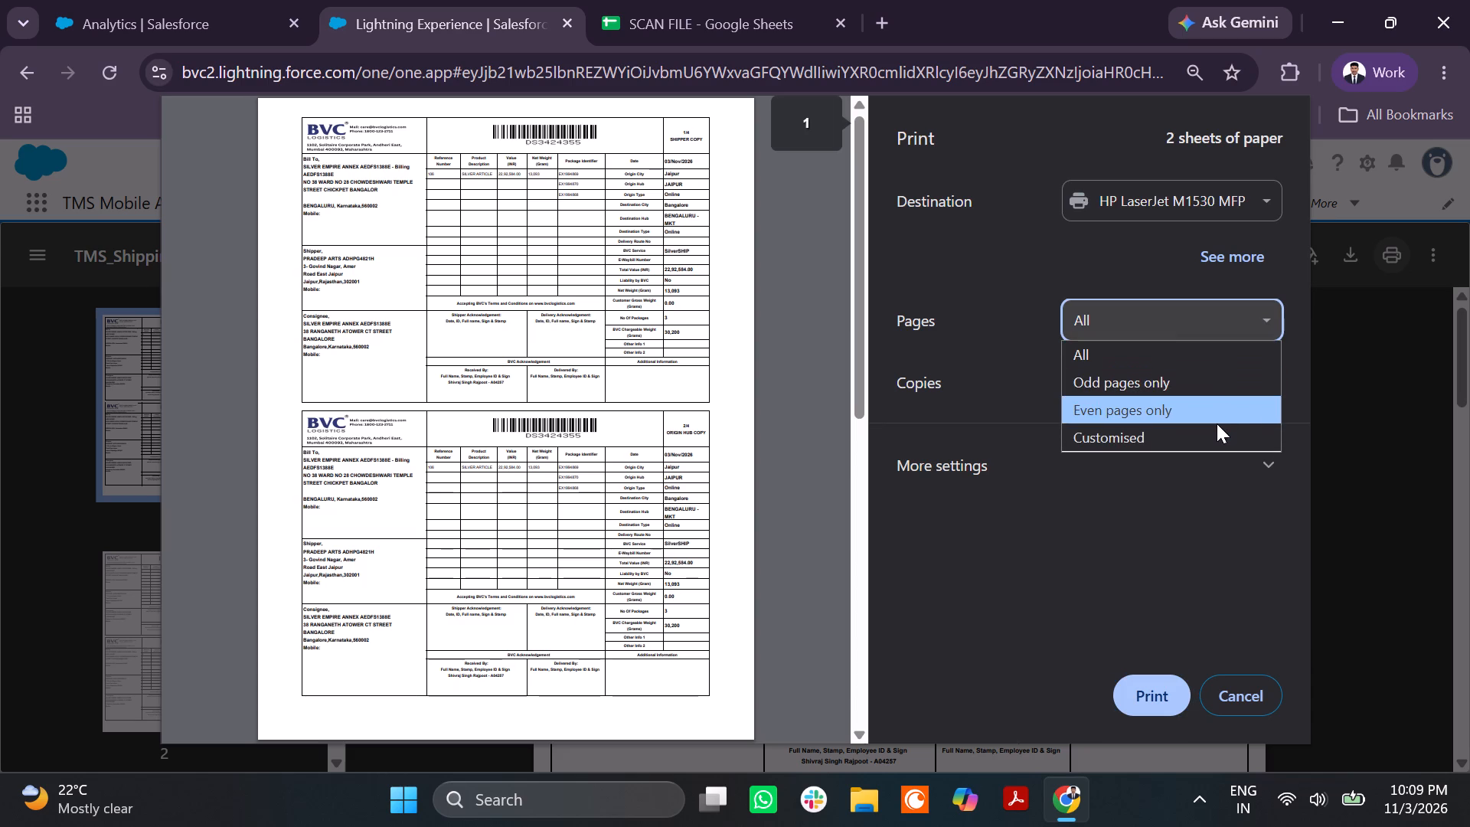
{"action": "left_click", "coordinate": [1214, 433]}
{"action": "key", "text": "1"}
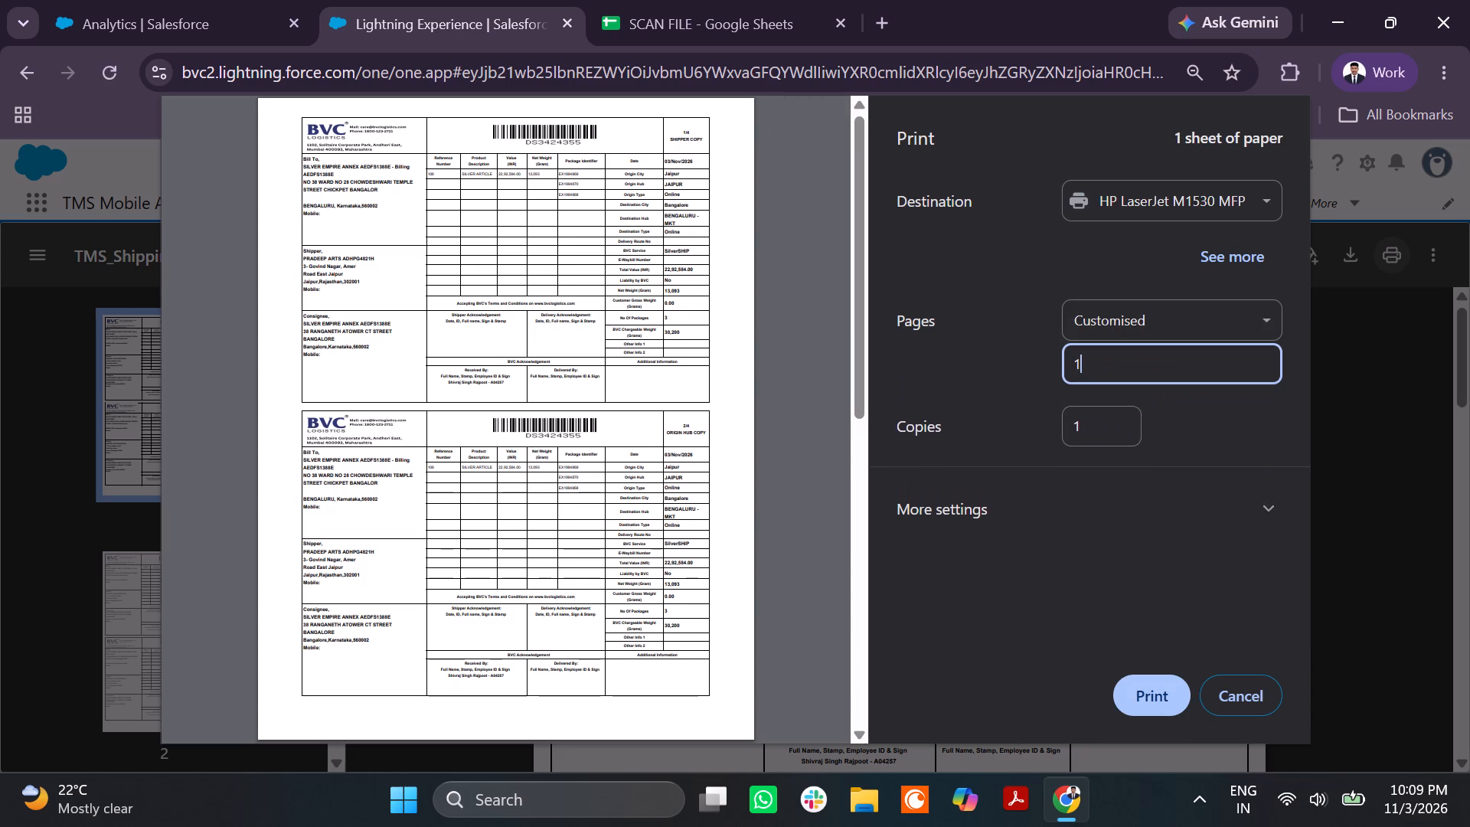
{"action": "left_click", "coordinate": [1145, 690]}
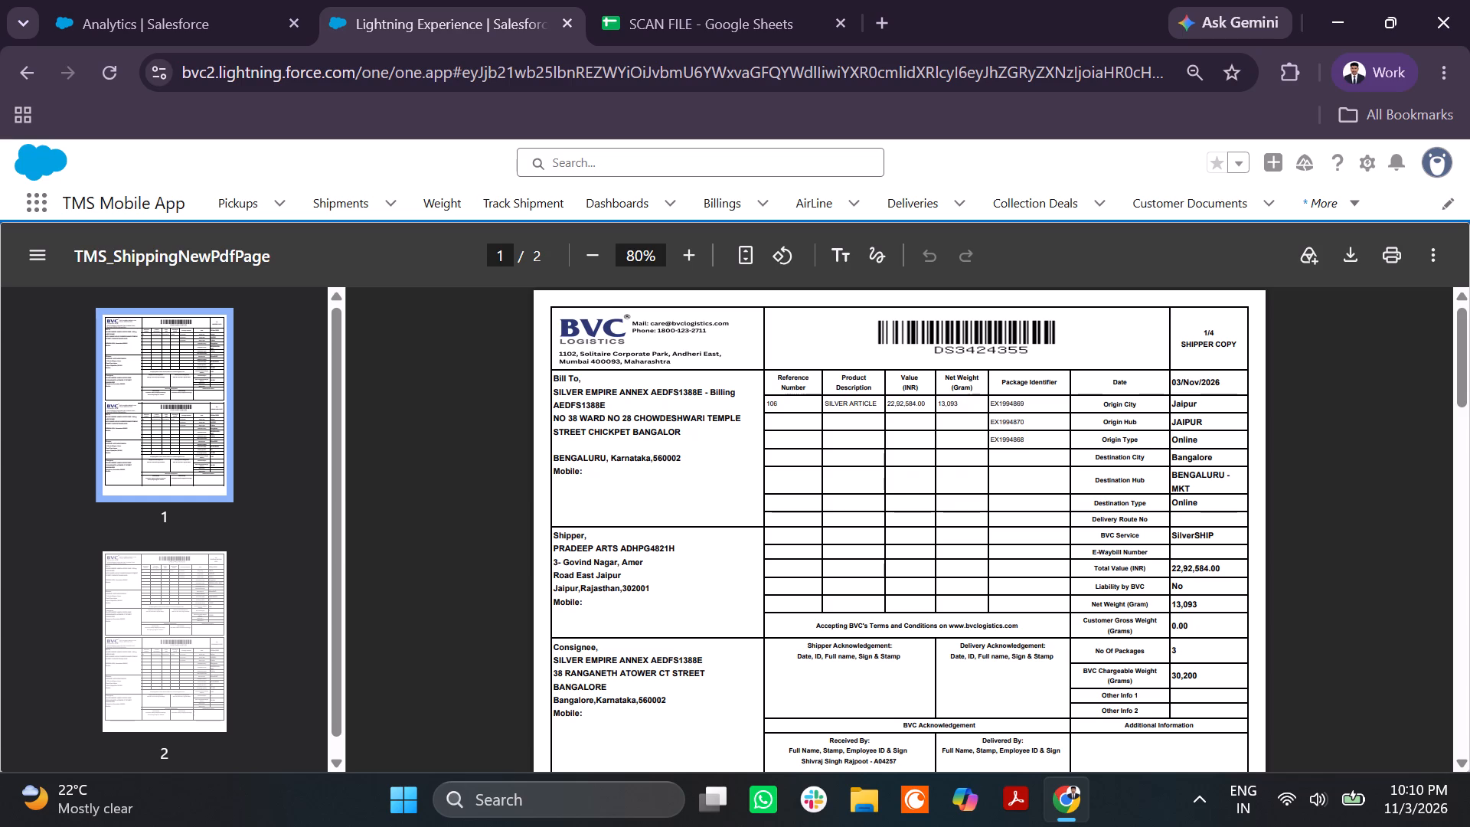
{"action": "left_click", "coordinate": [682, 162]}
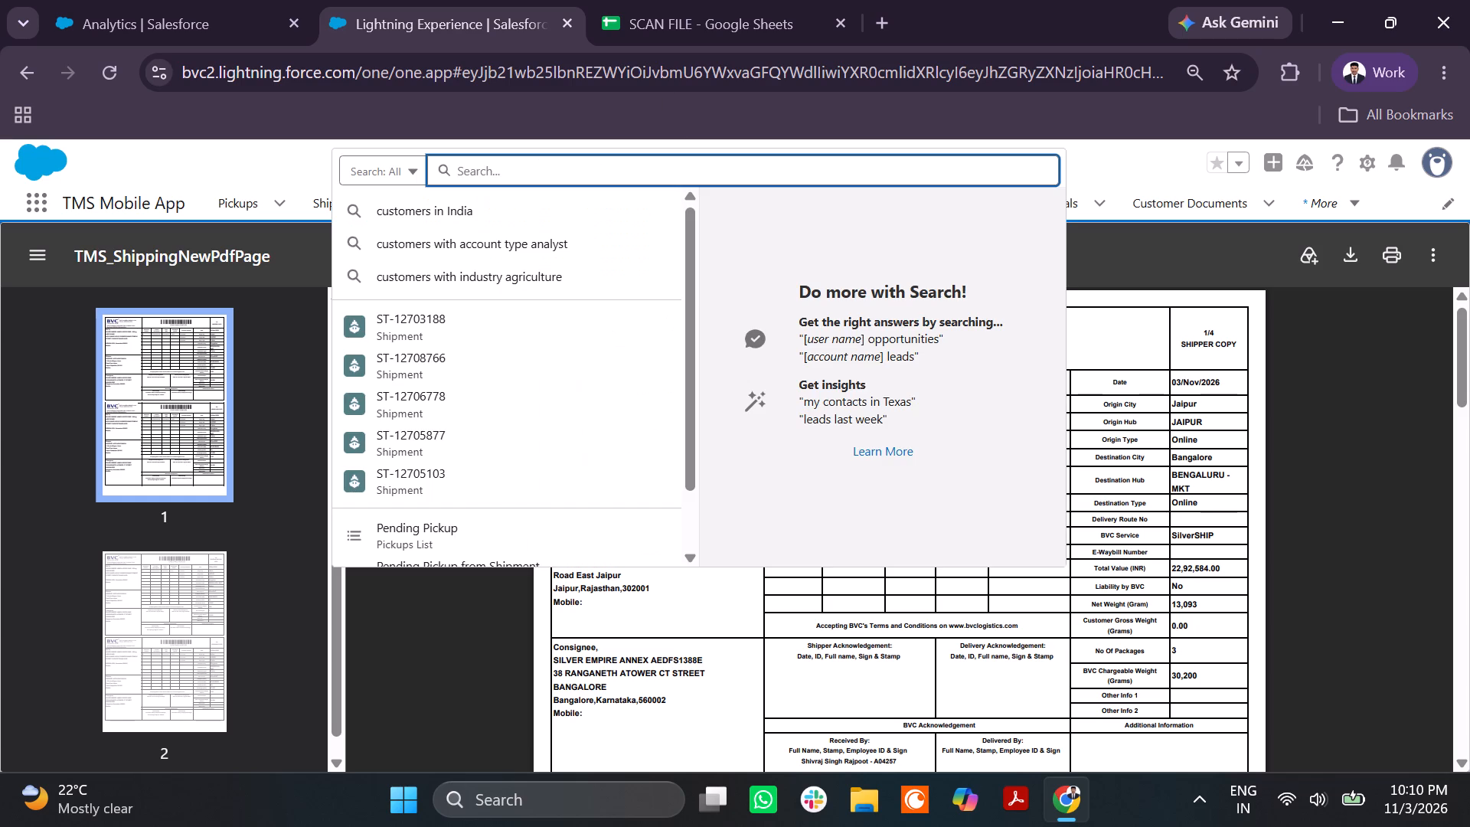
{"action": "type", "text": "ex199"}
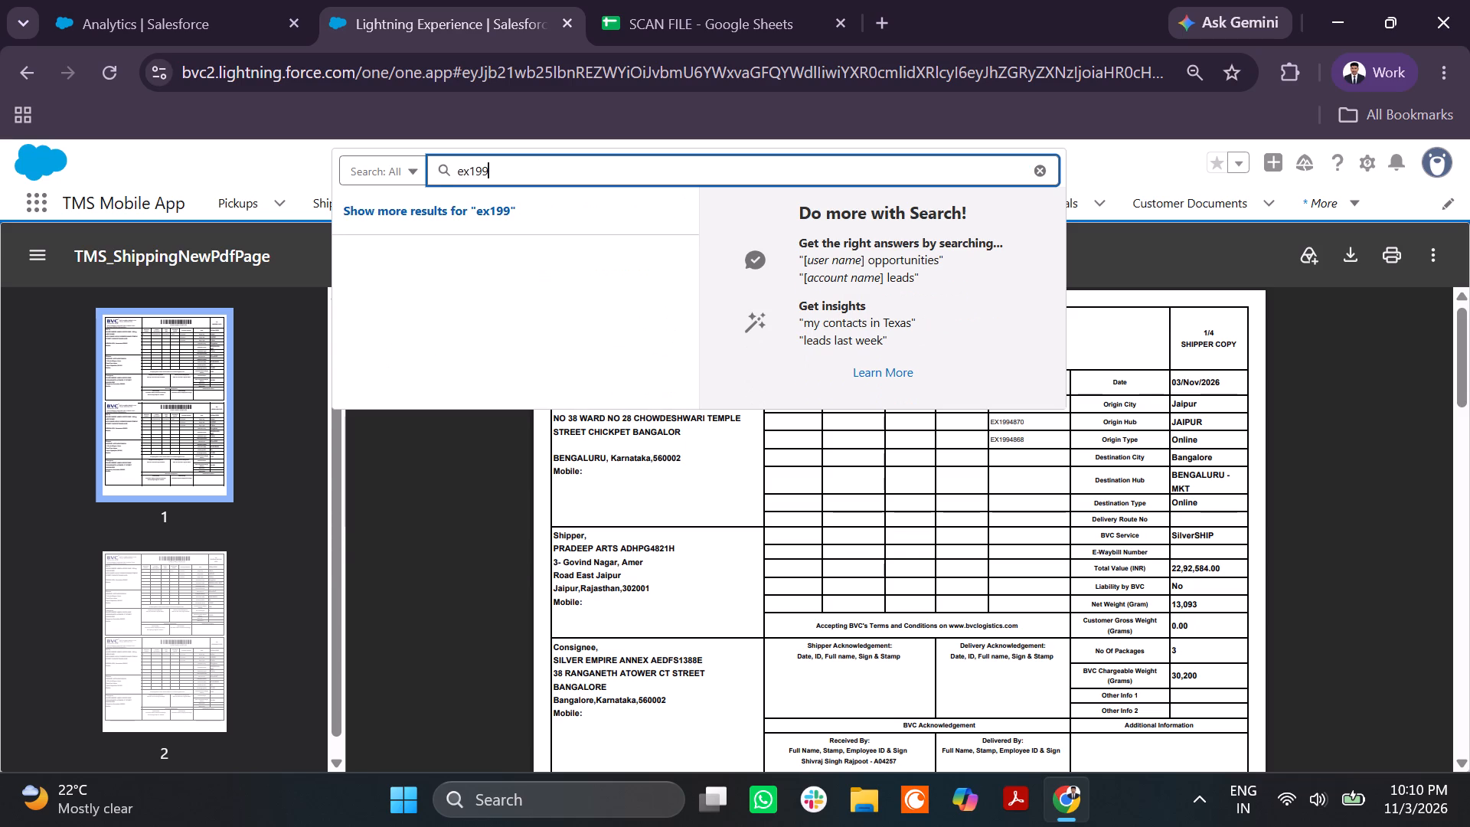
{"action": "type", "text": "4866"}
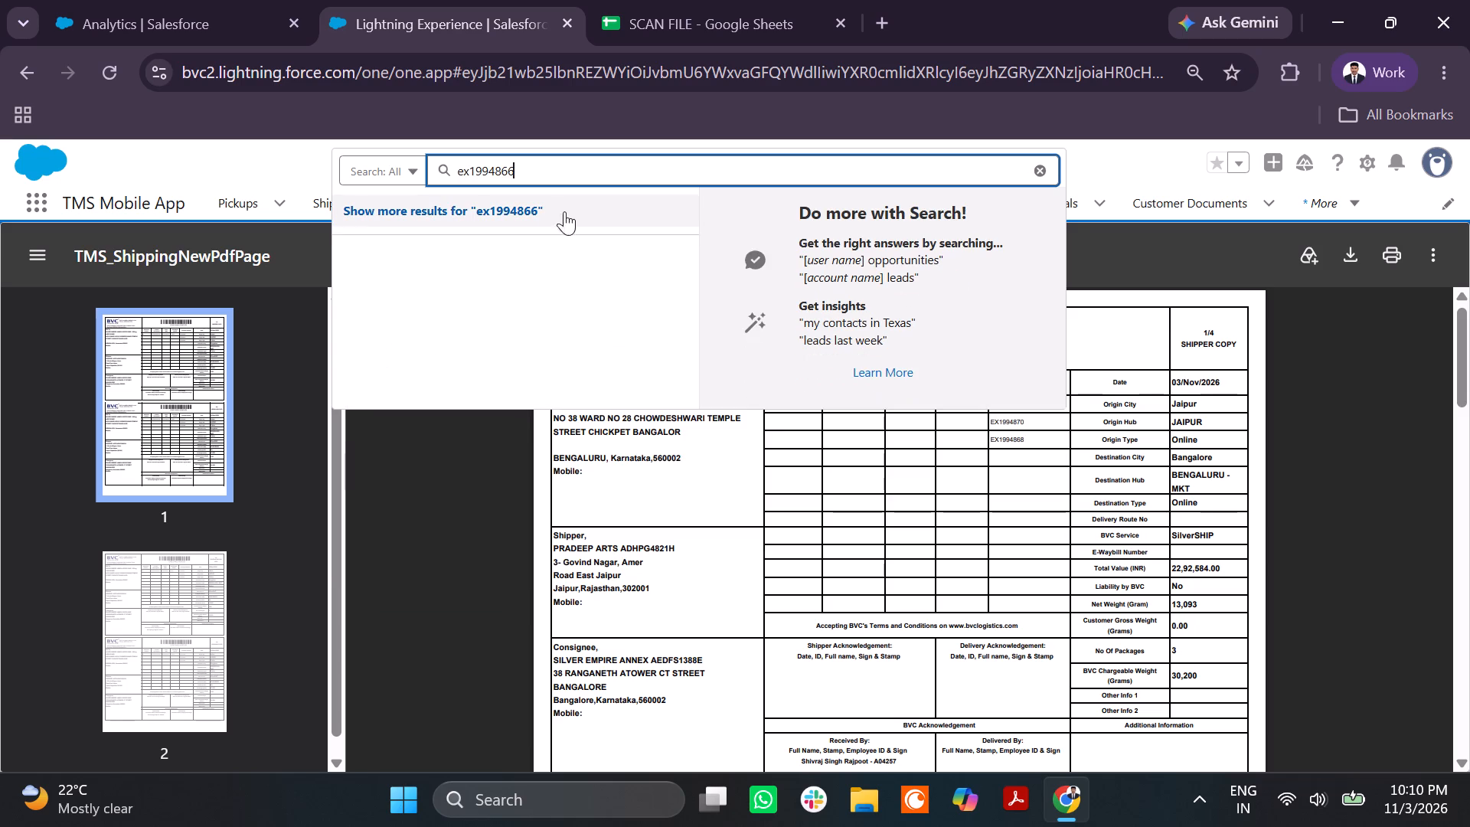
{"action": "left_click", "coordinate": [530, 206]}
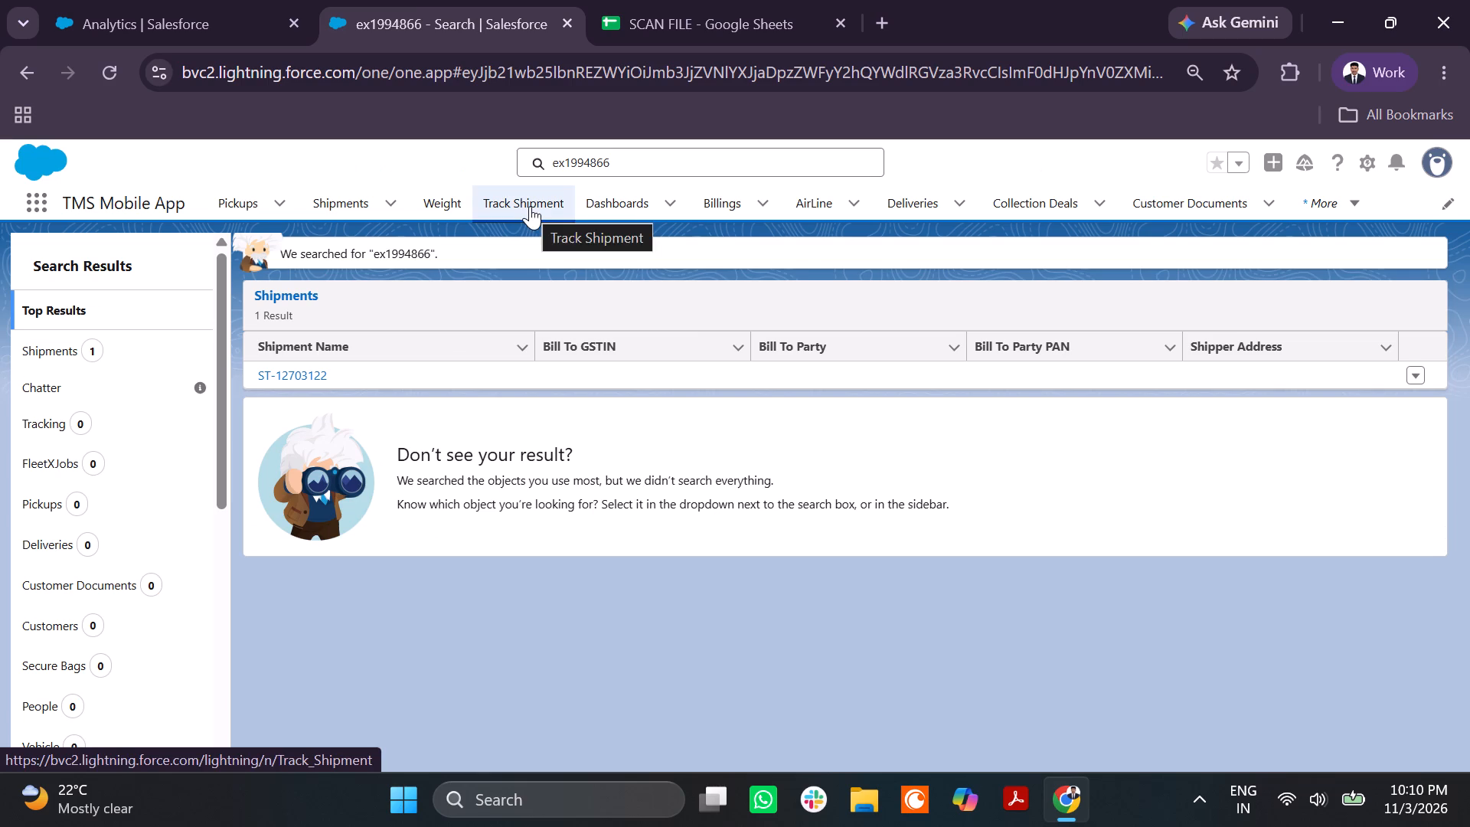
{"action": "left_click", "coordinate": [306, 371]}
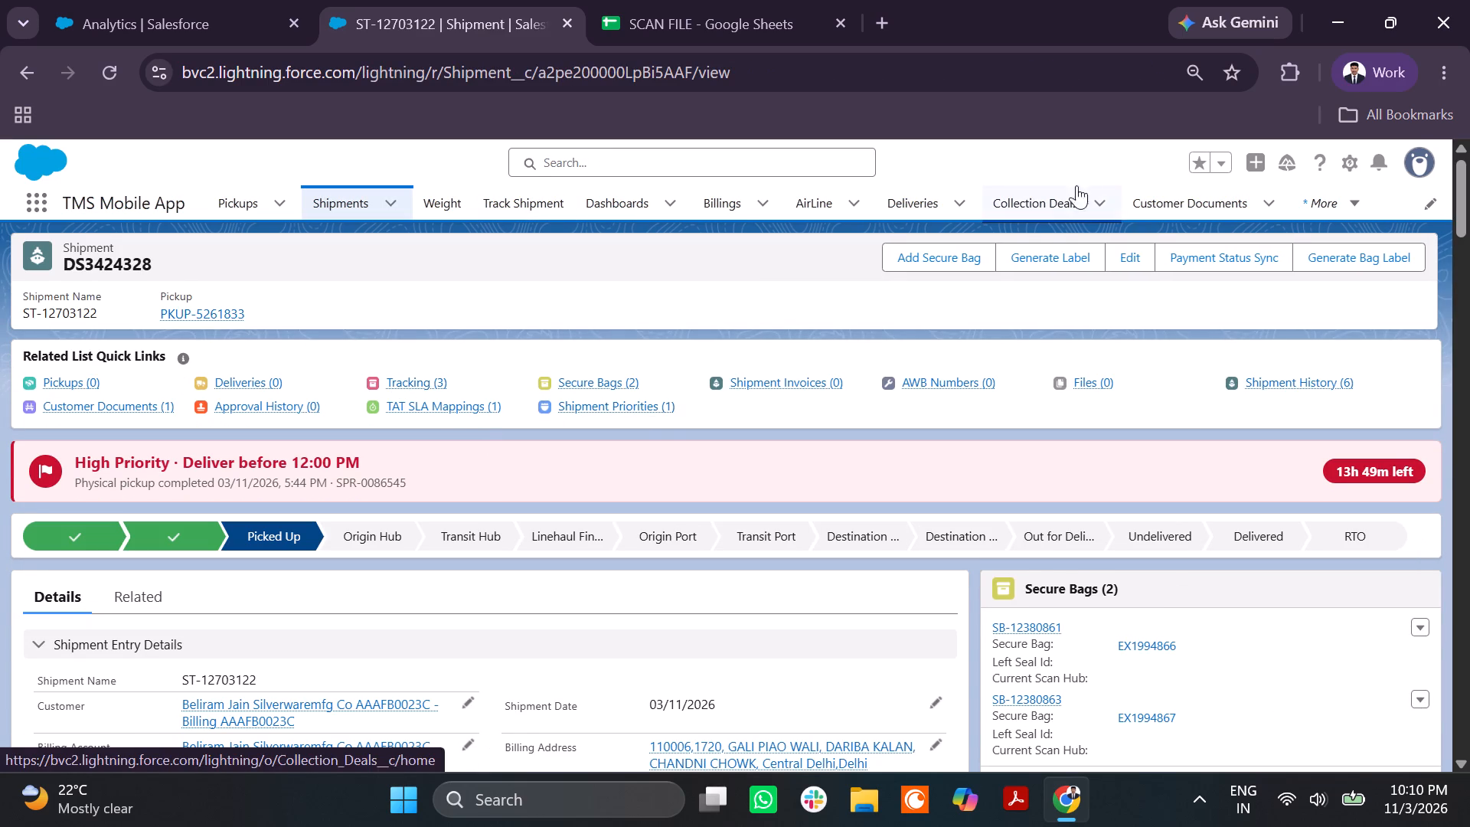
Generate the shipping label for this shipment and print one copy of page 1 only on the HP LaserJet M1530 MFP.
{"action": "left_click", "coordinate": [1053, 252]}
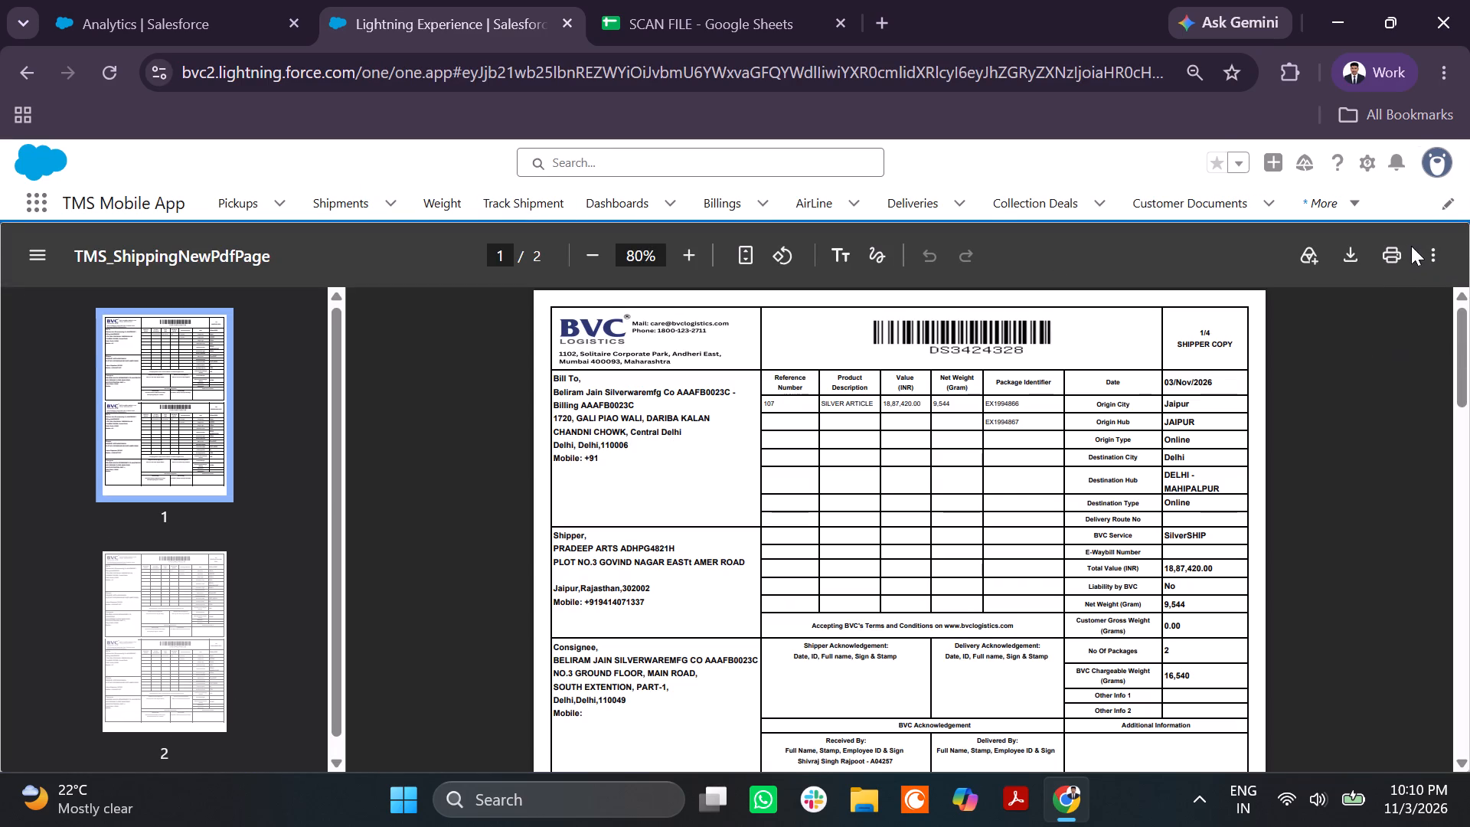
{"action": "left_click", "coordinate": [1398, 246]}
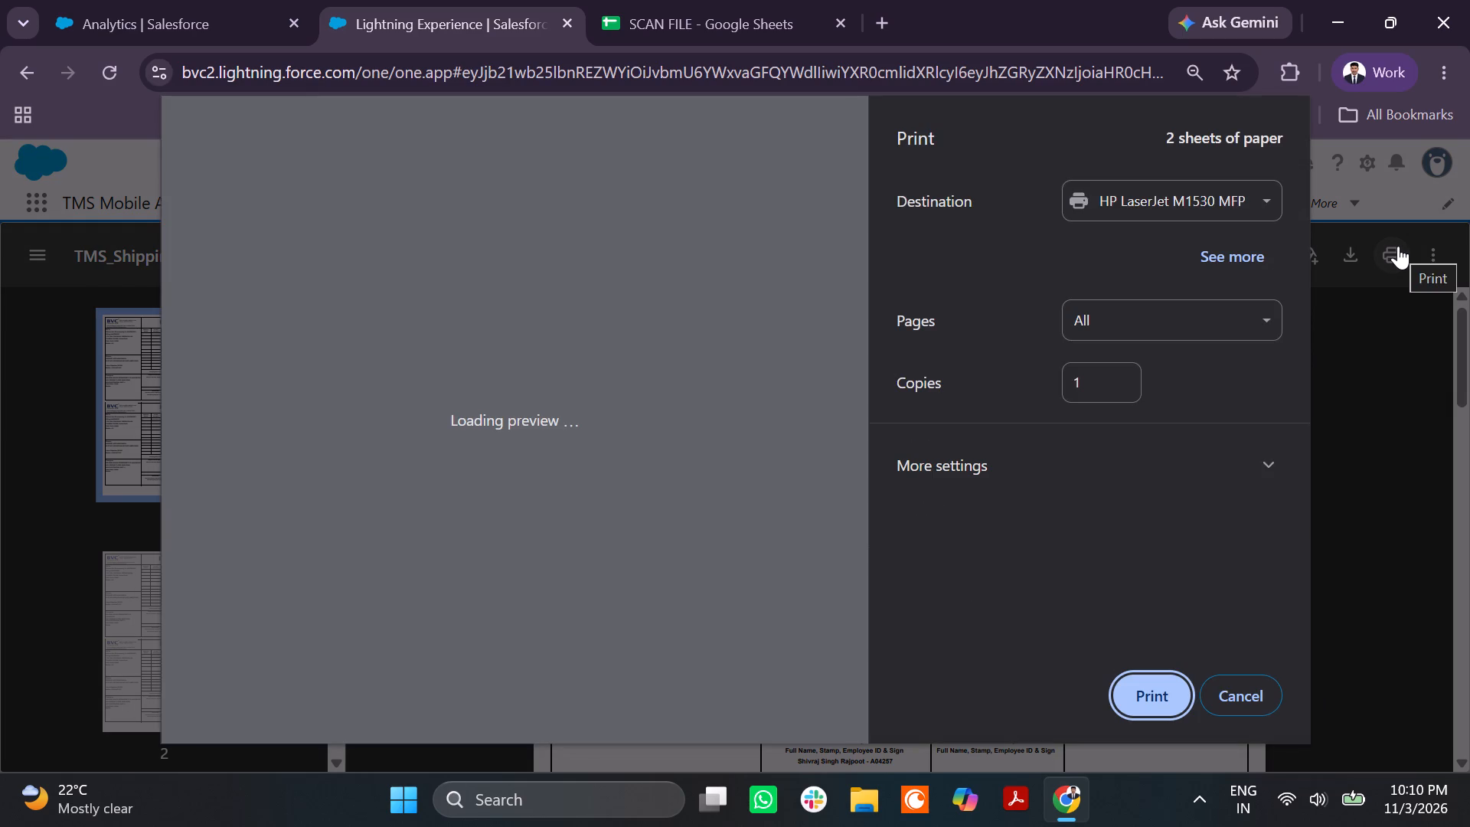
{"action": "left_click", "coordinate": [1269, 316]}
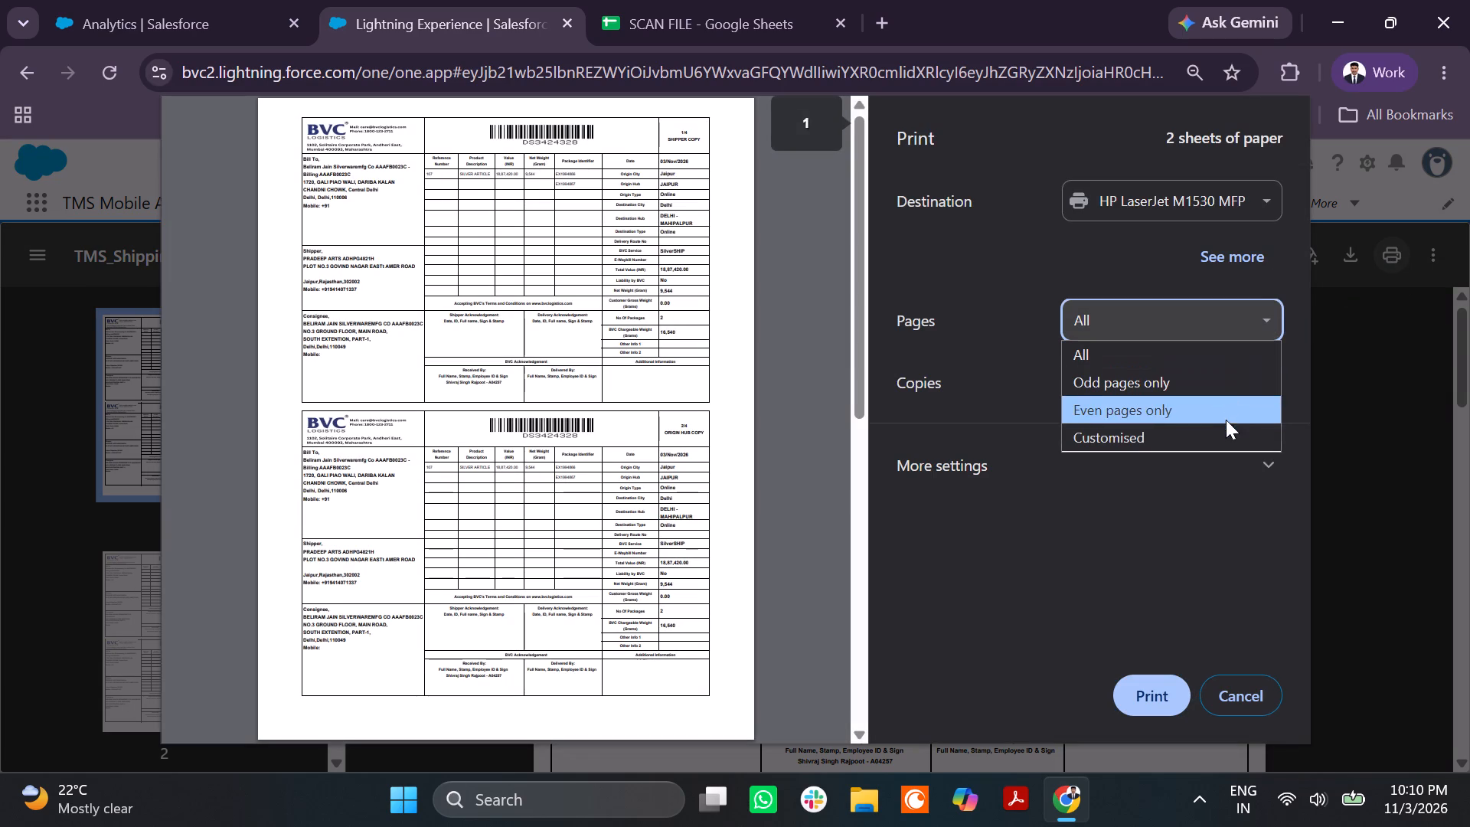
{"action": "left_click", "coordinate": [1221, 434]}
{"action": "key", "text": "1"}
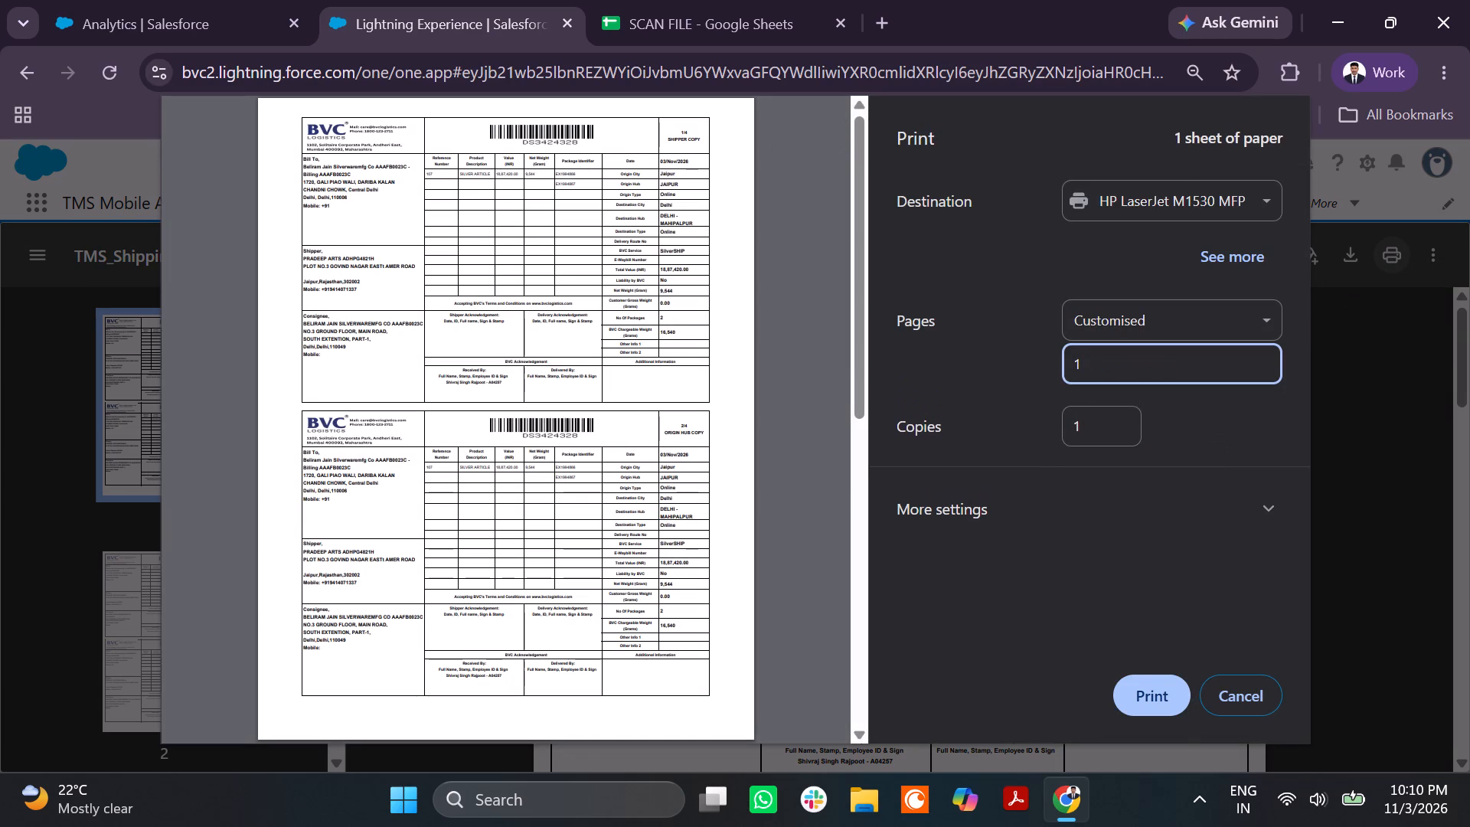
{"action": "left_click", "coordinate": [1165, 708]}
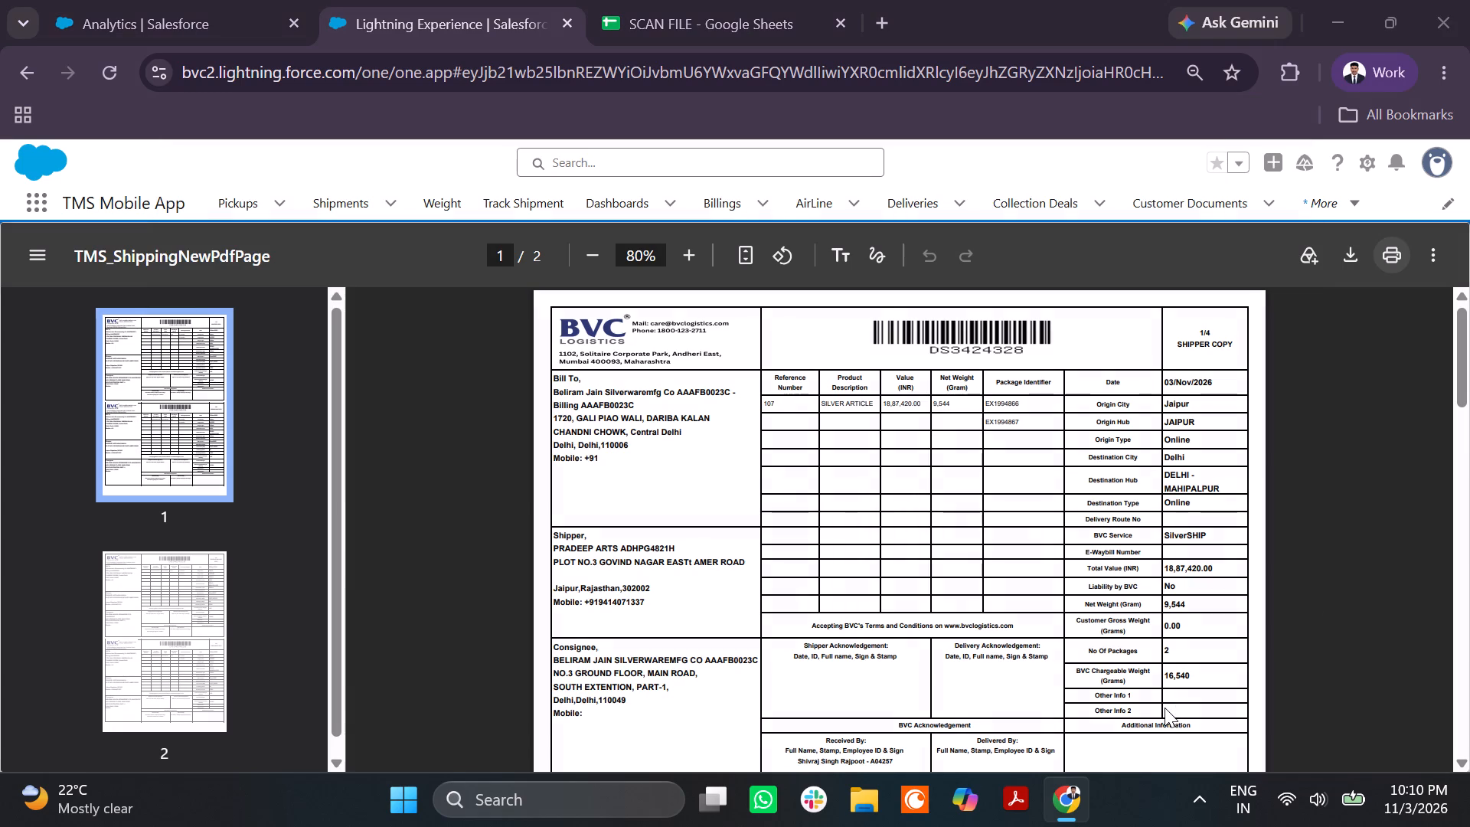
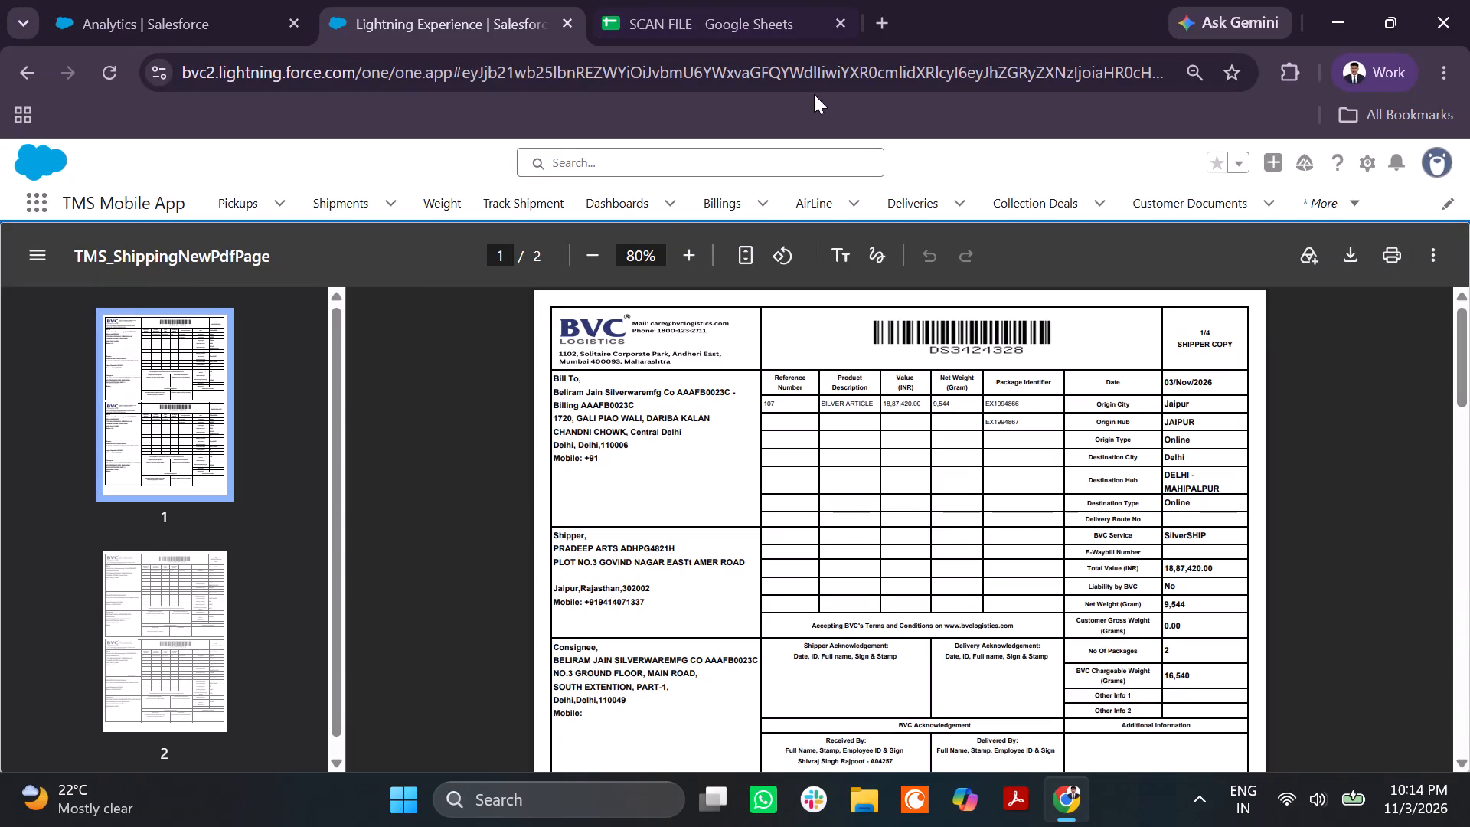
Open the global record search to look up another shipment.
{"action": "left_click", "coordinate": [657, 148]}
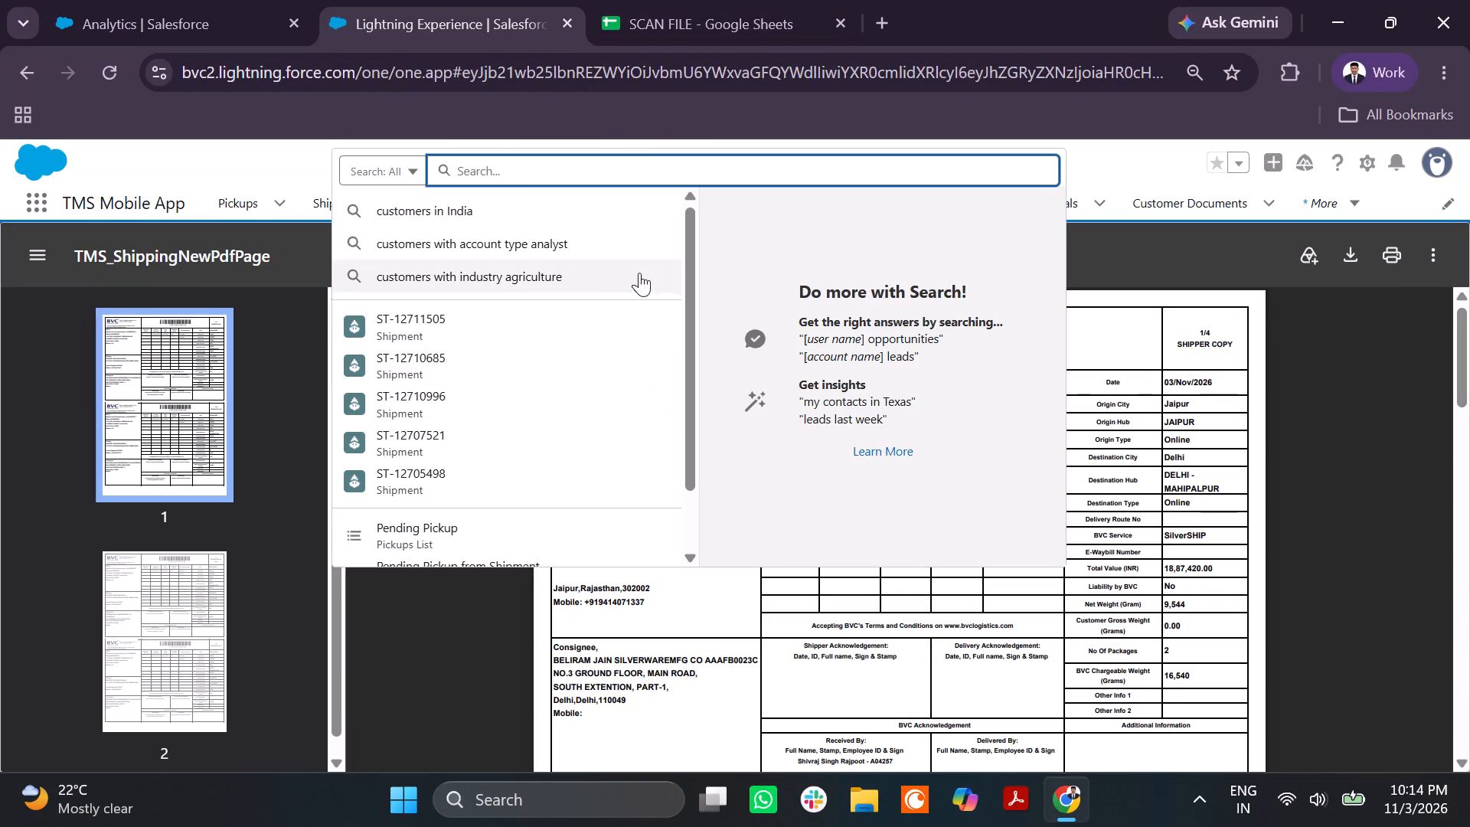
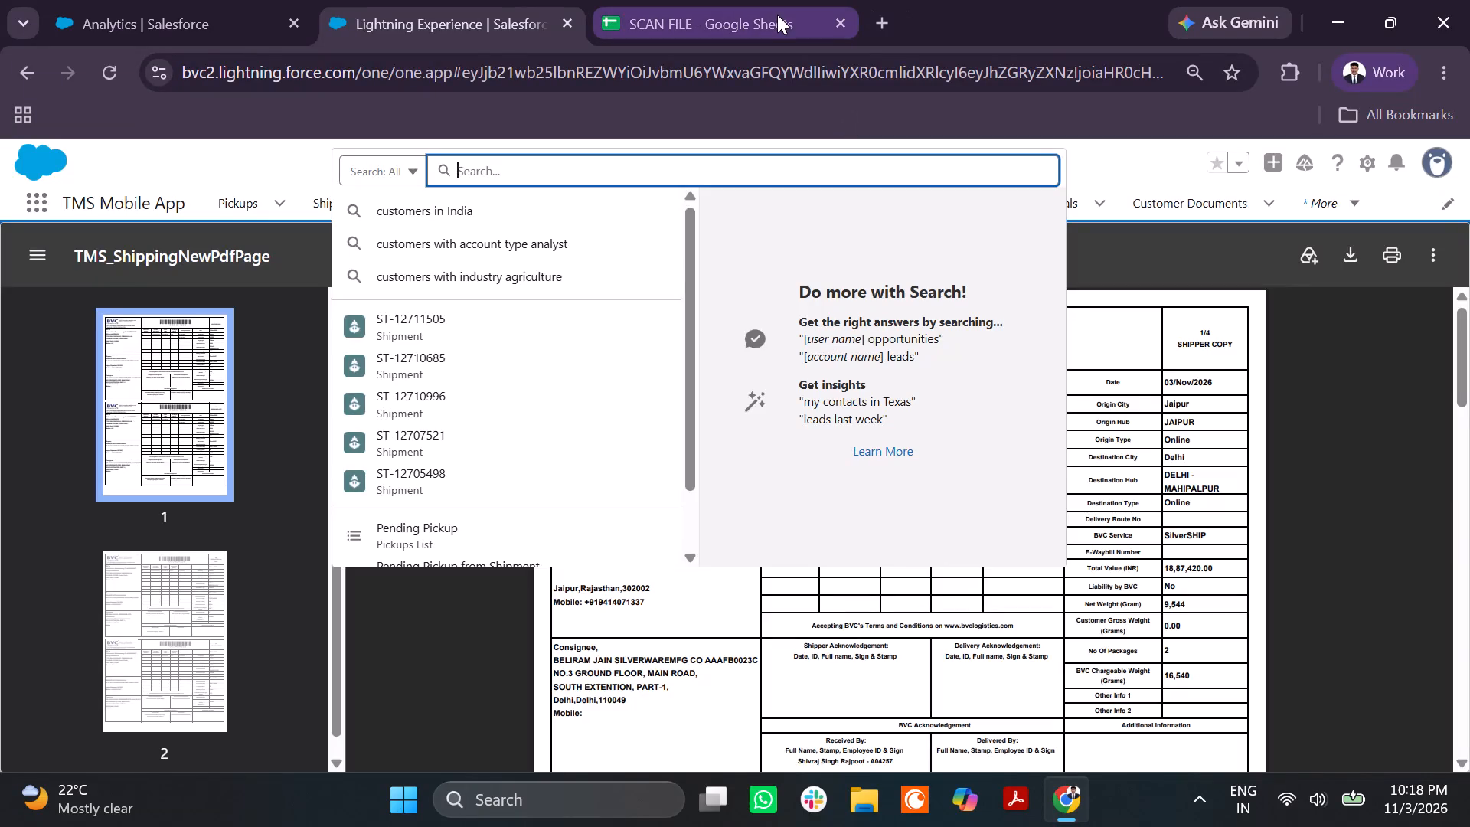
Switch to the SCAN FILE spreadsheet and open a new browser tab beside it.
{"action": "left_click", "coordinate": [775, 14]}
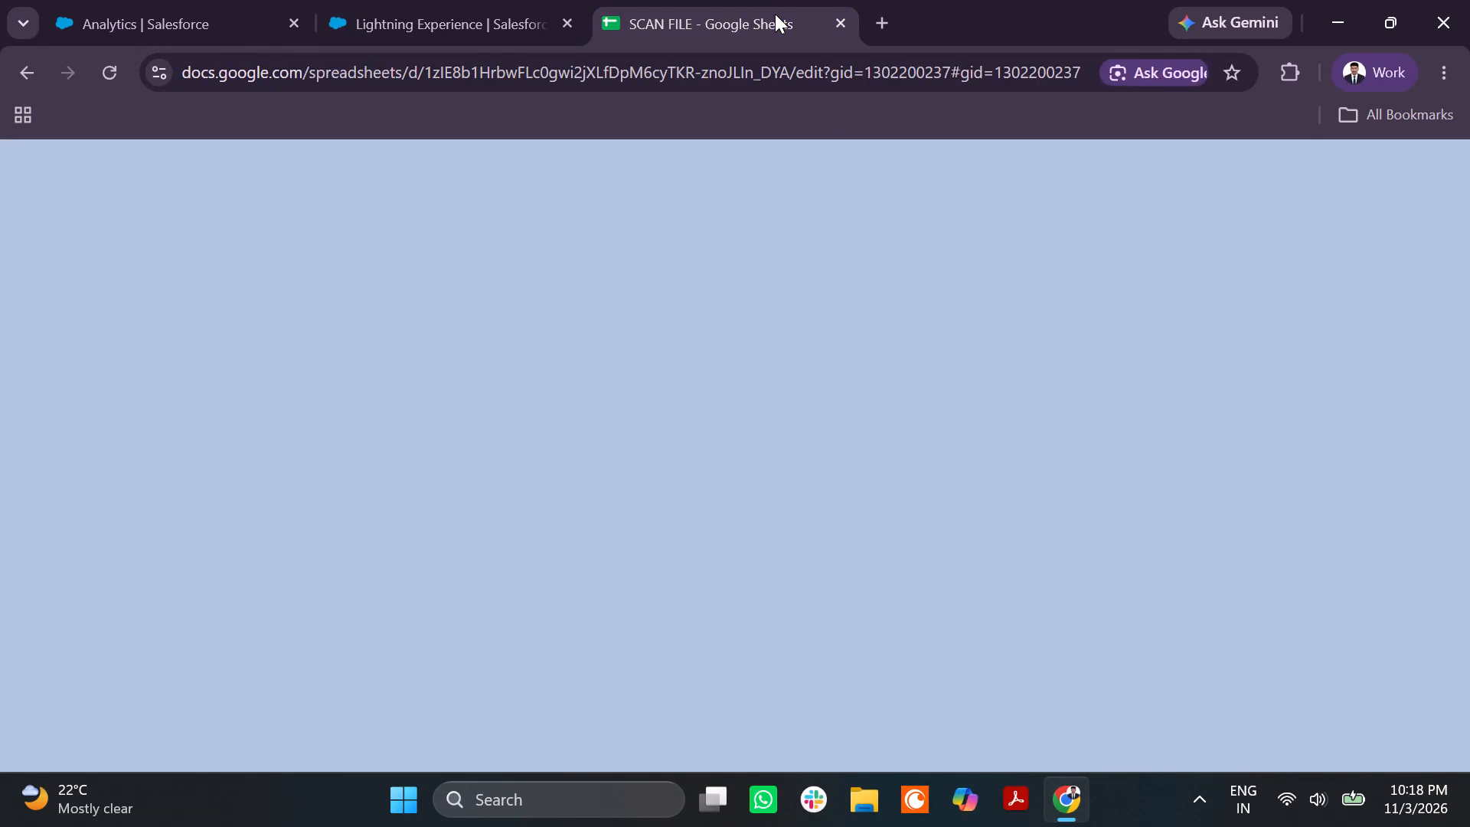
{"action": "left_click", "coordinate": [866, 18]}
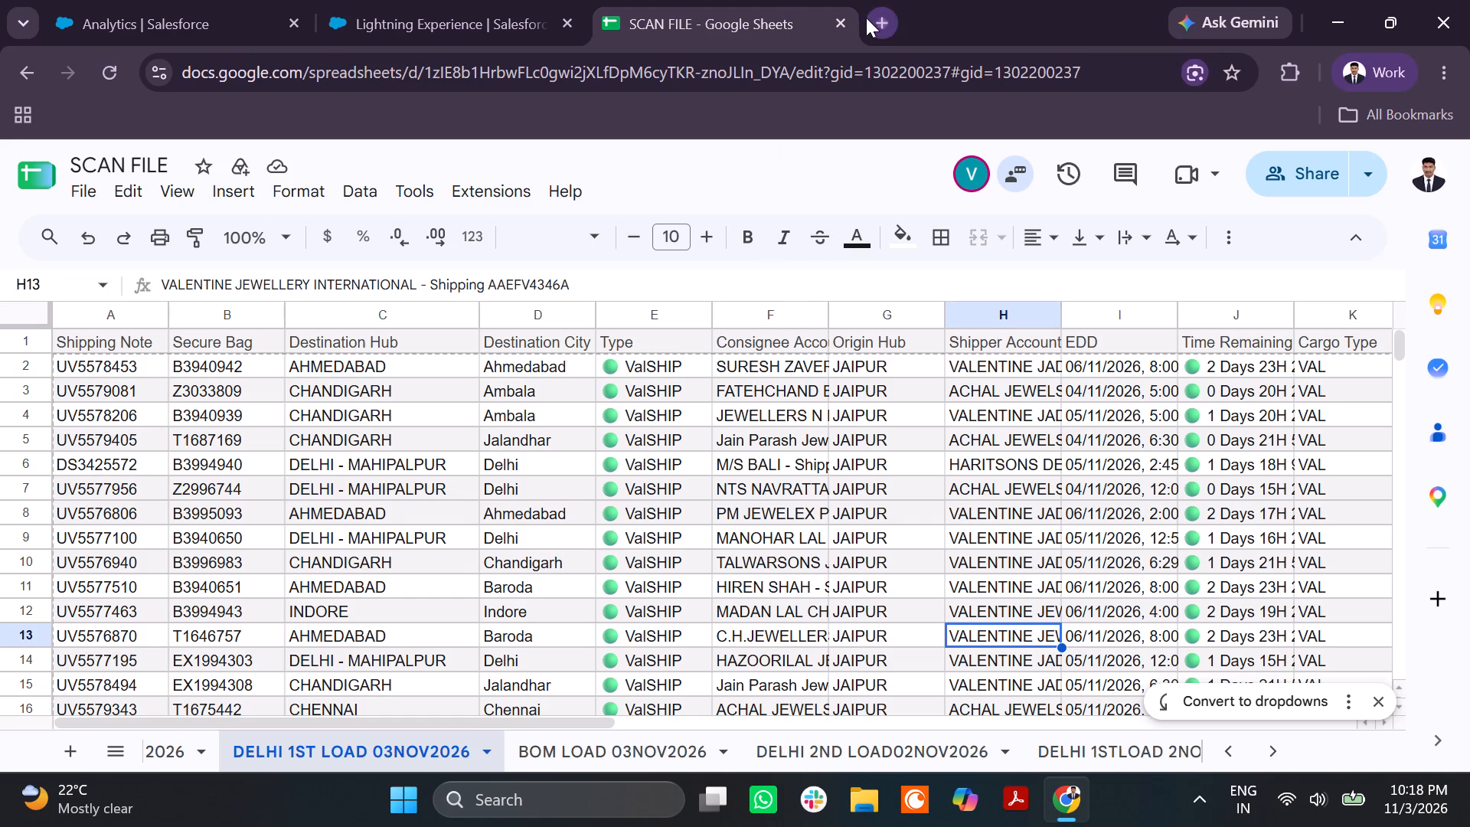
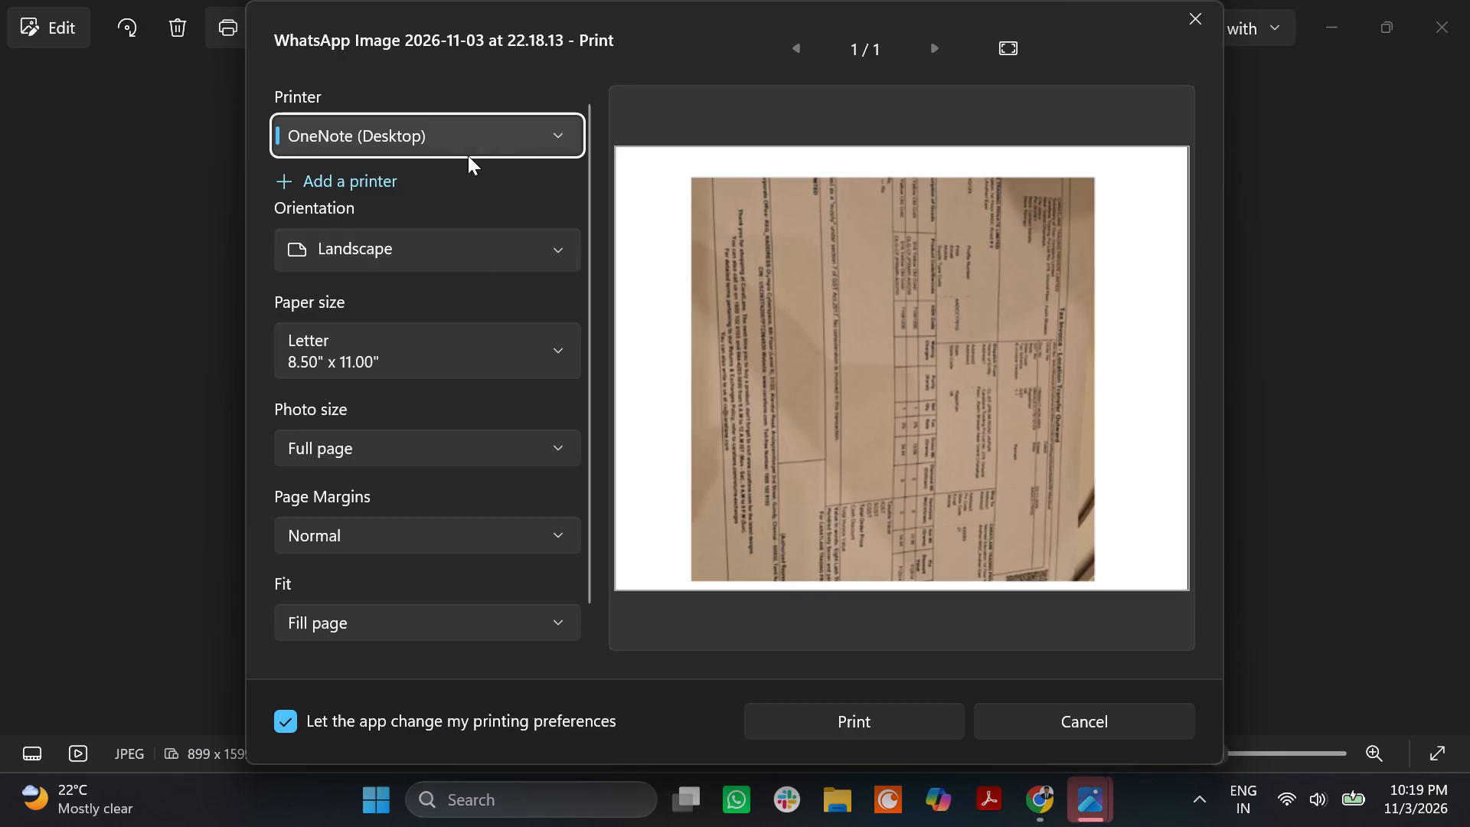
Print one copy of the WhatsApp invoice photo in portrait orientation on the HP LaserJet M1530 MFP Series PCL 6.
{"action": "left_click", "coordinate": [492, 129]}
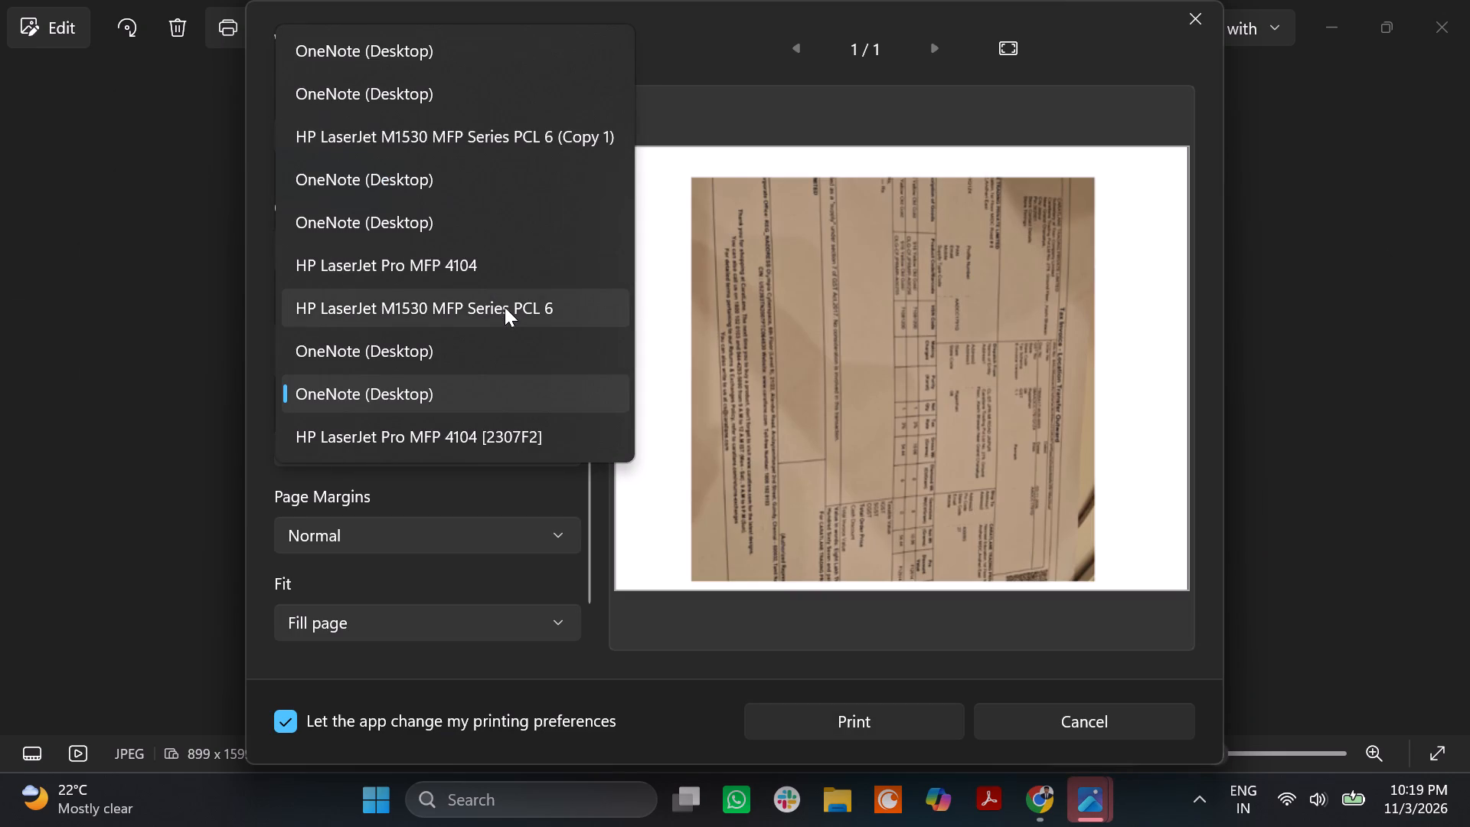
{"action": "left_click", "coordinate": [505, 307]}
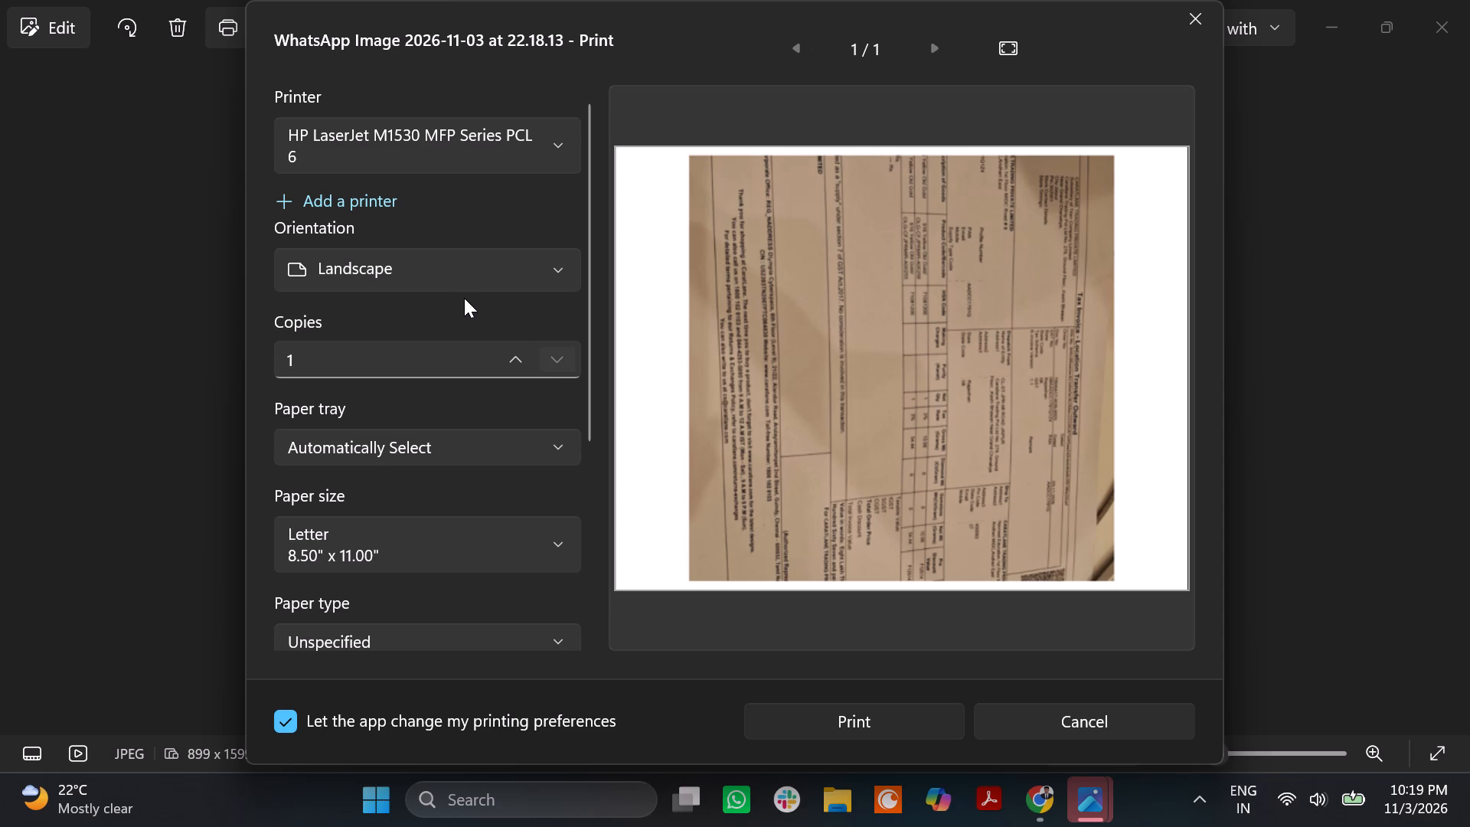
{"action": "left_click", "coordinate": [447, 267]}
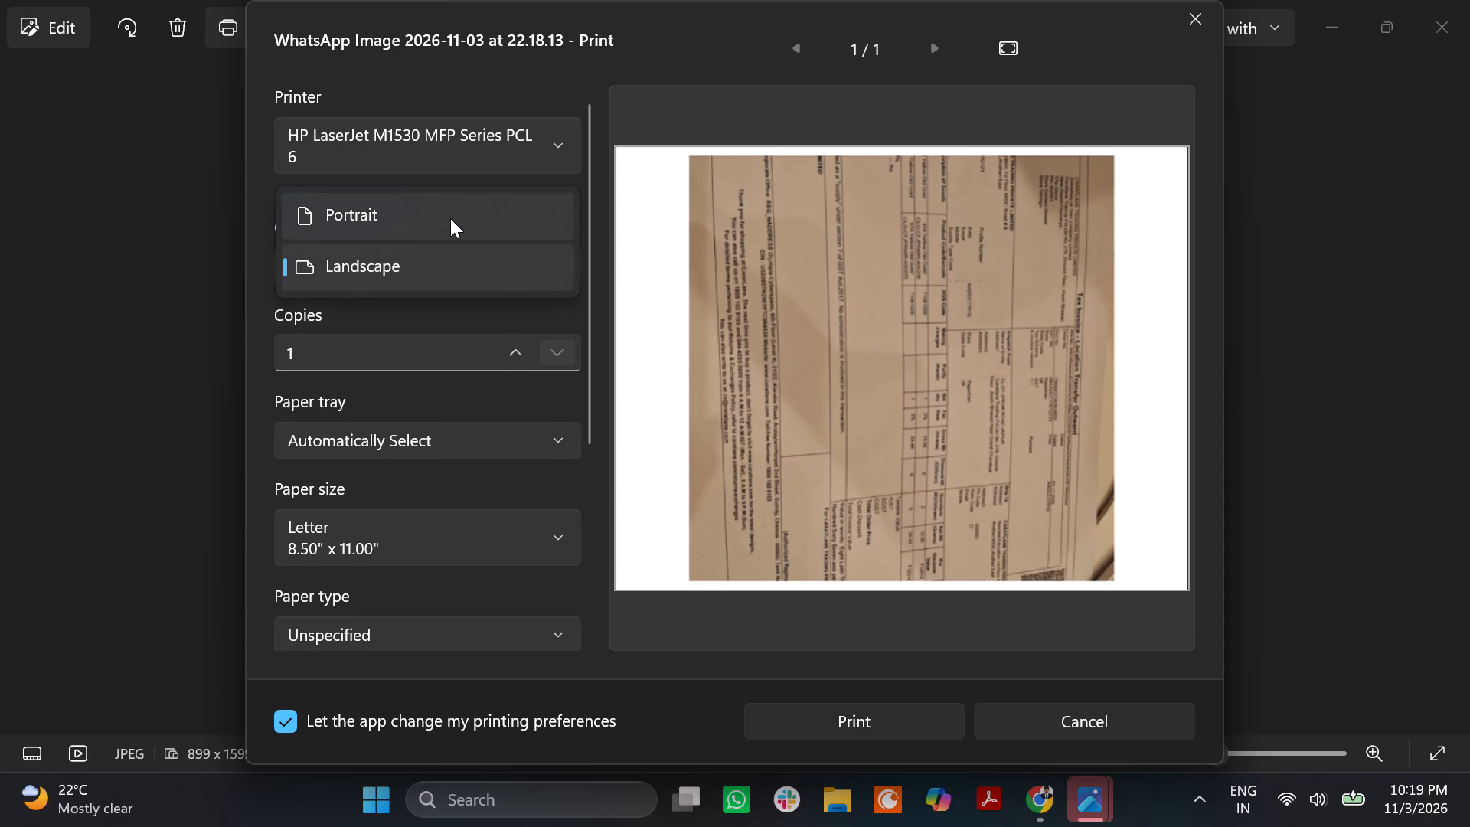
{"action": "left_click", "coordinate": [450, 217]}
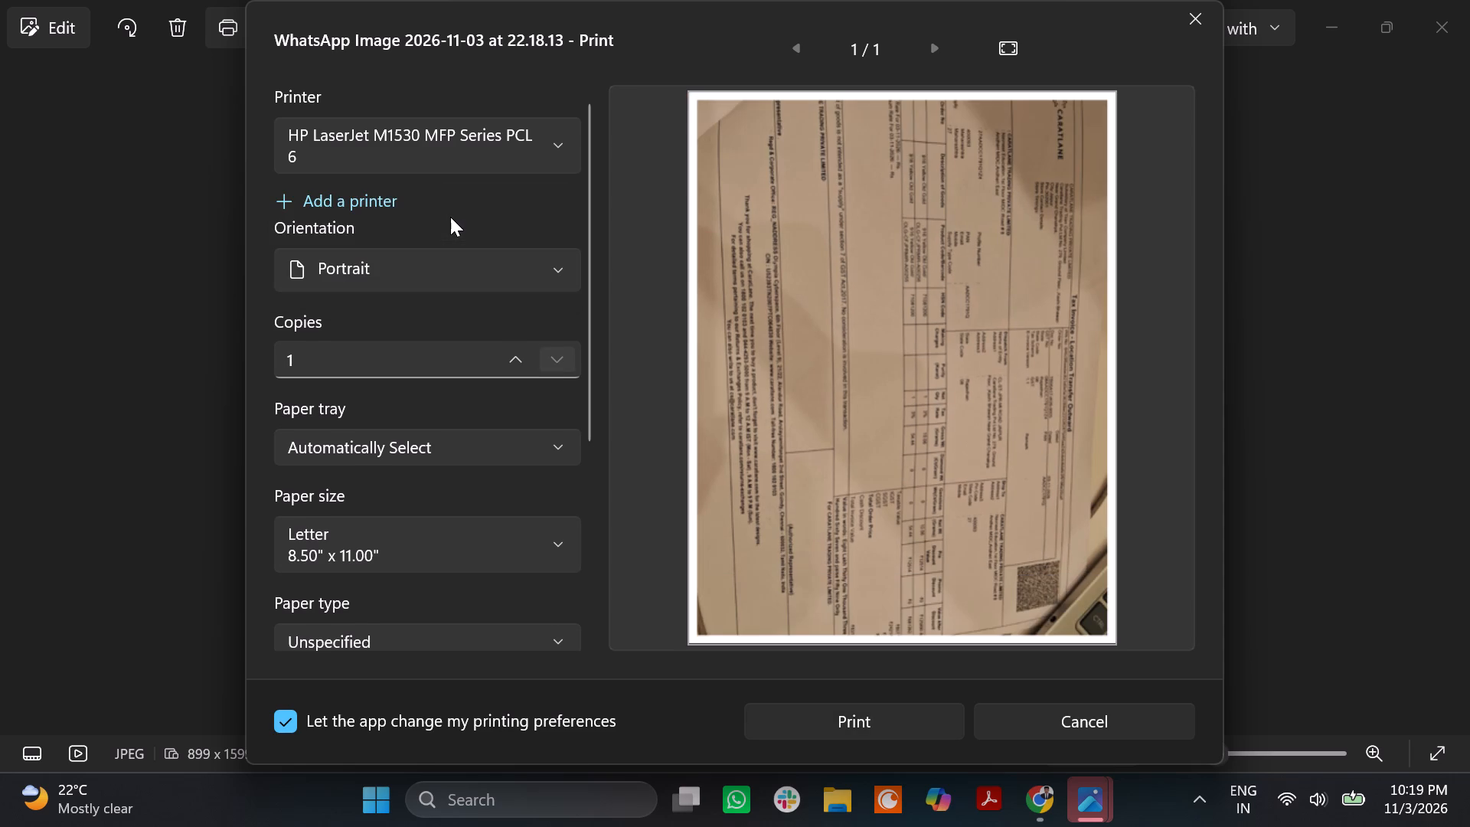
{"action": "left_click", "coordinate": [863, 728]}
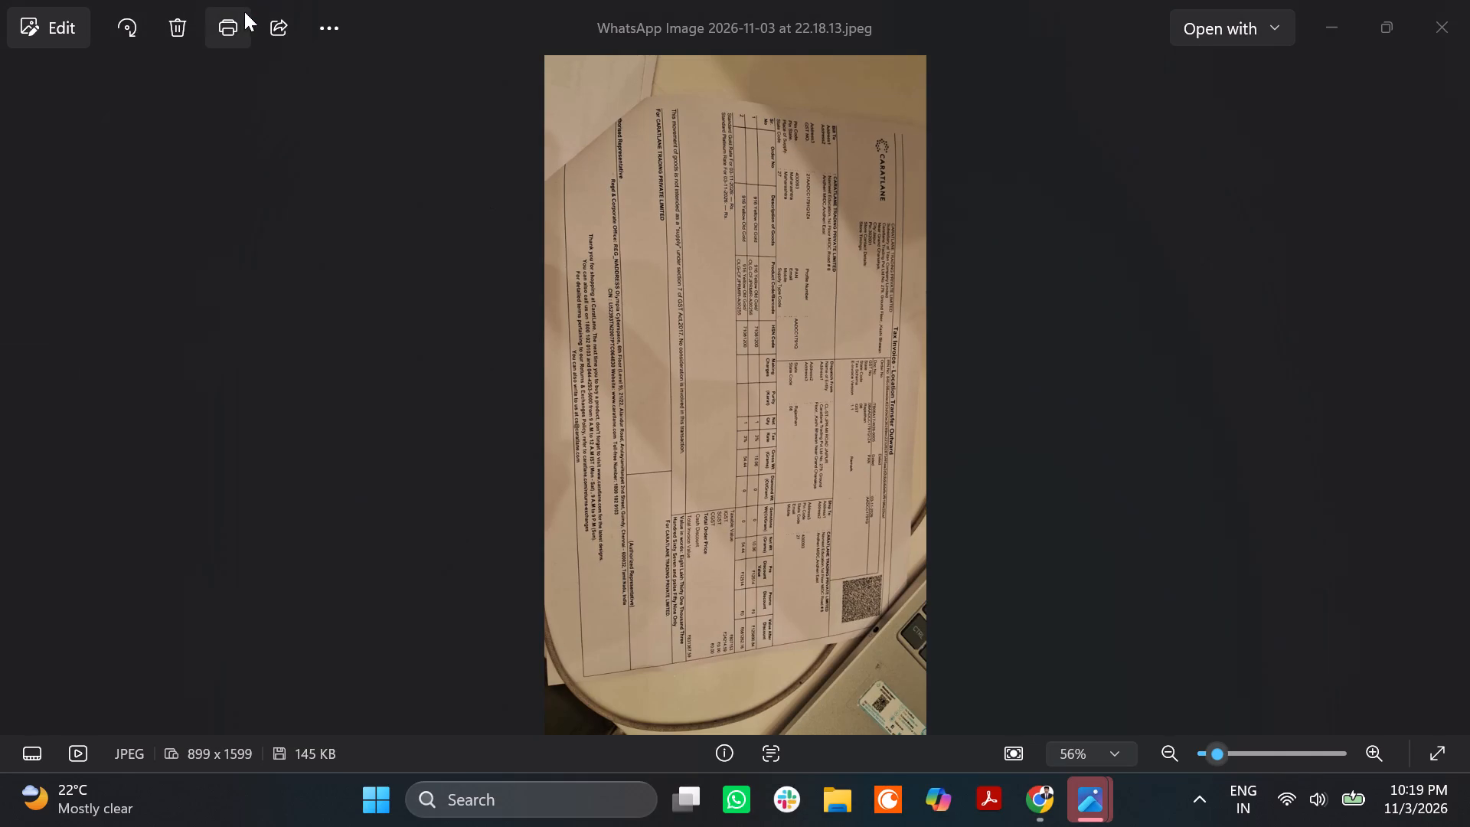
Open the print settings for the photographed CaratLane location transfer invoice.
{"action": "left_click", "coordinate": [226, 29]}
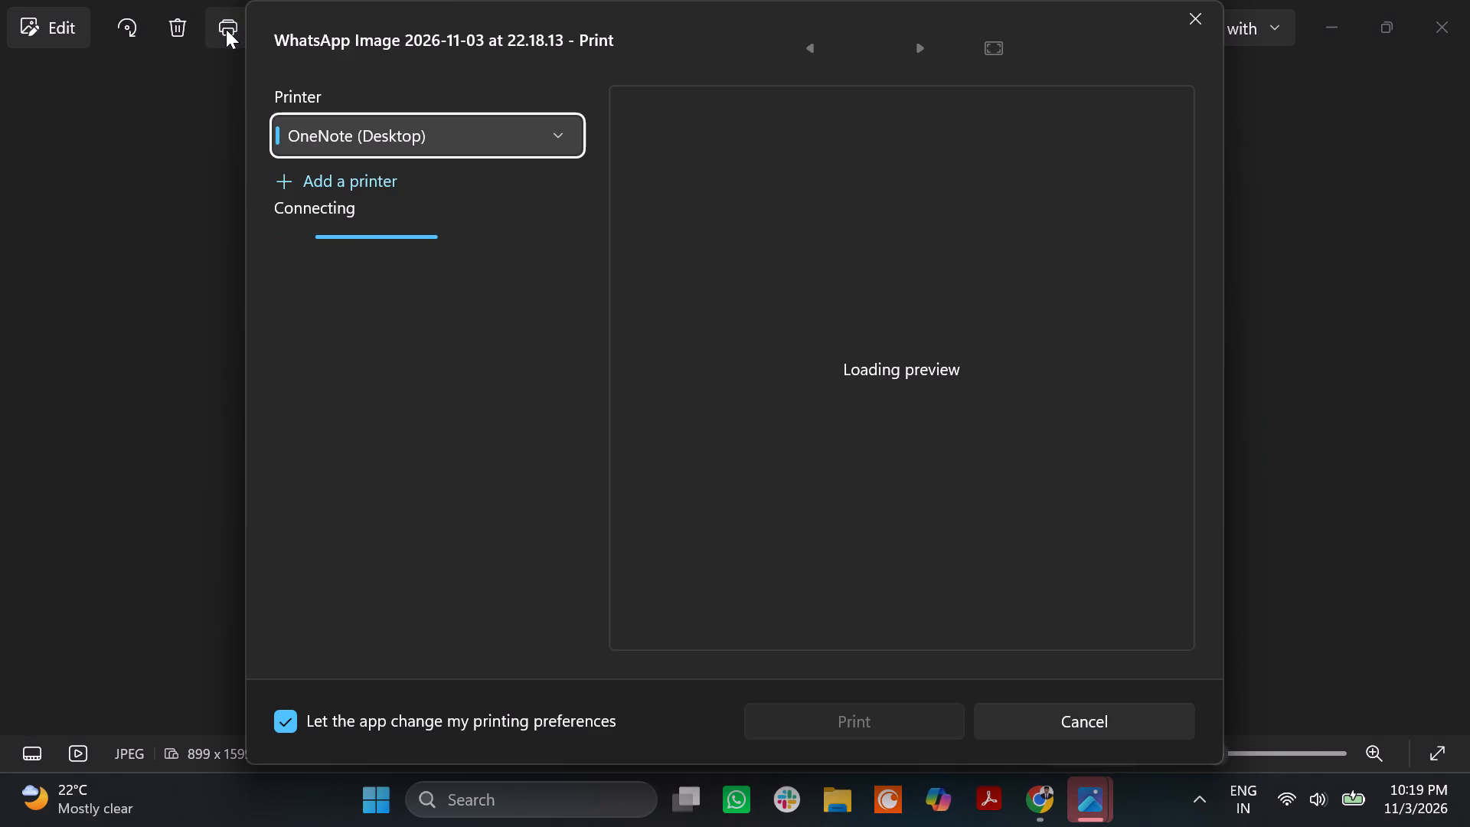
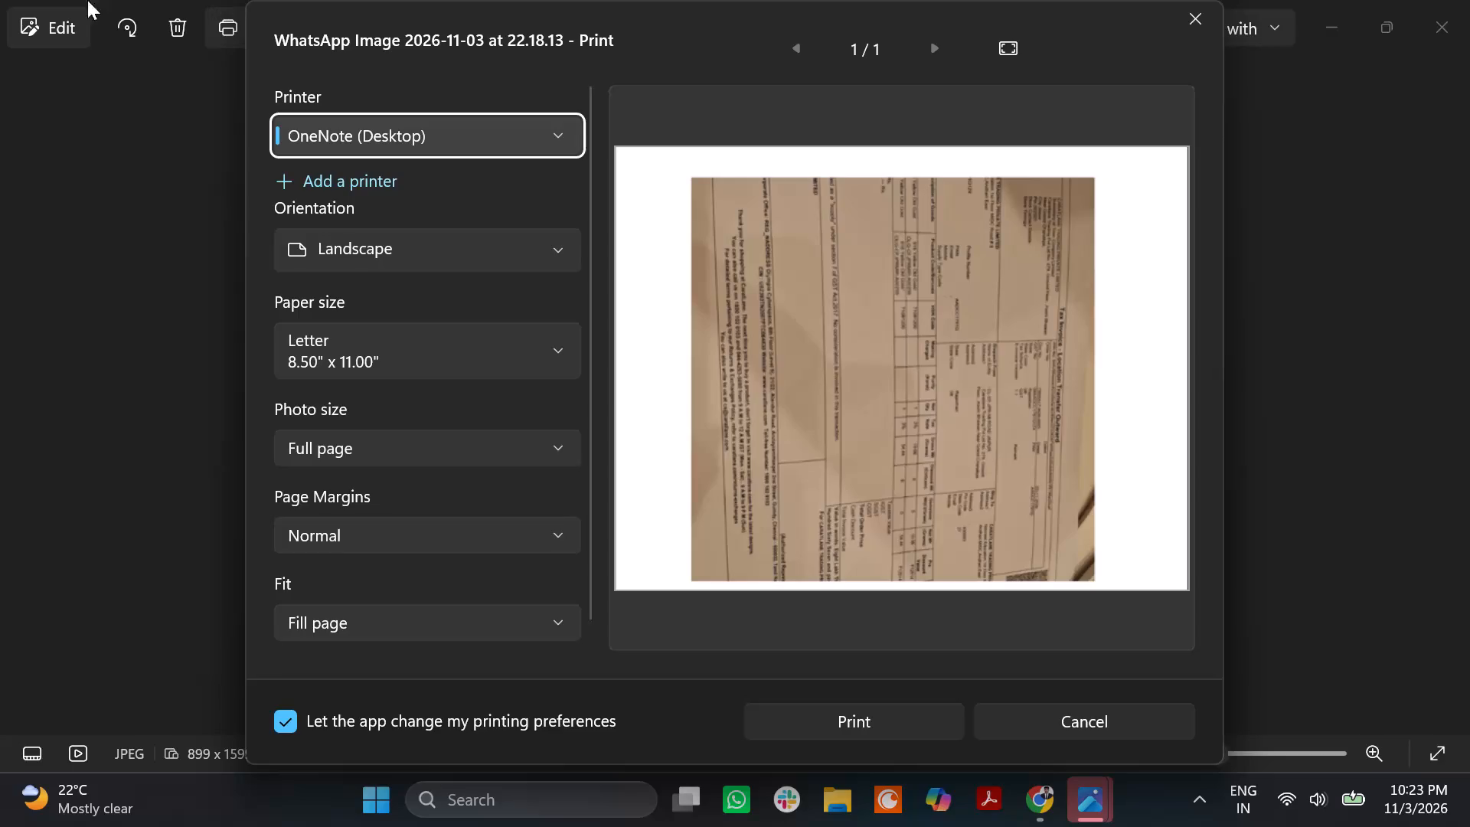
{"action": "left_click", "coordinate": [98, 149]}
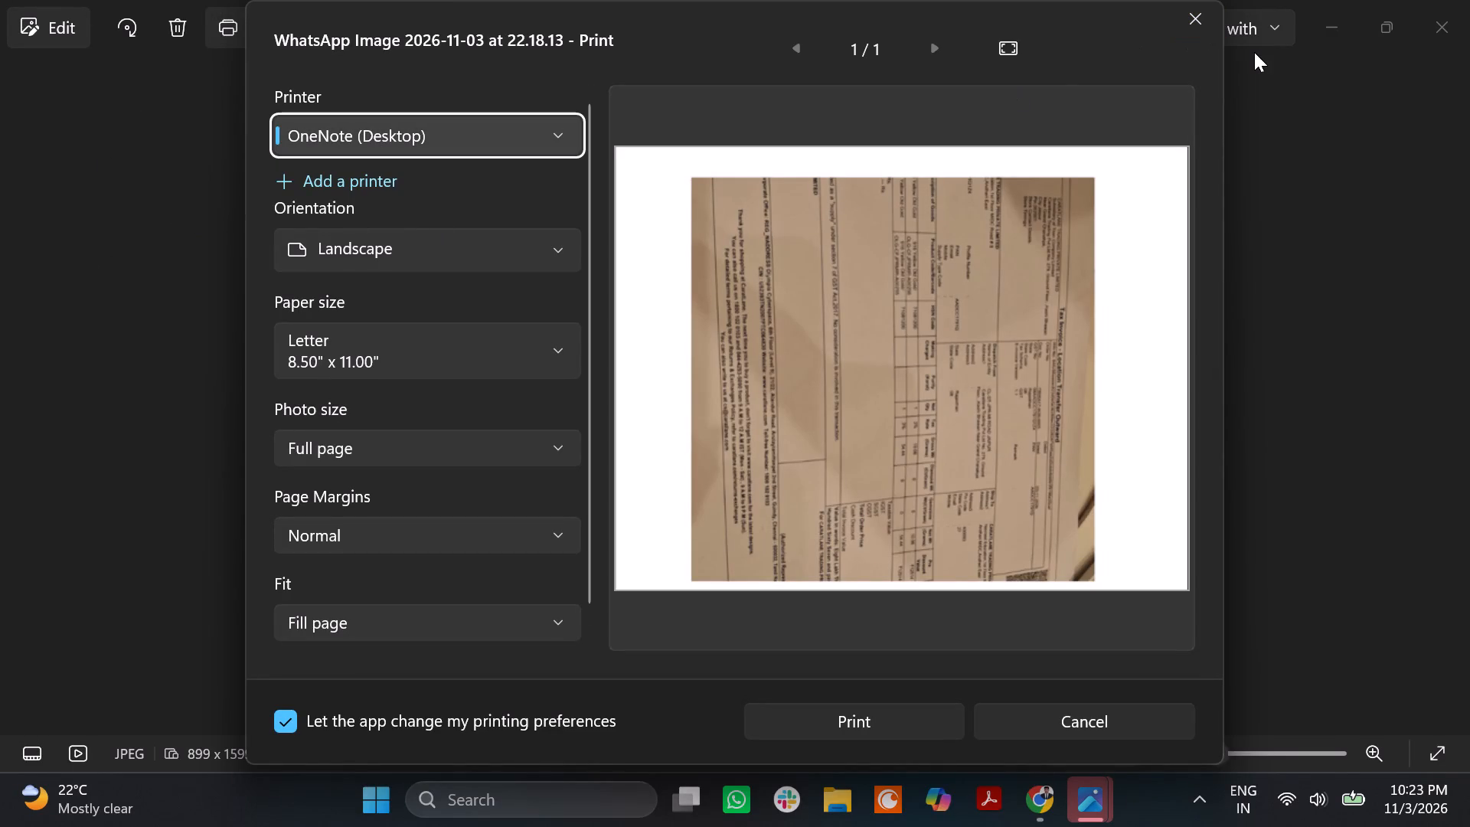
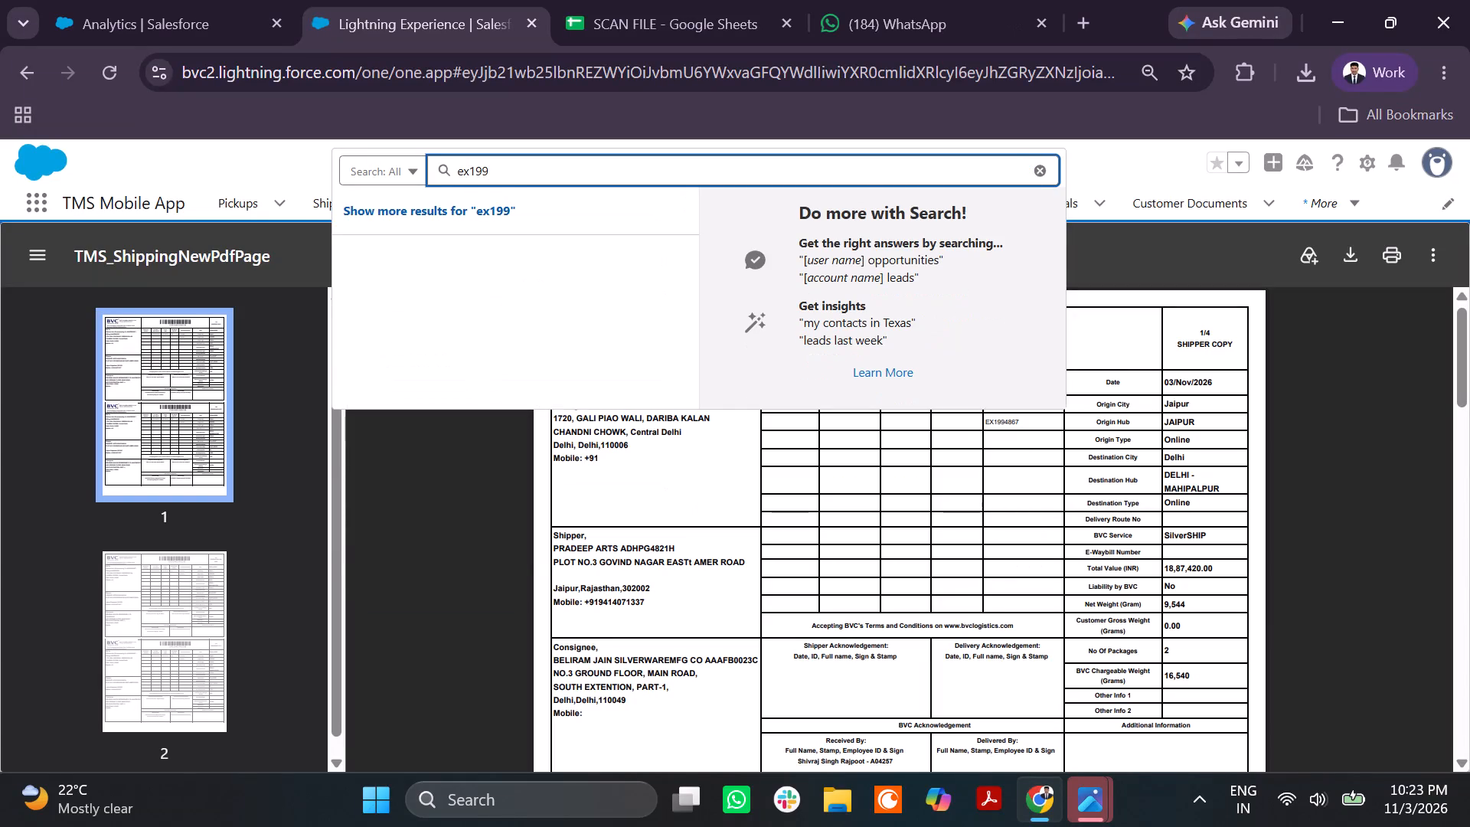
{"action": "key", "text": "2"}
{"action": "key", "text": "5"}
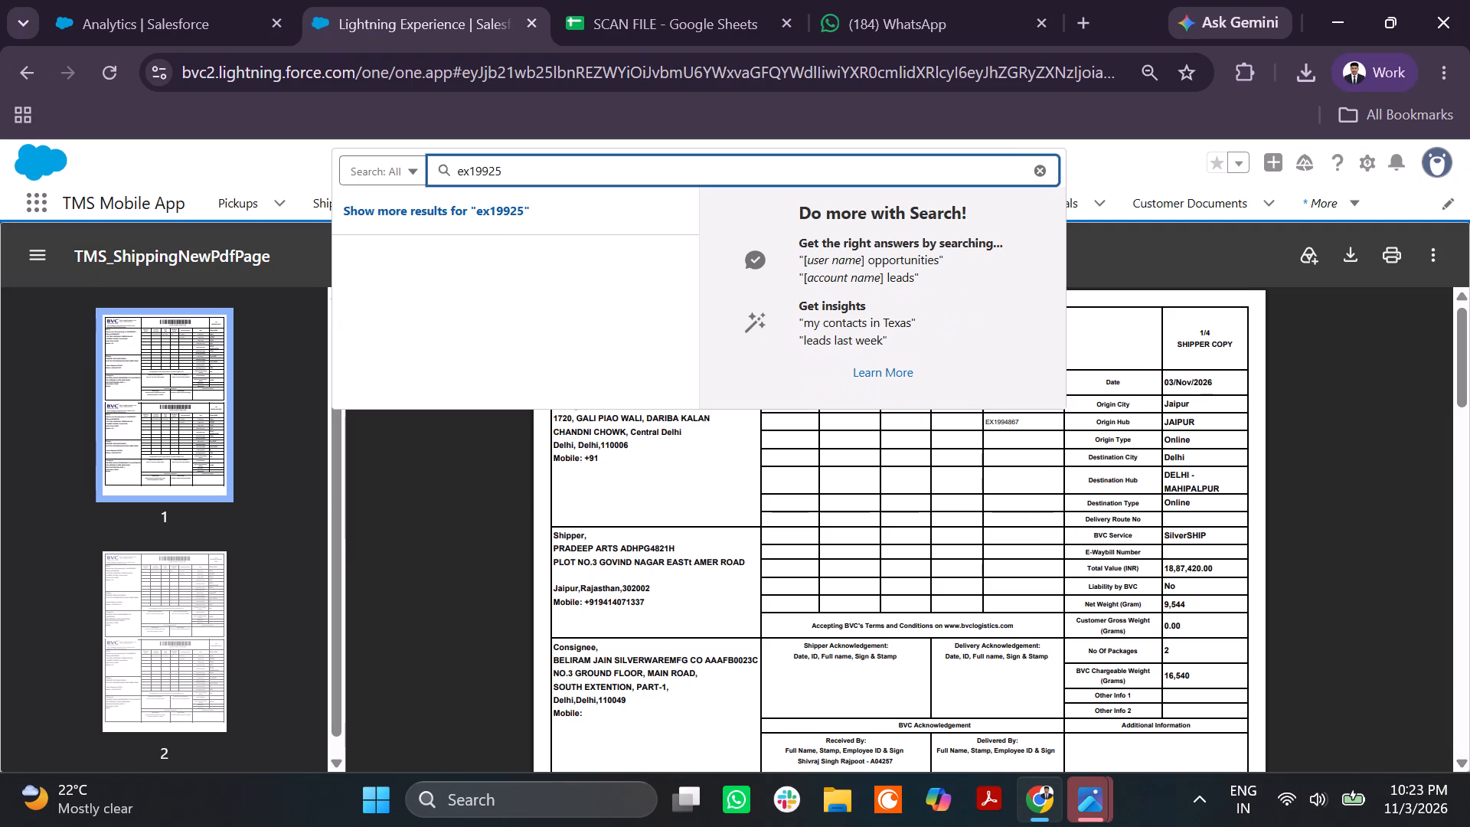
{"action": "type", "text": "75"}
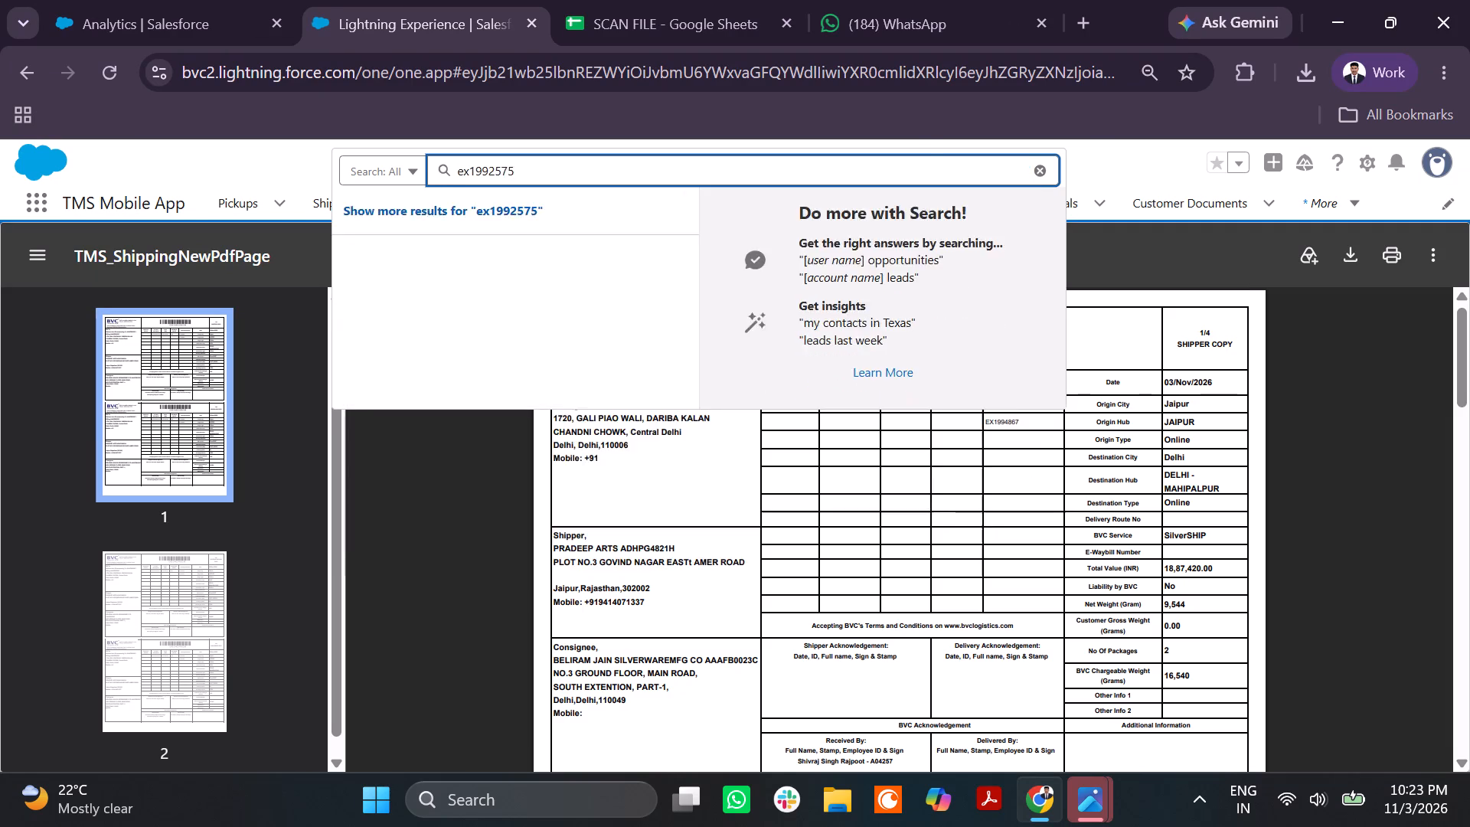
{"action": "key", "text": "Return"}
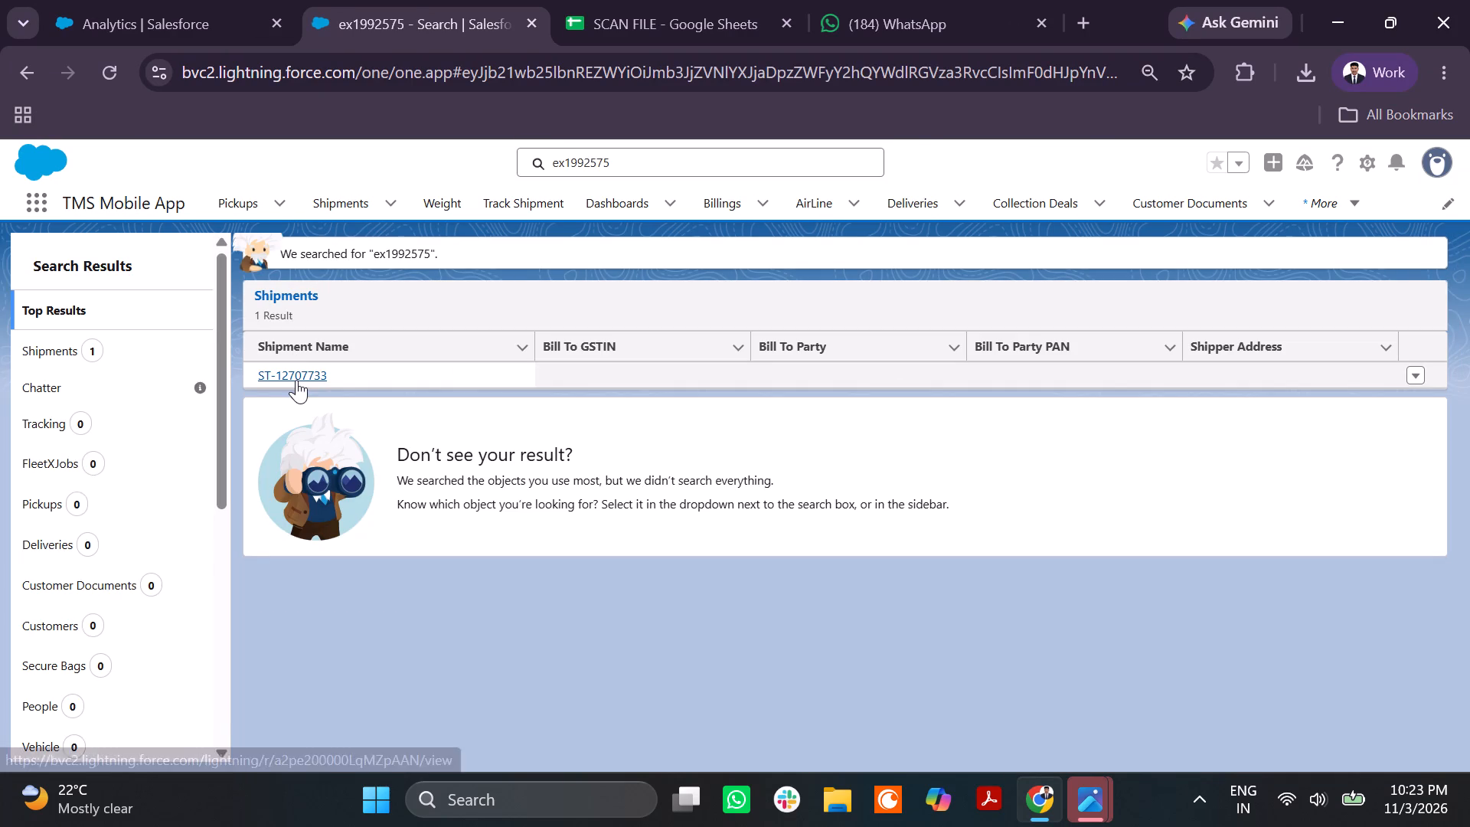
{"action": "left_click", "coordinate": [296, 380]}
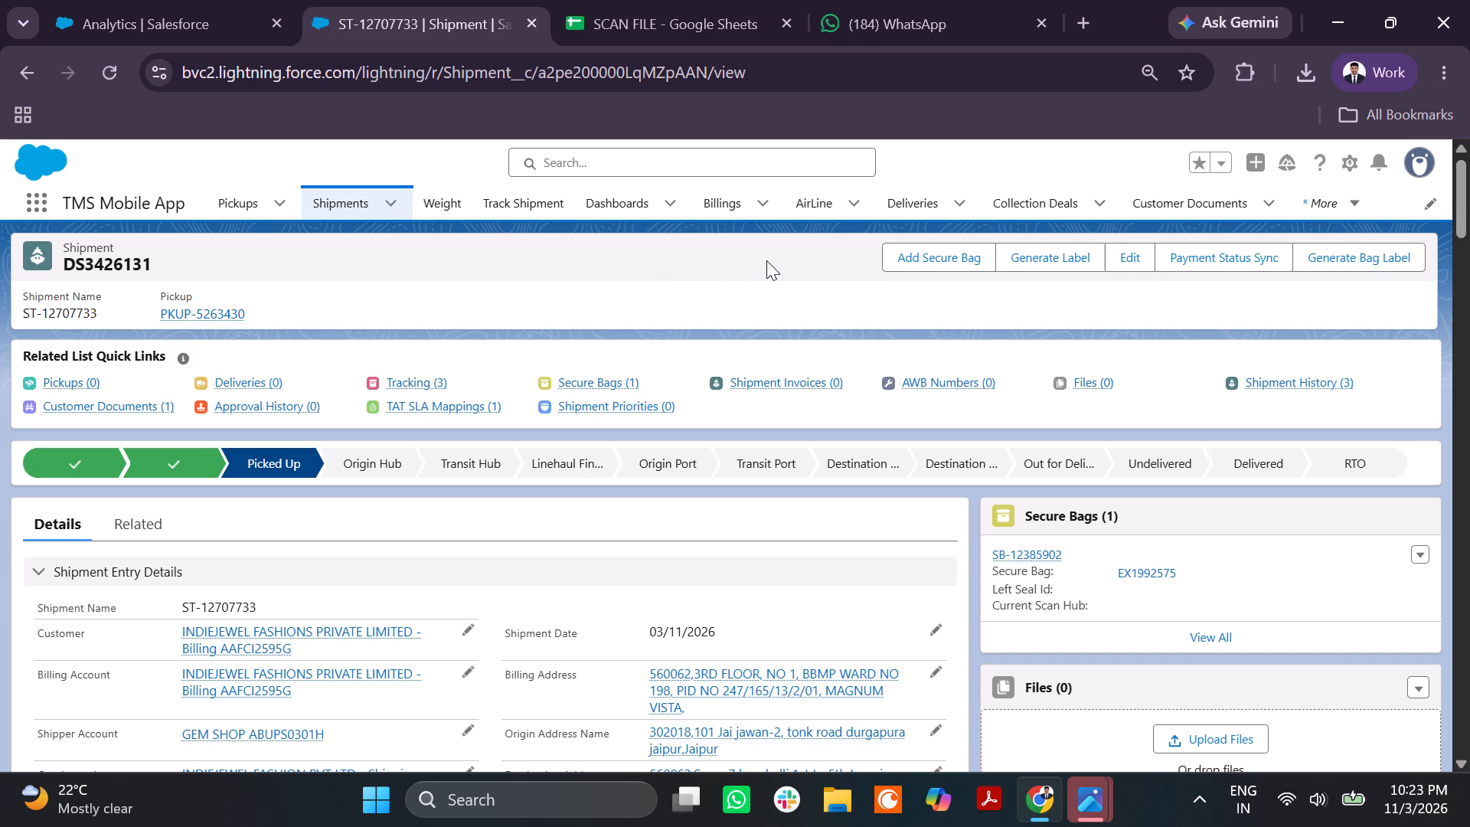
Generate the label for the shipment with secure bag EX1992575 and print it on the HP LaserJet M1530 MFP.
{"action": "left_click", "coordinate": [1027, 260]}
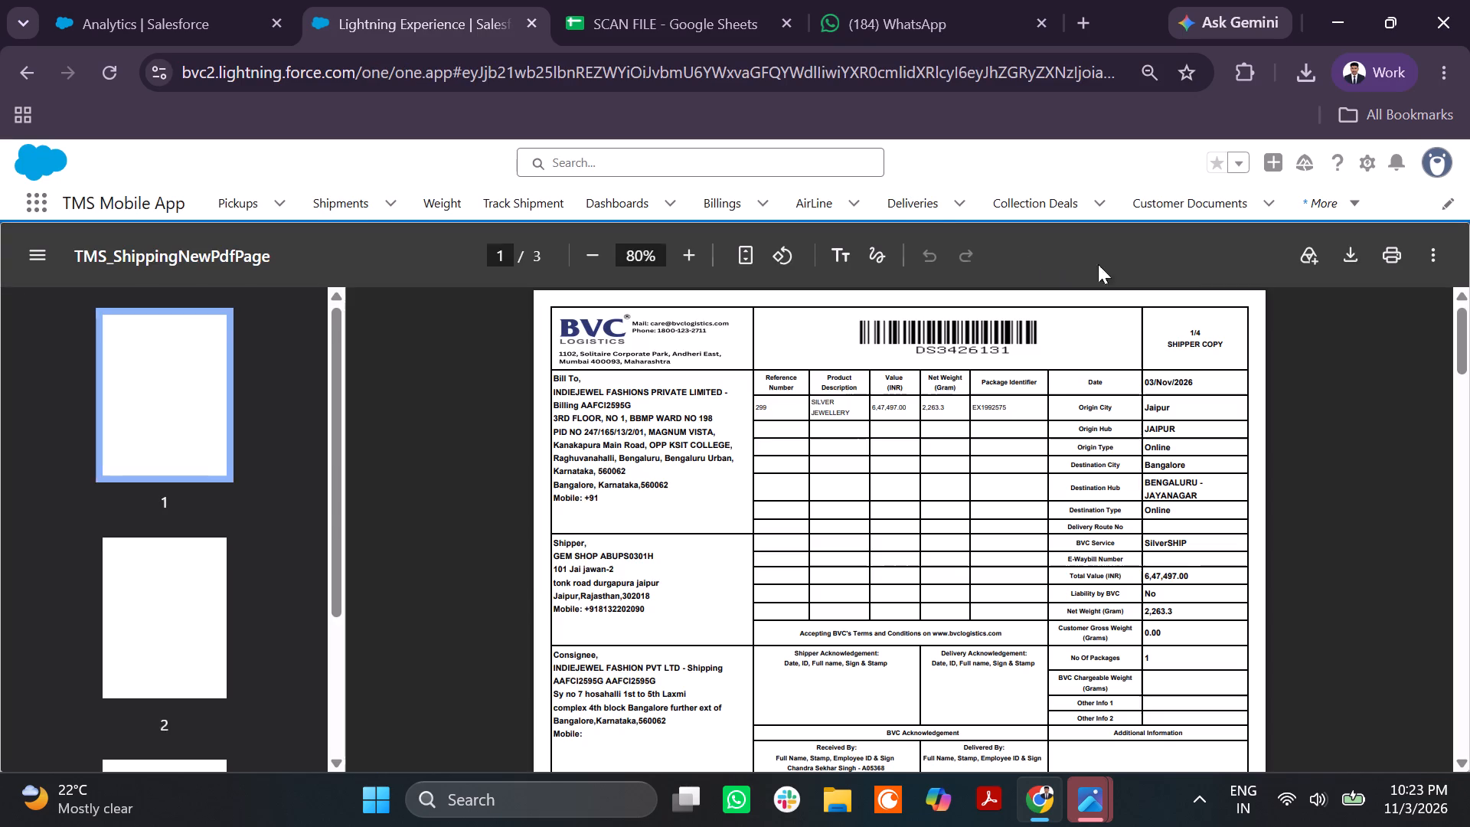
{"action": "left_click", "coordinate": [1383, 248]}
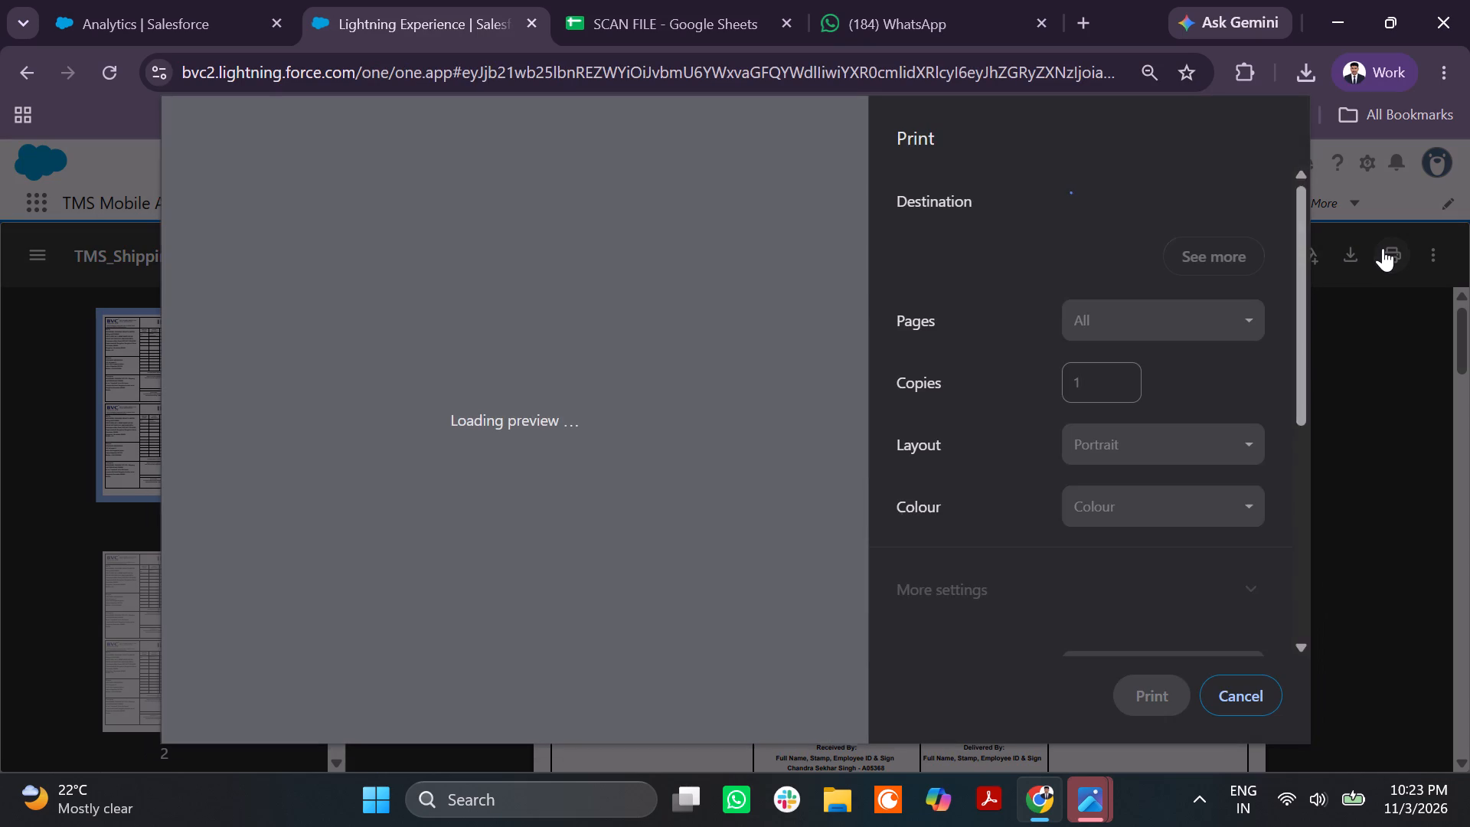
{"action": "left_click", "coordinate": [1148, 693]}
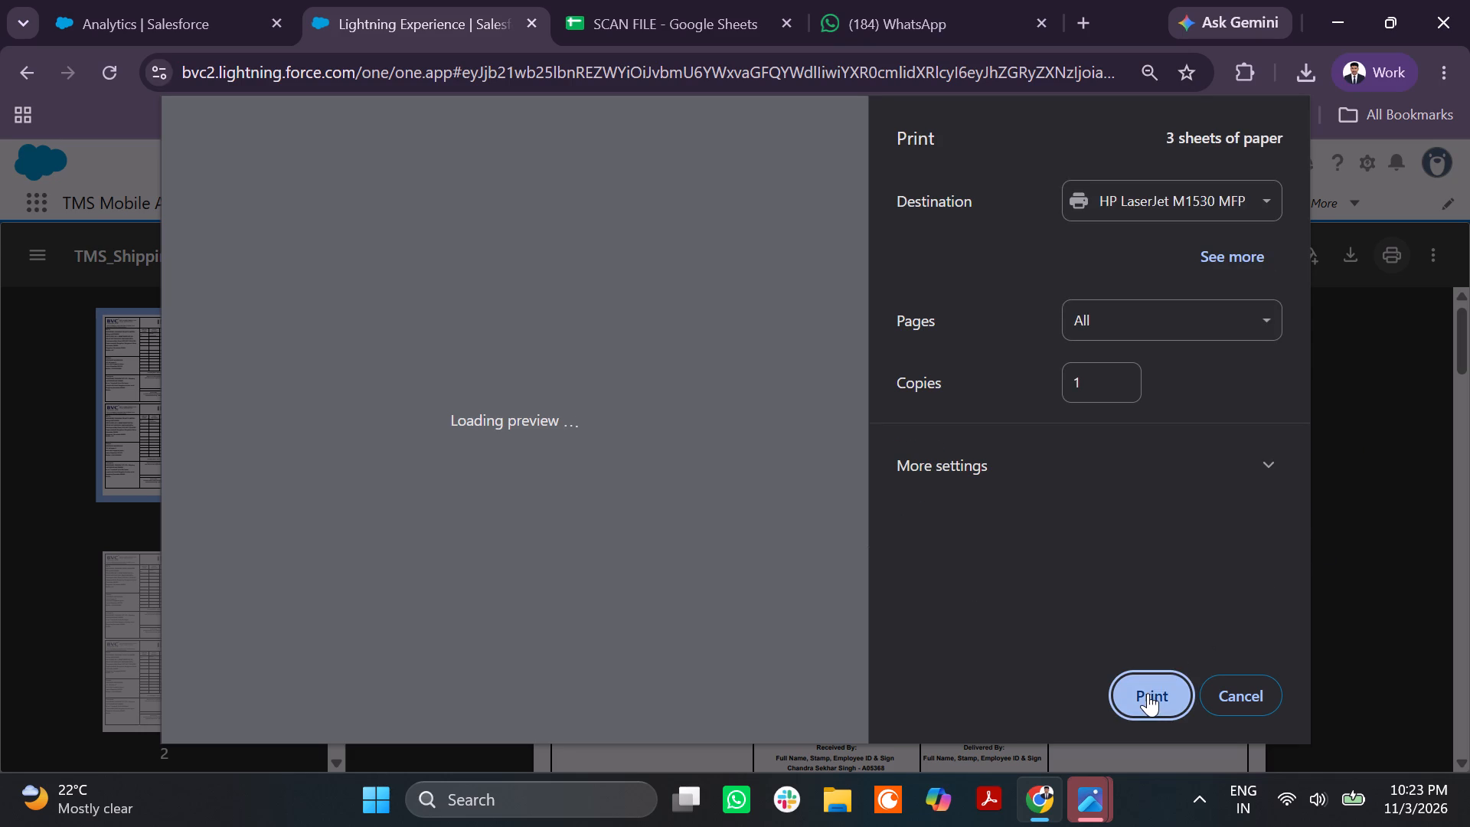
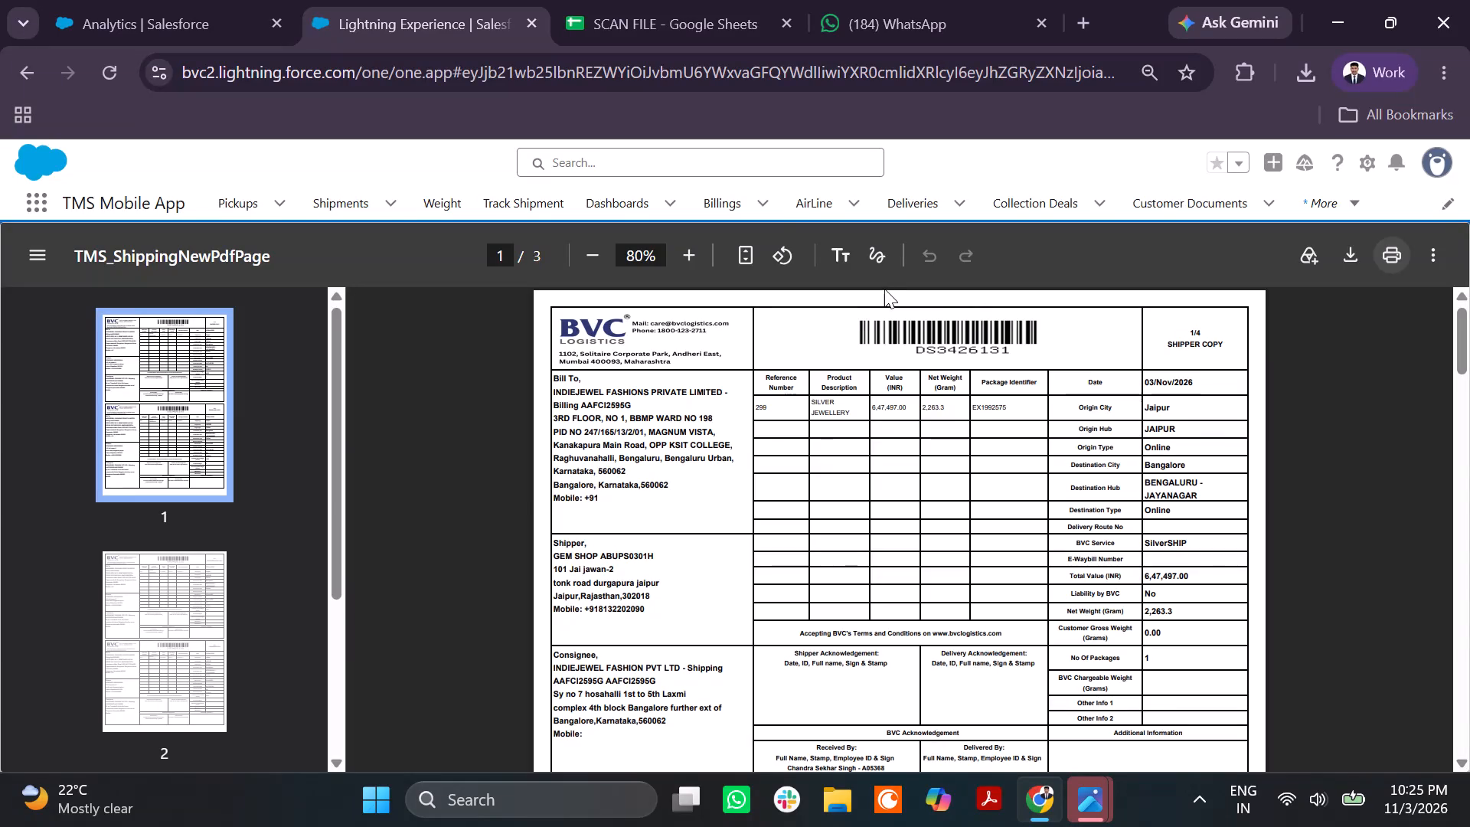
{"action": "left_click", "coordinate": [685, 161]}
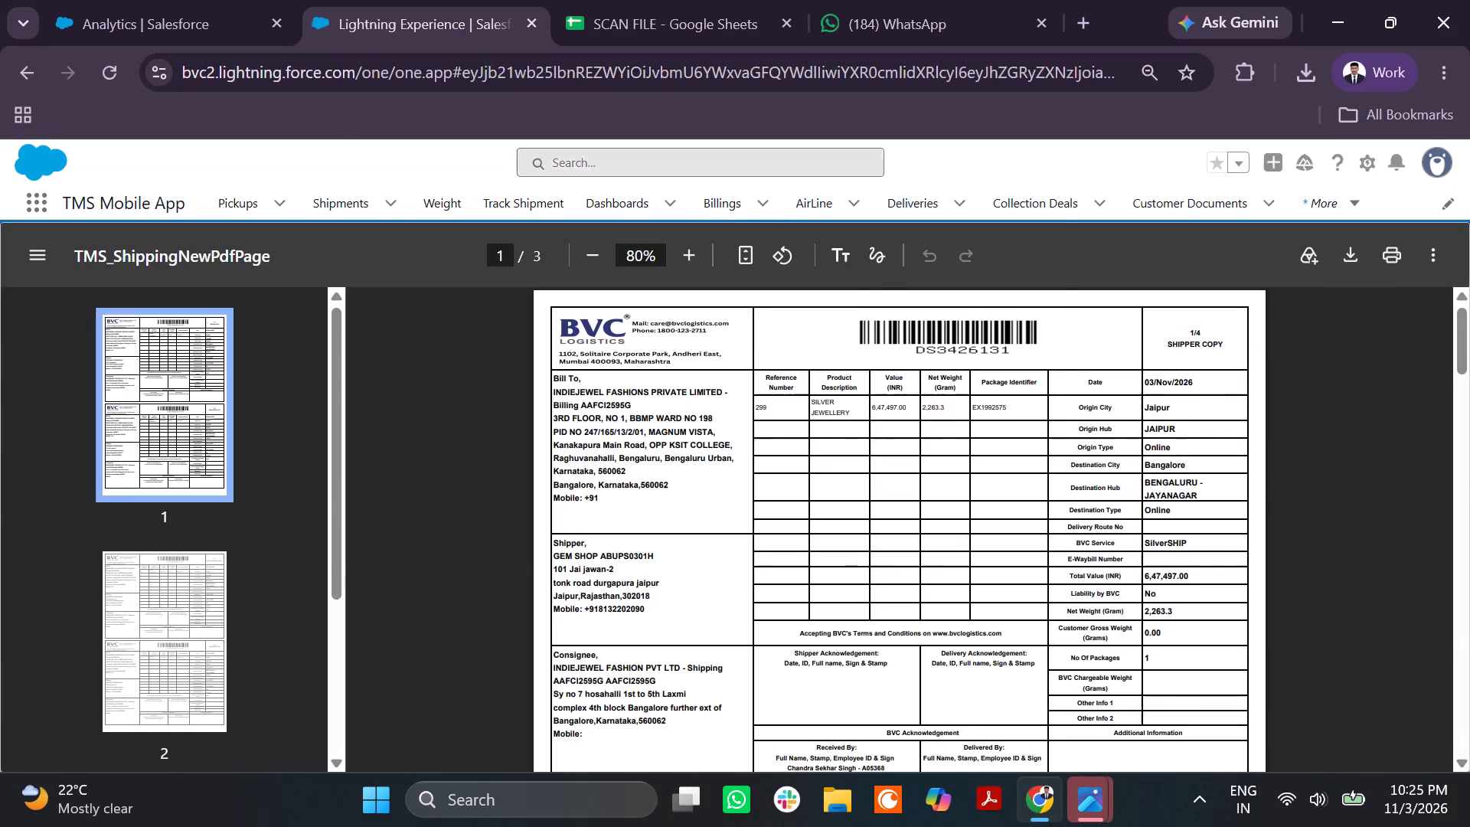
{"action": "key", "text": "t"}
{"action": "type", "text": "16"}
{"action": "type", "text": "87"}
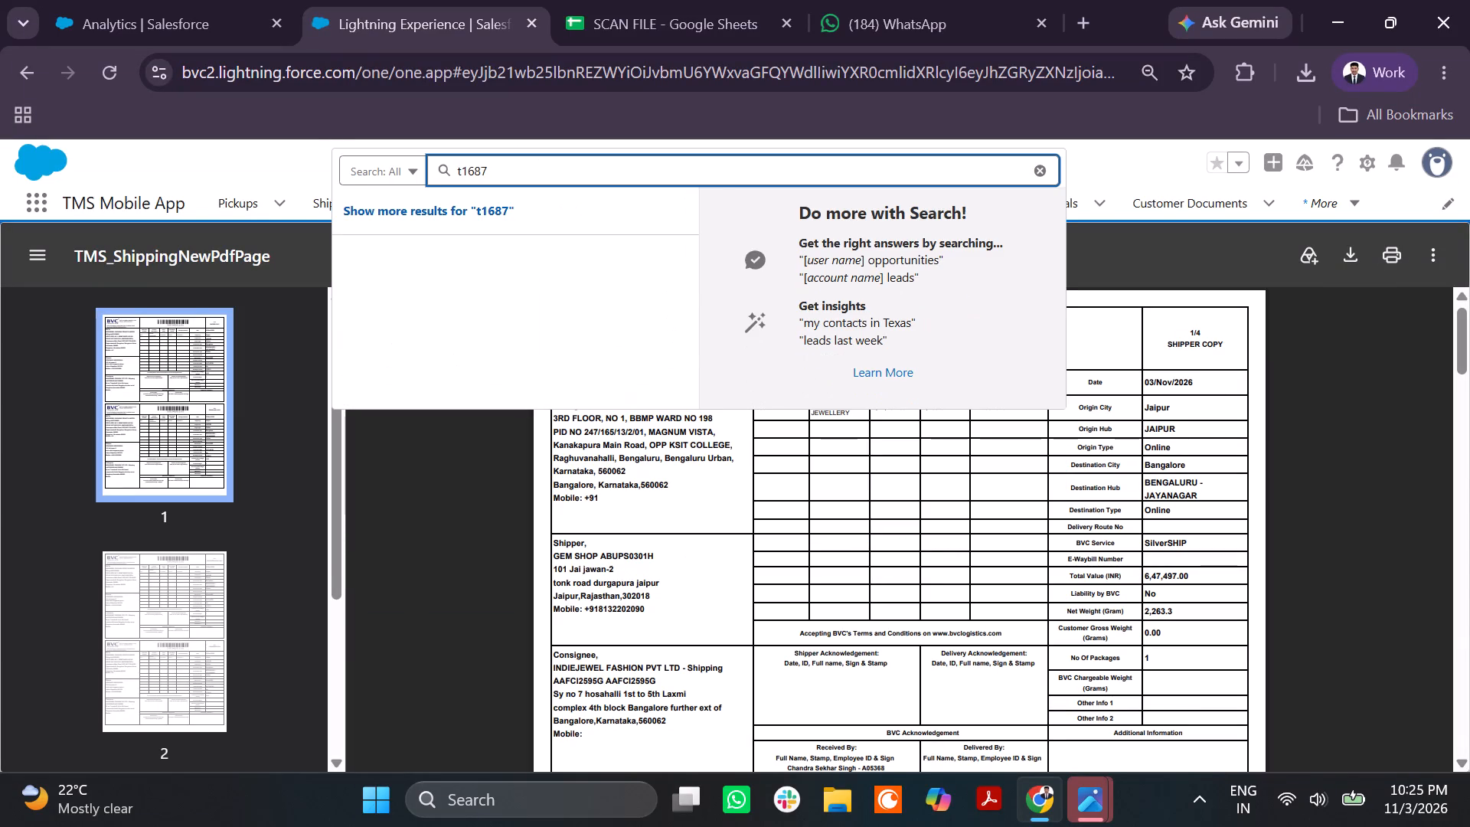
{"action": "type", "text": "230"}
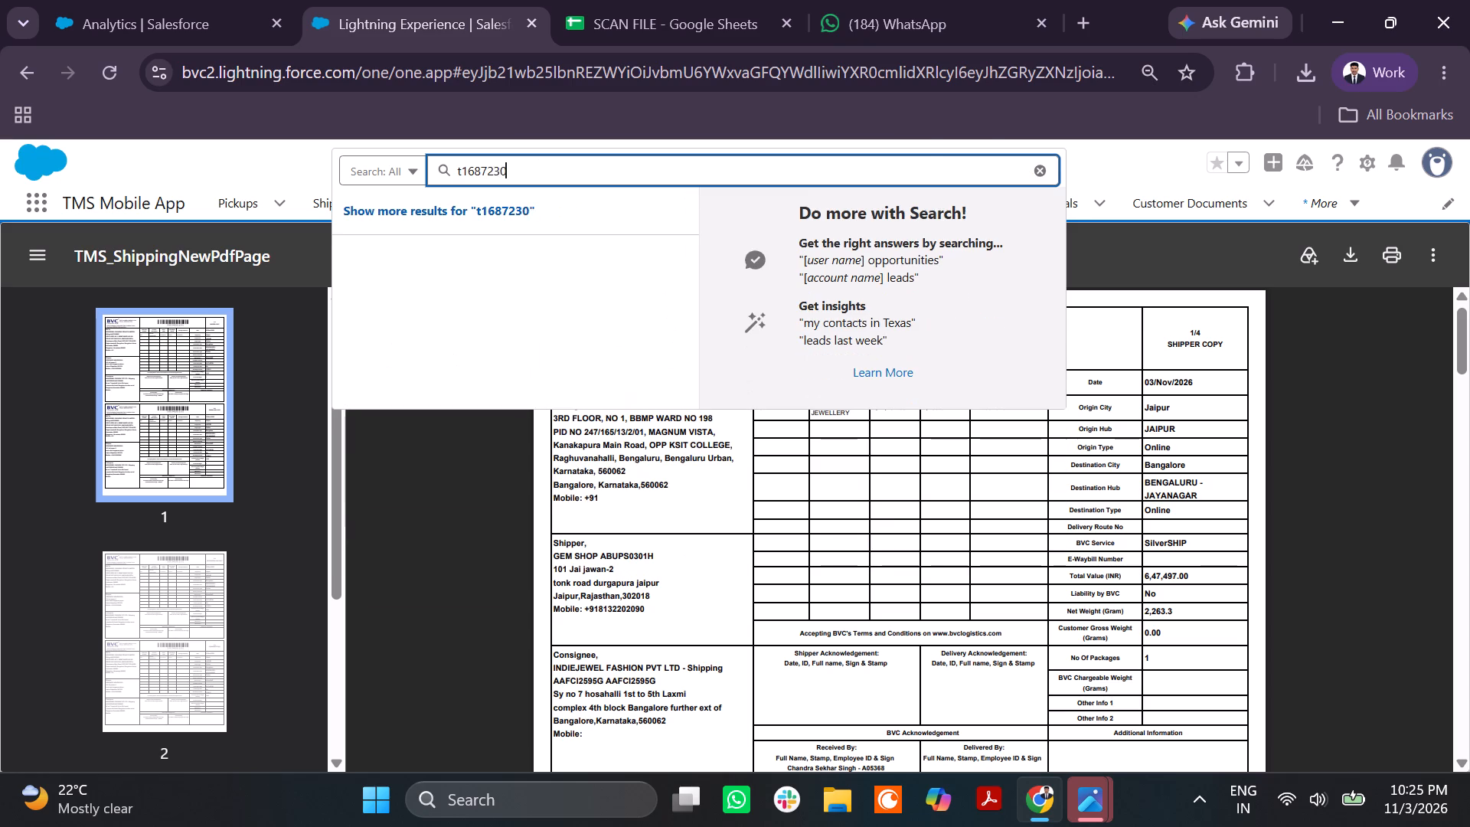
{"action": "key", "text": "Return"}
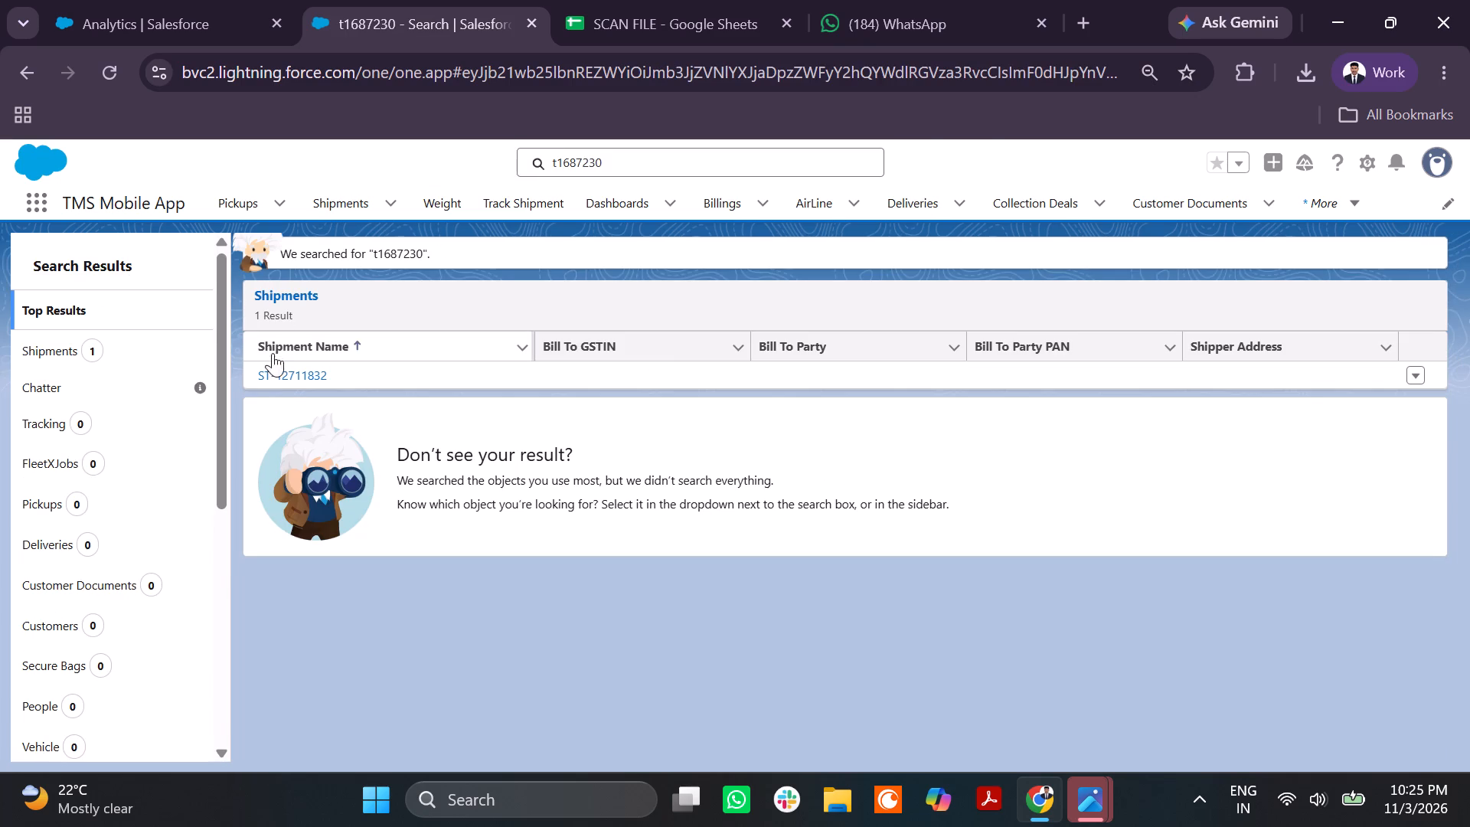
{"action": "left_click", "coordinate": [283, 372]}
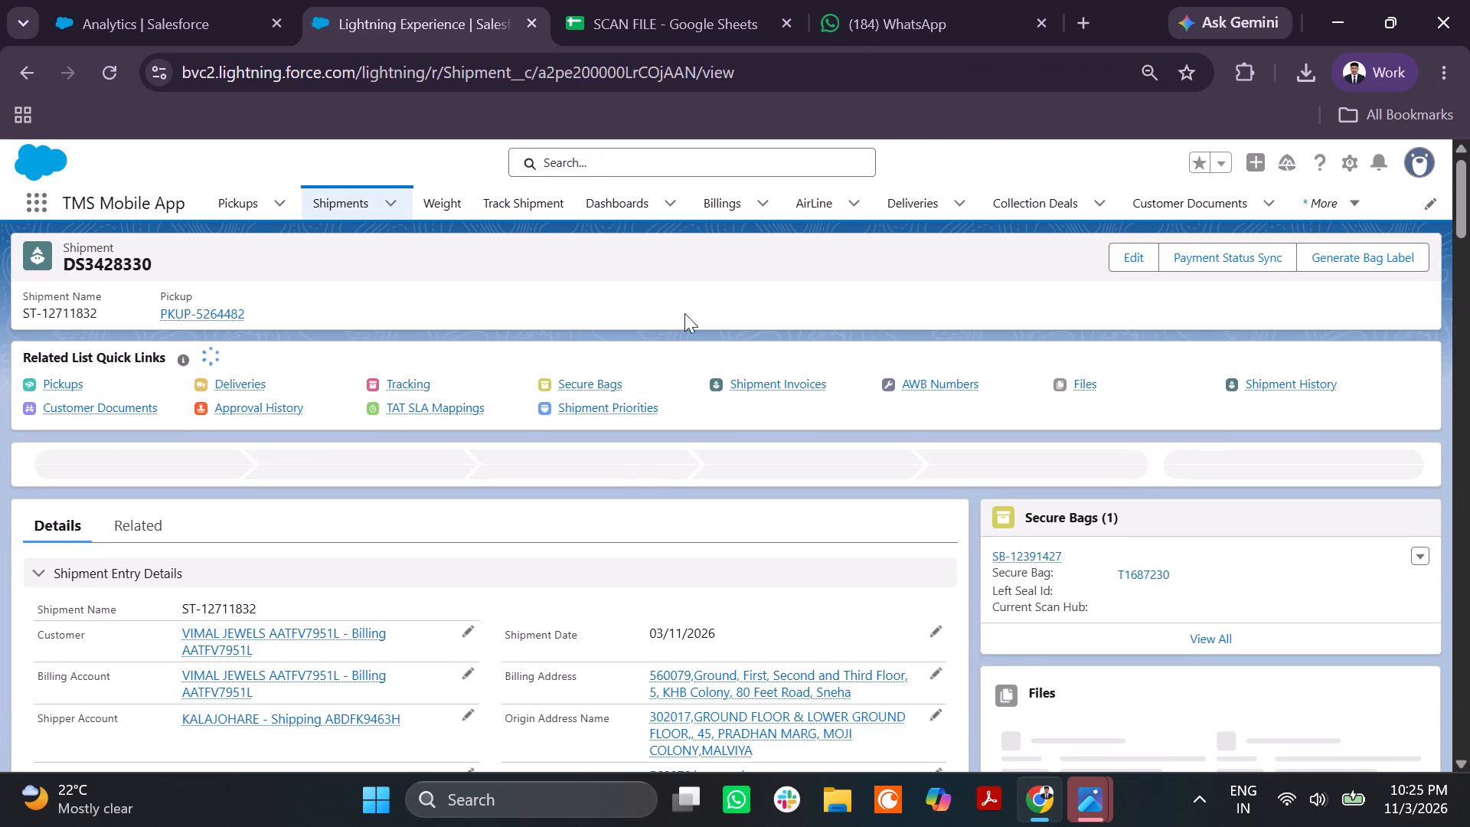
Generate the label for the shipment with secure bag T1687230 and print it on the HP LaserJet M1530 MFP.
{"action": "left_click", "coordinate": [1054, 263]}
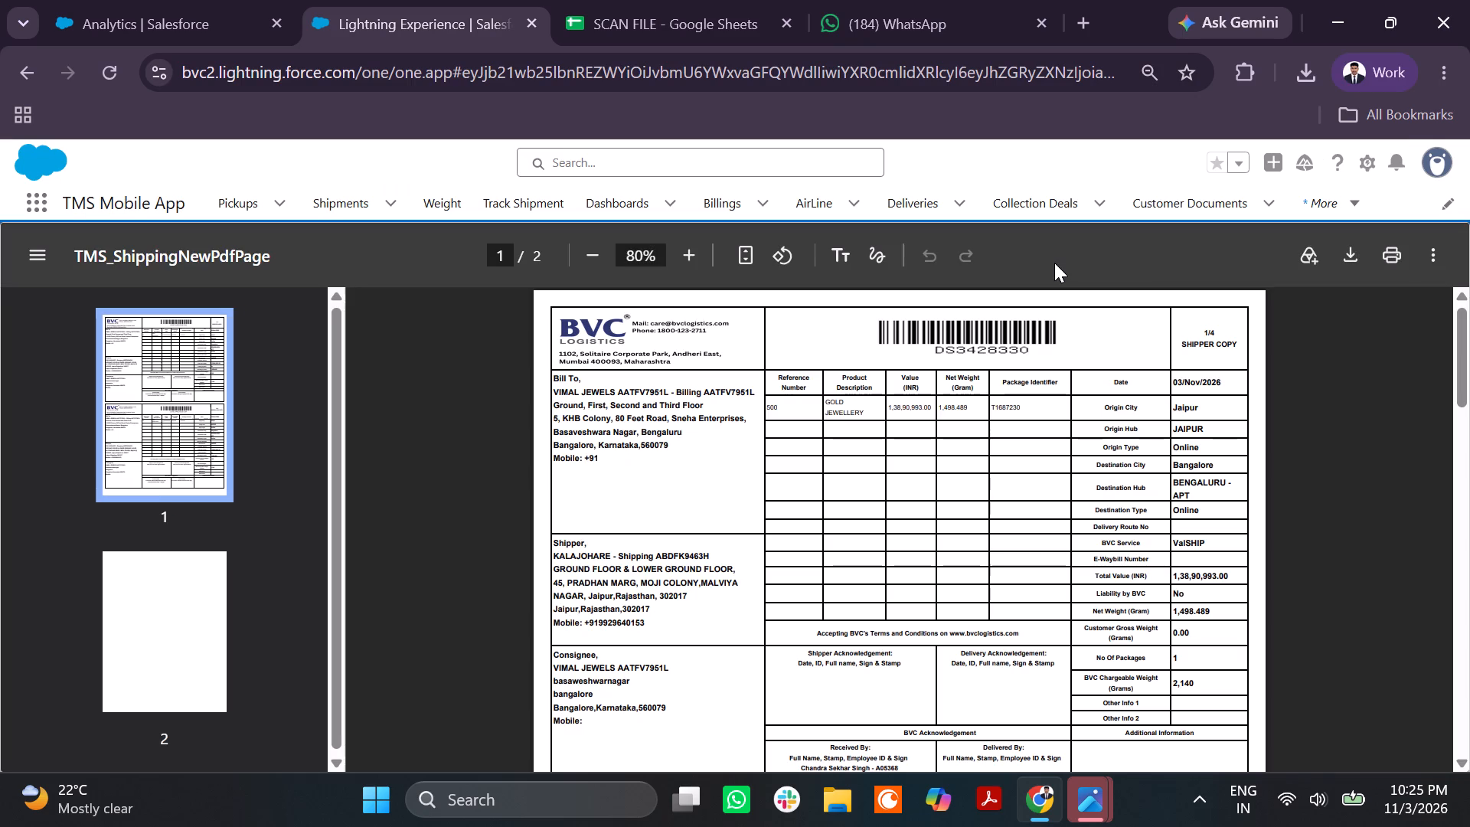
{"action": "left_click", "coordinate": [1390, 248]}
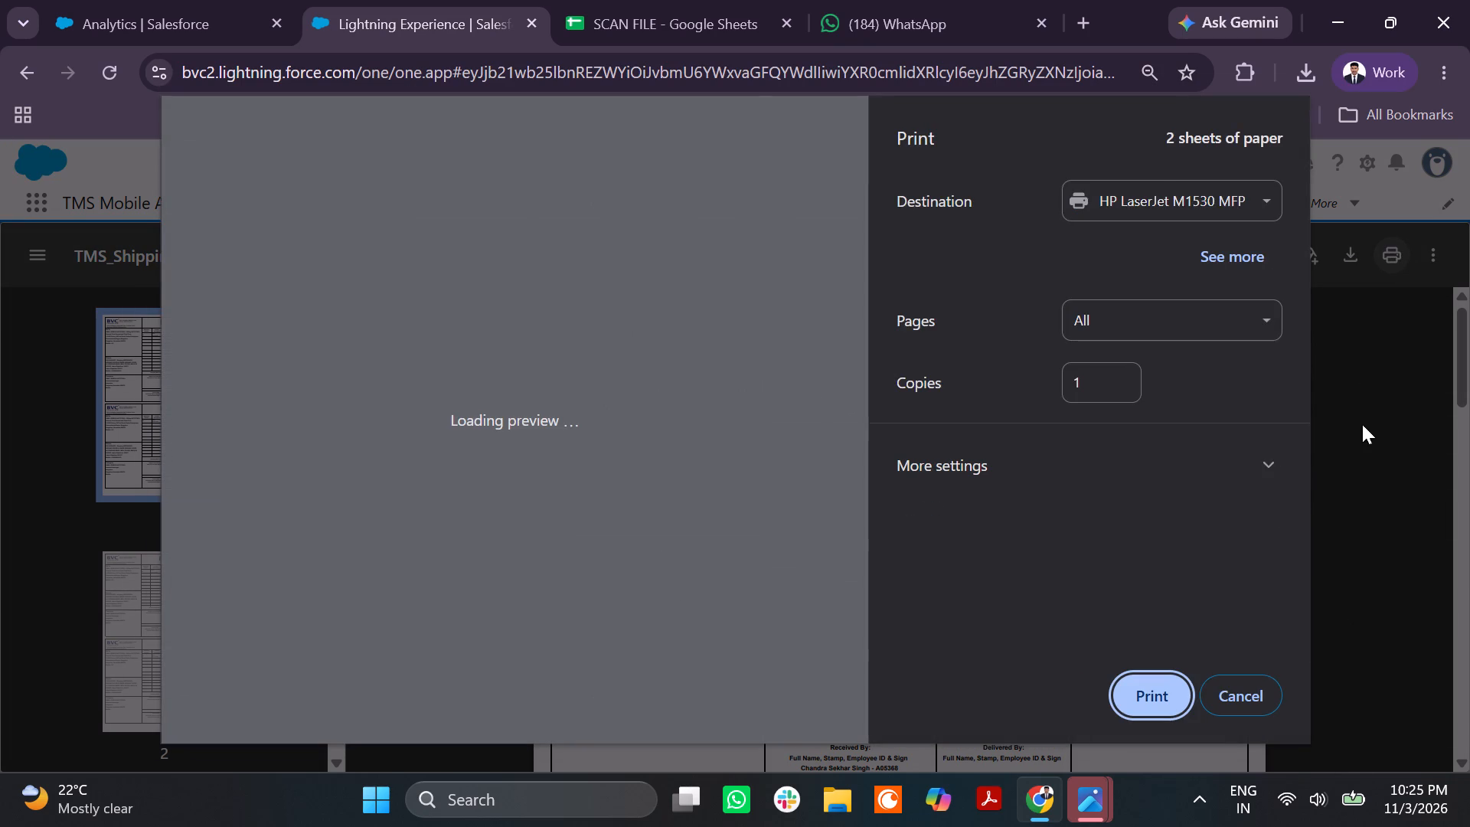
{"action": "left_click", "coordinate": [1168, 695]}
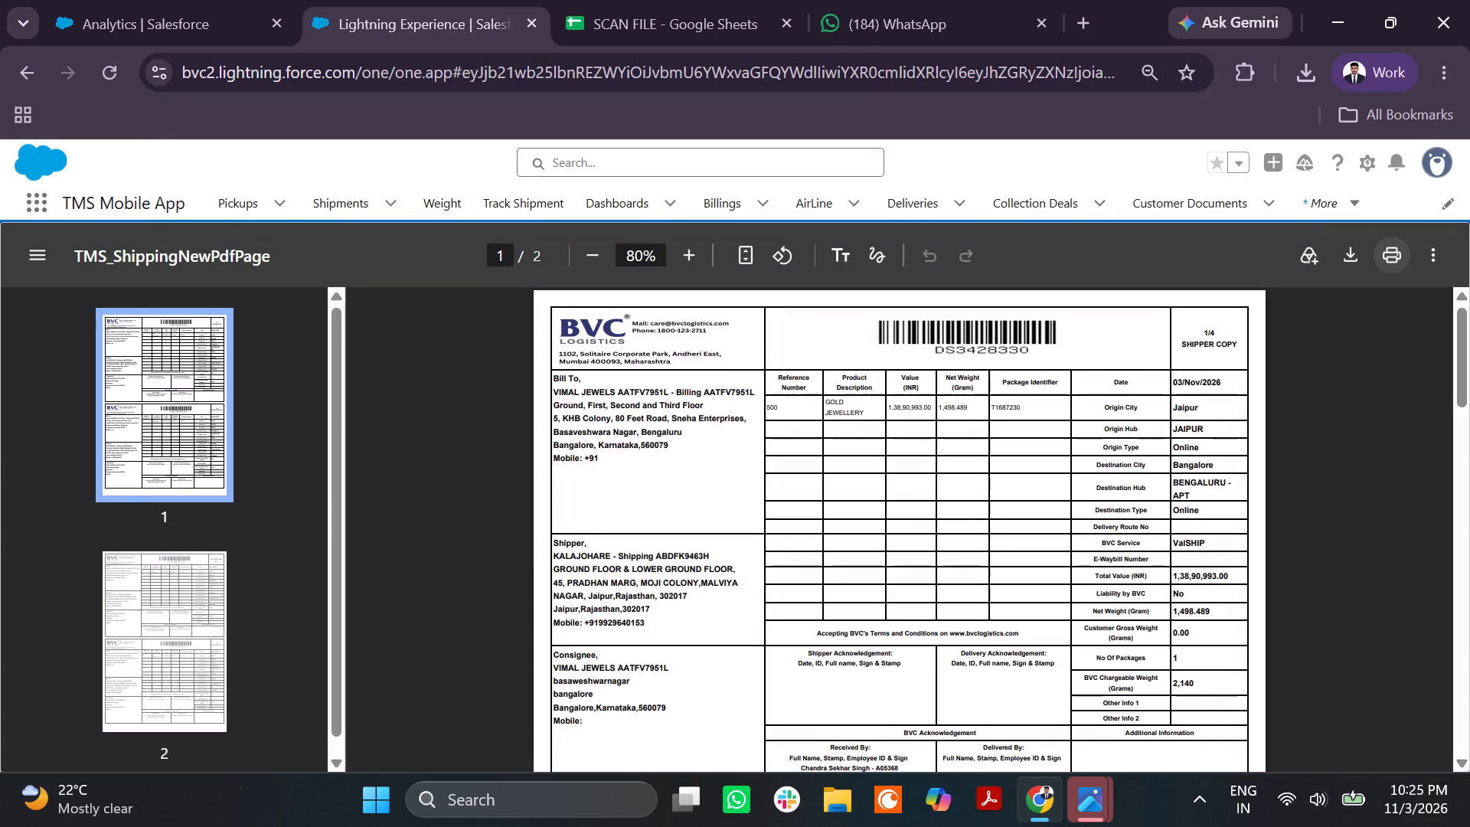
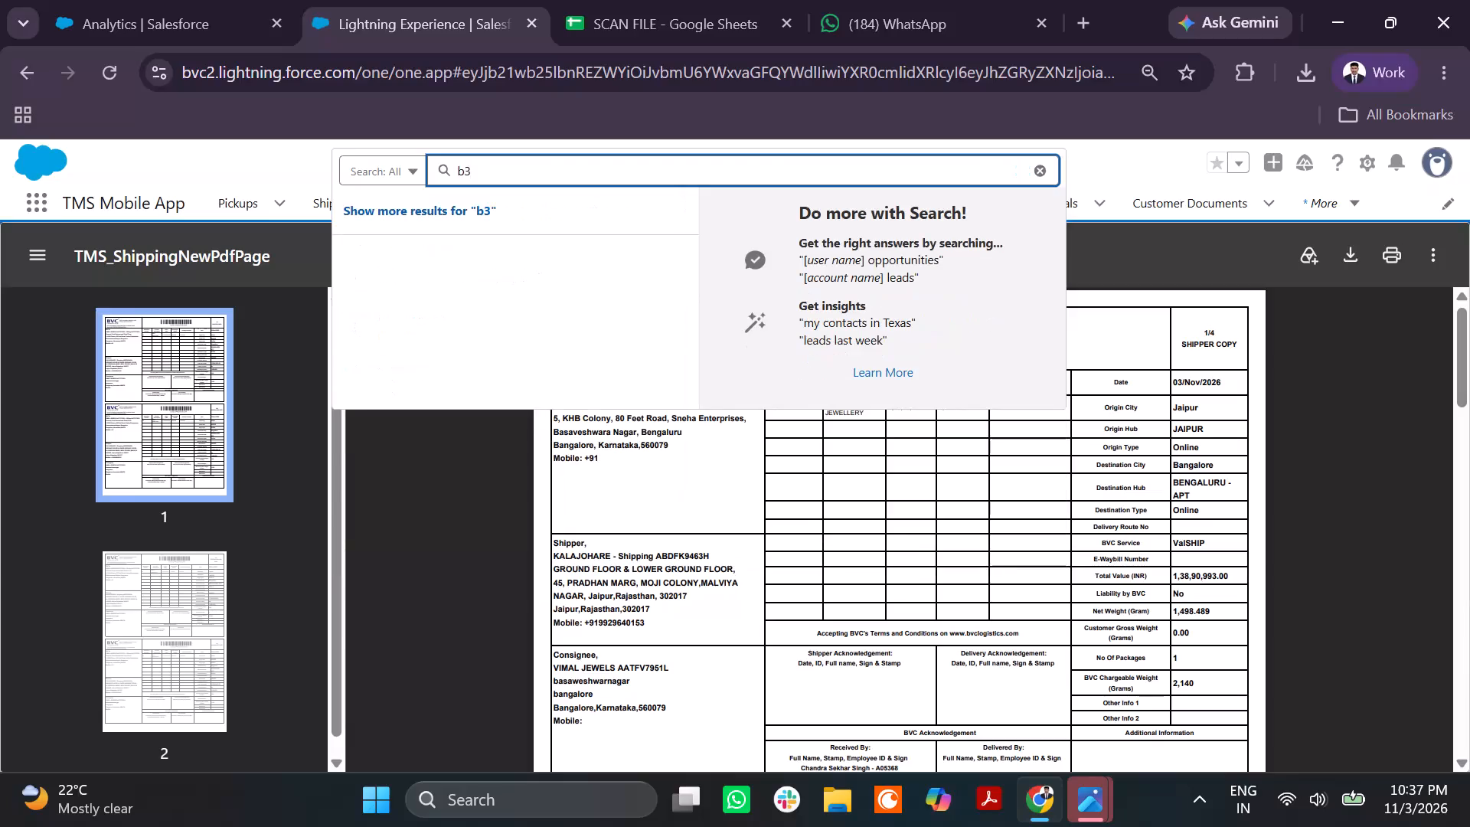
Search for secure bag number b3994184 and open the matching shipment record.
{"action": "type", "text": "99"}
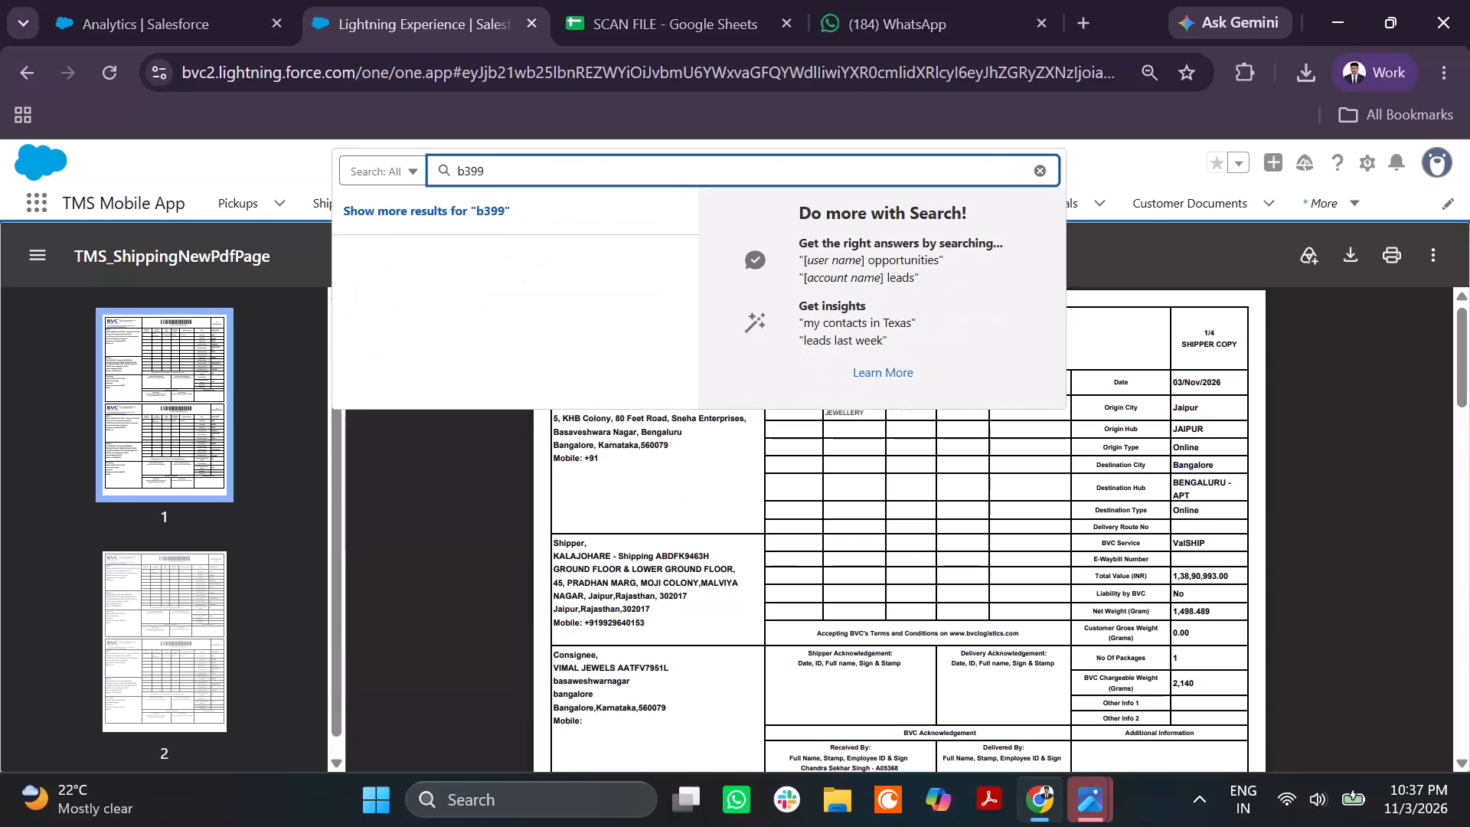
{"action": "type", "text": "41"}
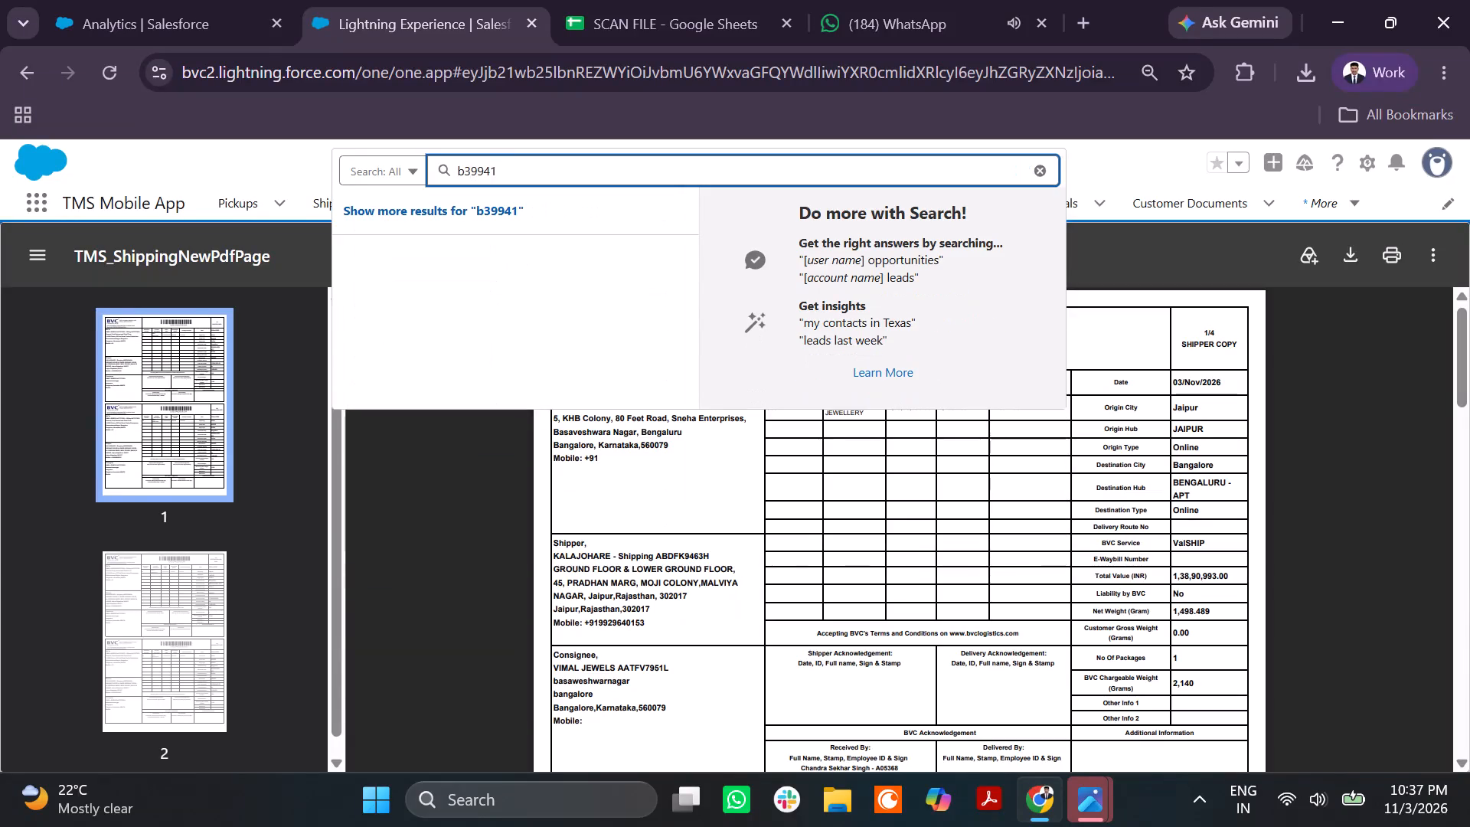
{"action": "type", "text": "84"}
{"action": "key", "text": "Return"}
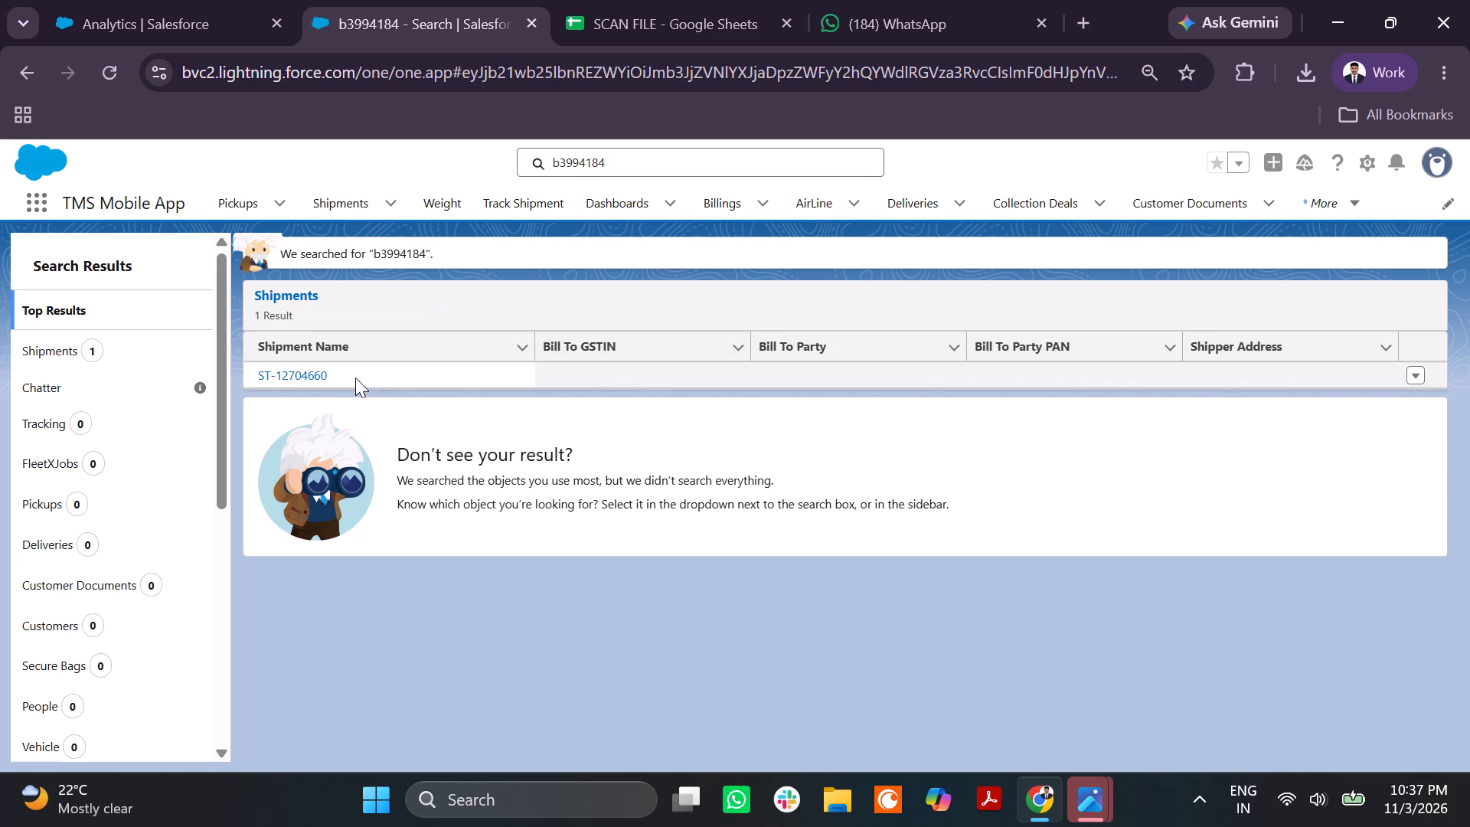
{"action": "left_click", "coordinate": [299, 375]}
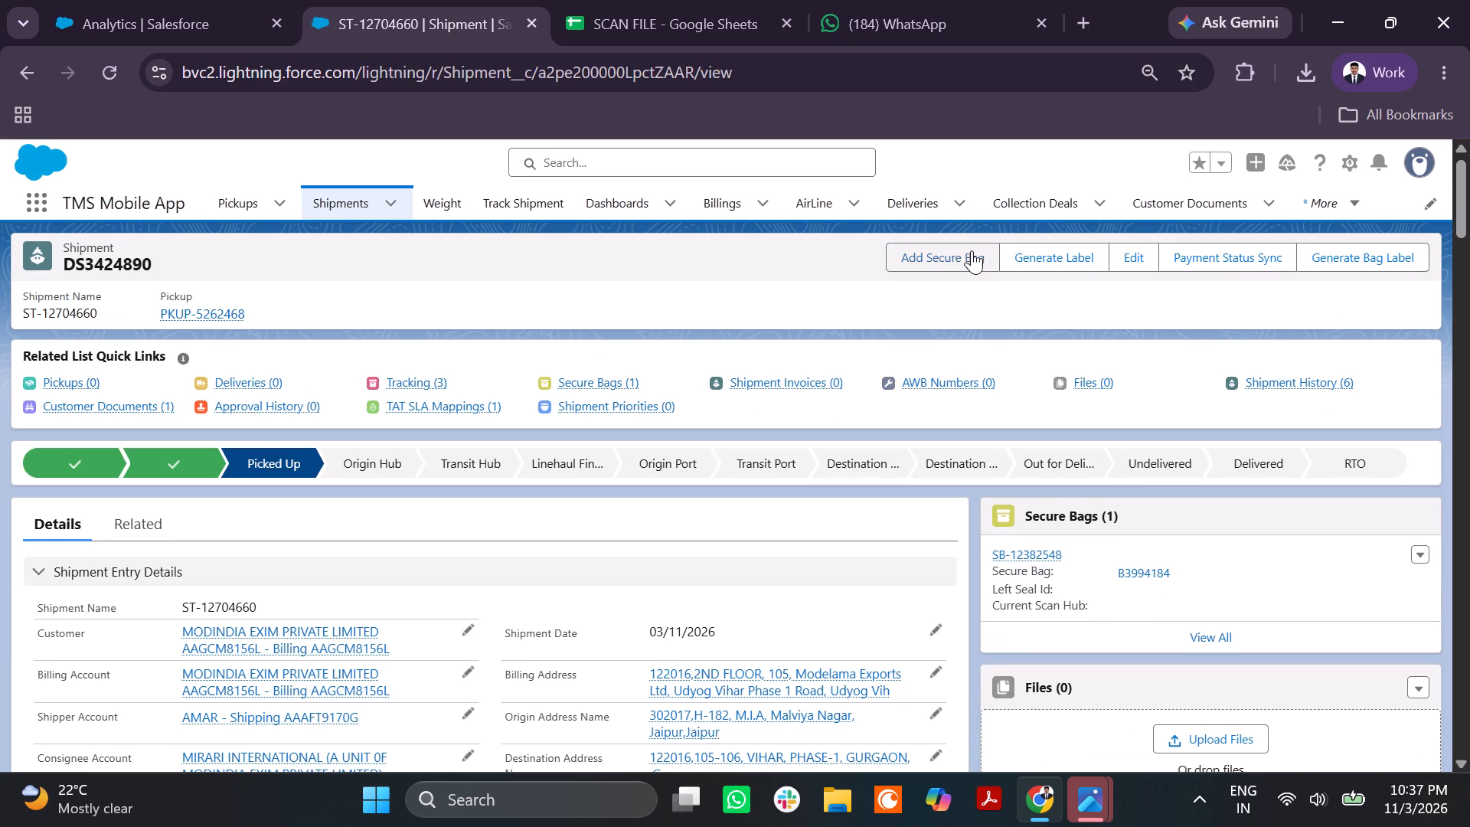
Generate the label for the shipment with secure bag B3994184 and print it on the HP LaserJet M1530 MFP.
{"action": "left_click", "coordinate": [1024, 252]}
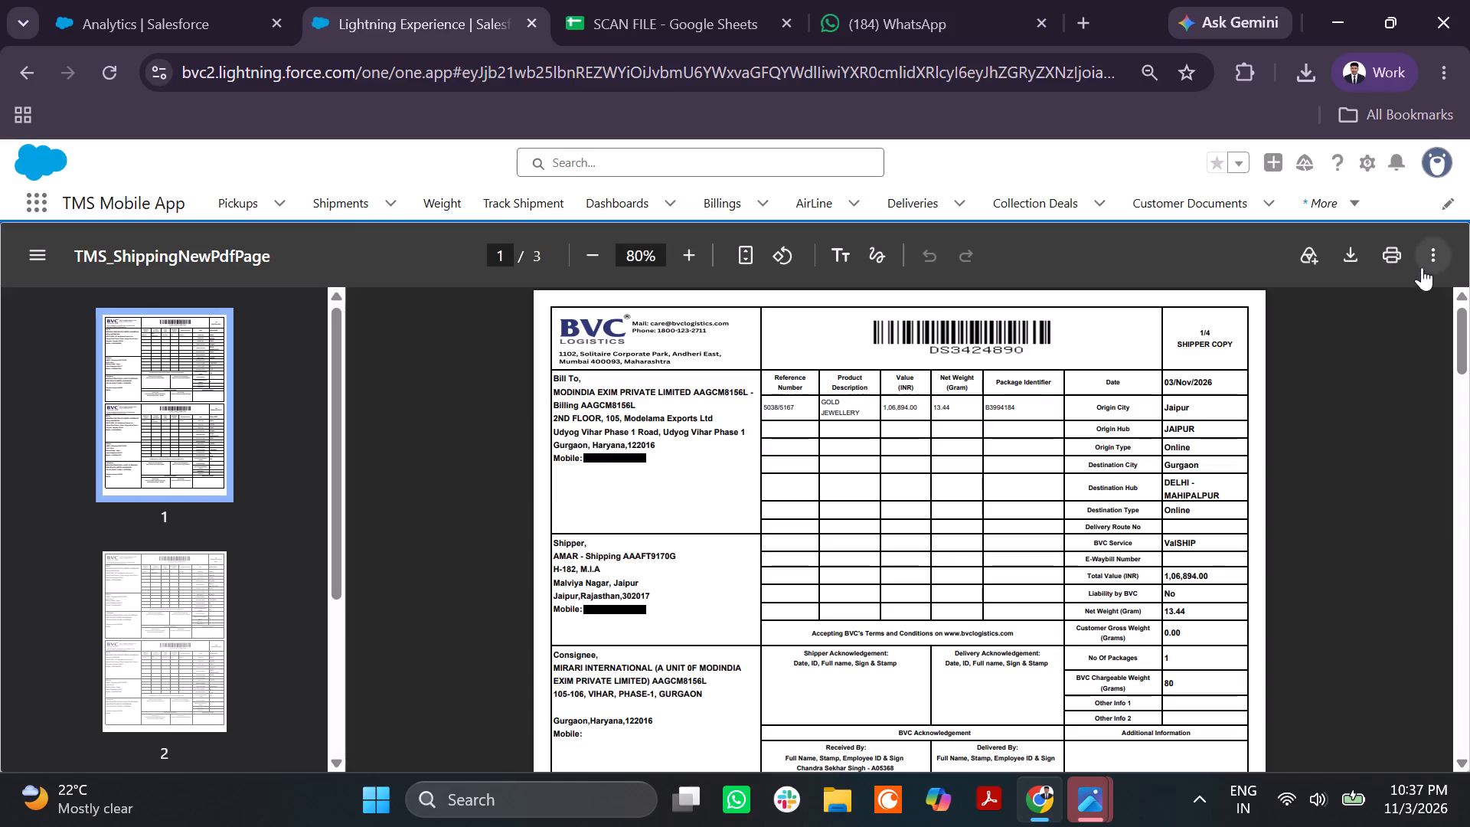
{"action": "left_click", "coordinate": [1393, 261]}
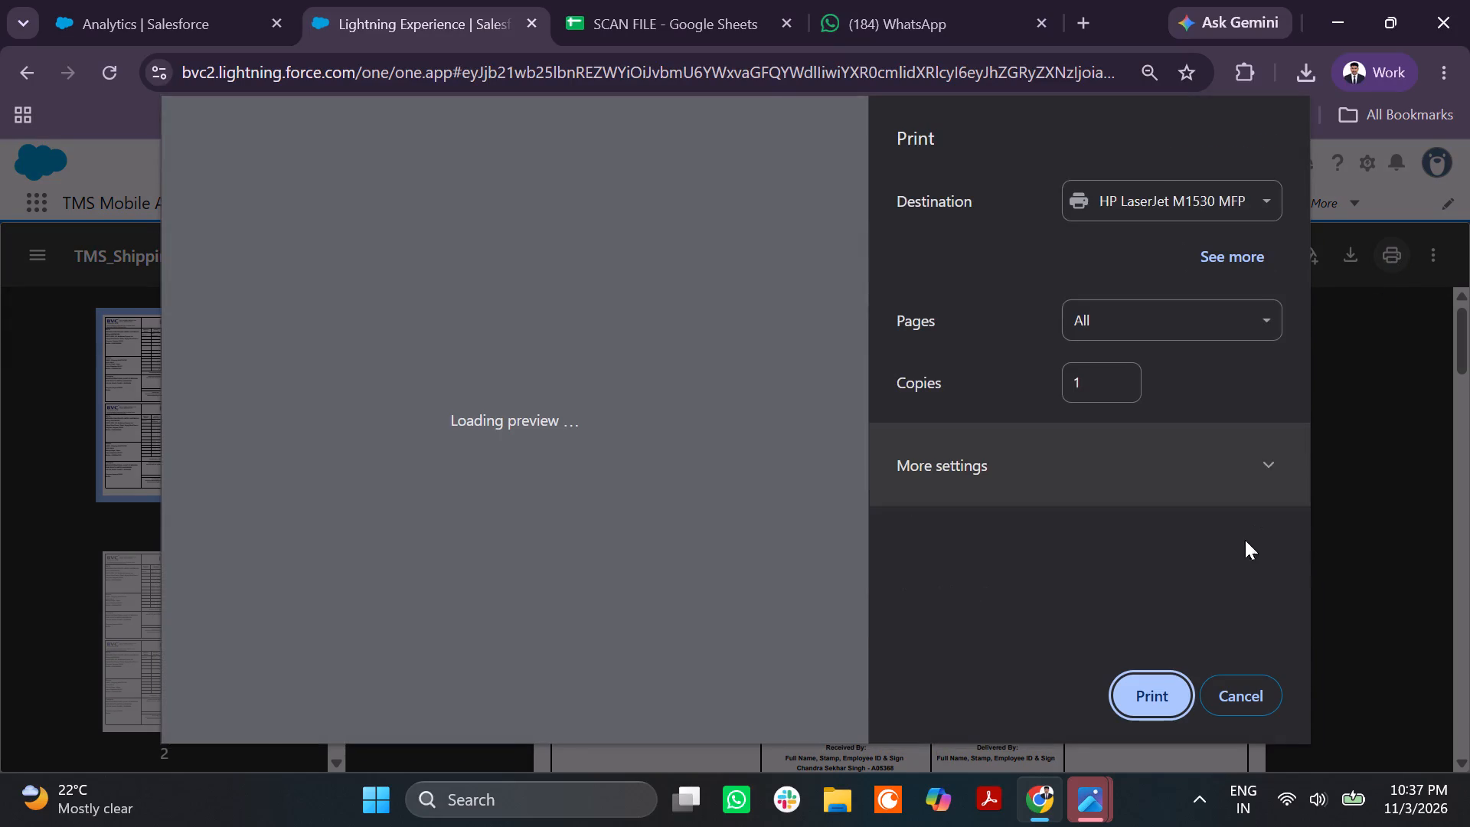
{"action": "left_click", "coordinate": [1144, 695]}
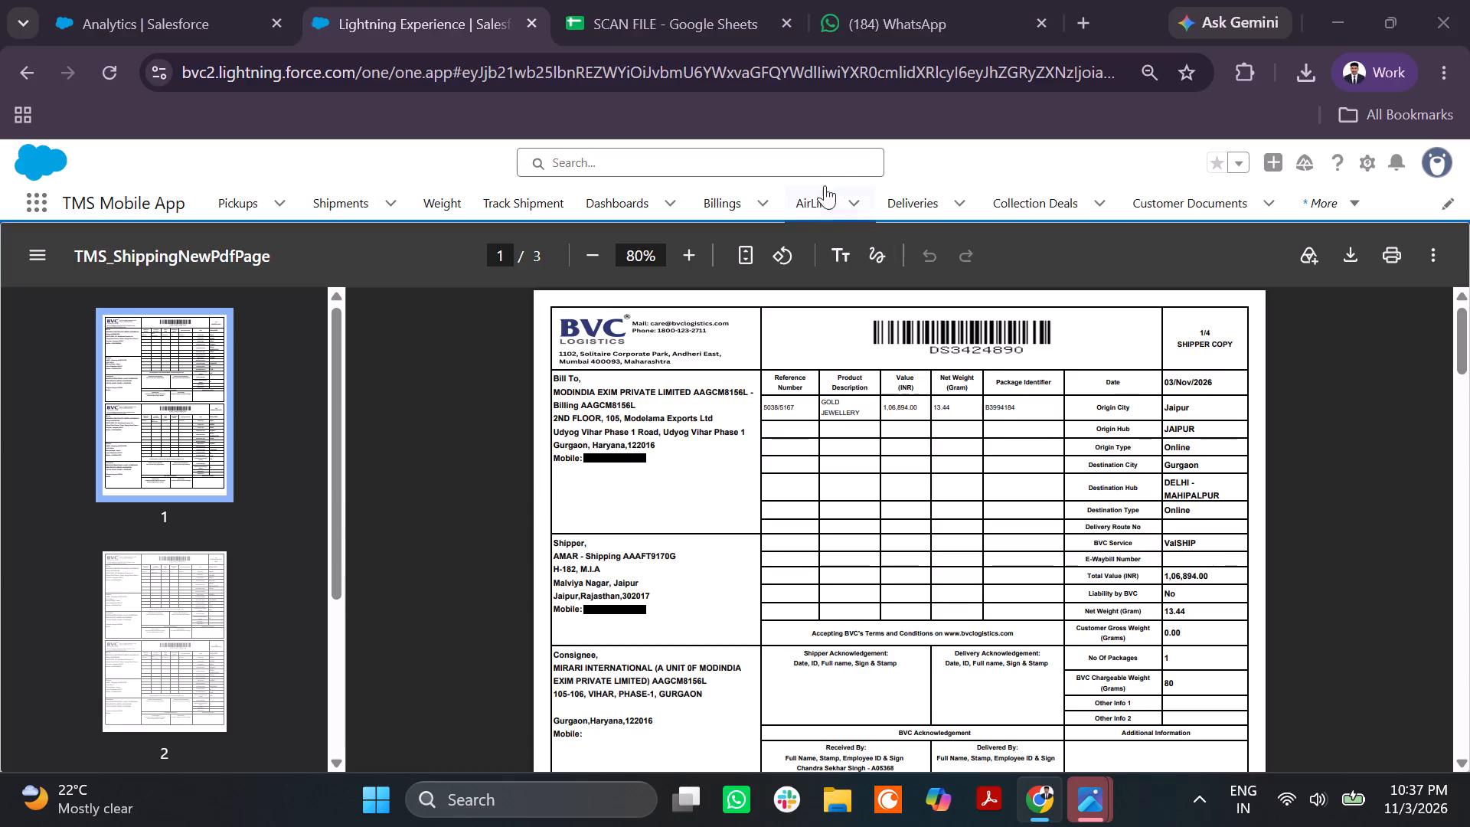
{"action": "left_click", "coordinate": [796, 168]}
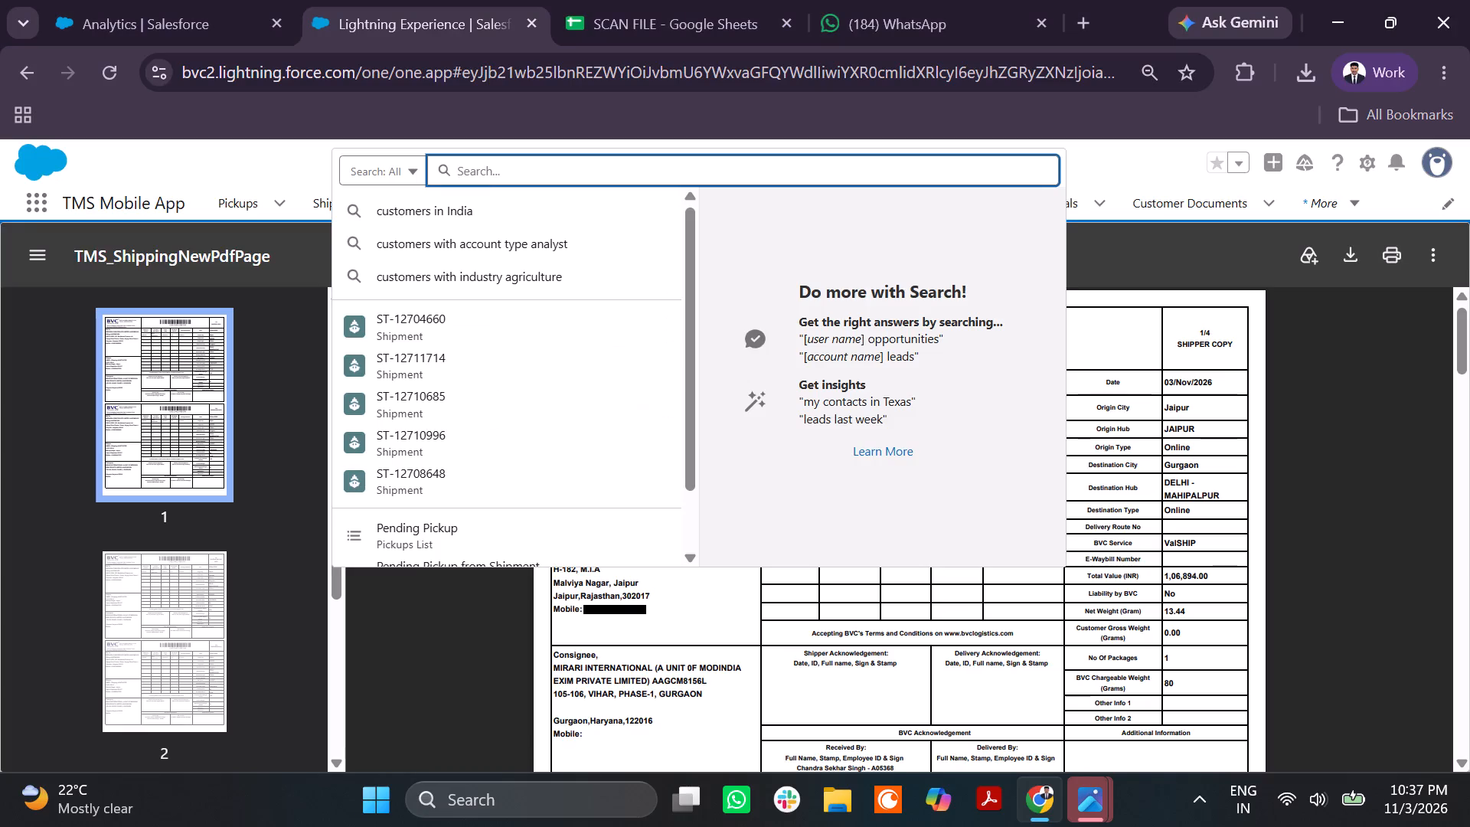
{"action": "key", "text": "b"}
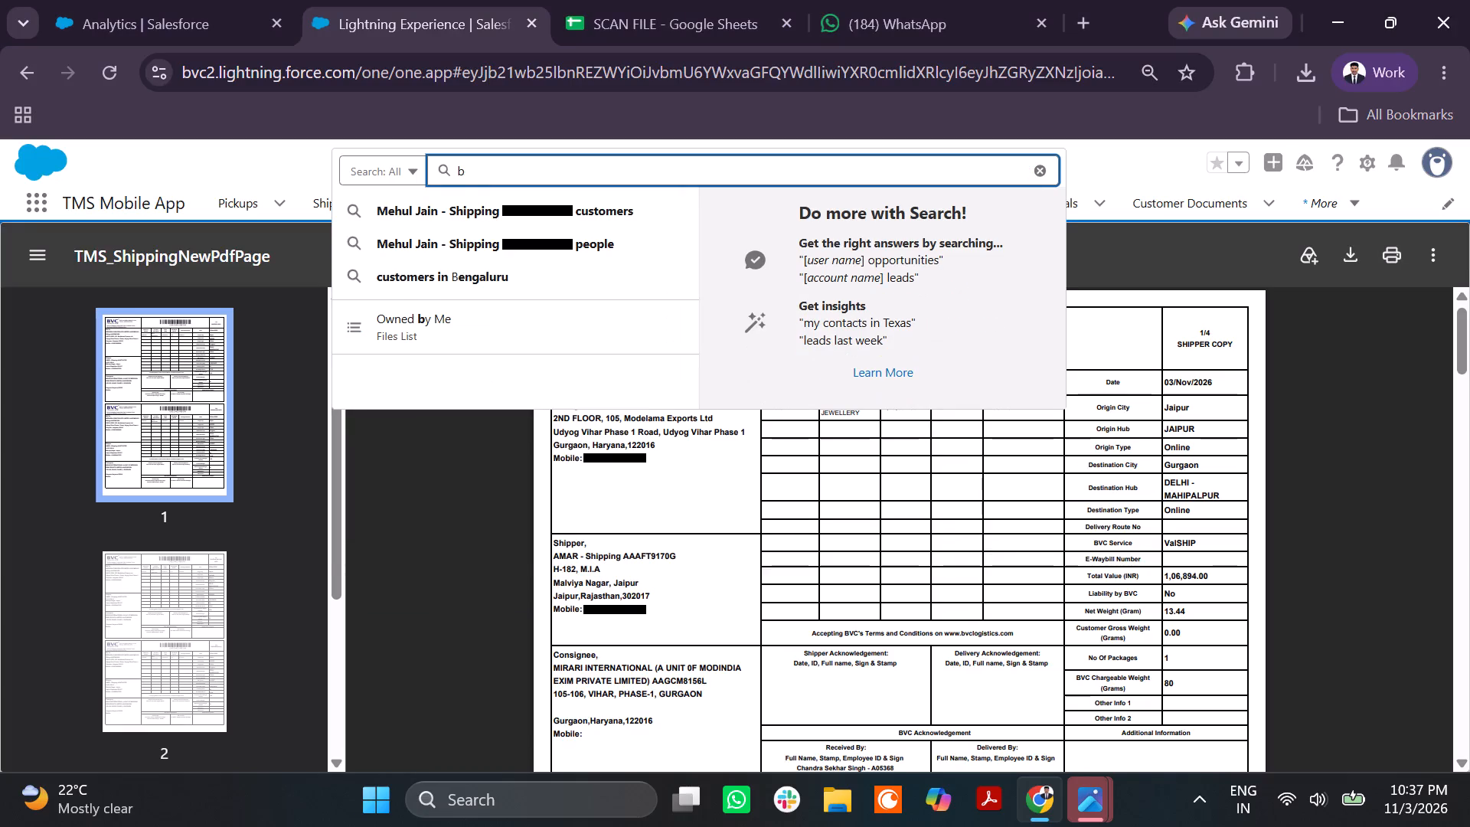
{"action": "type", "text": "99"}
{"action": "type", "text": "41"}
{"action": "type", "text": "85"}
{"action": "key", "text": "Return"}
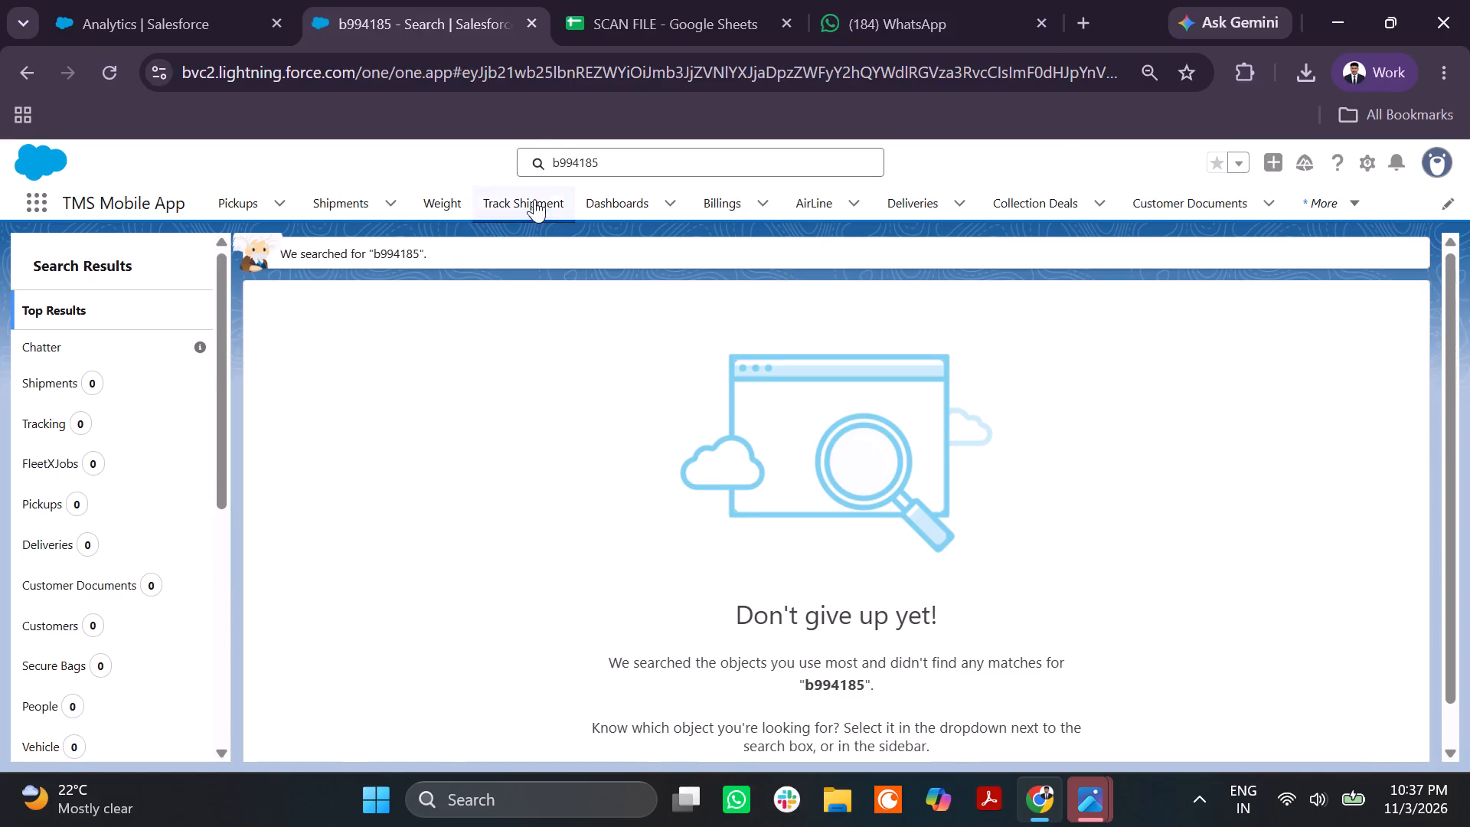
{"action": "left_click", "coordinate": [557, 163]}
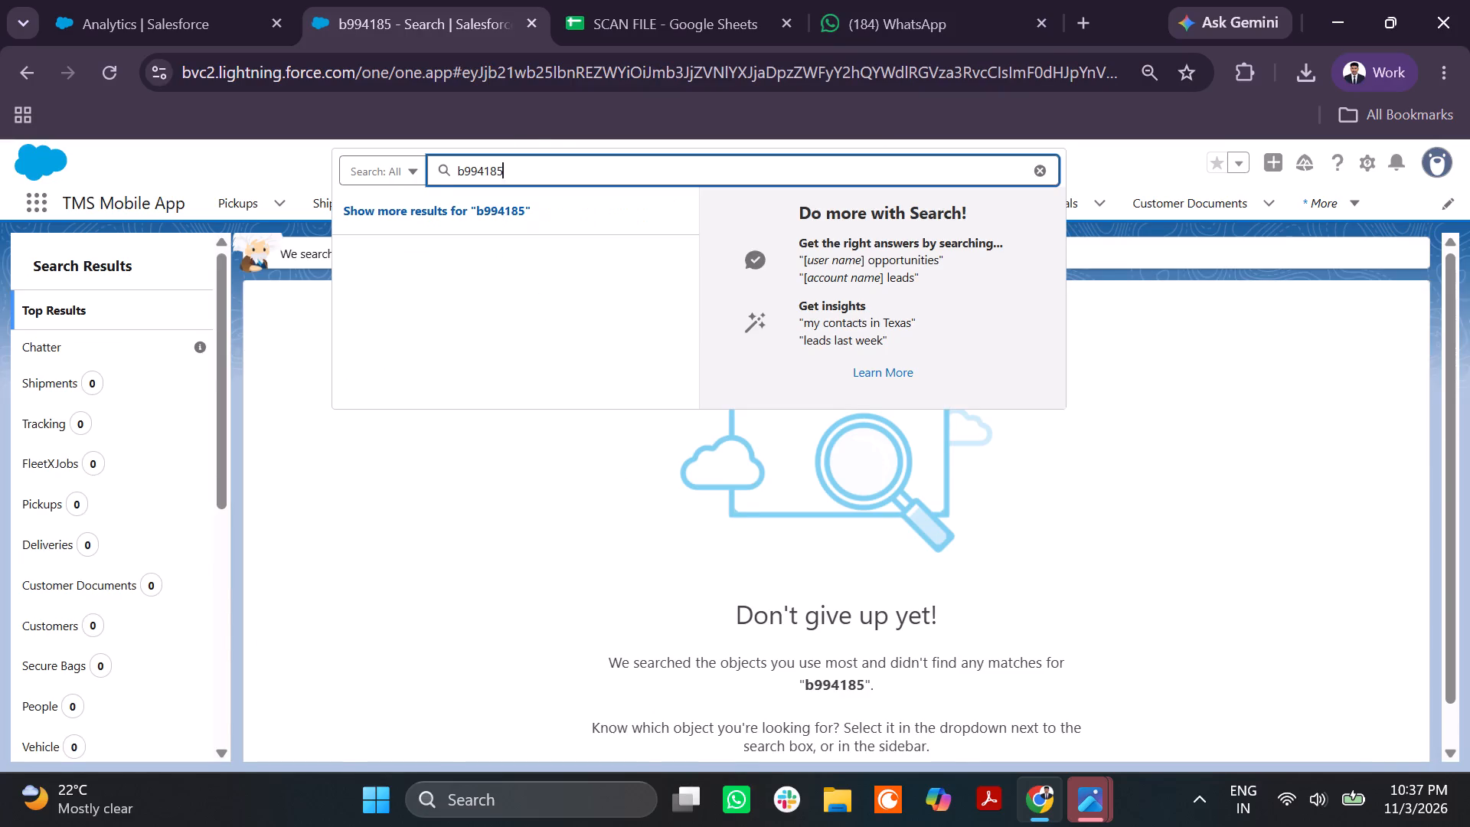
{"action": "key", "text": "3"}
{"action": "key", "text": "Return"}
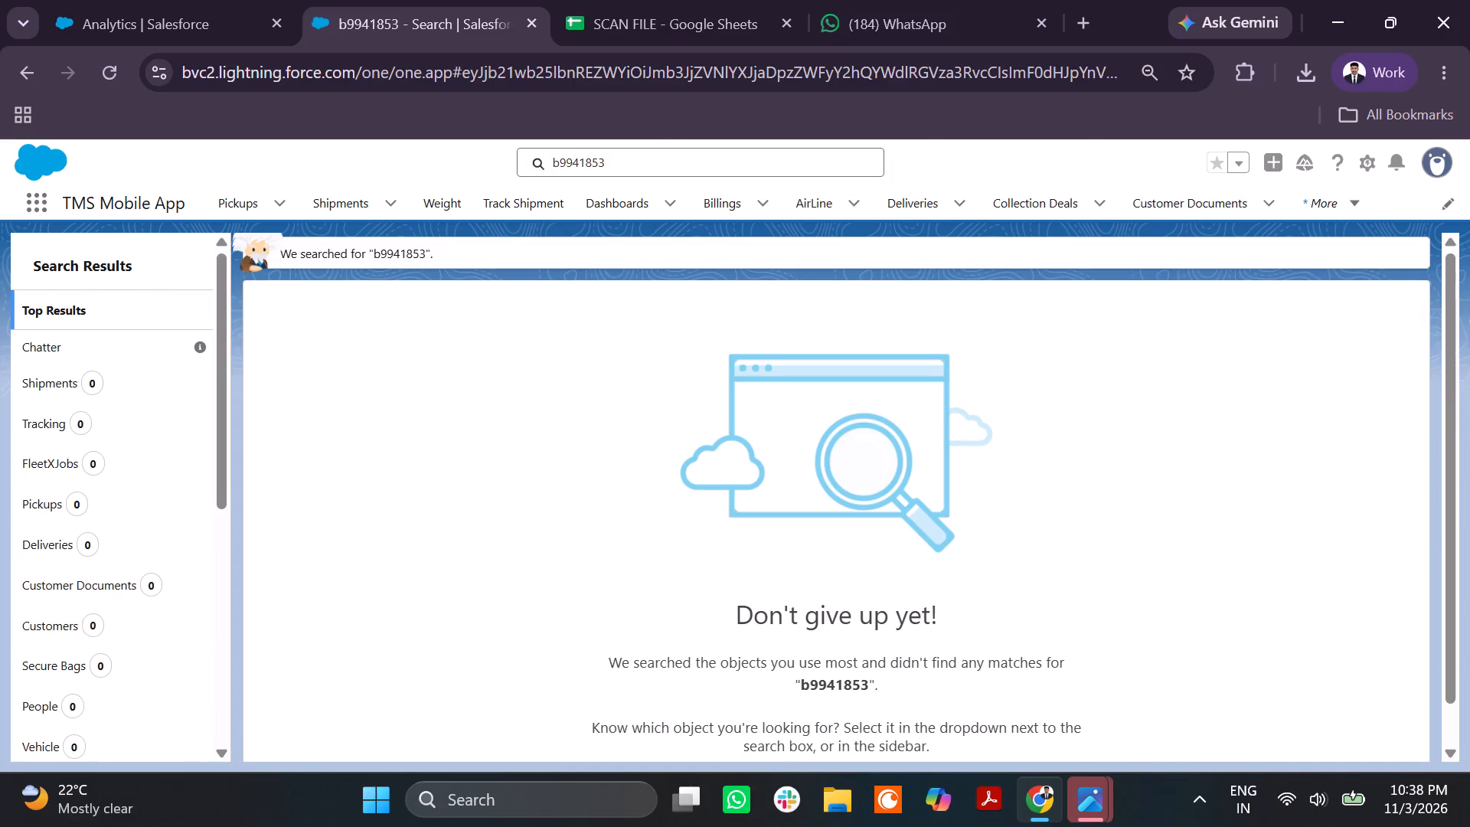
{"action": "left_click", "coordinate": [620, 159]}
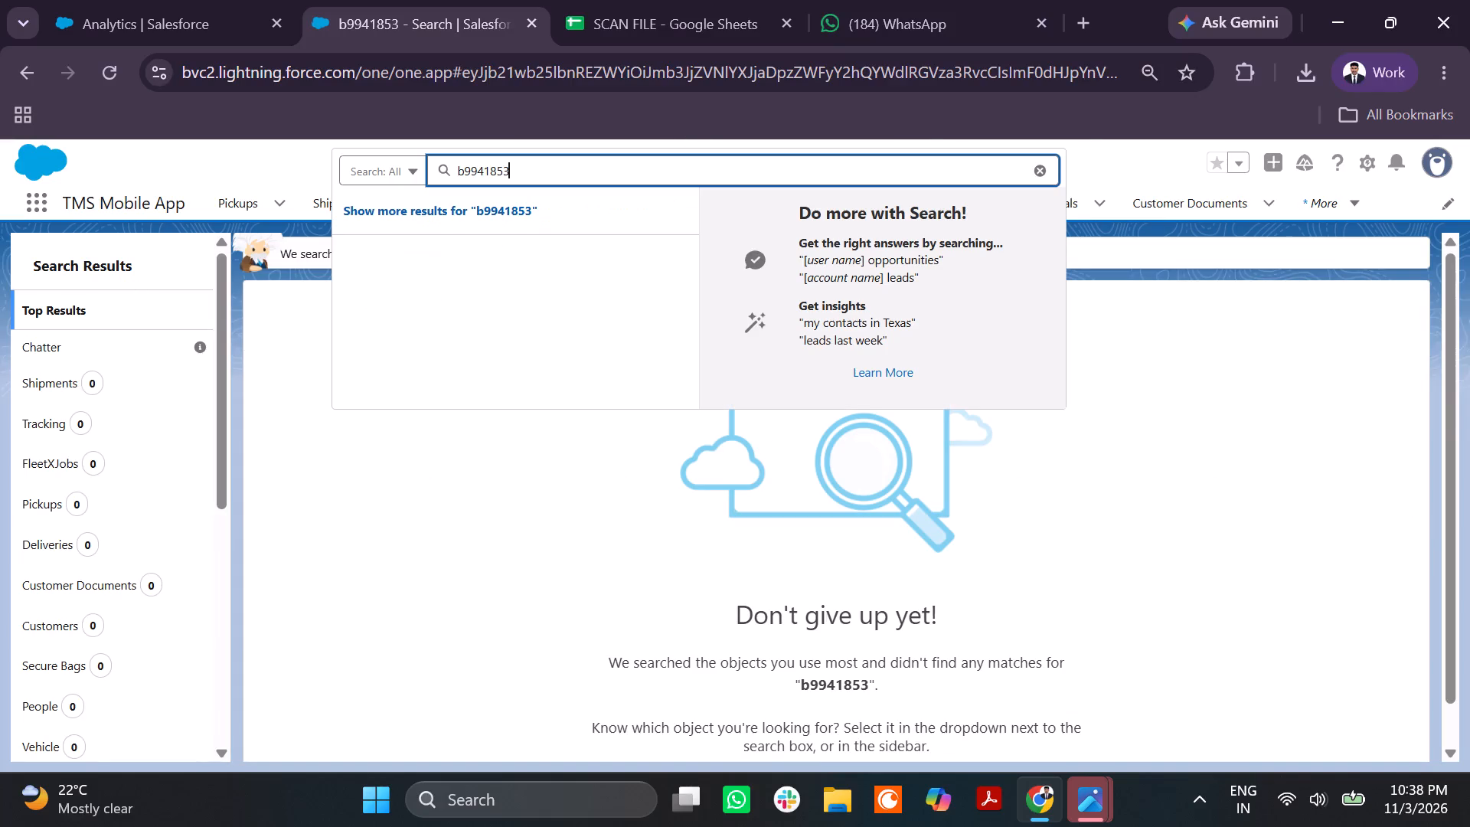
{"action": "key", "text": "BackSpace"}
{"action": "key", "text": "BackSpace"}
{"action": "key", "text": "BackSpace"}
{"action": "key", "text": "BackSpace"}
{"action": "key", "text": "BackSpace"}
{"action": "key", "text": "BackSpace"}
{"action": "key", "text": "BackSpace"}
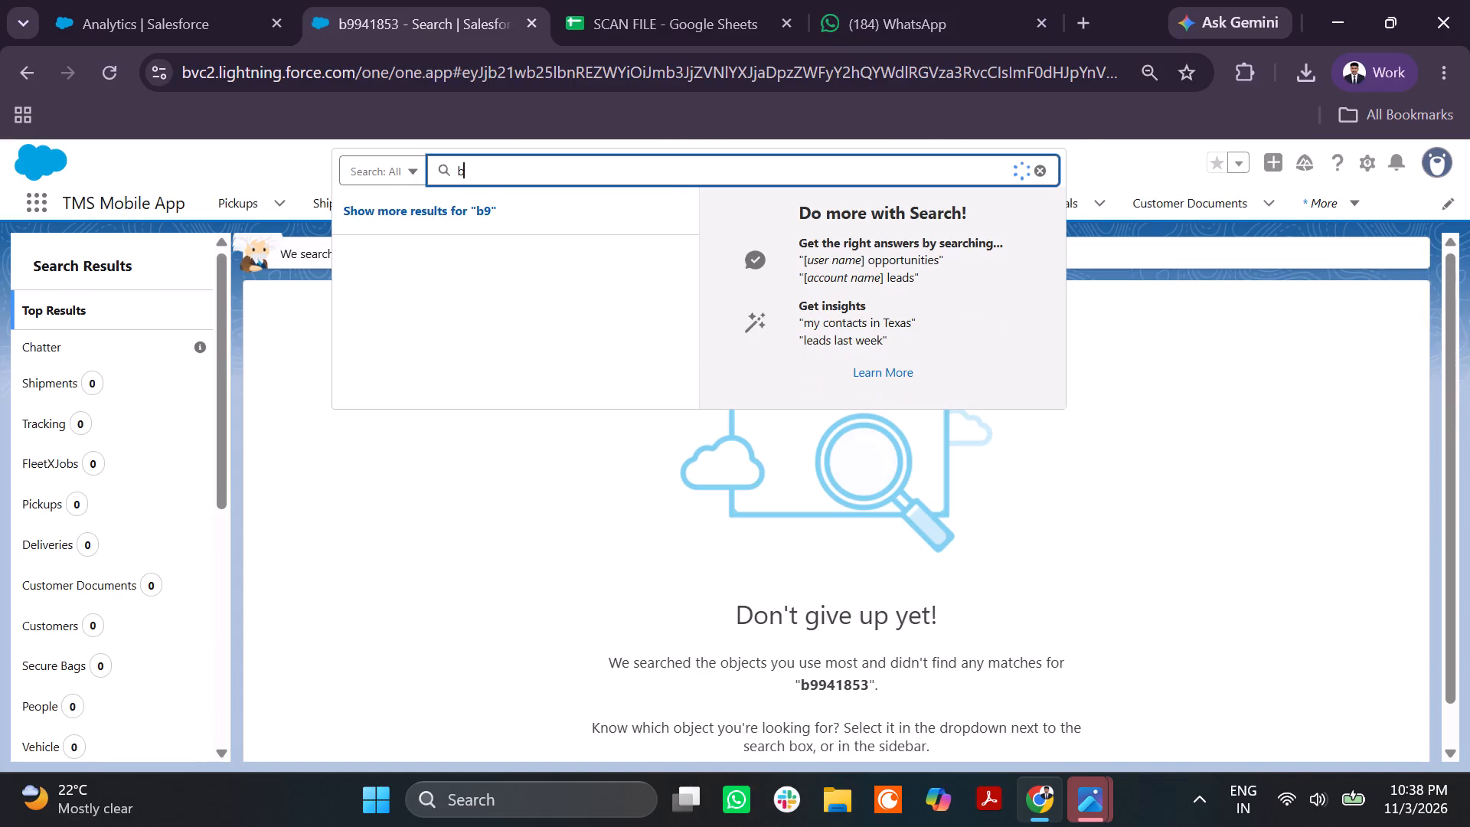
{"action": "key", "text": "3"}
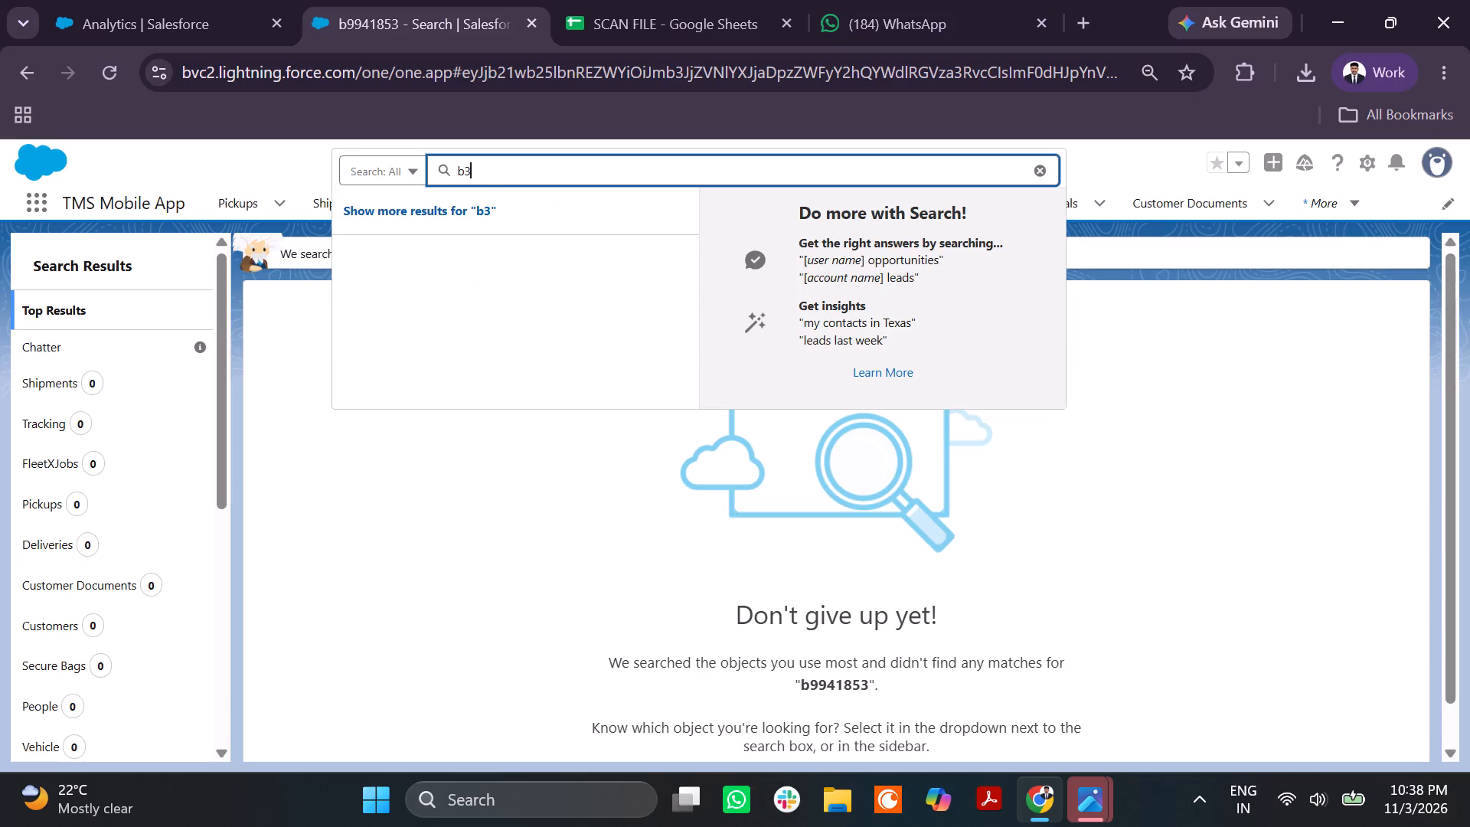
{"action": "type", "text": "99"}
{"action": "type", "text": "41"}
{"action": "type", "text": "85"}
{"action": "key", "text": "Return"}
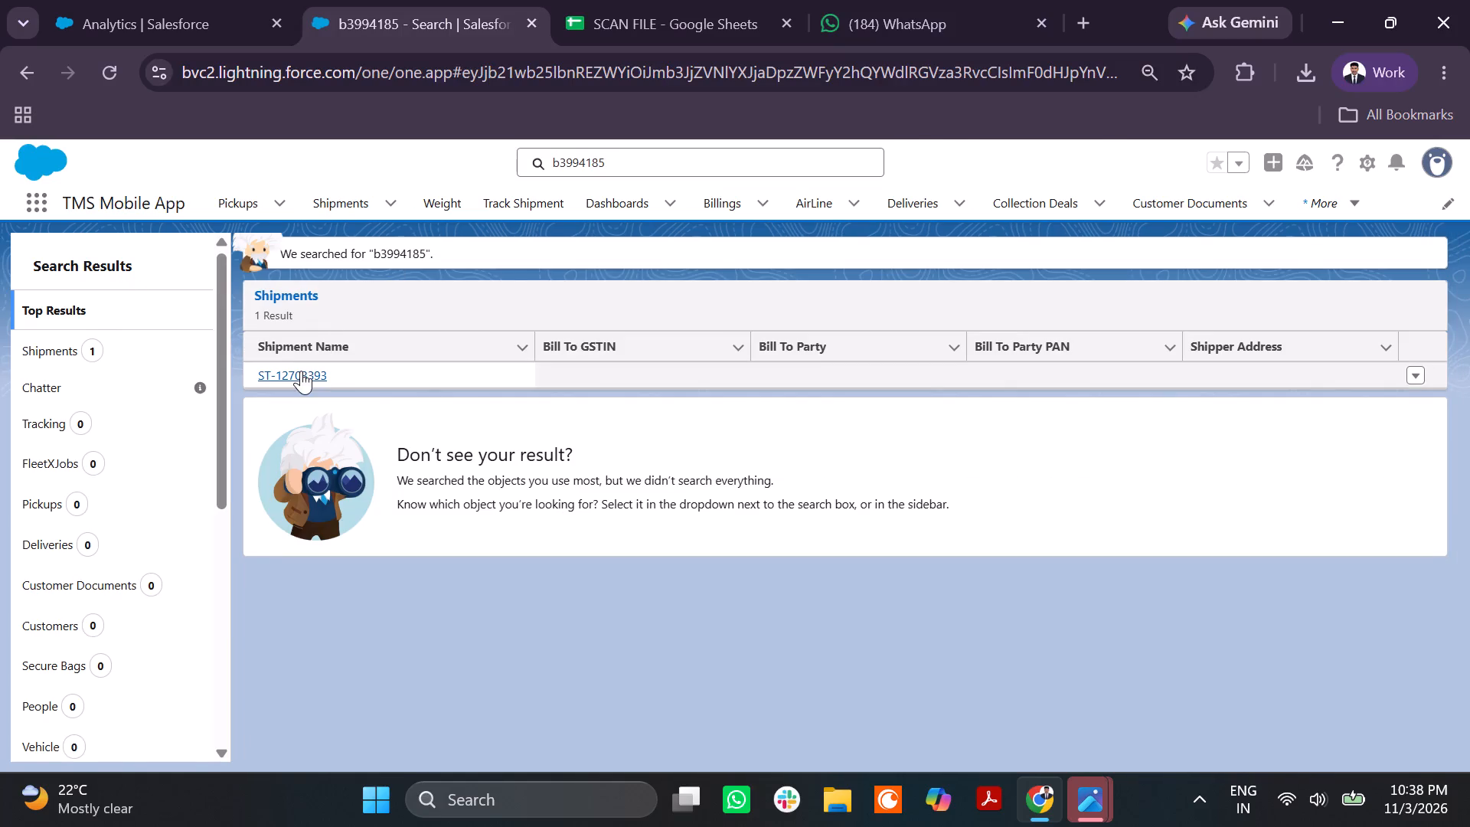
{"action": "left_click", "coordinate": [301, 371]}
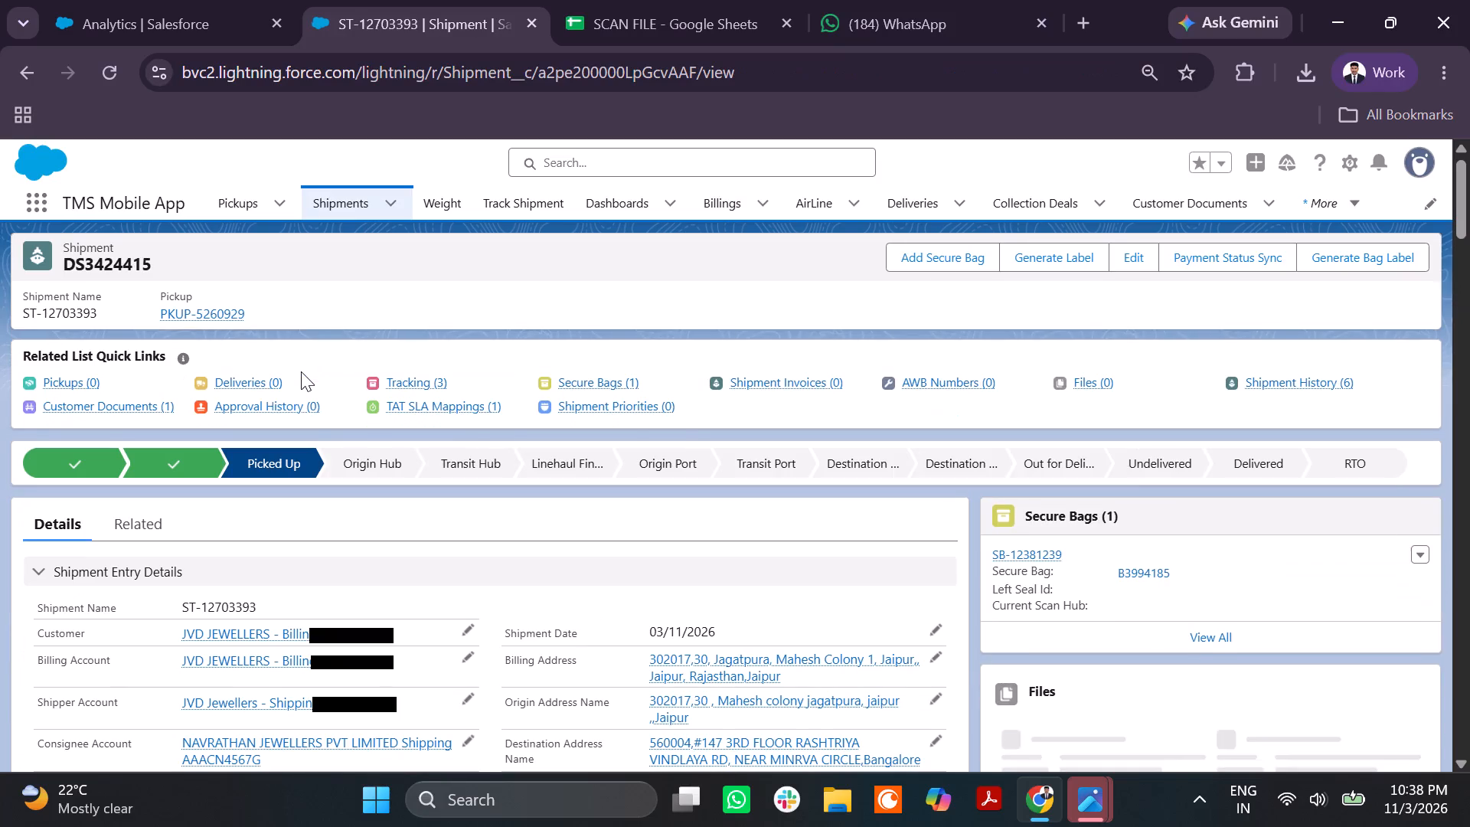
Generate the label for the shipment with secure bag B3994185 and print all its pages in one copy.
{"action": "left_click", "coordinate": [1050, 268]}
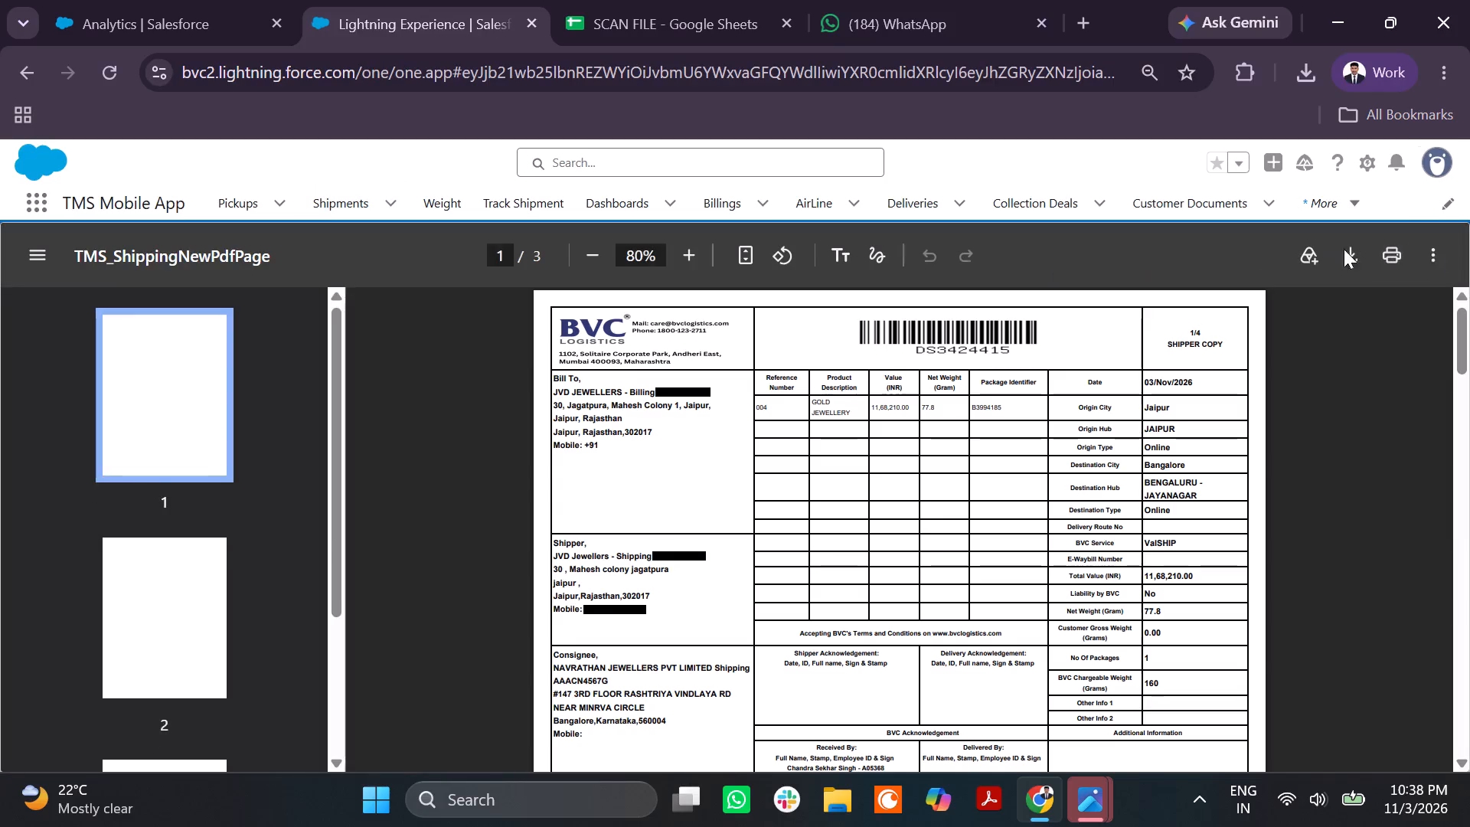
{"action": "left_click", "coordinate": [1394, 253]}
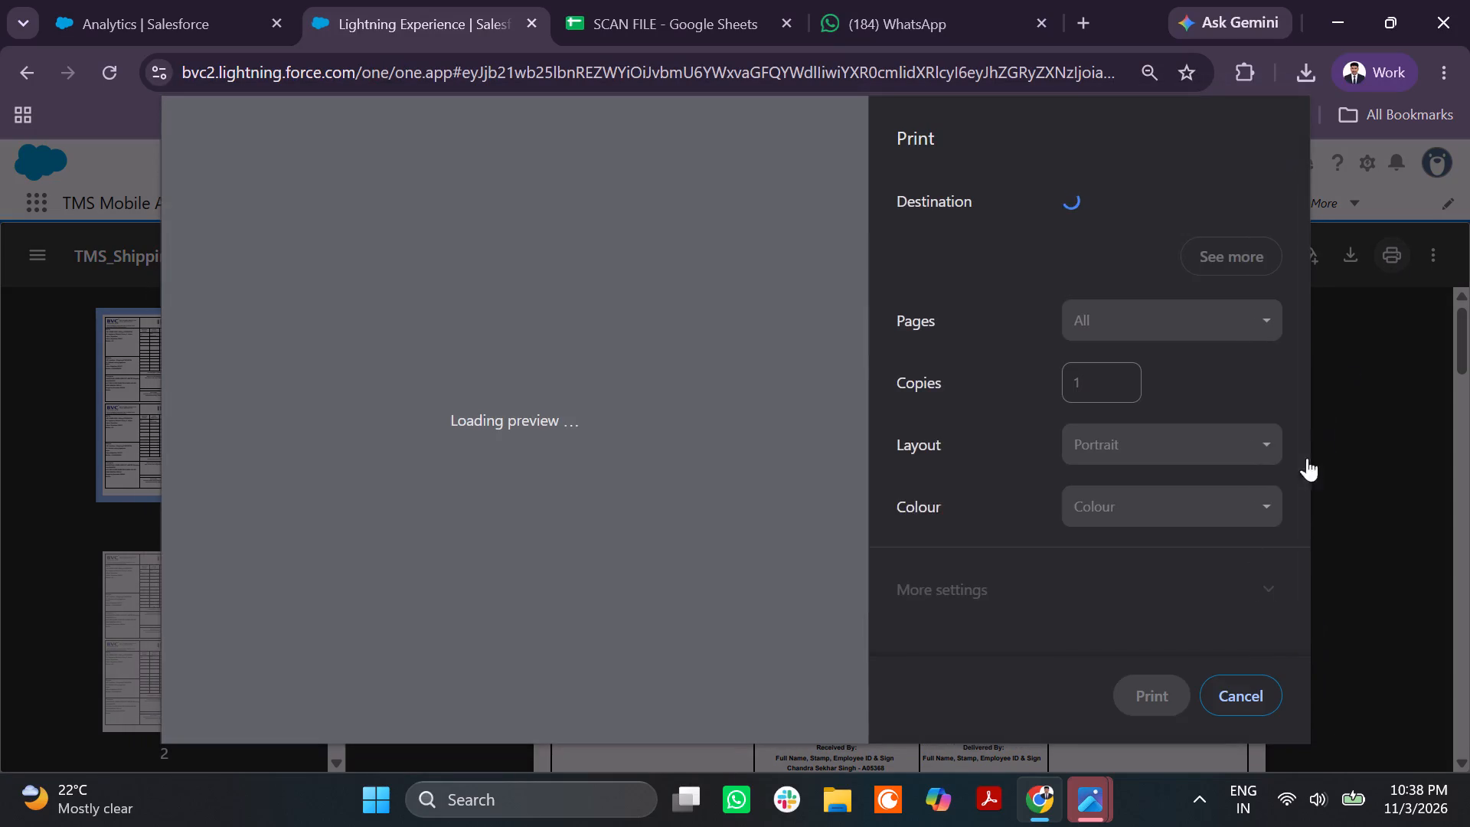
{"action": "left_click", "coordinate": [1150, 691]}
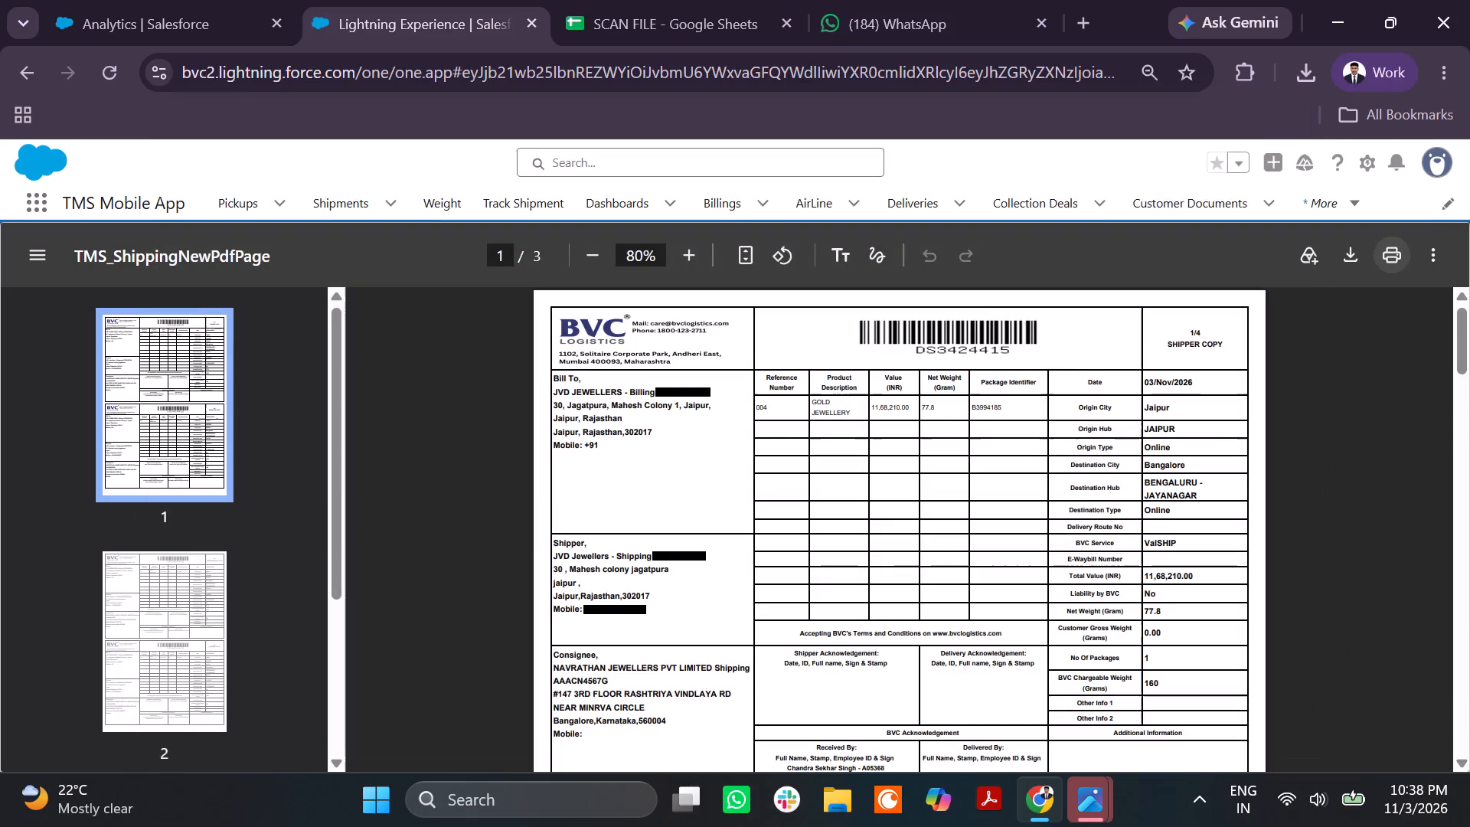
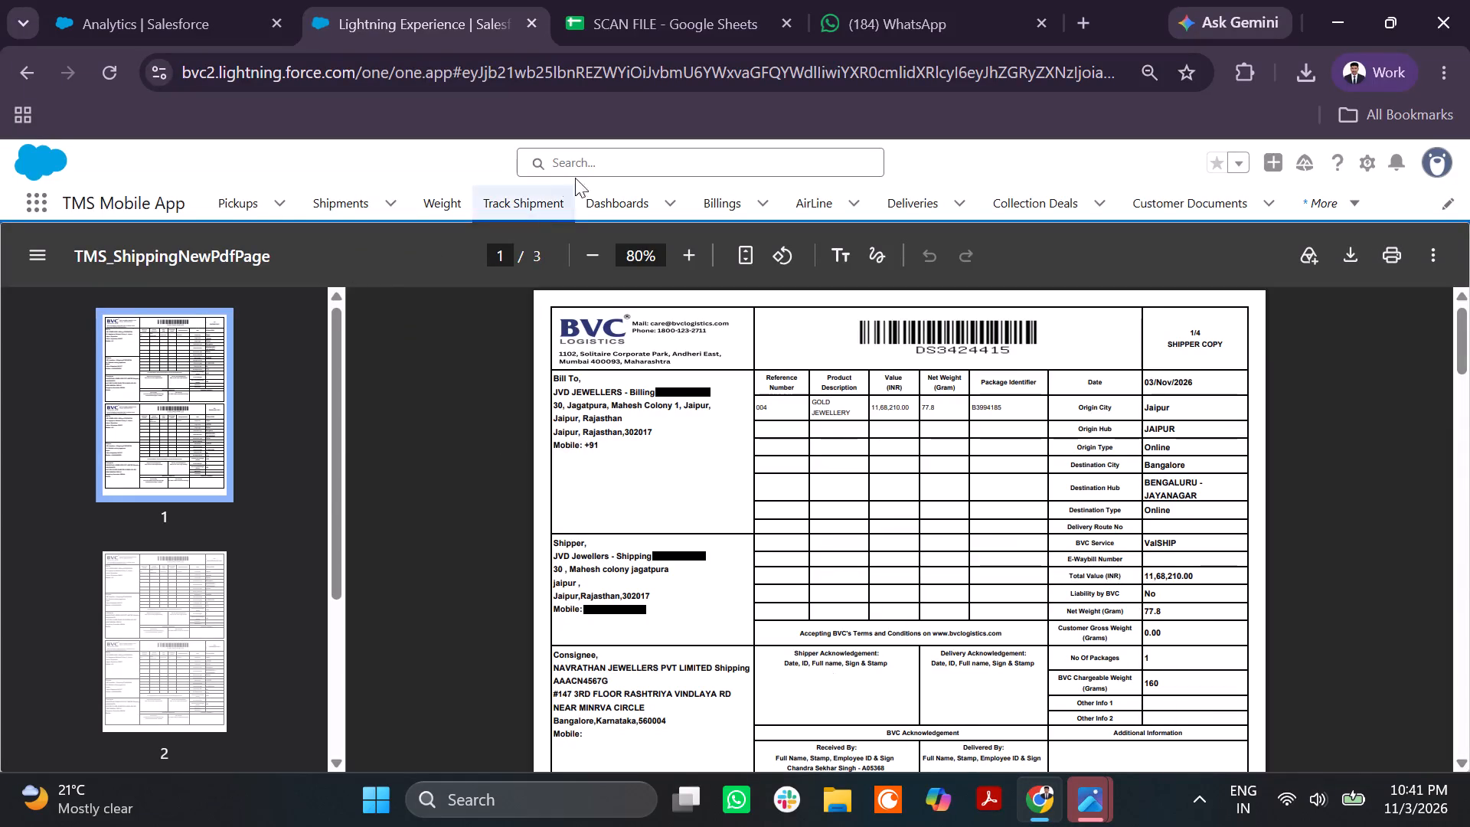
{"action": "left_click", "coordinate": [574, 159]}
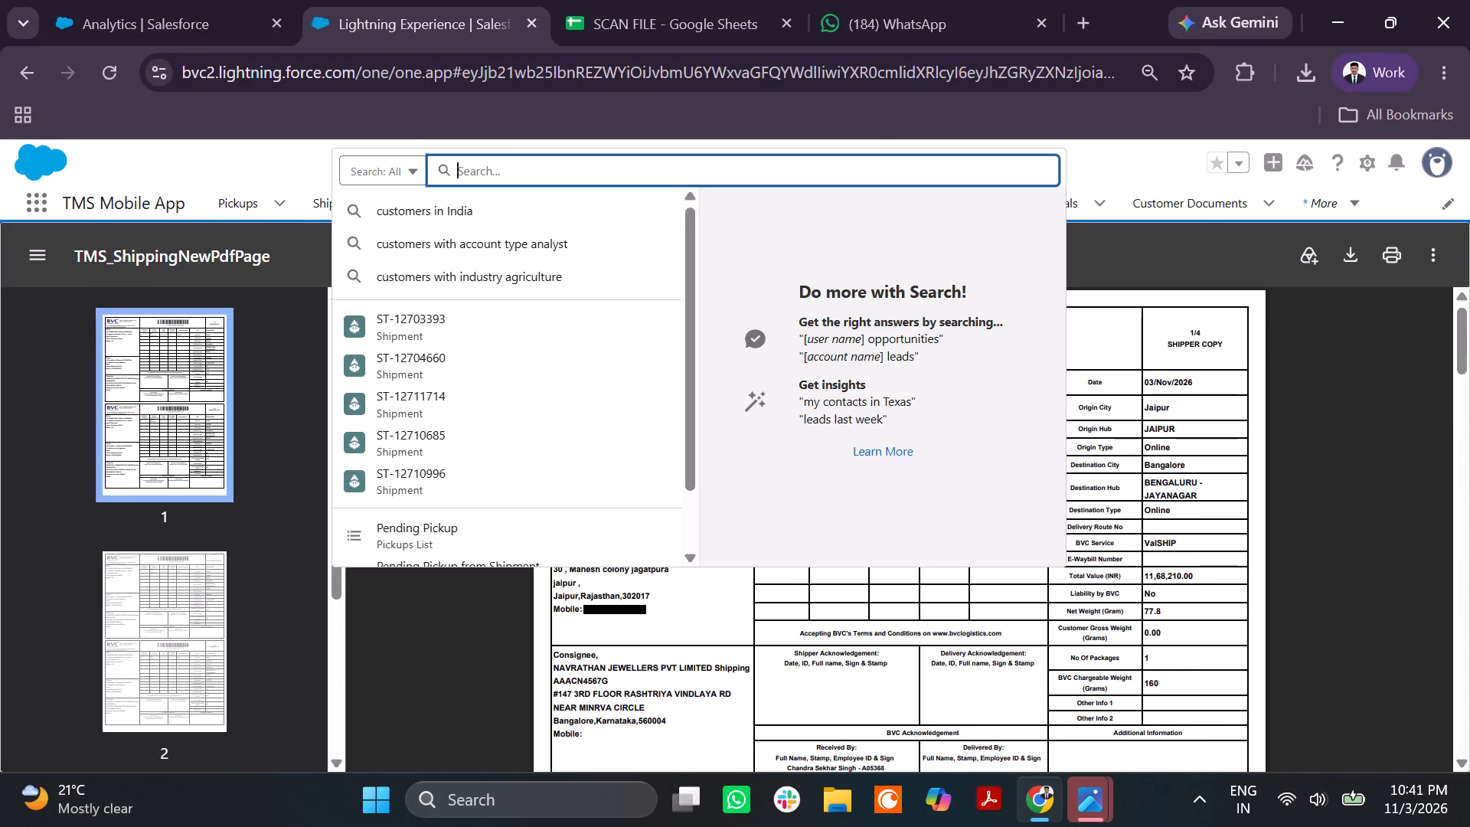
{"action": "key", "text": "e"}
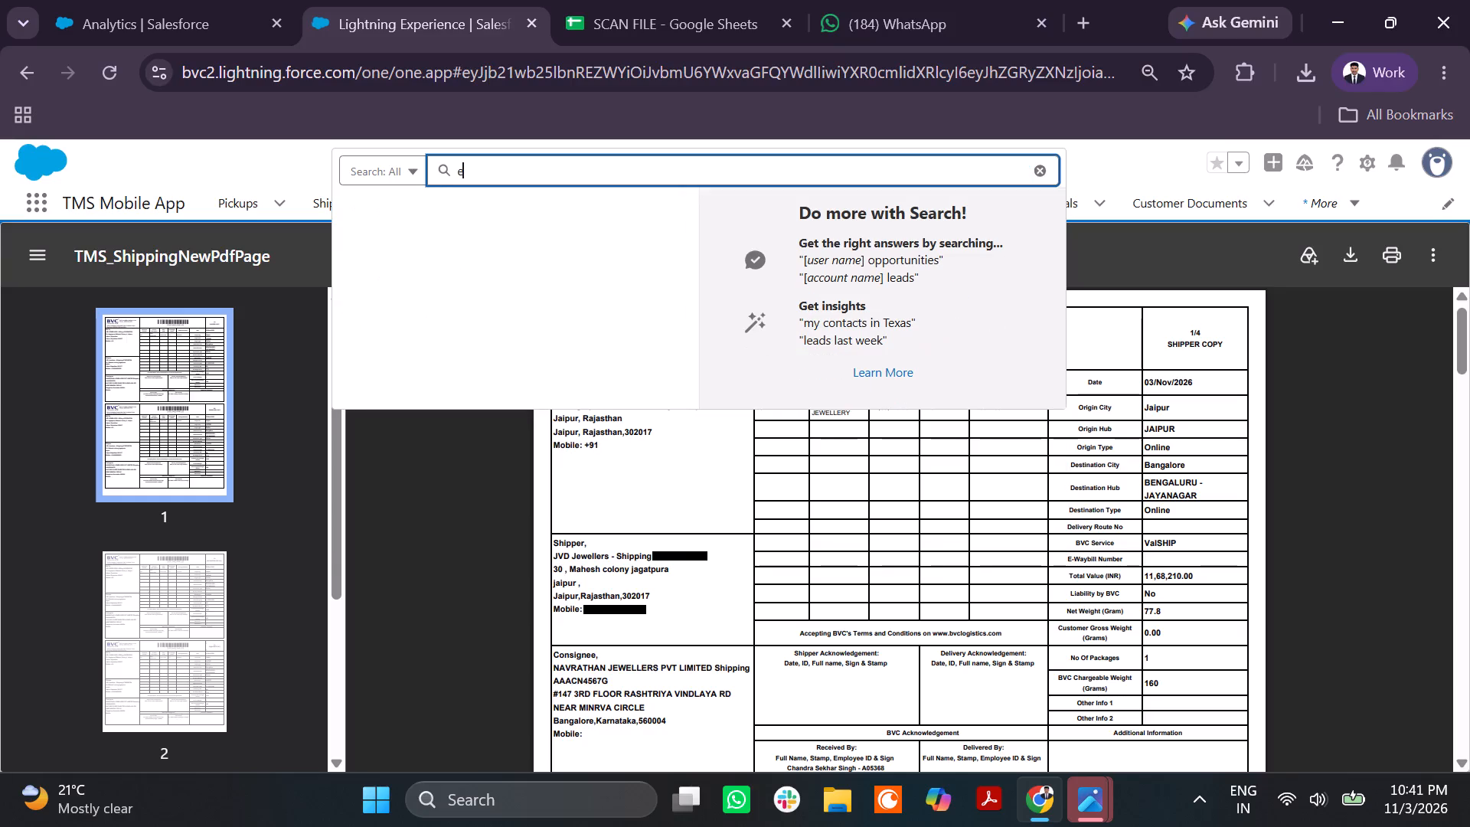
{"action": "key", "text": "x"}
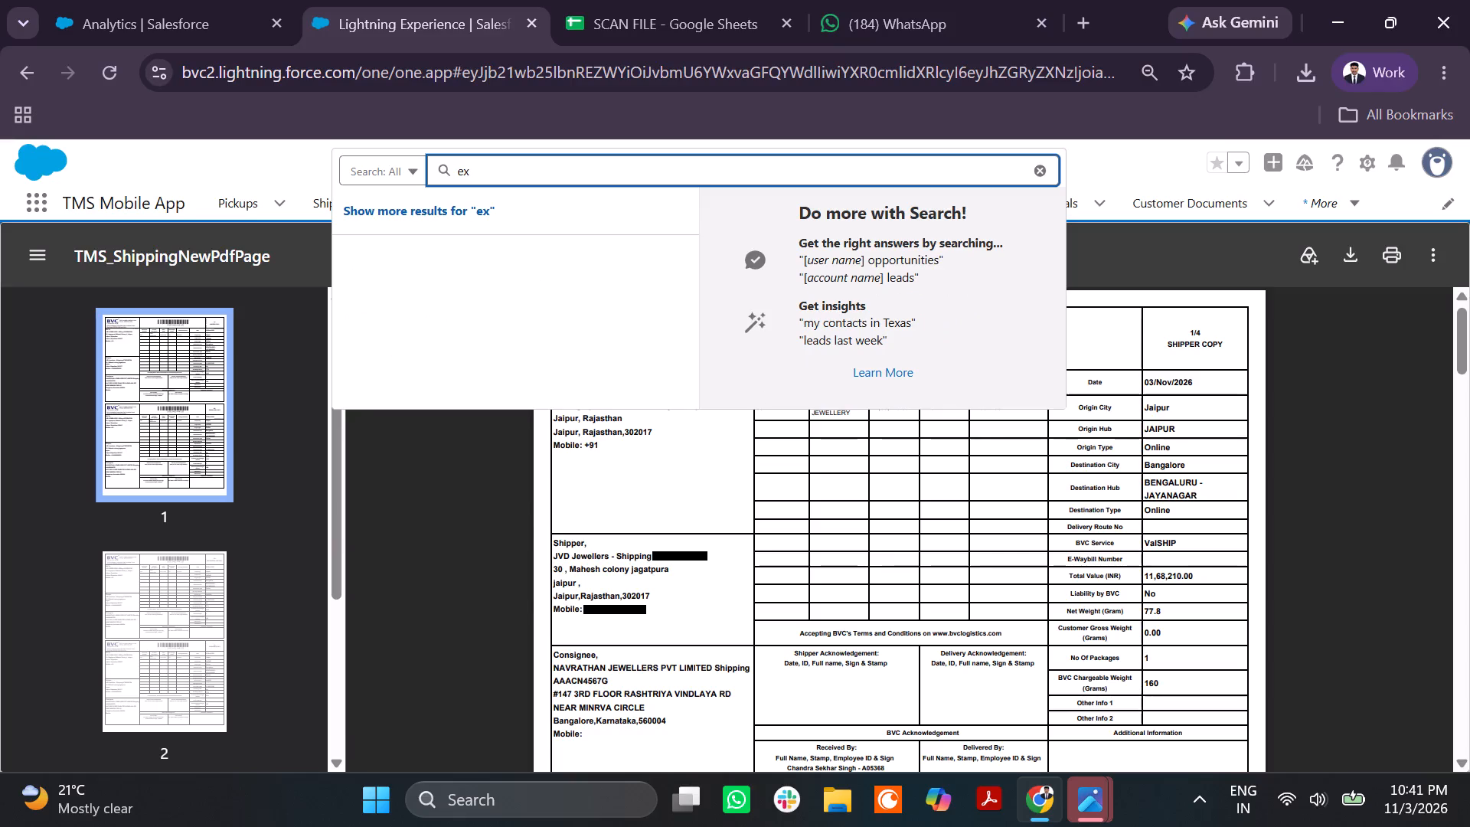
{"action": "key", "text": "1"}
{"action": "key", "text": "8"}
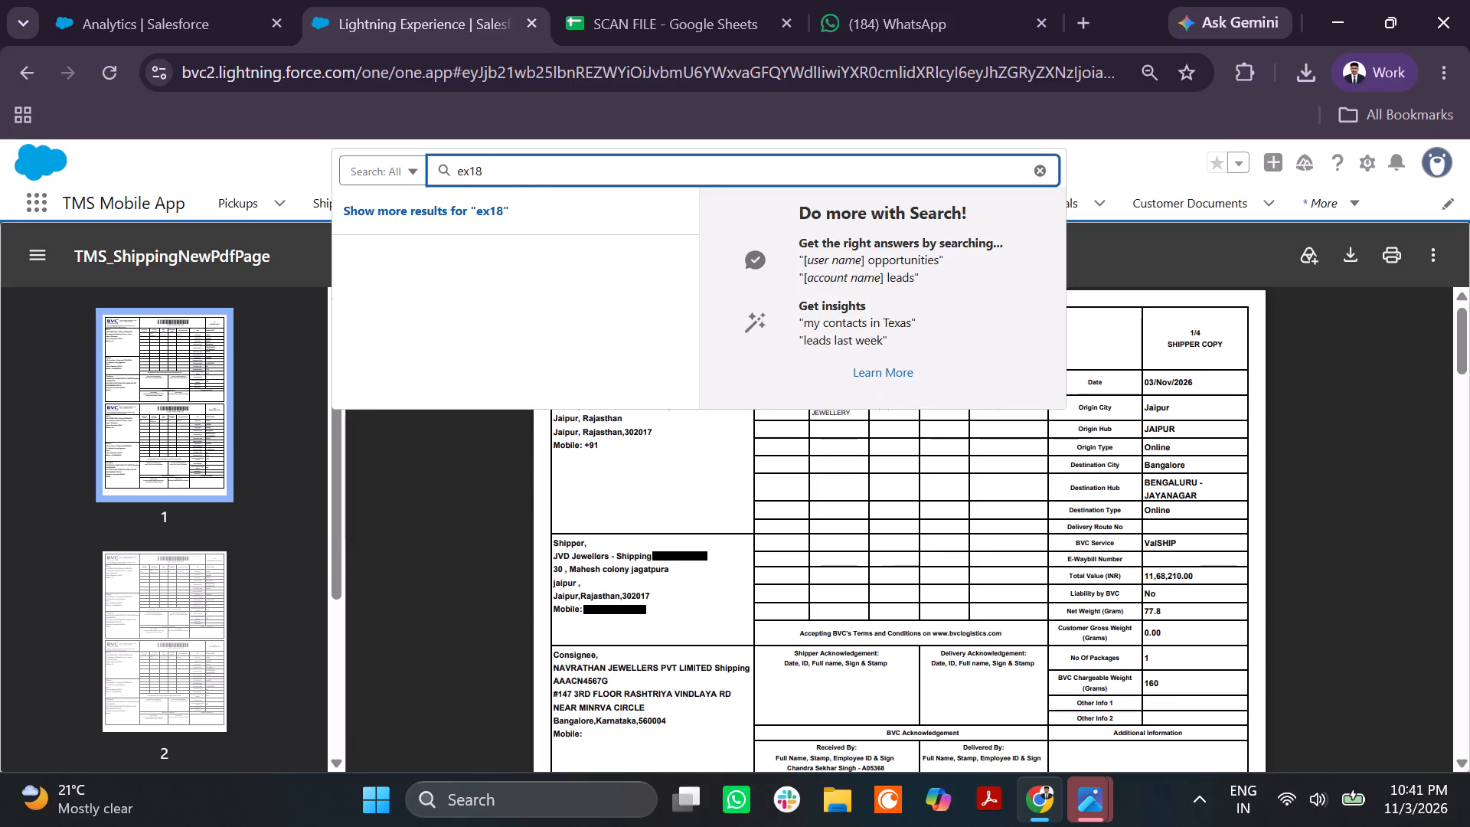
{"action": "key", "text": "3"}
{"action": "key", "text": "7"}
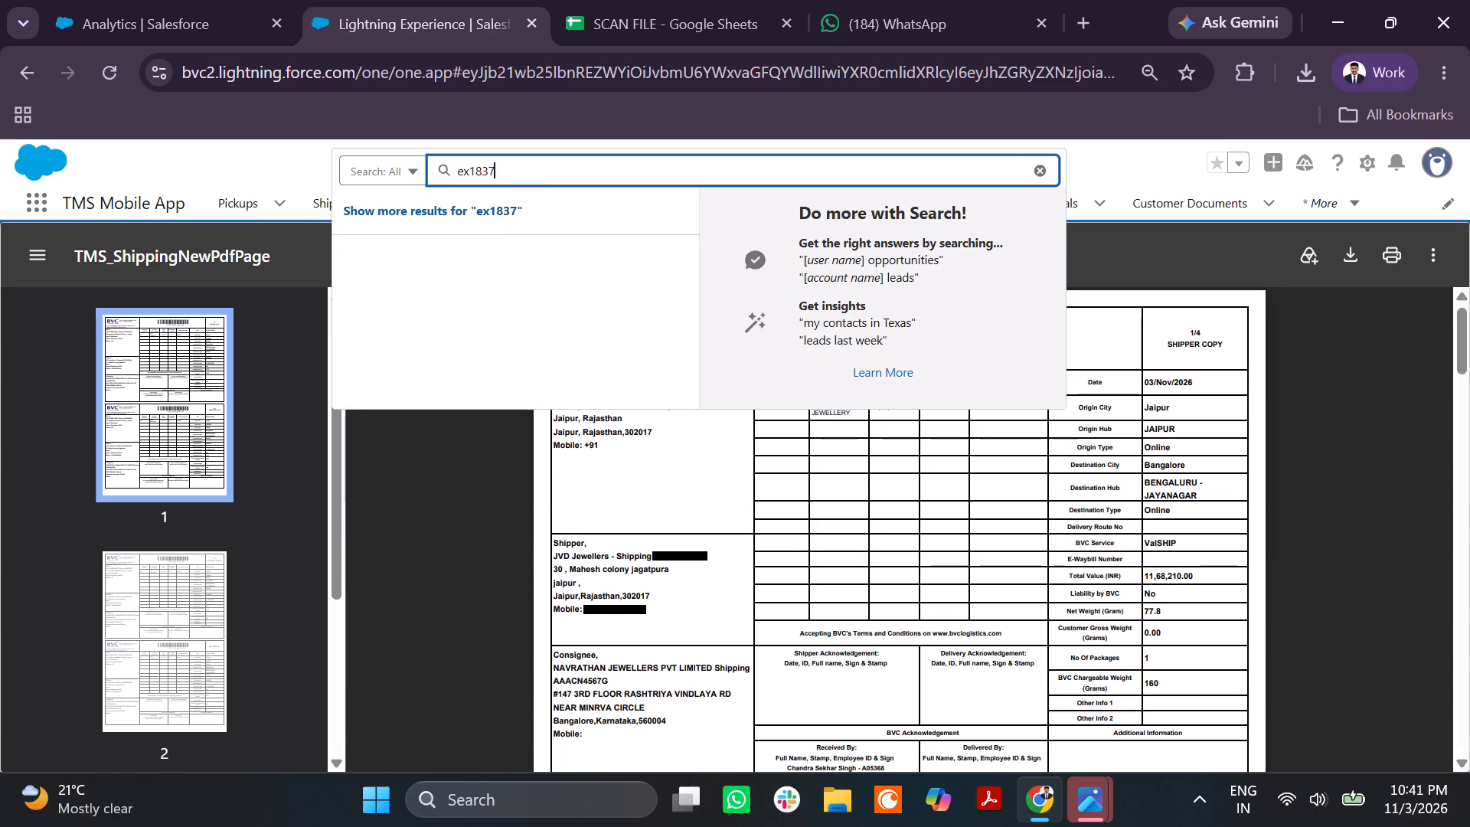
{"action": "type", "text": "12"}
{"action": "key", "text": "5"}
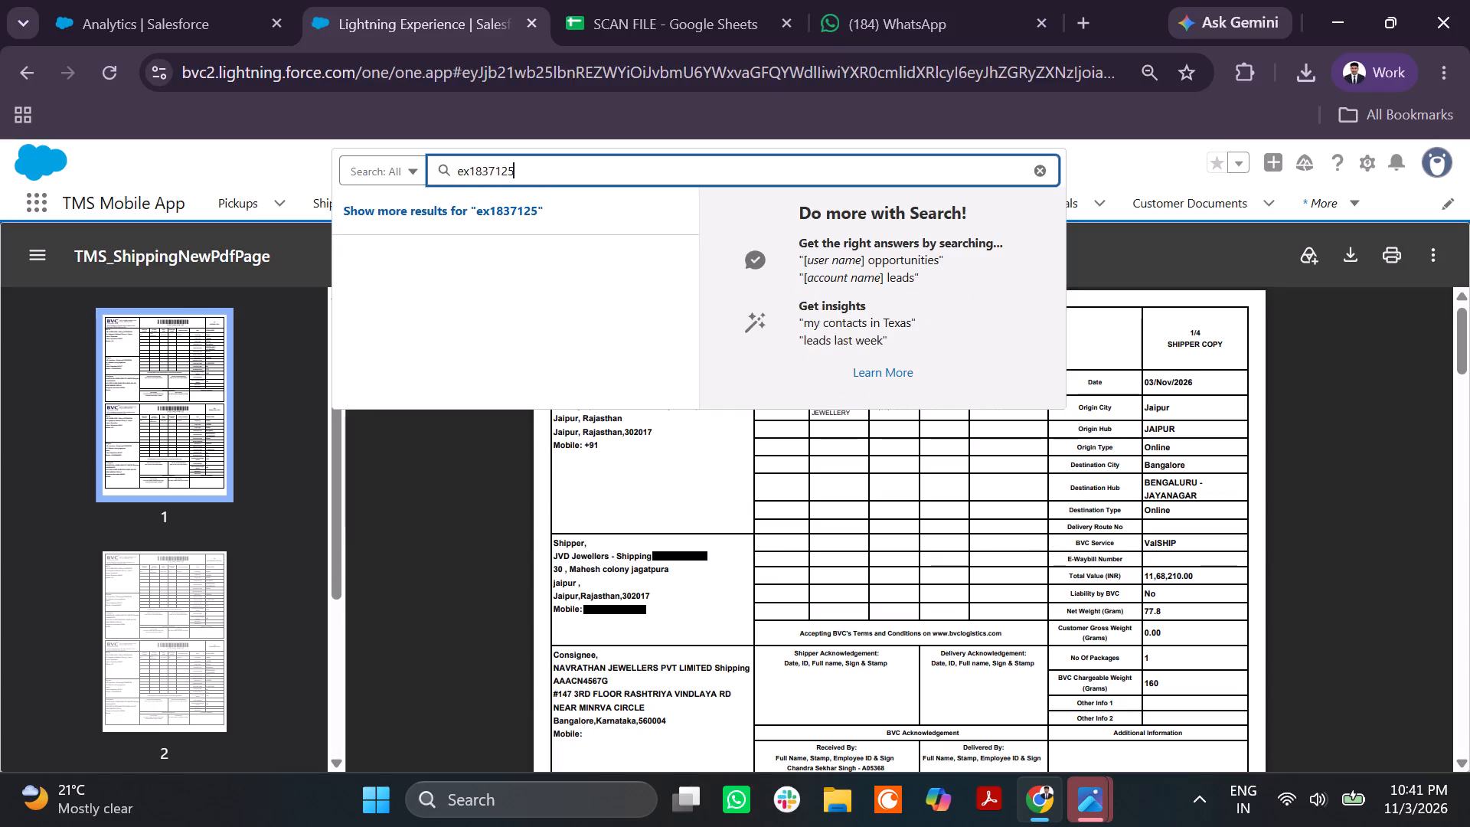
{"action": "left_click", "coordinate": [501, 212]}
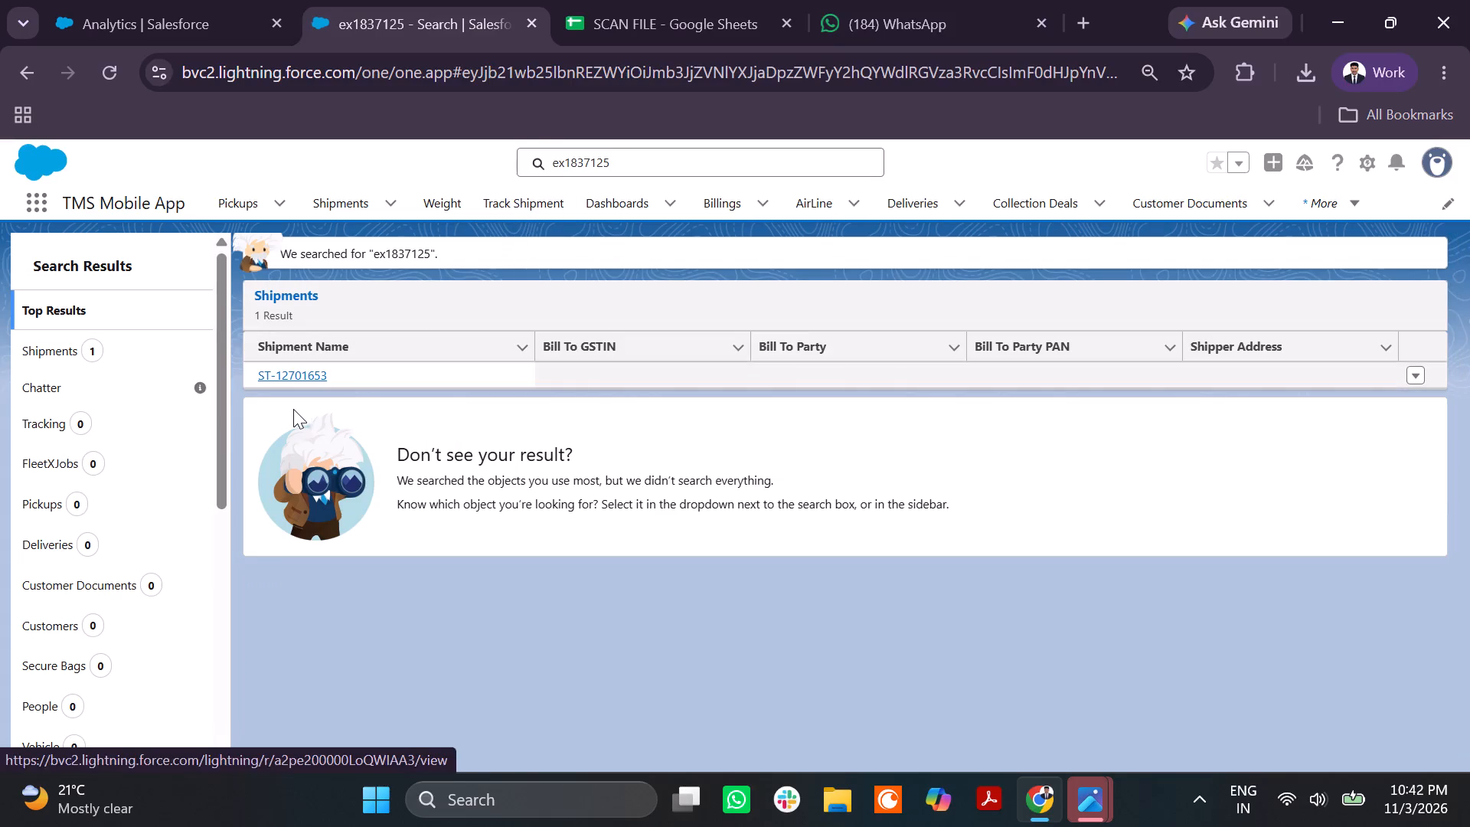
{"action": "left_click", "coordinate": [295, 370]}
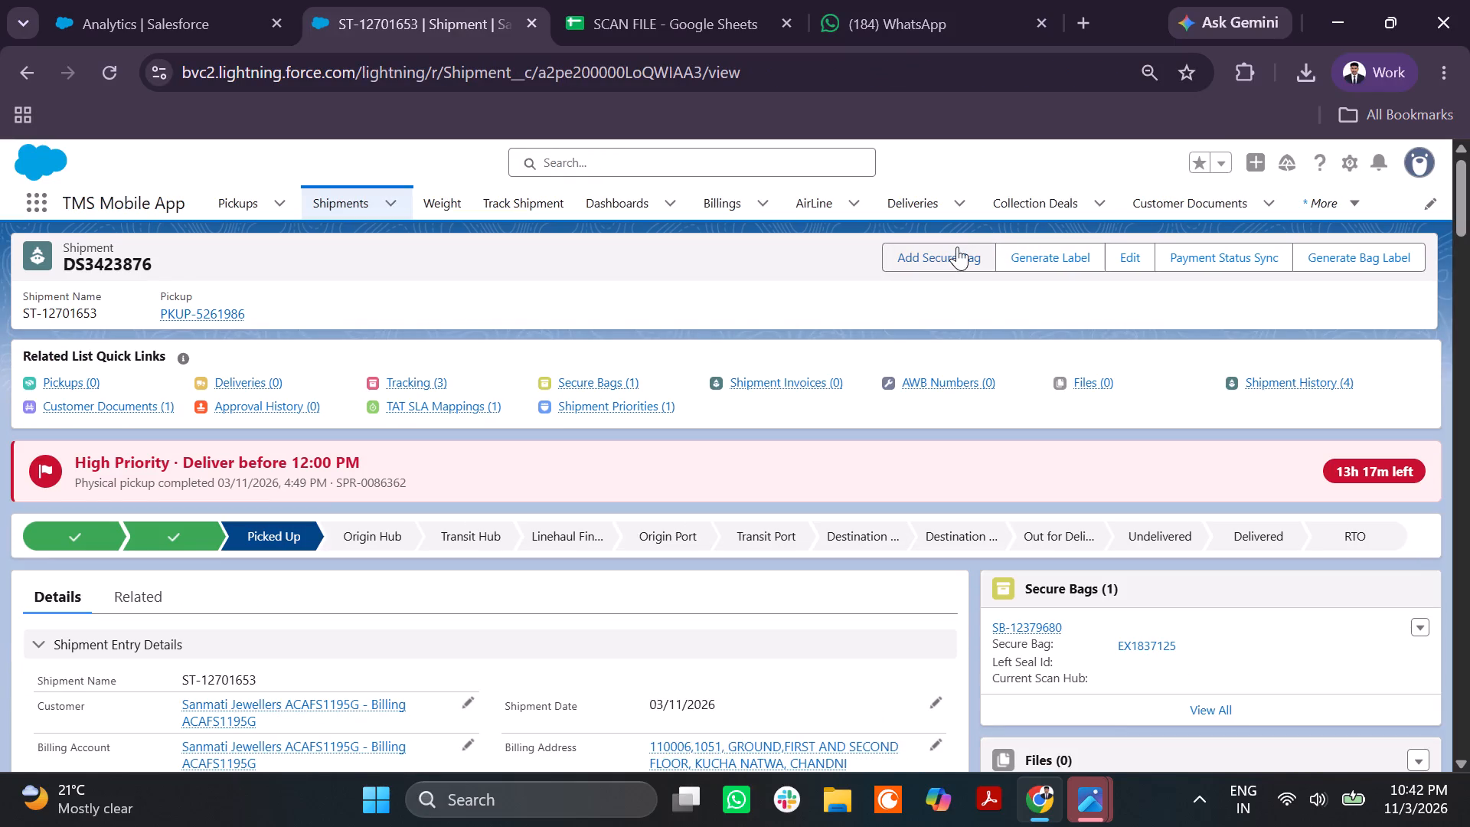
Generate the label for the shipment with secure bag EX1837125 and print all pages in one copy on the HP LaserJet M1530 MFP.
{"action": "left_click", "coordinate": [1041, 253]}
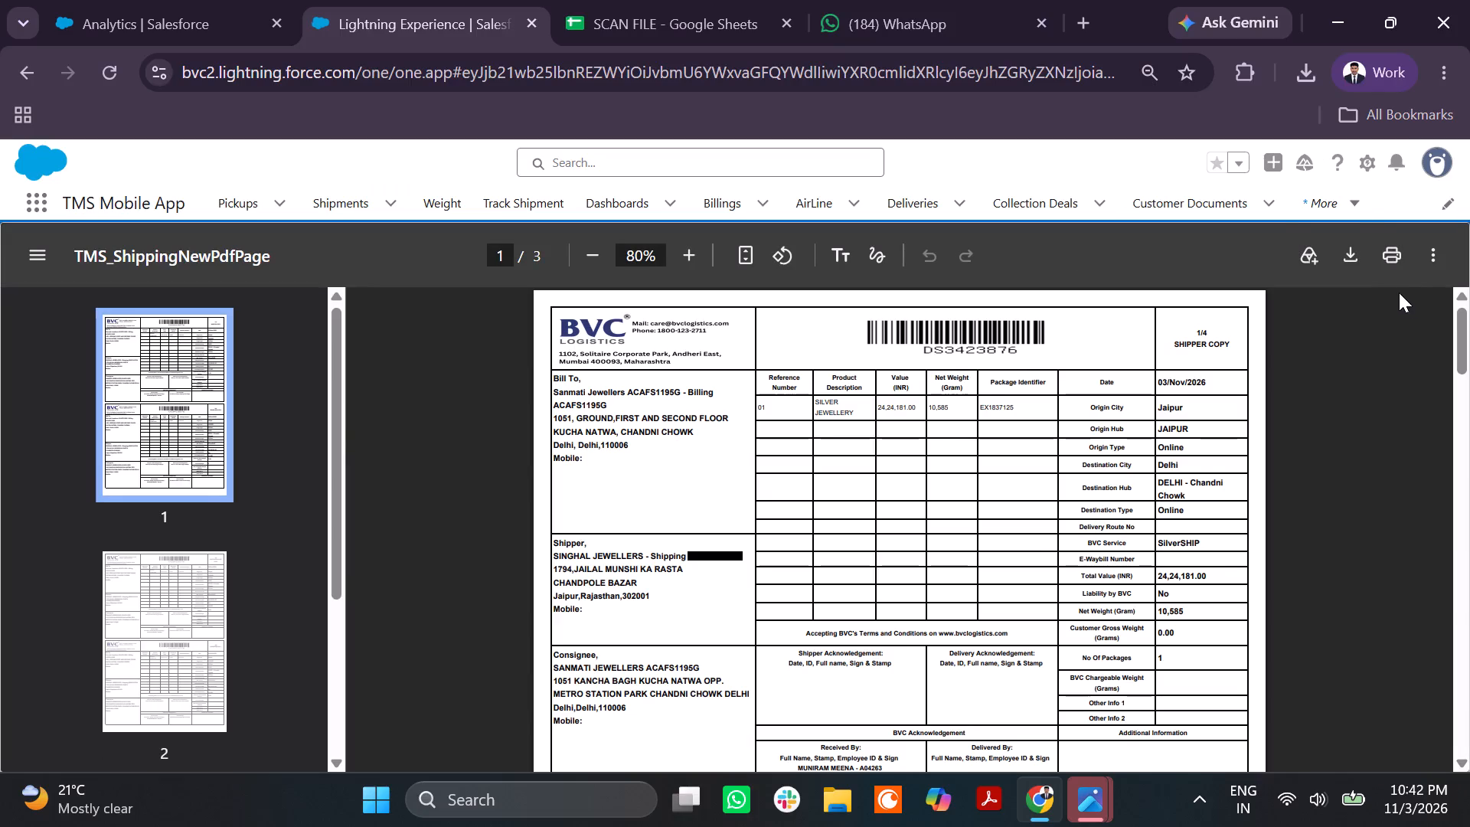
{"action": "left_click", "coordinate": [1389, 258]}
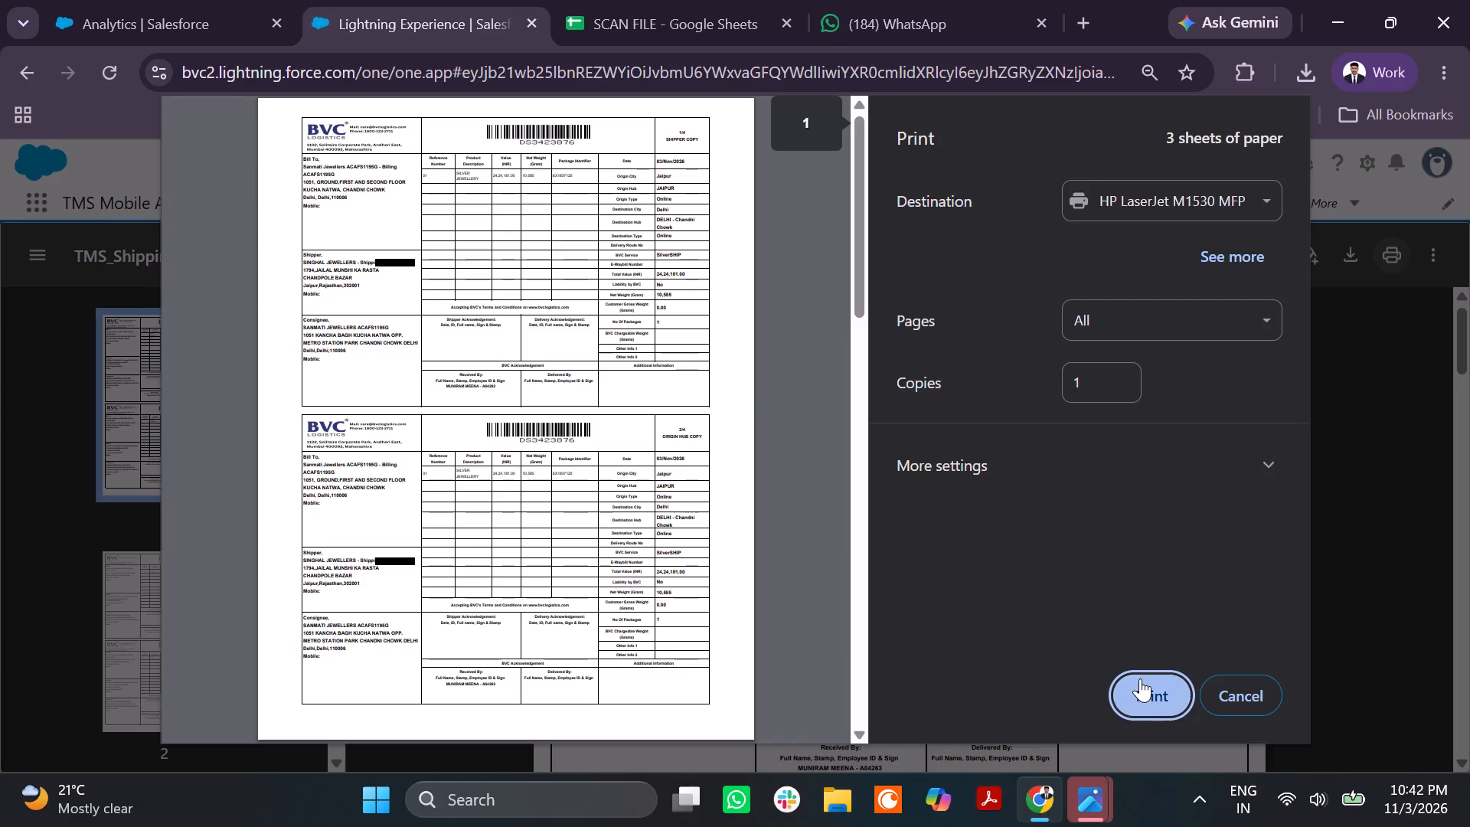
{"action": "left_click", "coordinate": [1140, 678]}
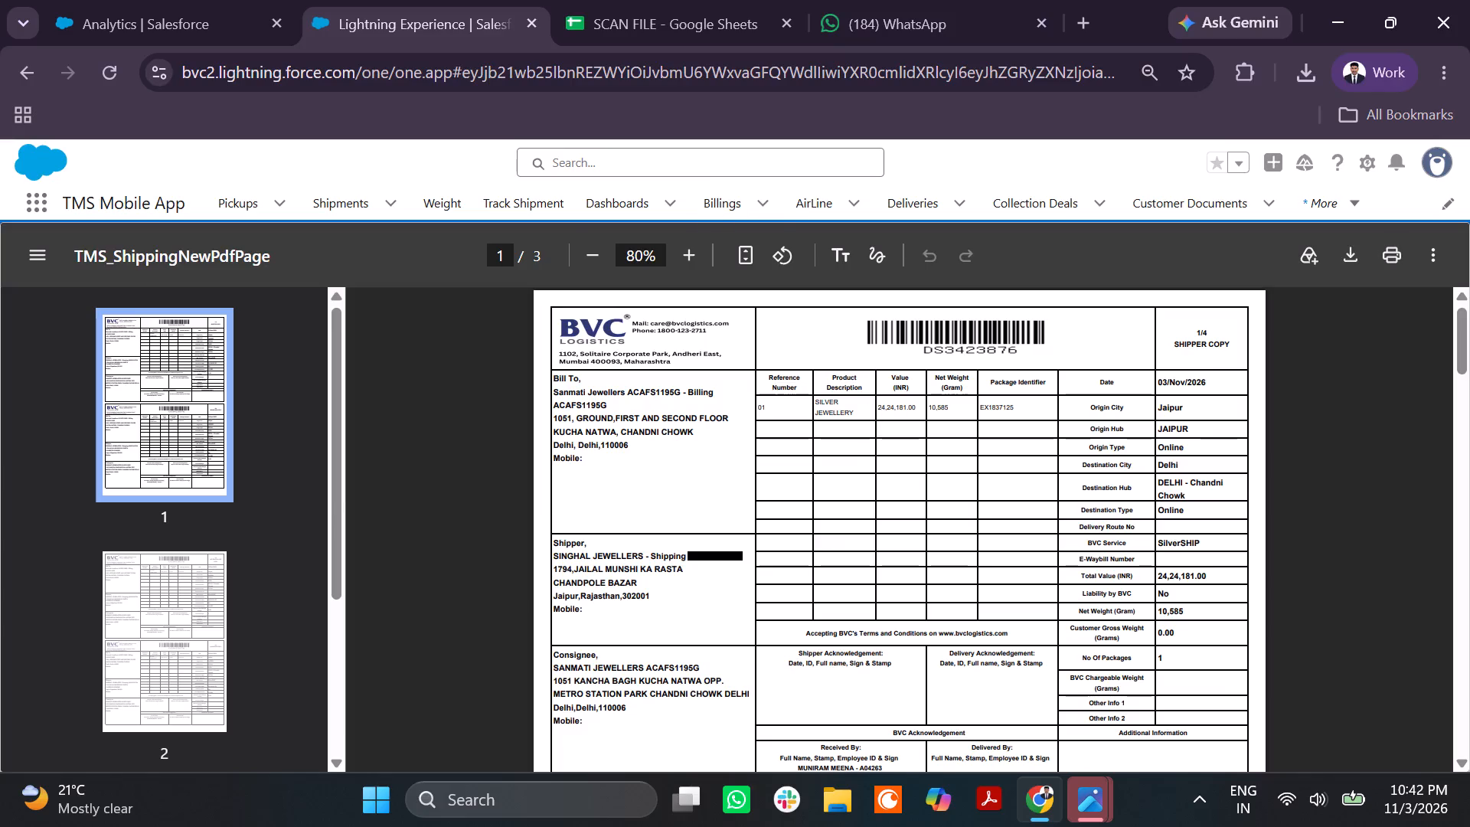
Search for secure bag number ex1837117 and open the matching shipment record.
{"action": "left_click", "coordinate": [625, 164]}
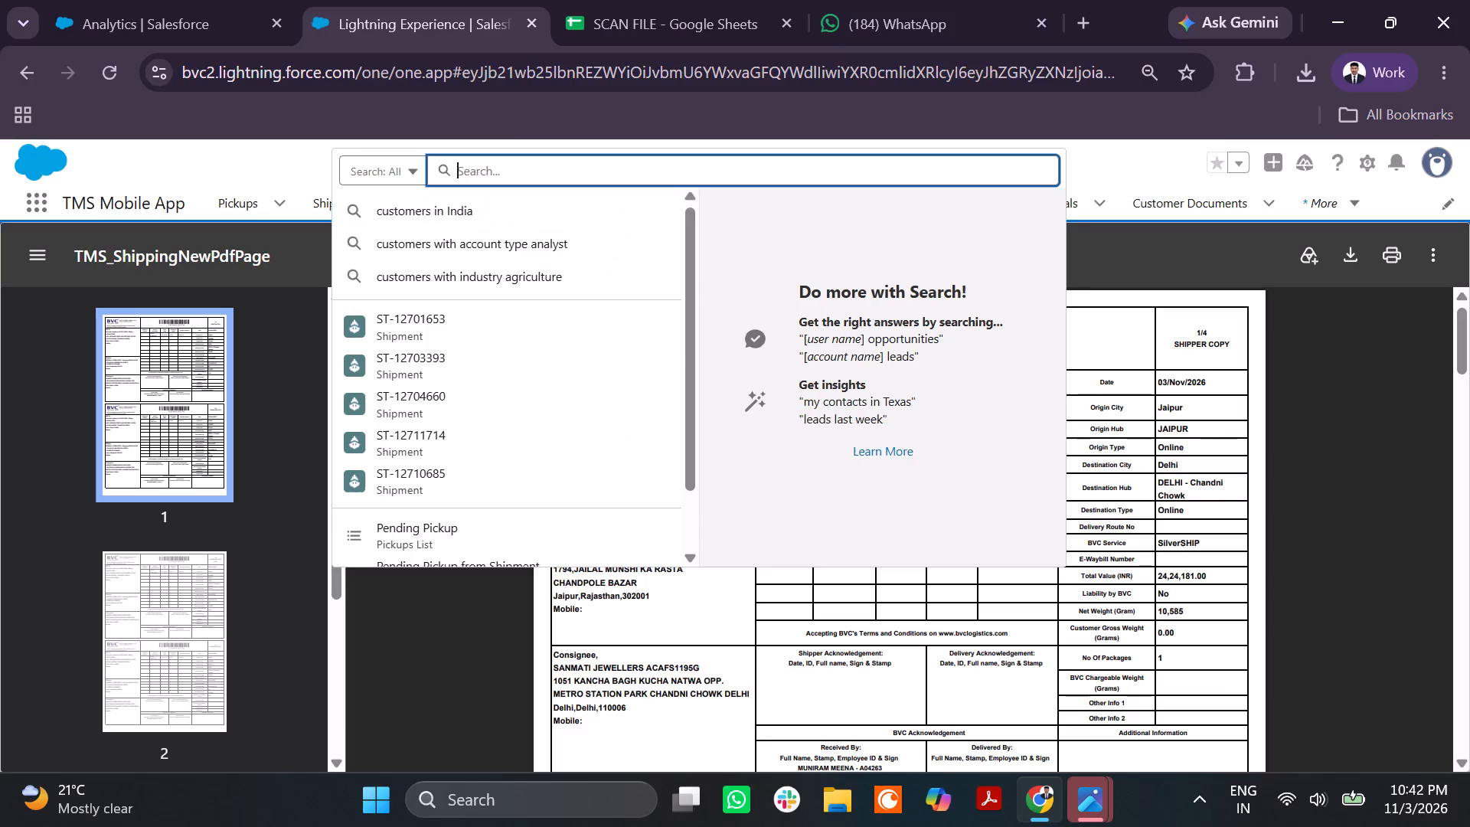
{"action": "key", "text": "e"}
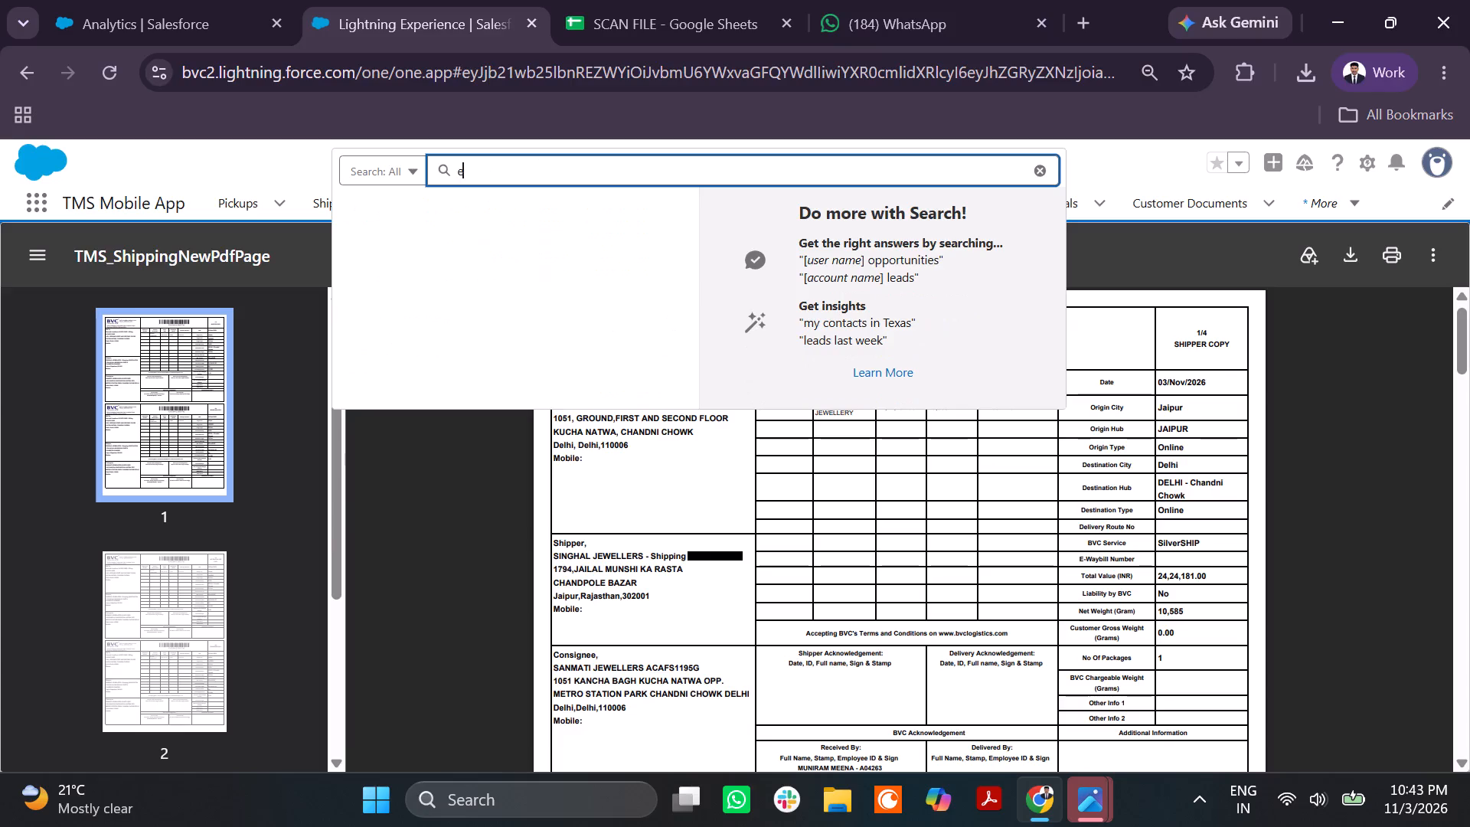
{"action": "key", "text": "x"}
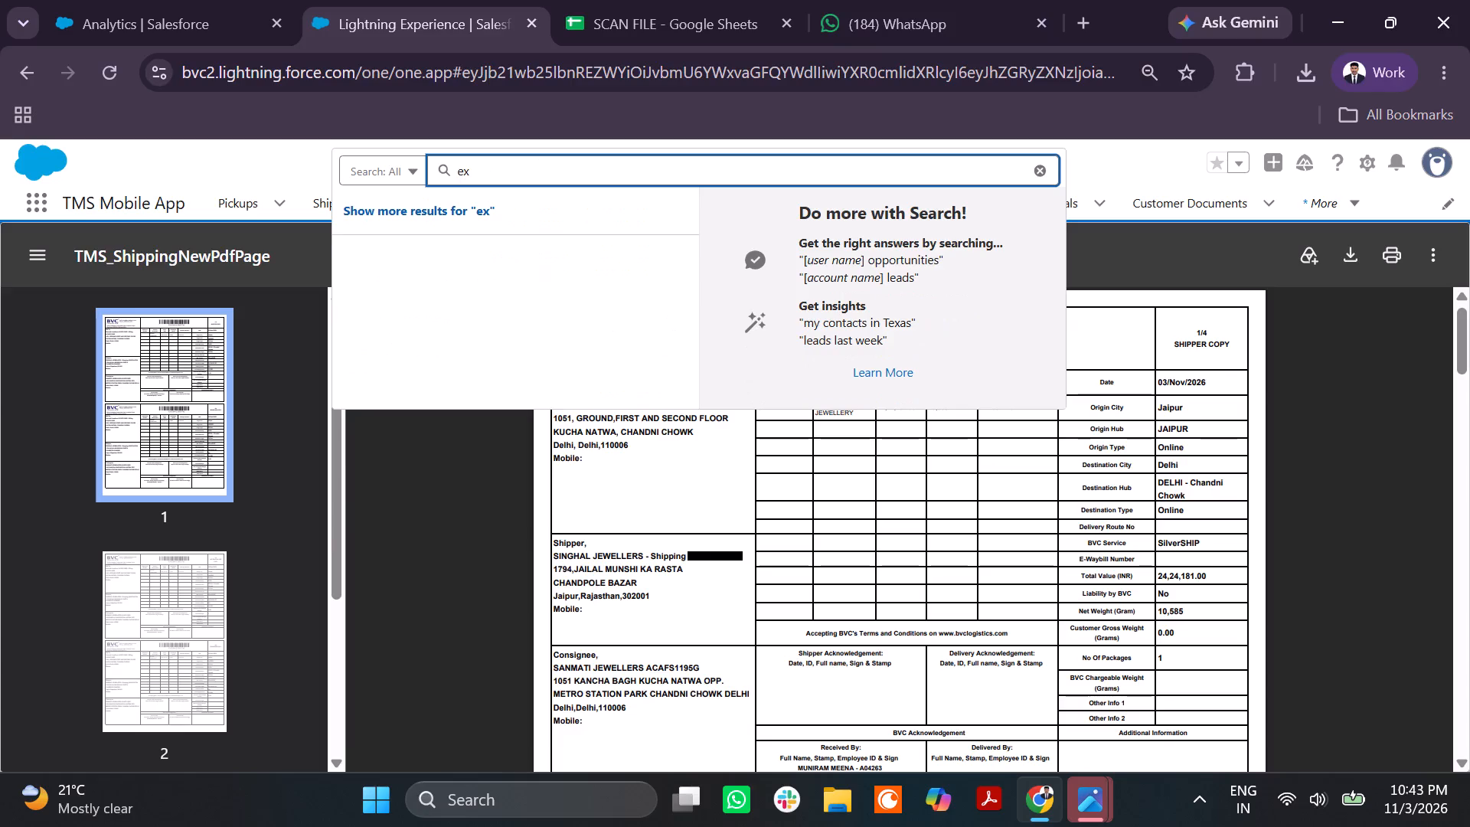
{"action": "key", "text": "1"}
{"action": "key", "text": "8"}
{"action": "type", "text": "37"}
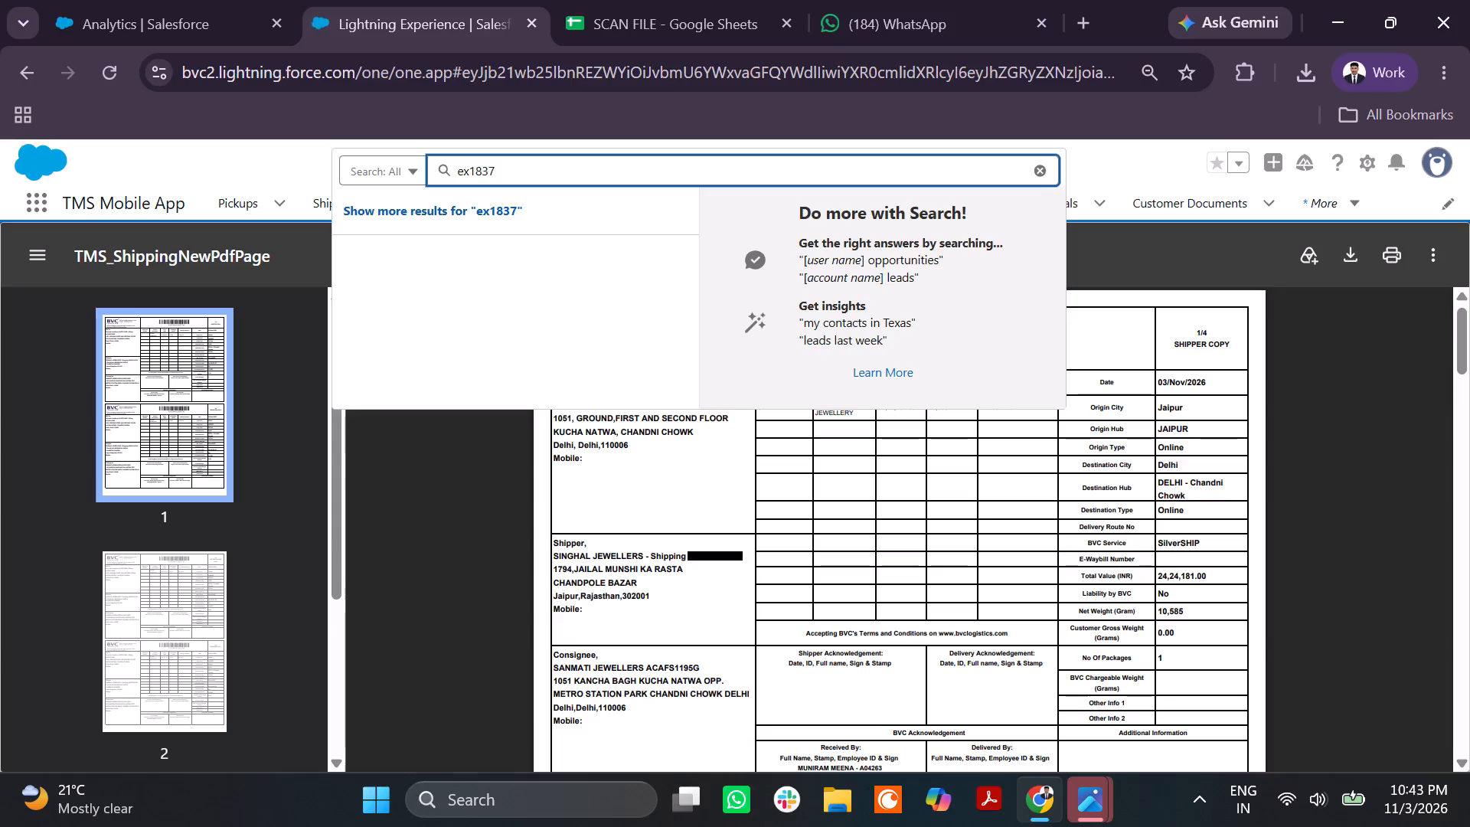
{"action": "type", "text": "117"}
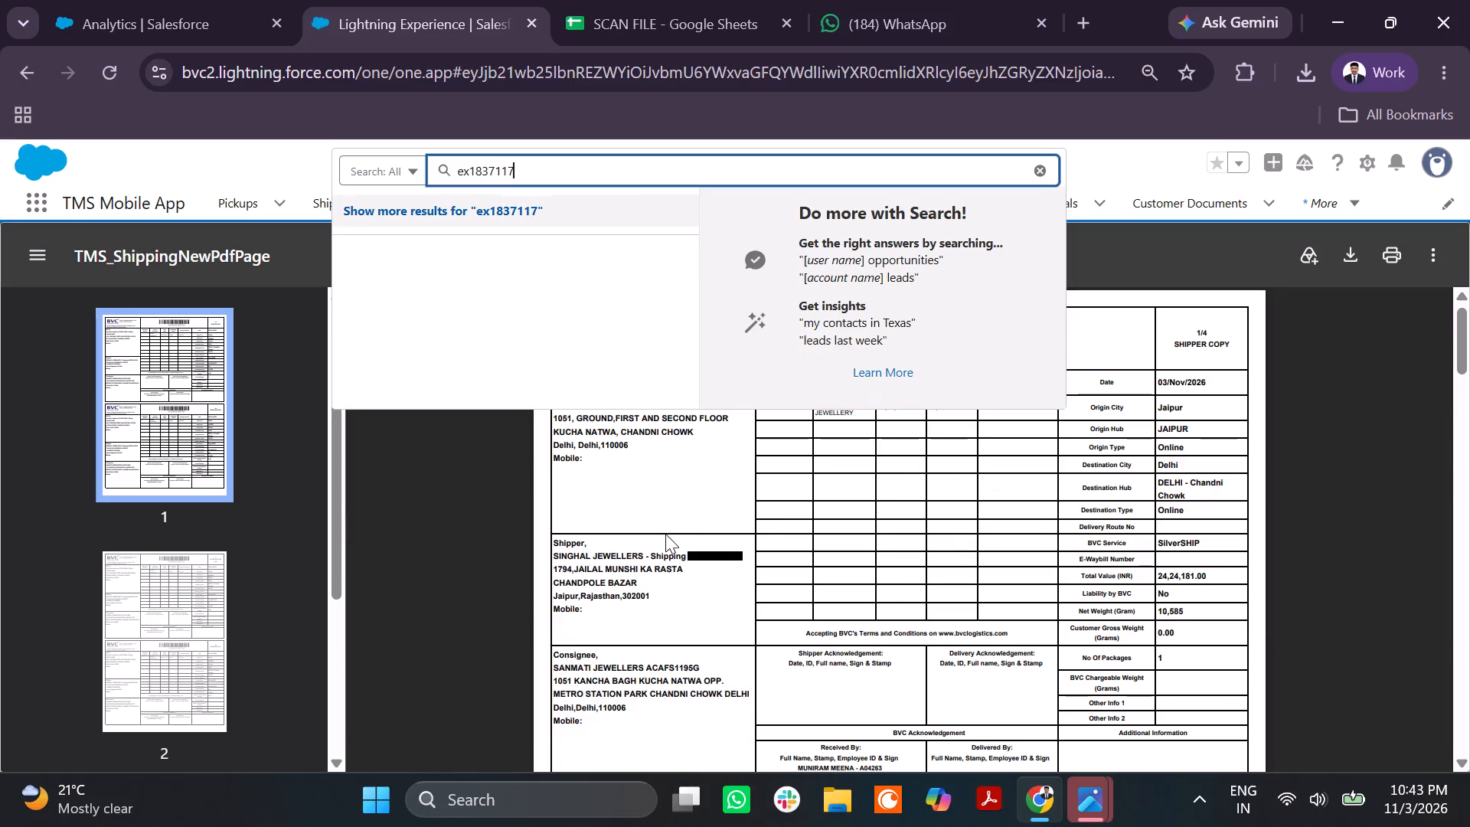
{"action": "left_click", "coordinate": [492, 204]}
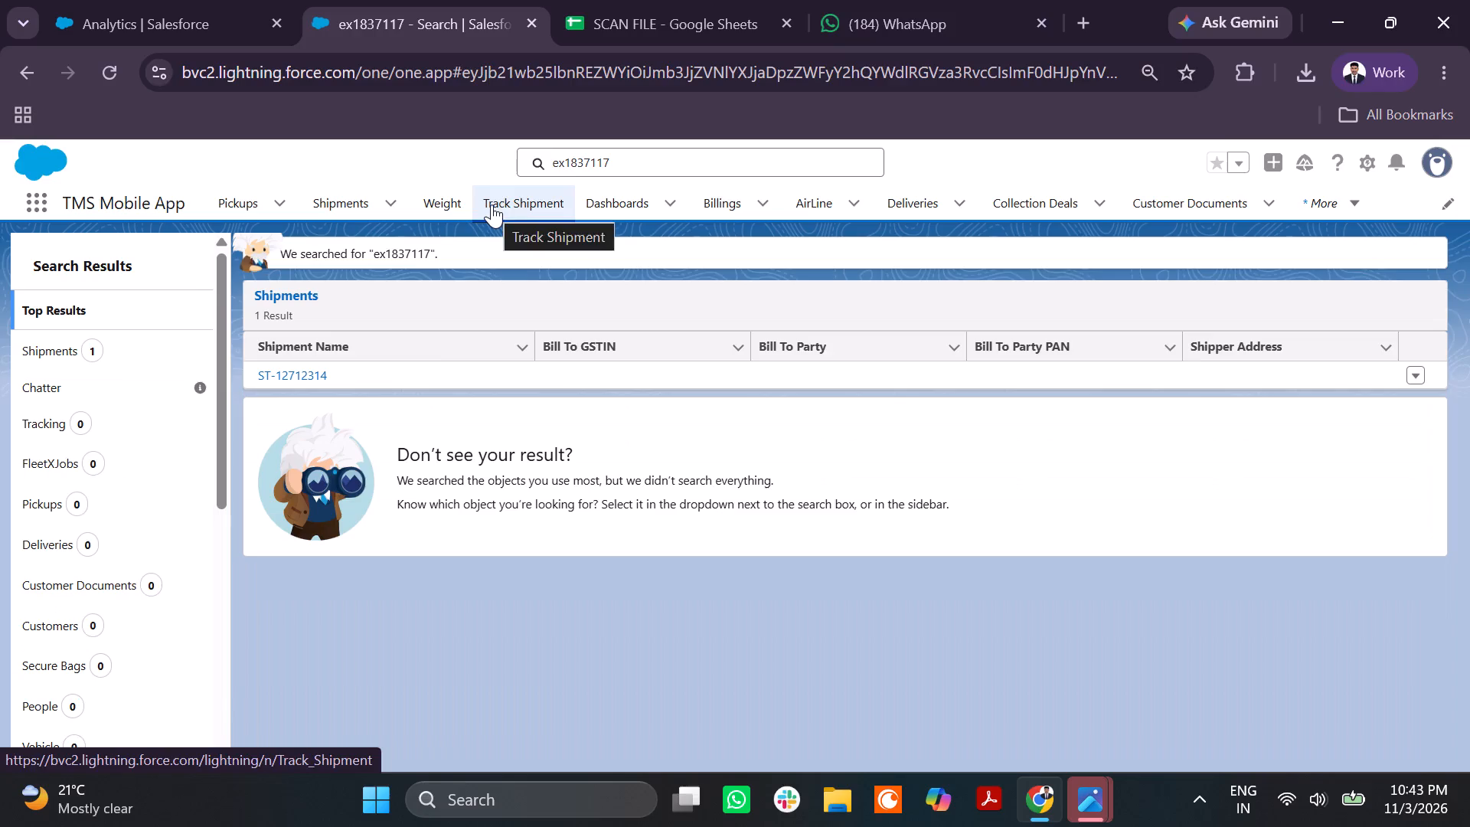
{"action": "left_click", "coordinate": [296, 366]}
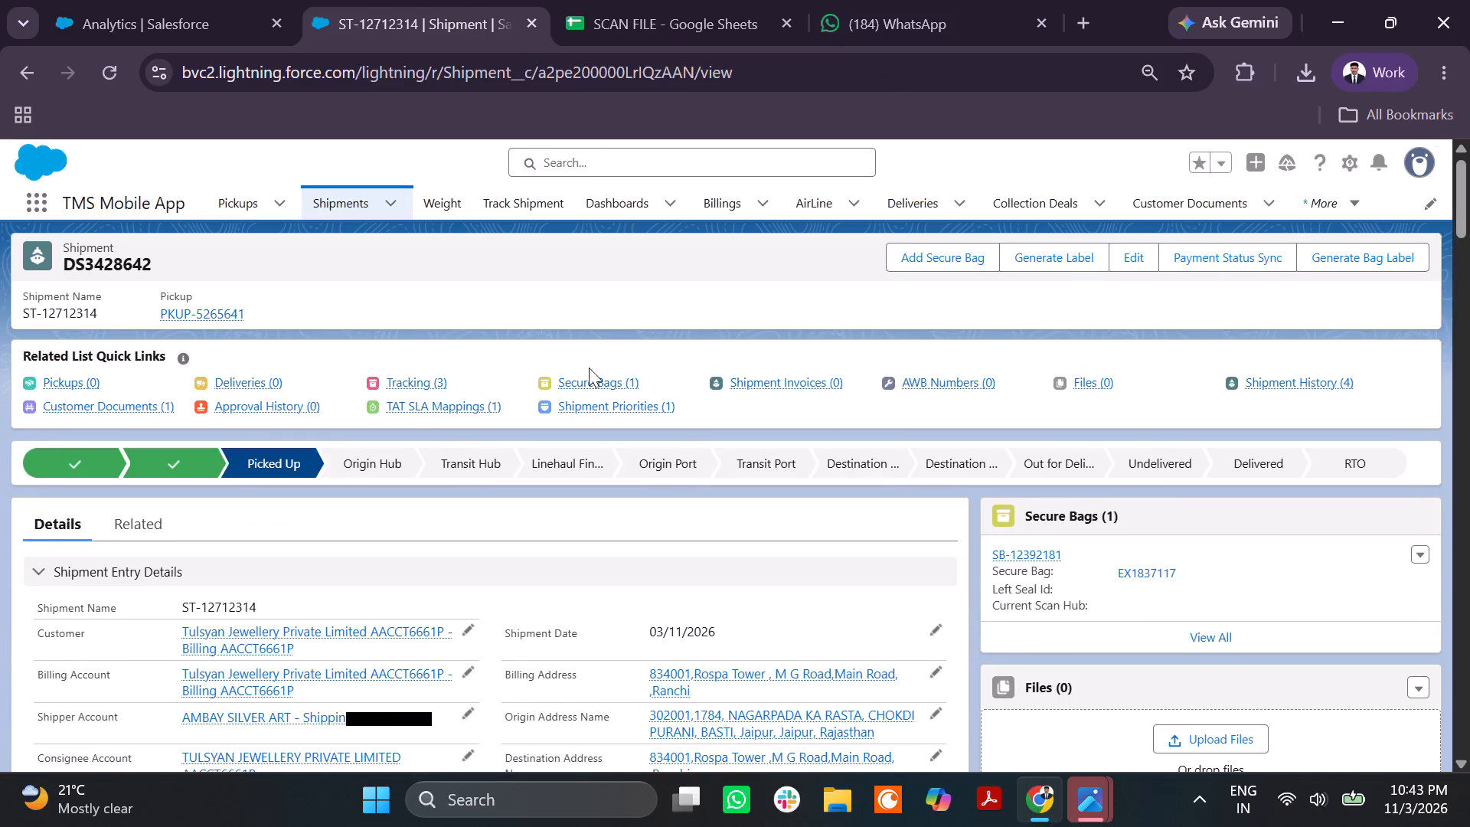
Generate the label for the shipment with secure bag EX1837117 and print all pages in one copy on the HP LaserJet M1530 MFP.
{"action": "left_click", "coordinate": [1037, 255]}
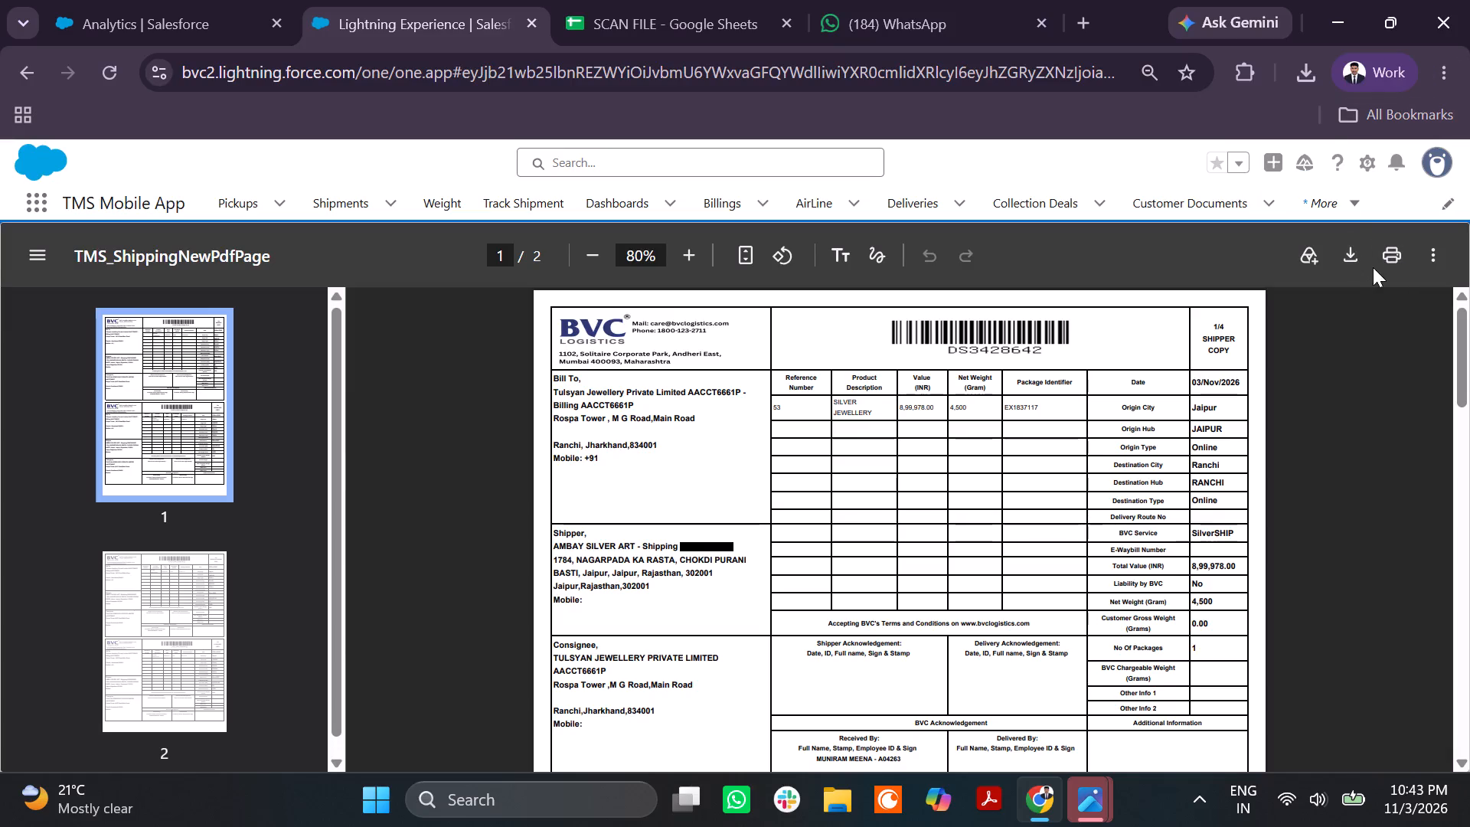
{"action": "left_click", "coordinate": [1393, 255]}
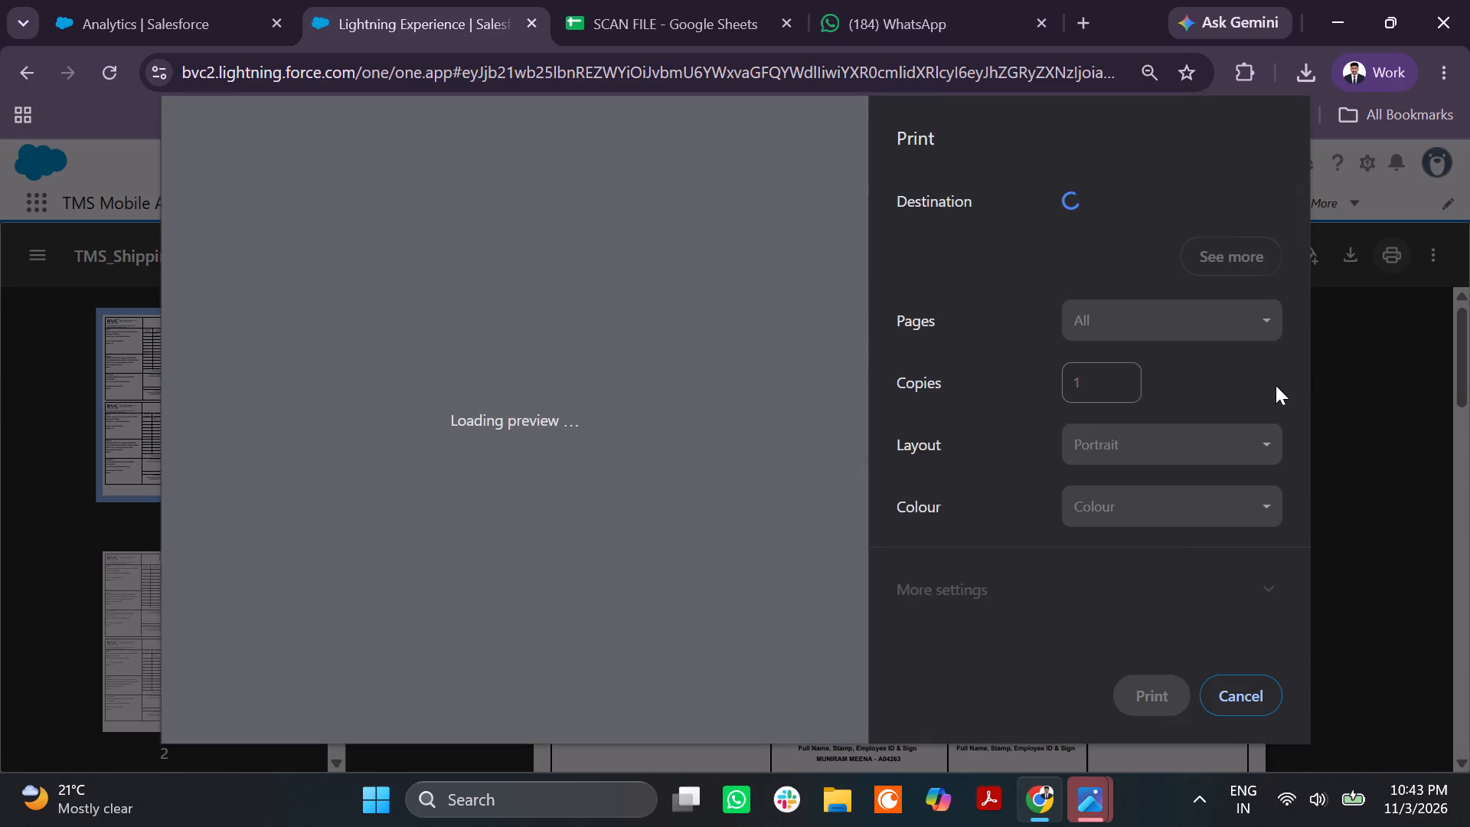
{"action": "double_click", "coordinate": [1151, 687]}
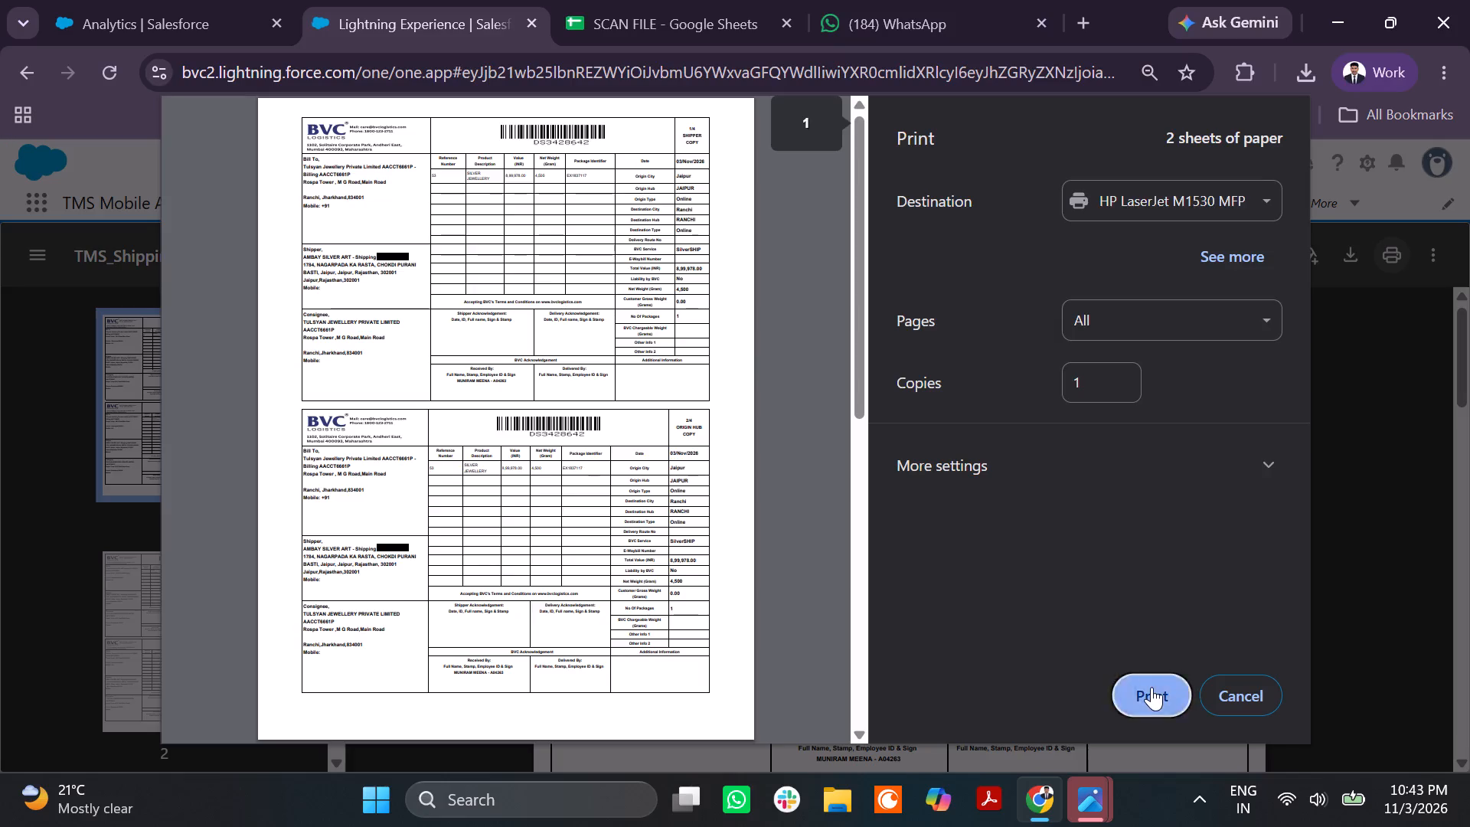
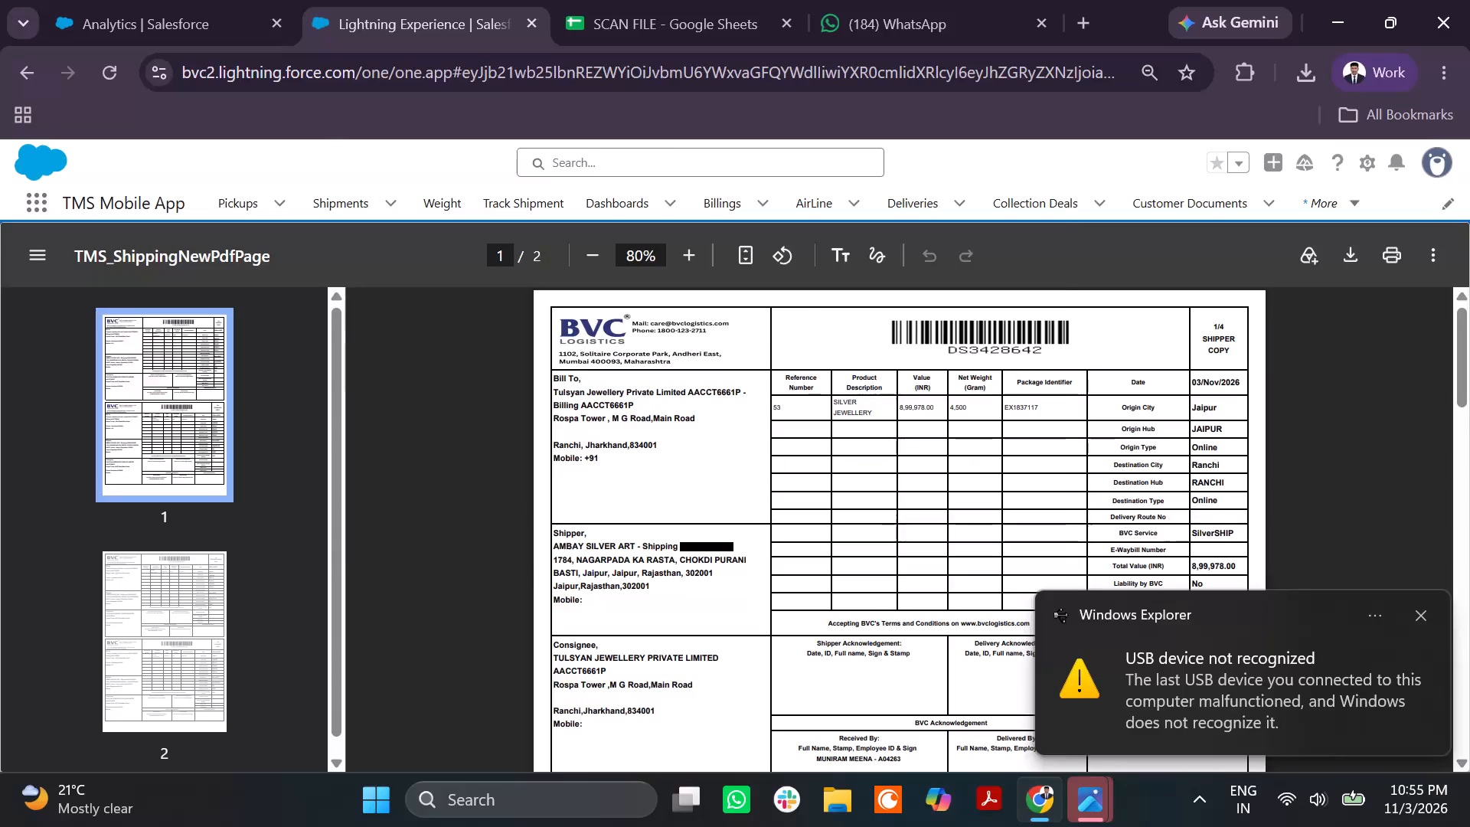
{"action": "left_click", "coordinate": [651, 160]}
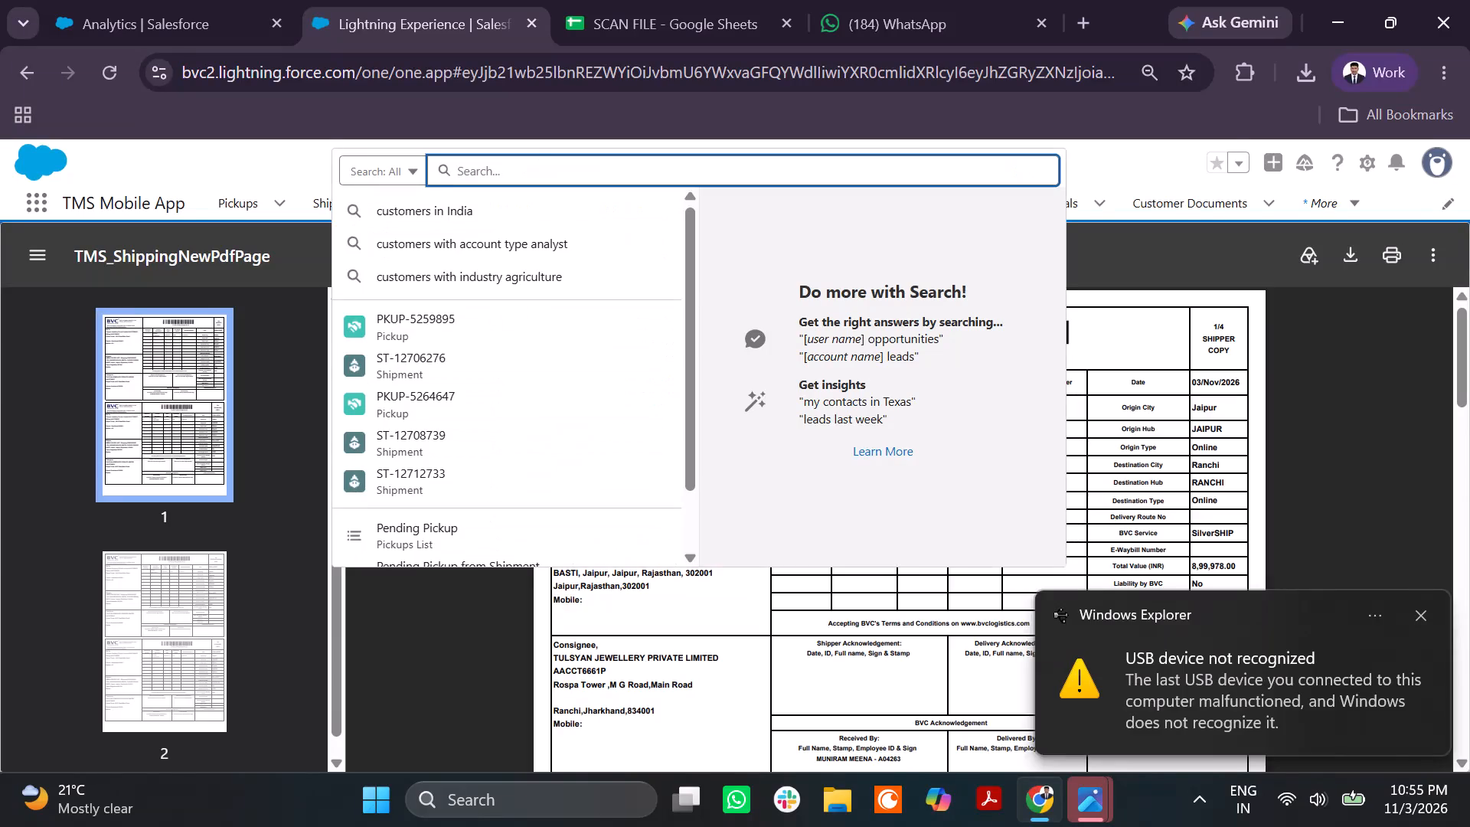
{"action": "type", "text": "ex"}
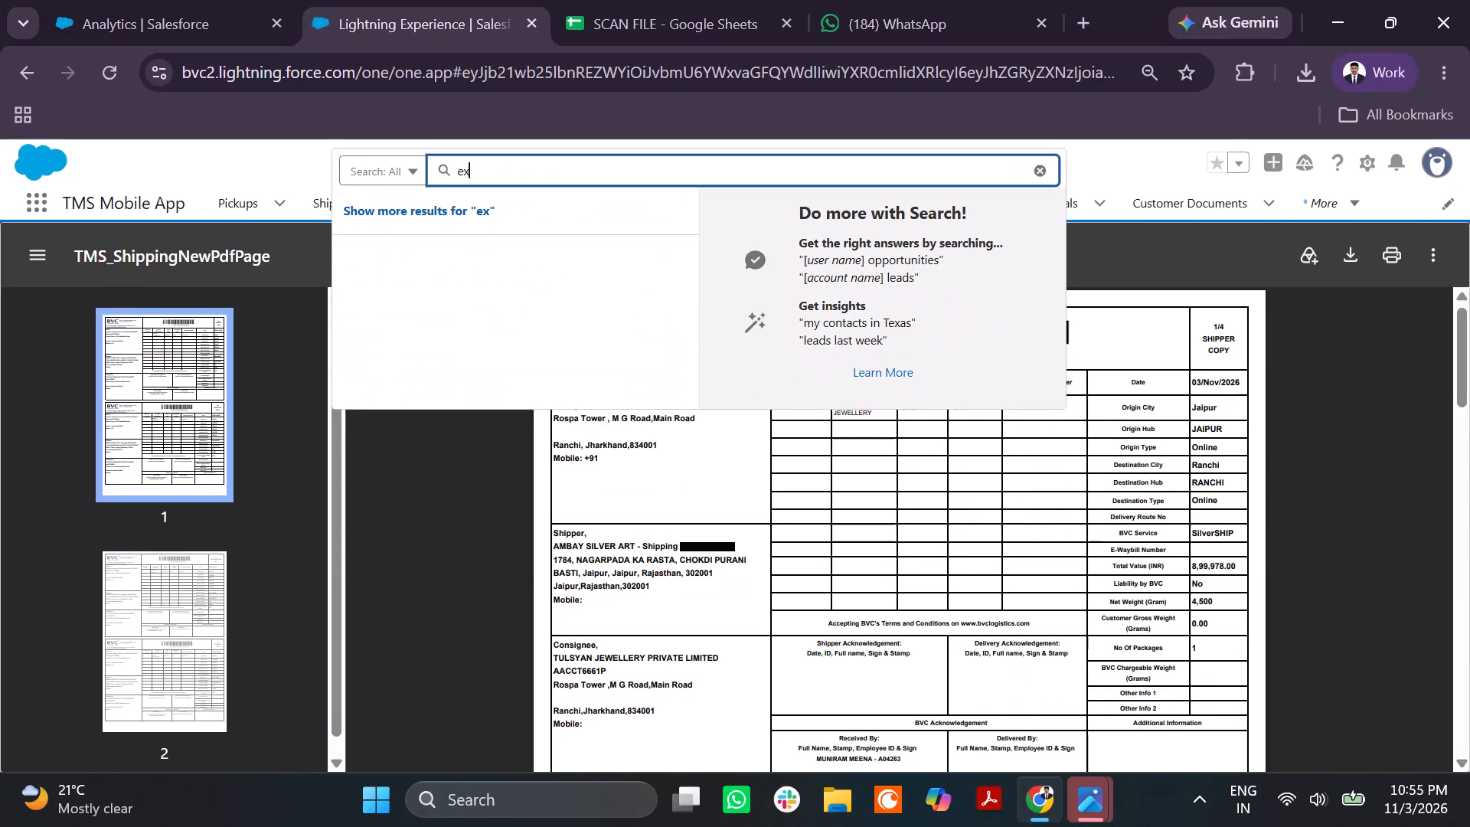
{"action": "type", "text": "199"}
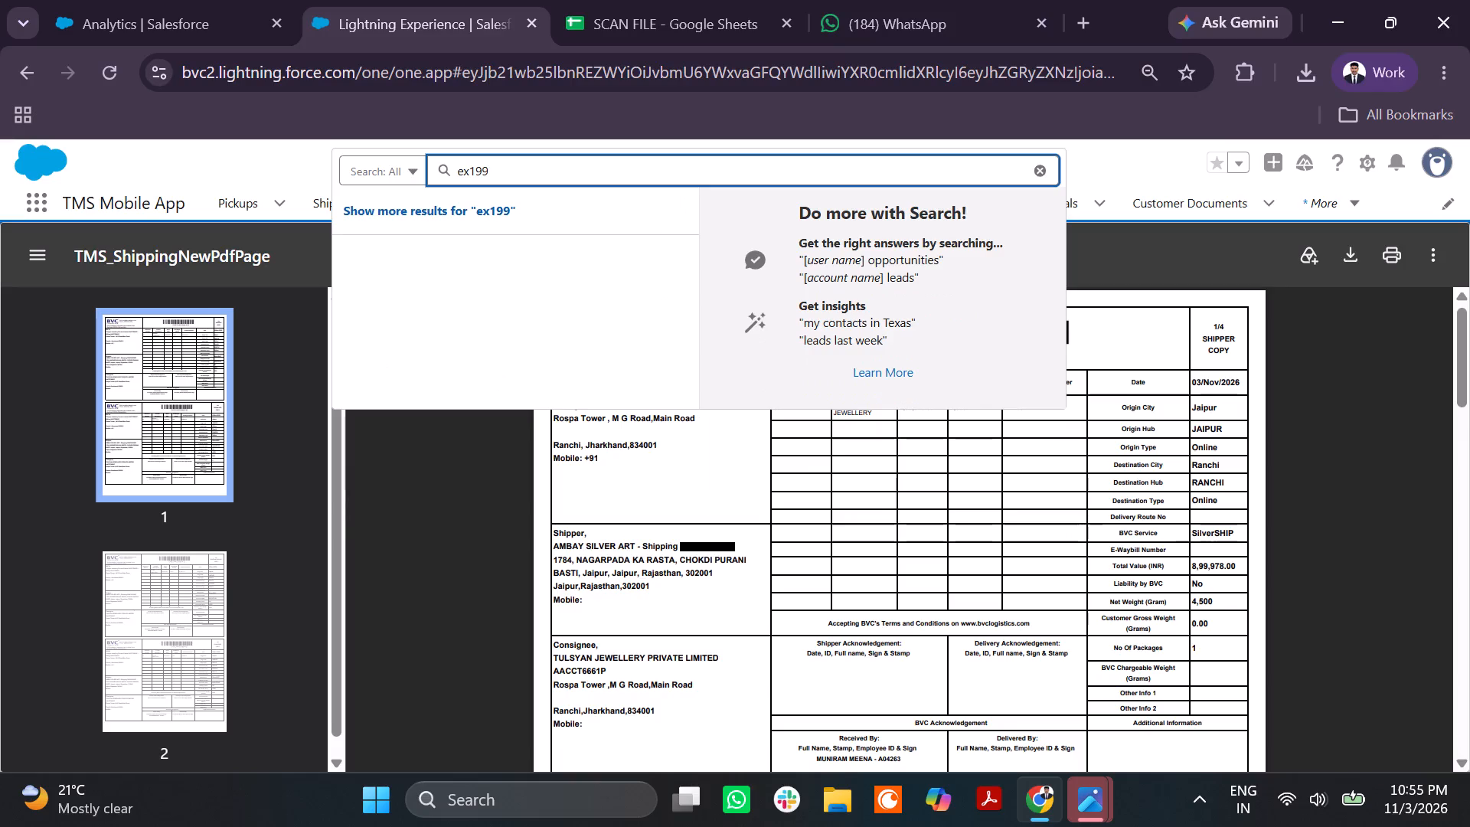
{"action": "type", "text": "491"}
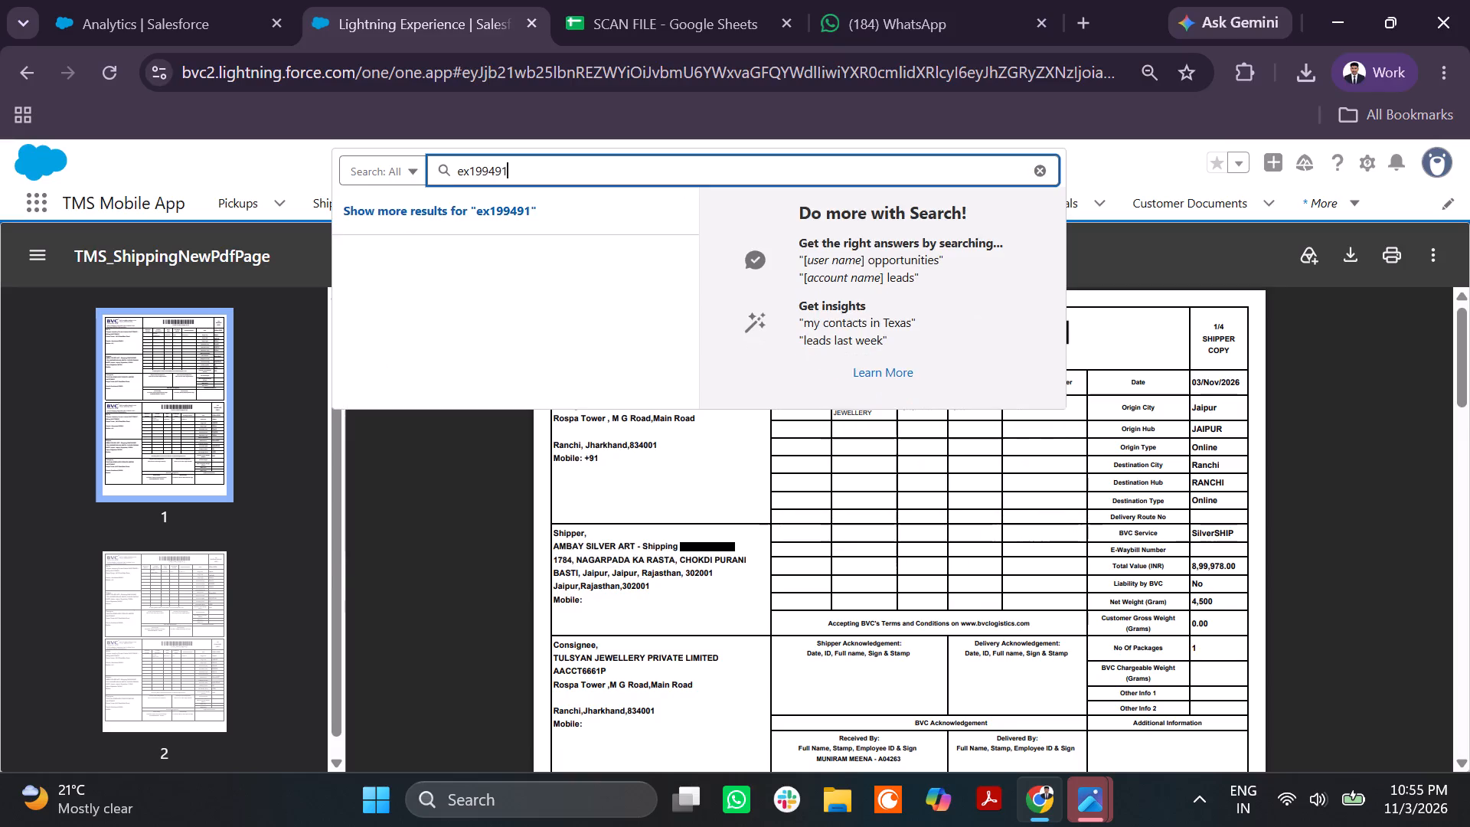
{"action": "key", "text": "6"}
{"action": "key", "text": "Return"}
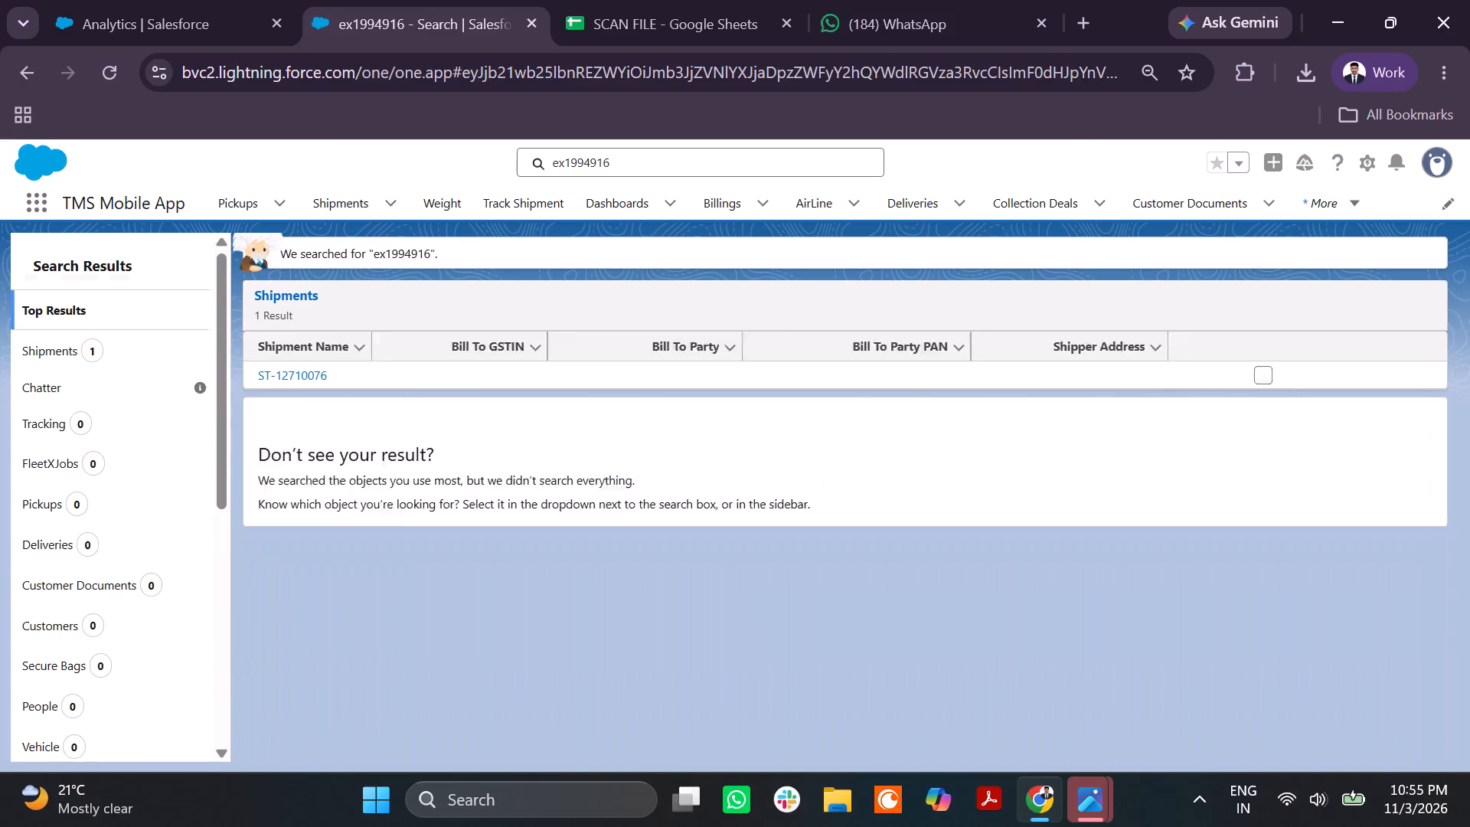
{"action": "triple_click", "coordinate": [288, 380]}
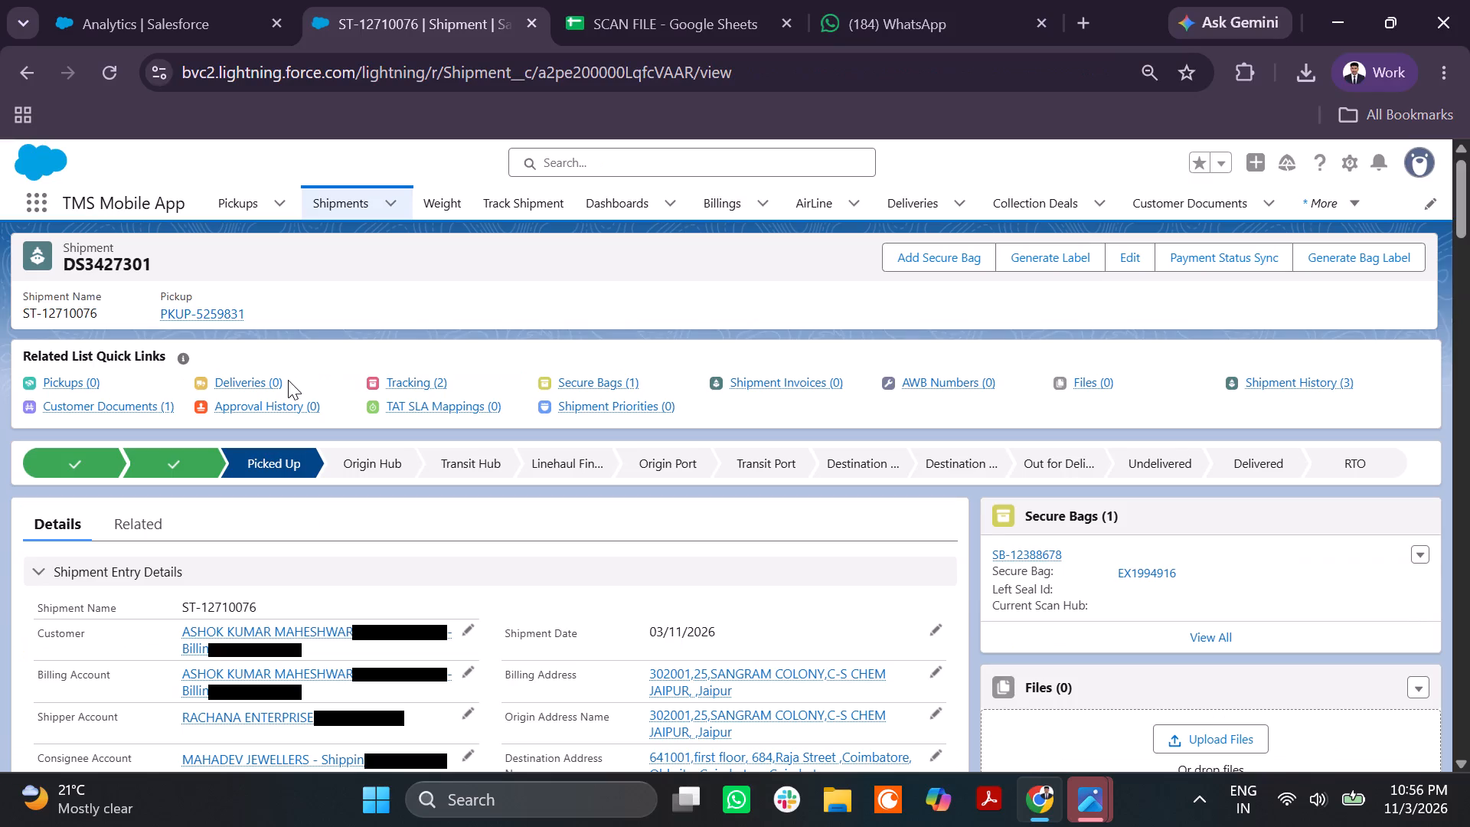
Generate the label for the shipment with secure bag EX1994916 and print all pages in one copy on the HP LaserJet M1530 MFP.
{"action": "left_click", "coordinate": [1031, 258]}
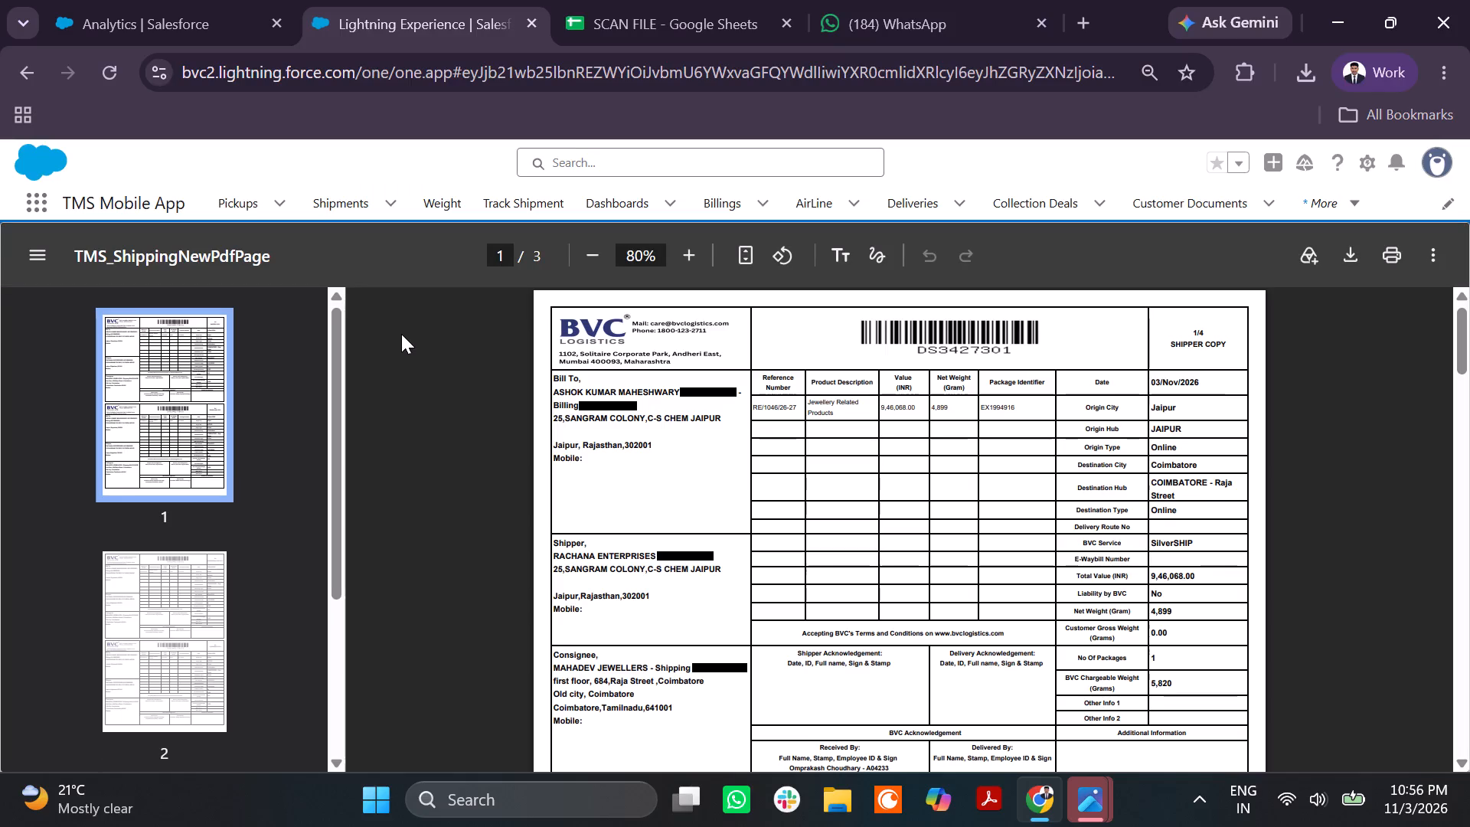
{"action": "left_click", "coordinate": [1396, 250]}
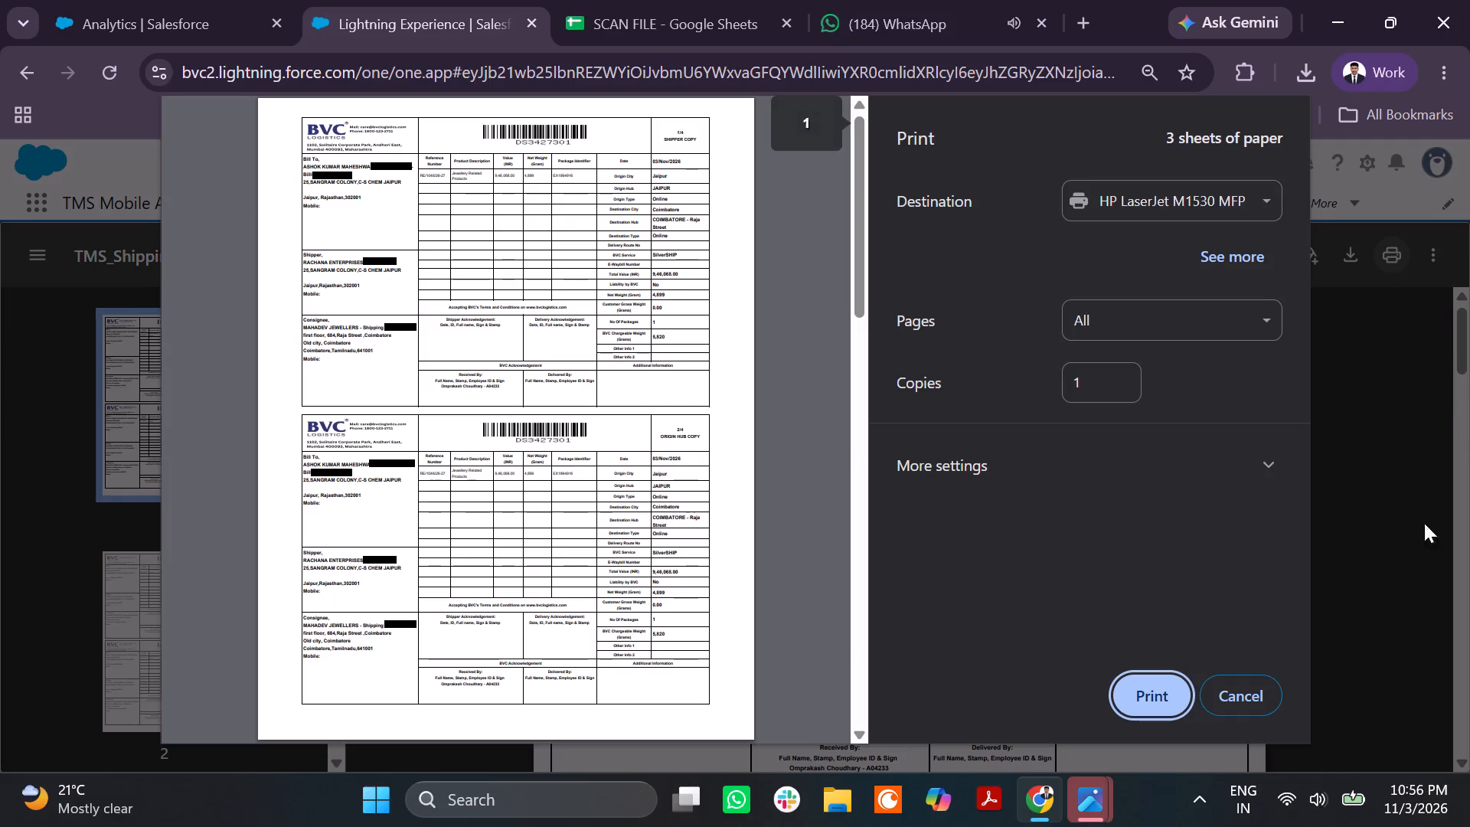
{"action": "left_click", "coordinate": [1153, 690]}
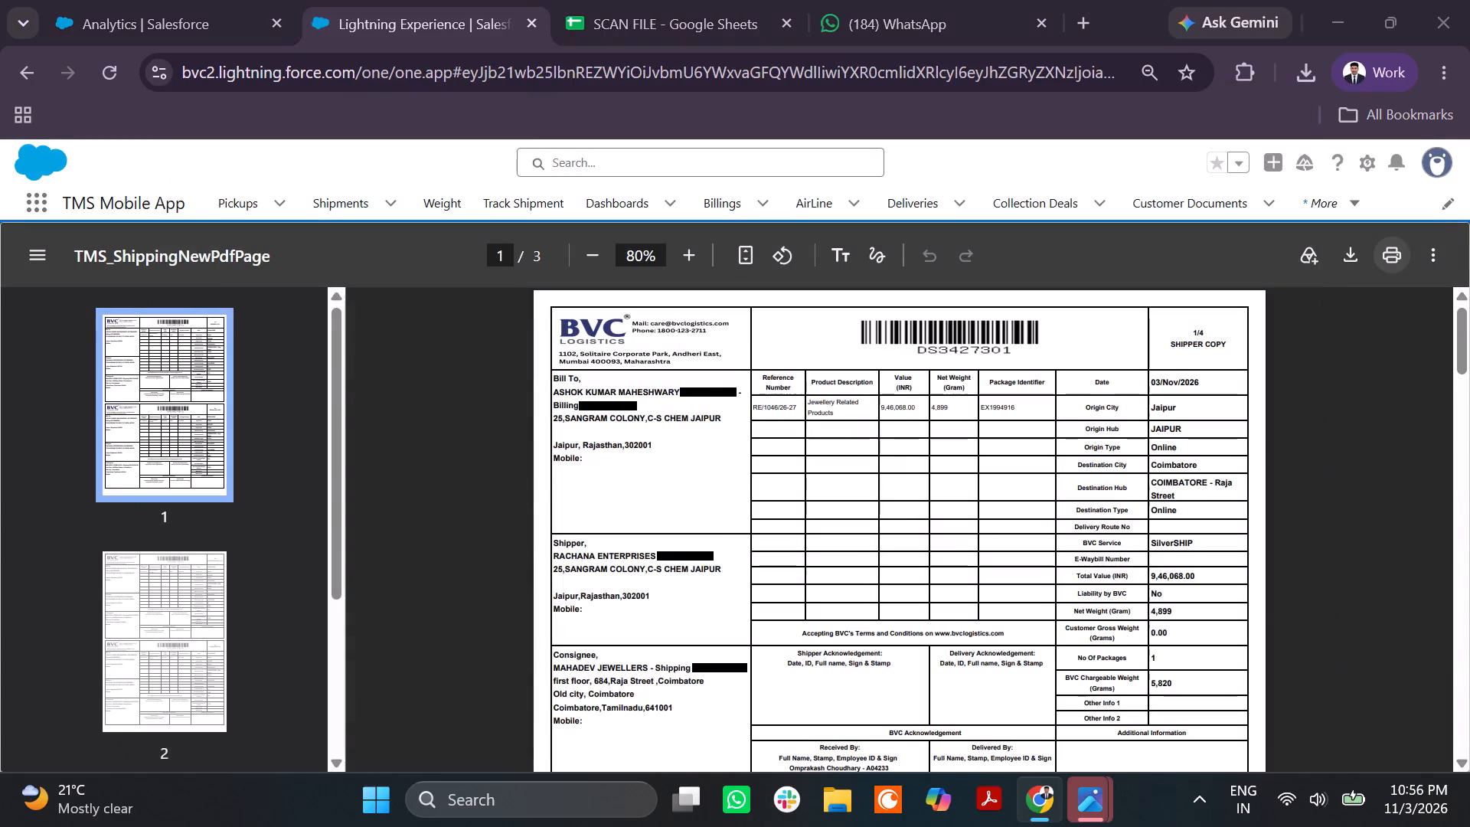
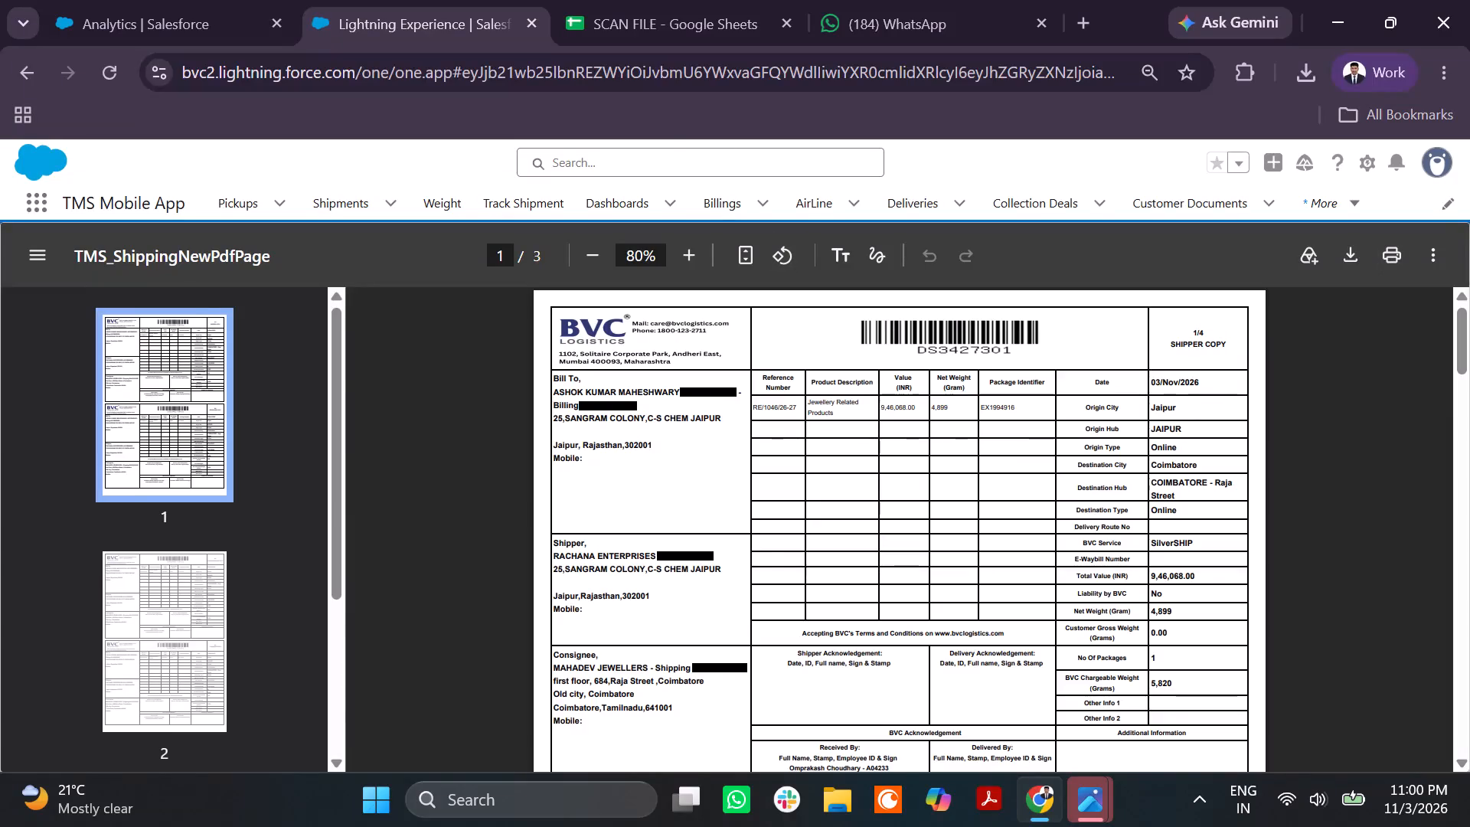
Search for secure bag number ex1992545 and open the matching shipment record.
{"action": "left_click", "coordinate": [660, 162]}
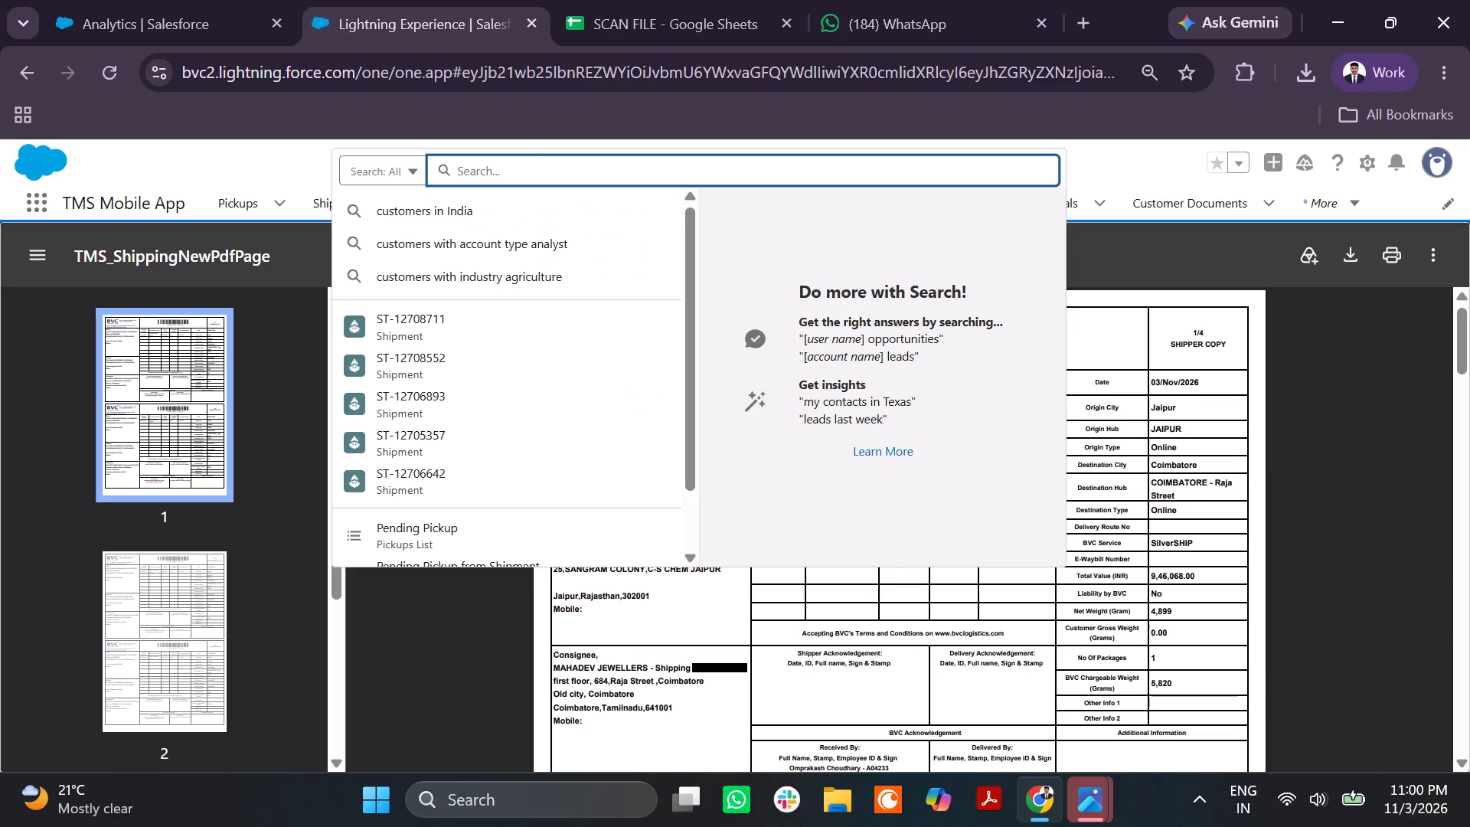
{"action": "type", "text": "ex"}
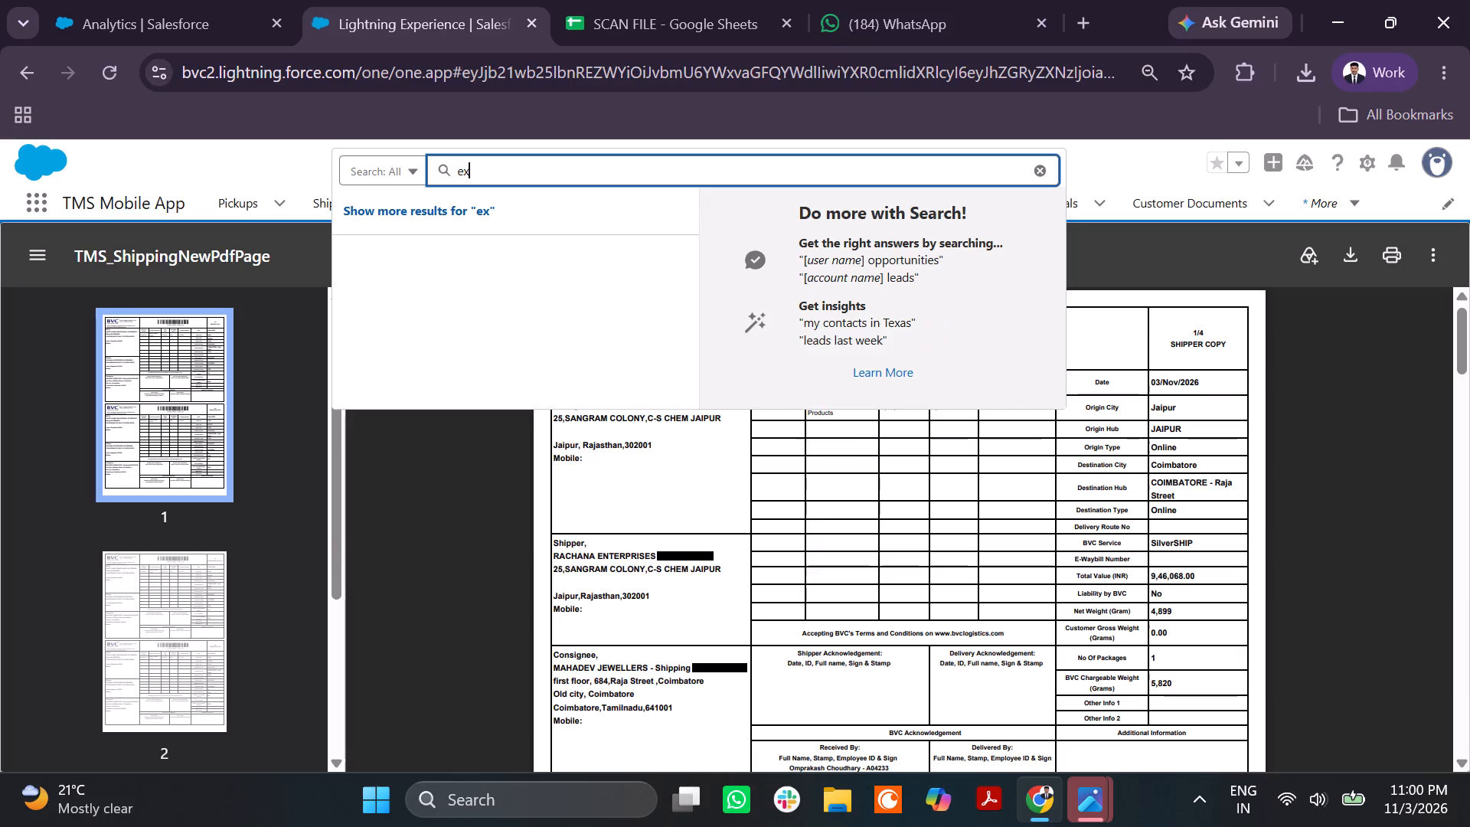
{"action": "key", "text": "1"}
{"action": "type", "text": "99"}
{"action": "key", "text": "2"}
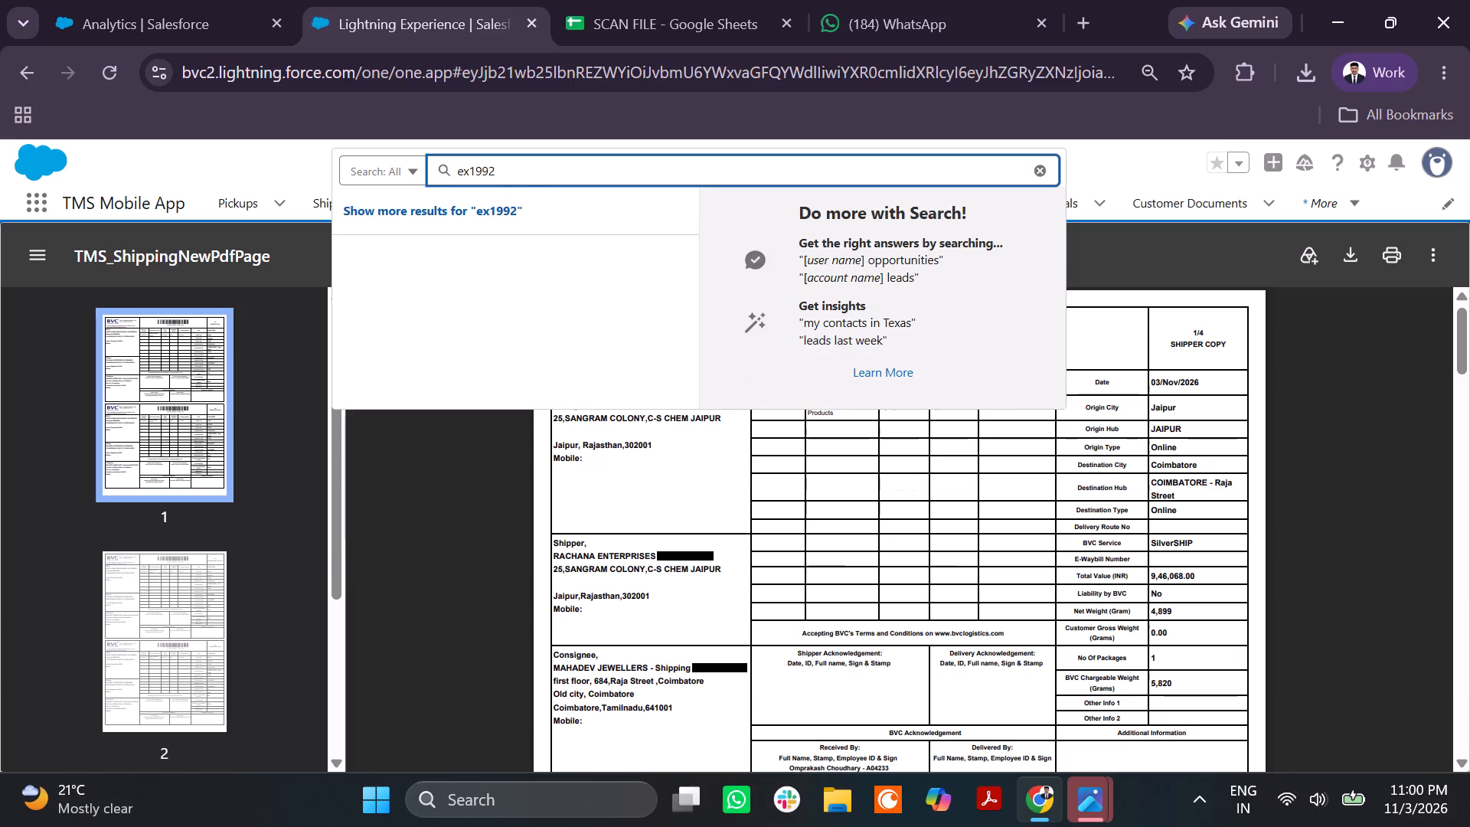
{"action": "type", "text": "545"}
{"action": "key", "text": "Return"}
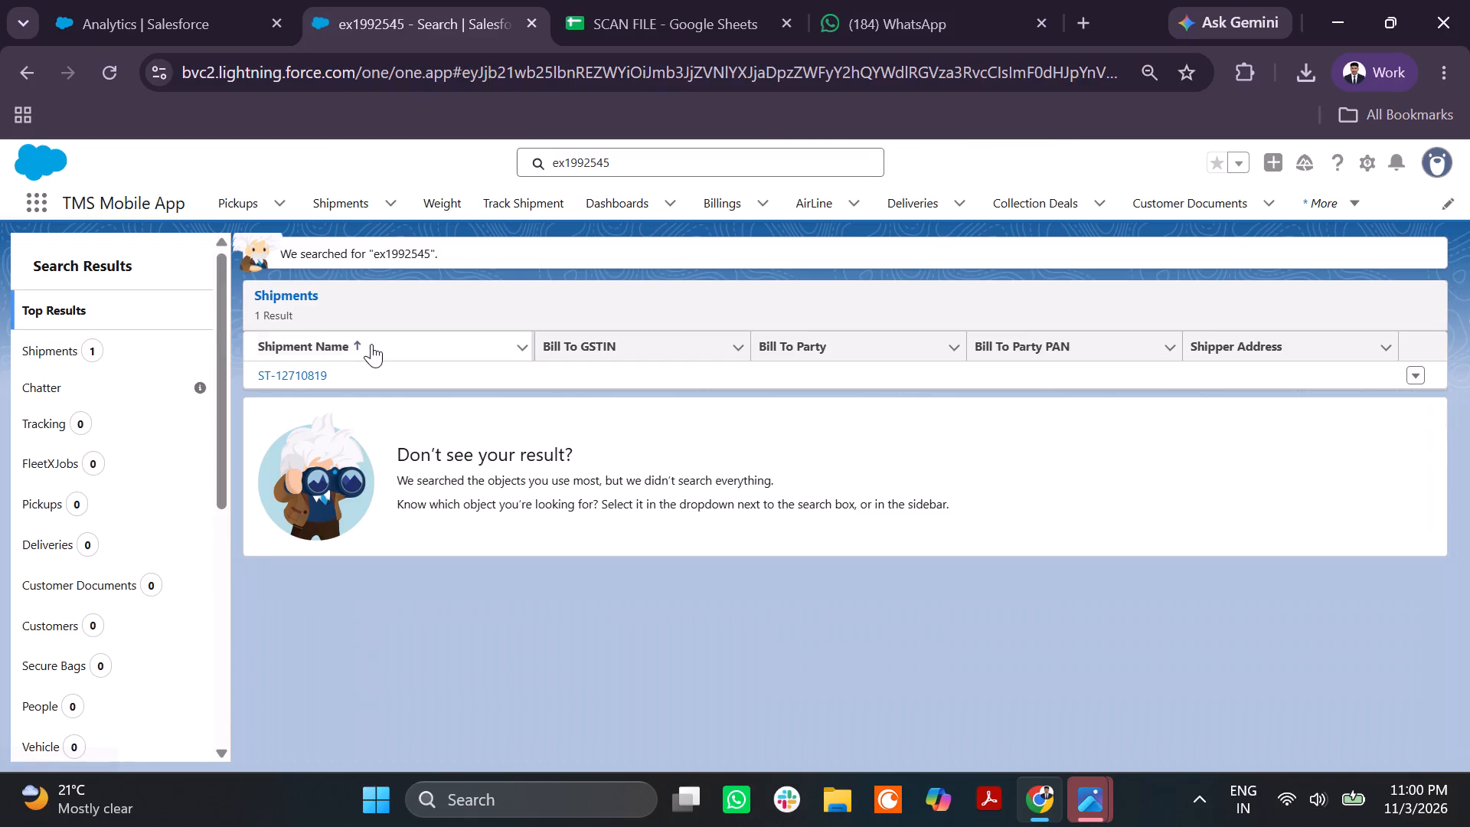
{"action": "left_click", "coordinate": [304, 375]}
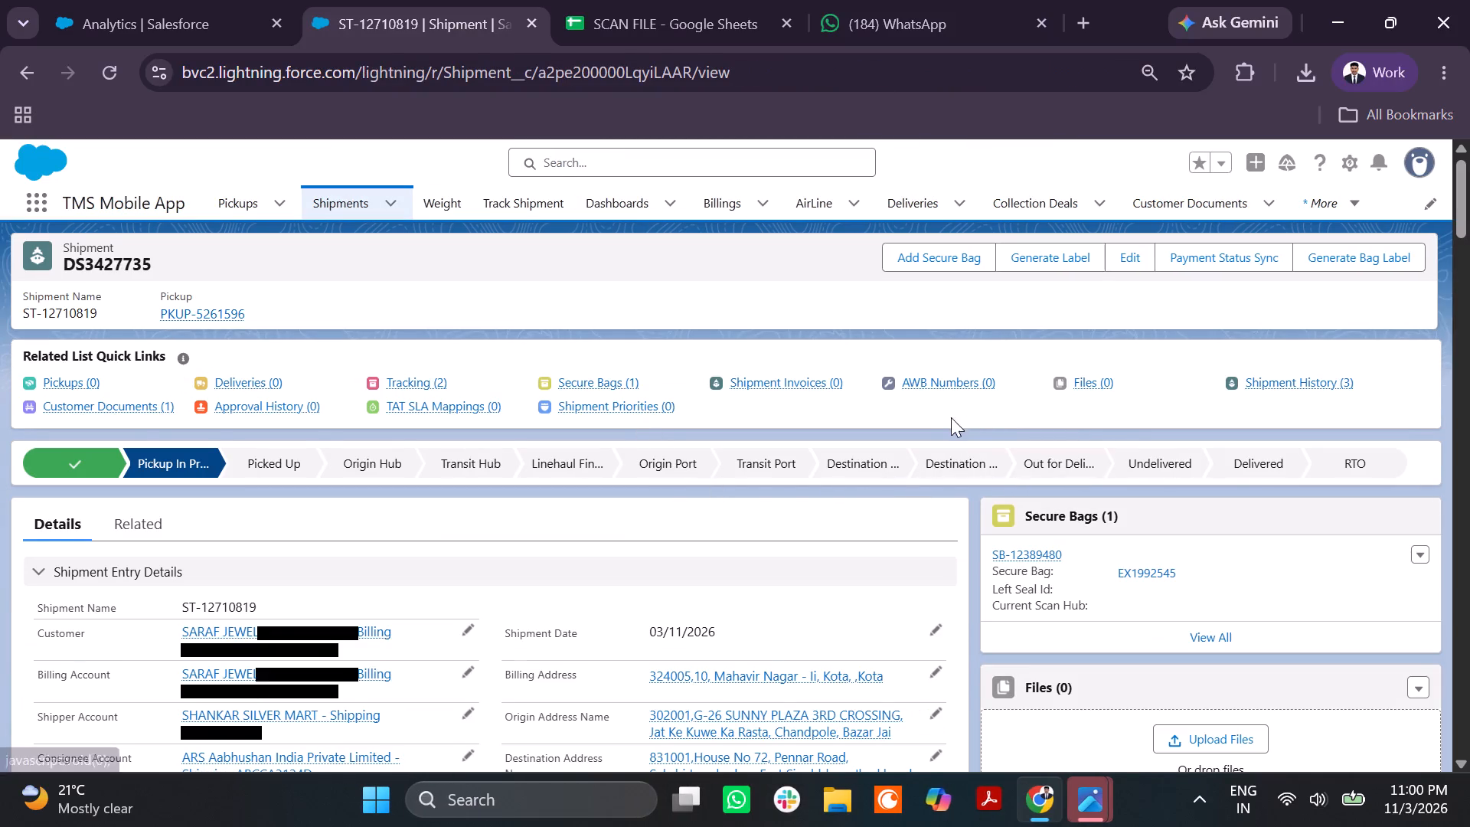
Generate the label for the shipment with secure bag EX1992545 and print all pages in one copy on the HP LaserJet M1530 MFP.
{"action": "left_click", "coordinate": [1034, 249]}
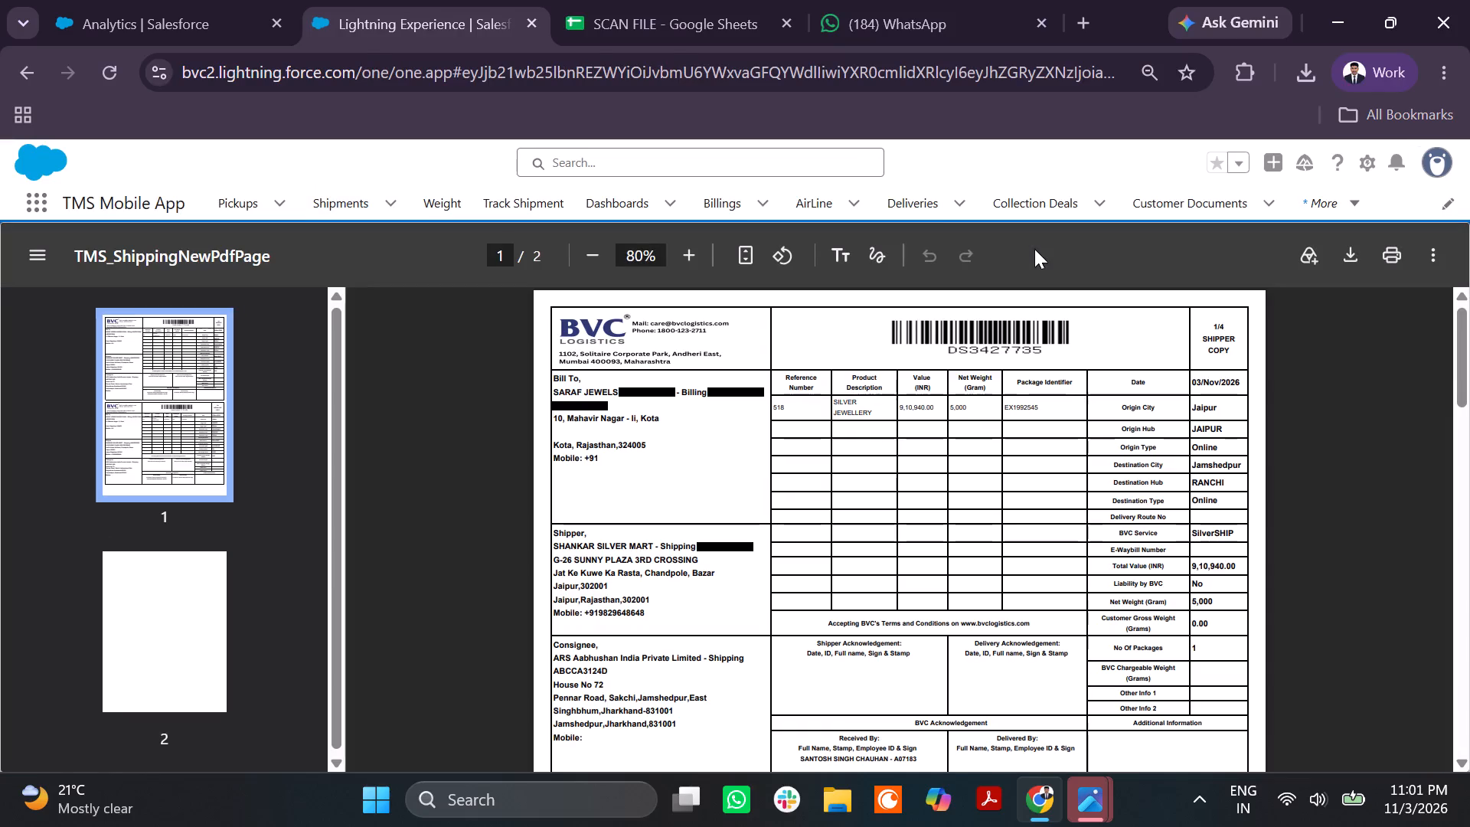
{"action": "left_click", "coordinate": [1390, 252]}
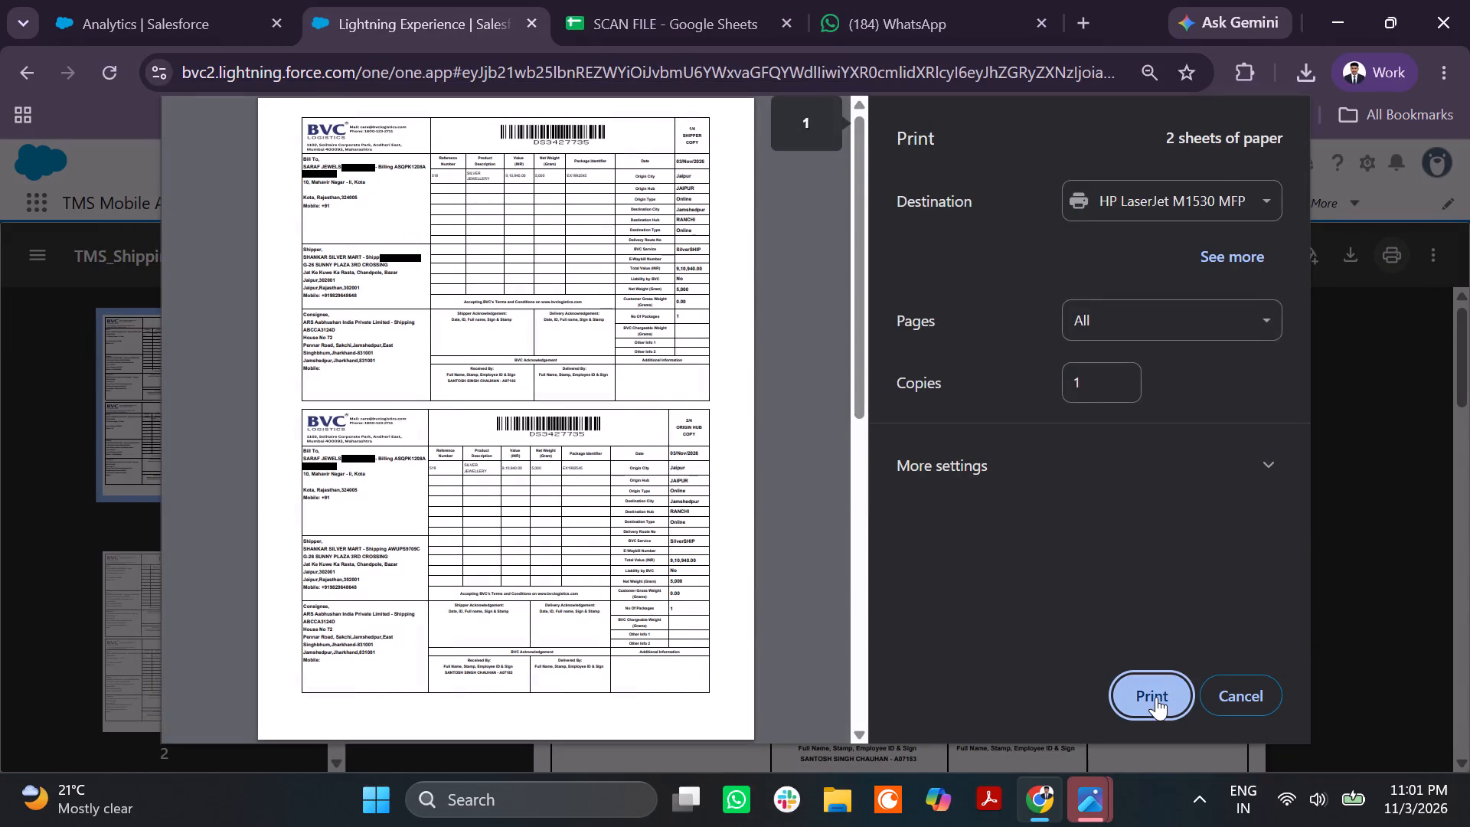
{"action": "left_click", "coordinate": [1156, 697]}
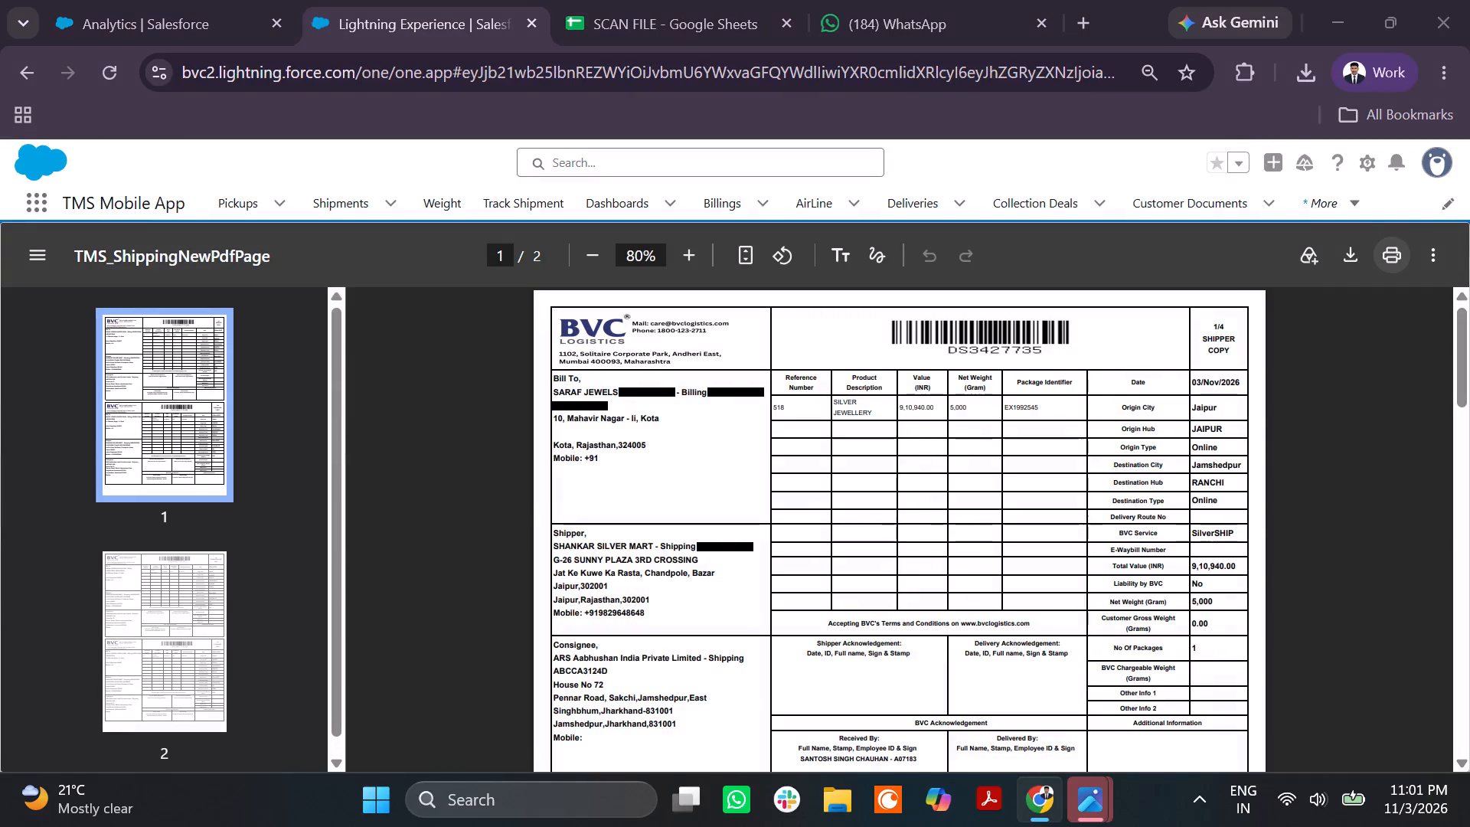
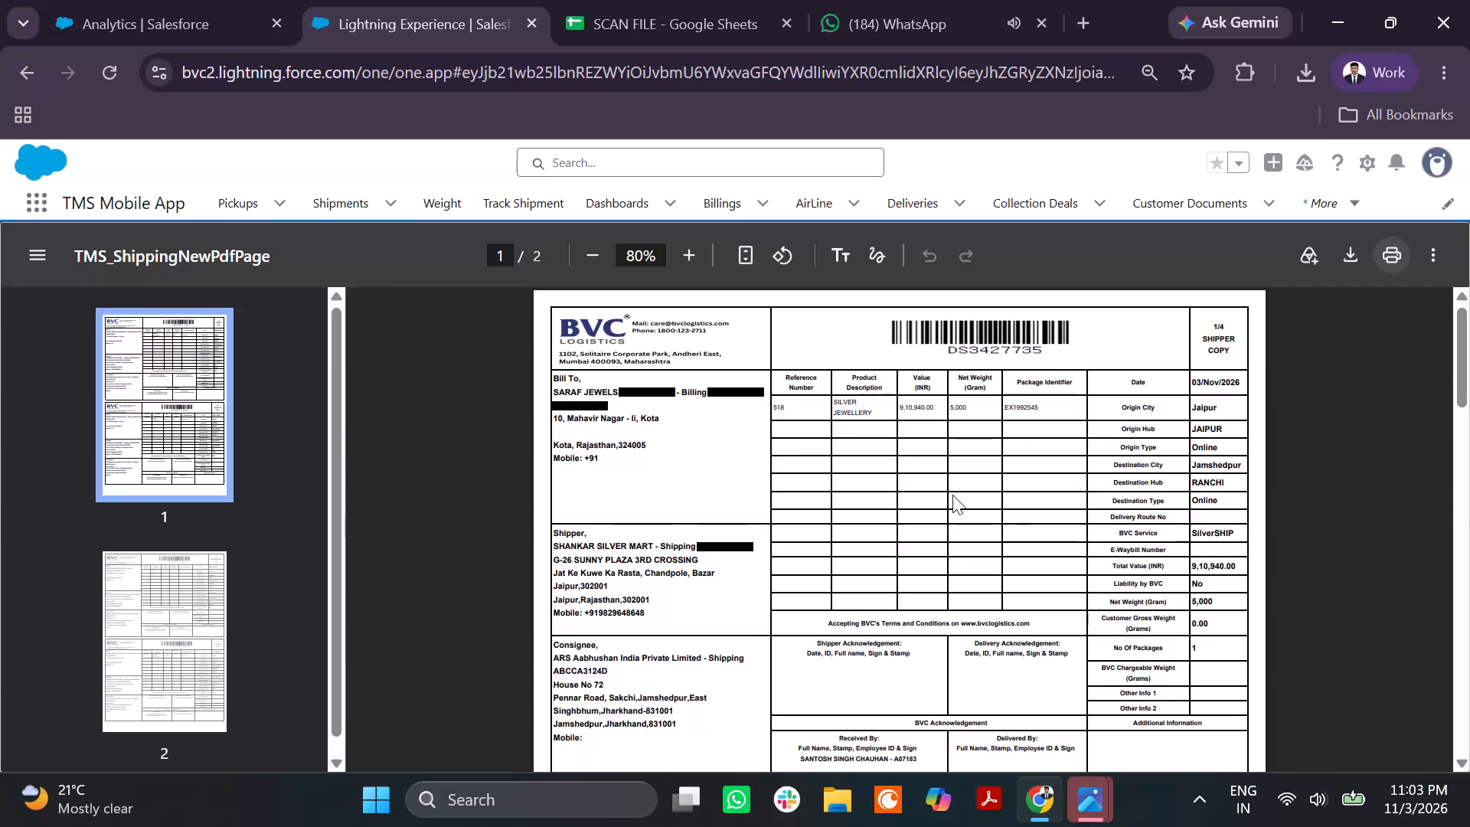
Search for secure bag number b3941610 and open the matching shipment record.
{"action": "left_click", "coordinate": [771, 160]}
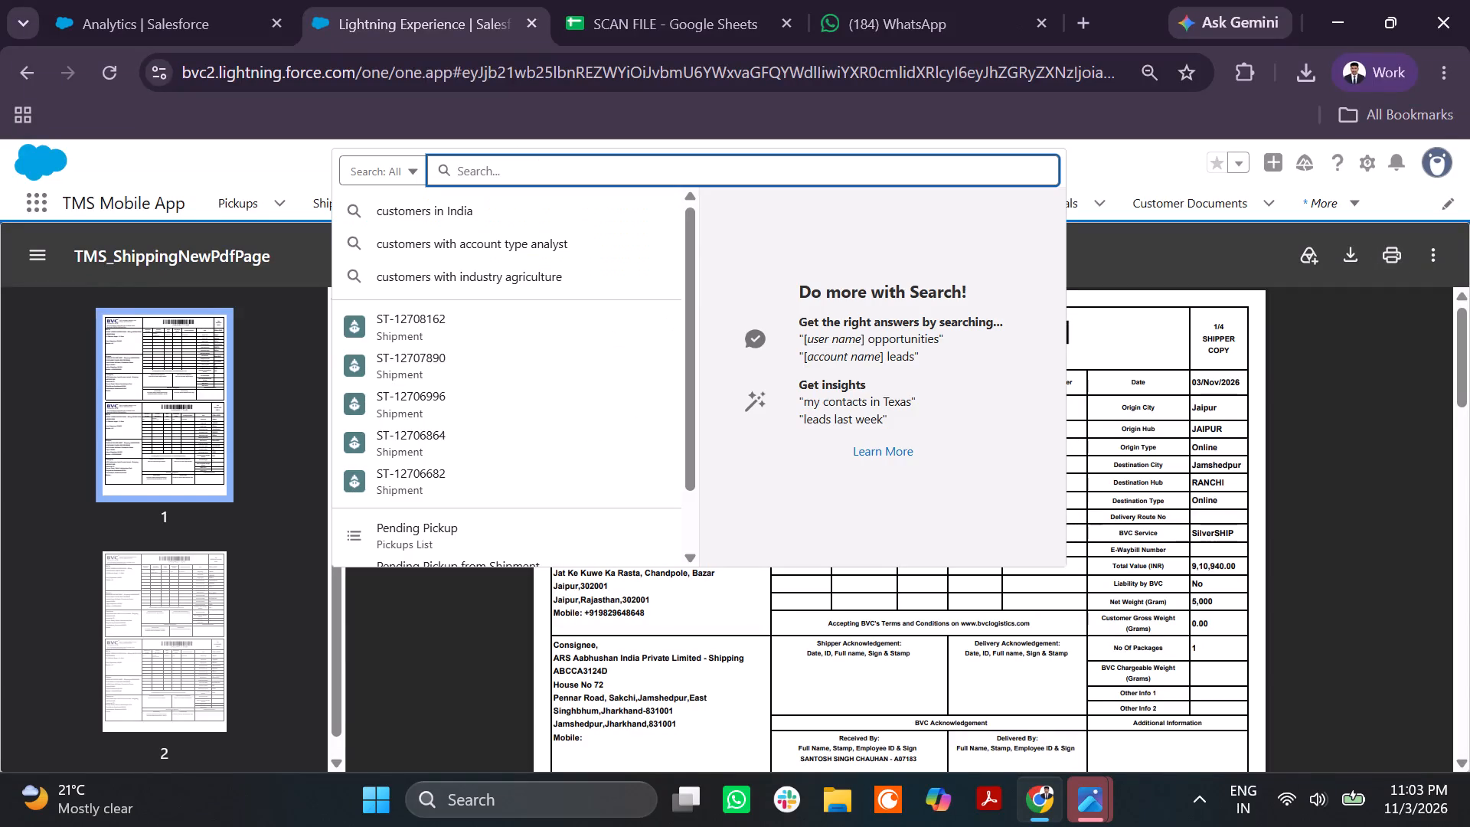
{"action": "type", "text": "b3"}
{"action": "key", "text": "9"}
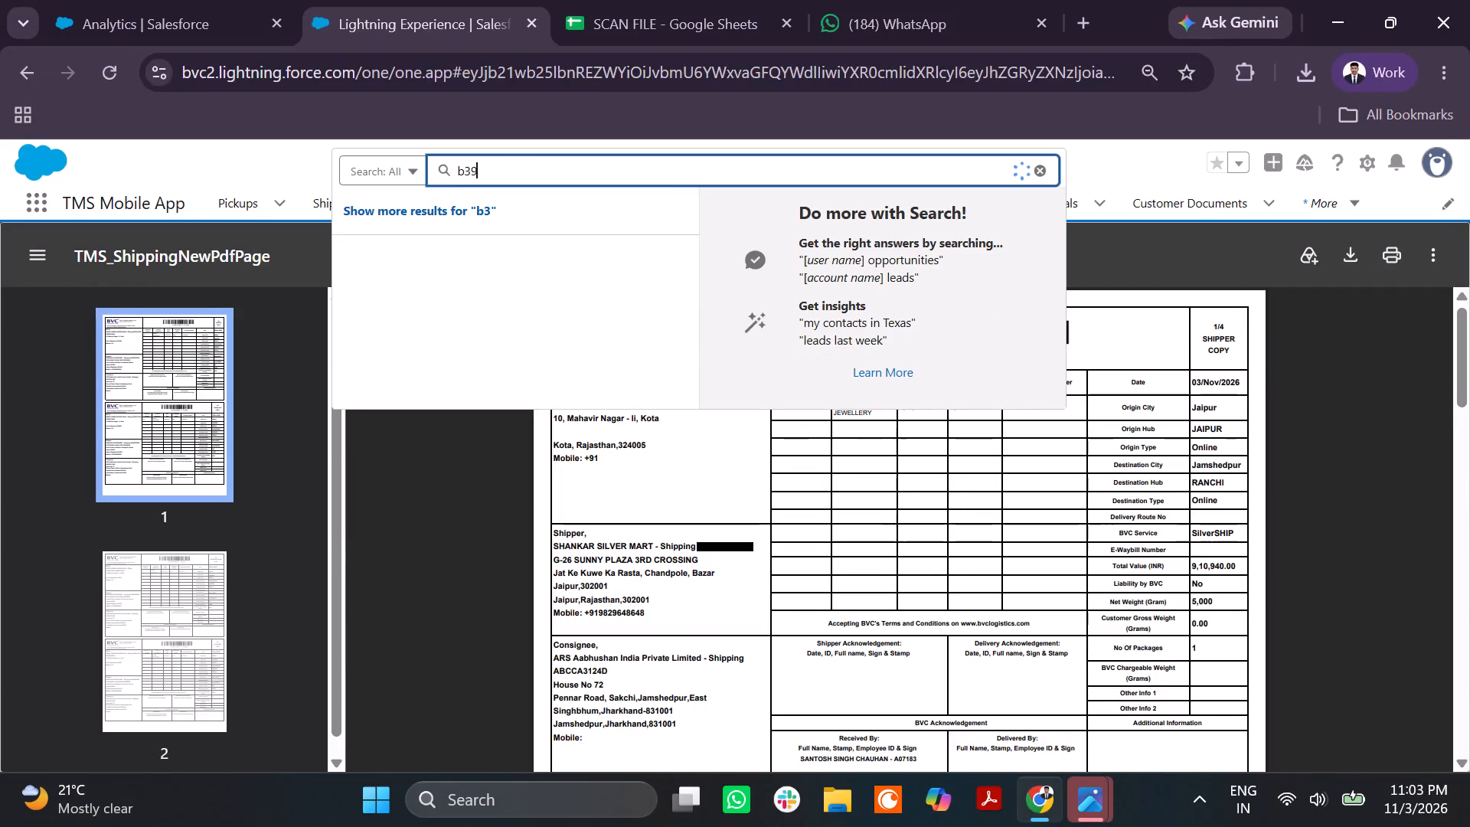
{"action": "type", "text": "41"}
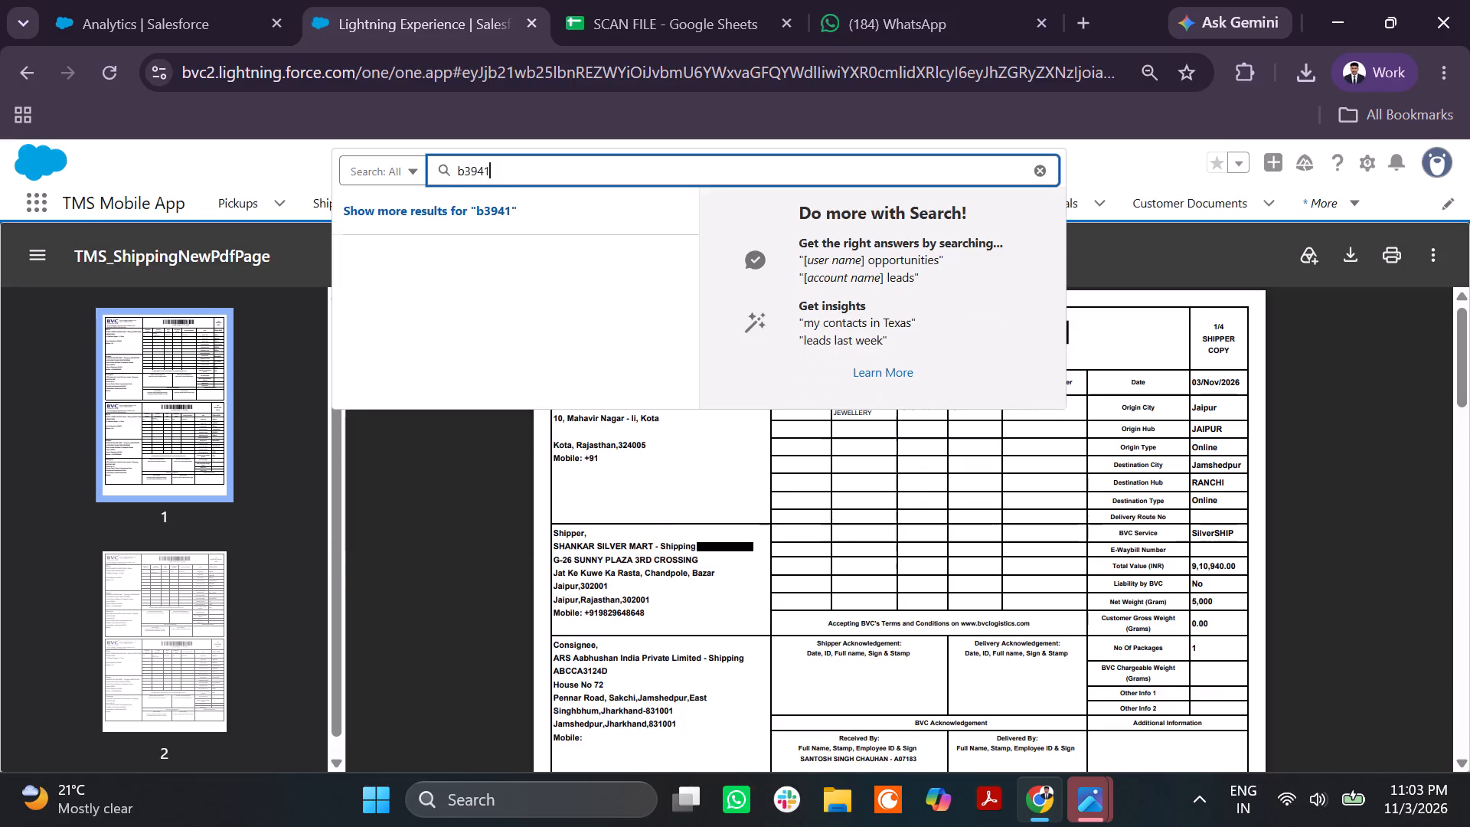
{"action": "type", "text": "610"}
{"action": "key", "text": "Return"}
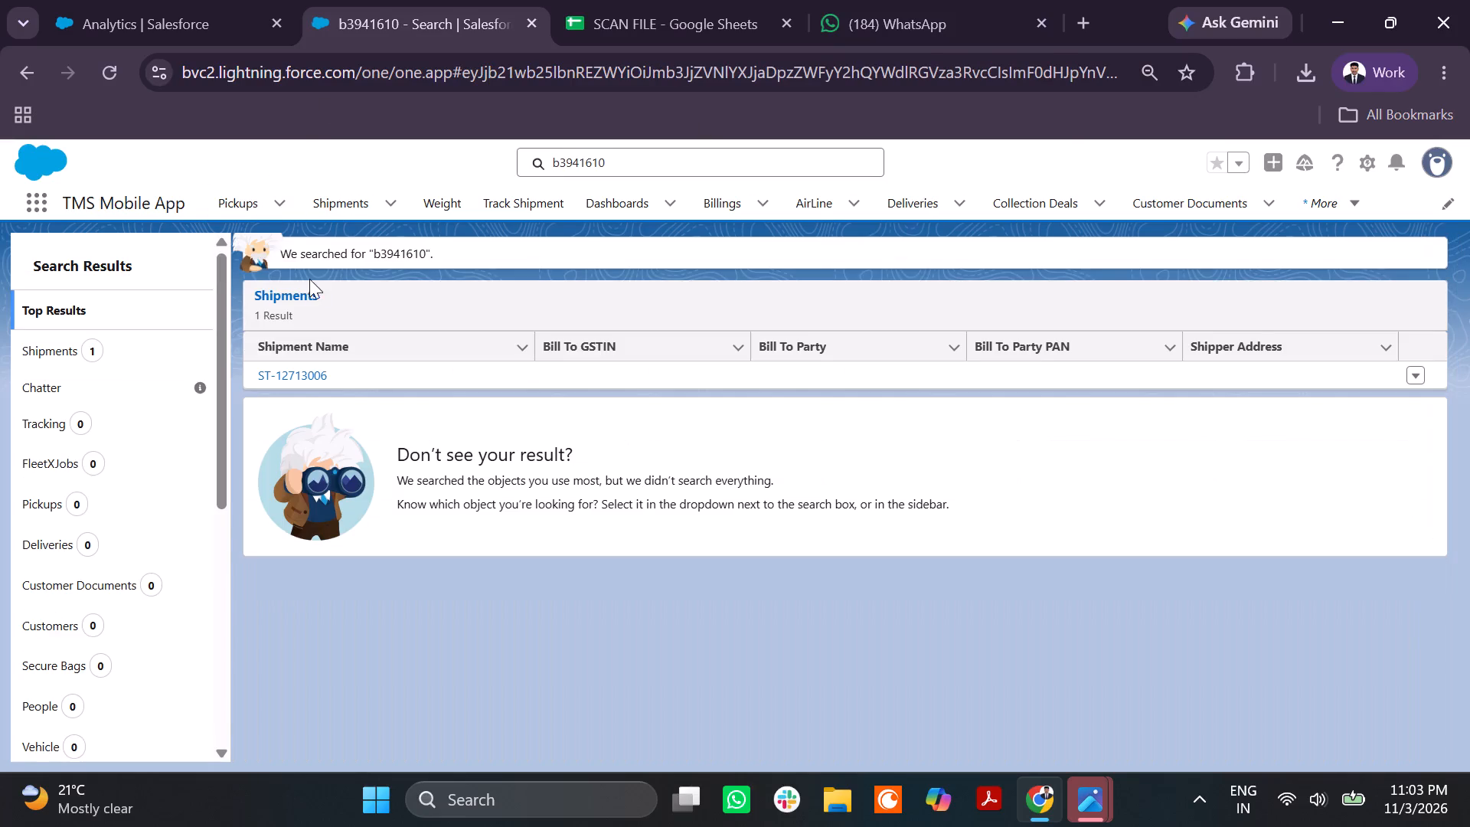
{"action": "left_click", "coordinate": [292, 366]}
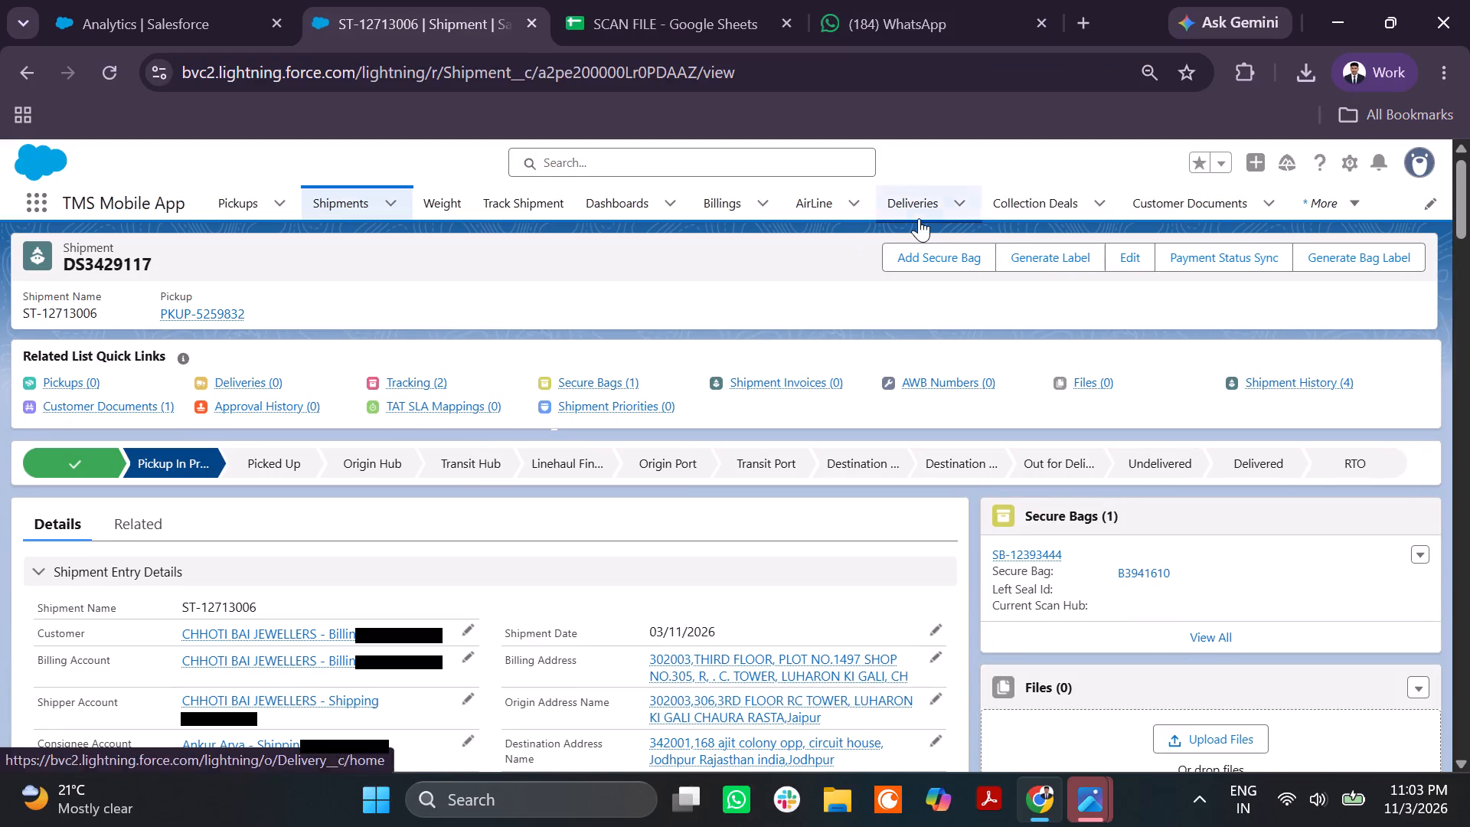
Generate the label for the shipment with secure bag B3941610 and print all pages in one copy on the HP LaserJet M1530 MFP.
{"action": "left_click", "coordinate": [1033, 261]}
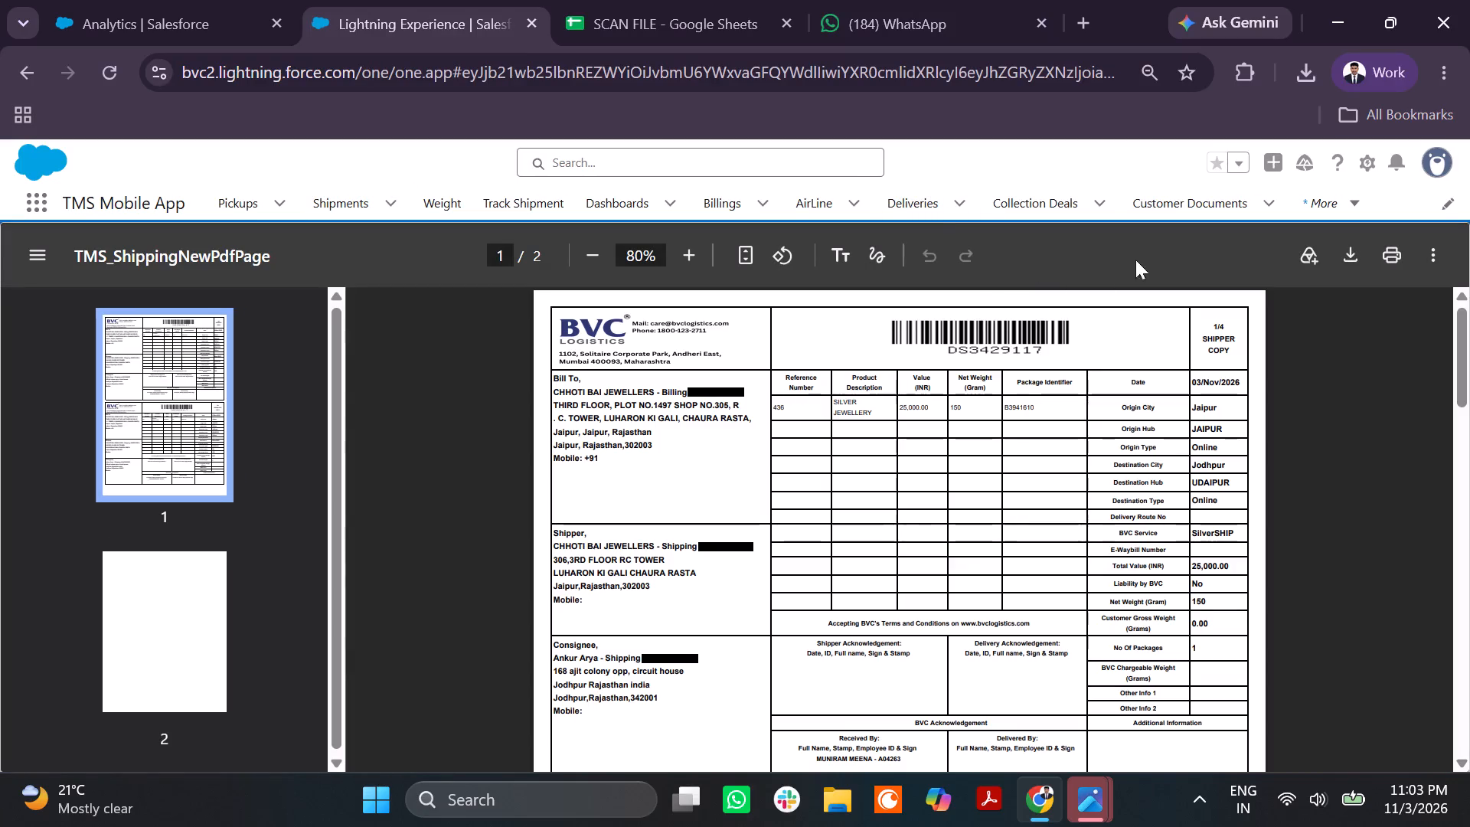
{"action": "left_click", "coordinate": [1396, 242]}
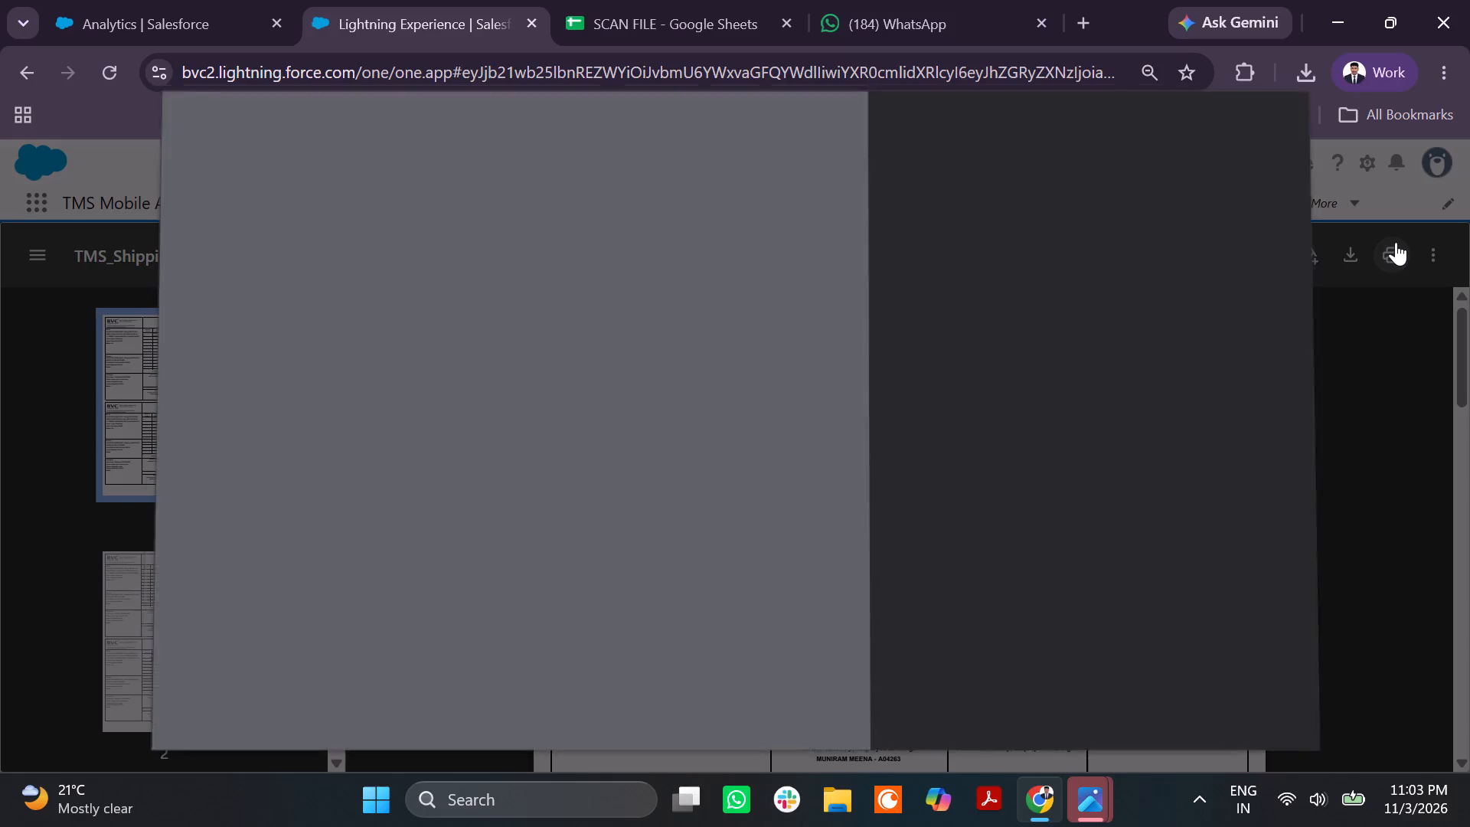
{"action": "left_click", "coordinate": [1143, 695]}
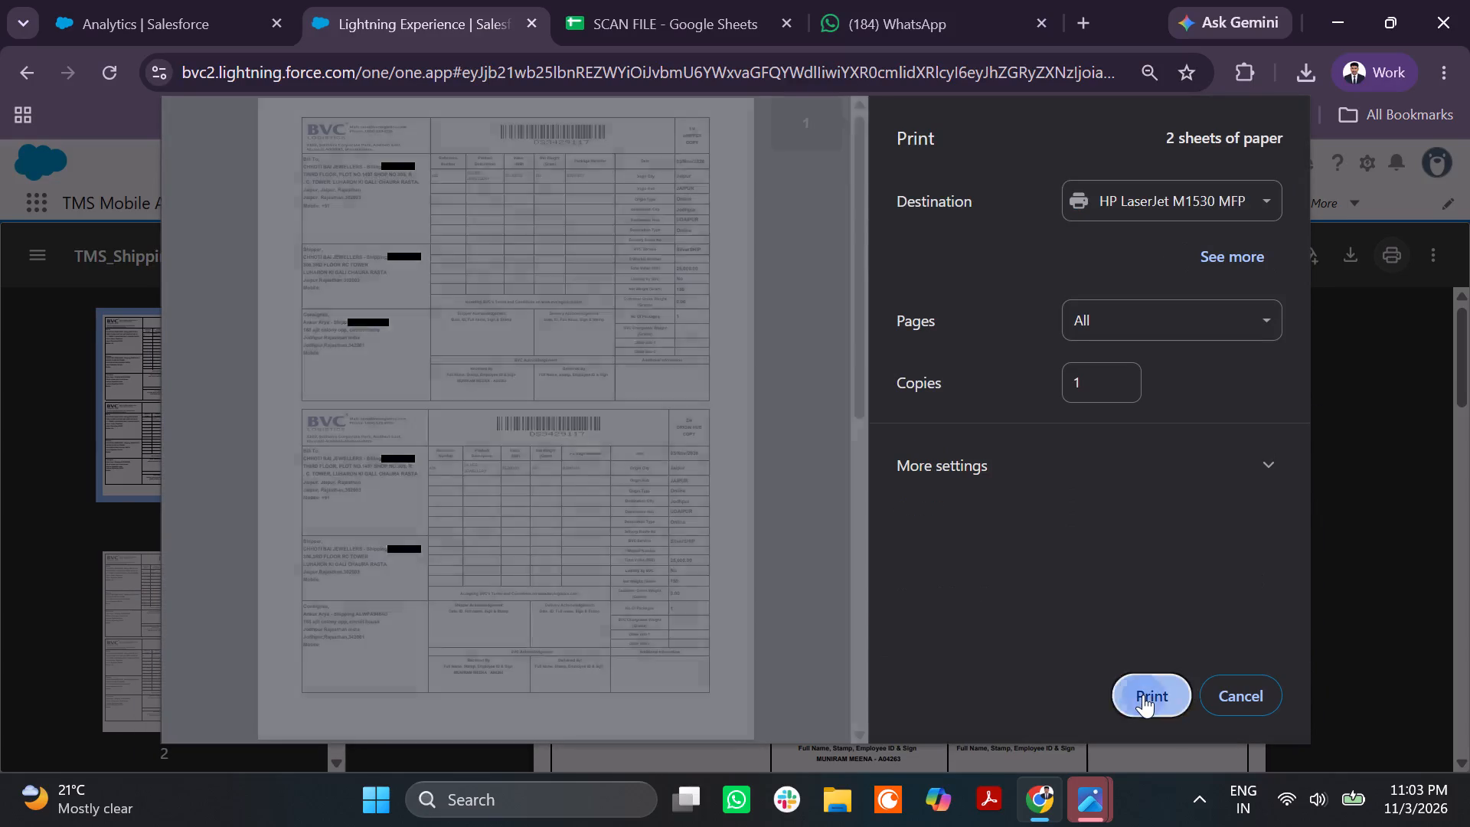
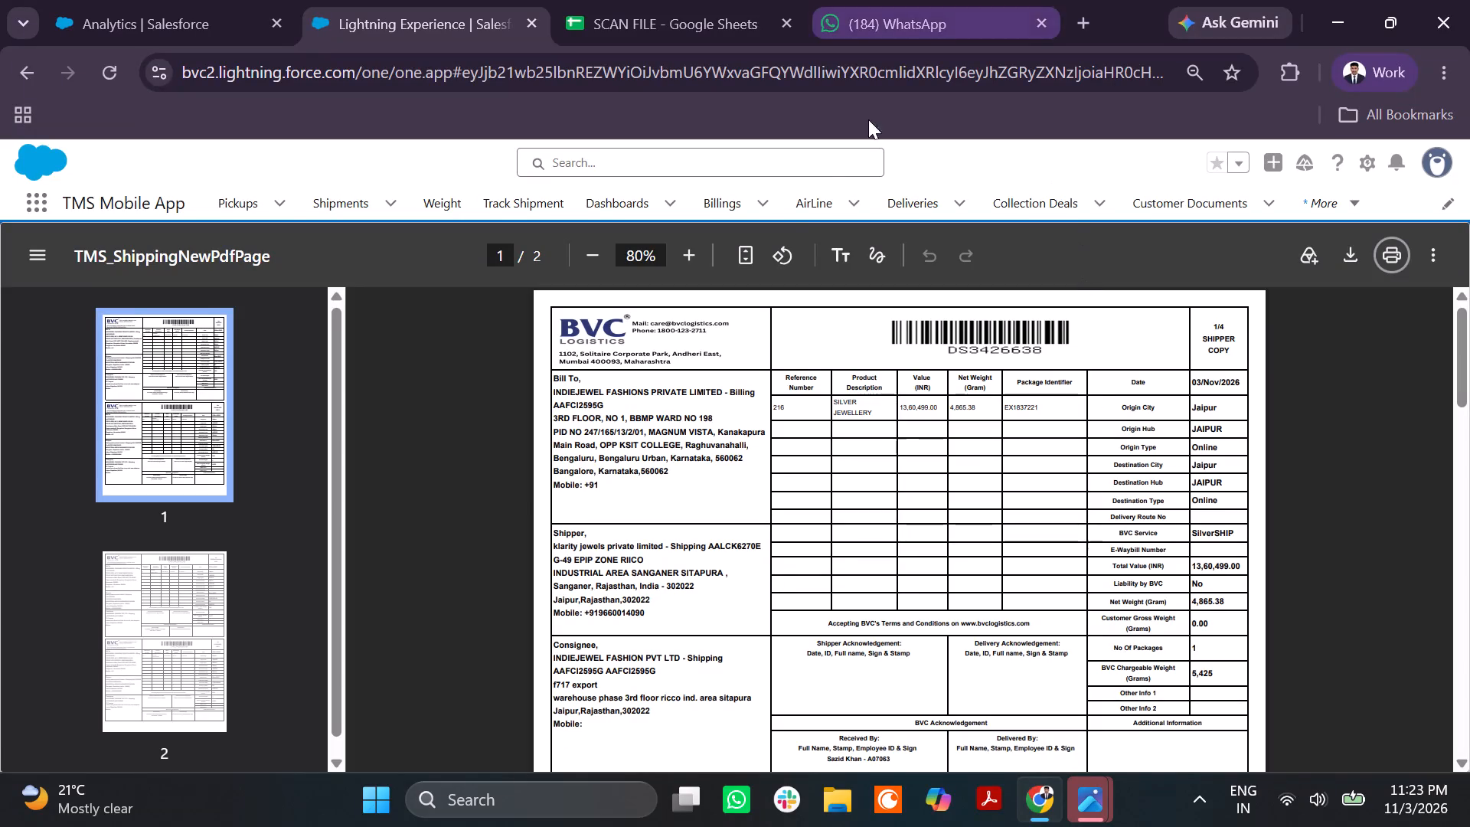
{"action": "left_click", "coordinate": [802, 172]}
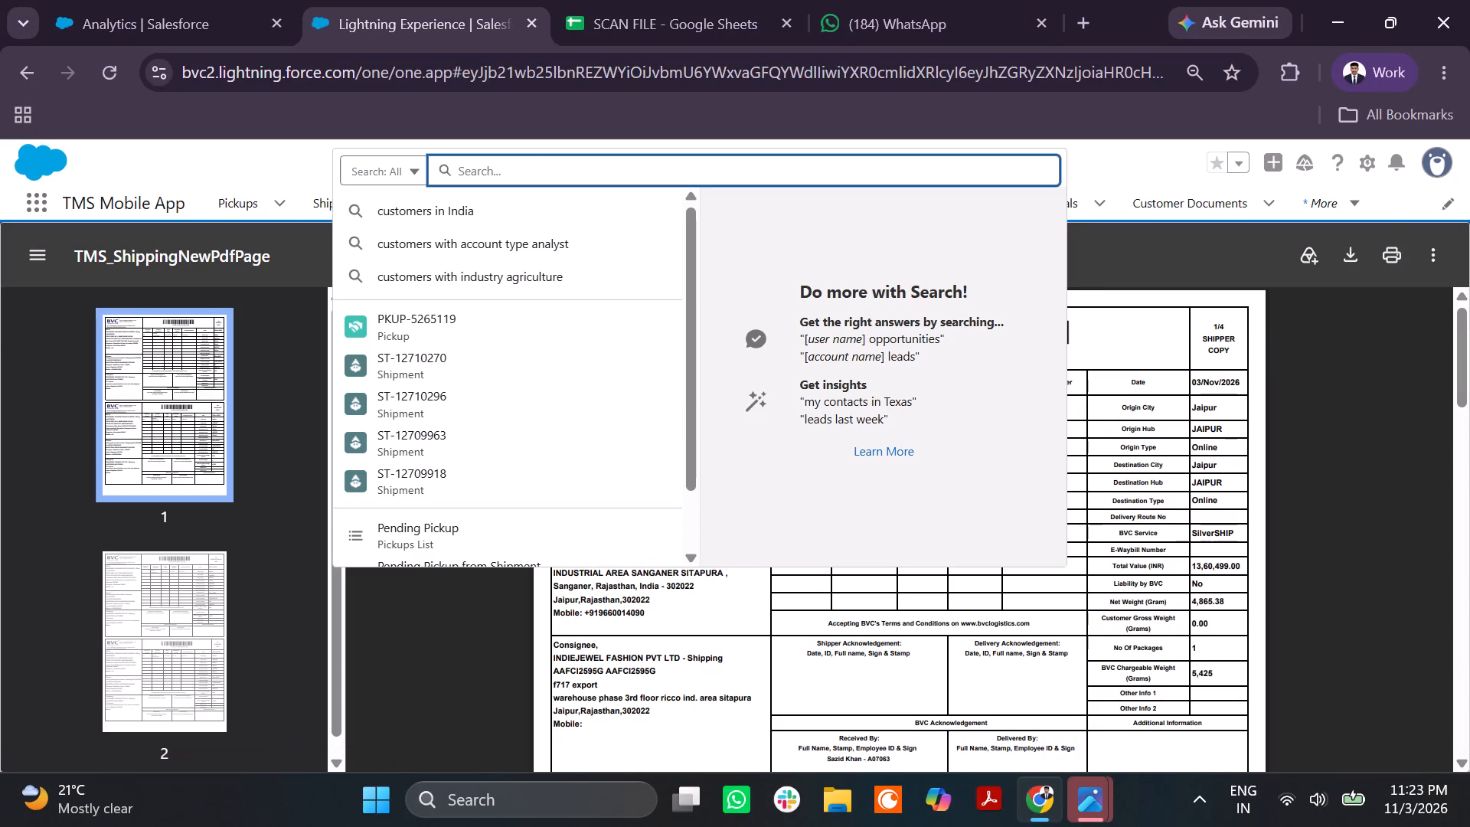
{"action": "key", "text": "t"}
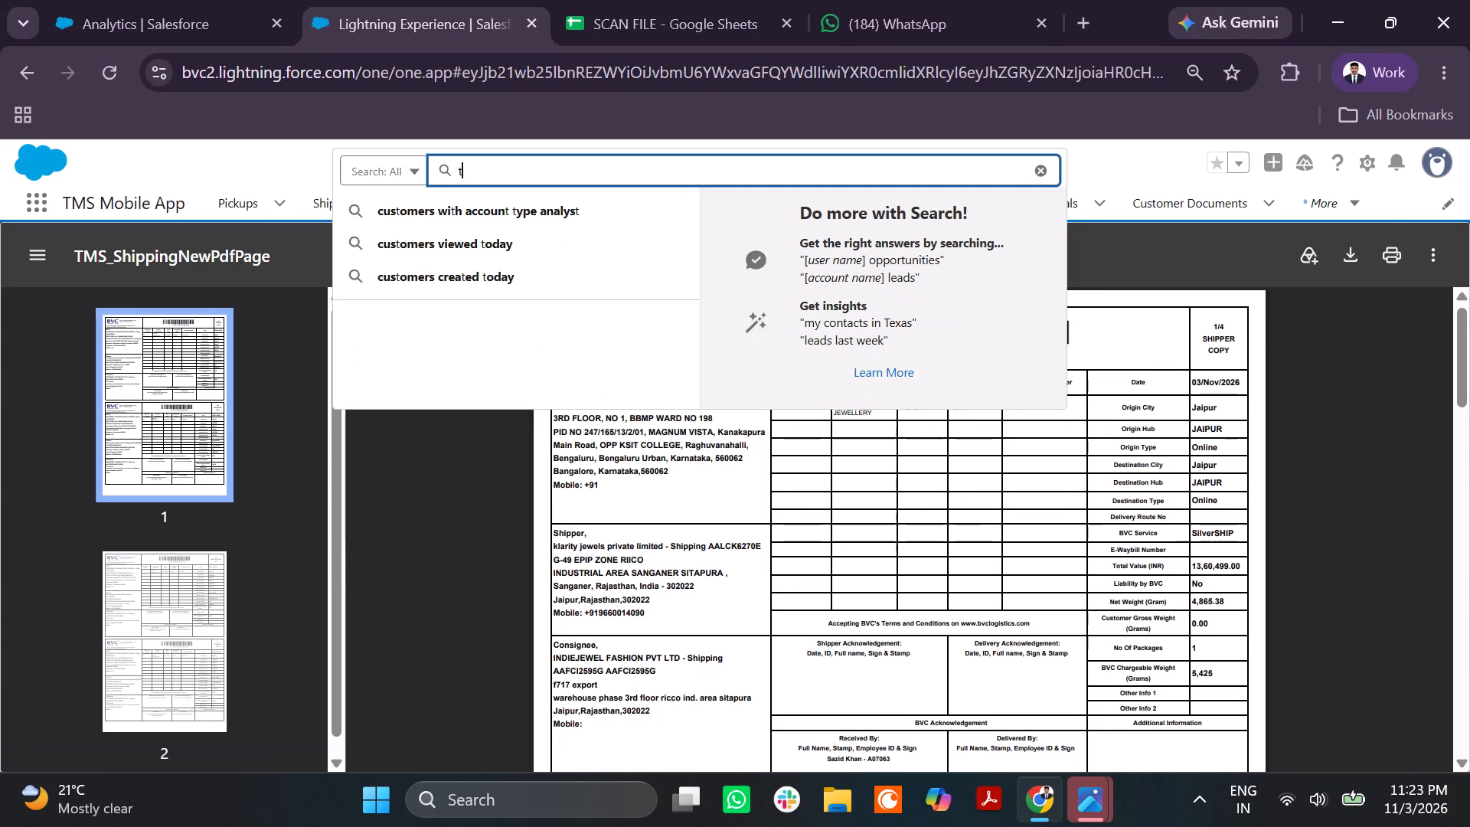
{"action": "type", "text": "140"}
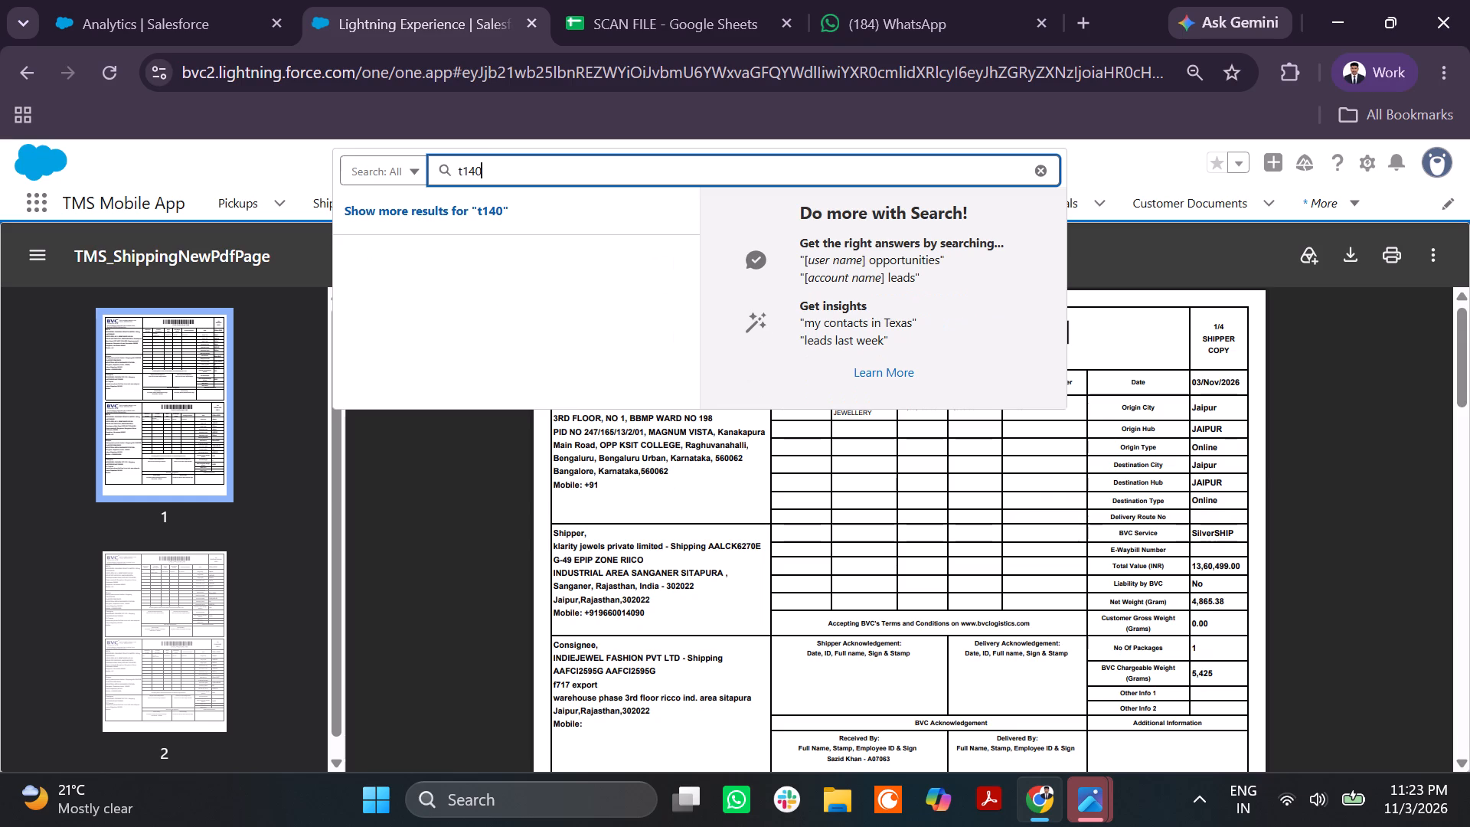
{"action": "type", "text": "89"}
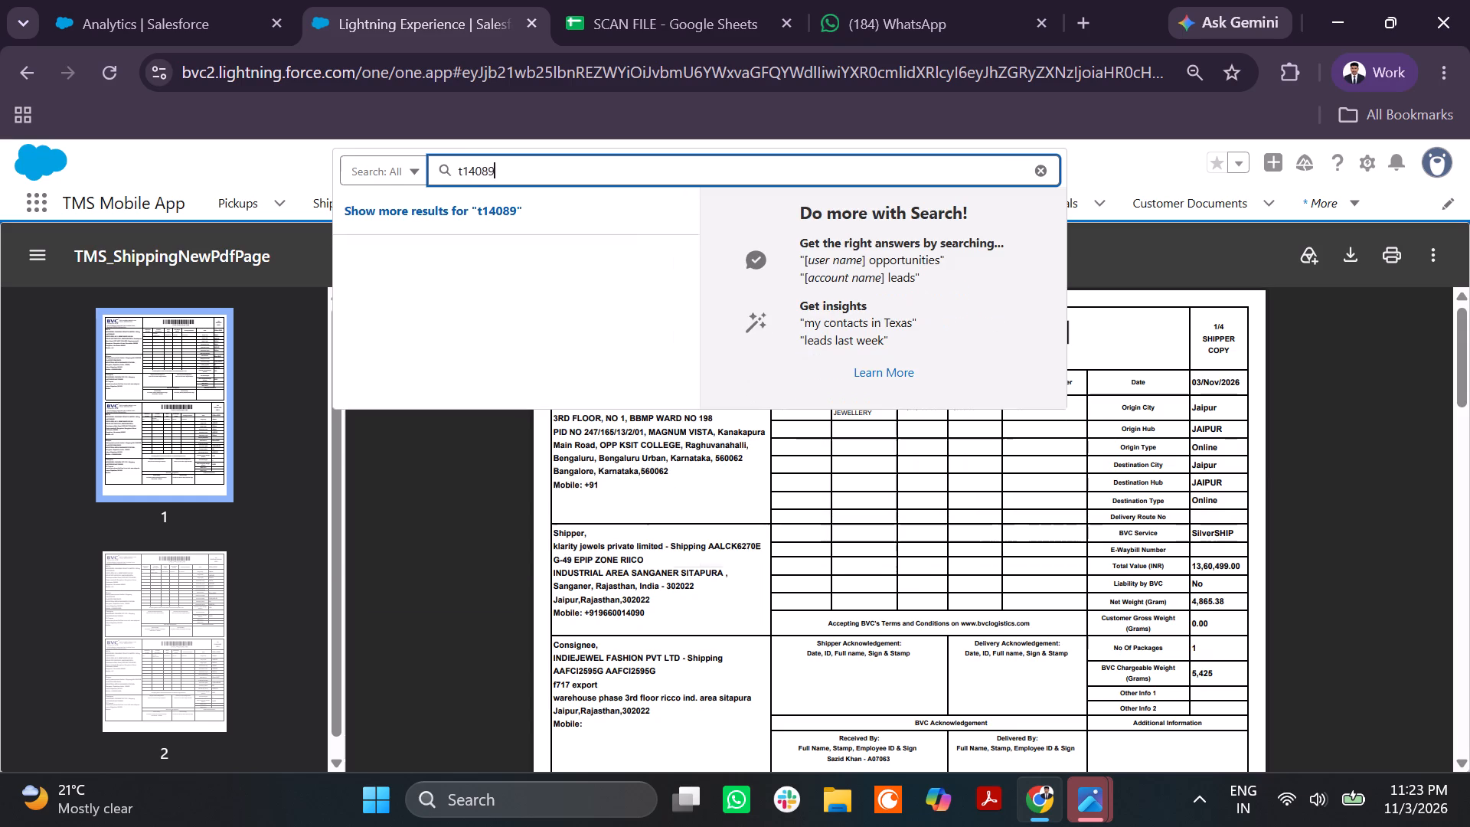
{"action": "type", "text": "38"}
{"action": "left_click", "coordinate": [544, 207]}
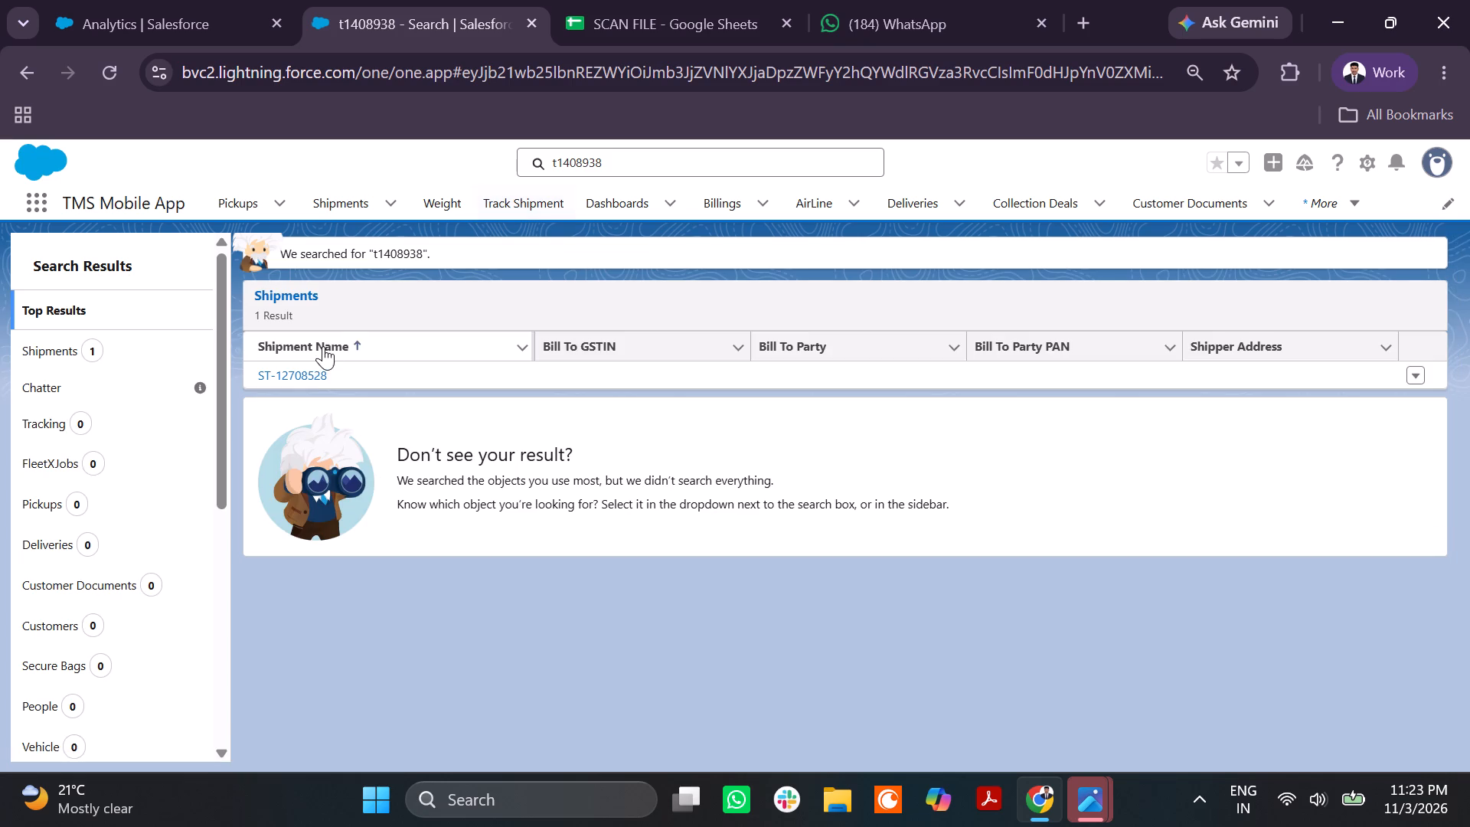
{"action": "left_click", "coordinate": [316, 368]}
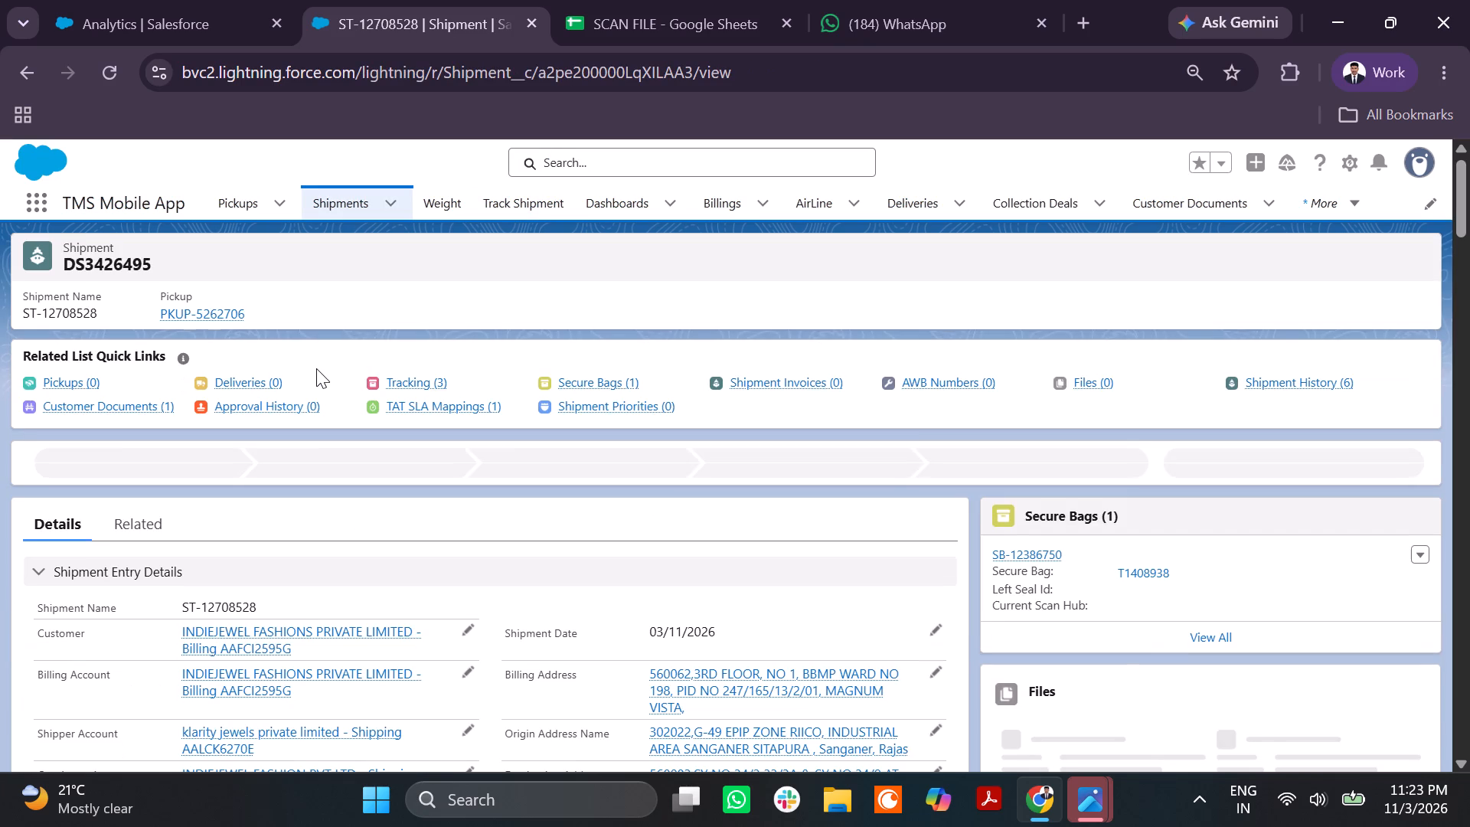
Generate the label for the shipment with secure bag T1408938 and print all pages in one copy on the HP LaserJet M1530 MFP.
{"action": "left_click", "coordinate": [1034, 255]}
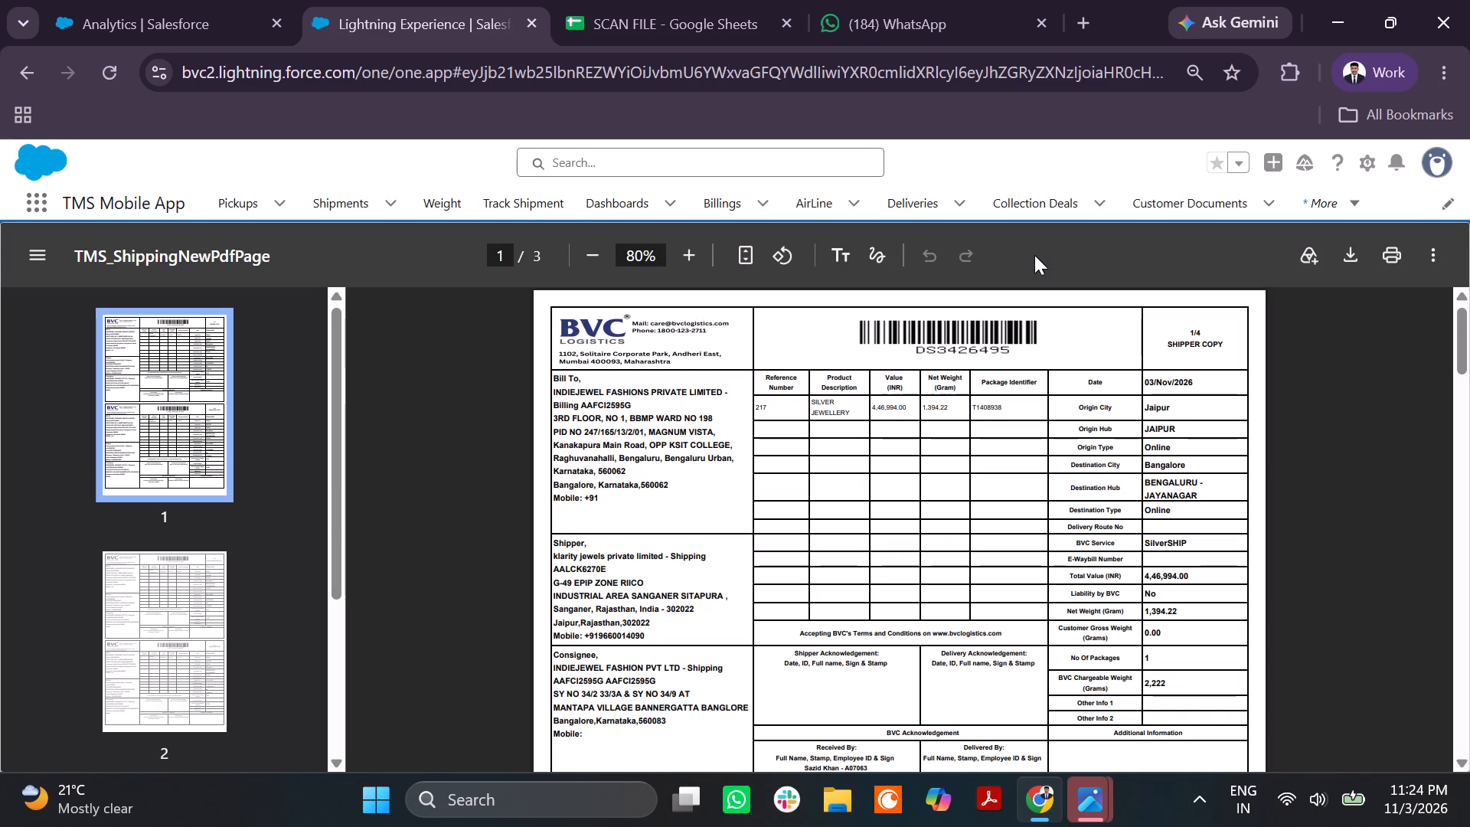
{"action": "left_click", "coordinate": [1385, 255]}
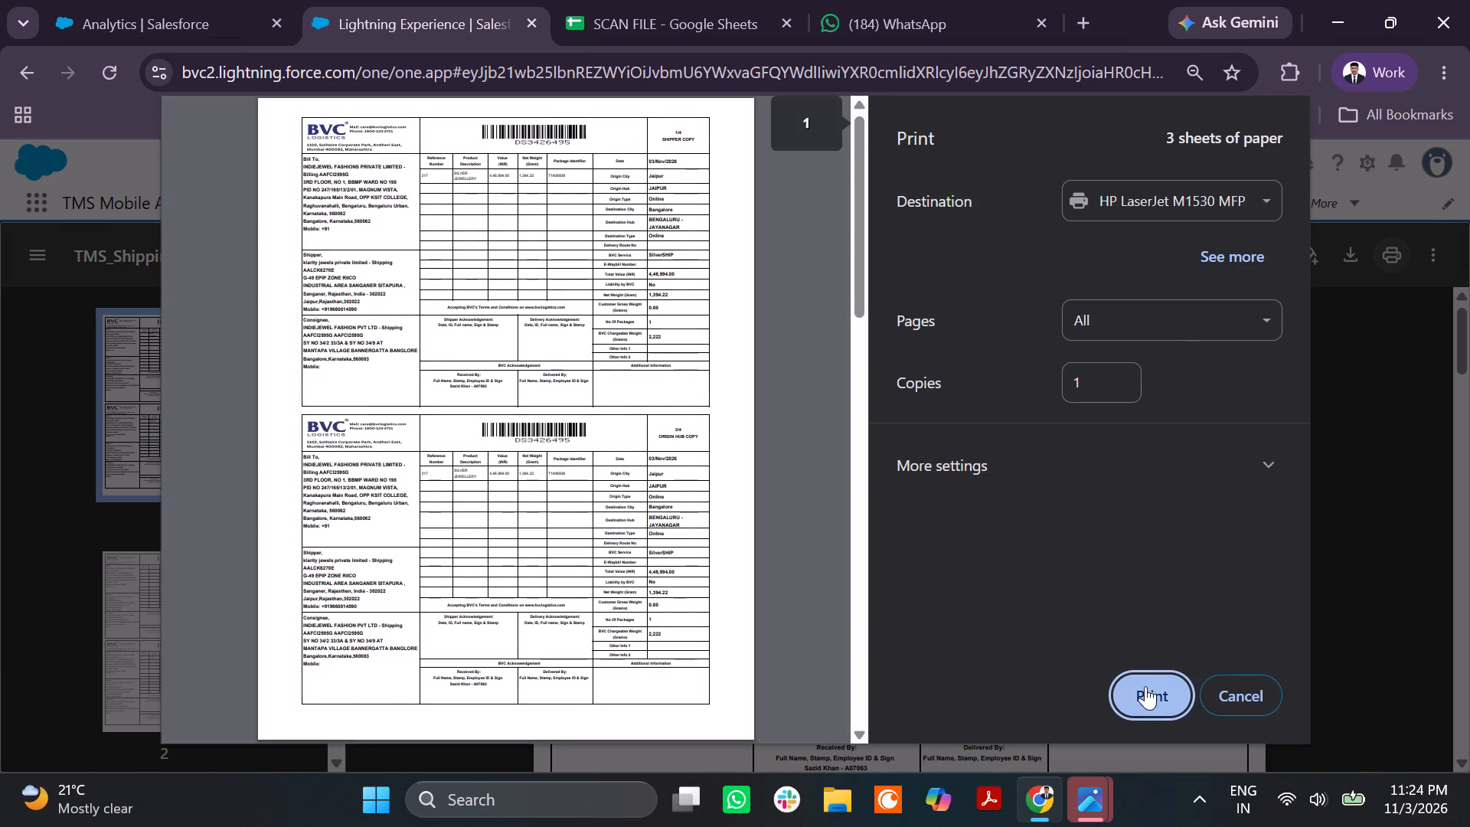
{"action": "left_click", "coordinate": [1145, 690]}
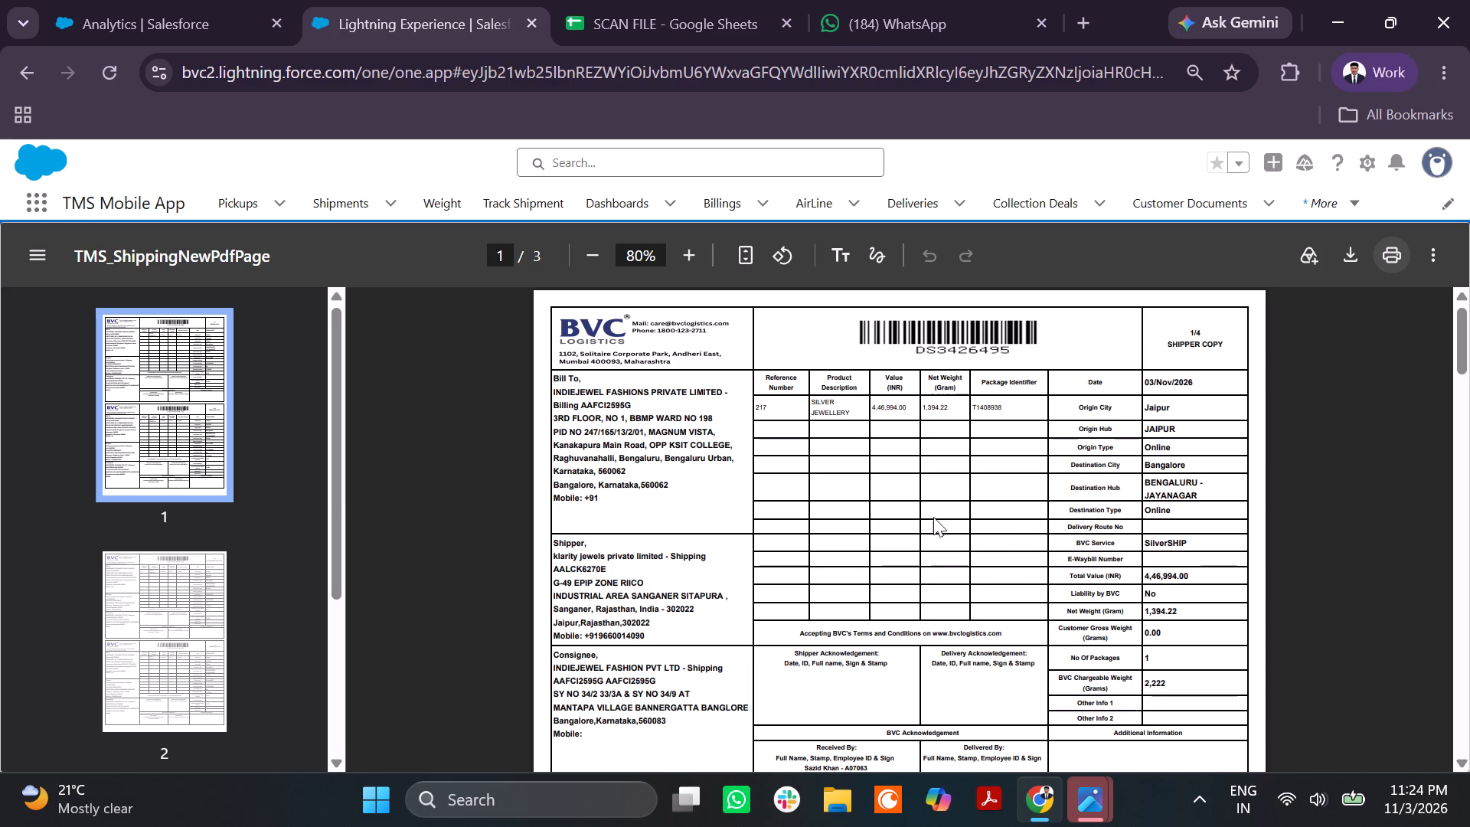
Search for secure bag number b3744724 and open the matching shipment record.
{"action": "left_click", "coordinate": [616, 161]}
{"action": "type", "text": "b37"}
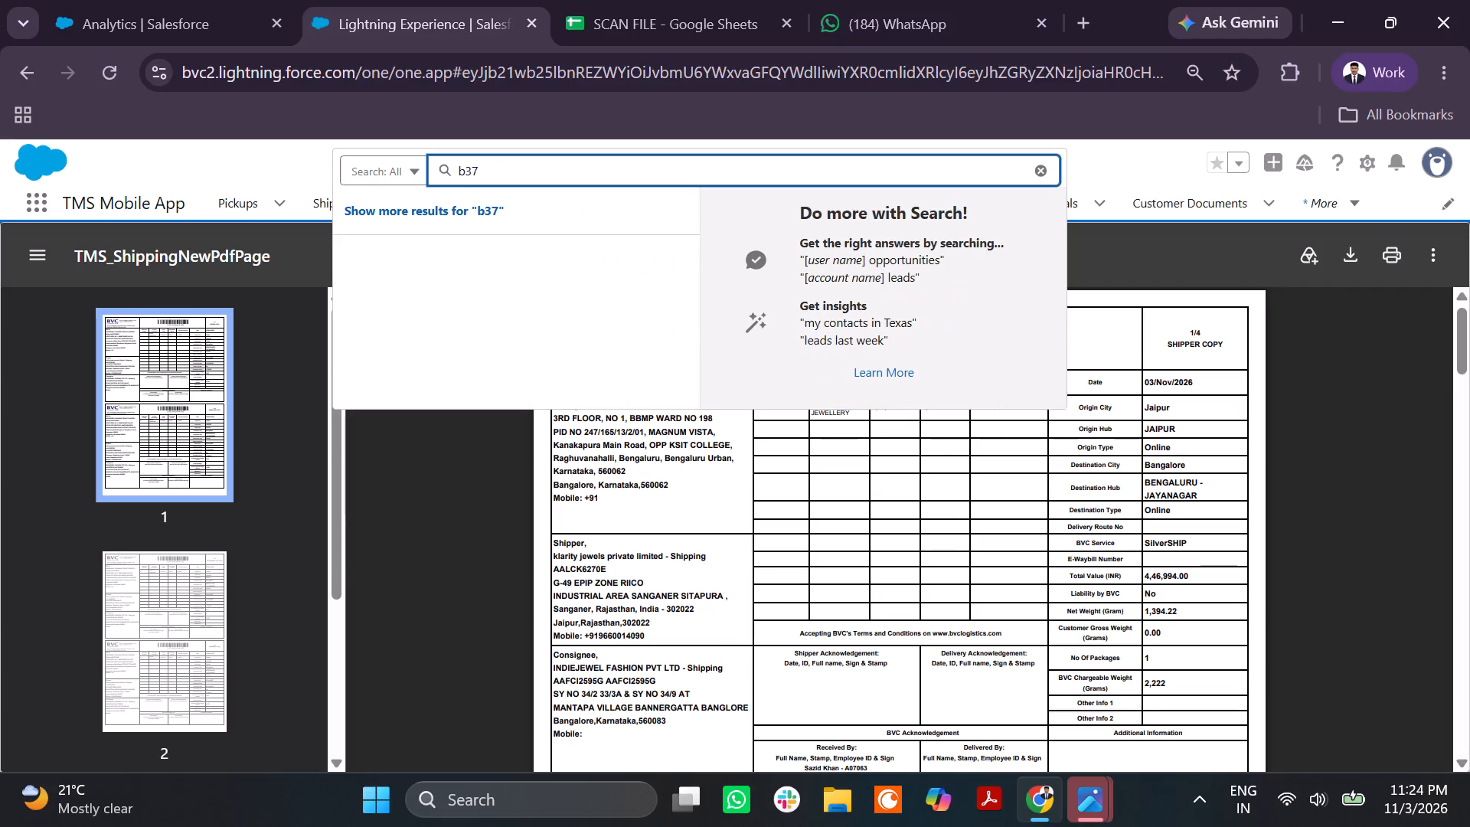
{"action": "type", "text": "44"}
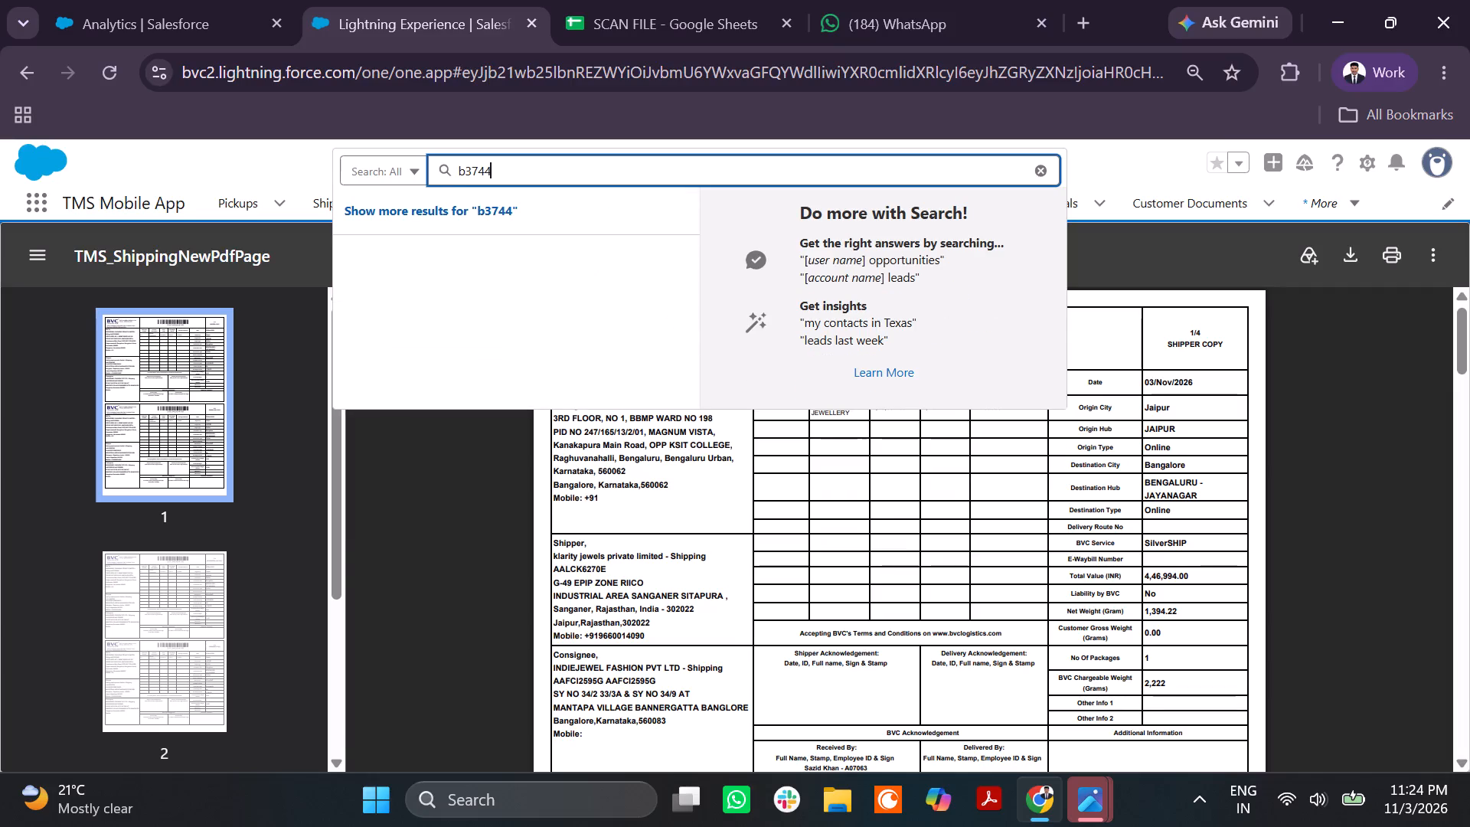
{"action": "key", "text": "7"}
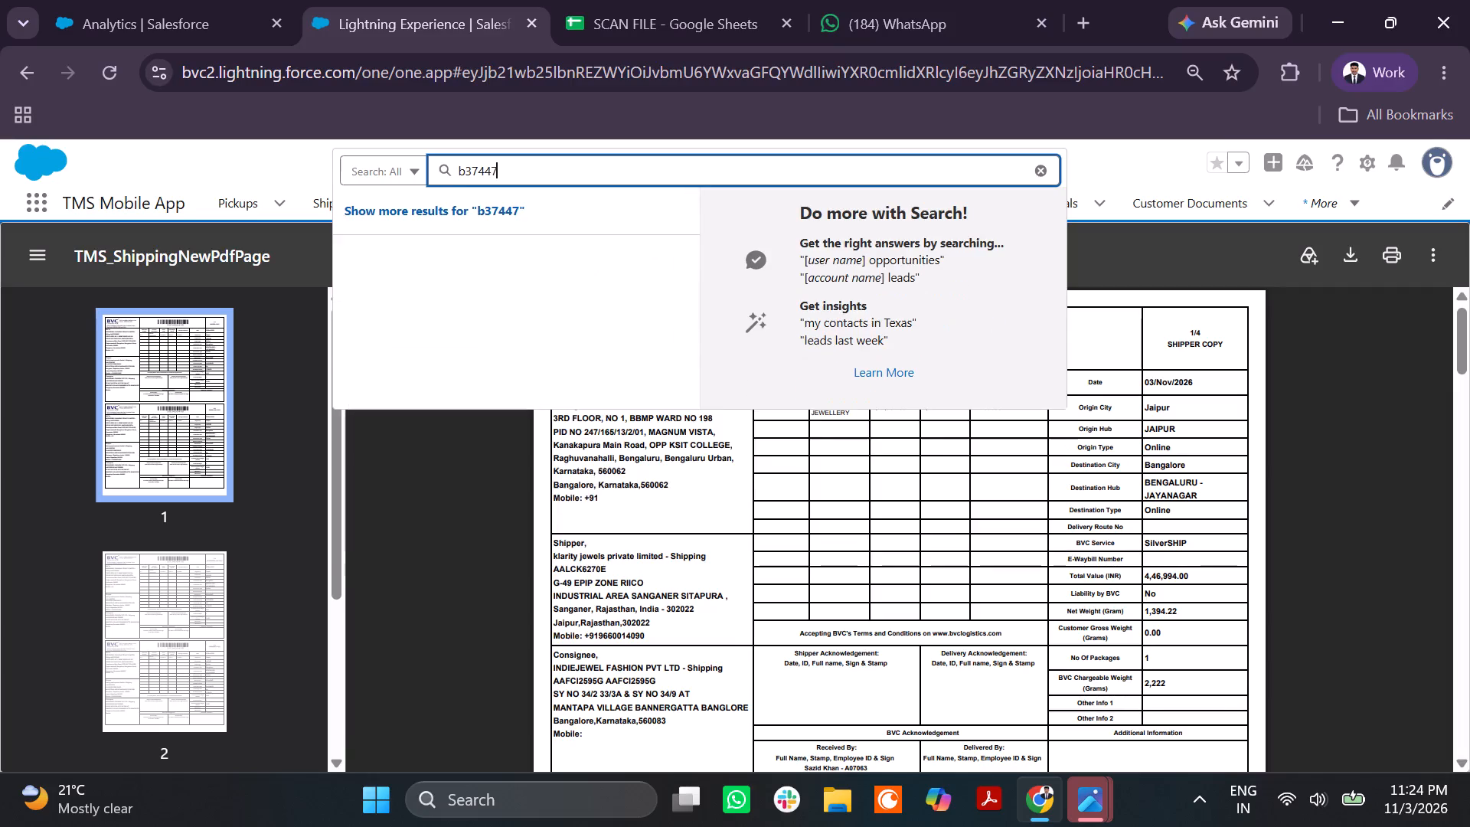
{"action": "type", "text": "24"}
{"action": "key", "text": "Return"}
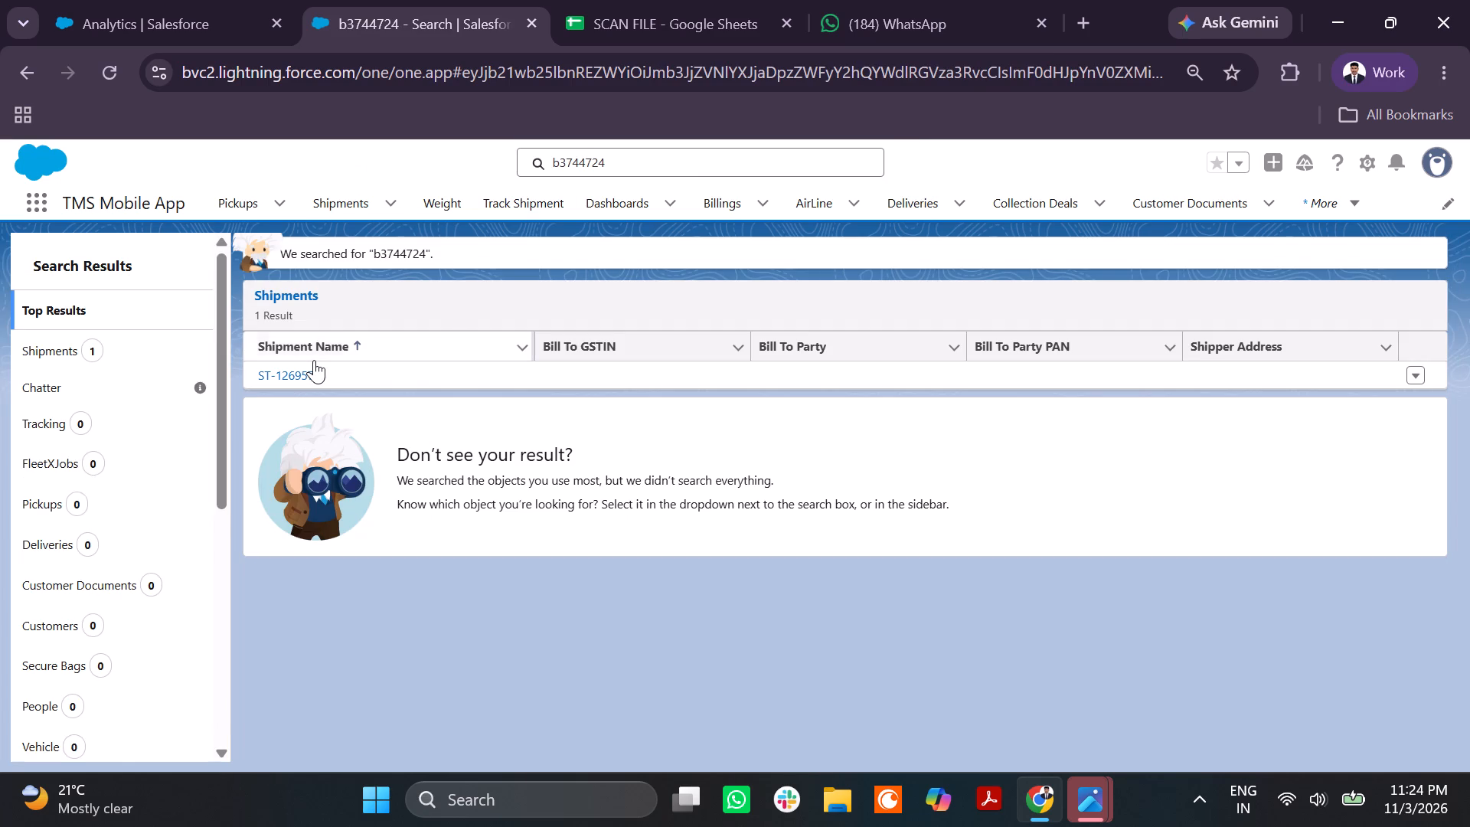
{"action": "left_click", "coordinate": [314, 360]}
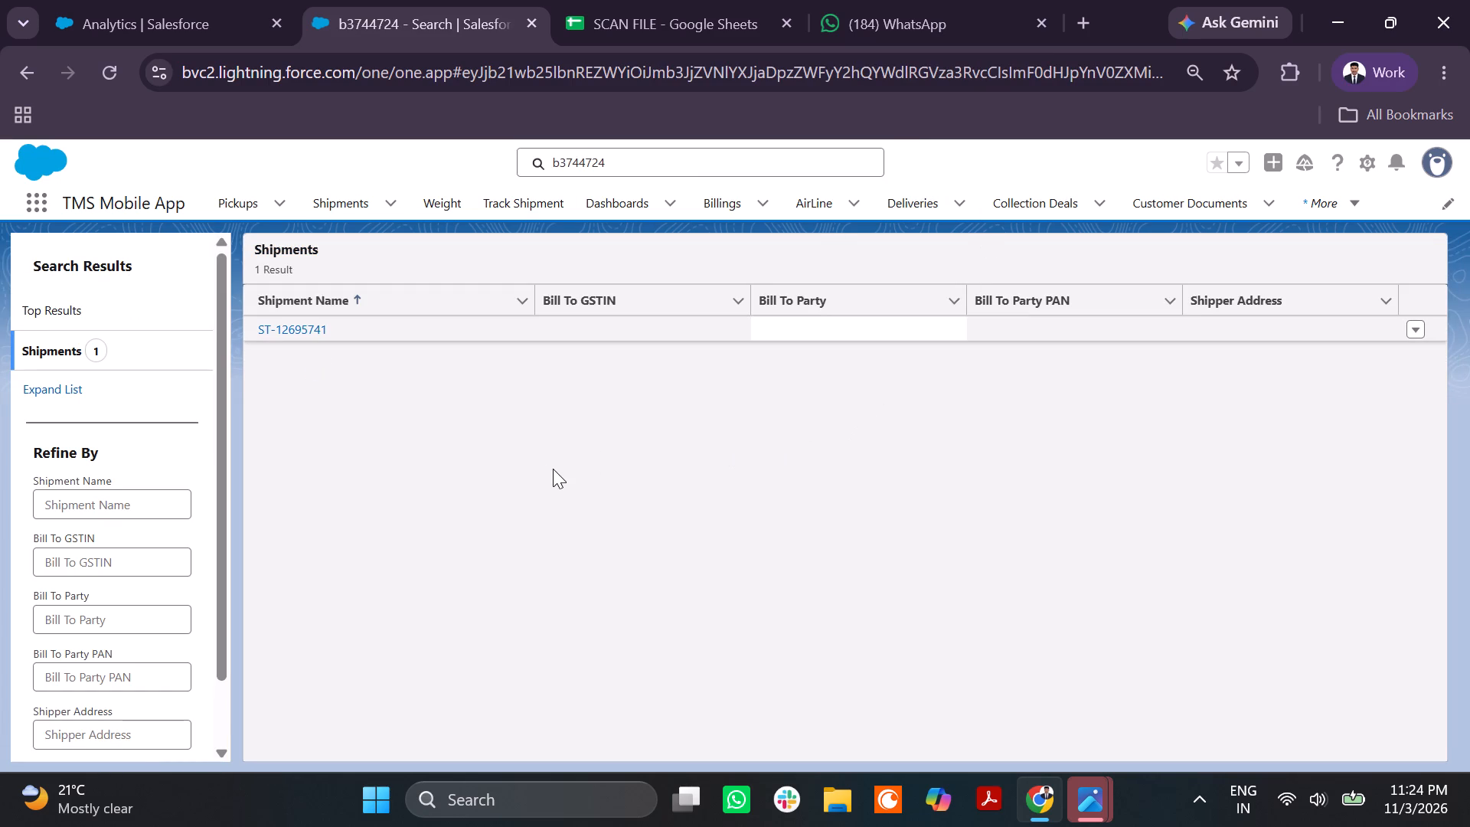
{"action": "left_click", "coordinate": [265, 335]}
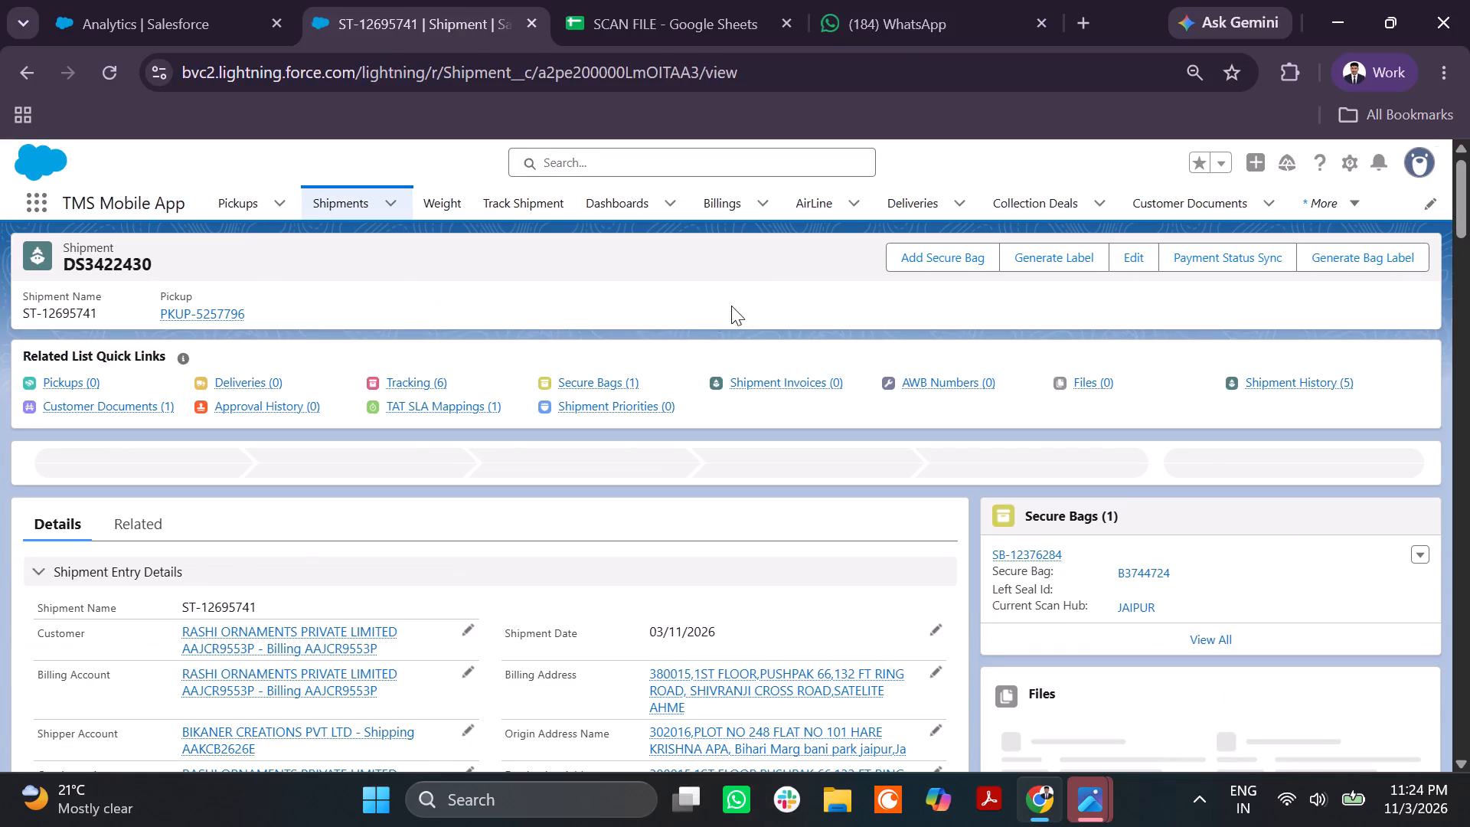
{"action": "left_click", "coordinate": [1011, 267]}
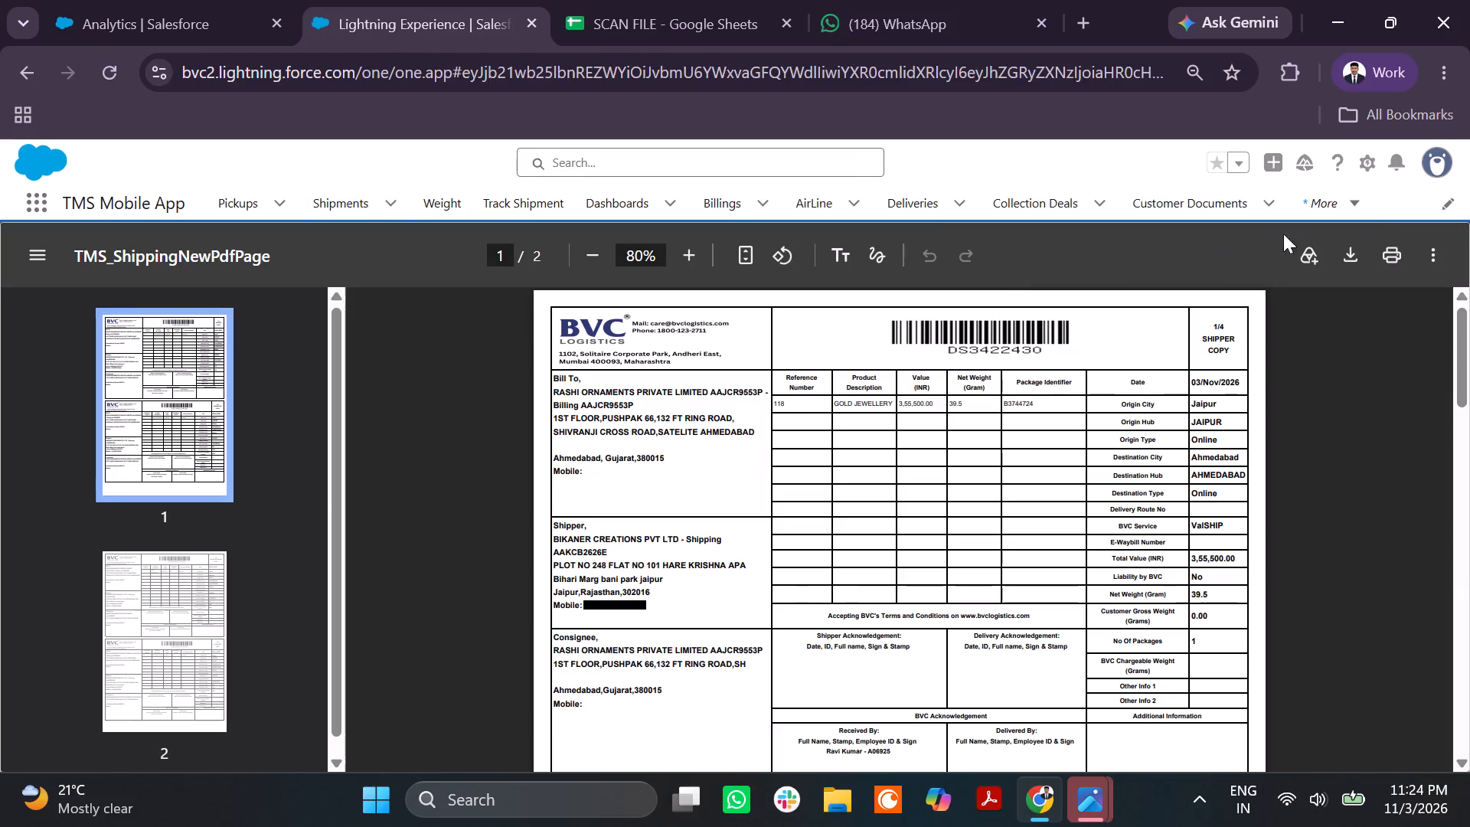
{"action": "left_click", "coordinate": [1391, 238]}
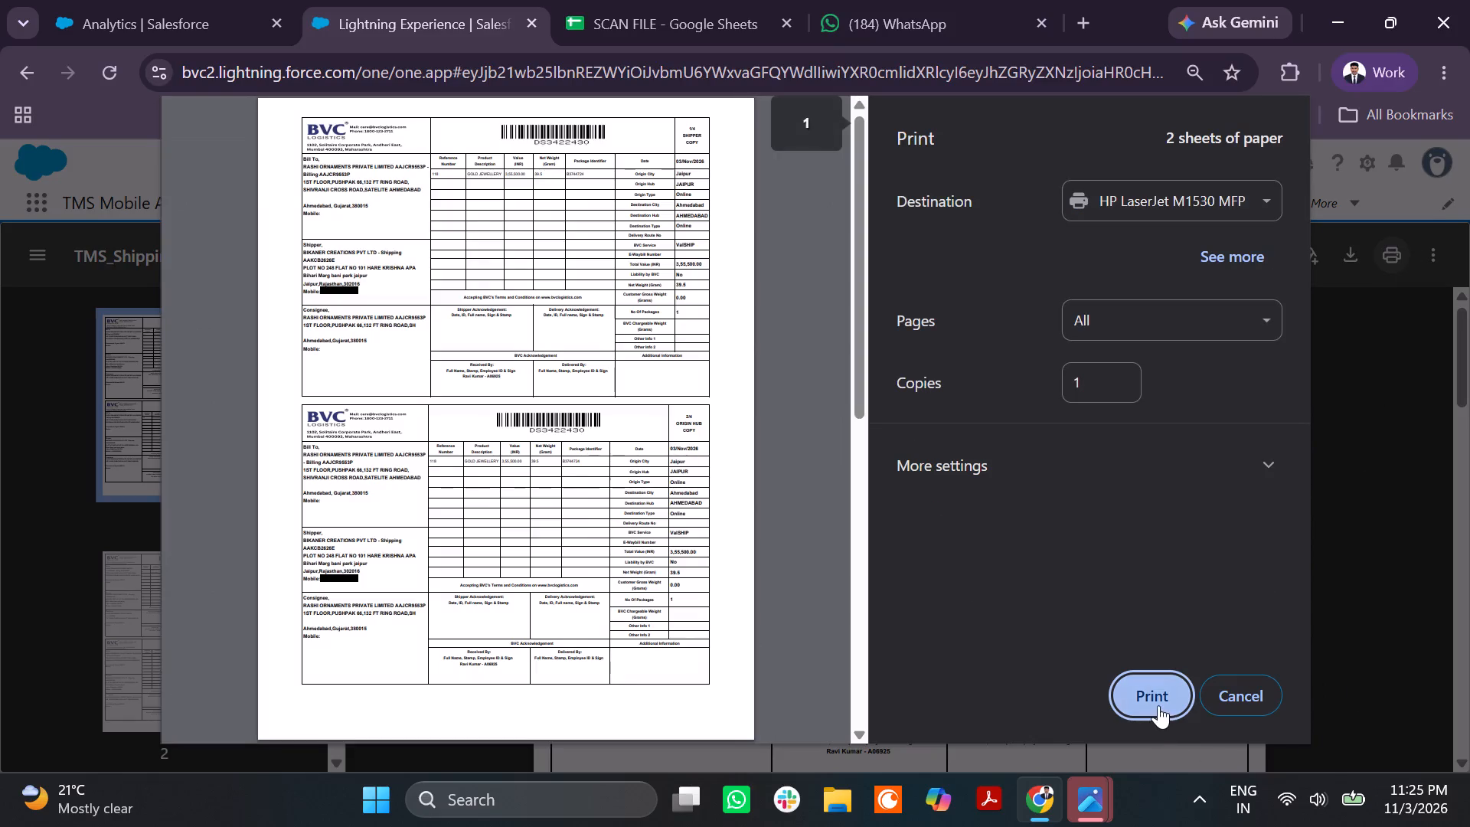
{"action": "left_click", "coordinate": [1158, 705]}
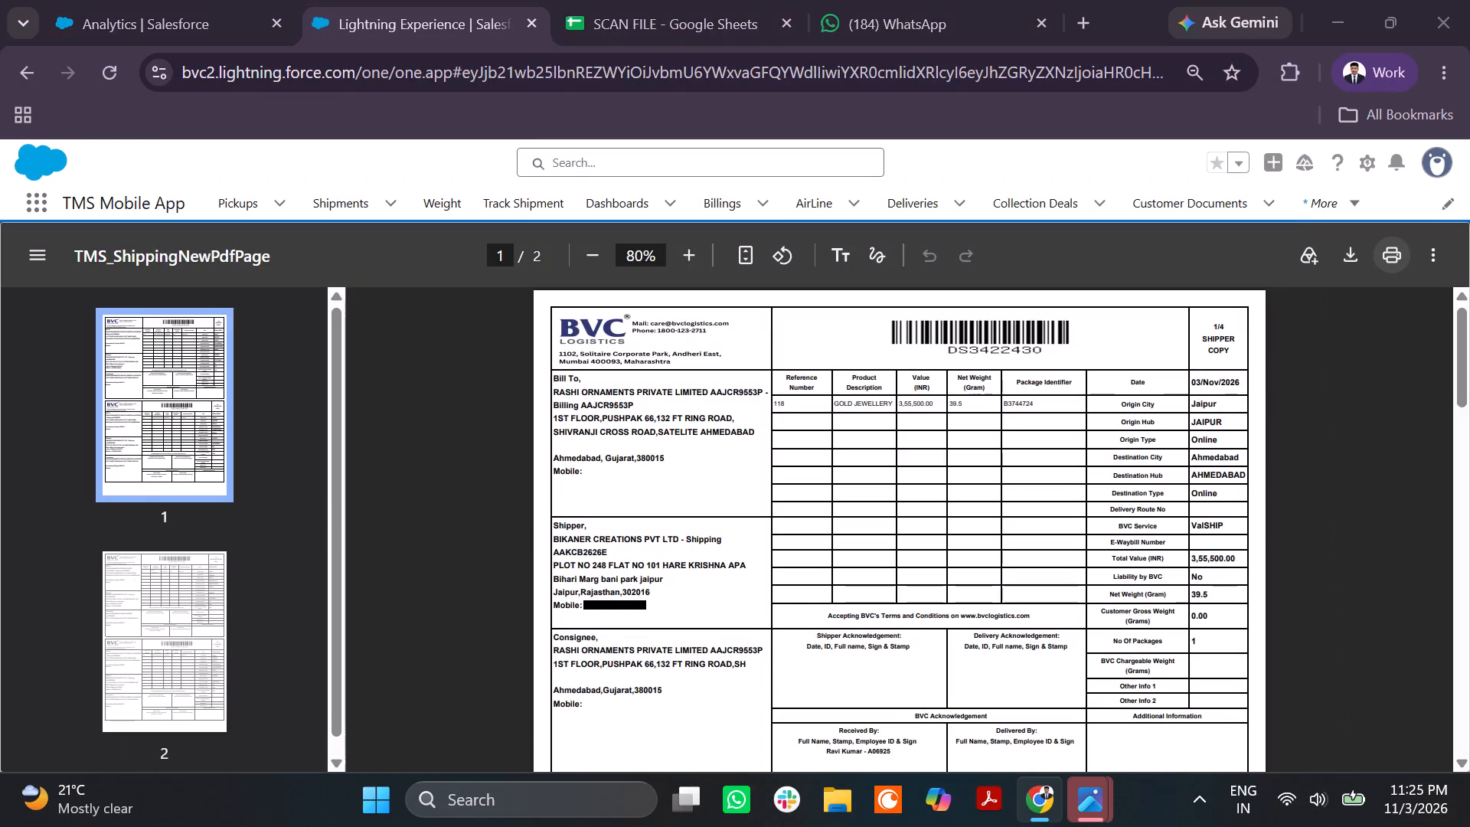
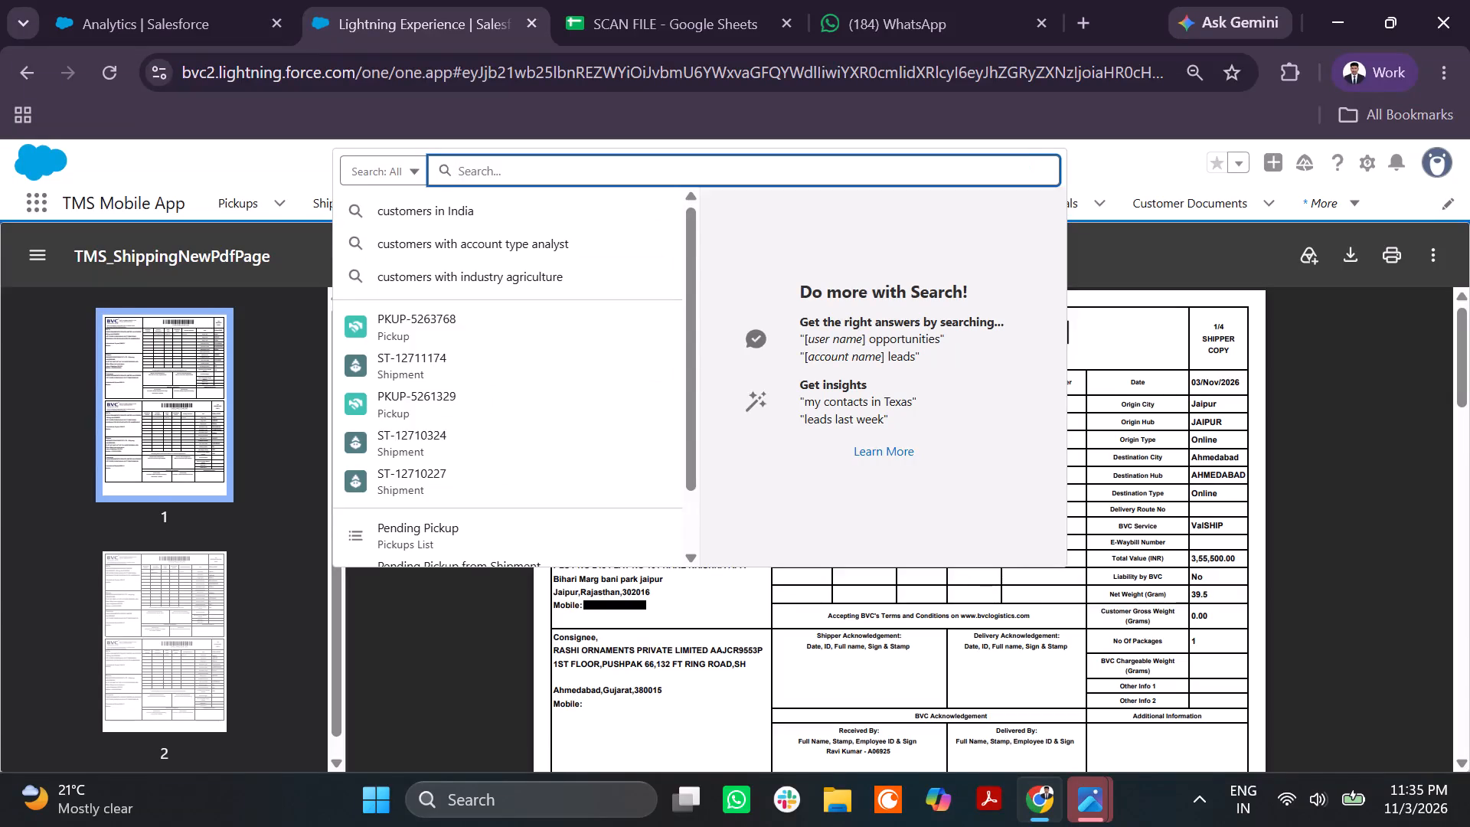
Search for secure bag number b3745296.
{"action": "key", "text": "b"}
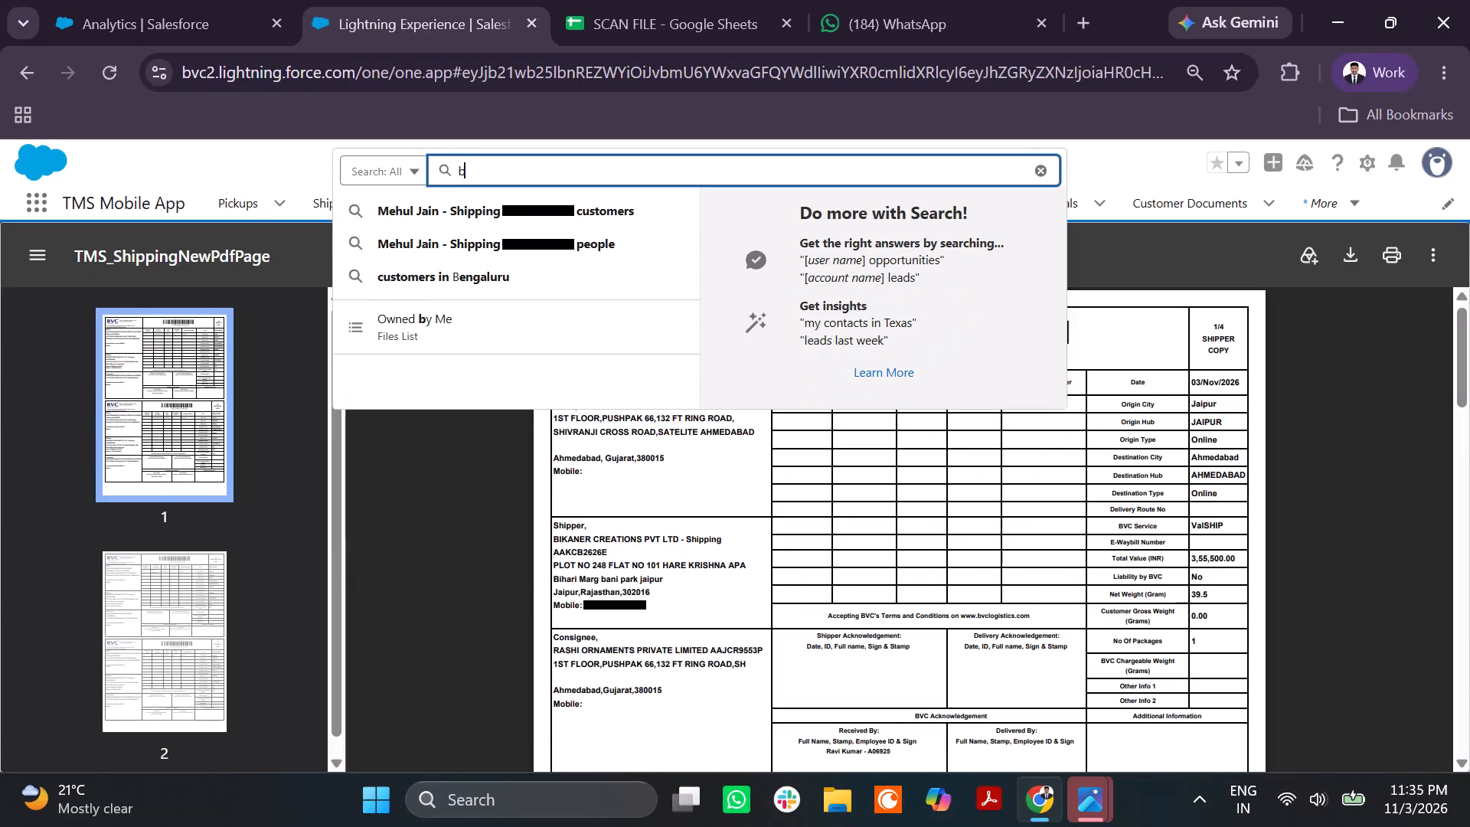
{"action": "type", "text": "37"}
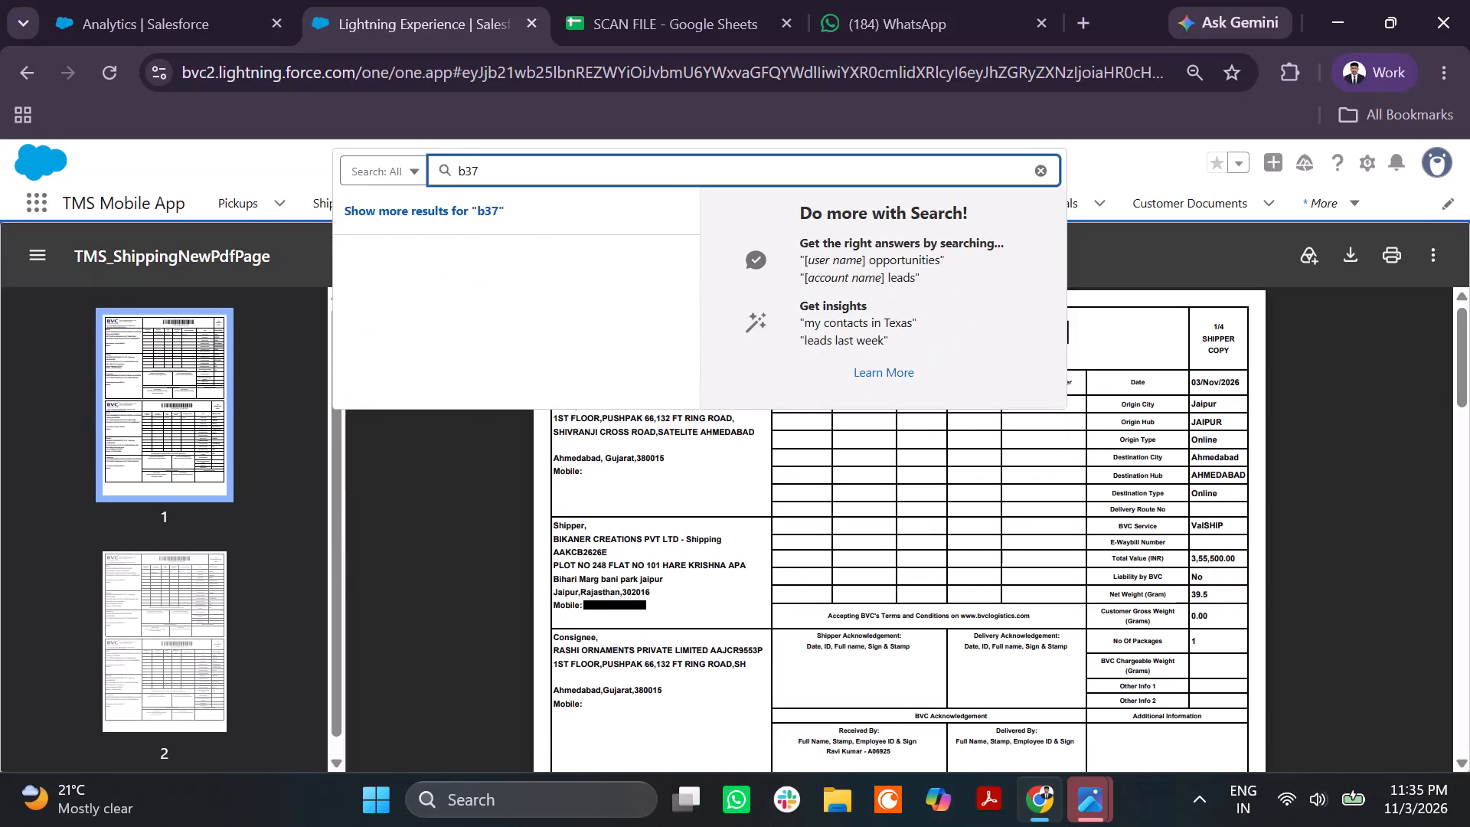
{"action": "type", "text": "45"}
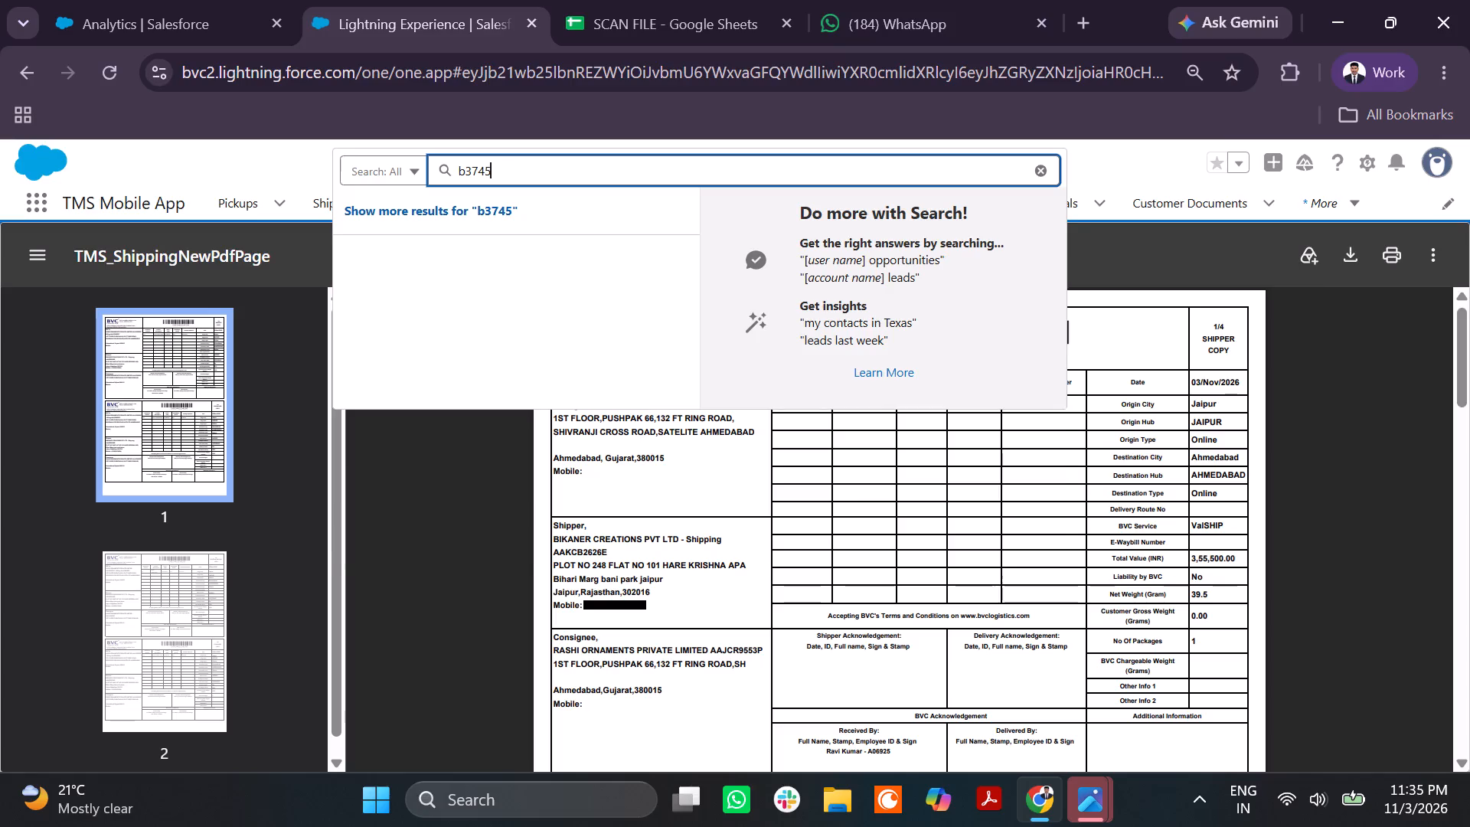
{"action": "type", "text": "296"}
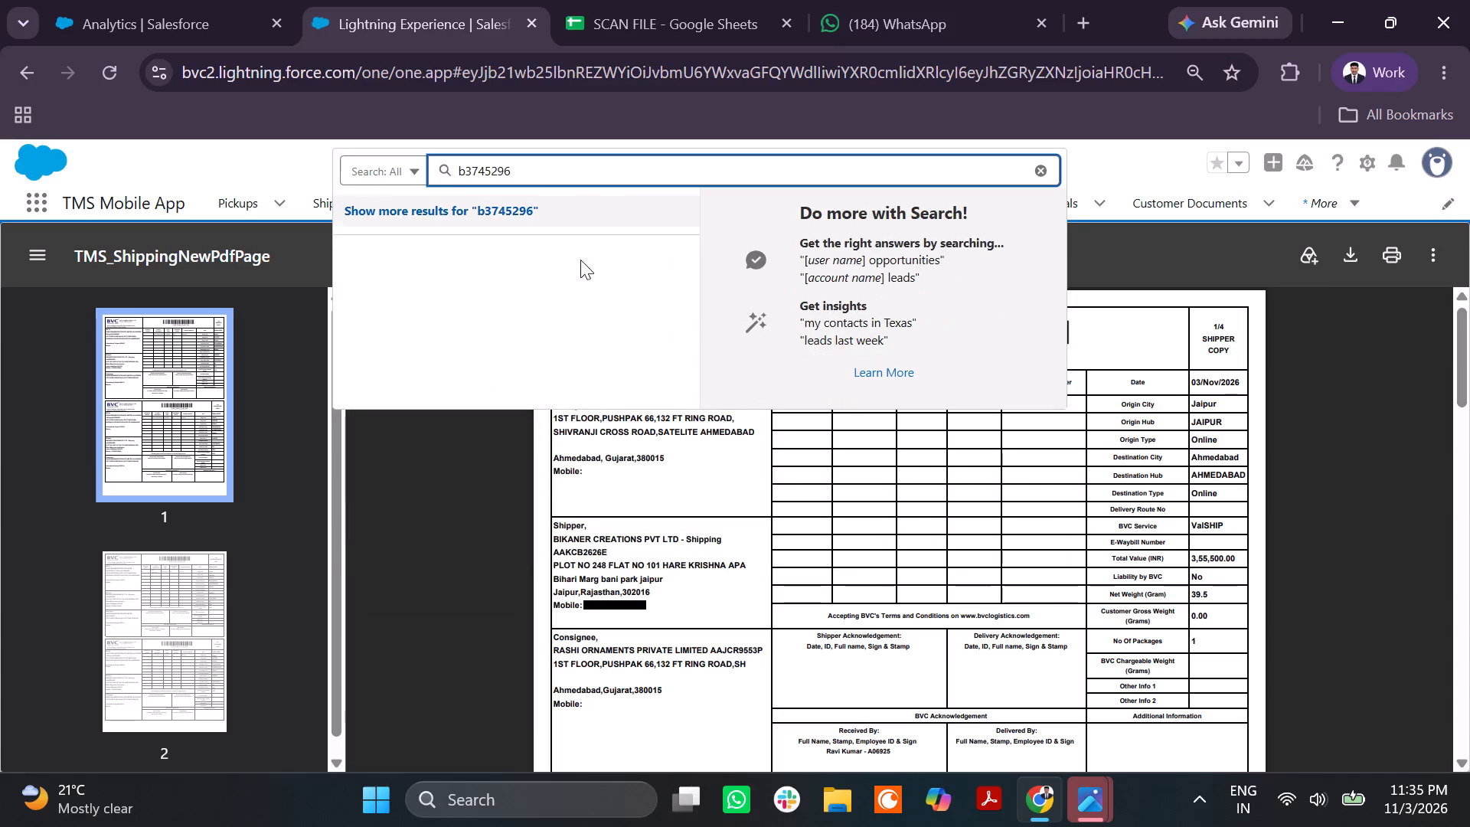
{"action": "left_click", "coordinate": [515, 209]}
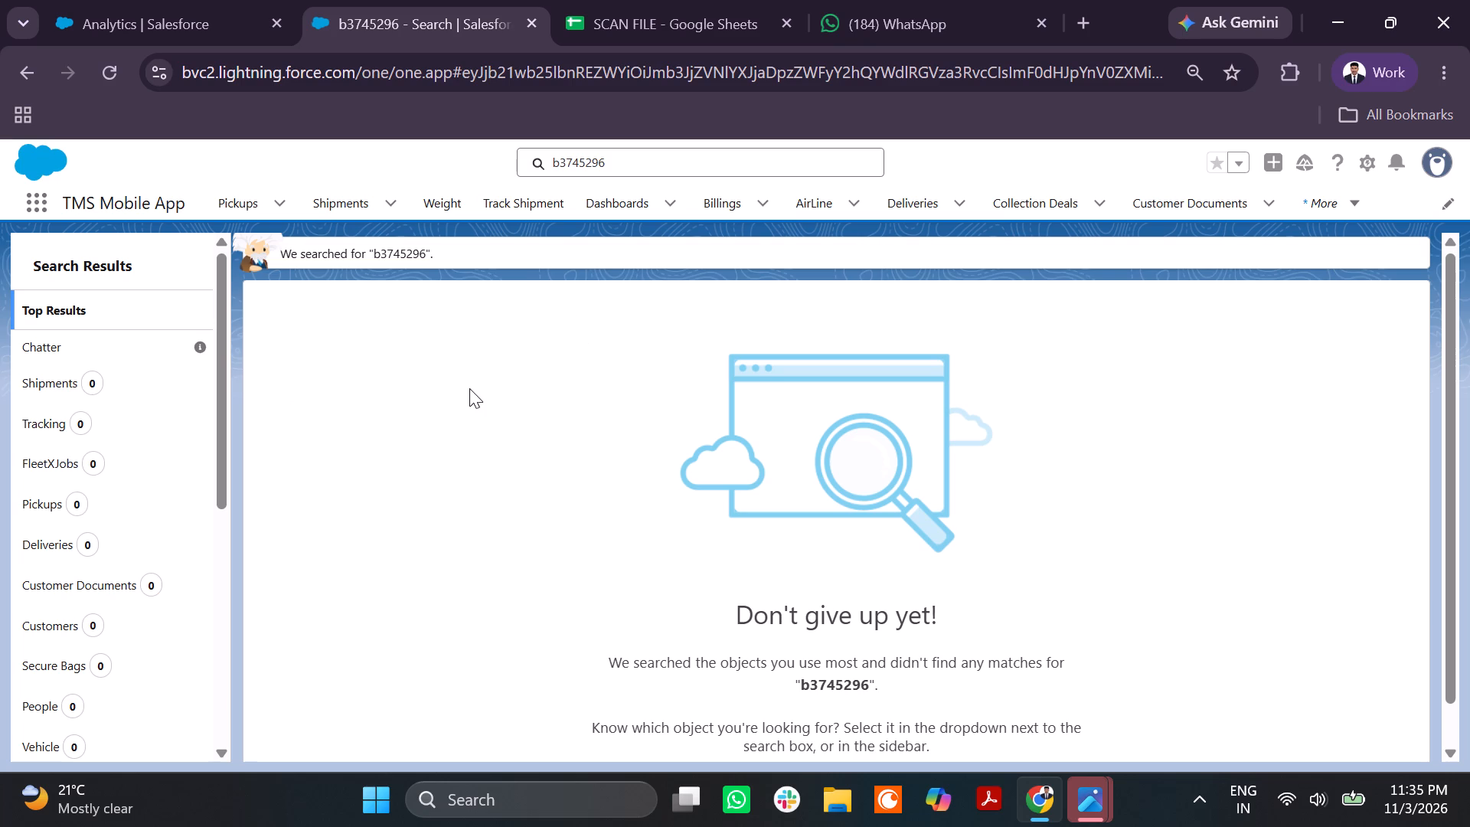
{"action": "left_click", "coordinate": [614, 158]}
{"action": "key", "text": "BackSpace"}
{"action": "key", "text": "BackSpace"}
{"action": "key", "text": "BackSpace"}
{"action": "key", "text": "BackSpace"}
{"action": "key", "text": "BackSpace"}
{"action": "key", "text": "BackSpace"}
{"action": "key", "text": "BackSpace"}
{"action": "key", "text": "BackSpace"}
{"action": "key", "text": "BackSpace"}
{"action": "key", "text": "BackSpace"}
{"action": "key", "text": "BackSpace"}
{"action": "key", "text": "BackSpace"}
{"action": "key", "text": "BackSpace"}
{"action": "key", "text": "BackSpace"}
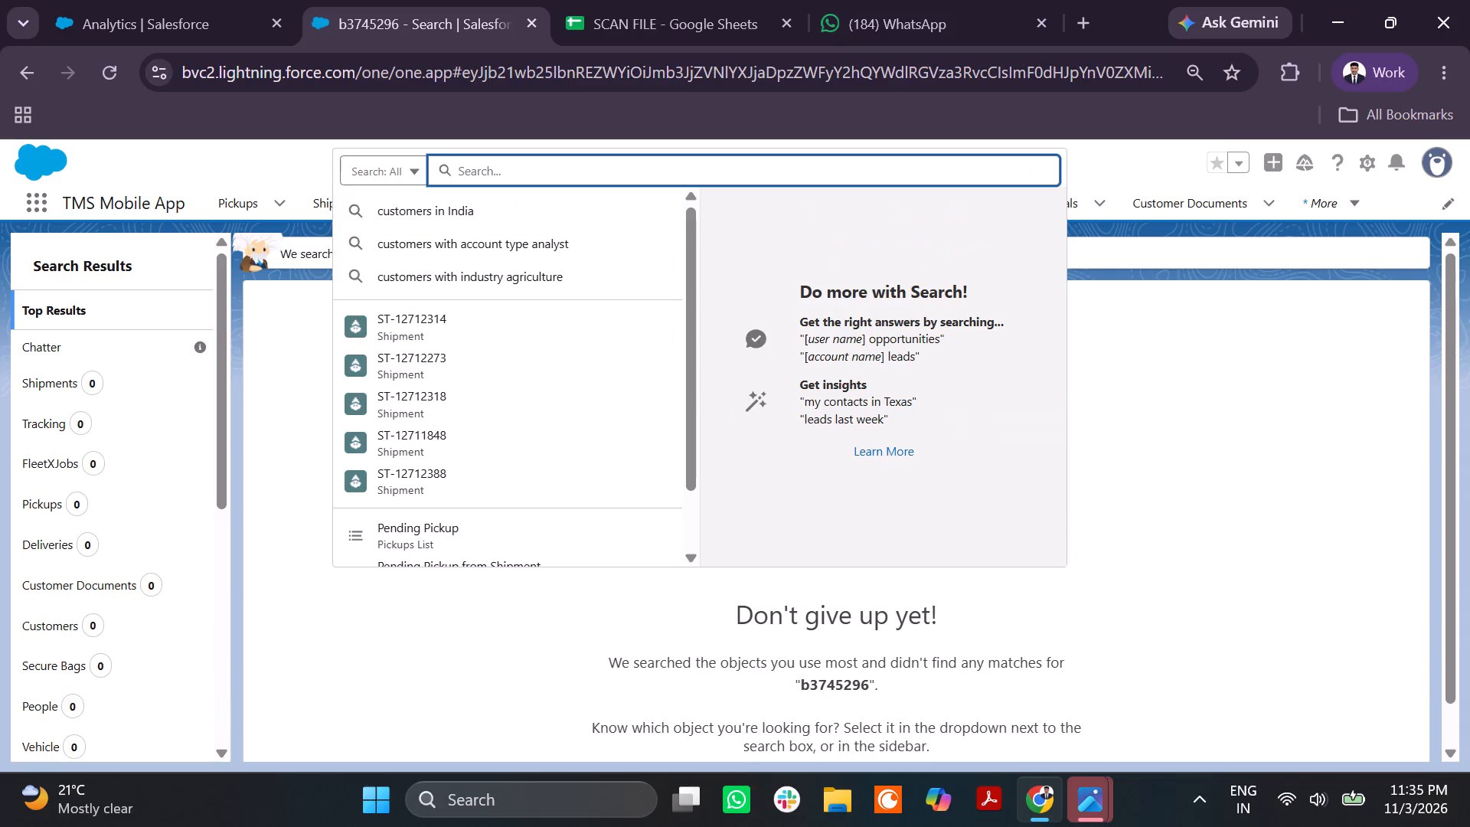
{"action": "key", "text": "b"}
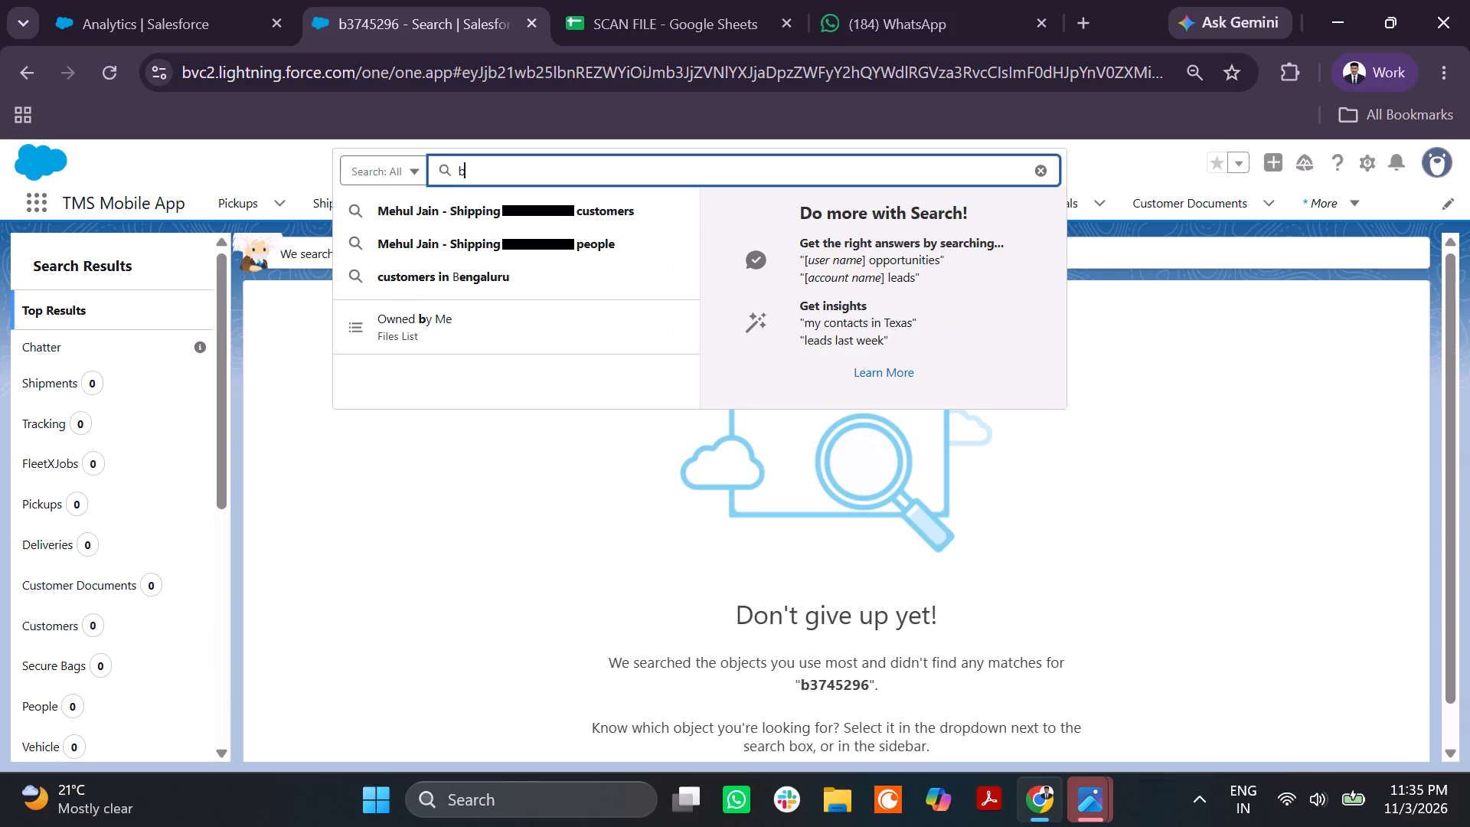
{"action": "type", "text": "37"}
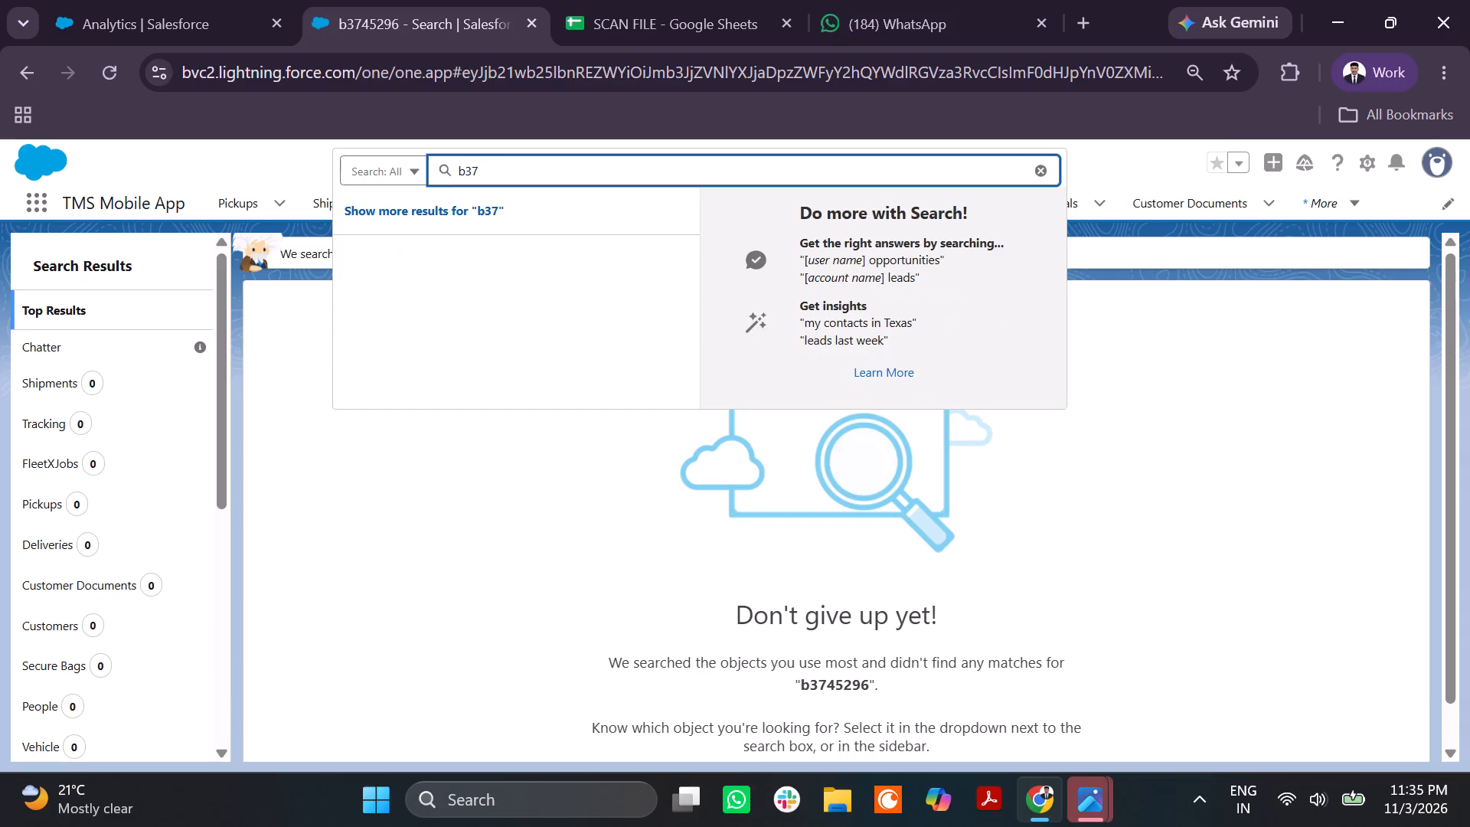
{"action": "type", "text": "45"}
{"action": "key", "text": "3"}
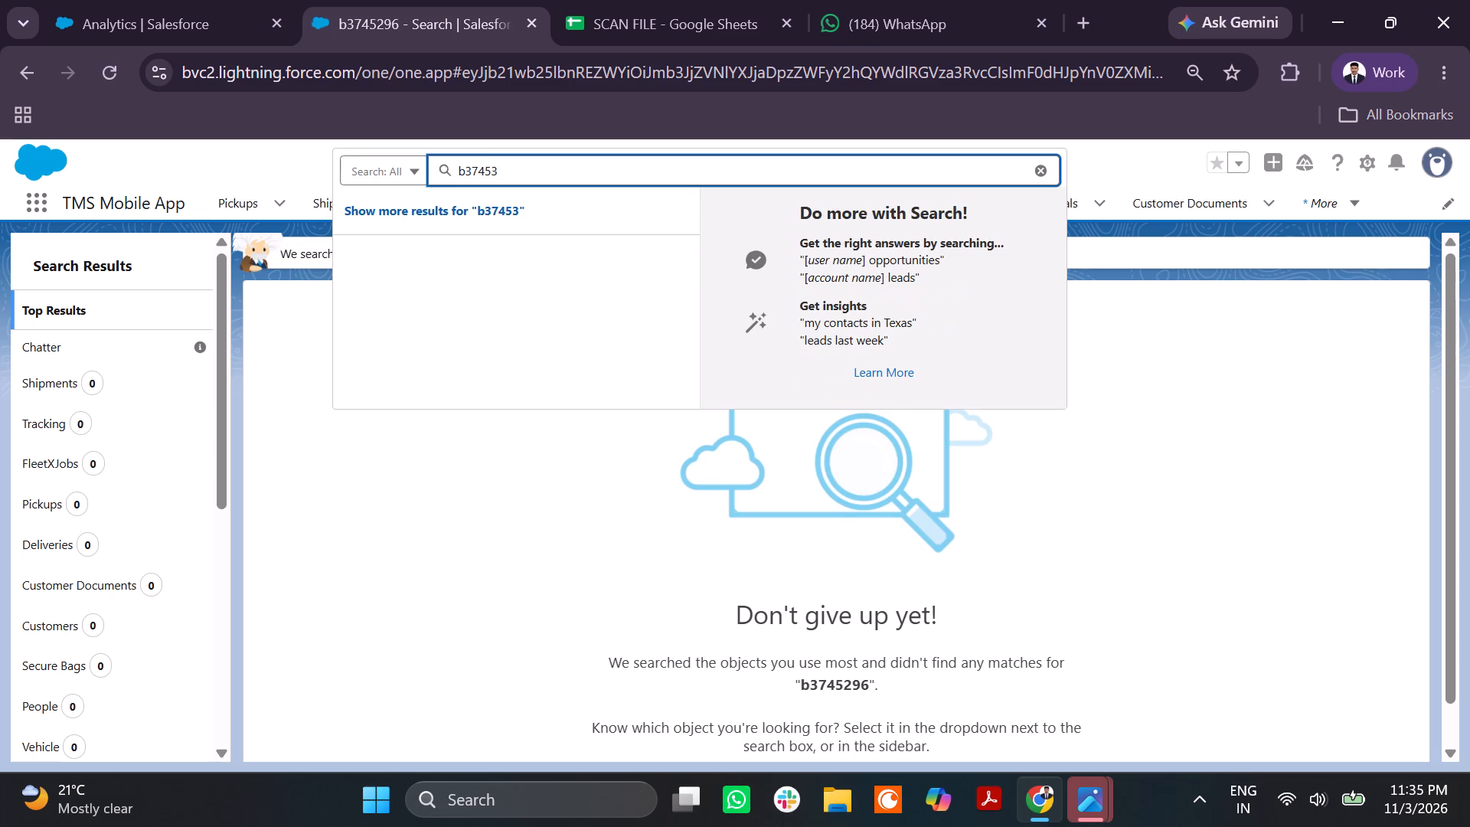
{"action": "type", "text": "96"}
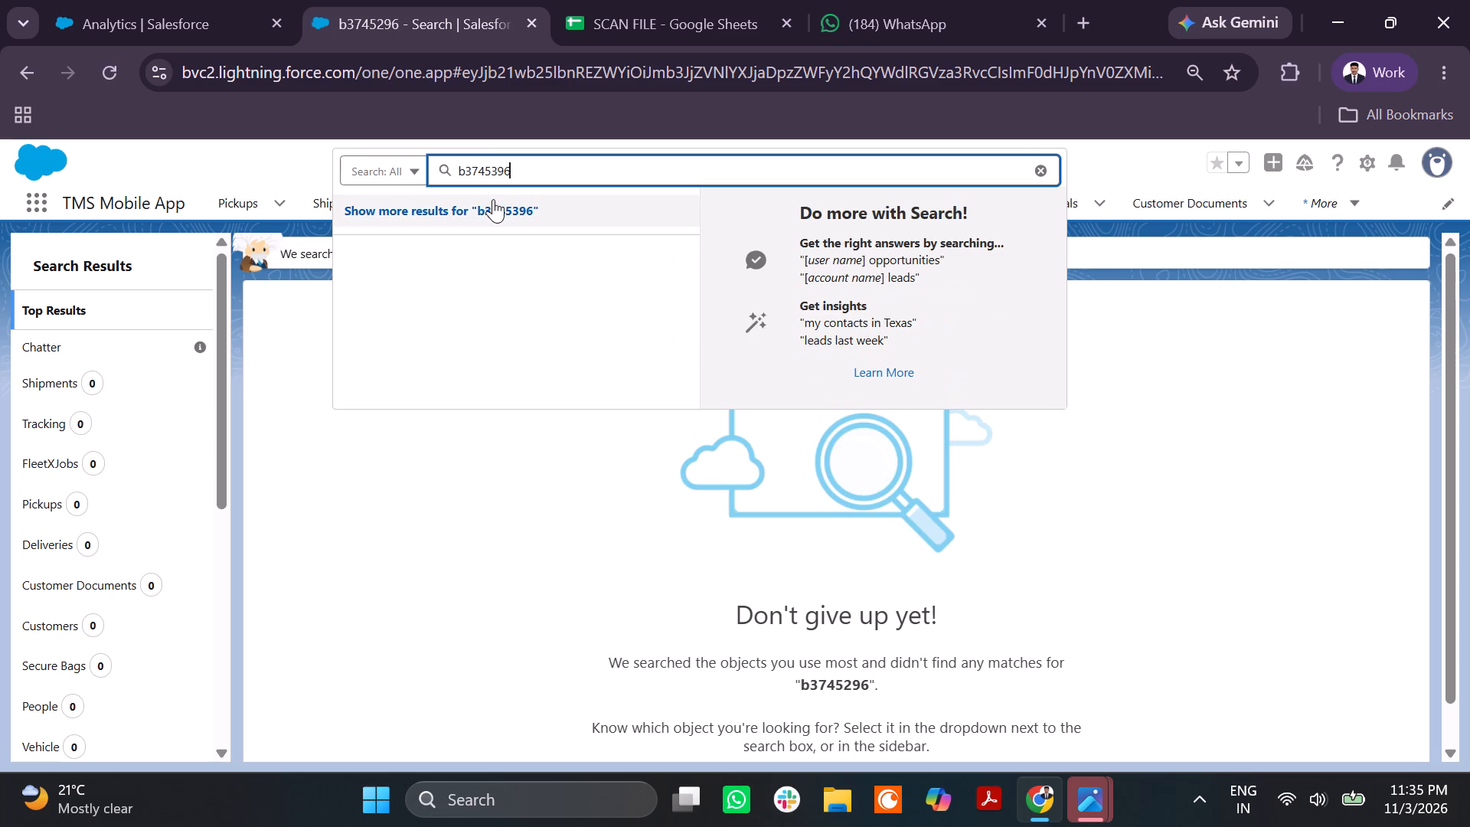
{"action": "left_click", "coordinate": [496, 208]}
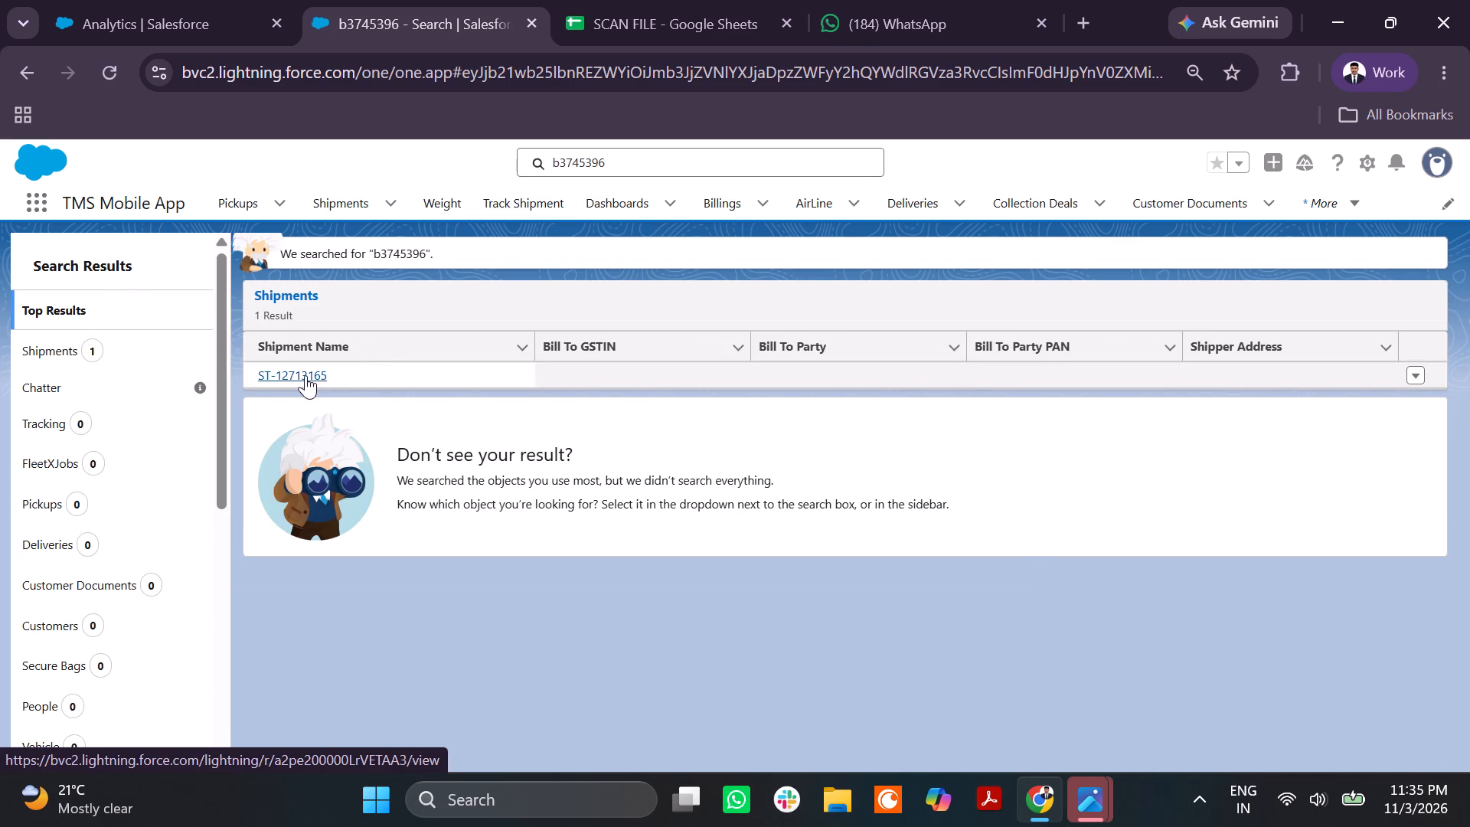
{"action": "left_click", "coordinate": [305, 375]}
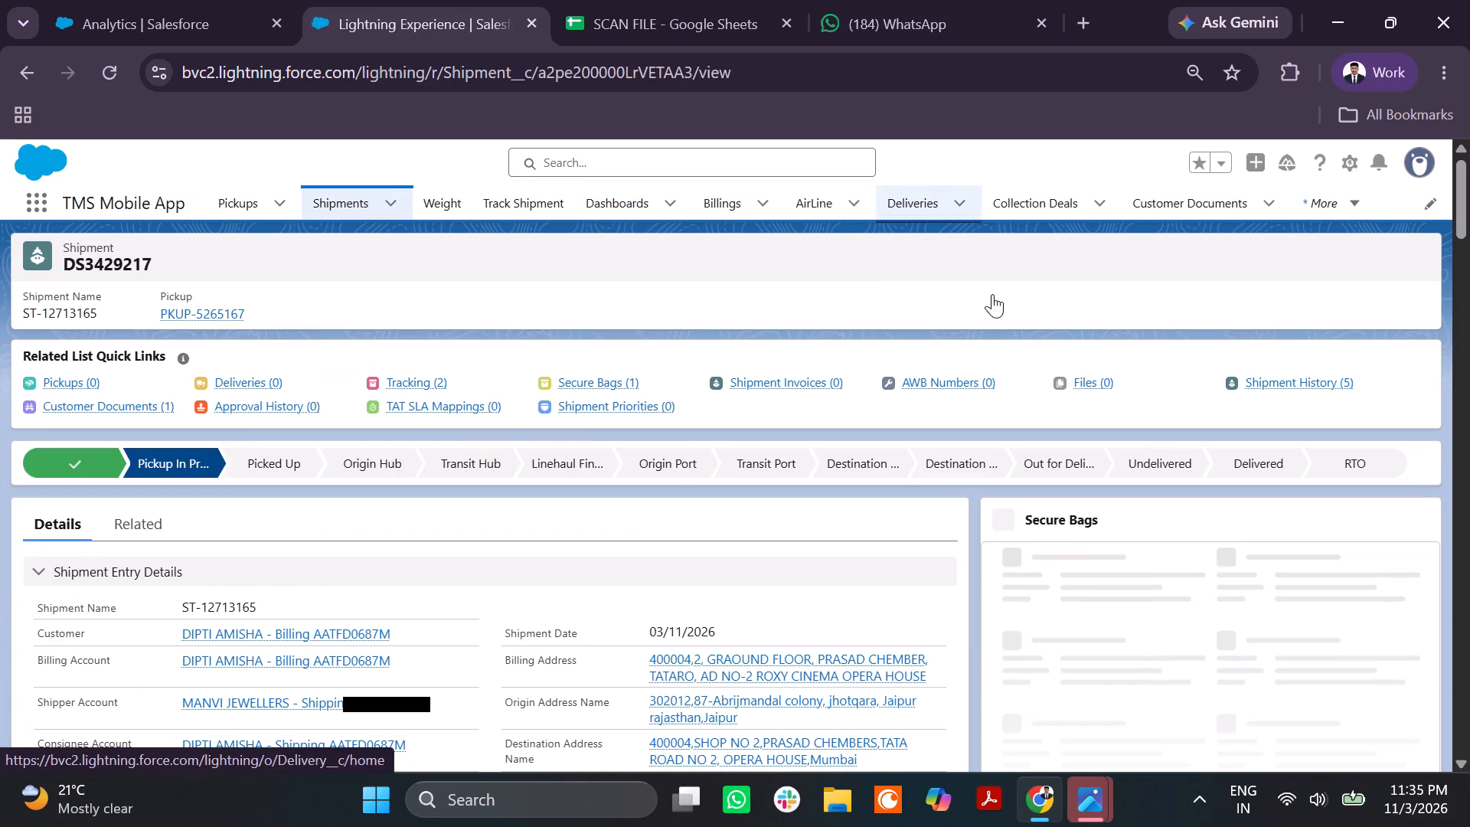
Generate the label for the shipment with secure bag B3745396 and print all pages in one copy on the HP LaserJet M1530 MFP.
{"action": "left_click", "coordinate": [1040, 259]}
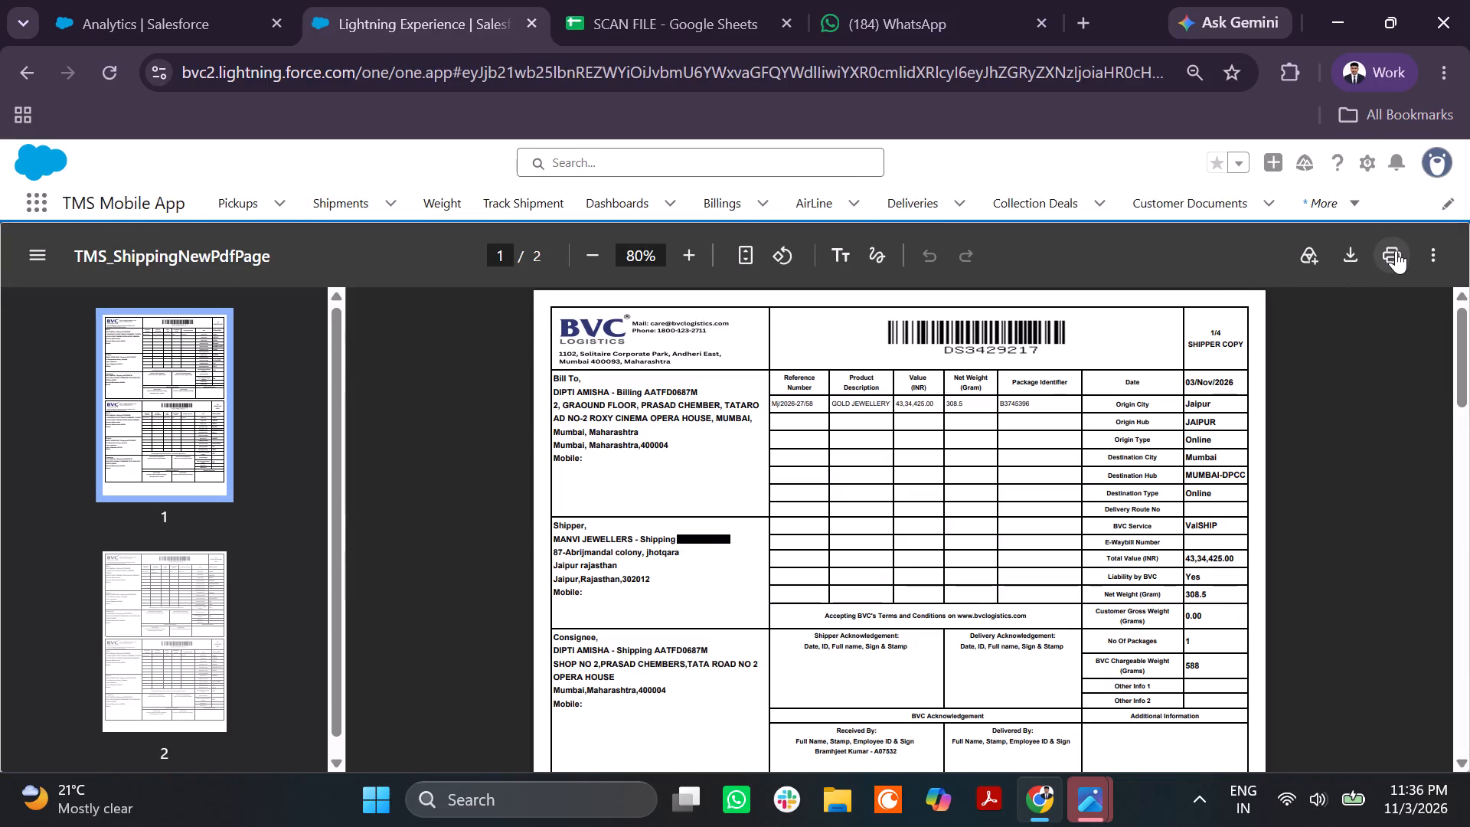
{"action": "left_click", "coordinate": [1396, 250]}
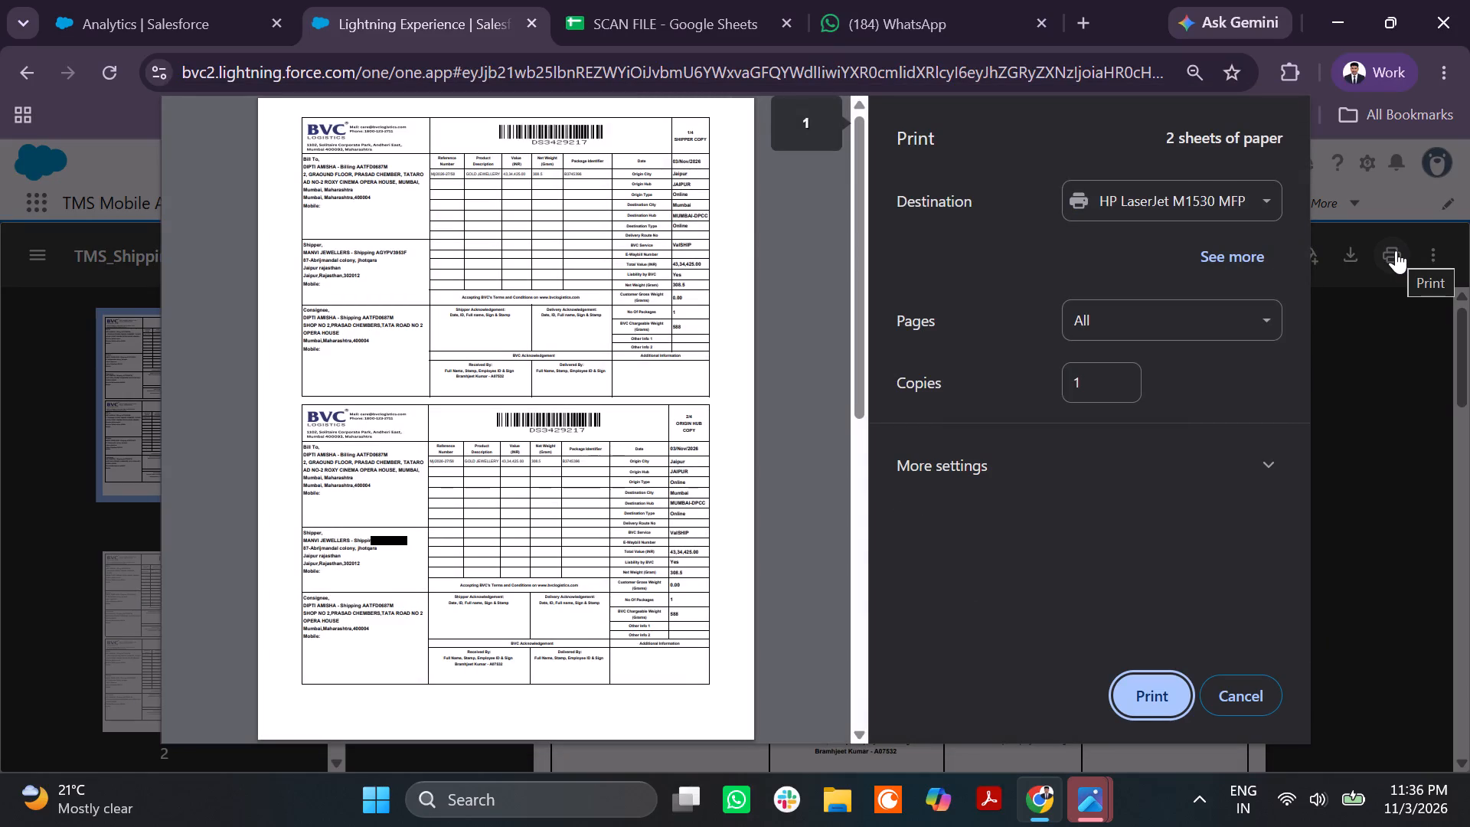
{"action": "left_click", "coordinate": [1158, 683]}
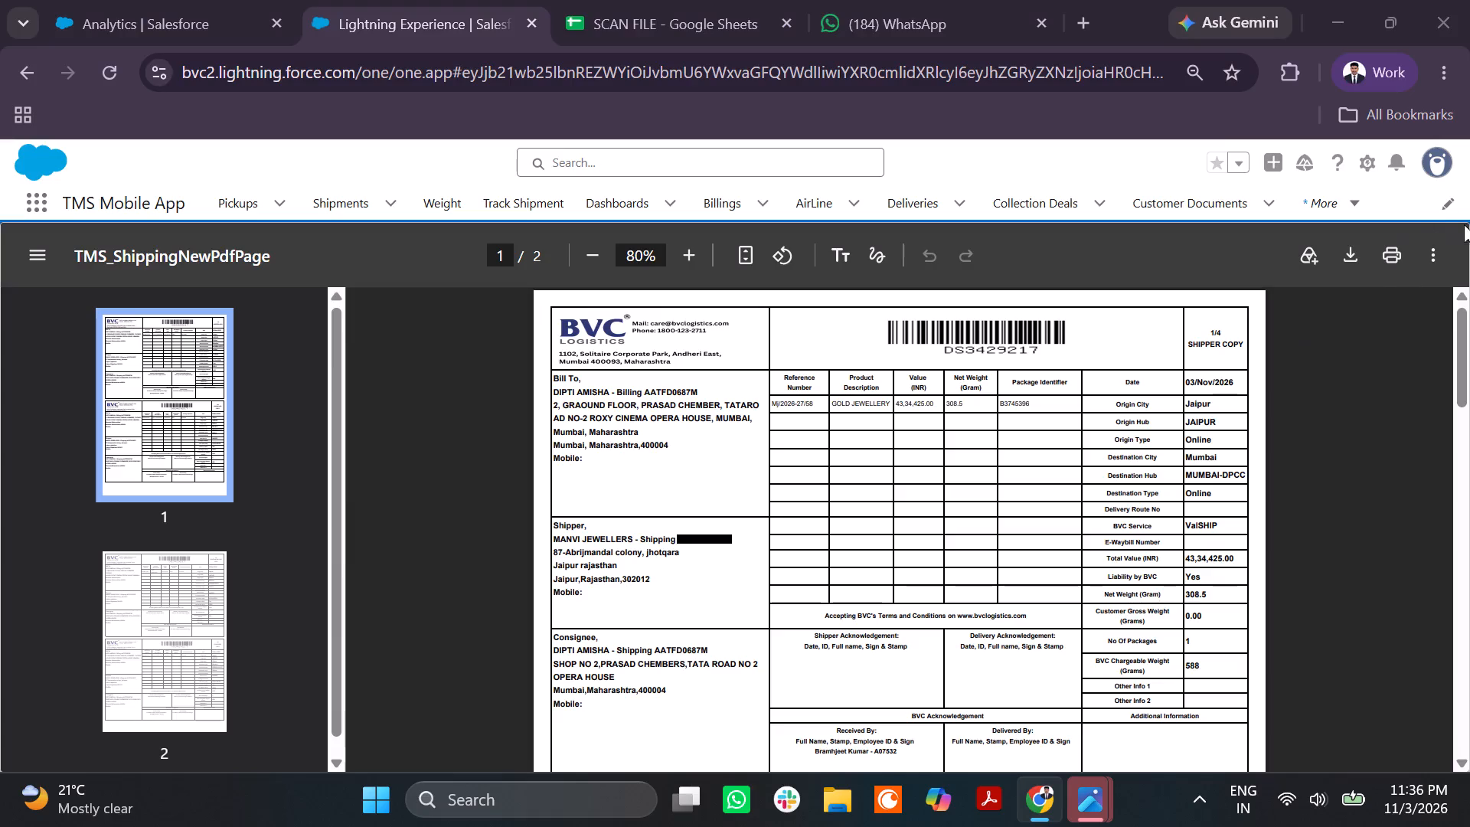
Print the label for secure bag B3745396 again, all pages in one copy on the HP LaserJet M1530 MFP.
{"action": "left_click", "coordinate": [1385, 261]}
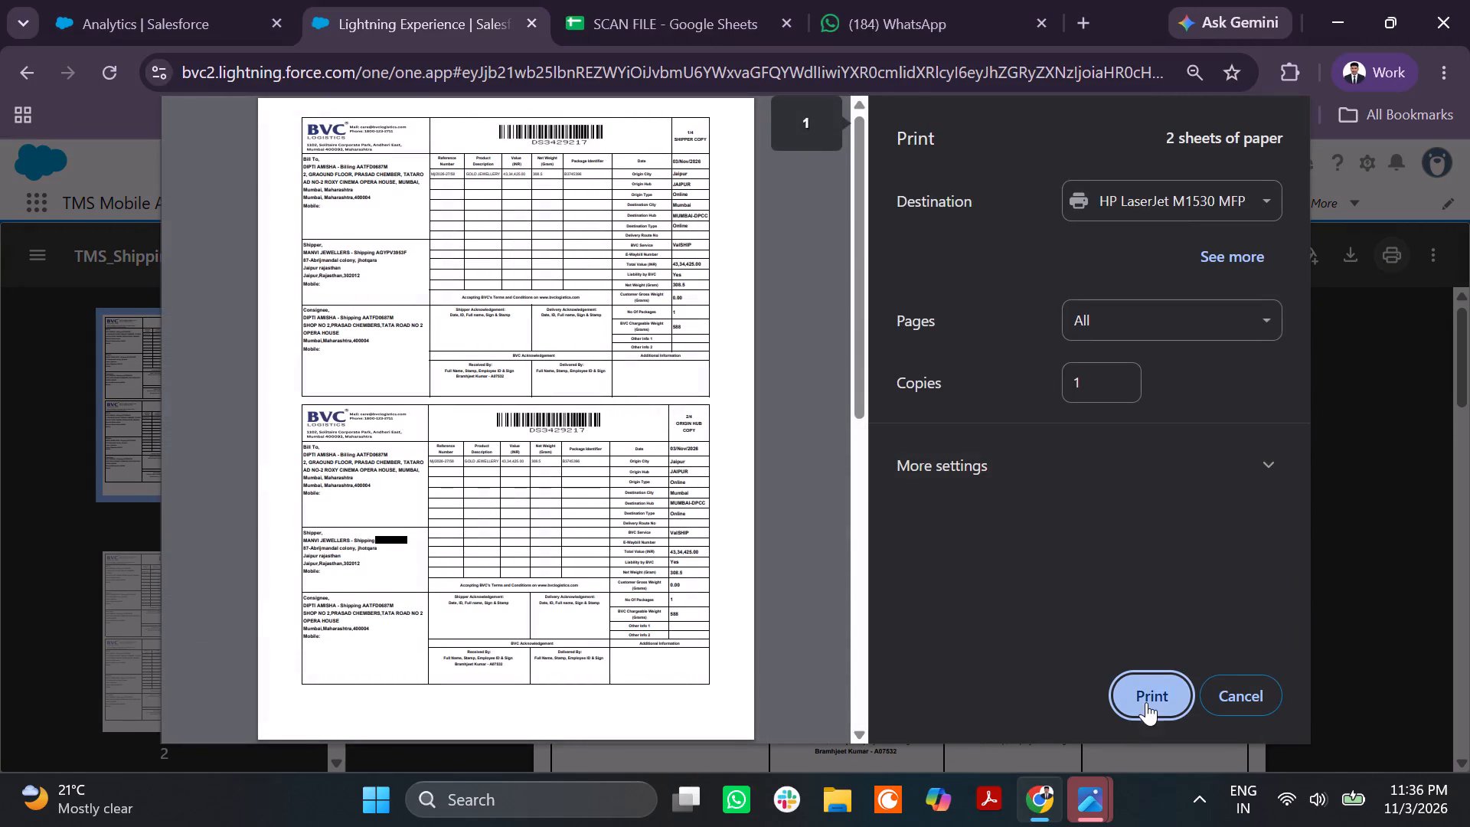
{"action": "left_click", "coordinate": [1161, 674]}
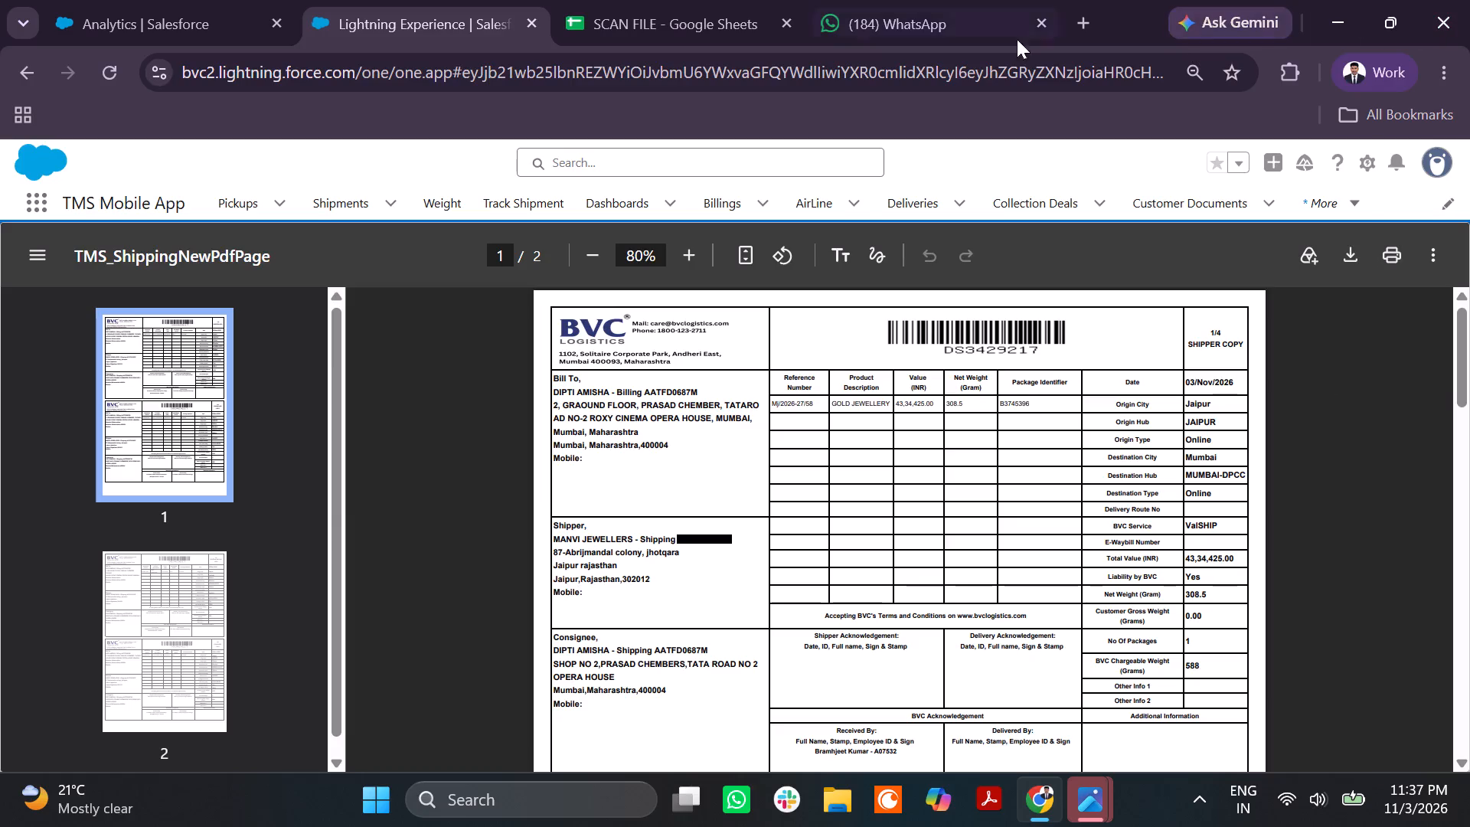
Switch to the SCAN FILE spreadsheet, open the DELHI 2ND LOAD 03NOV2026 sheet and look over its rows.
{"action": "left_click", "coordinate": [718, 24]}
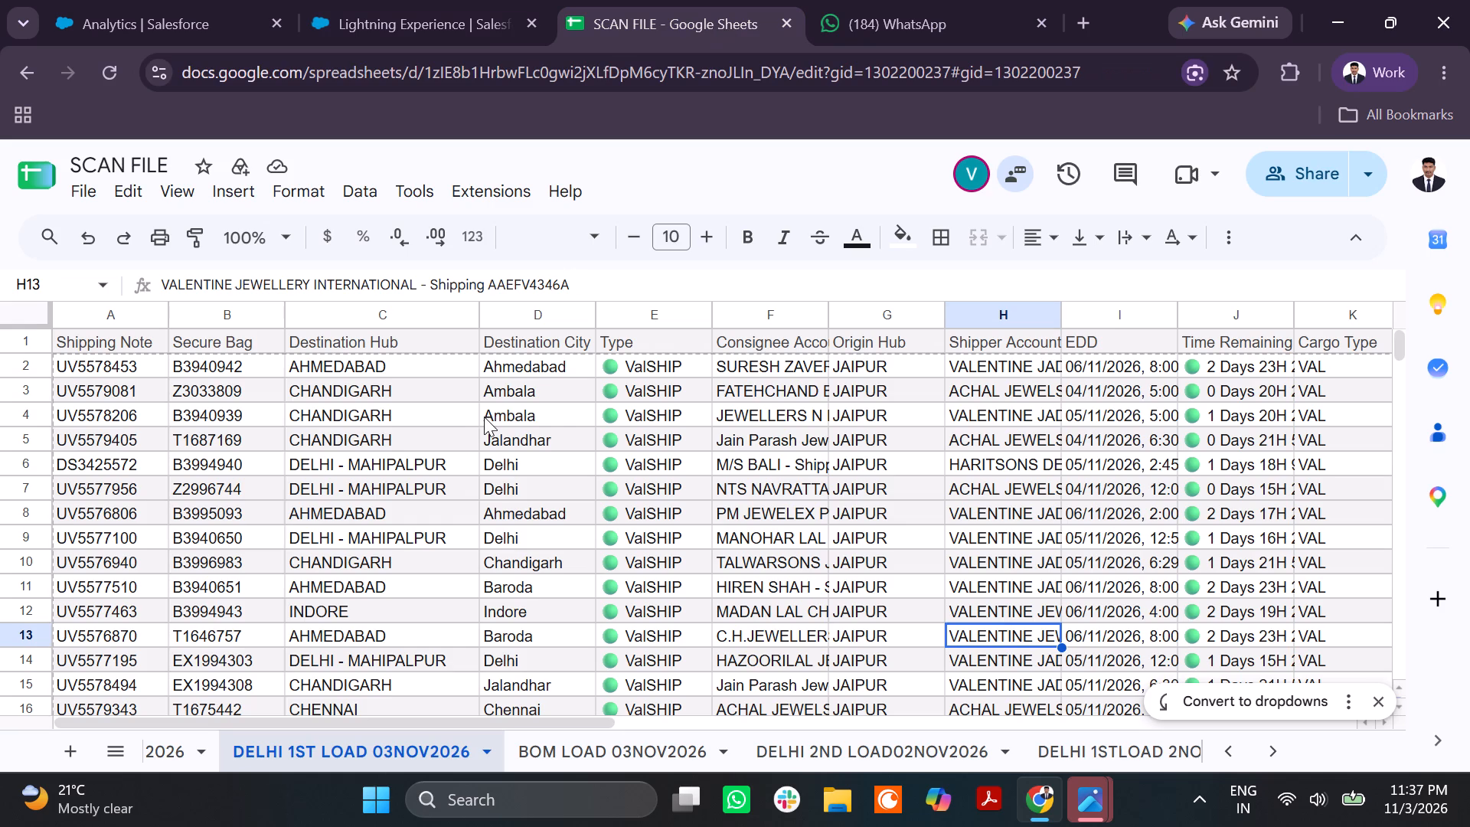
{"action": "left_click", "coordinate": [465, 648]}
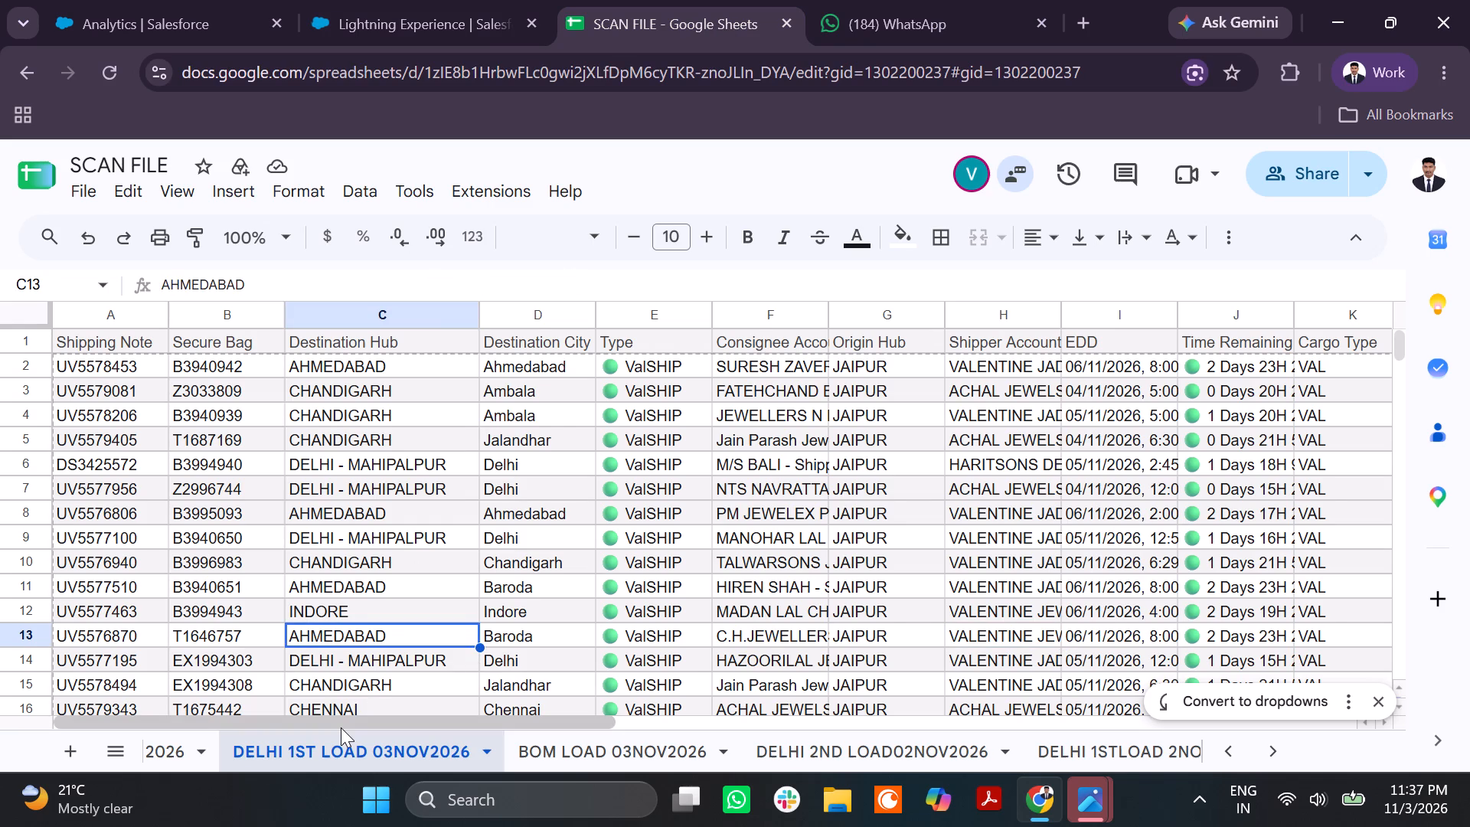
{"action": "left_click_drag", "start_coordinate": [341, 727], "coordinate": [350, 753]}
{"action": "scroll", "coordinate": [350, 753], "scroll_direction": "right", "scroll_amount": 3}
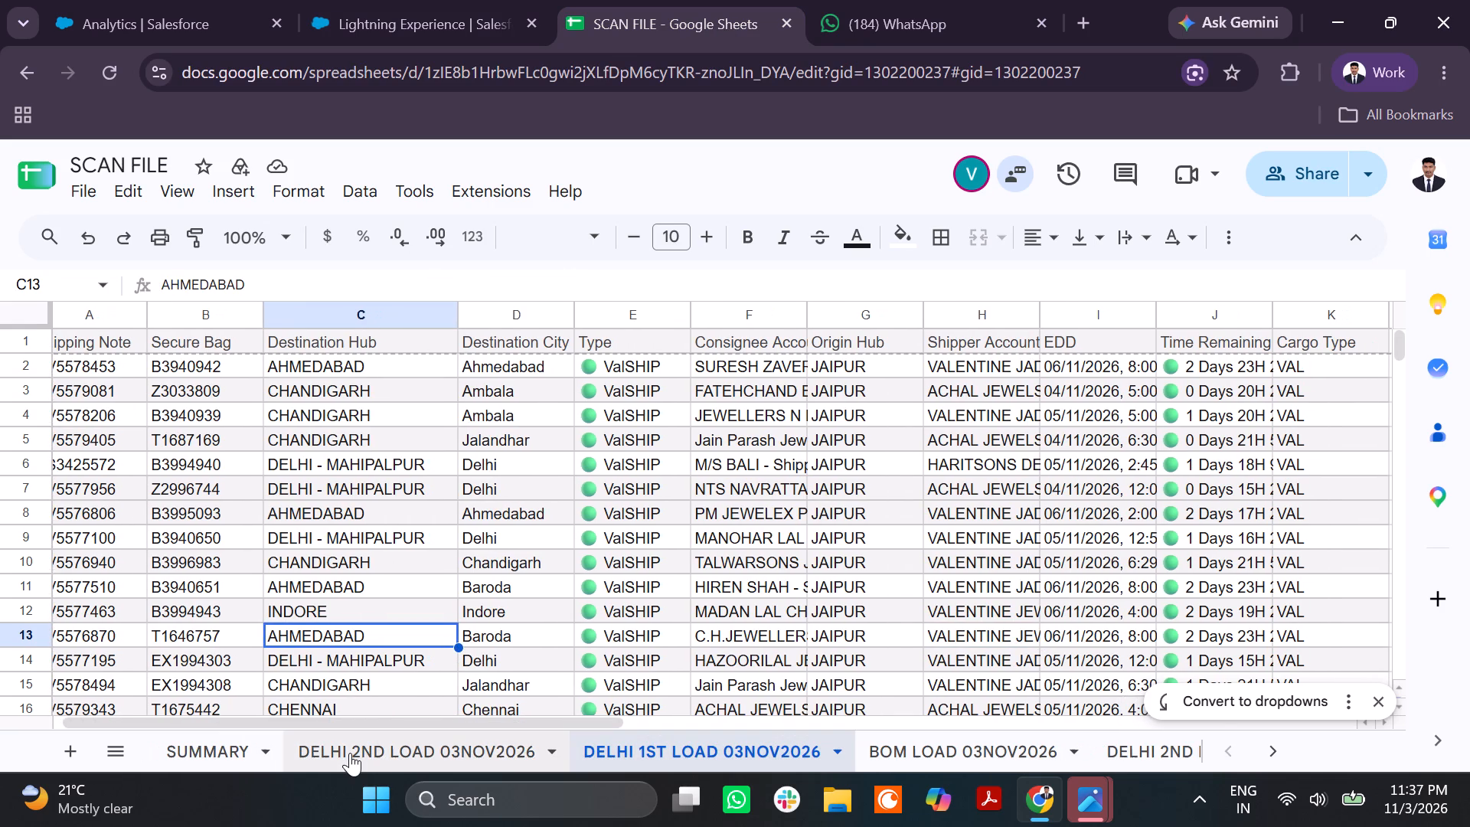
{"action": "left_click", "coordinate": [365, 742]}
{"action": "left_click", "coordinate": [318, 554]}
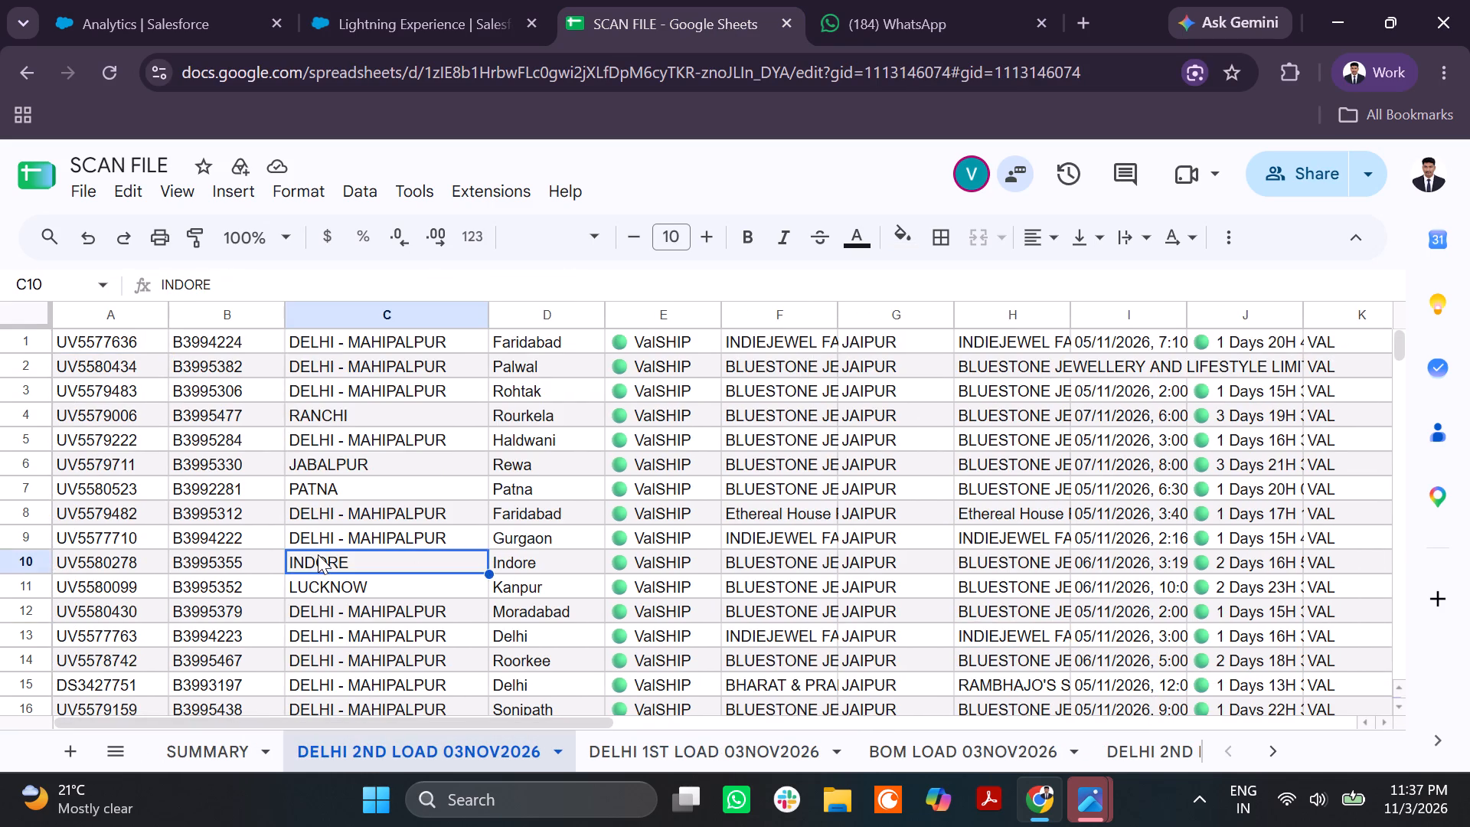
{"action": "scroll", "coordinate": [318, 554], "scroll_direction": "up", "scroll_amount": 5}
{"action": "scroll", "coordinate": [318, 554], "scroll_direction": "down", "scroll_amount": 10}
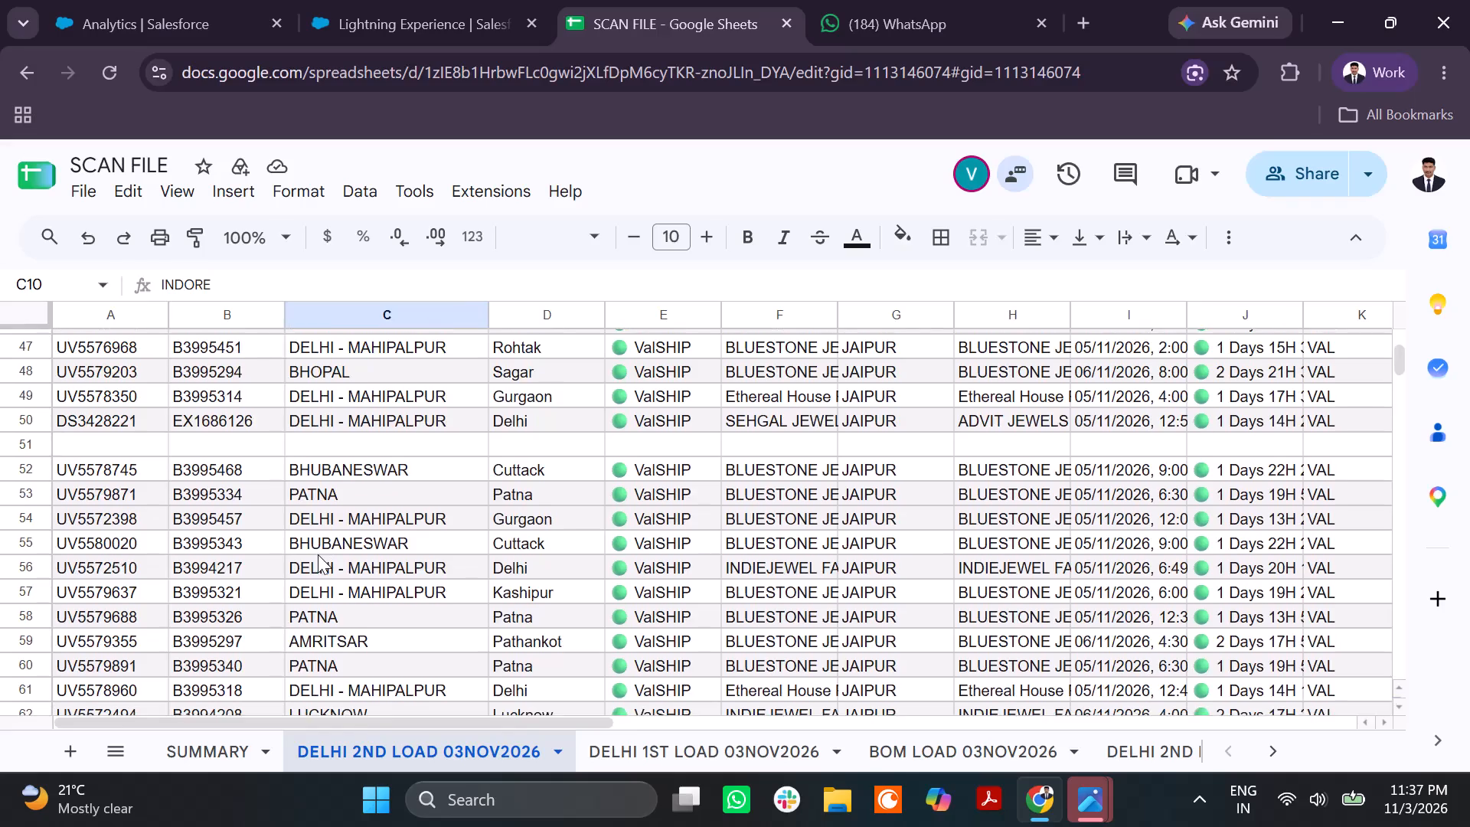
{"action": "scroll", "coordinate": [318, 554], "scroll_direction": "up", "scroll_amount": 5}
Open the print settings for the DELHI 2ND LOAD 03NOV2026 sheet and check the previewed pages through to the last one.
{"action": "key", "text": "ctrl+p"}
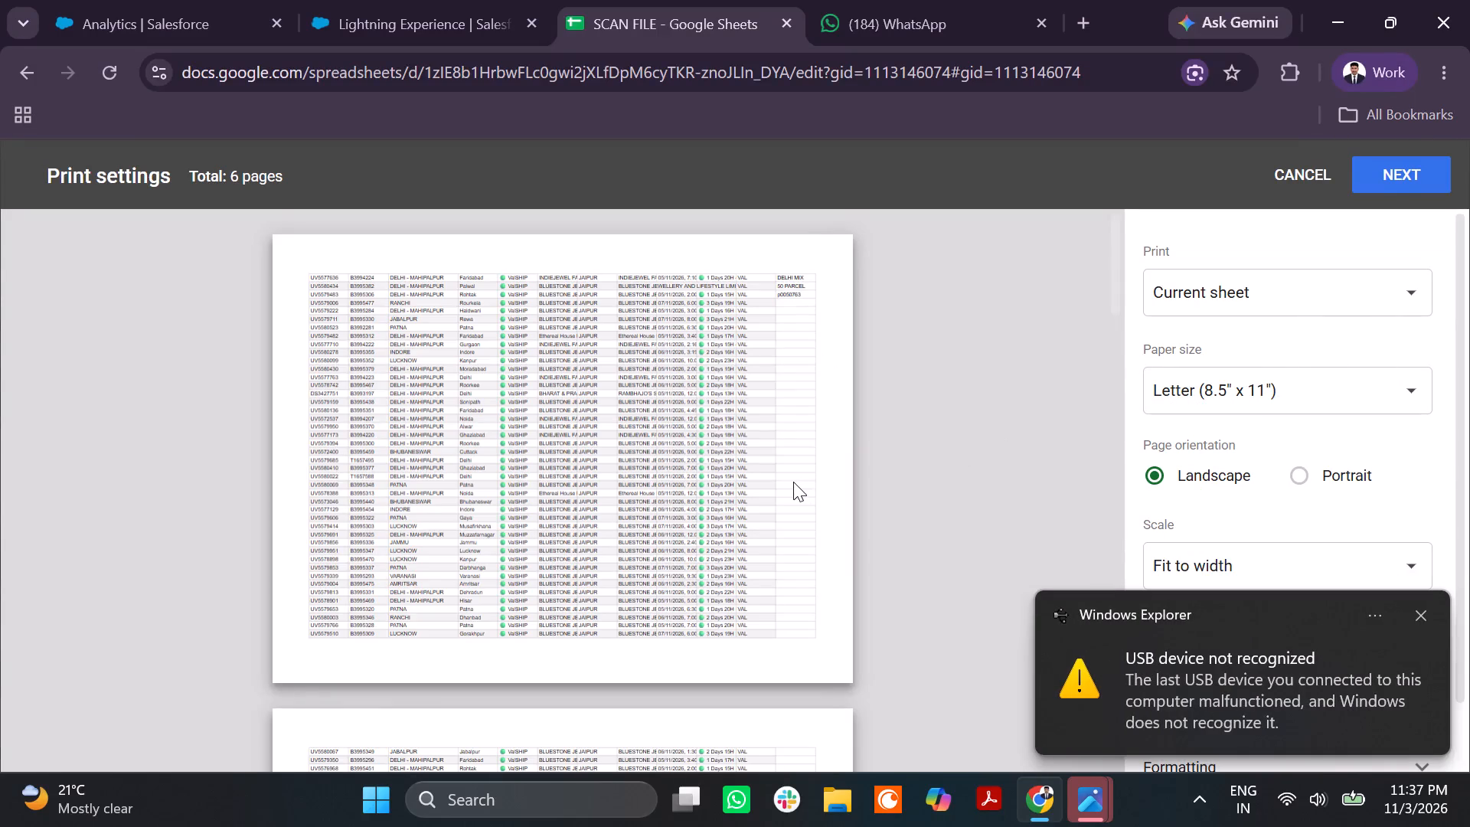
{"action": "scroll", "coordinate": [793, 482], "scroll_direction": "down", "scroll_amount": 1}
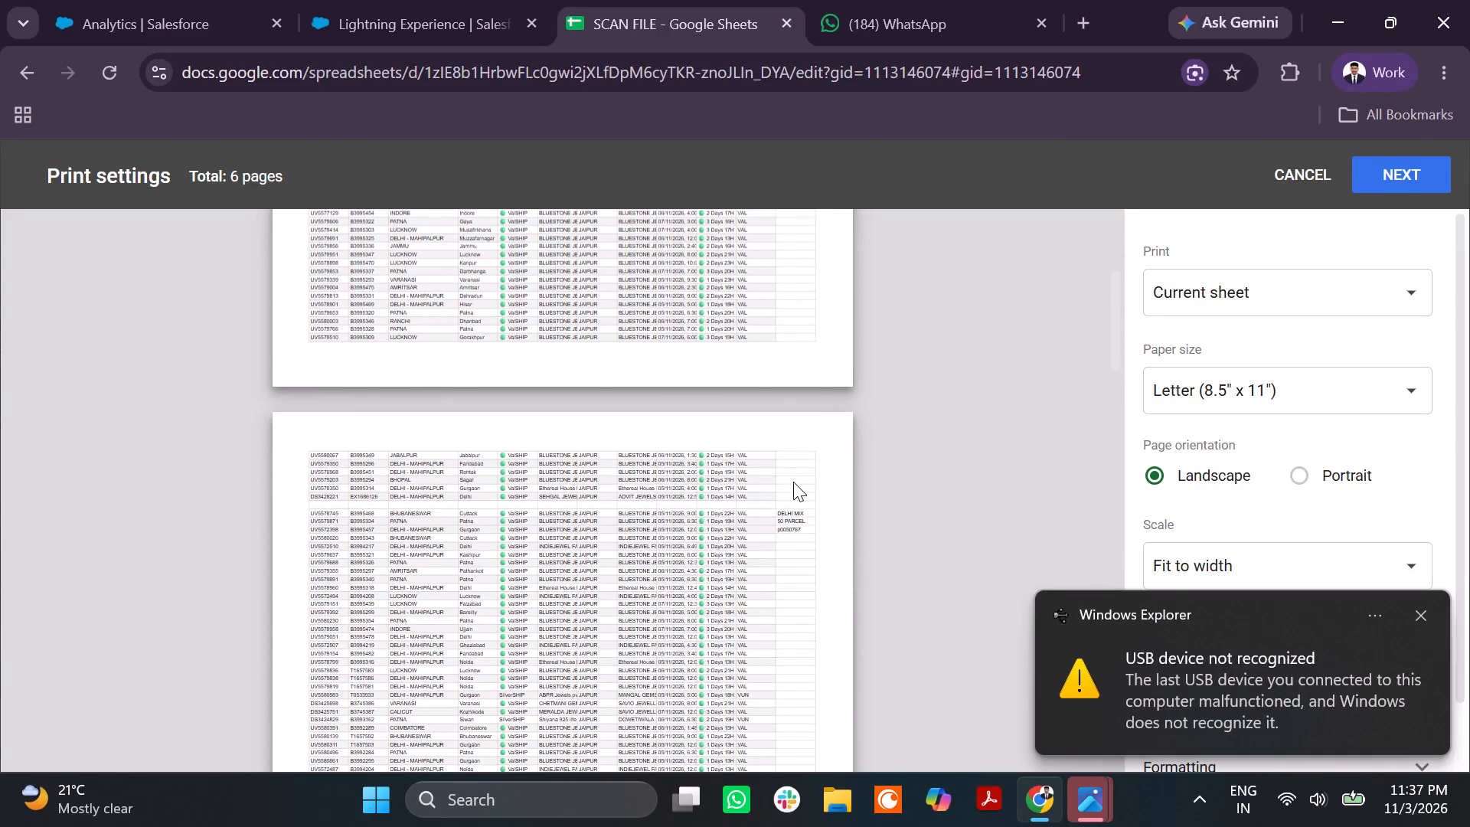
{"action": "scroll", "coordinate": [619, 343], "scroll_direction": "down", "scroll_amount": 5}
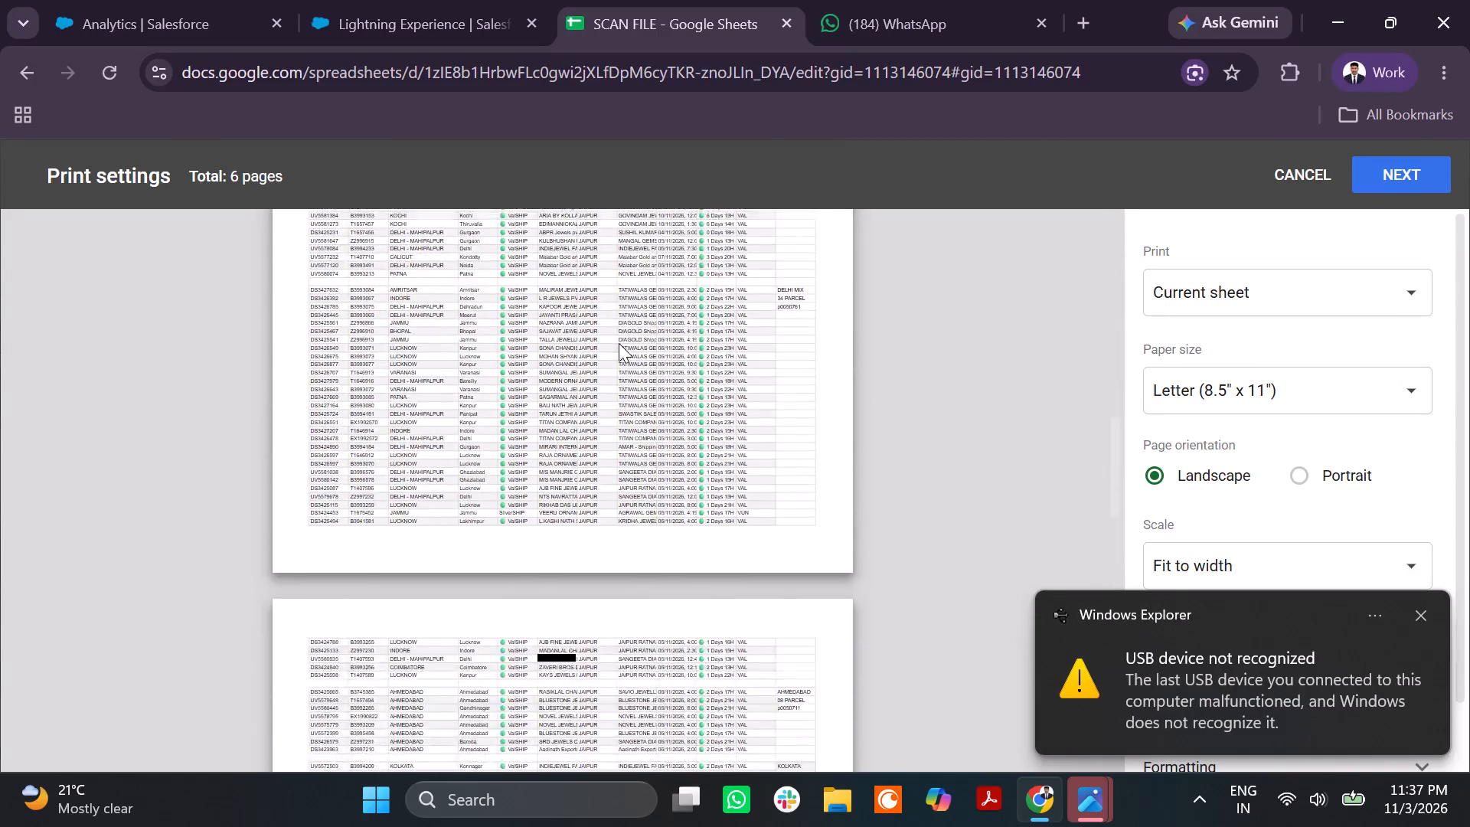
{"action": "scroll", "coordinate": [619, 343], "scroll_direction": "down", "scroll_amount": 7}
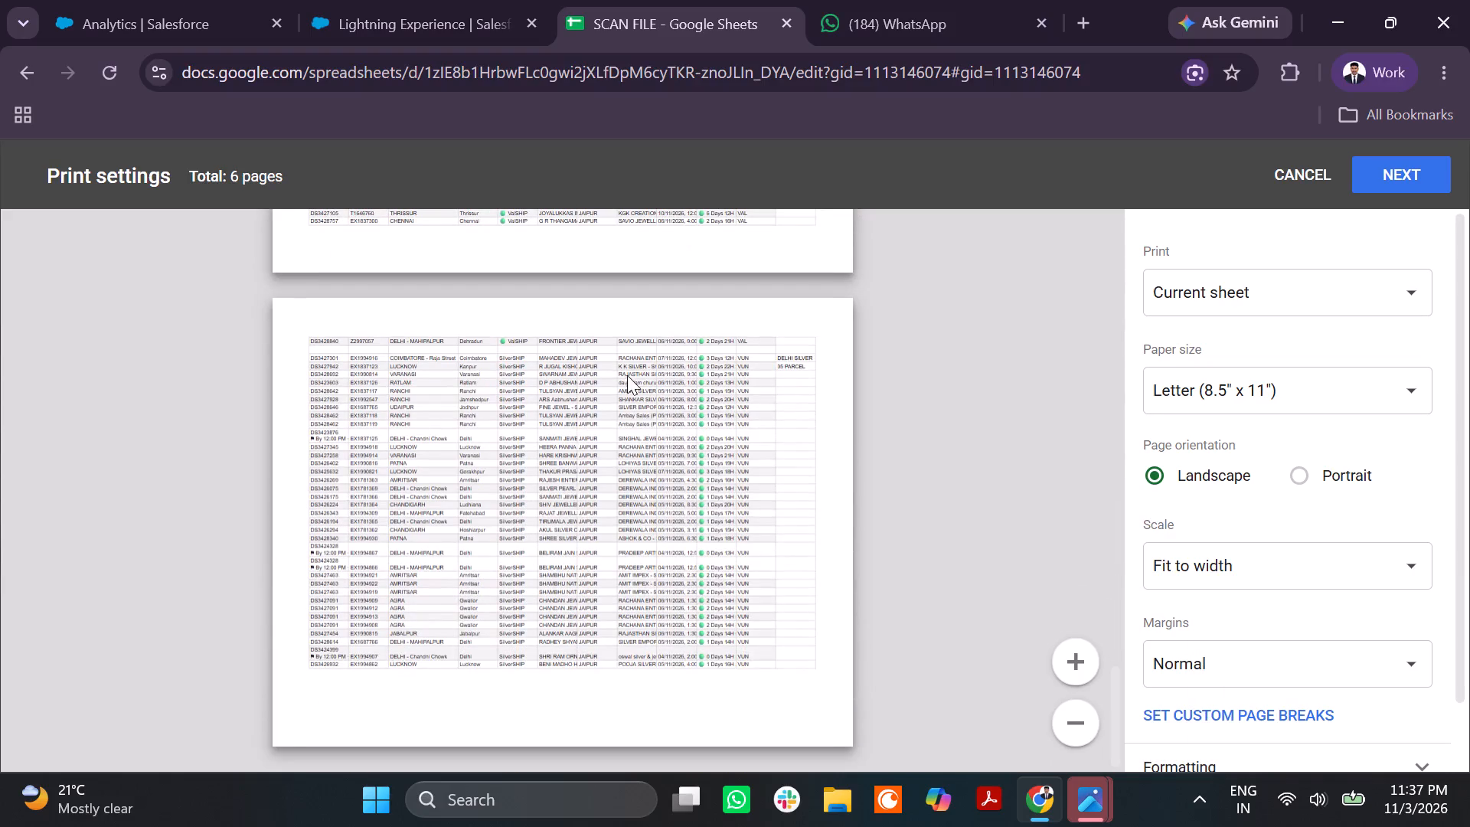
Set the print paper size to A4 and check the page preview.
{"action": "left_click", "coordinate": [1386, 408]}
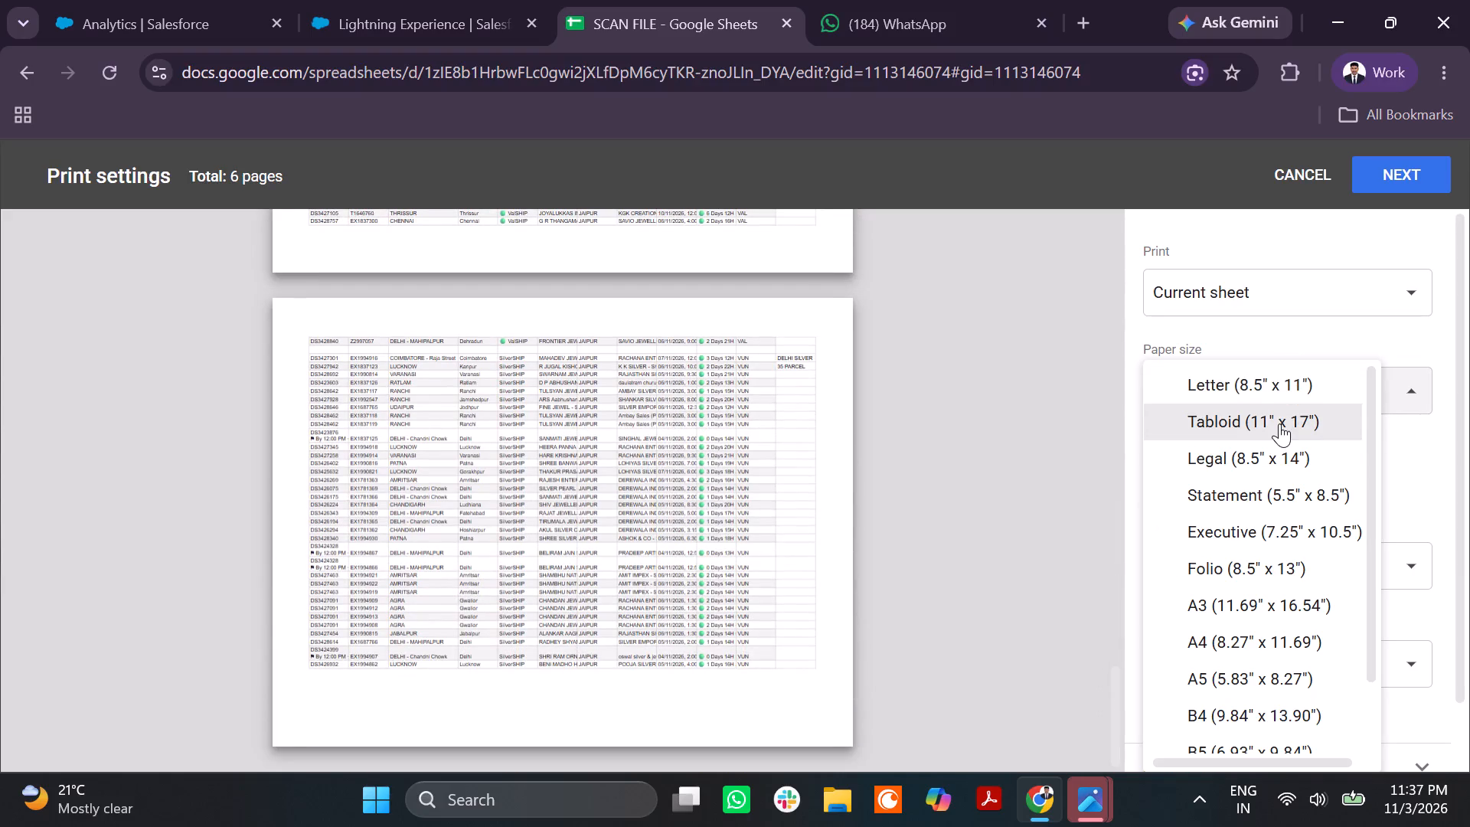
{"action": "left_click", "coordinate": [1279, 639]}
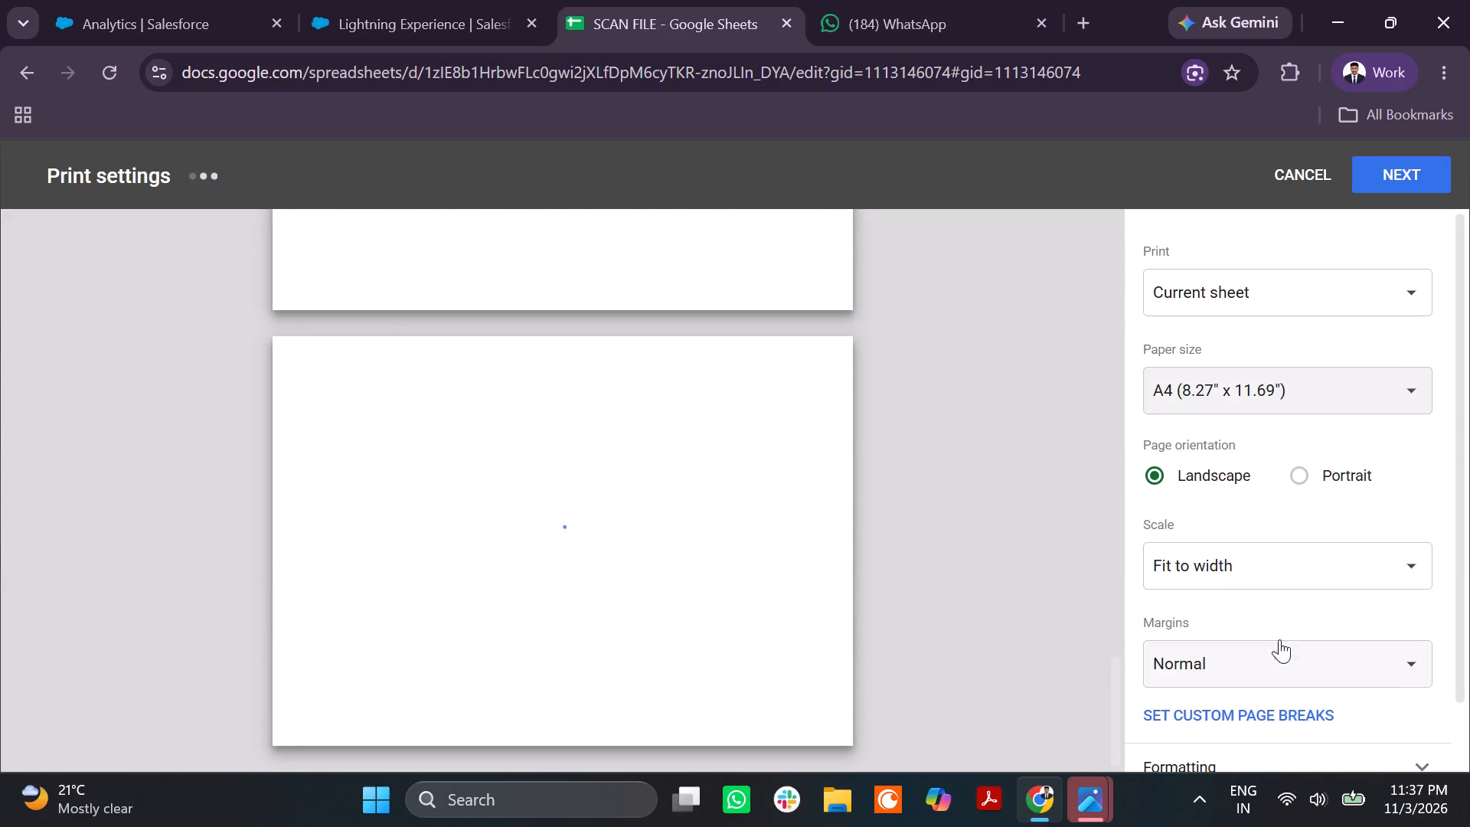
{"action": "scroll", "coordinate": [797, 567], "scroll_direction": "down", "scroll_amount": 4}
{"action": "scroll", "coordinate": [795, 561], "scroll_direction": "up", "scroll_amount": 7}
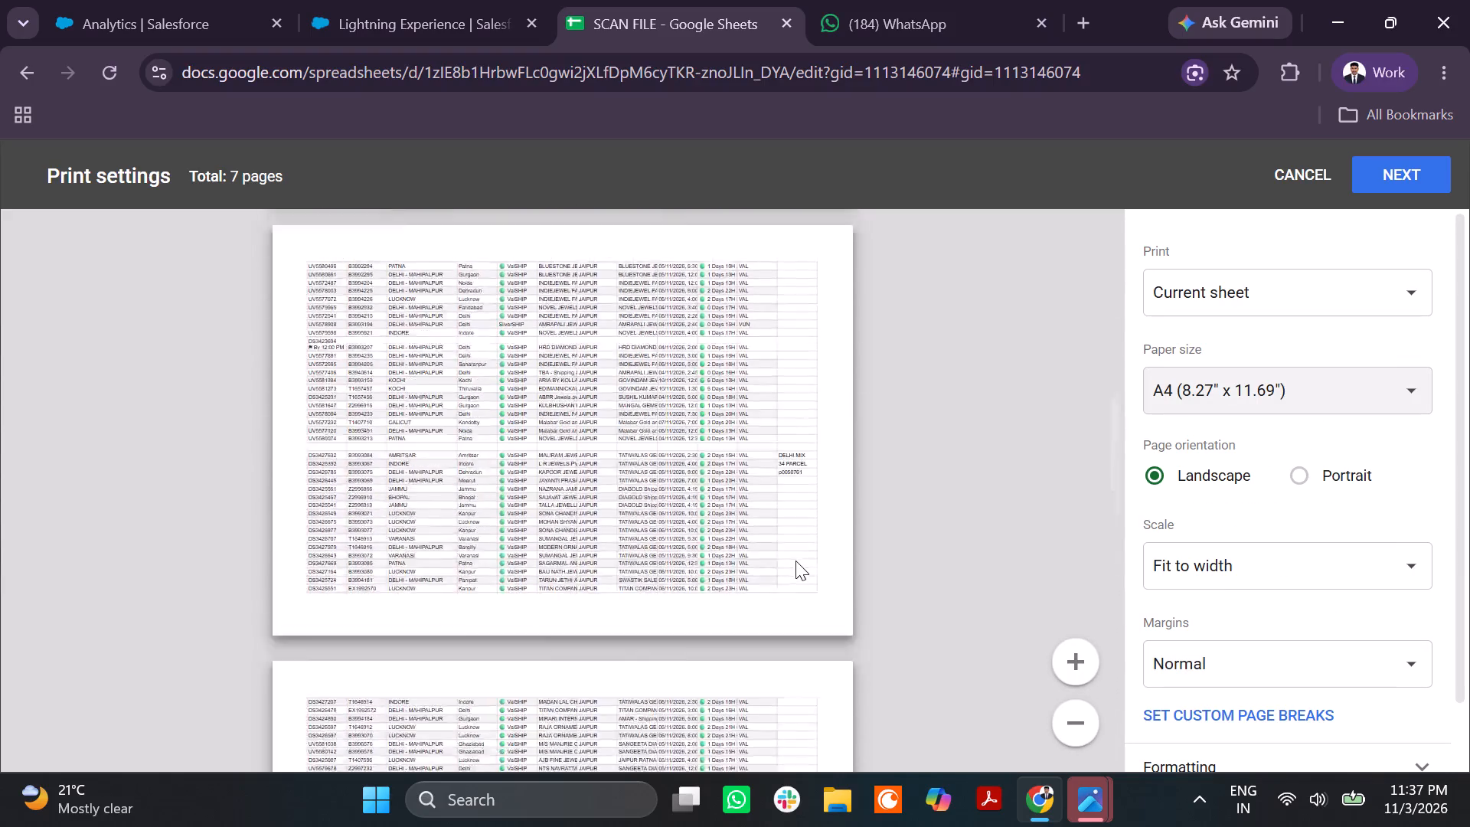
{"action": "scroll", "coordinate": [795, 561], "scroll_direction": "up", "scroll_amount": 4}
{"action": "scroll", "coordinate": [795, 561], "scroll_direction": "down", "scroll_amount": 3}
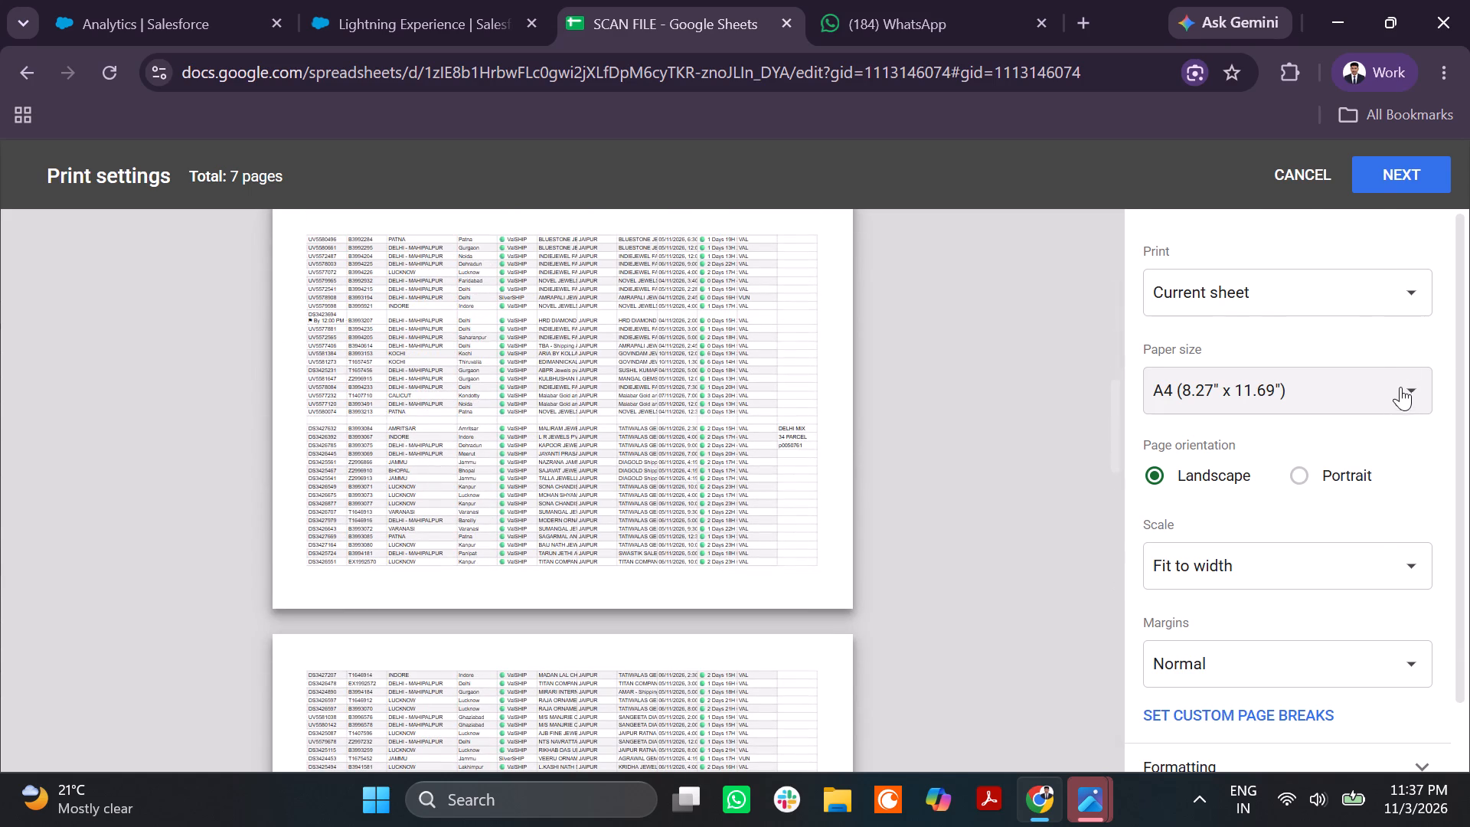
Set the paper size to B5, check the preview, and print all pages of the DELHI 2ND LOAD 03NOV2026 sheet in one copy.
{"action": "left_click", "coordinate": [1395, 391]}
{"action": "left_click", "coordinate": [1269, 514]}
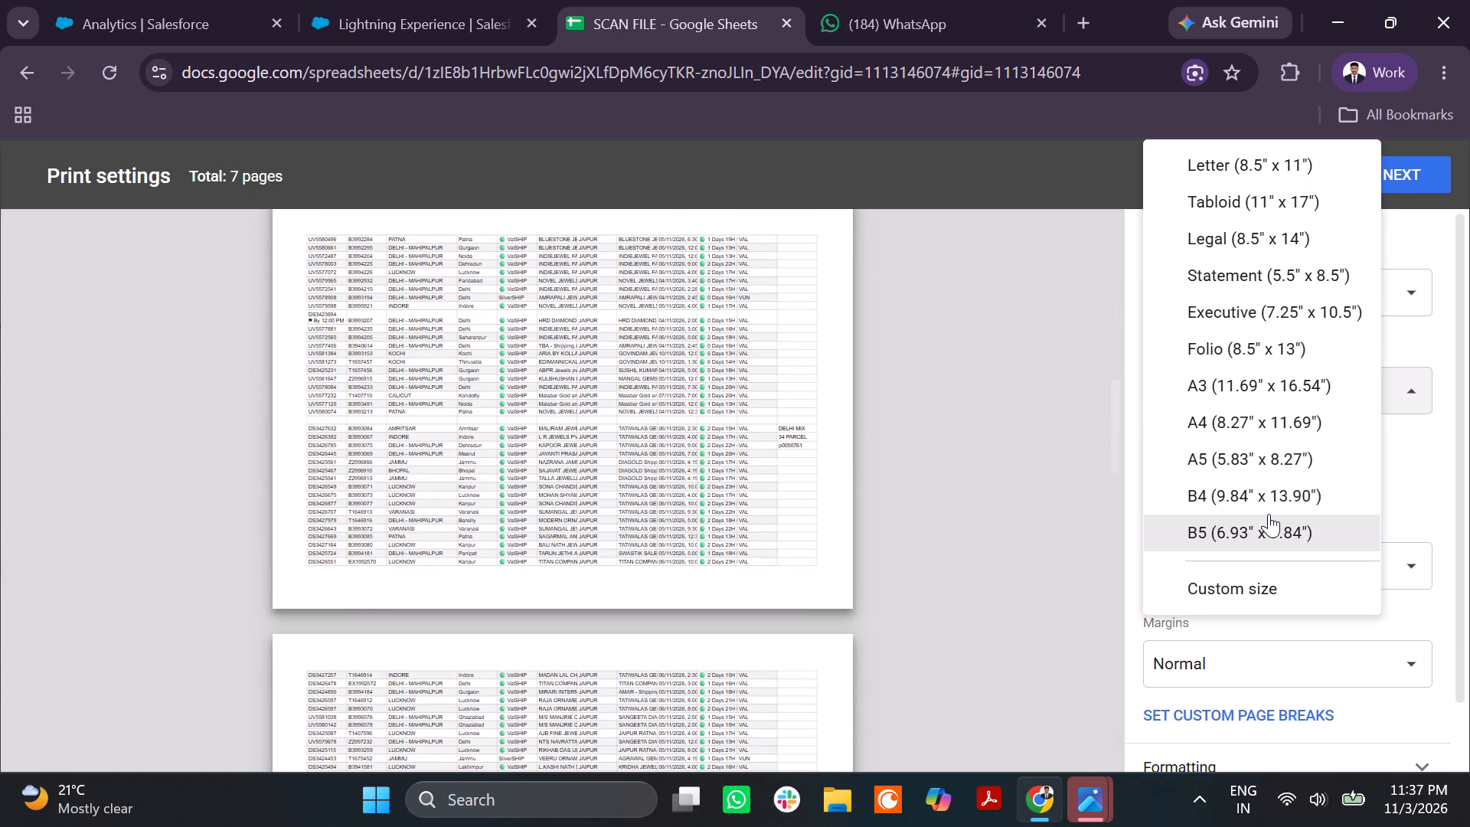
{"action": "scroll", "coordinate": [796, 519], "scroll_direction": "down", "scroll_amount": 2}
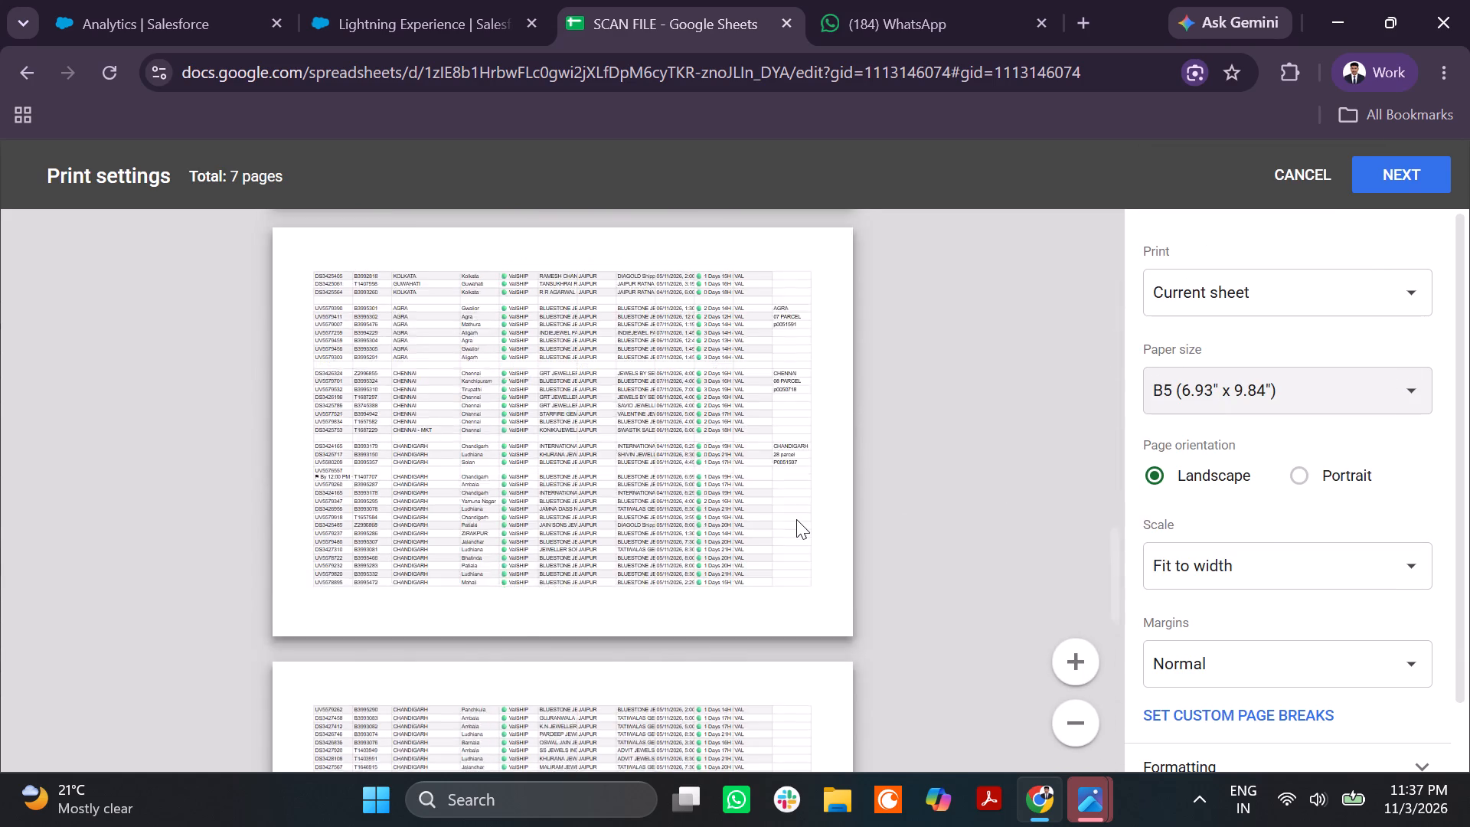
{"action": "scroll", "coordinate": [796, 519], "scroll_direction": "down", "scroll_amount": 6}
{"action": "scroll", "coordinate": [796, 519], "scroll_direction": "up", "scroll_amount": 12}
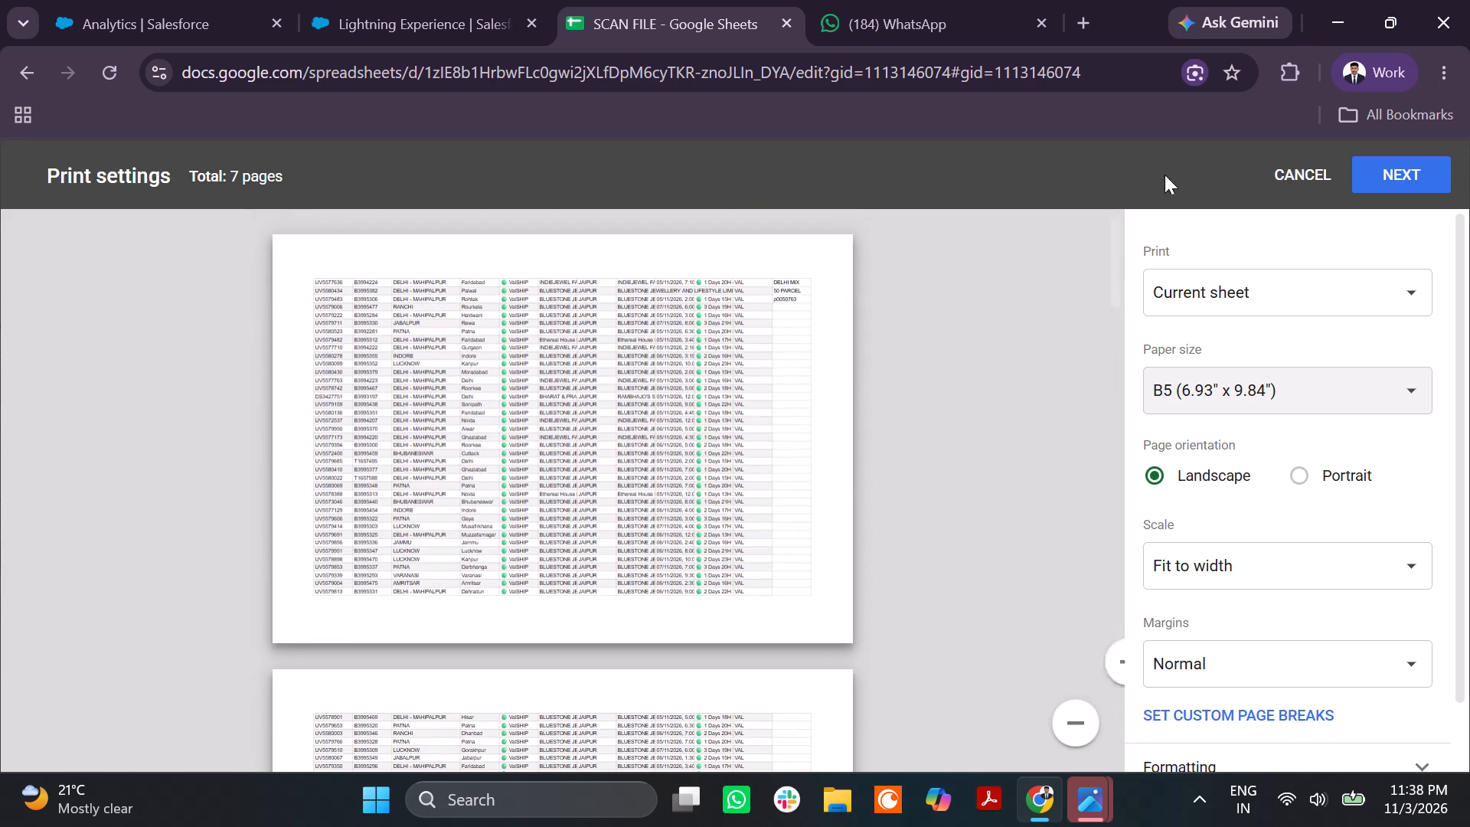
{"action": "left_click", "coordinate": [1378, 162]}
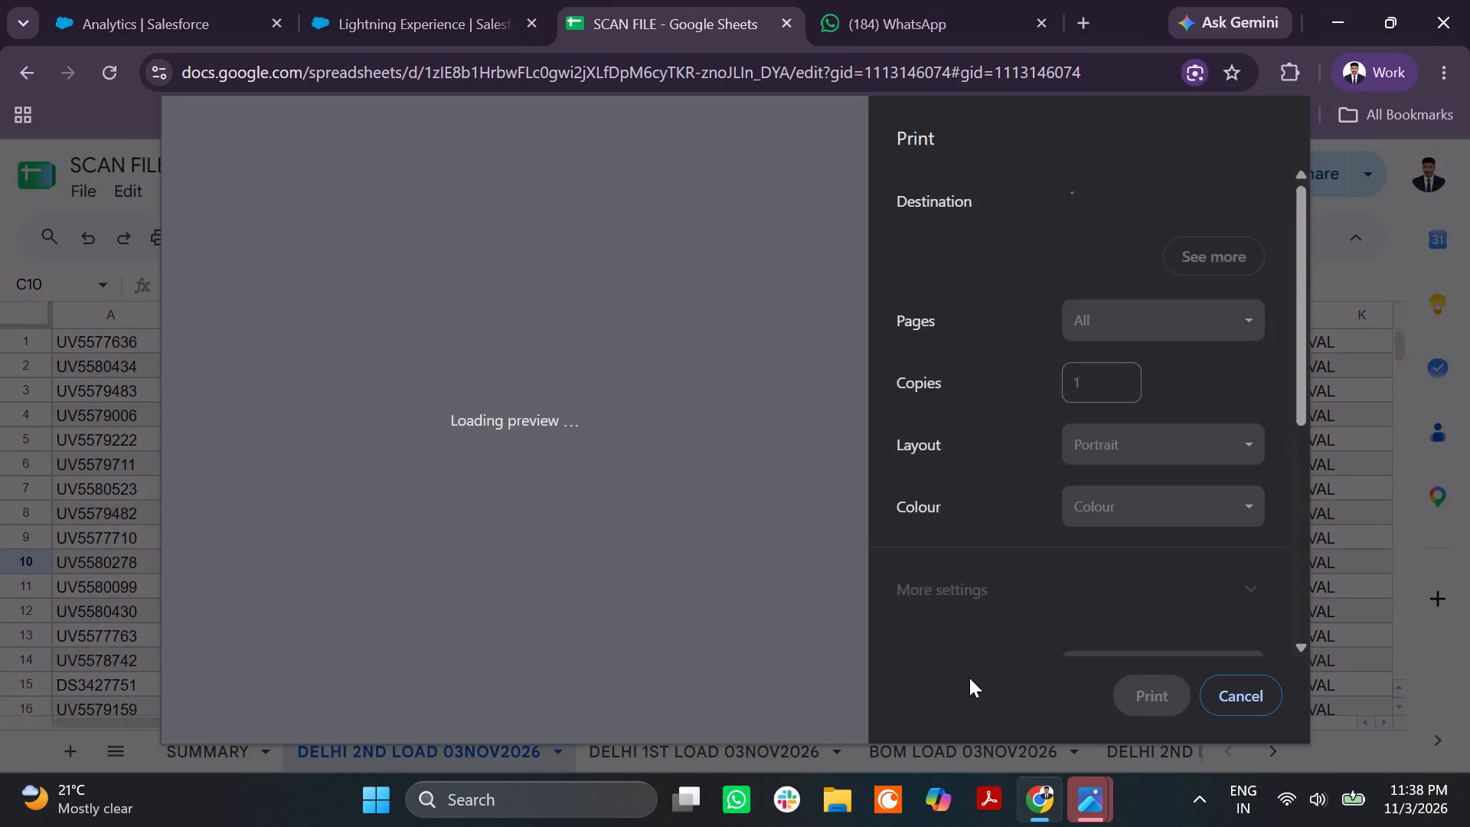
{"action": "left_click", "coordinate": [1149, 691]}
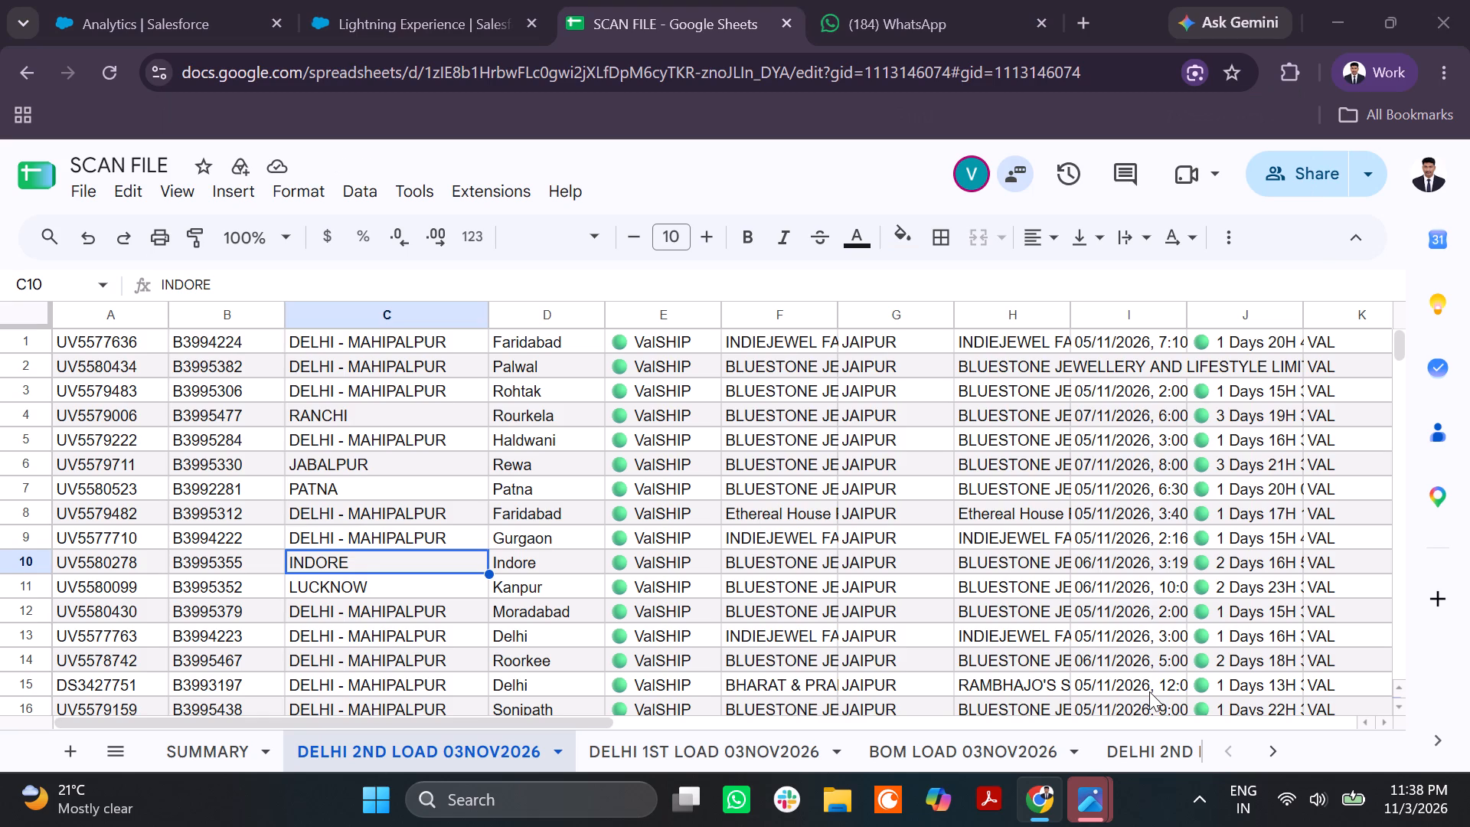
Reopen the print settings for the DELHI 2ND LOAD 03NOV2026 sheet to print it again.
{"action": "key", "text": "ctrl+p"}
{"action": "left_click", "coordinate": [933, 691]}
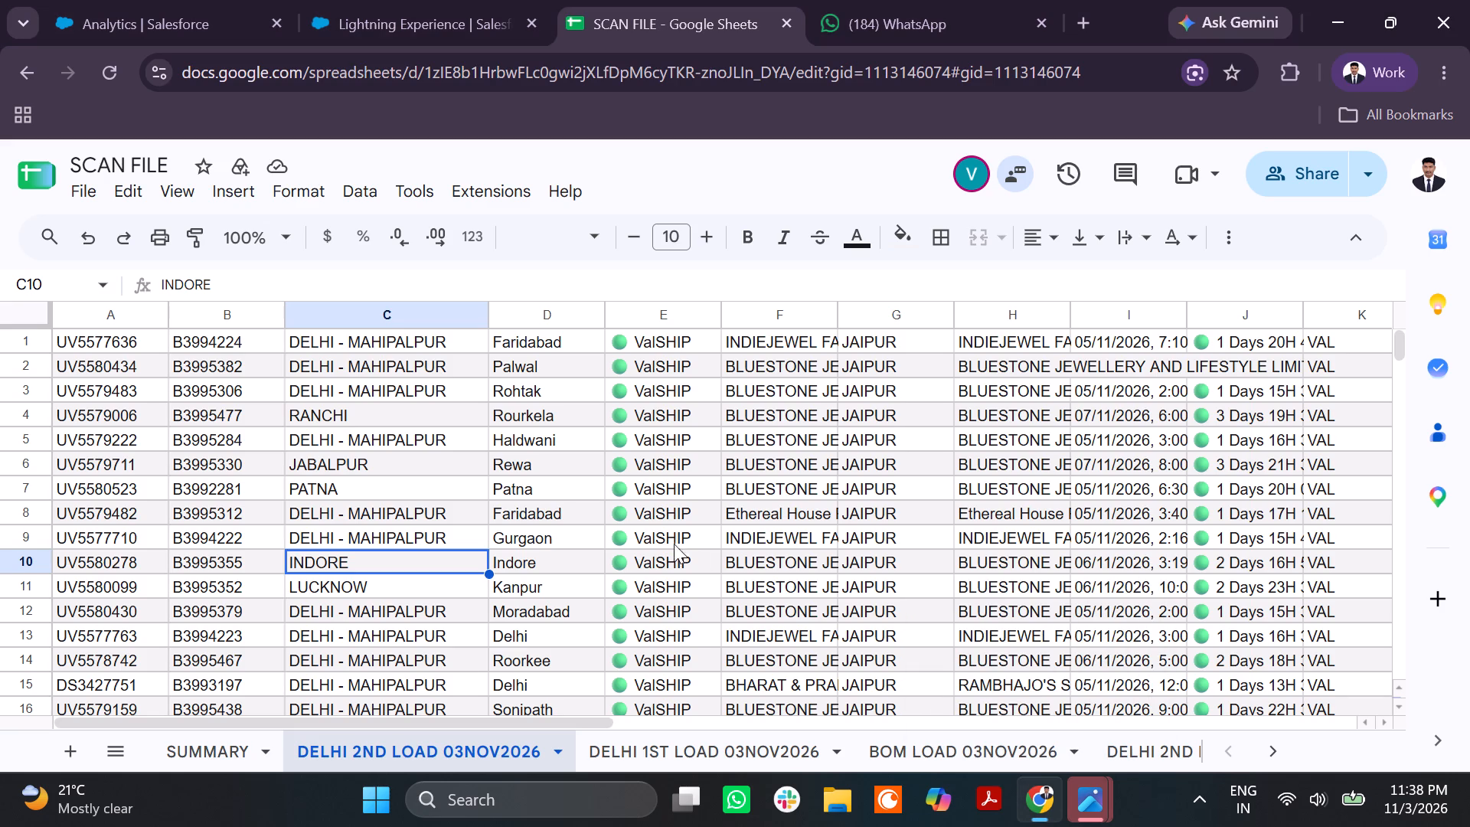
{"action": "left_click", "coordinate": [666, 534]}
{"action": "key", "text": "ctrl+p"}
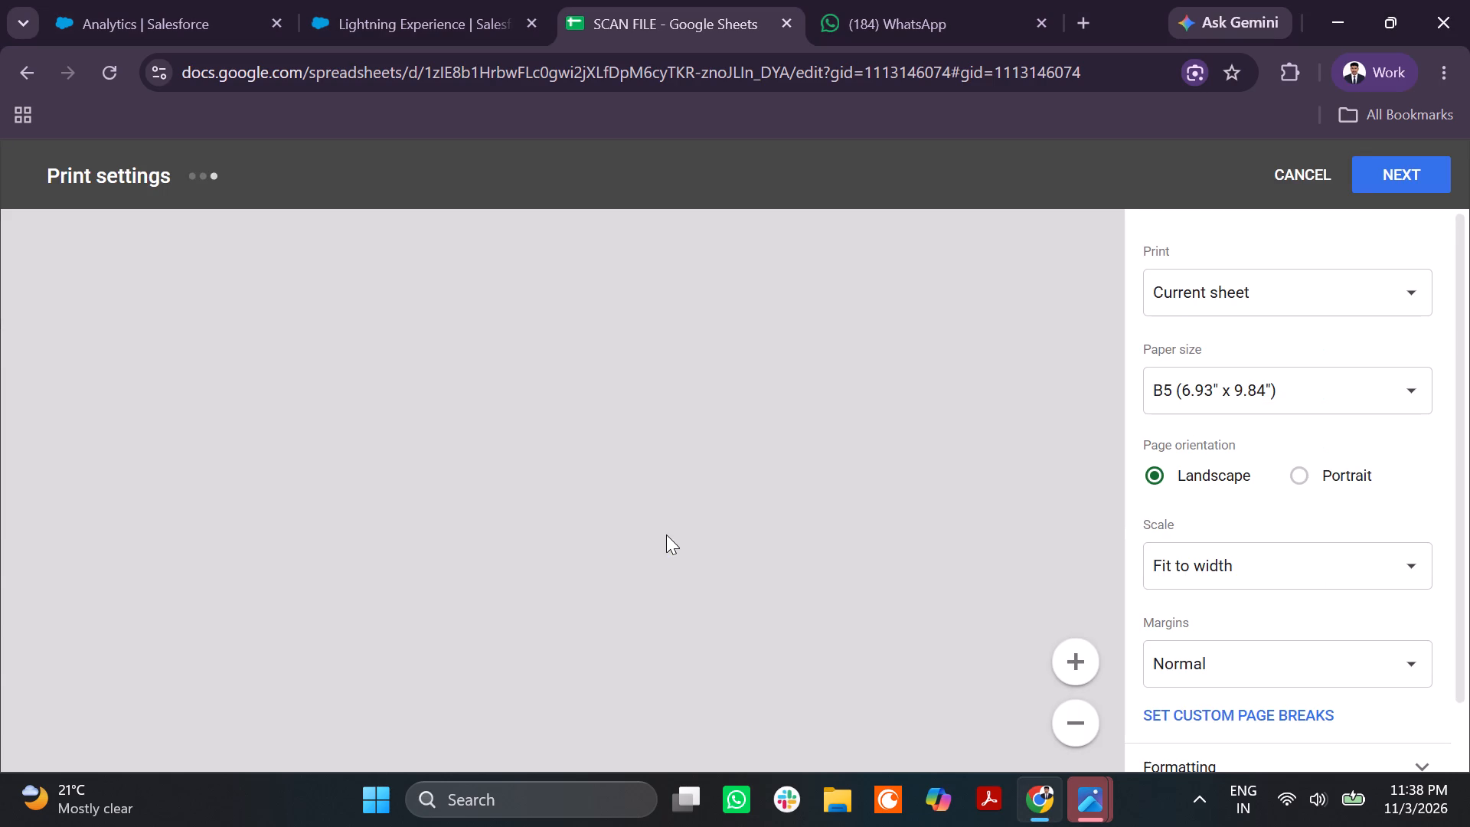
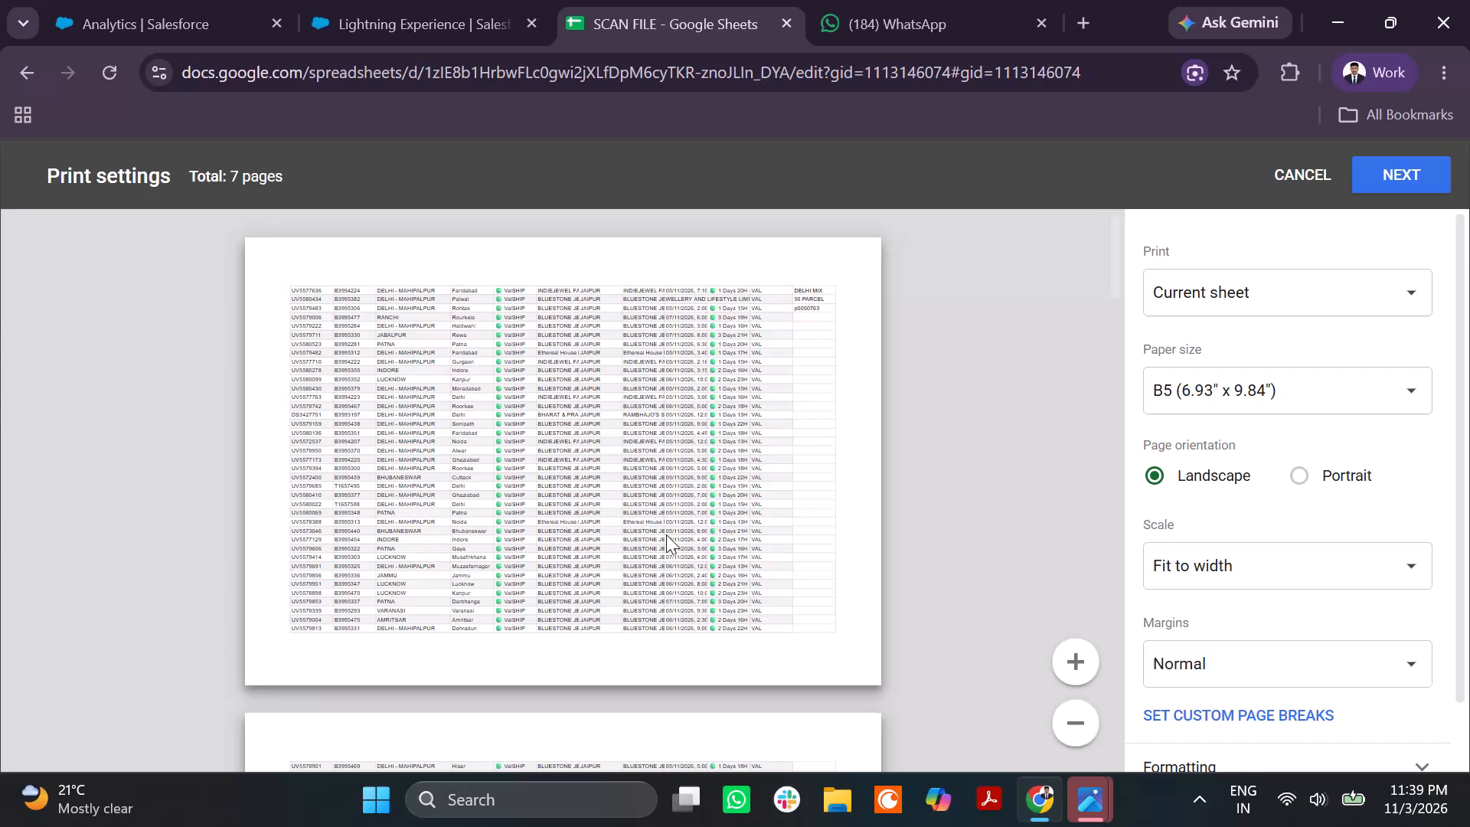
Print all pages of the DELHI 2ND LOAD 03NOV2026 sheet again in one copy, using B5 landscape fitted to width.
{"action": "key", "text": "ctrl+p"}
{"action": "left_click", "coordinate": [1393, 172]}
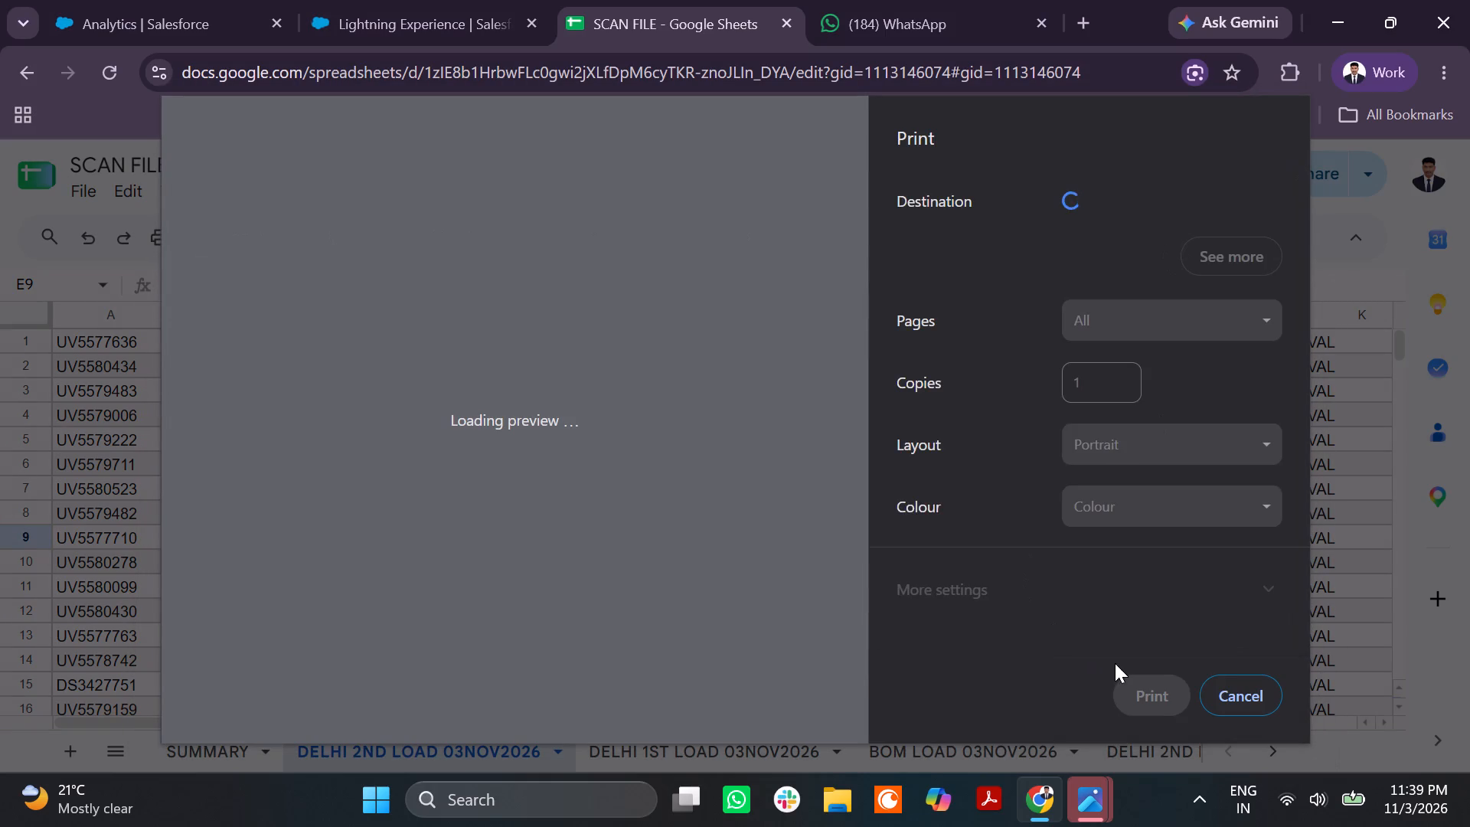
{"action": "left_click", "coordinate": [1166, 700]}
{"action": "left_click", "coordinate": [959, 589]}
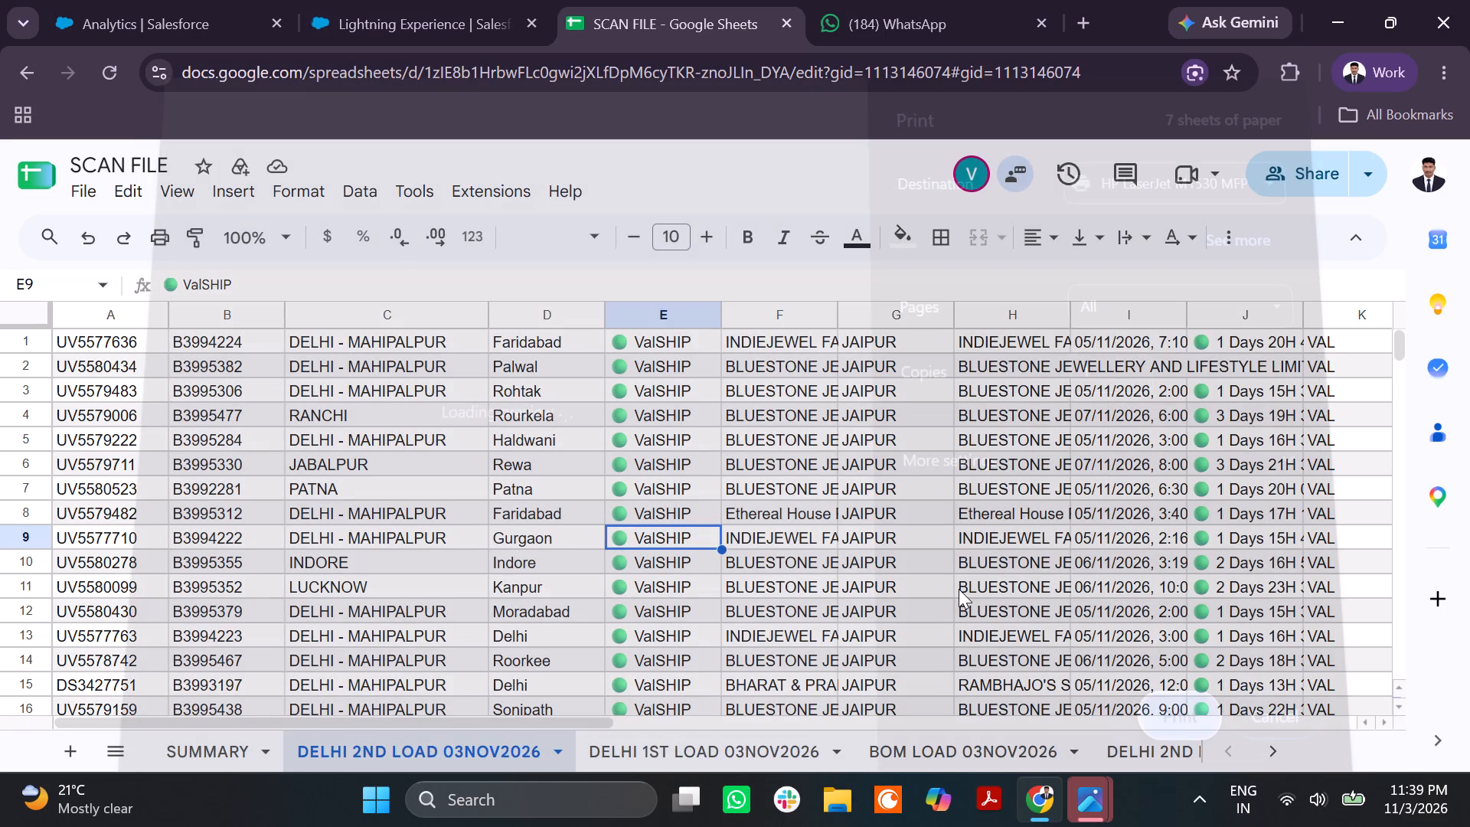
{"action": "left_click", "coordinate": [868, 500]}
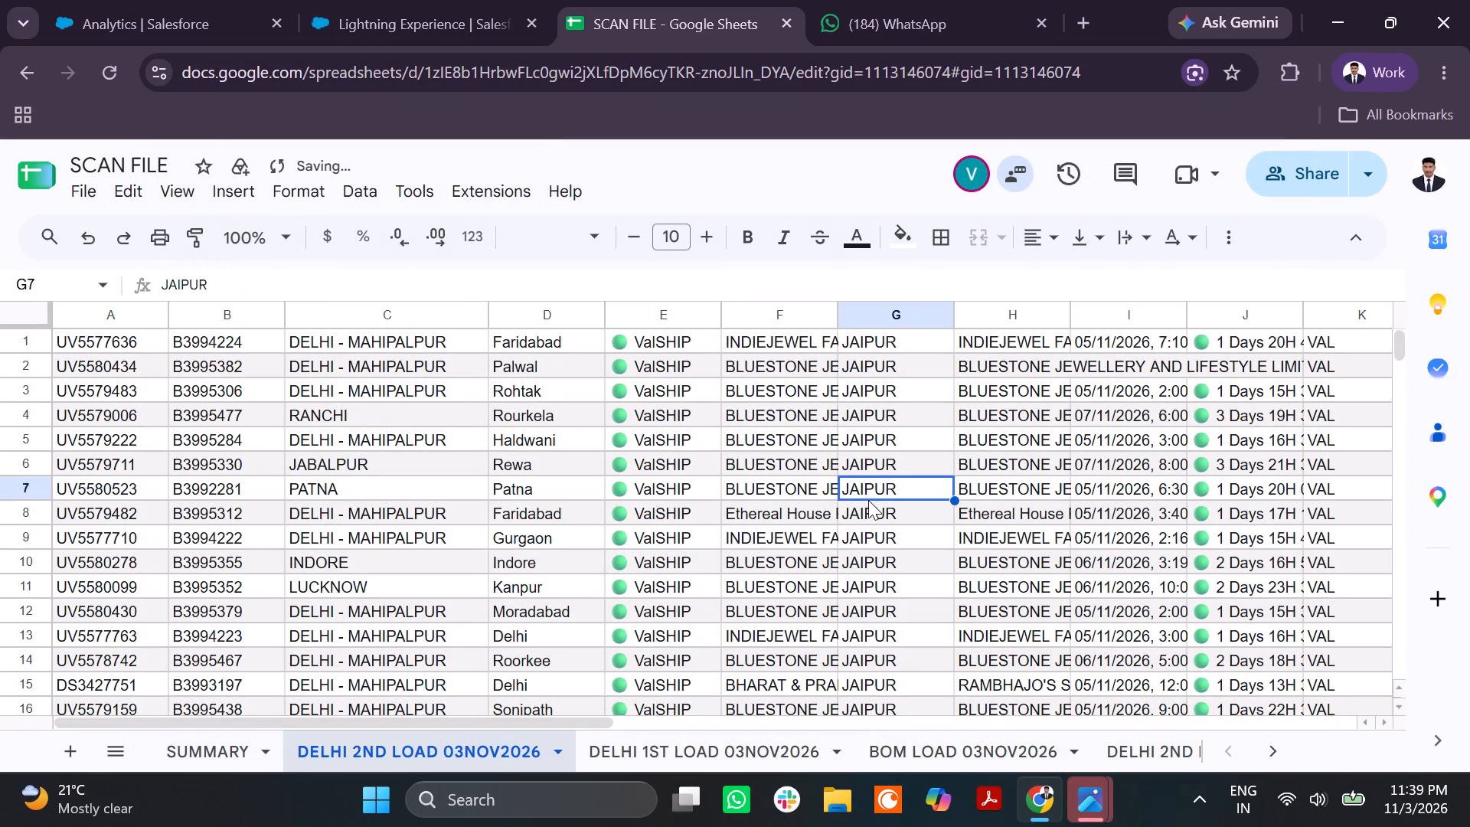
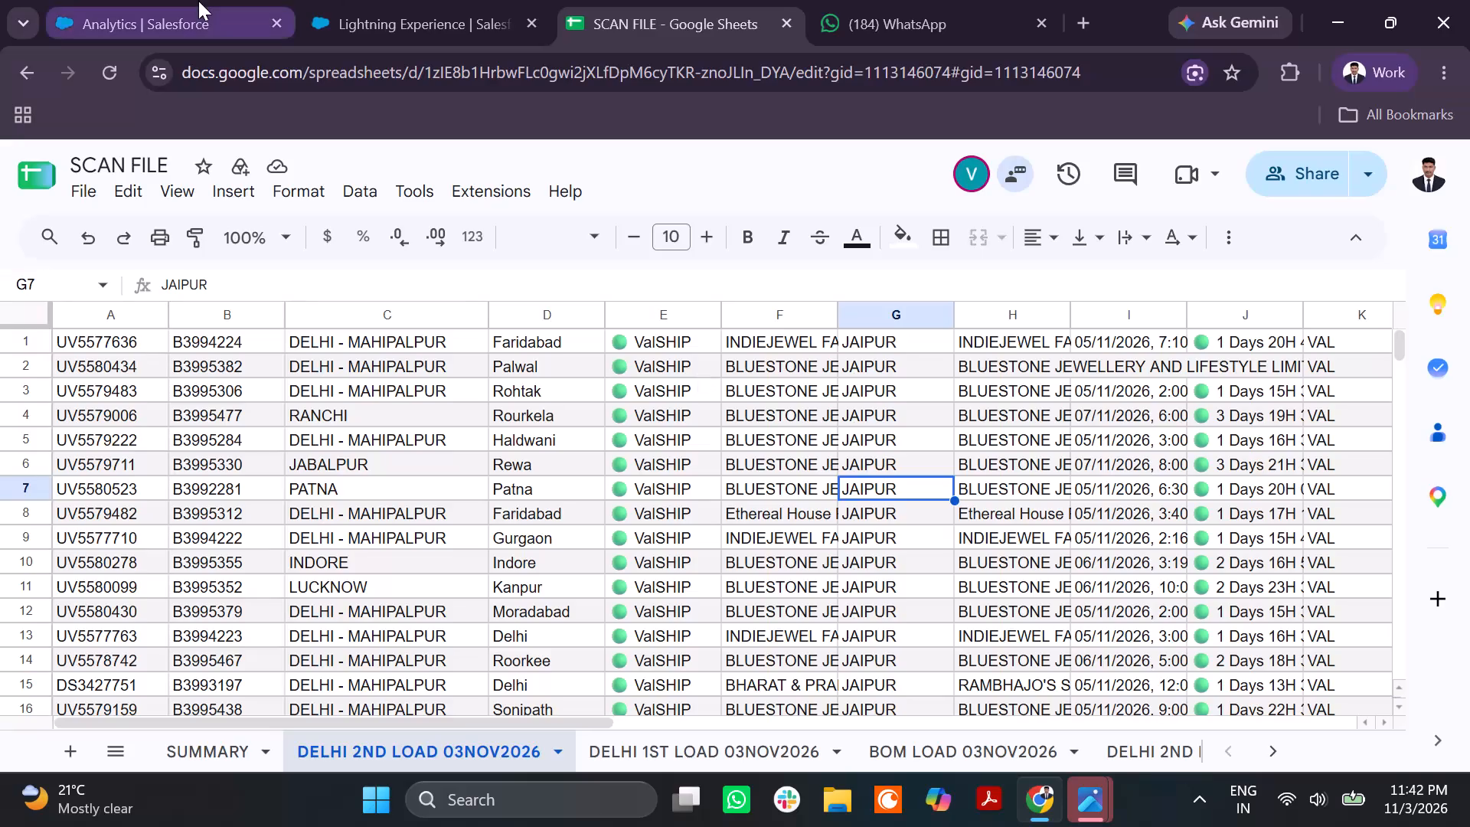
{"action": "left_click", "coordinate": [198, 1]}
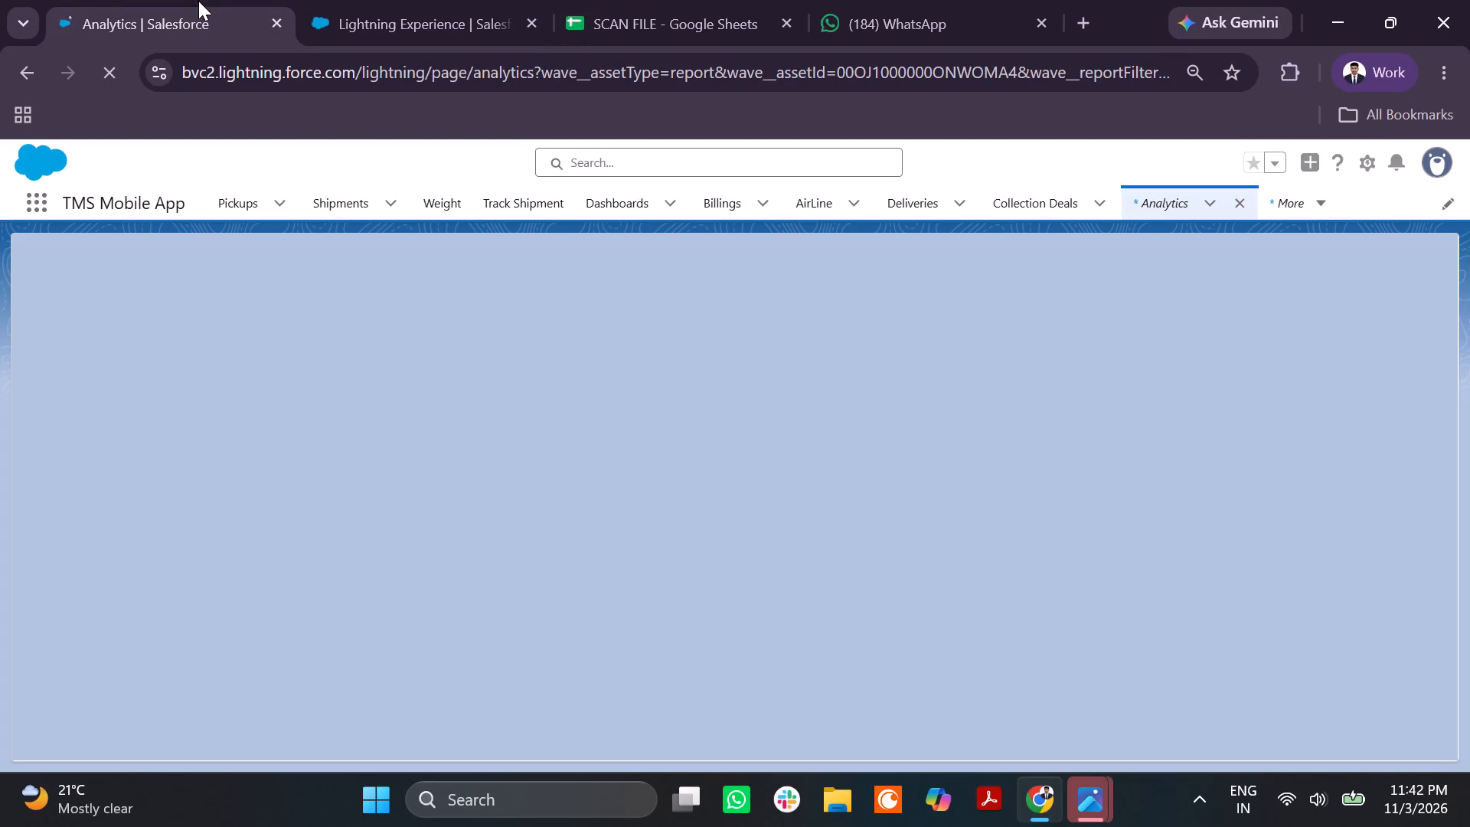
{"action": "left_click", "coordinate": [593, 154]}
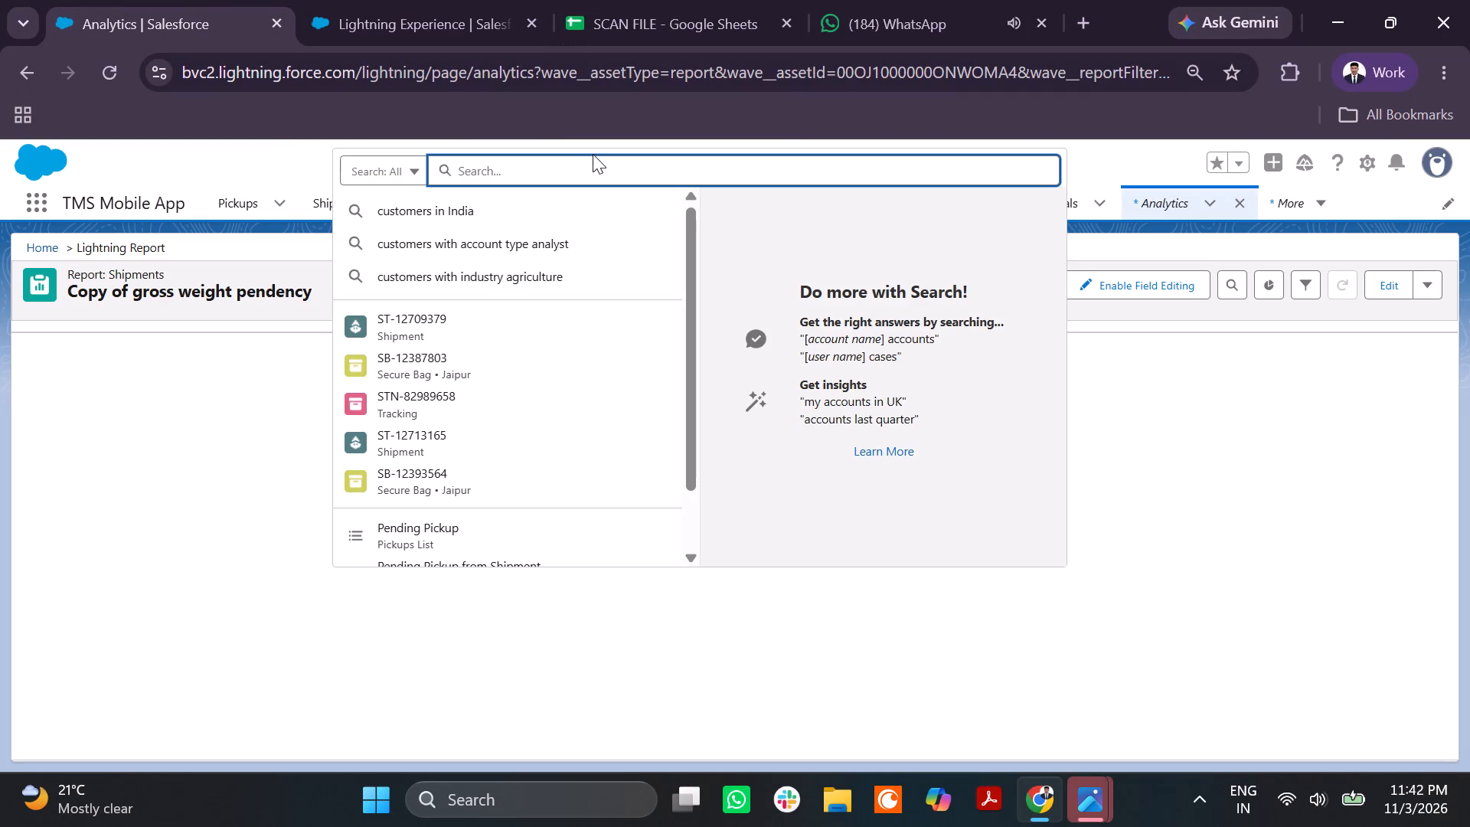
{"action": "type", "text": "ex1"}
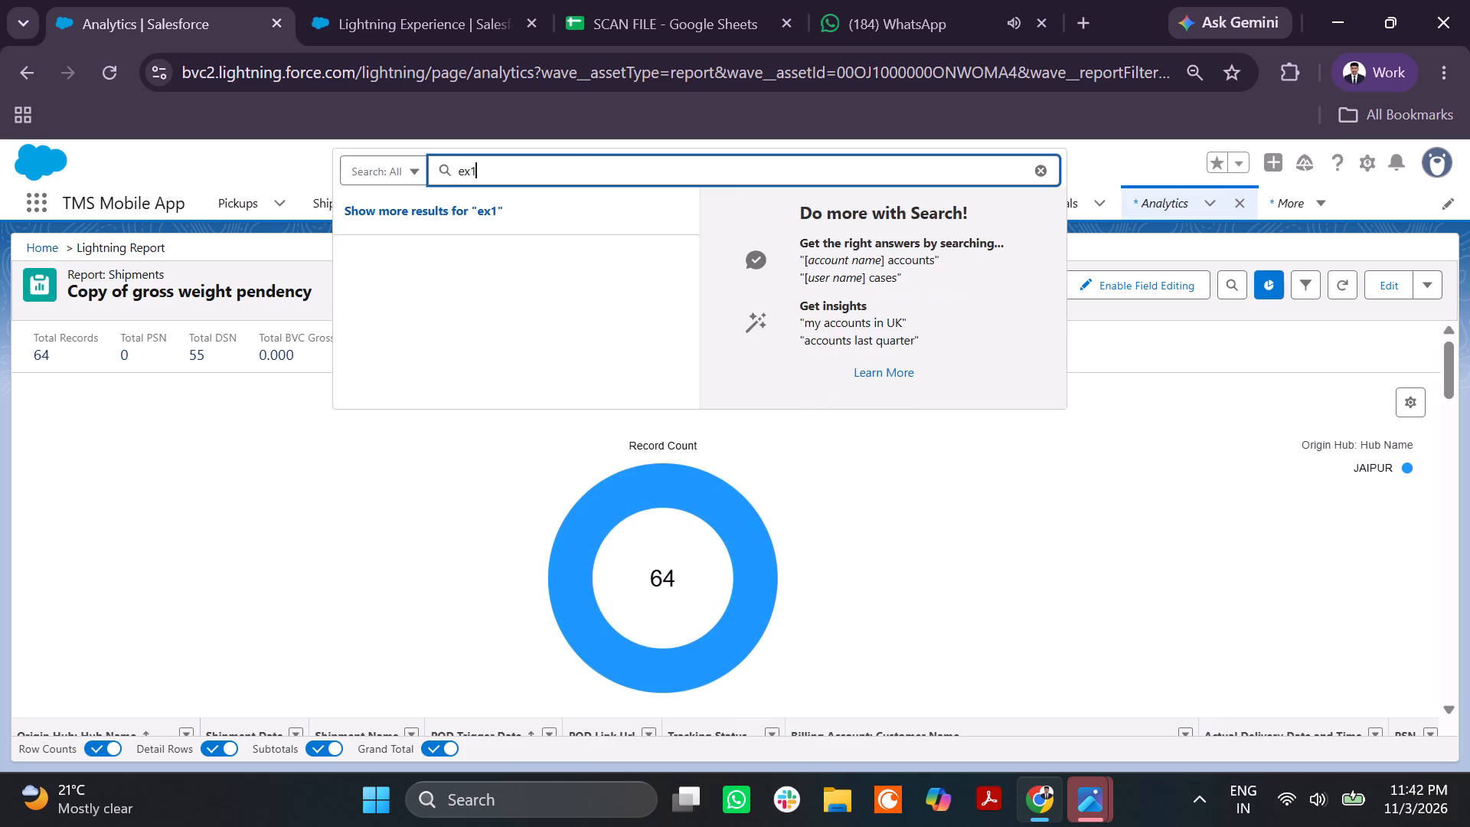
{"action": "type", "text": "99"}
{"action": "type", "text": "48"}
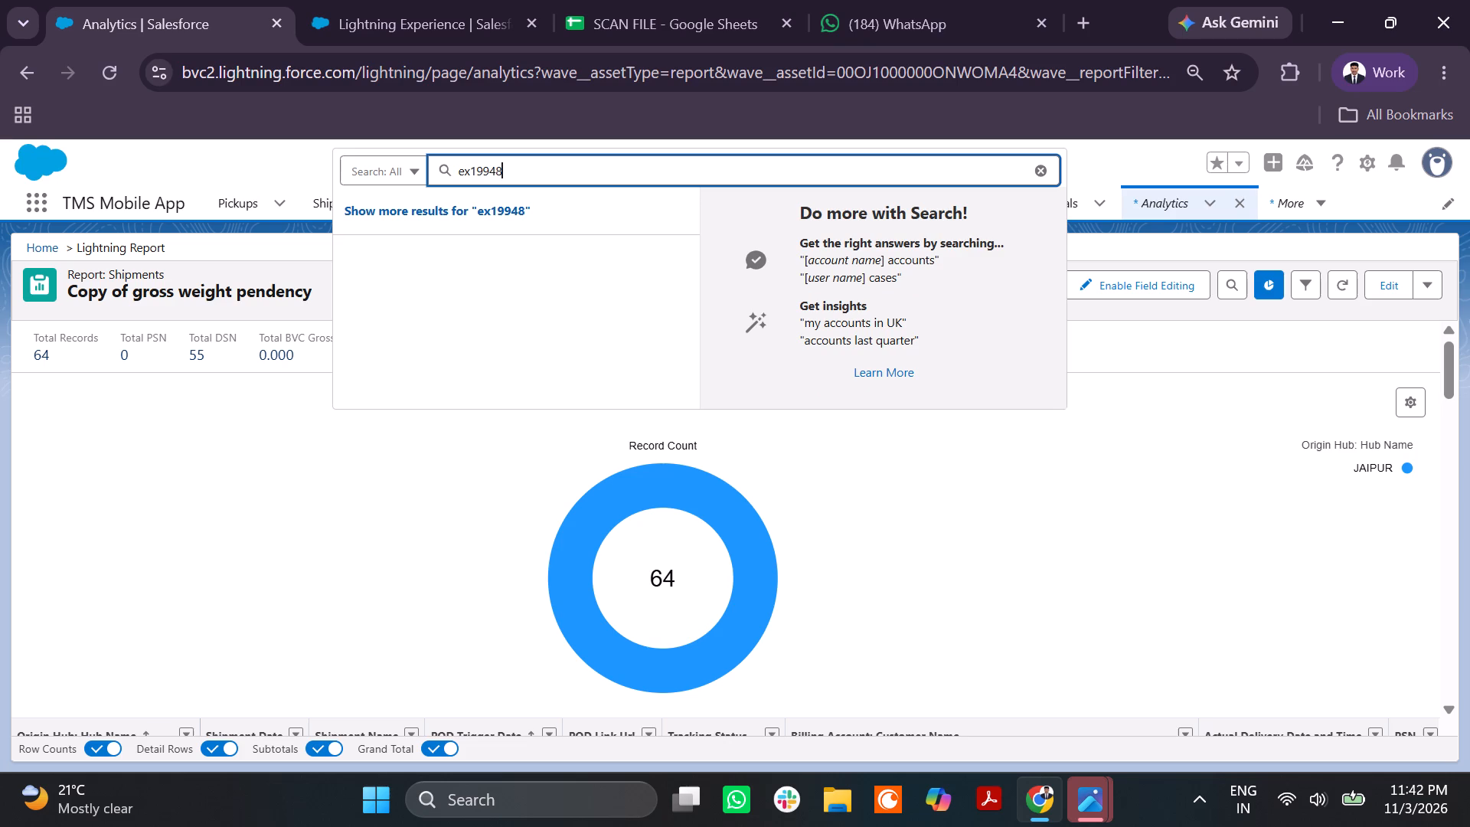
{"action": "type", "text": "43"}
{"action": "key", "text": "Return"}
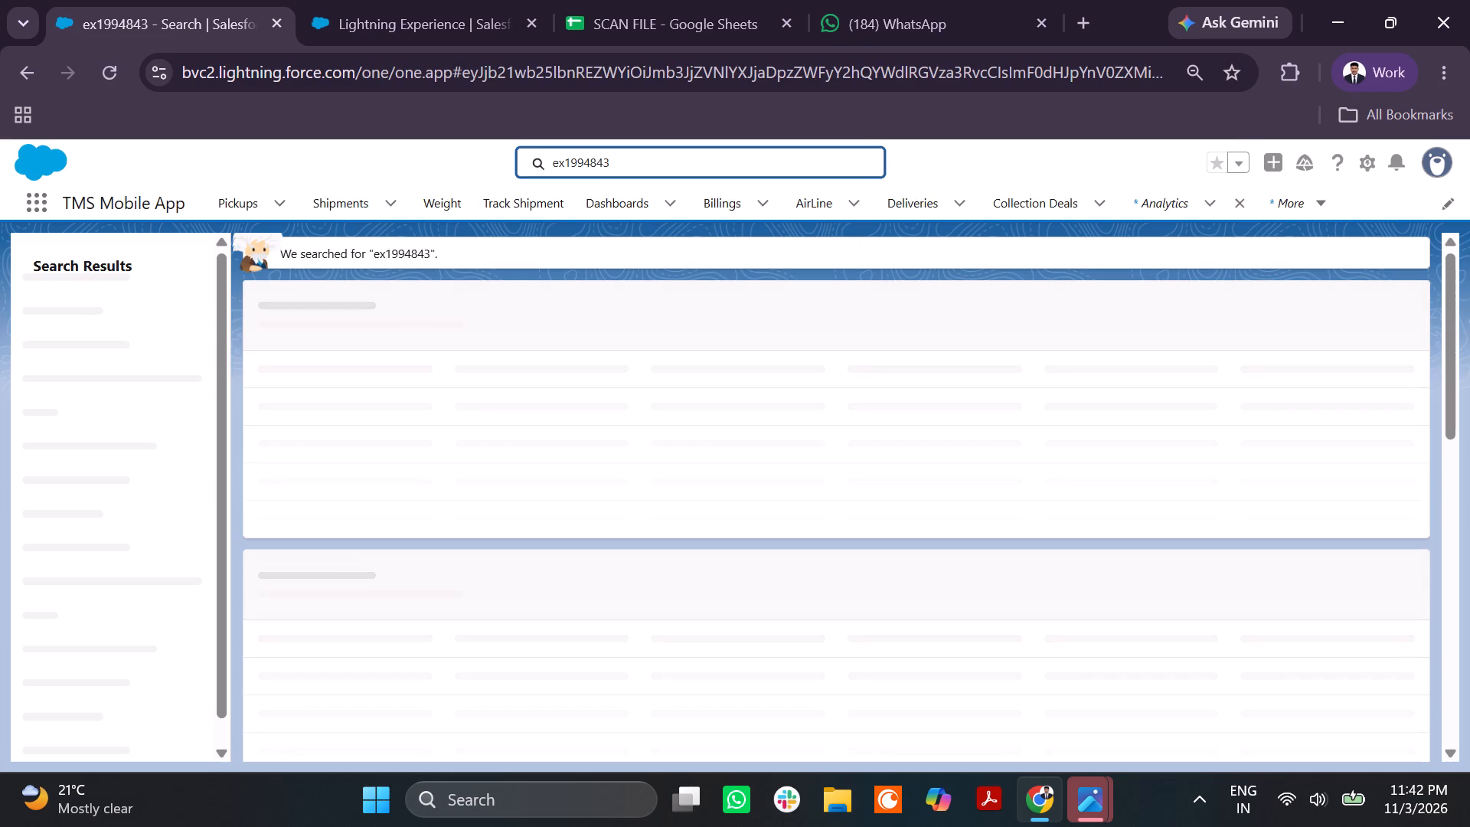
{"action": "left_click", "coordinate": [328, 373]}
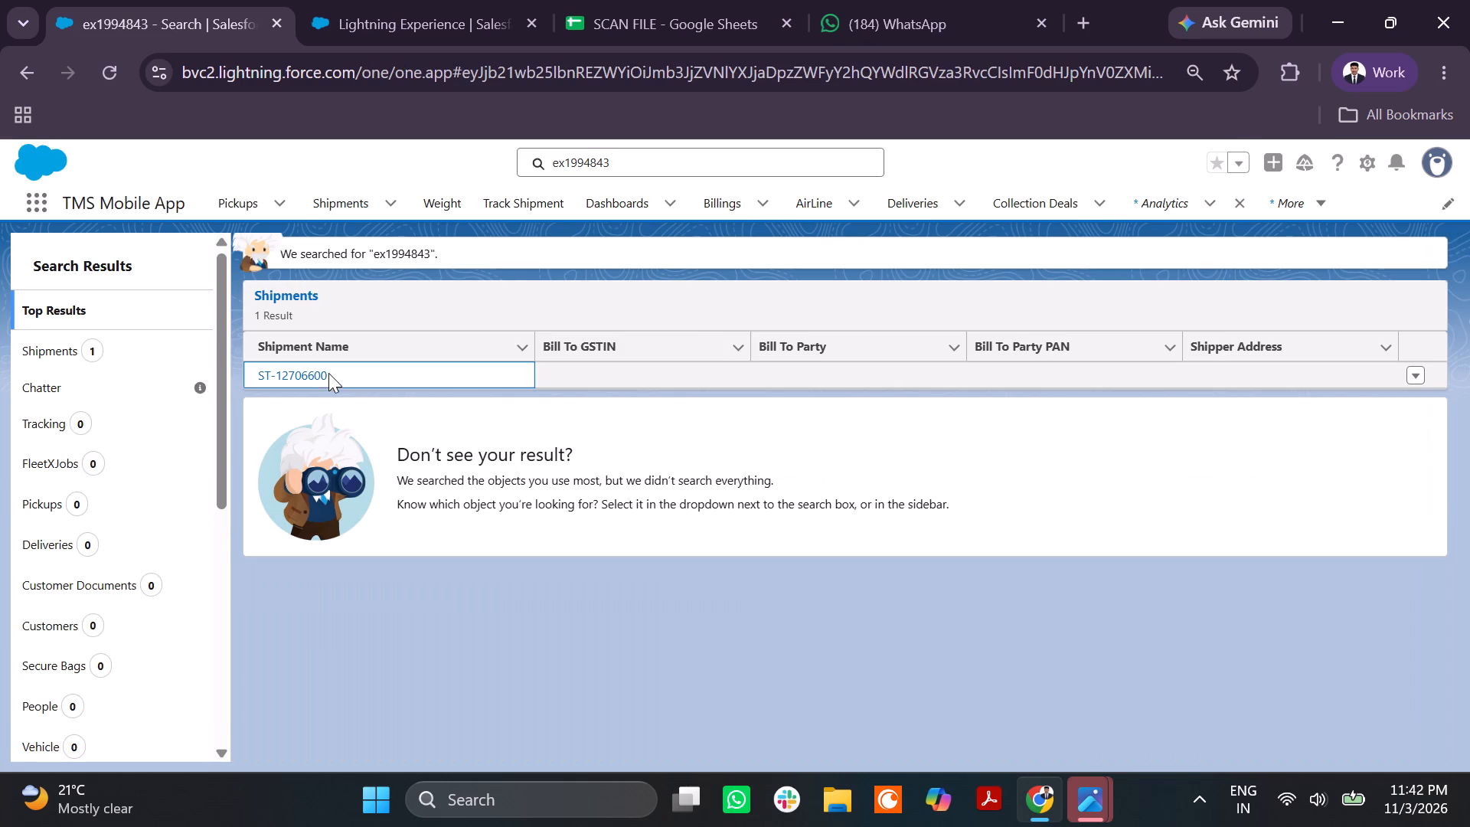
{"action": "left_click", "coordinate": [318, 374]}
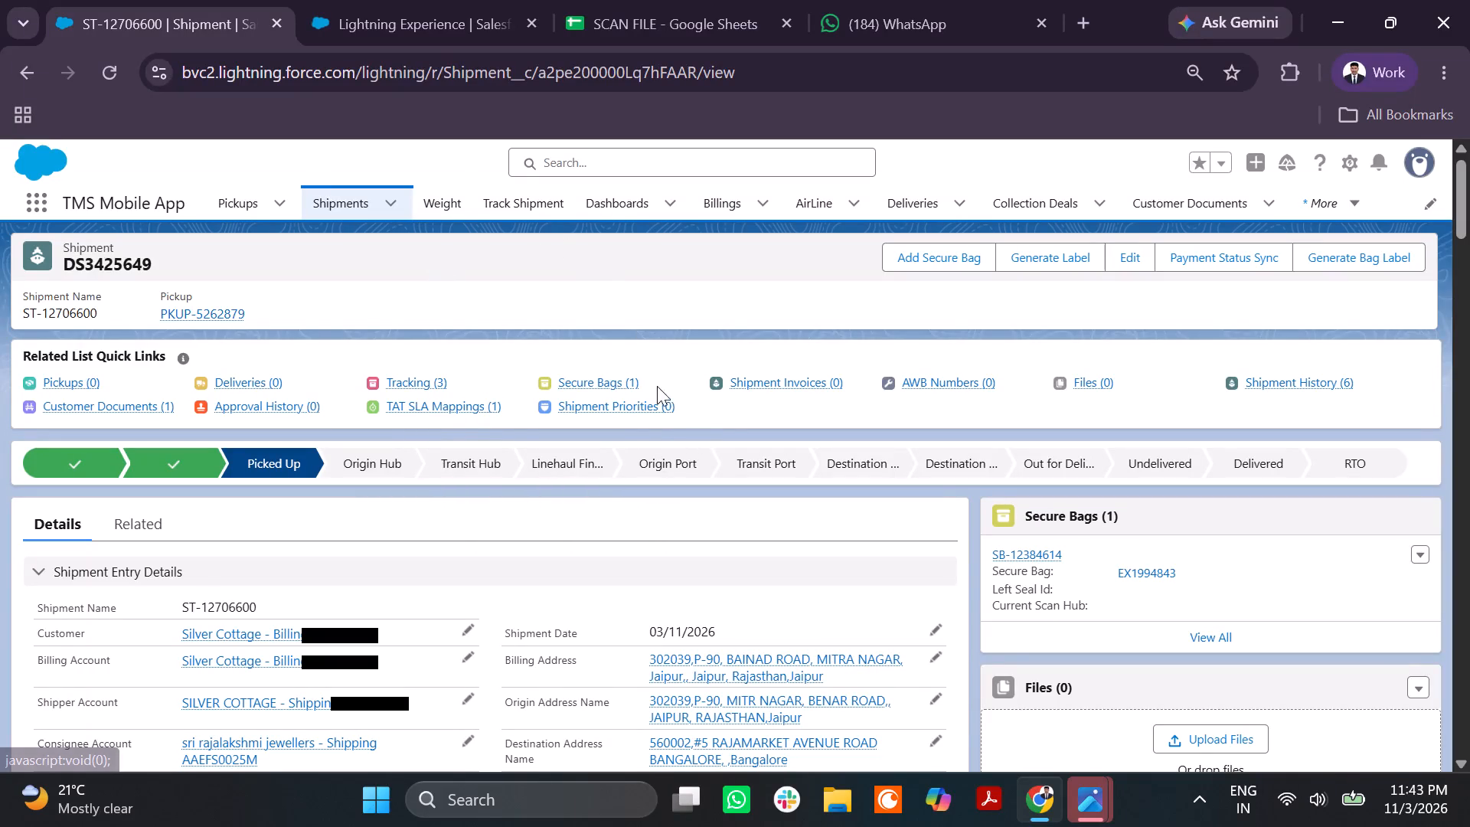
{"action": "left_click", "coordinate": [1056, 247]}
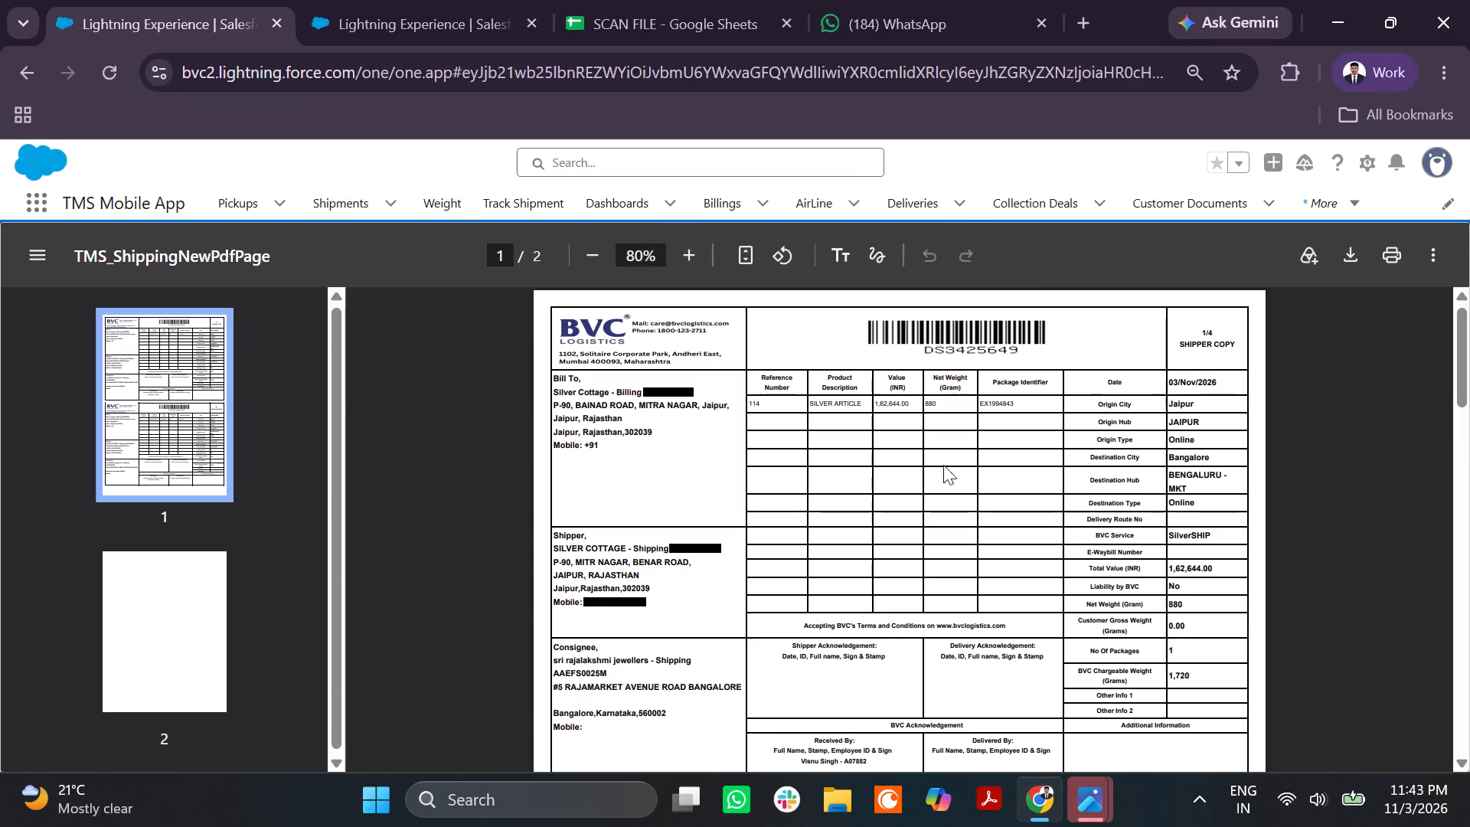
{"action": "left_click", "coordinate": [1385, 263]}
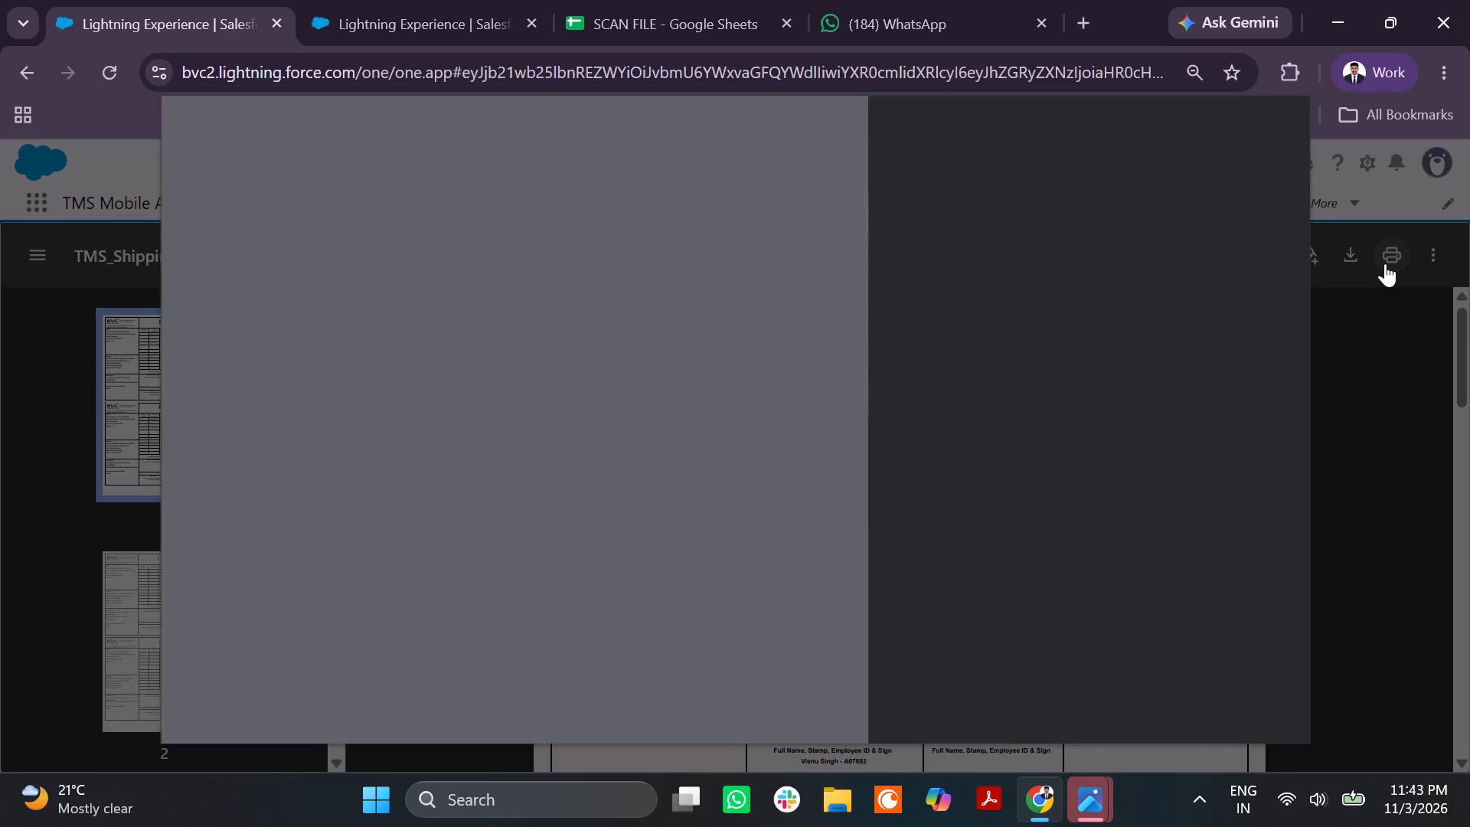
{"action": "left_click", "coordinate": [1253, 209]}
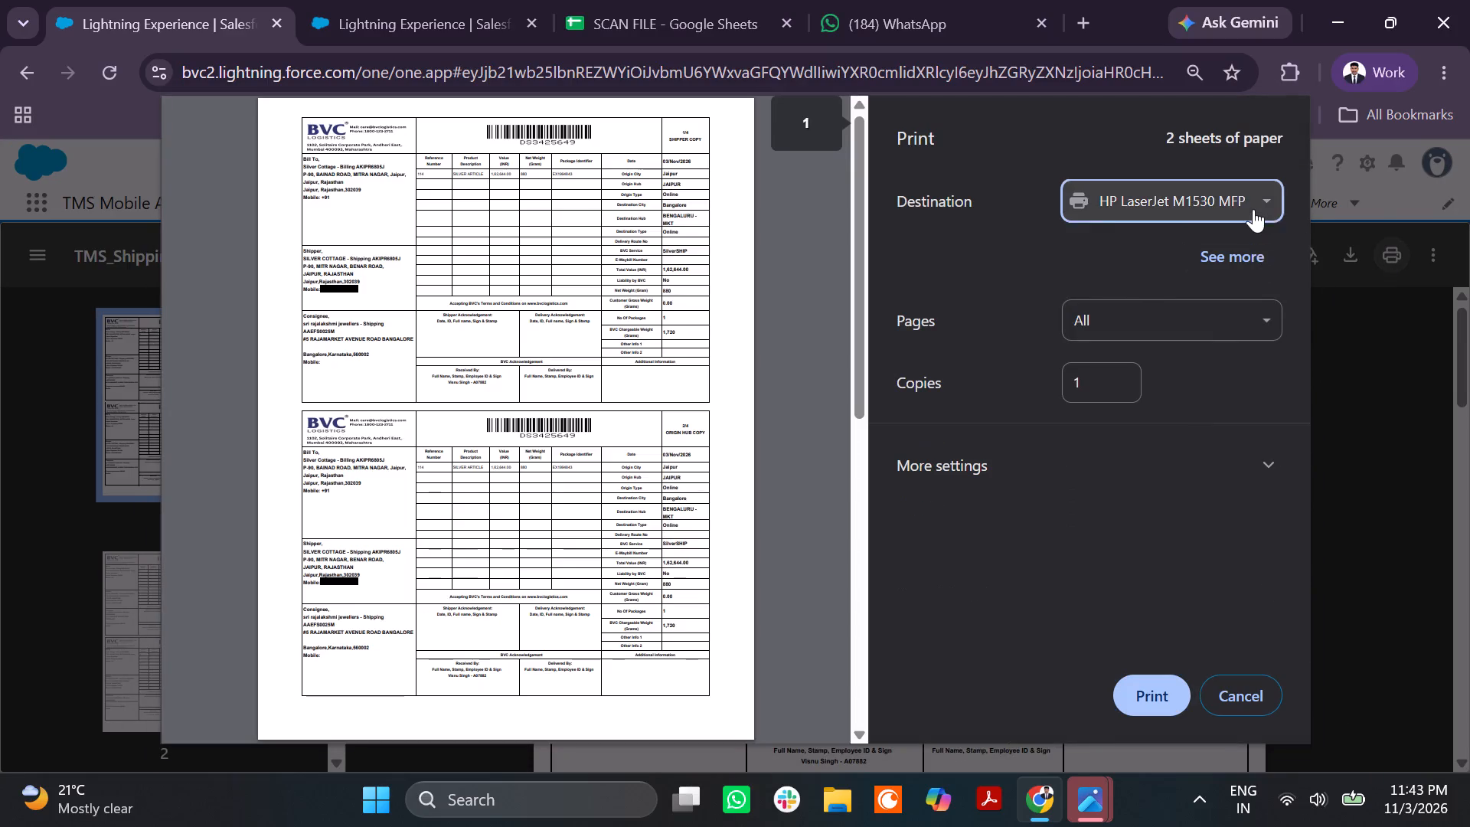
{"action": "left_click", "coordinate": [1171, 332]}
{"action": "left_click", "coordinate": [1102, 433]}
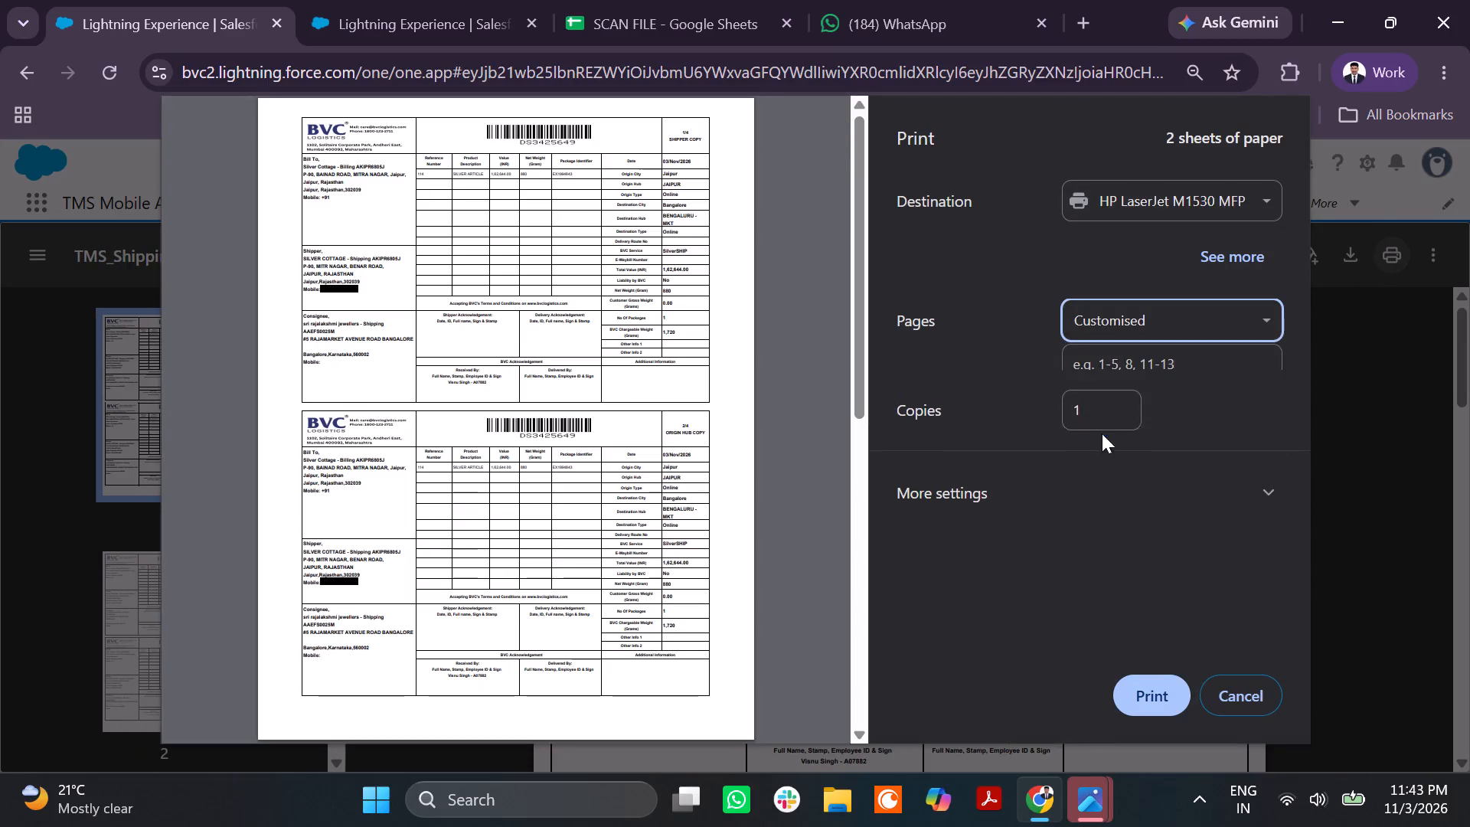
{"action": "key", "text": "1"}
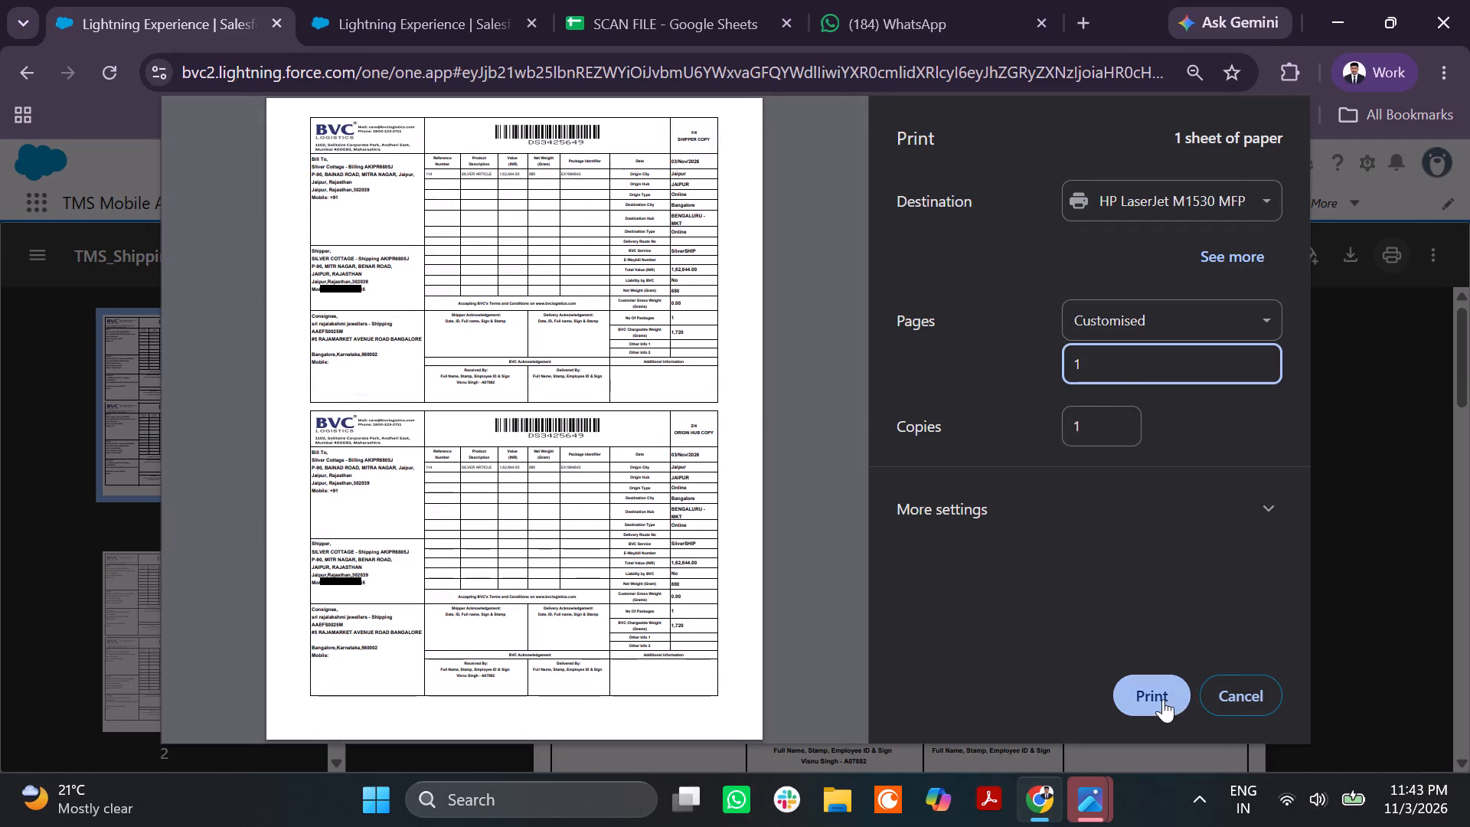
{"action": "left_click", "coordinate": [1163, 699]}
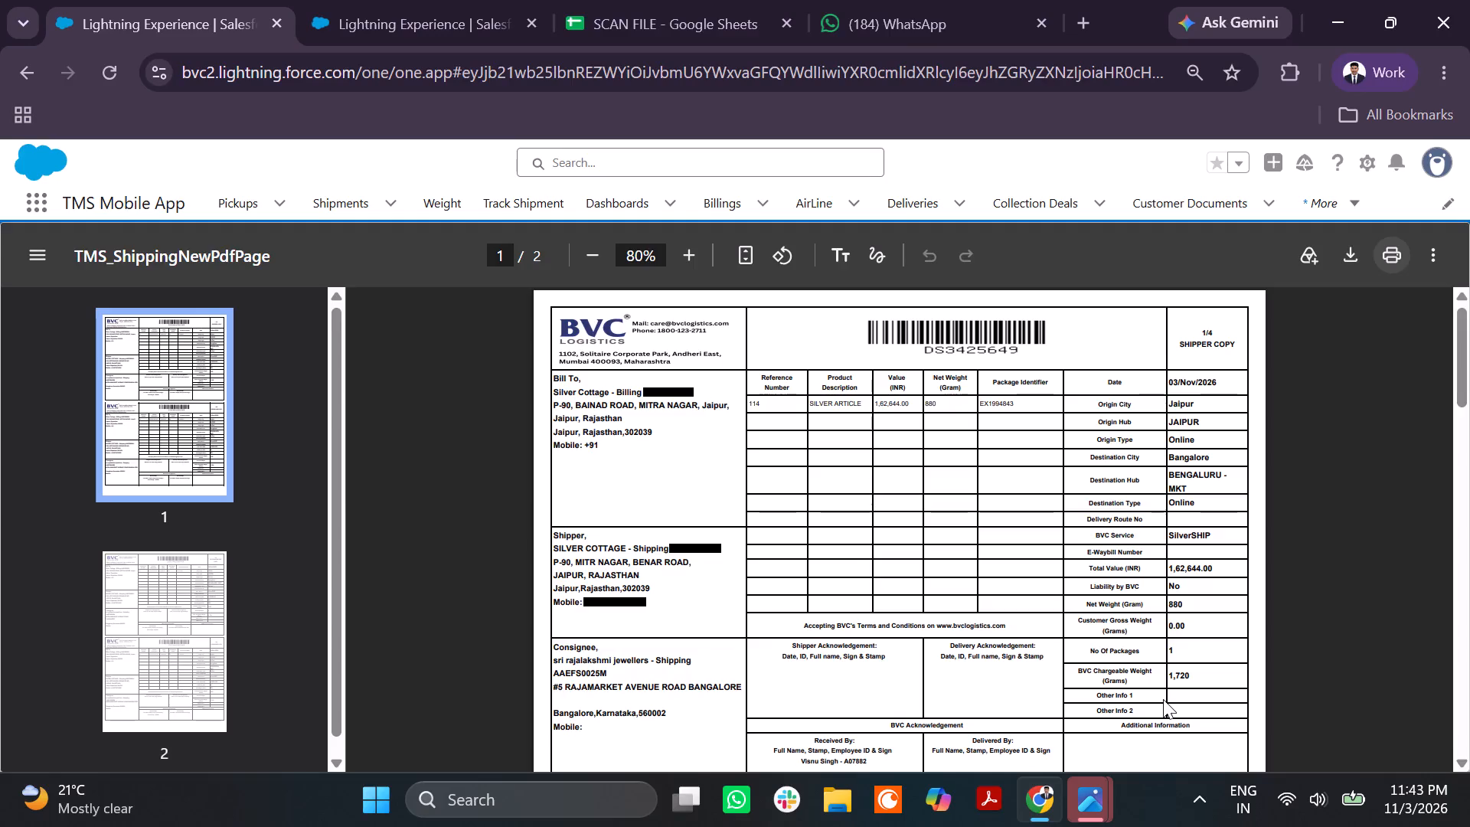
{"action": "left_click", "coordinate": [636, 167]}
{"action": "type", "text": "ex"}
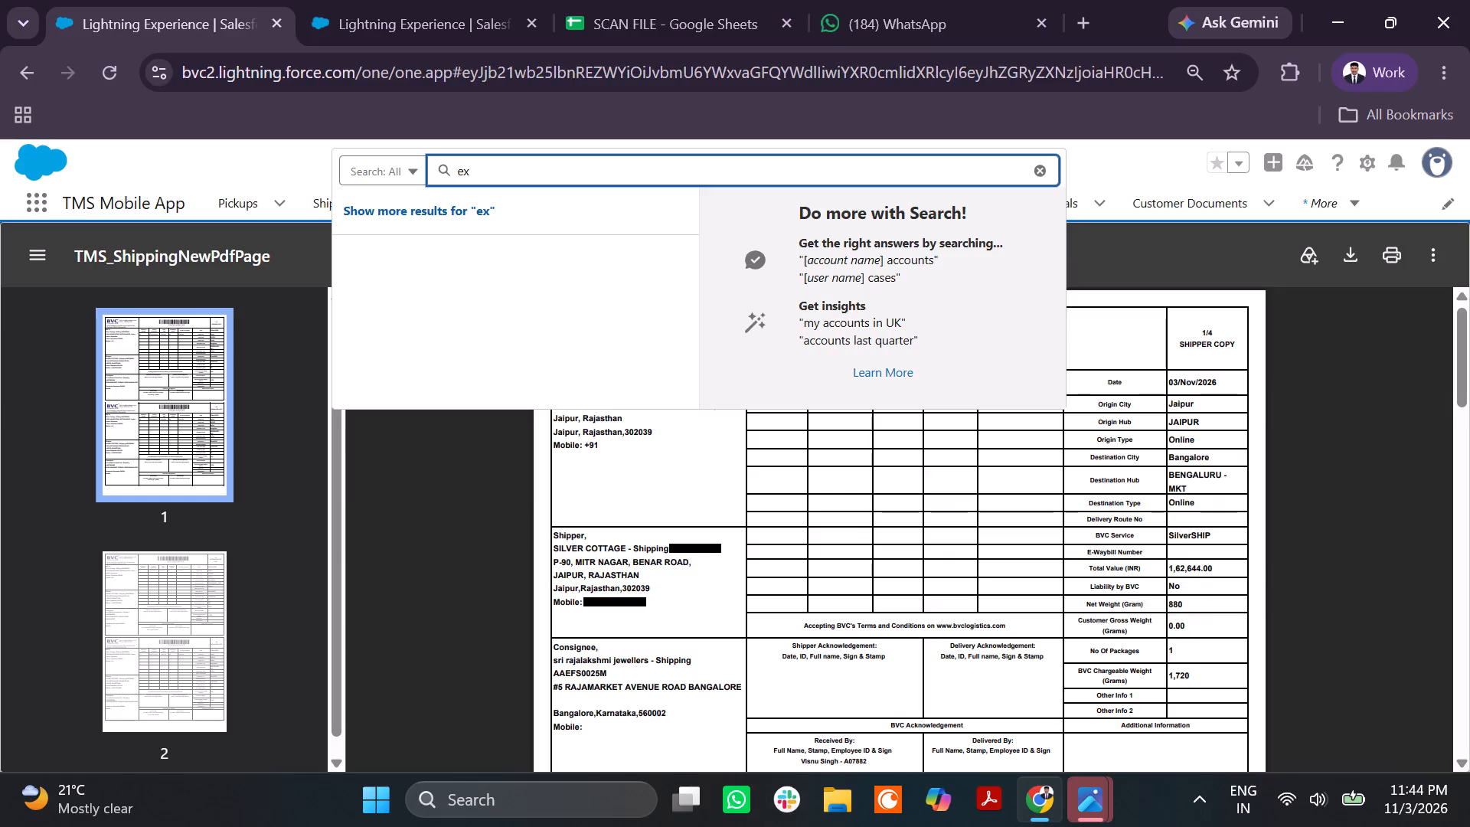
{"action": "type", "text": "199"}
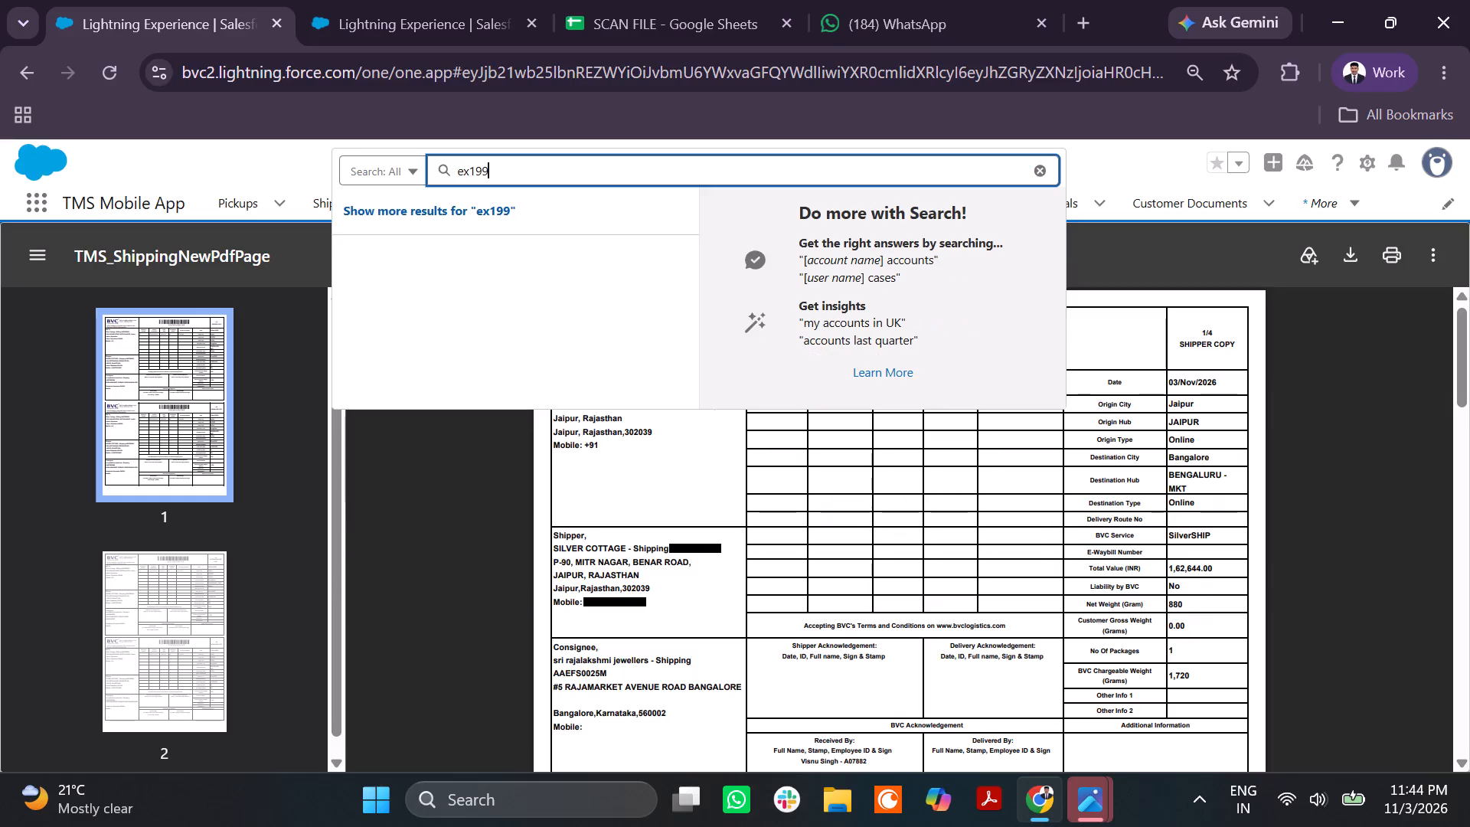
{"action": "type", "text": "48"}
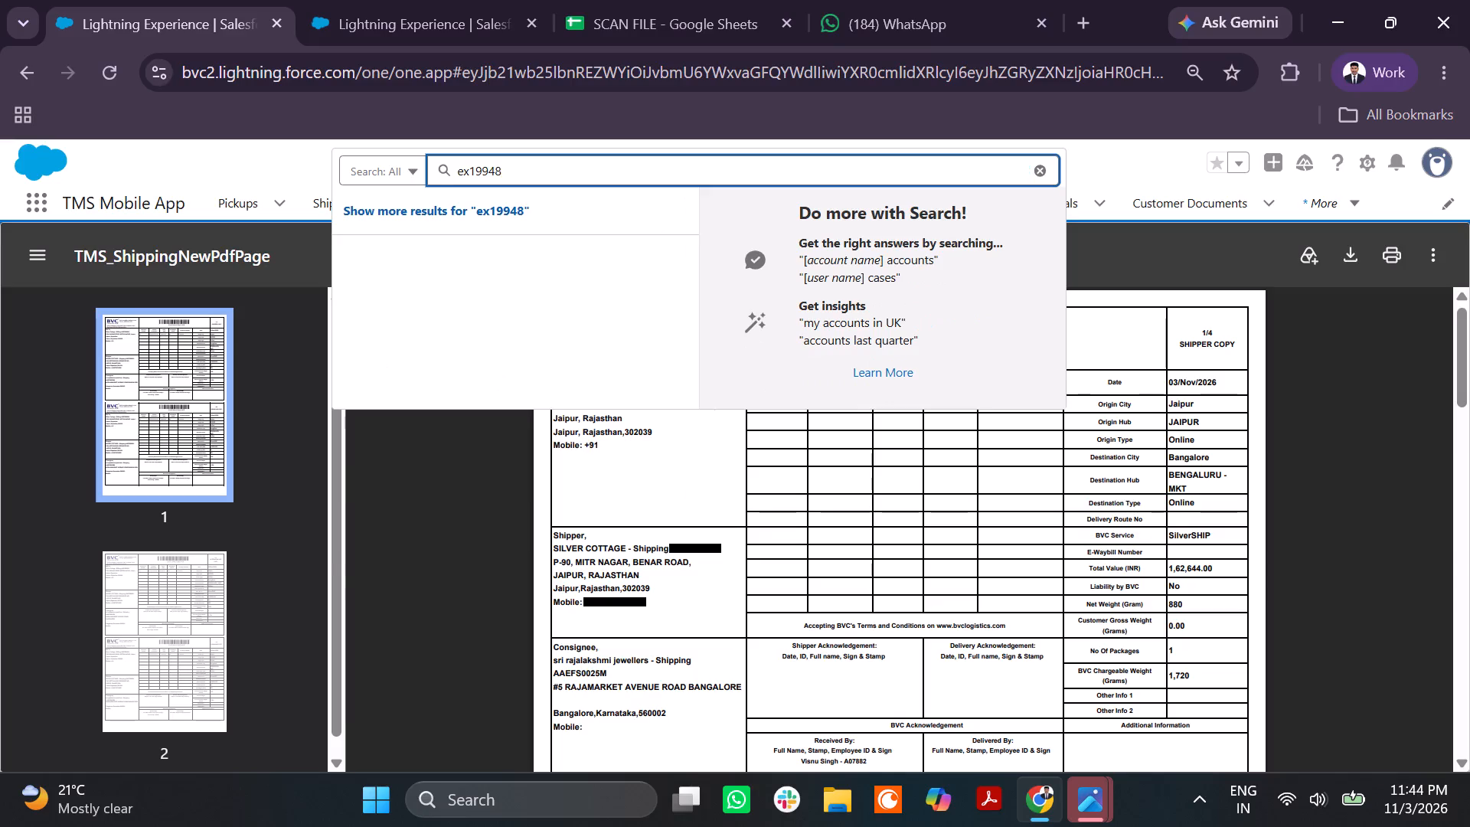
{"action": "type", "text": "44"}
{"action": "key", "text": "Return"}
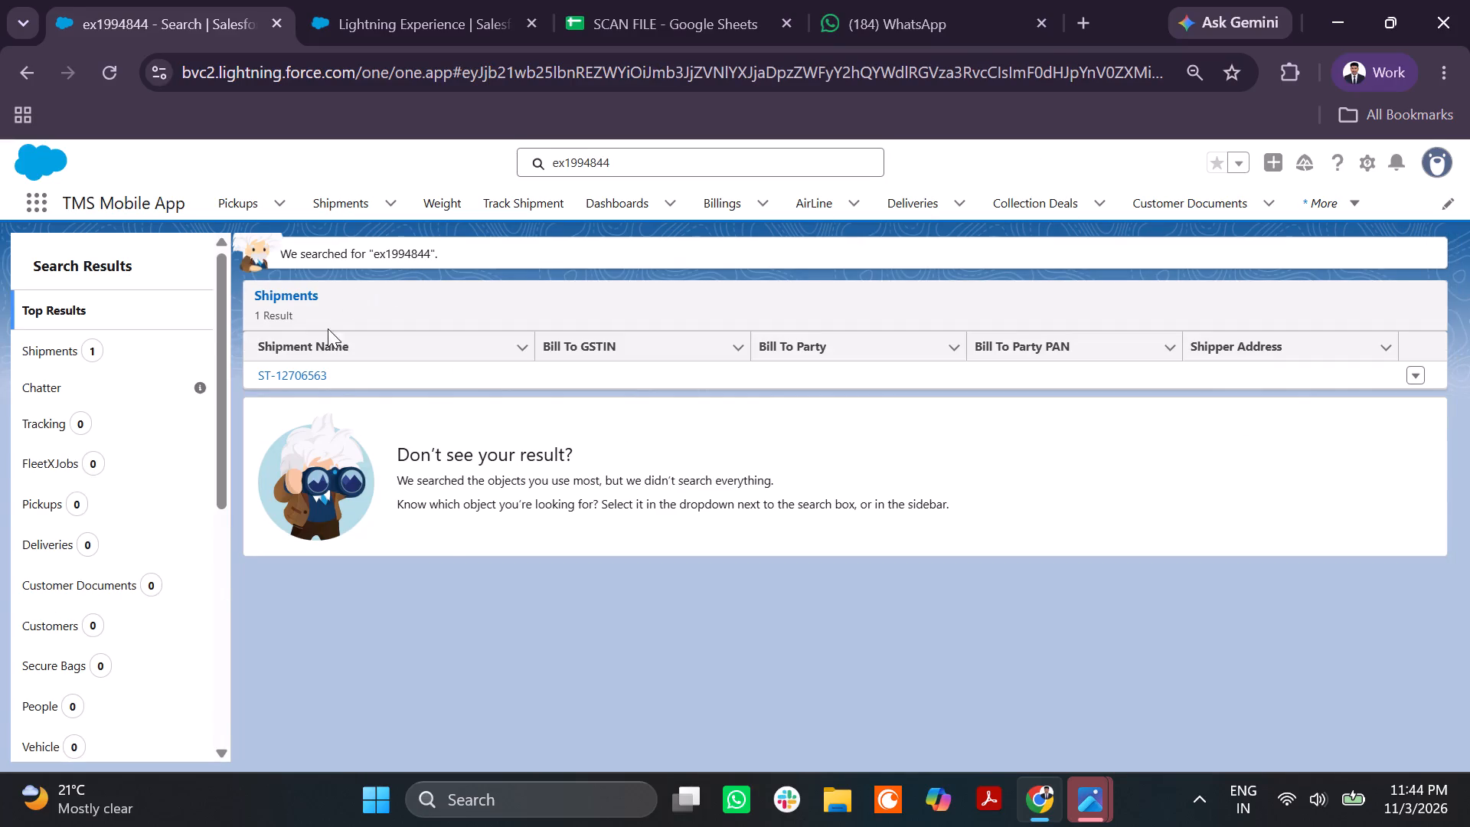
{"action": "left_click", "coordinate": [308, 368]}
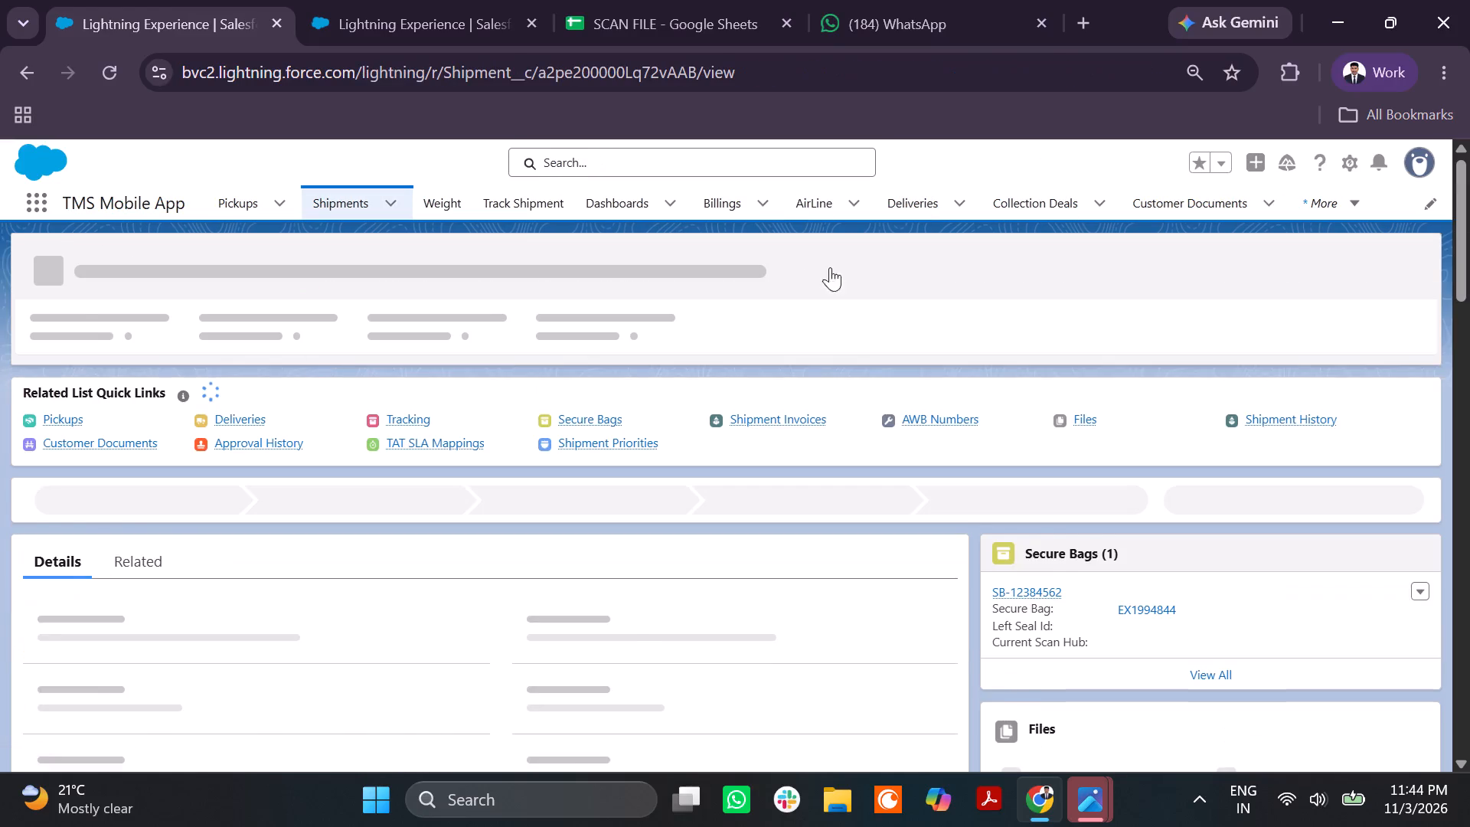
{"action": "left_click", "coordinate": [1046, 244]}
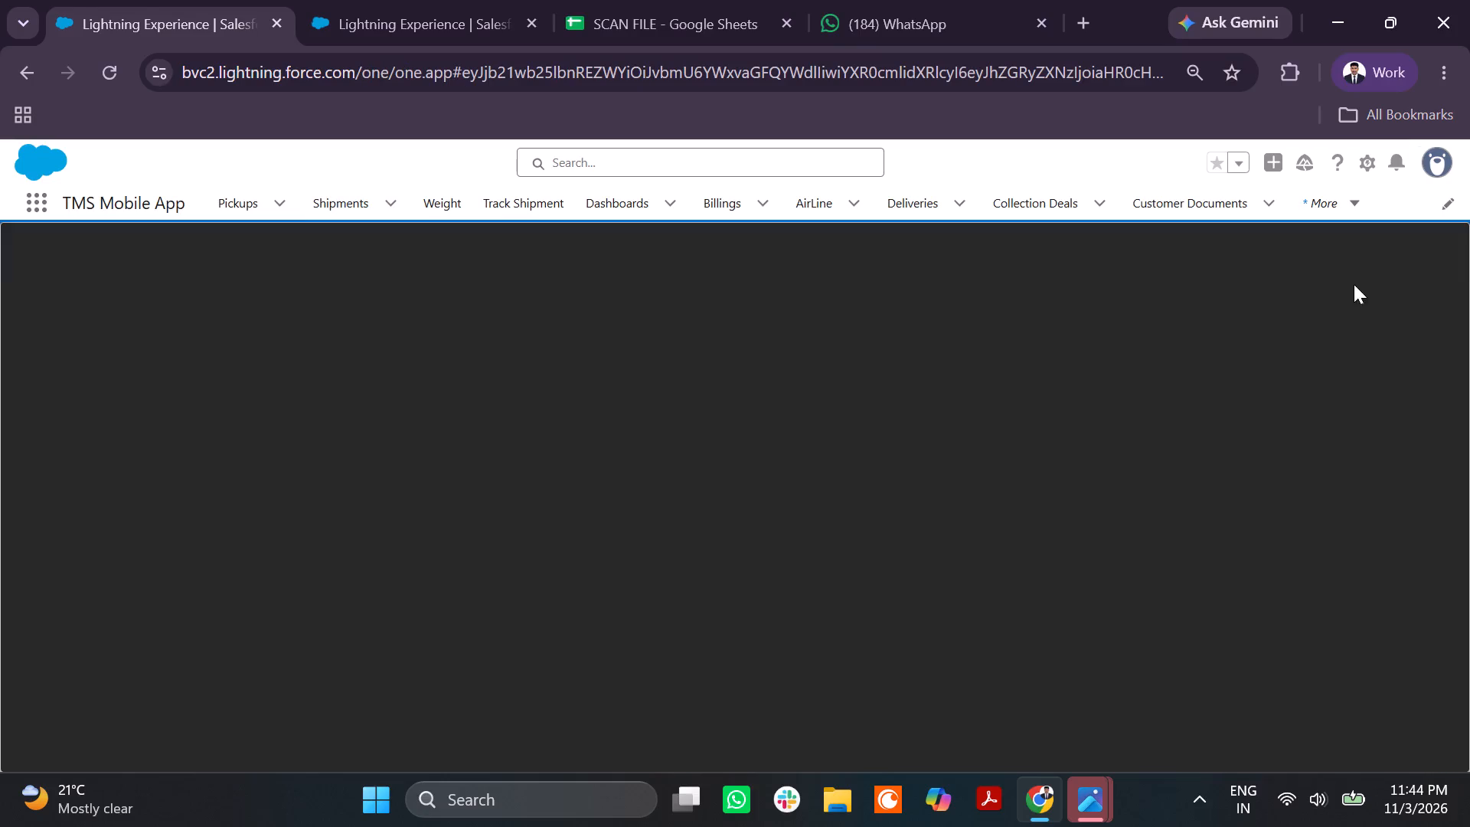
{"action": "left_click", "coordinate": [1380, 266]}
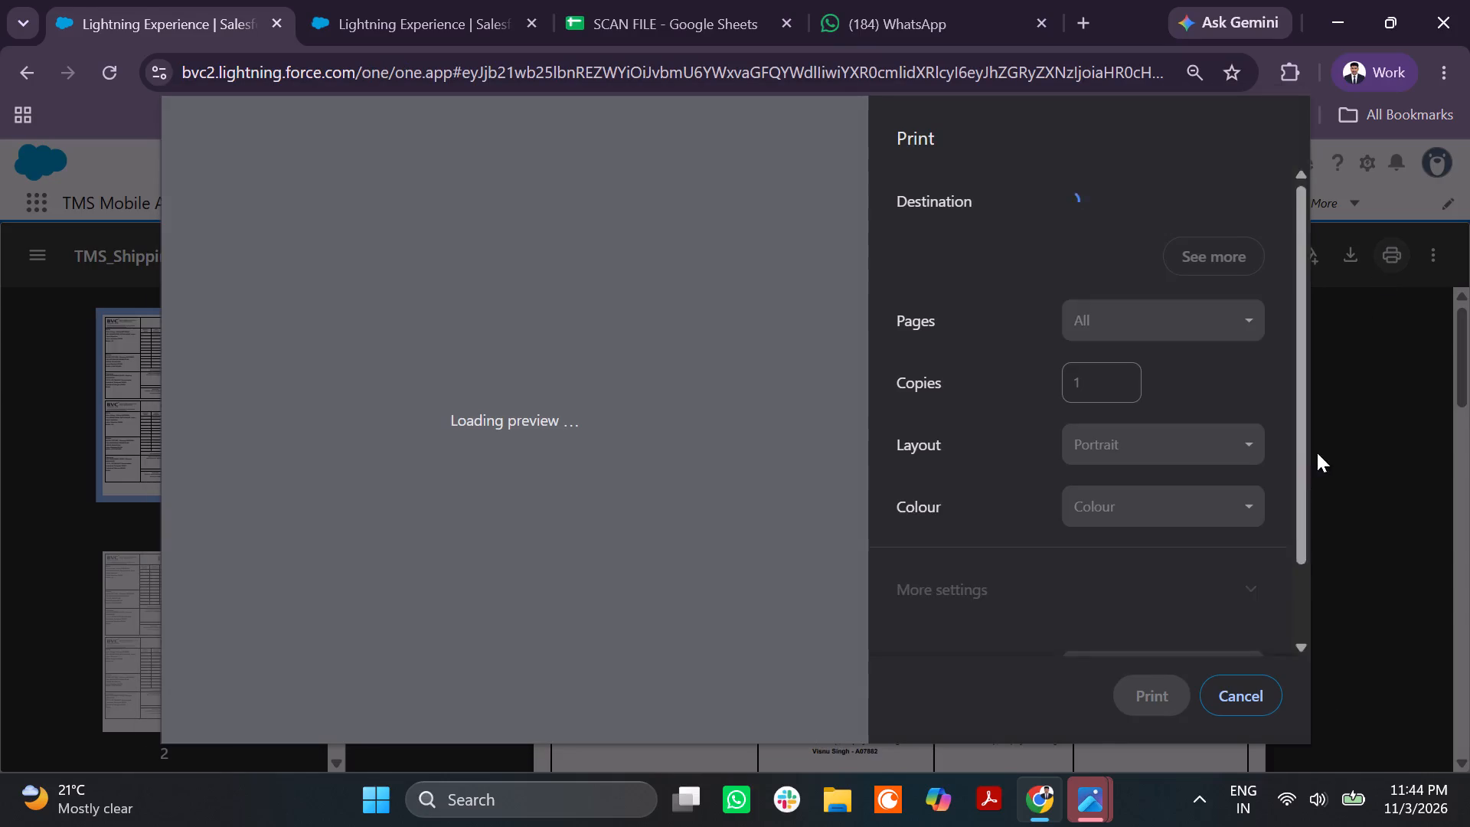
{"action": "left_click", "coordinate": [1213, 335]}
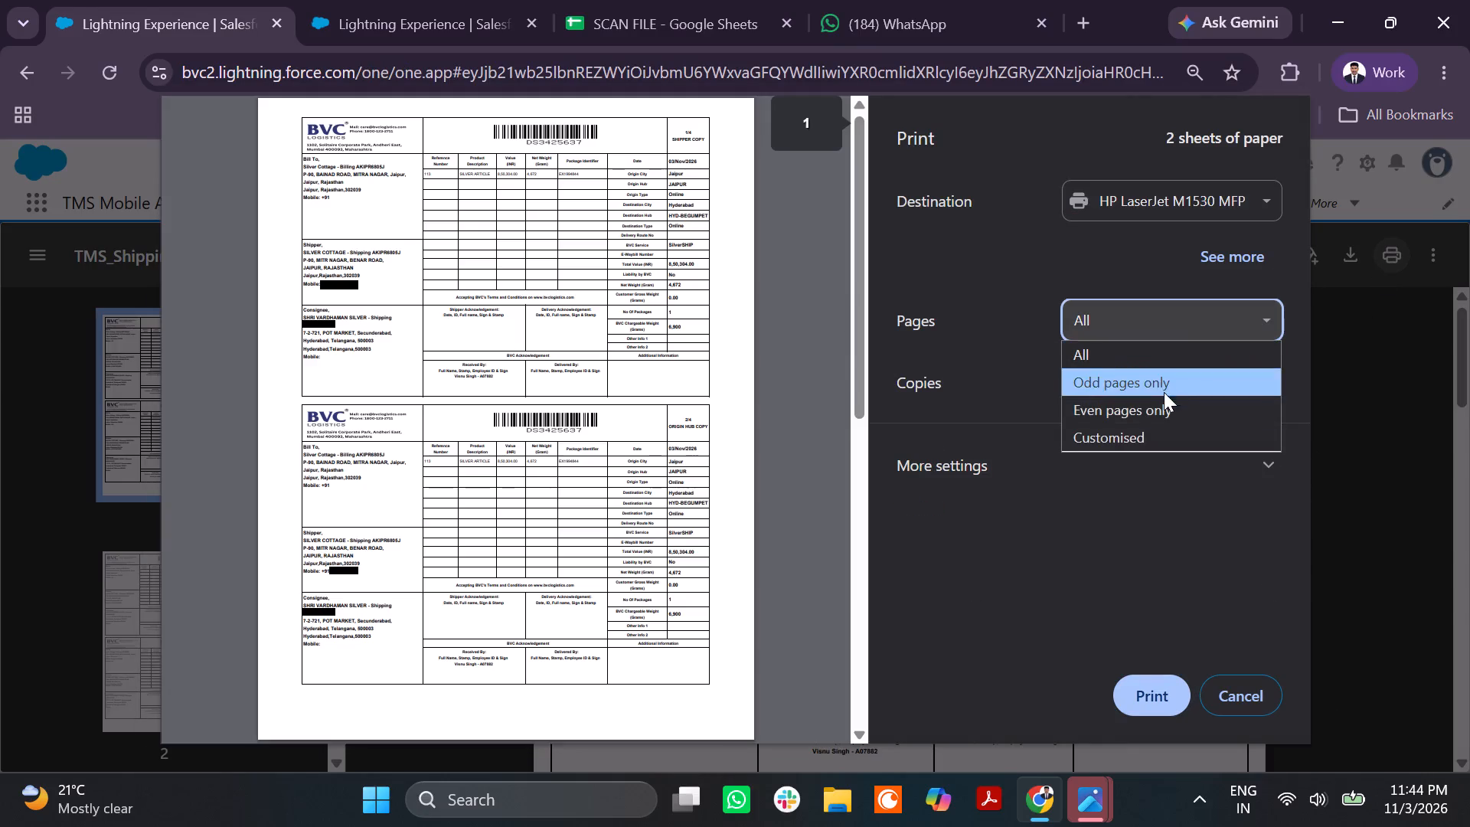
{"action": "left_click", "coordinate": [1127, 428]}
{"action": "key", "text": "1"}
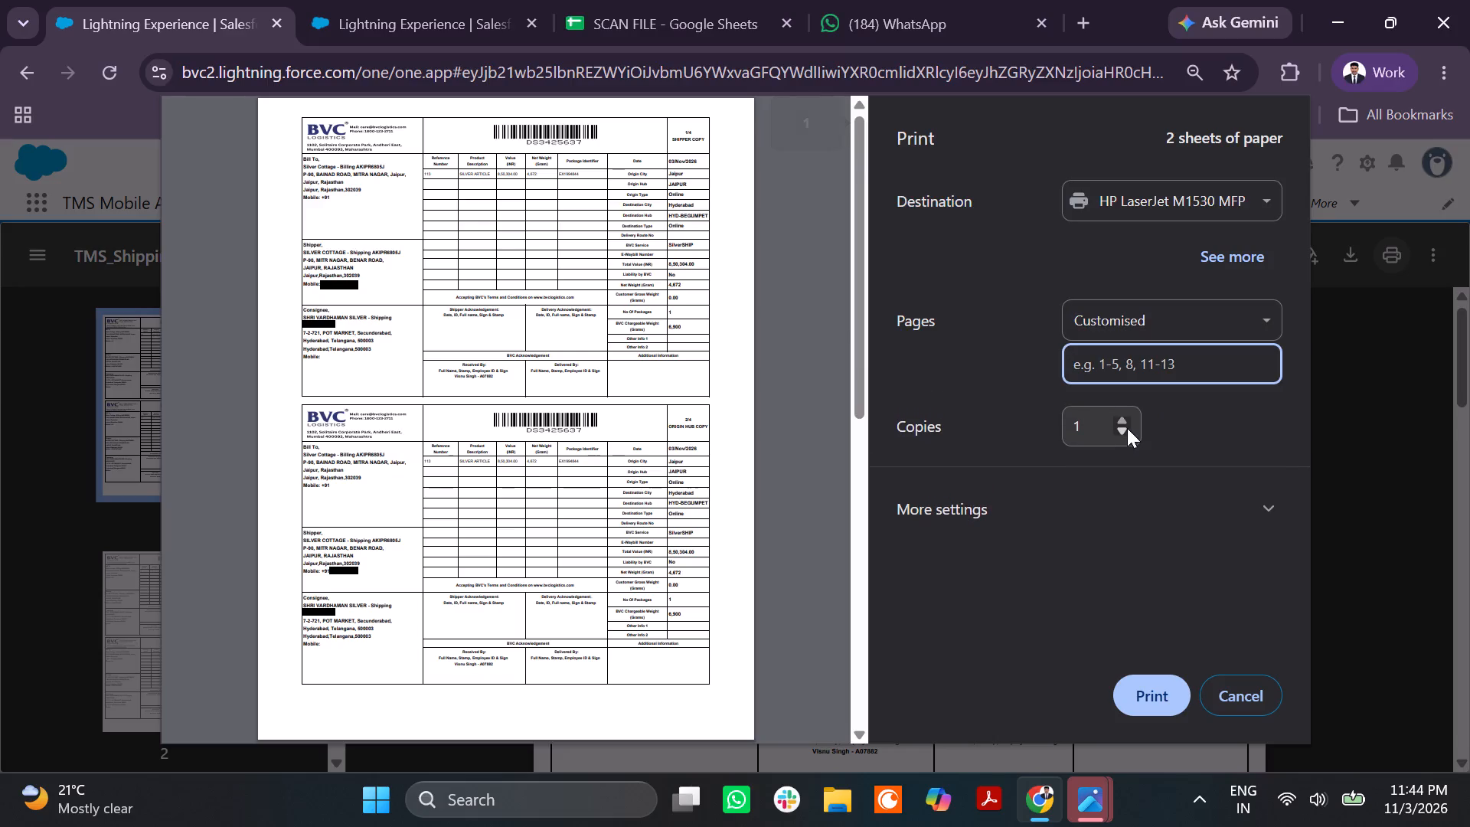
{"action": "key", "text": "1"}
{"action": "left_click", "coordinate": [1154, 684]}
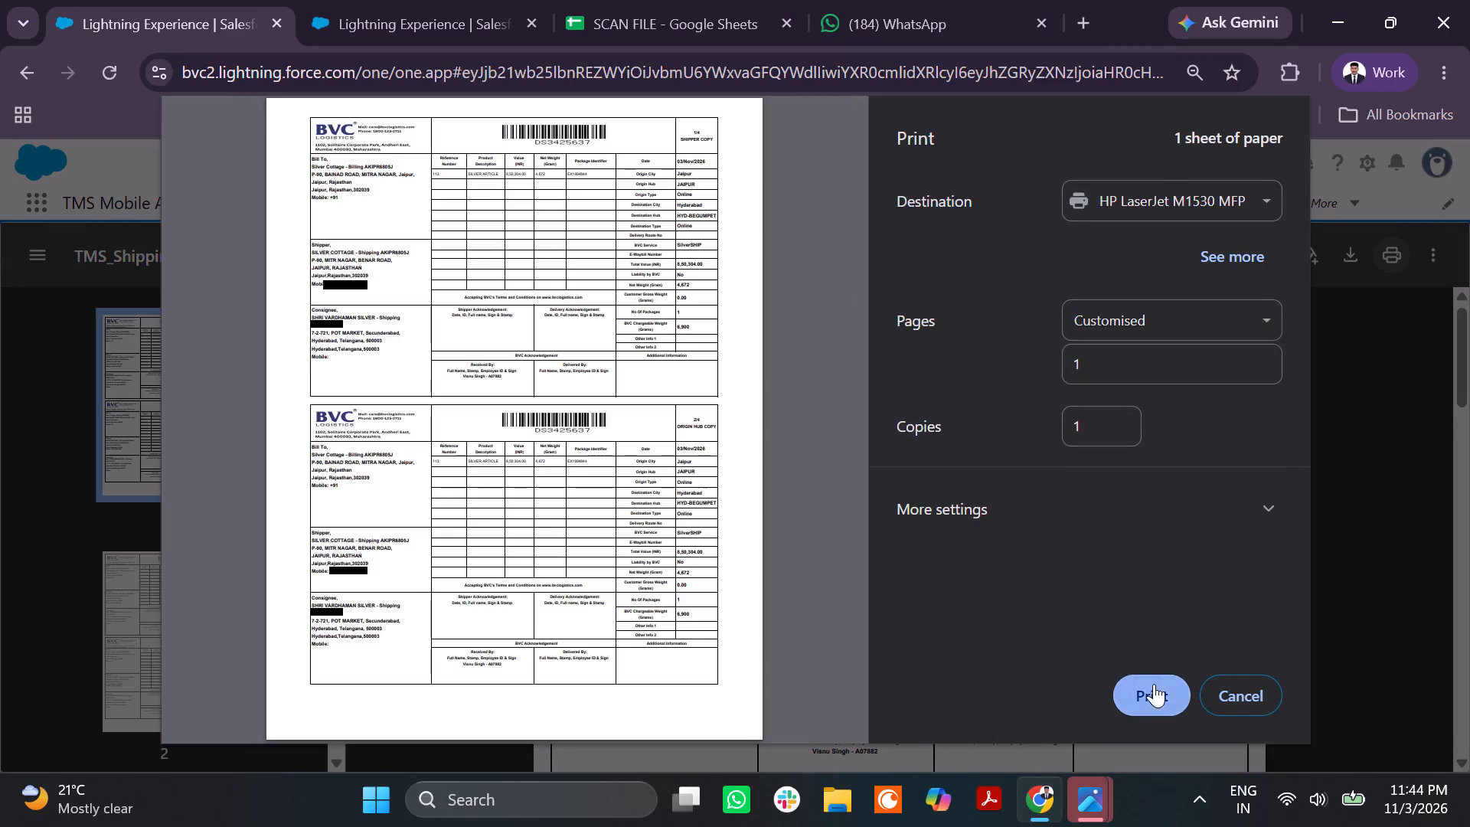
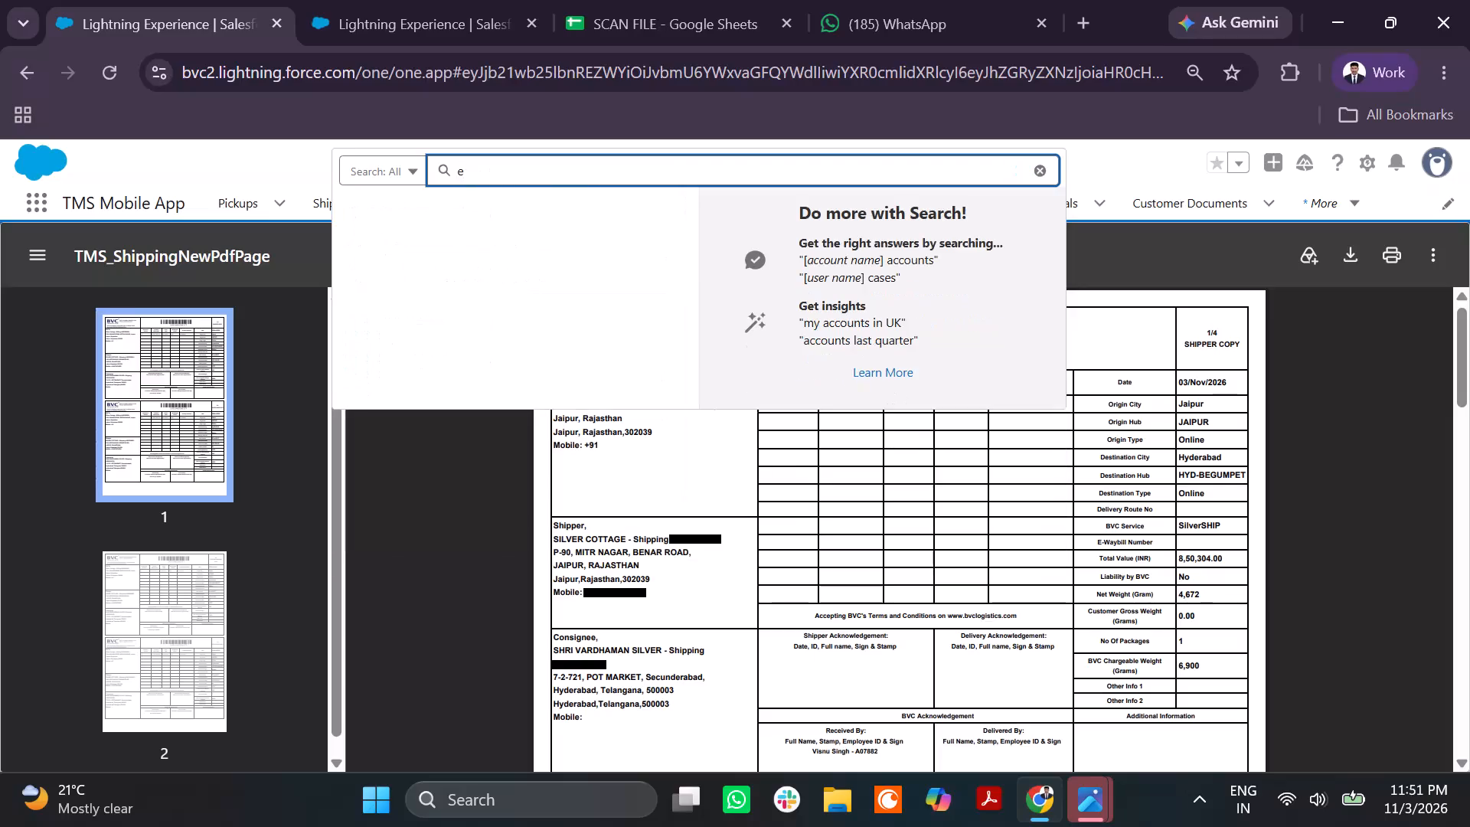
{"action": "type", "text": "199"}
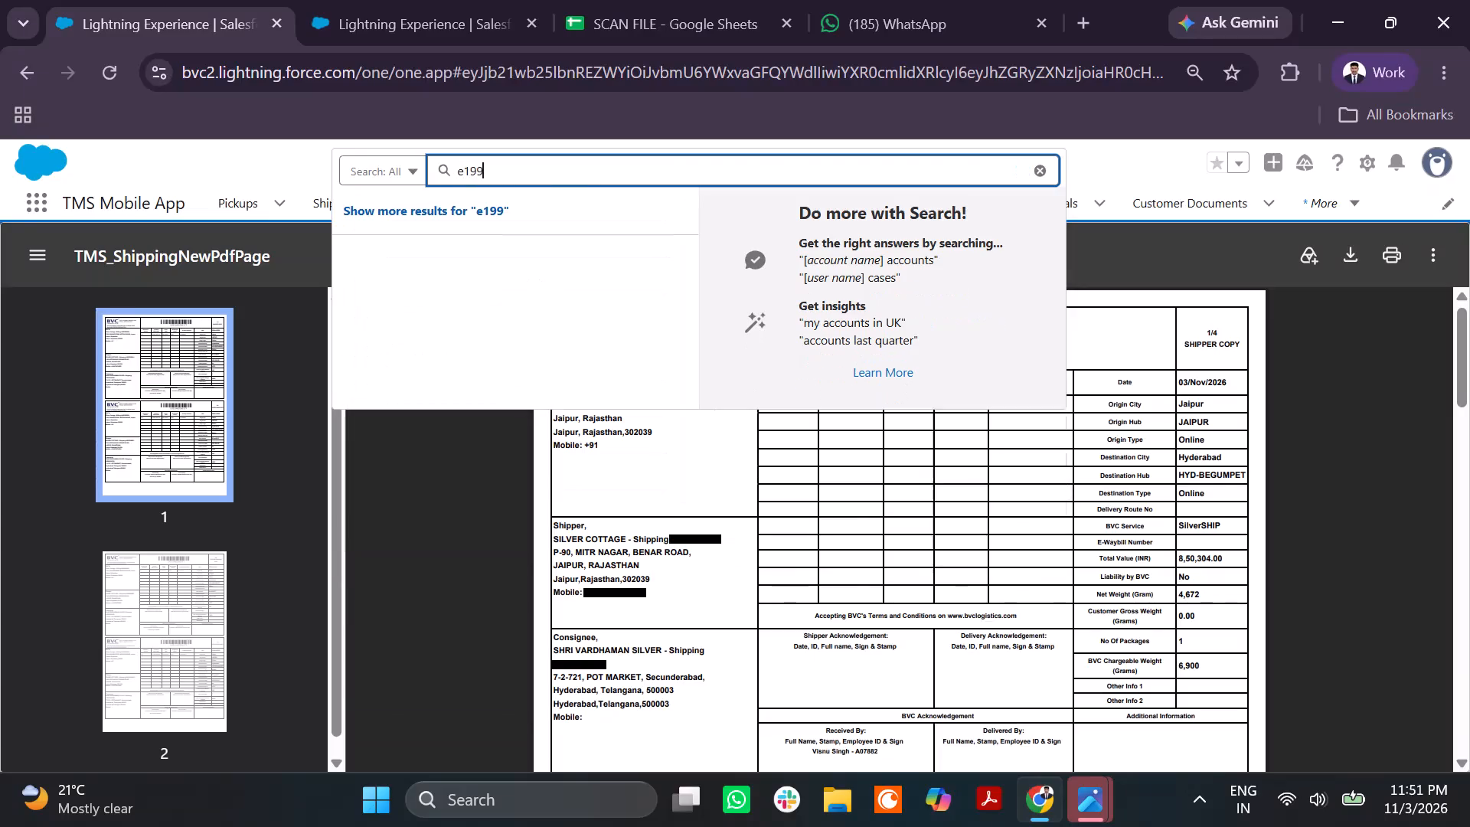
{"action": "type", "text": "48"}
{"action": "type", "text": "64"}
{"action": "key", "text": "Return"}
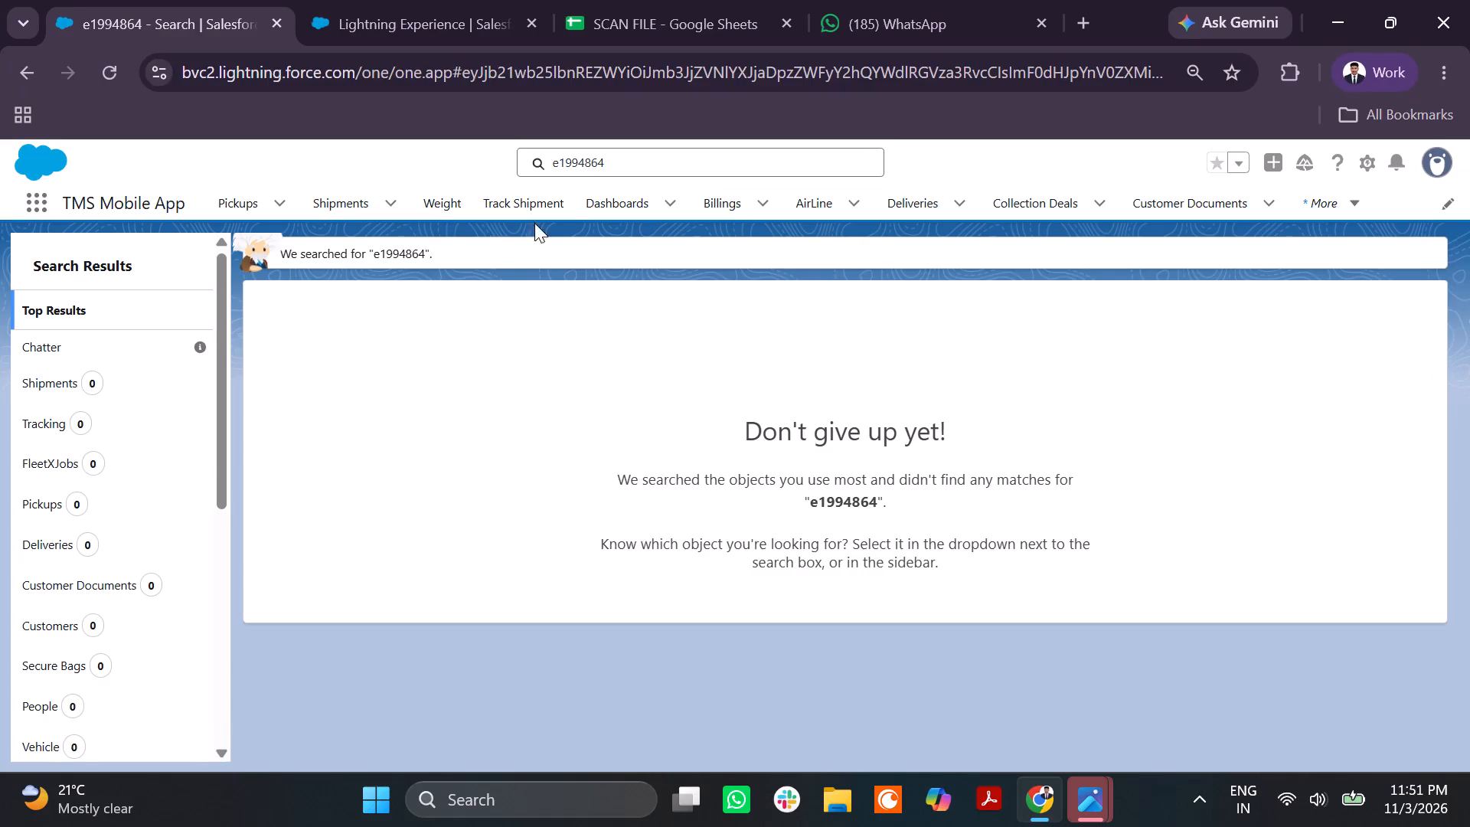
{"action": "left_click", "coordinate": [559, 167]}
{"action": "key", "text": "x"}
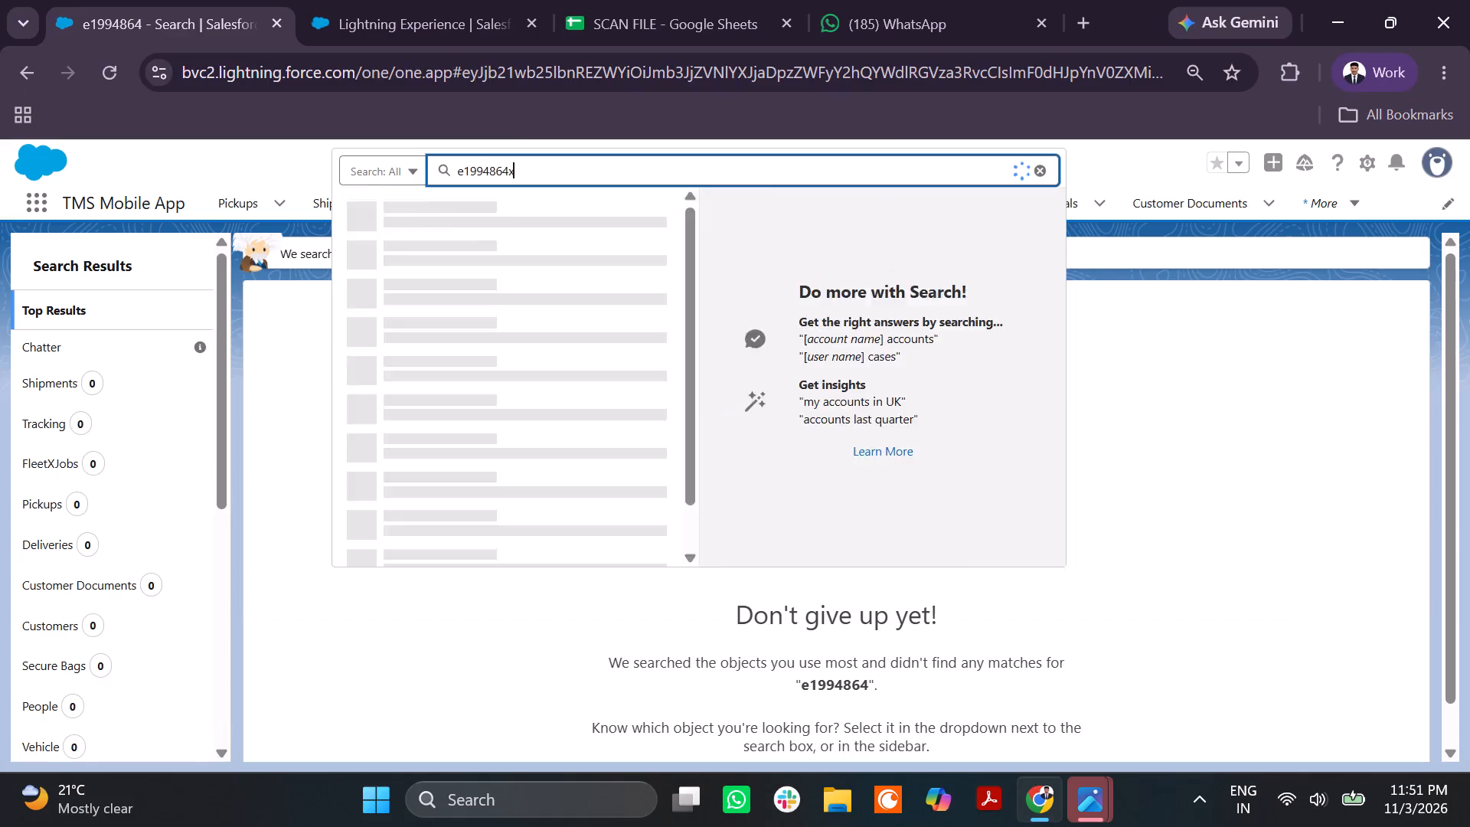
{"action": "key", "text": "BackSpace"}
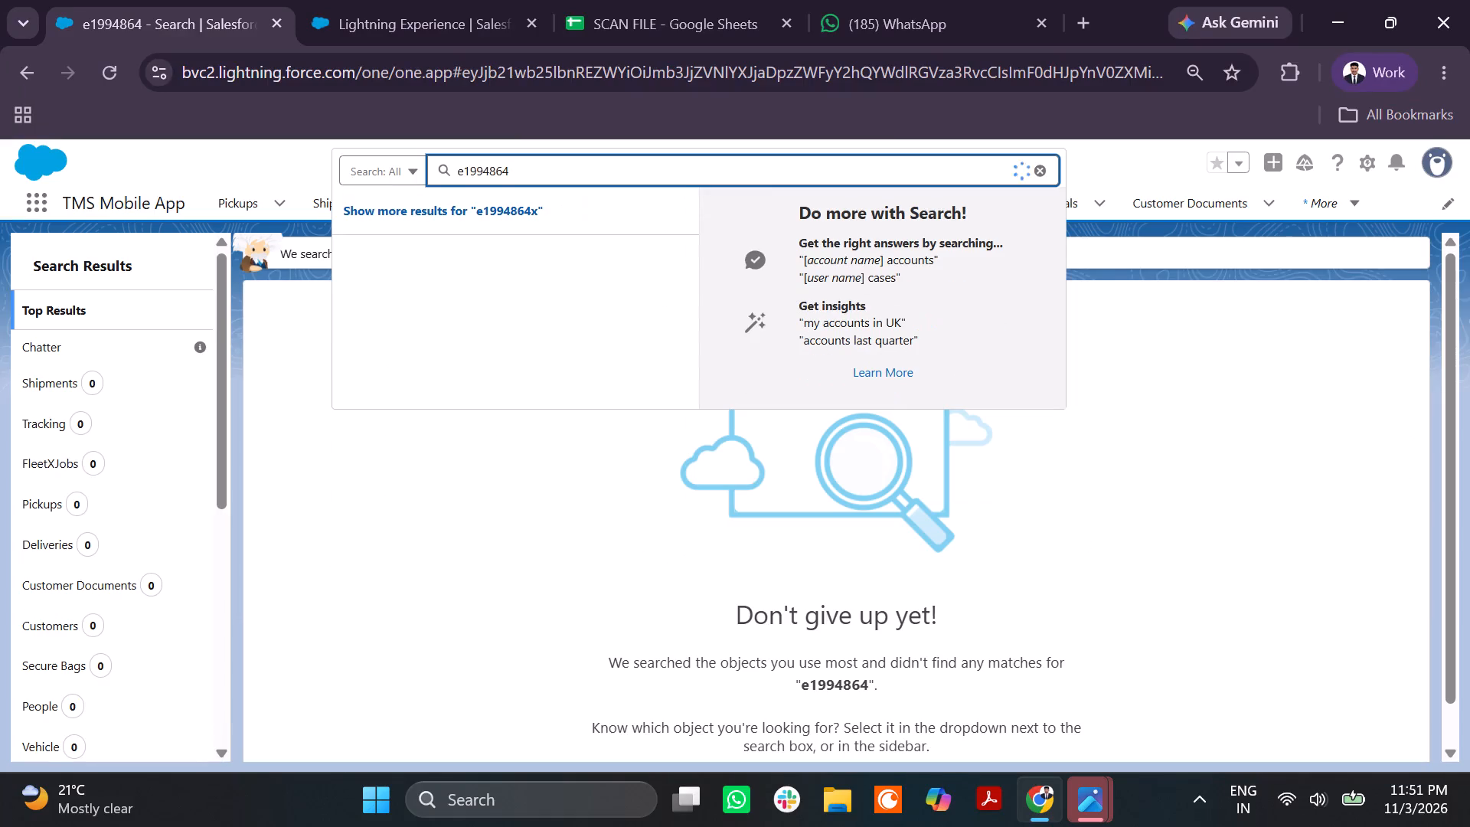
{"action": "left_click", "coordinate": [463, 172]}
{"action": "key", "text": "x"}
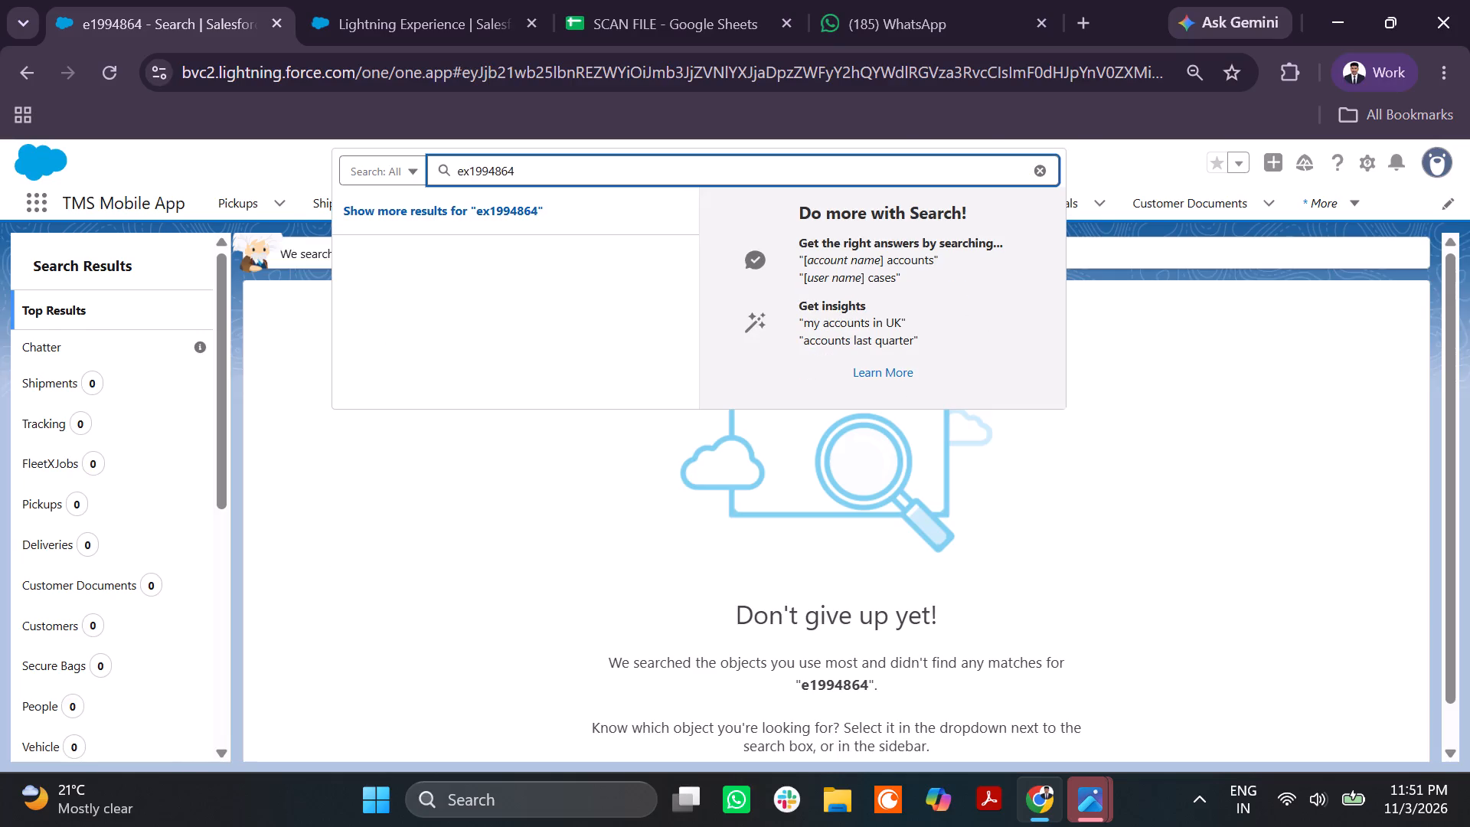
{"action": "key", "text": "Return"}
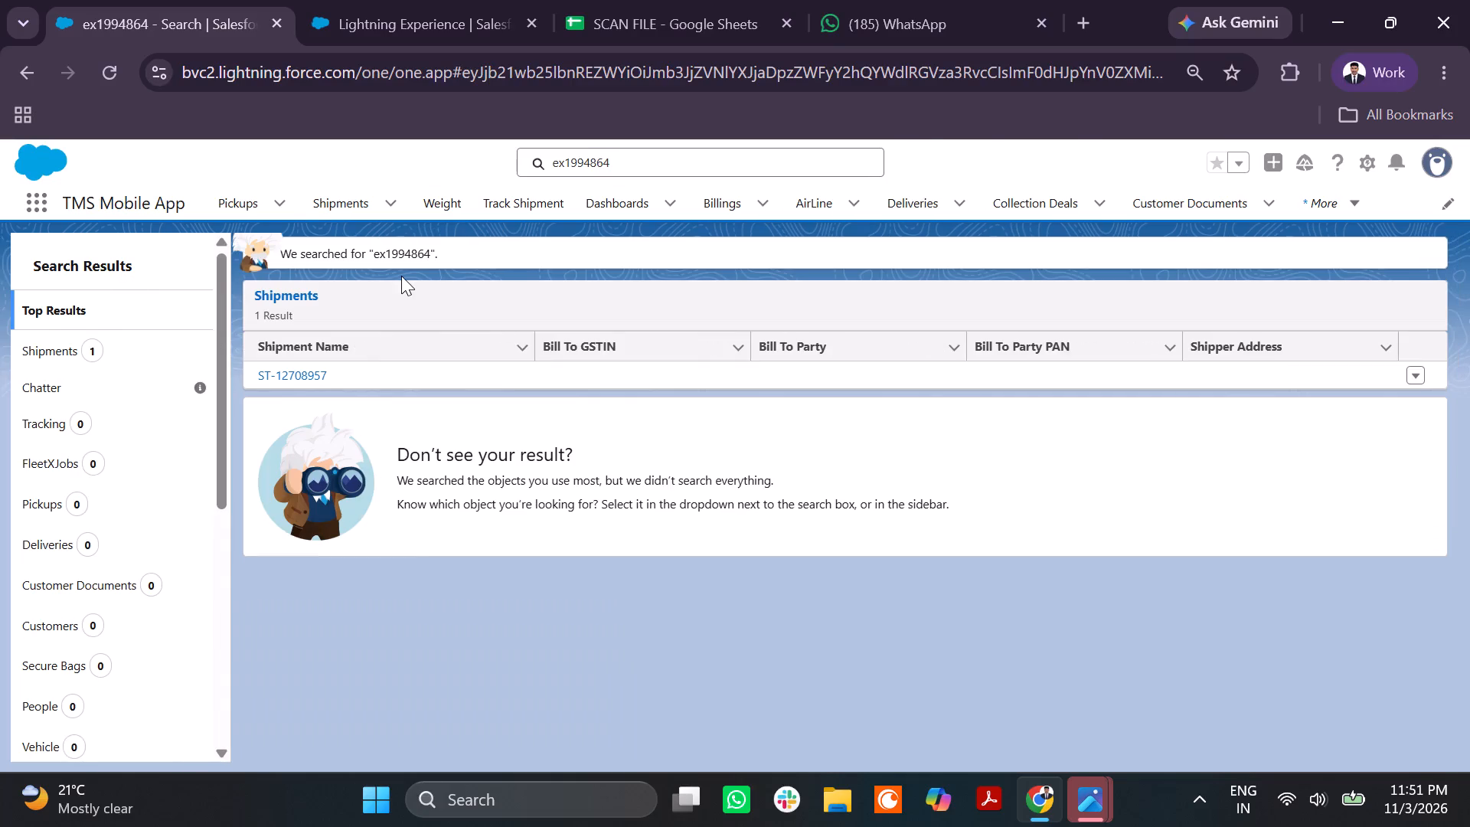
{"action": "left_click", "coordinate": [315, 377]}
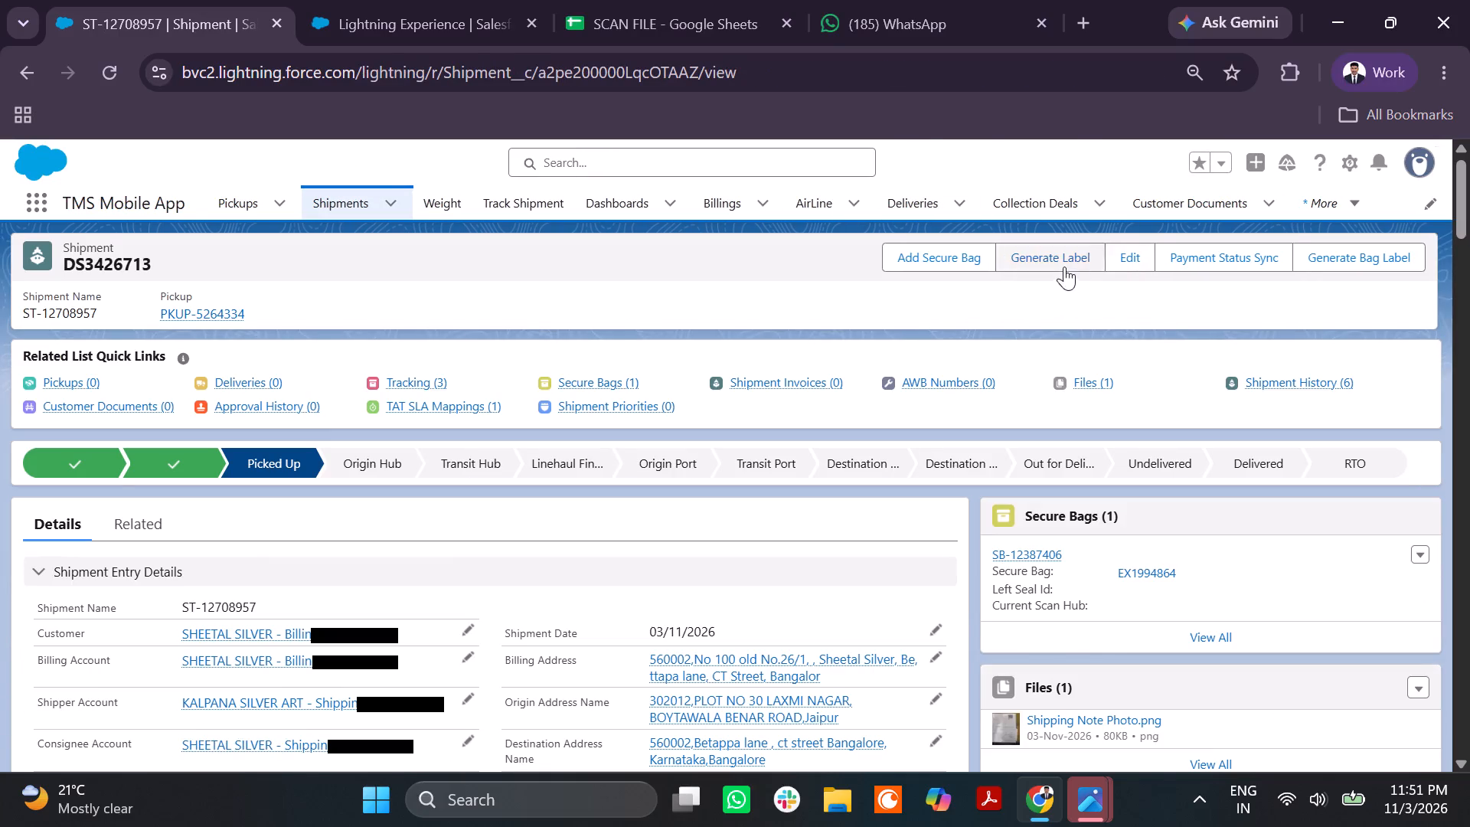
{"action": "left_click", "coordinate": [1064, 266]}
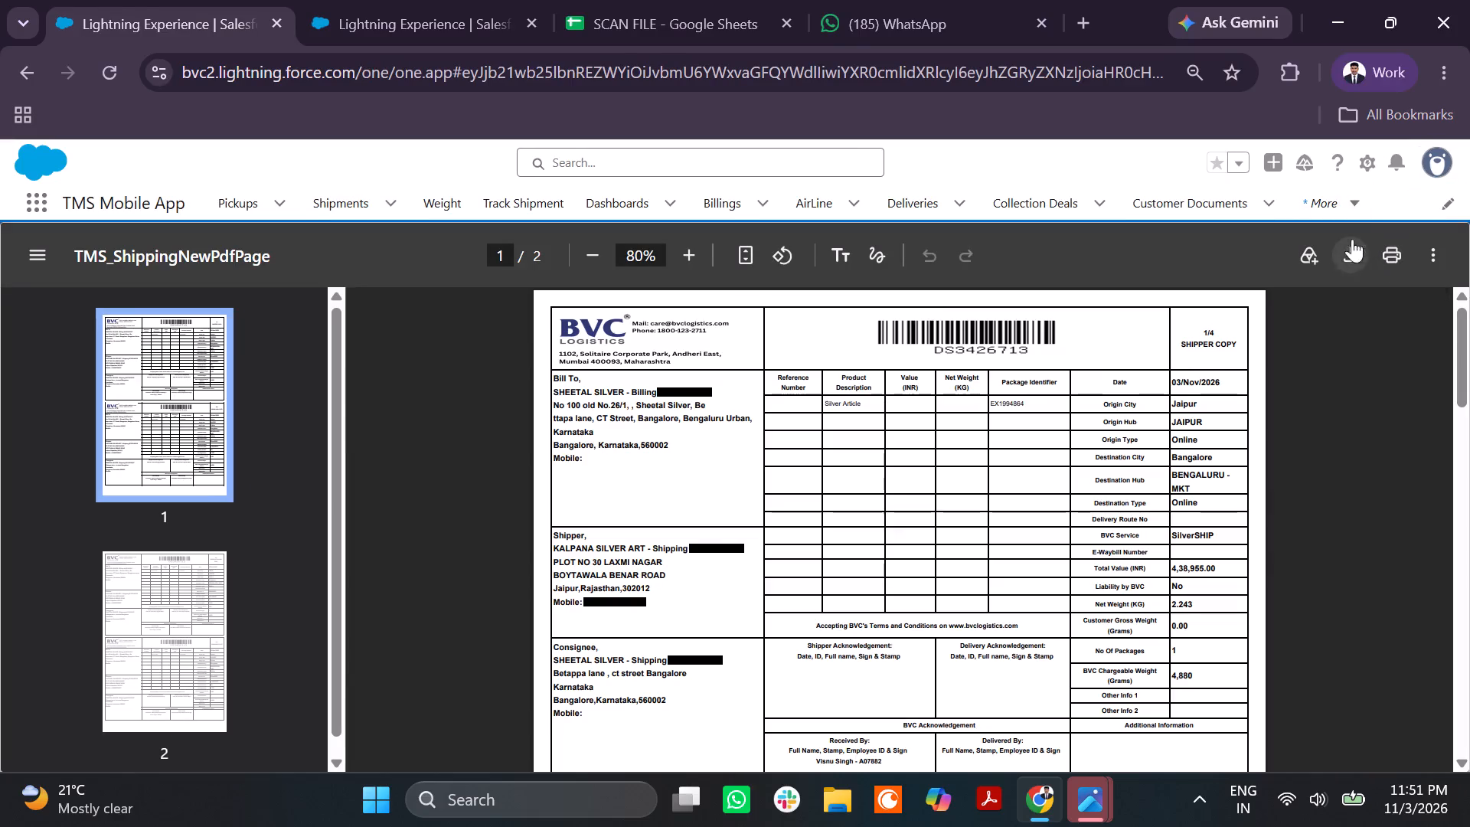
{"action": "left_click", "coordinate": [1398, 245]}
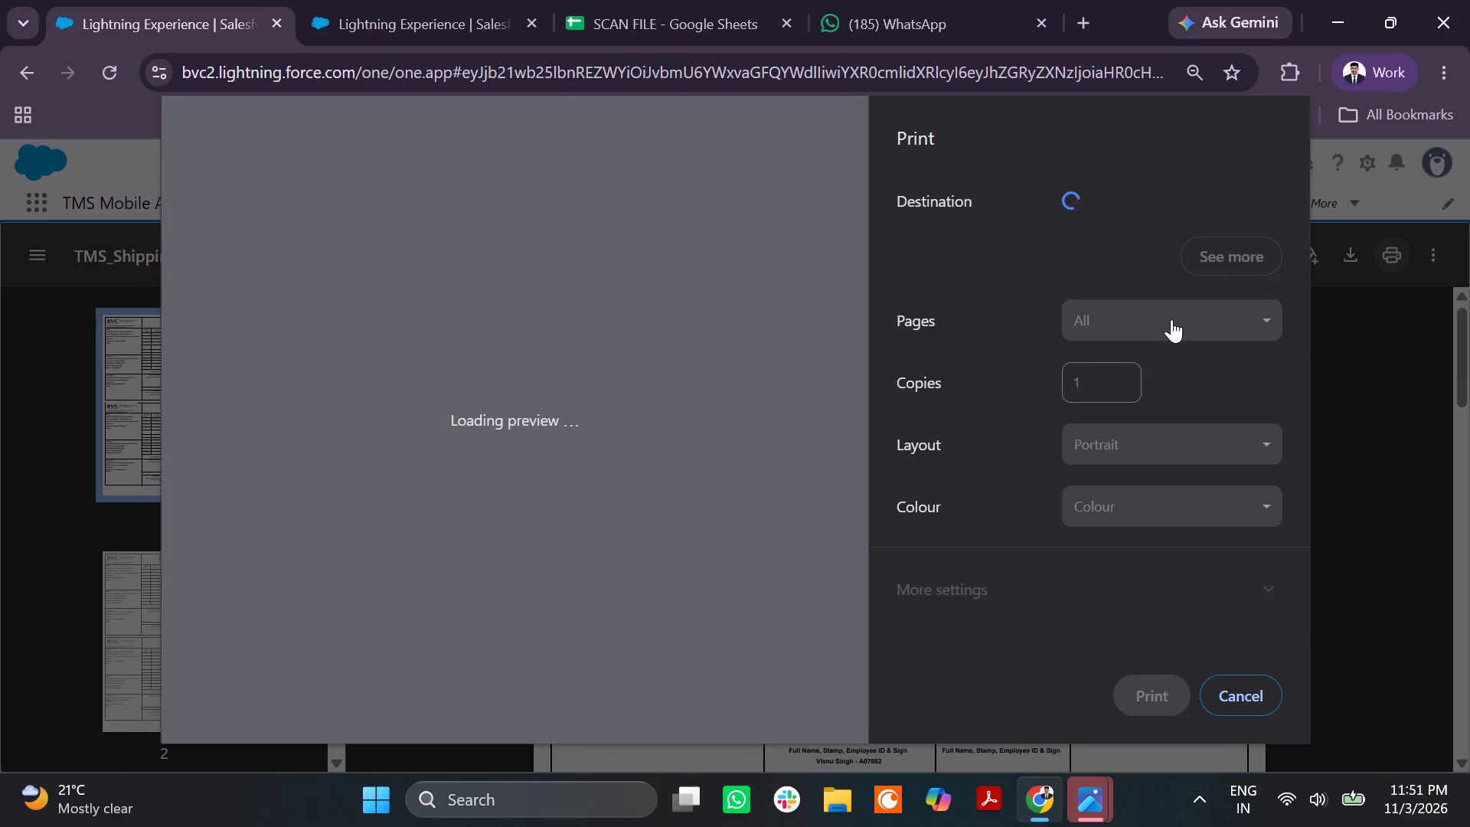
{"action": "left_click", "coordinate": [1176, 326]}
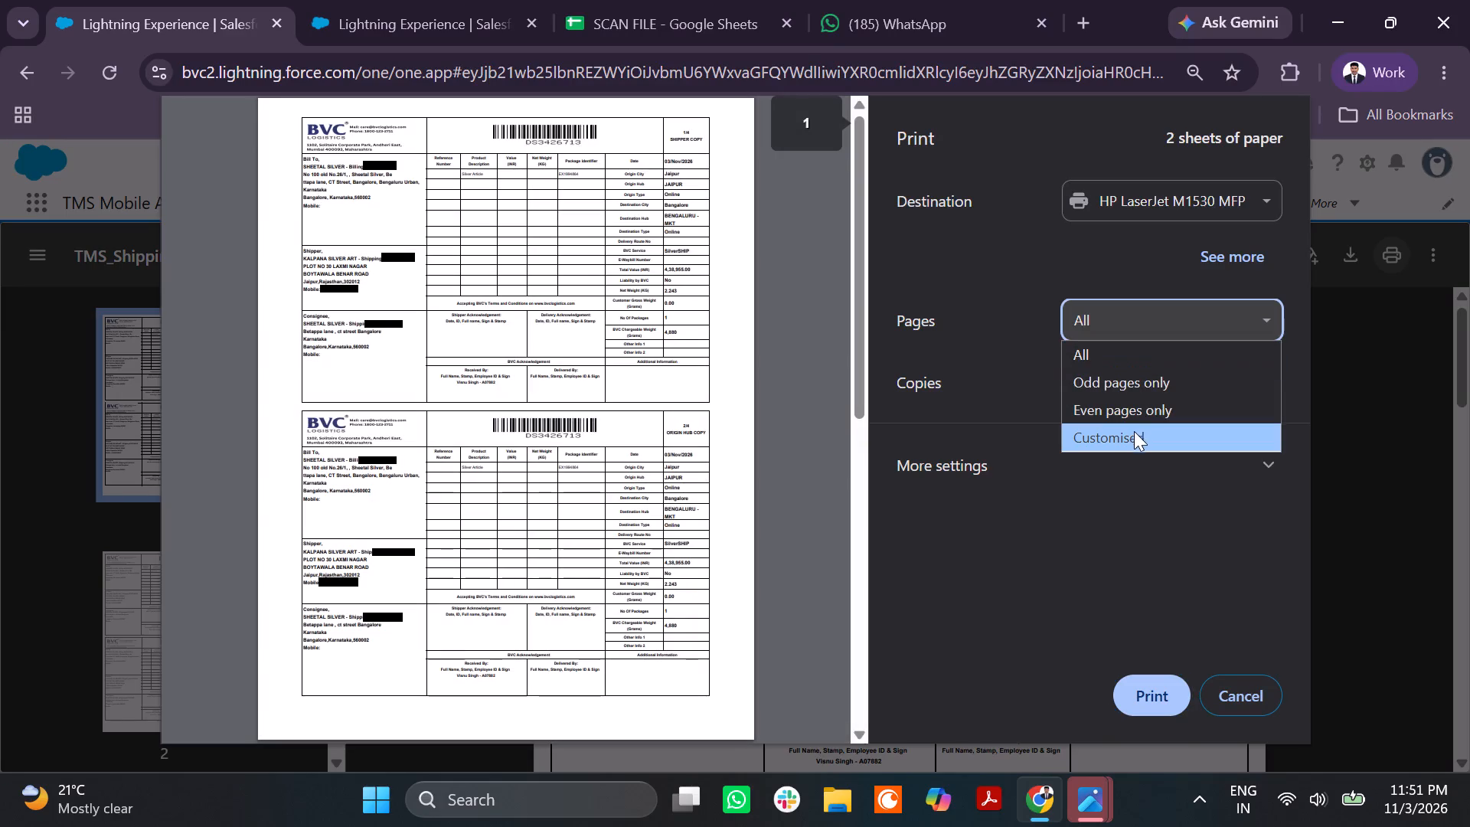
{"action": "left_click", "coordinate": [1133, 432]}
{"action": "key", "text": "1"}
{"action": "key", "text": "Return"}
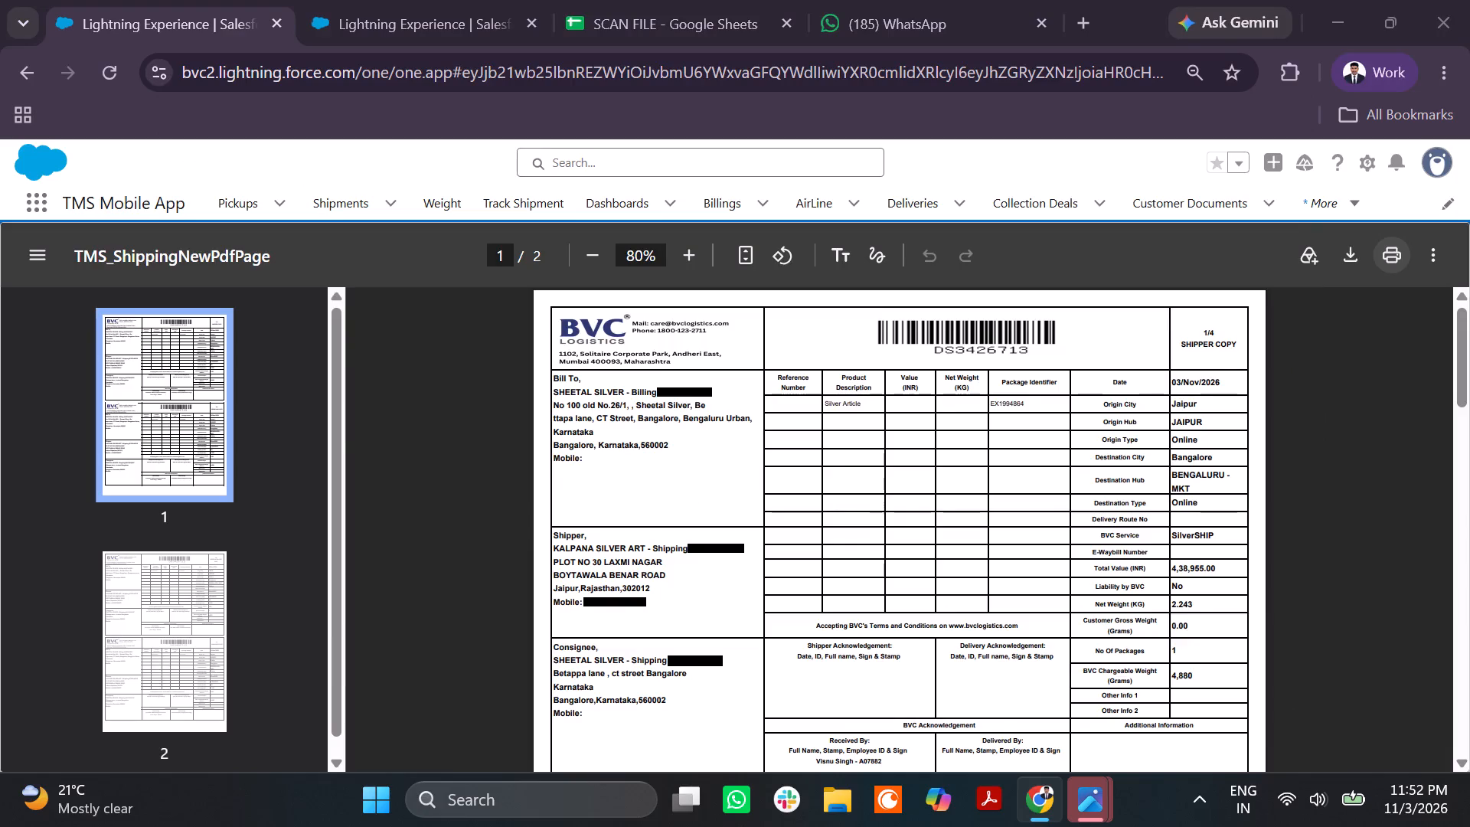
{"action": "left_click", "coordinate": [1401, 263]}
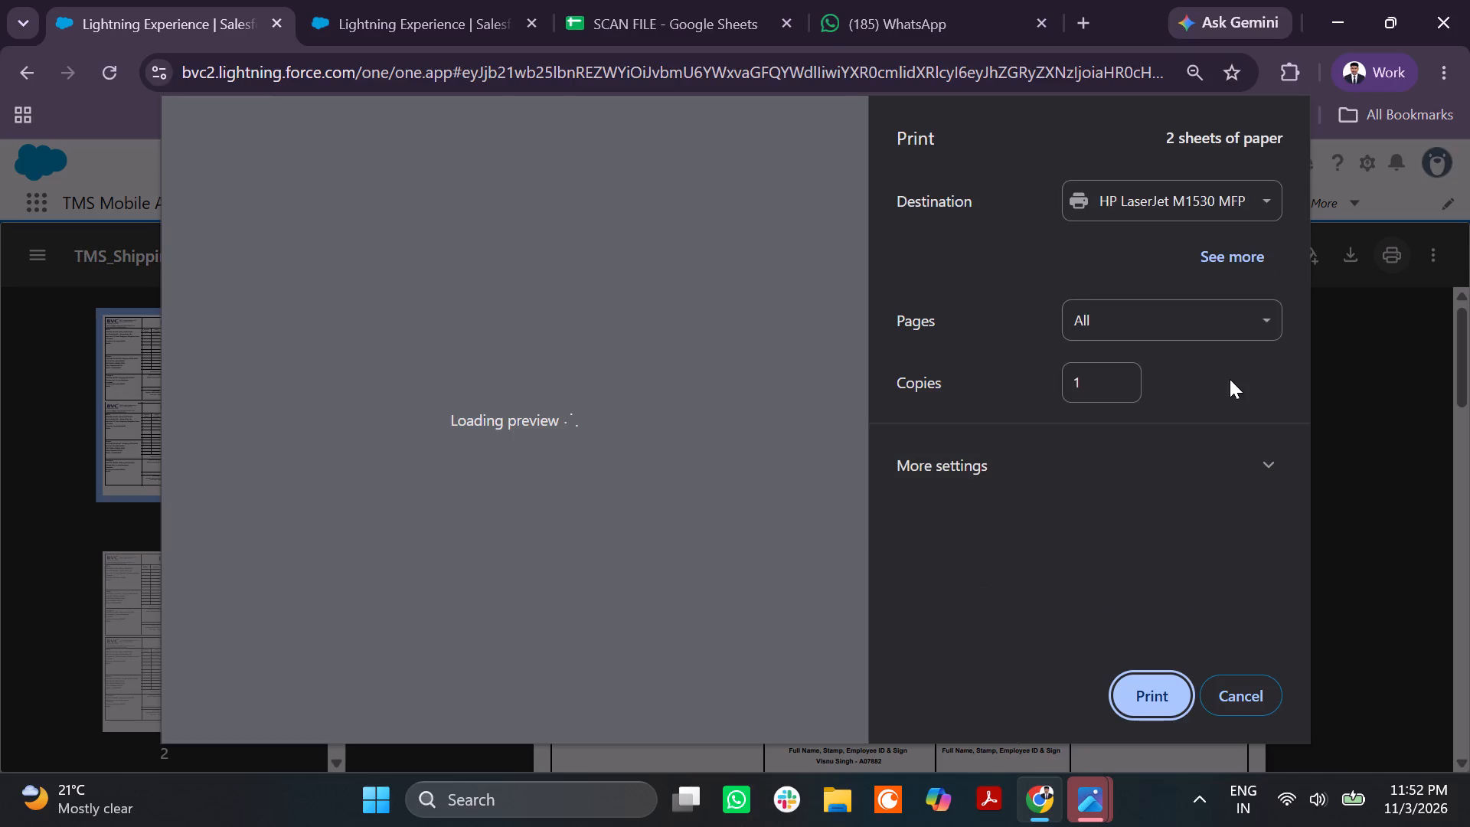
{"action": "left_click", "coordinate": [1205, 308]}
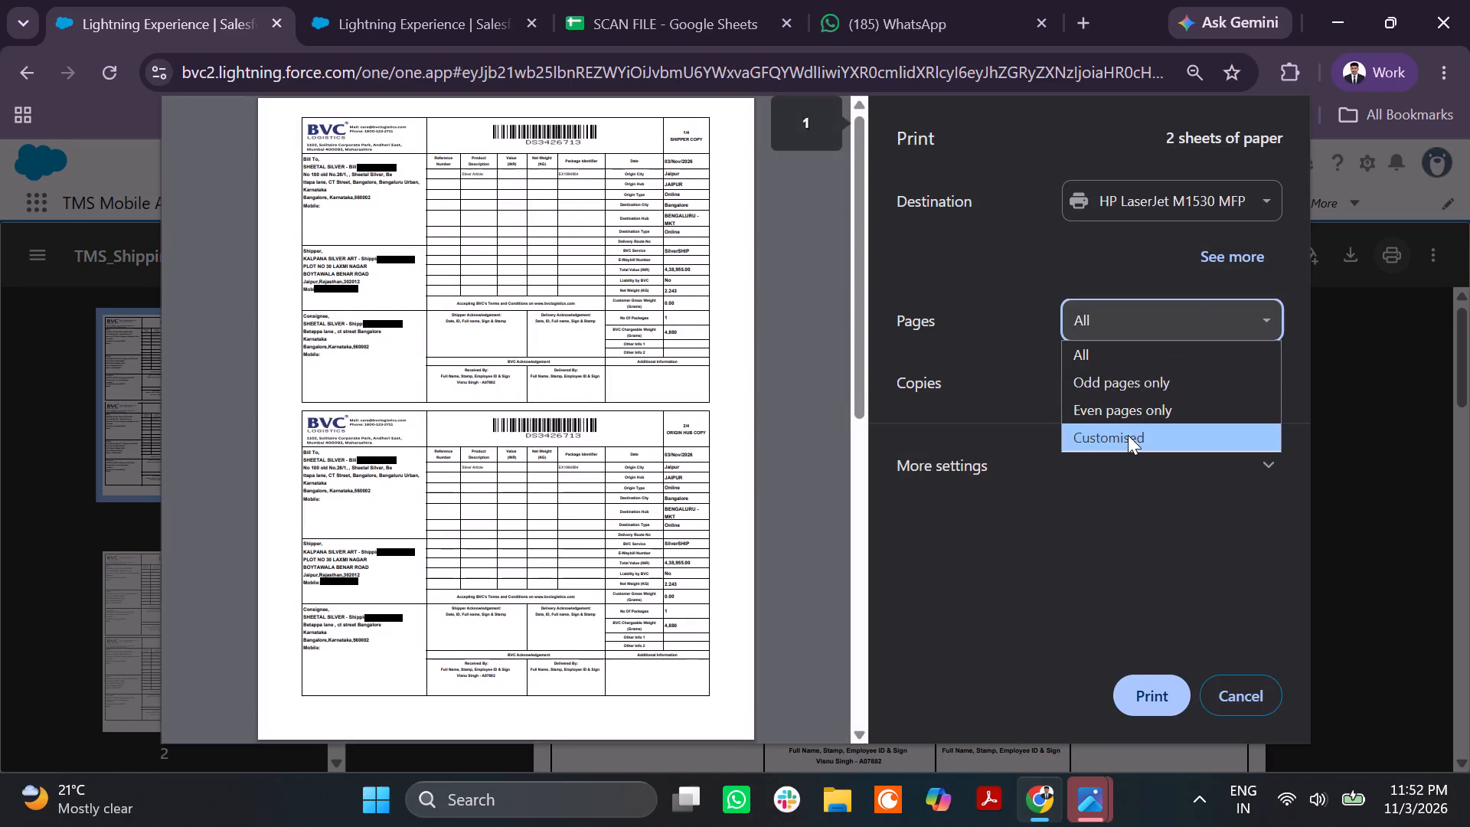
{"action": "left_click", "coordinate": [1128, 435]}
{"action": "key", "text": "1"}
{"action": "key", "text": "1"}
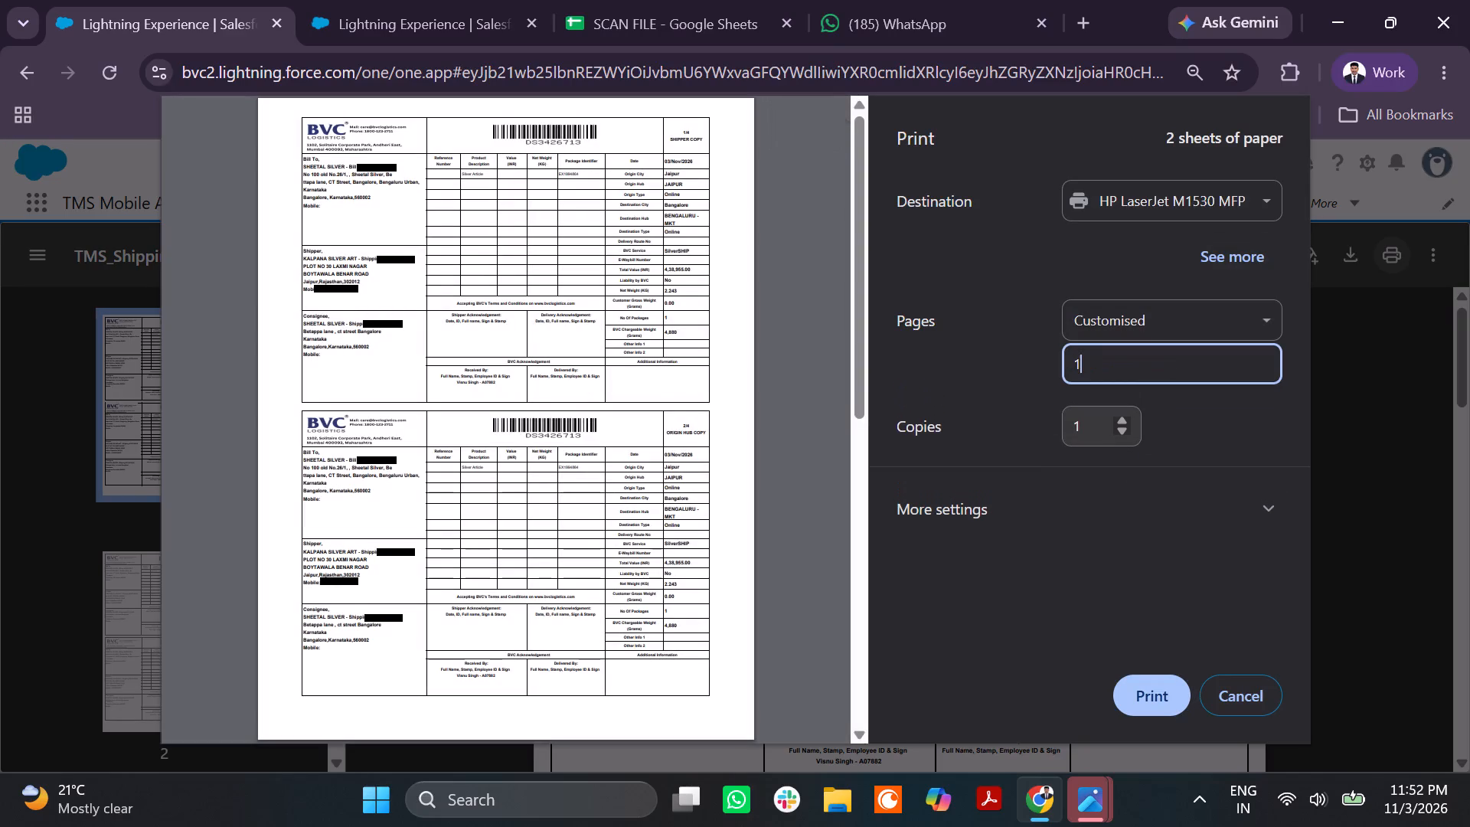
{"action": "key", "text": "Return"}
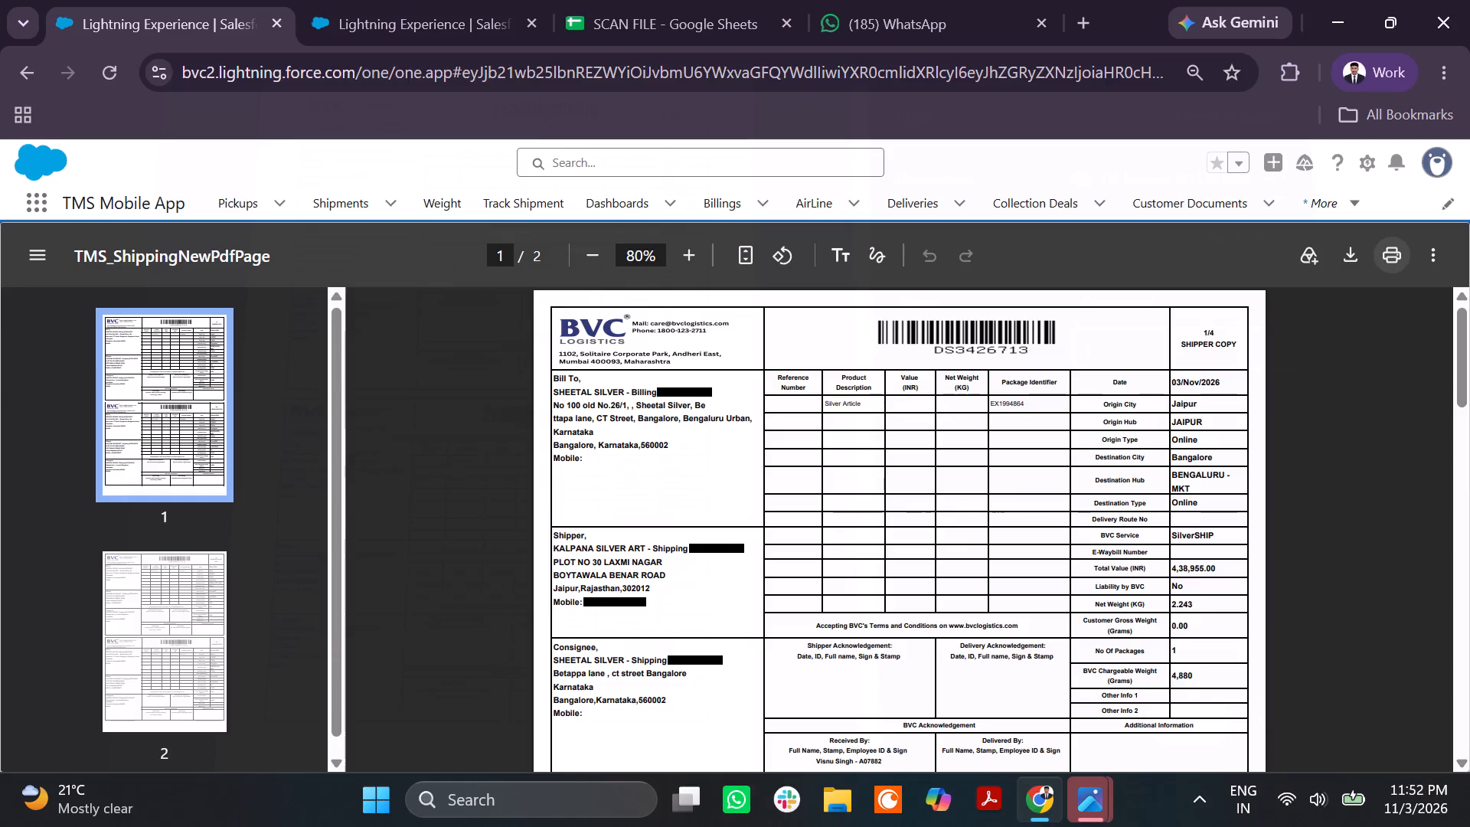
{"action": "left_click", "coordinate": [1404, 250]}
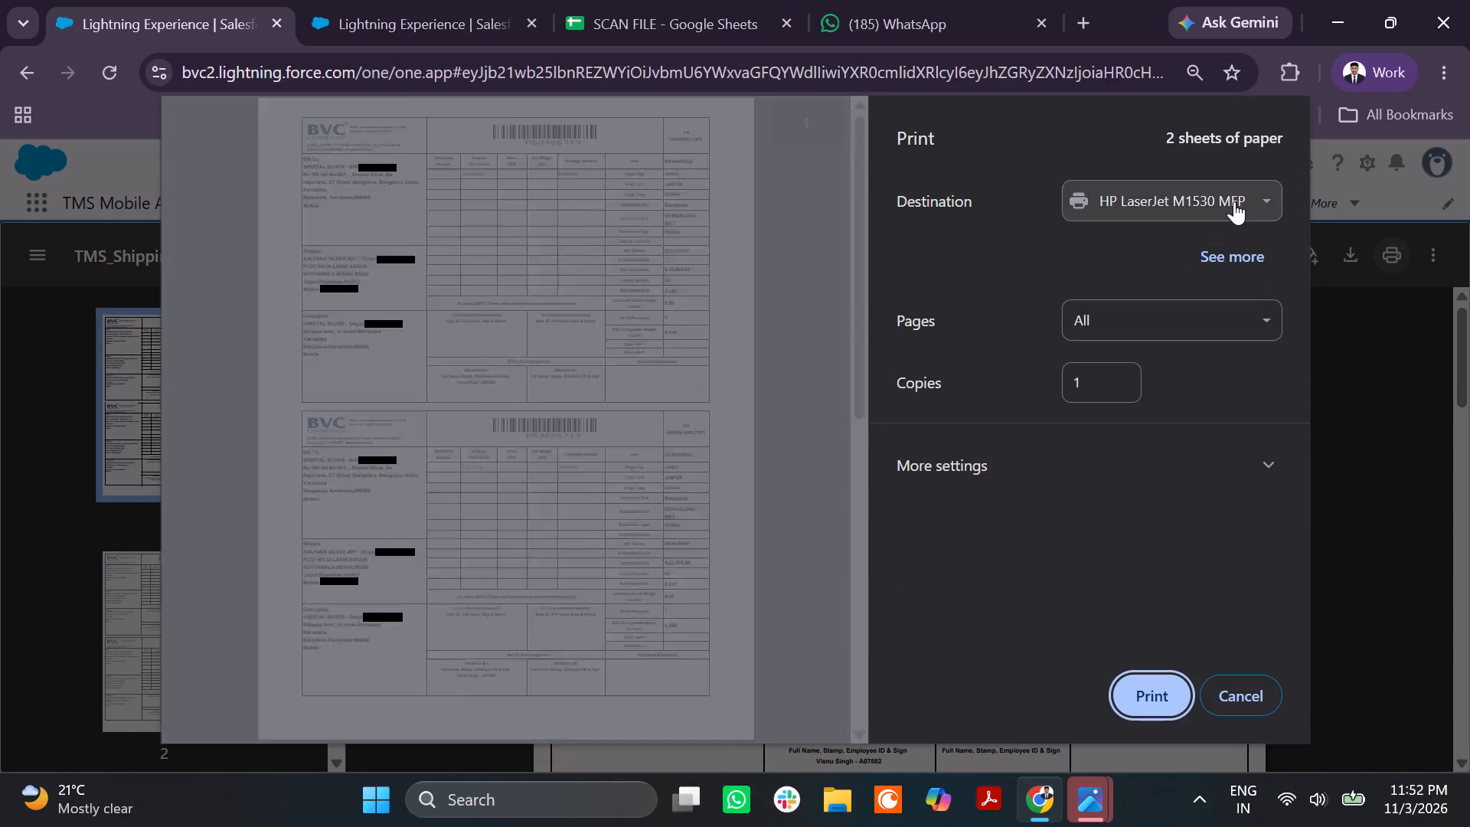
{"action": "left_click", "coordinate": [1234, 200]}
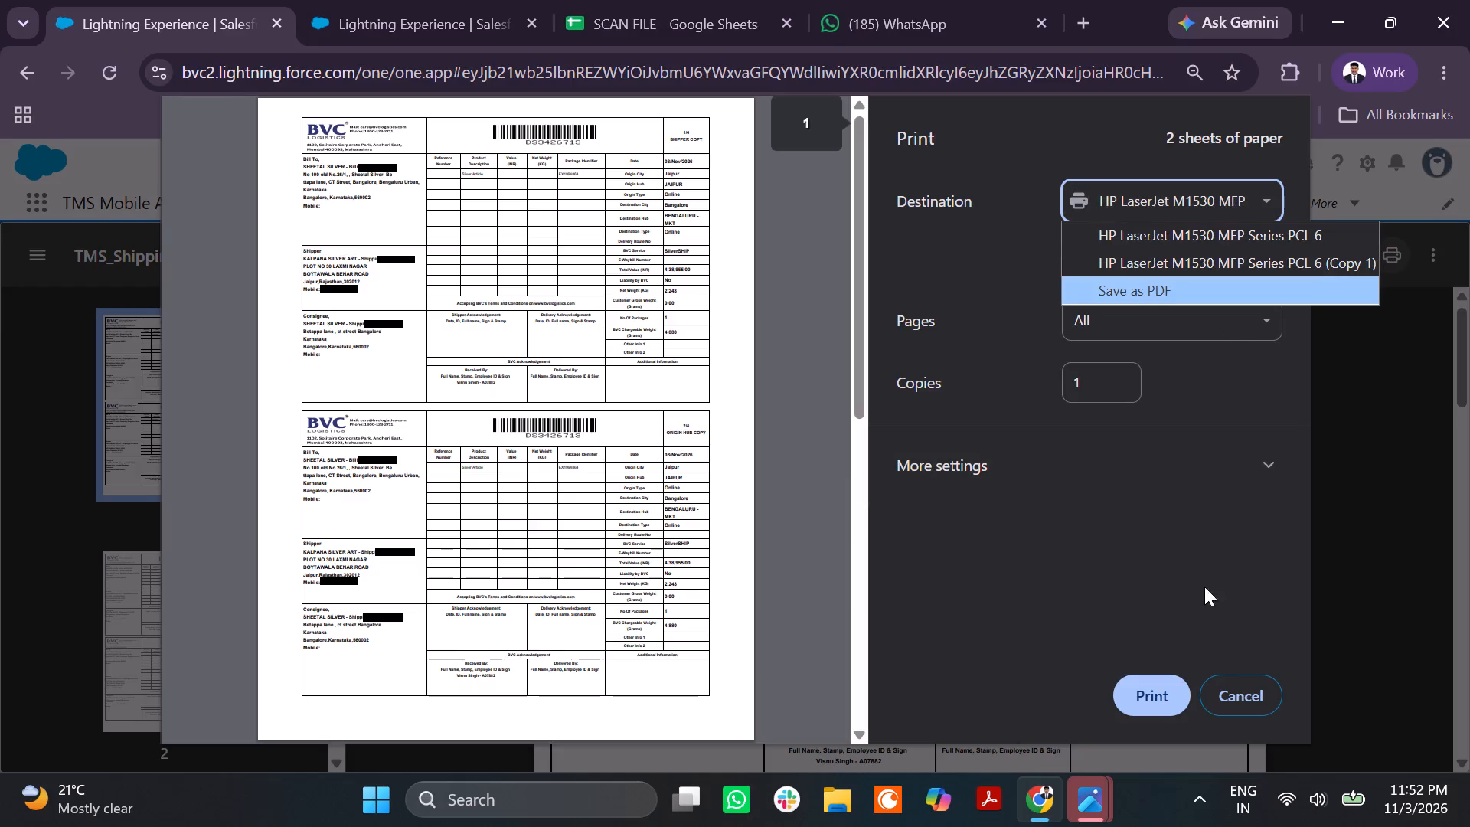
{"action": "left_click", "coordinate": [1194, 319]}
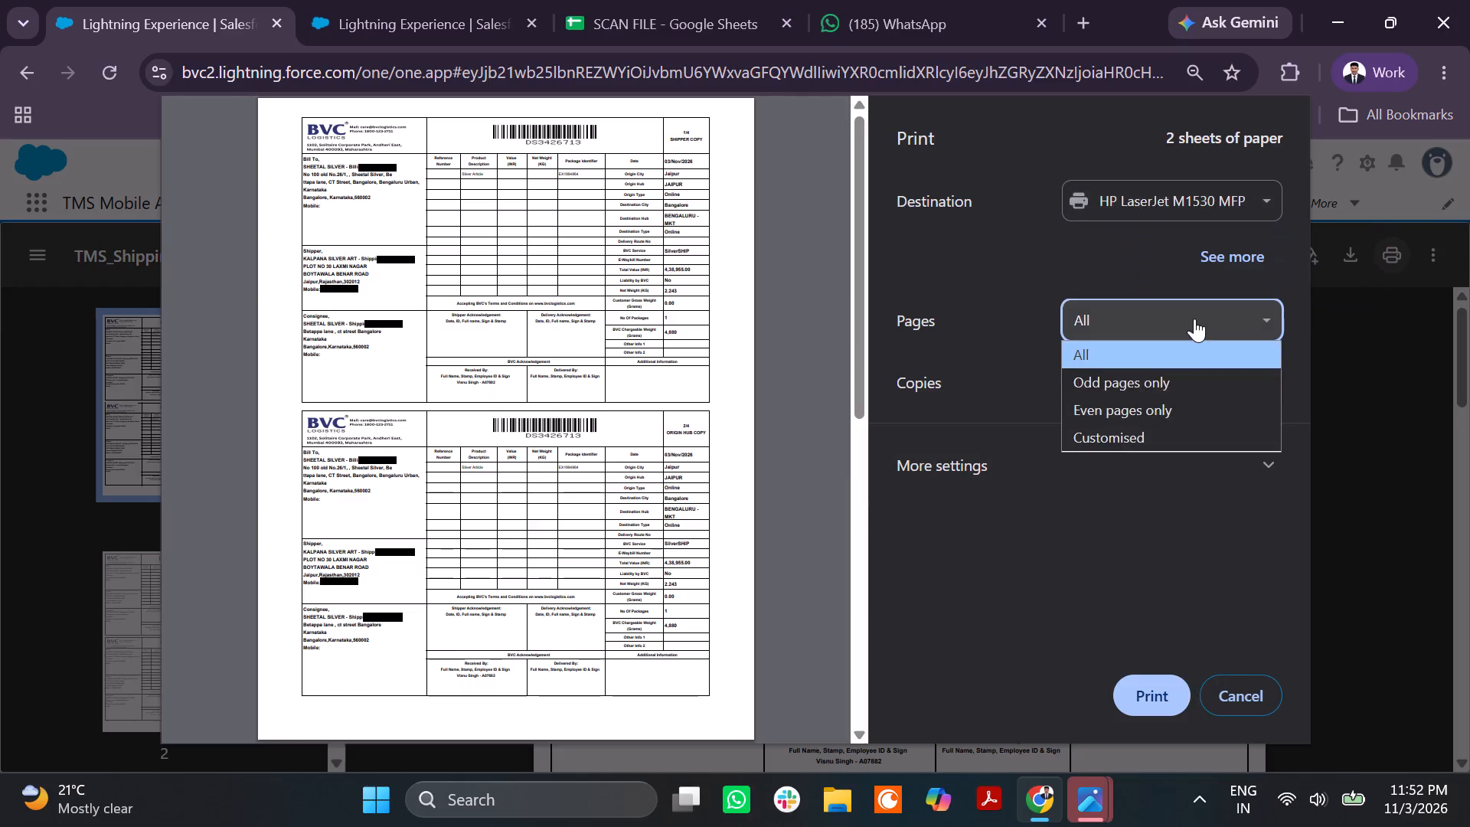
{"action": "left_click", "coordinate": [1140, 431]}
{"action": "key", "text": "1"}
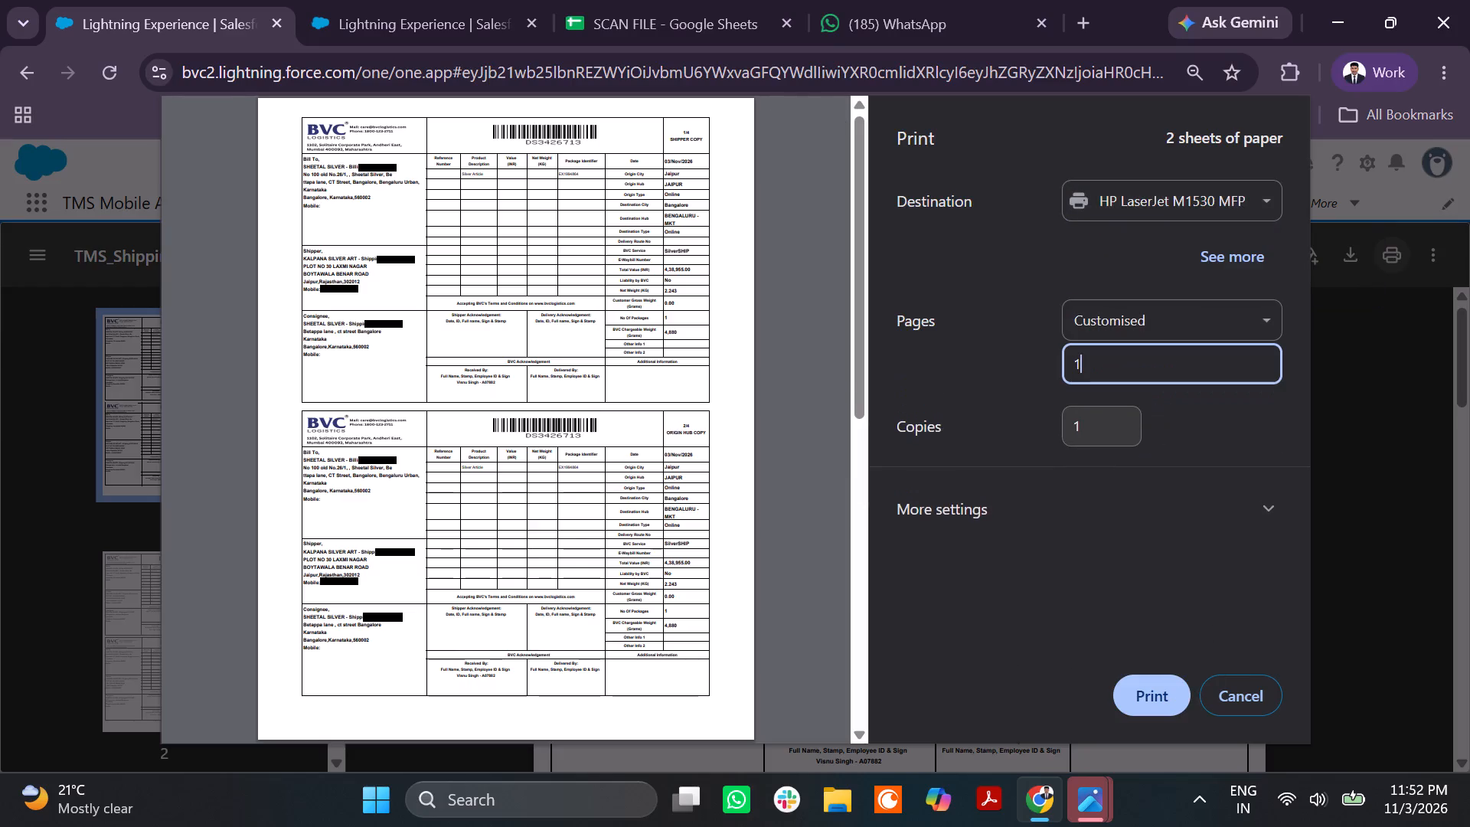
{"action": "left_click", "coordinate": [1134, 711]}
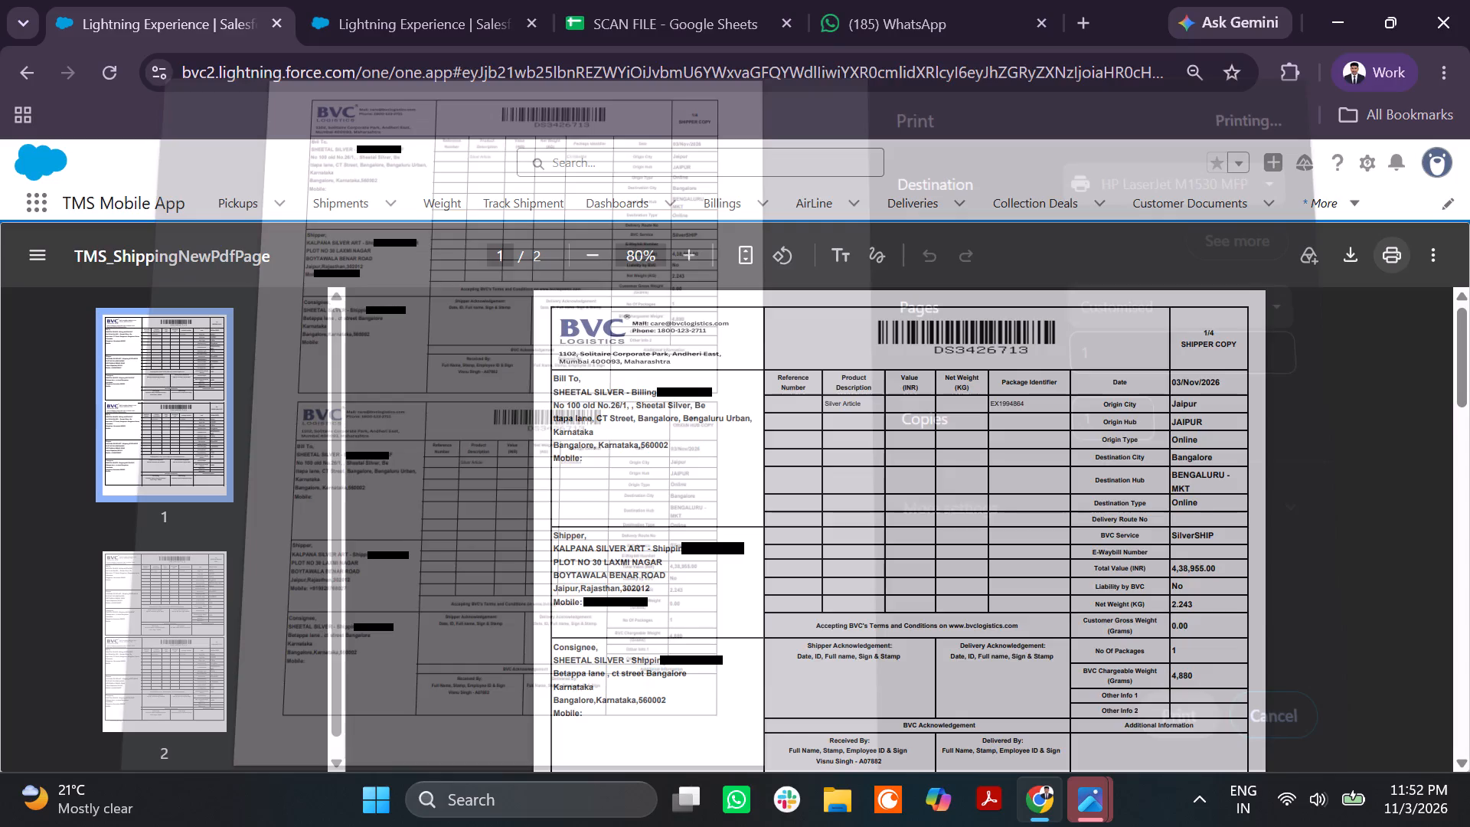
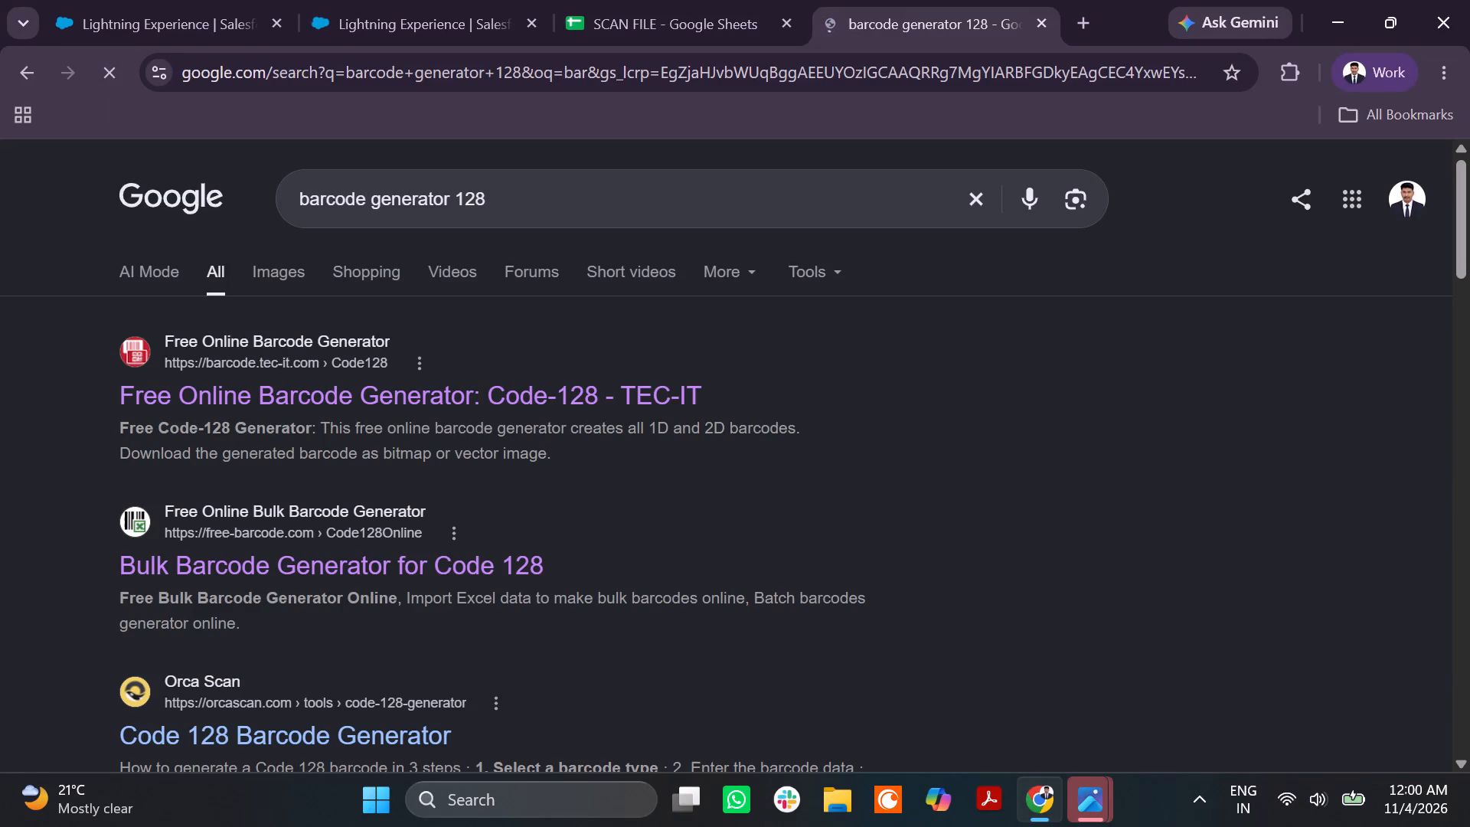
Open the free-barcode.com Bulk Barcode Generator for Code 128 and clear the sample entries from the barcode data.
{"action": "left_click", "coordinate": [231, 538]}
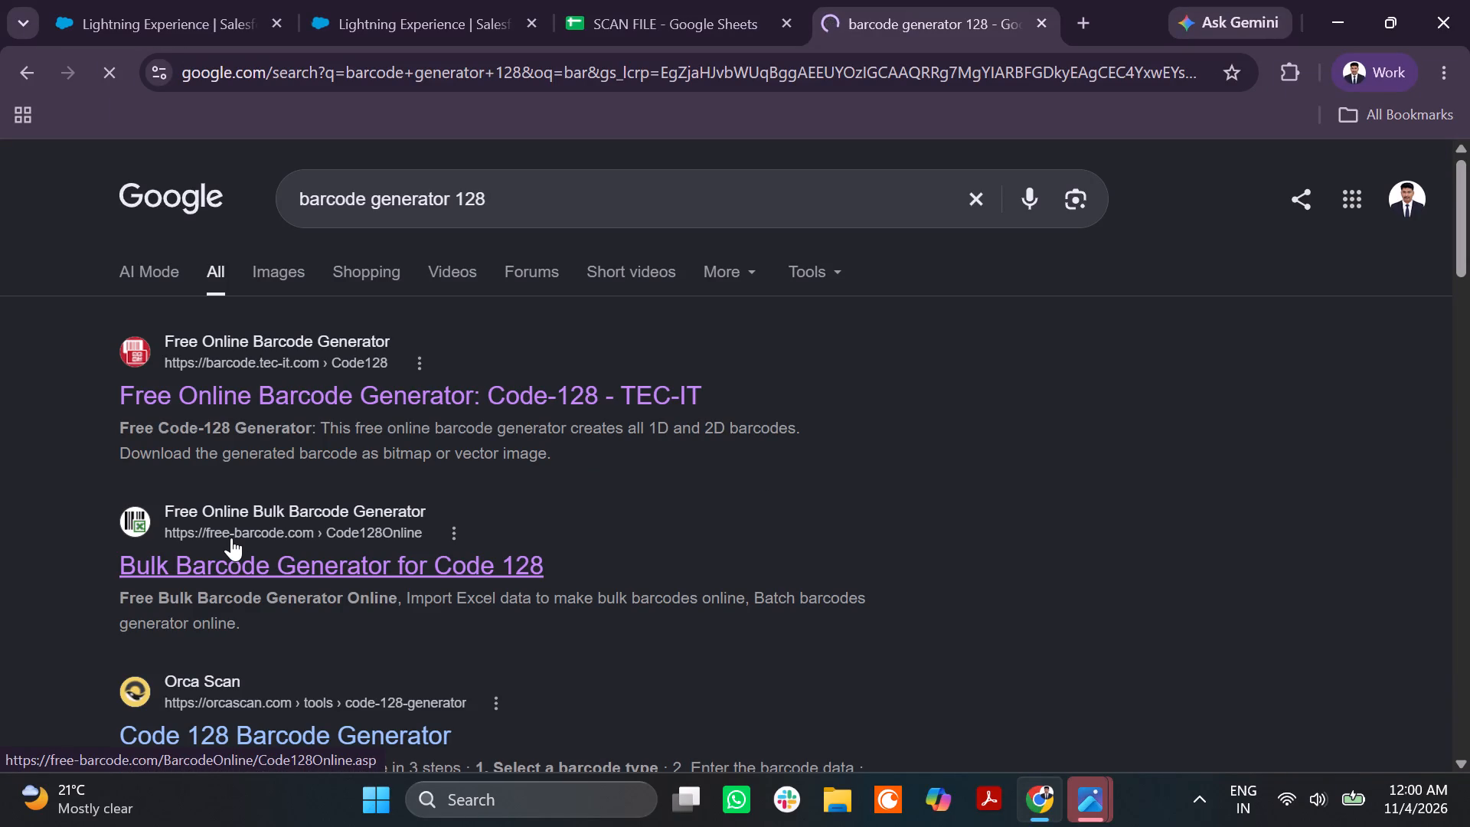
{"action": "double_click", "coordinate": [293, 525]}
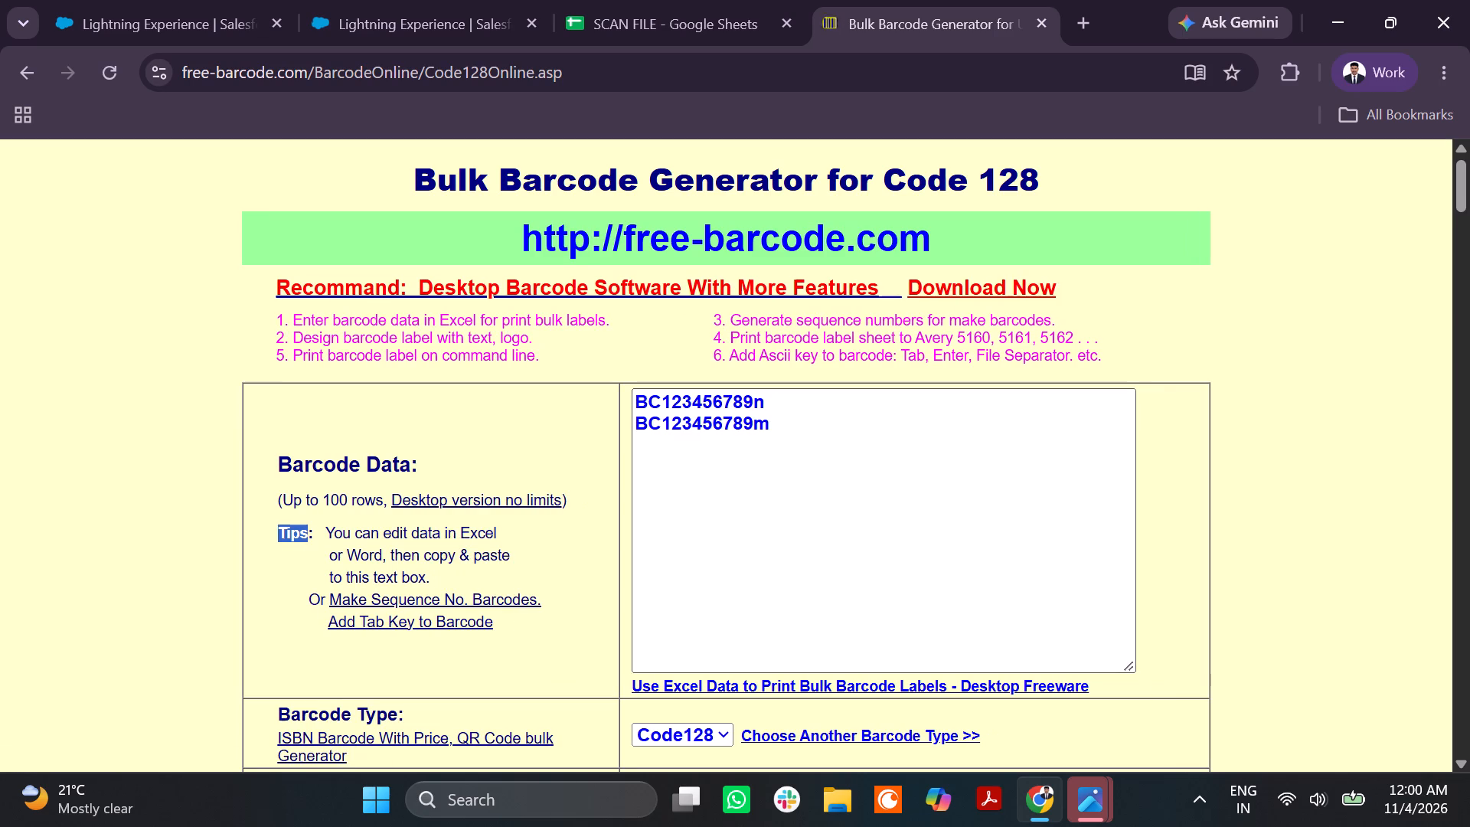
{"action": "left_click", "coordinate": [839, 428]}
{"action": "key", "text": "ctrl+BackSpace"}
{"action": "key", "text": "ctrl+BackSpace"}
{"action": "key", "text": "ctrl+BackSpace"}
{"action": "key", "text": "ctrl+BackSpace"}
{"action": "key", "text": "ctrl+BackSpace"}
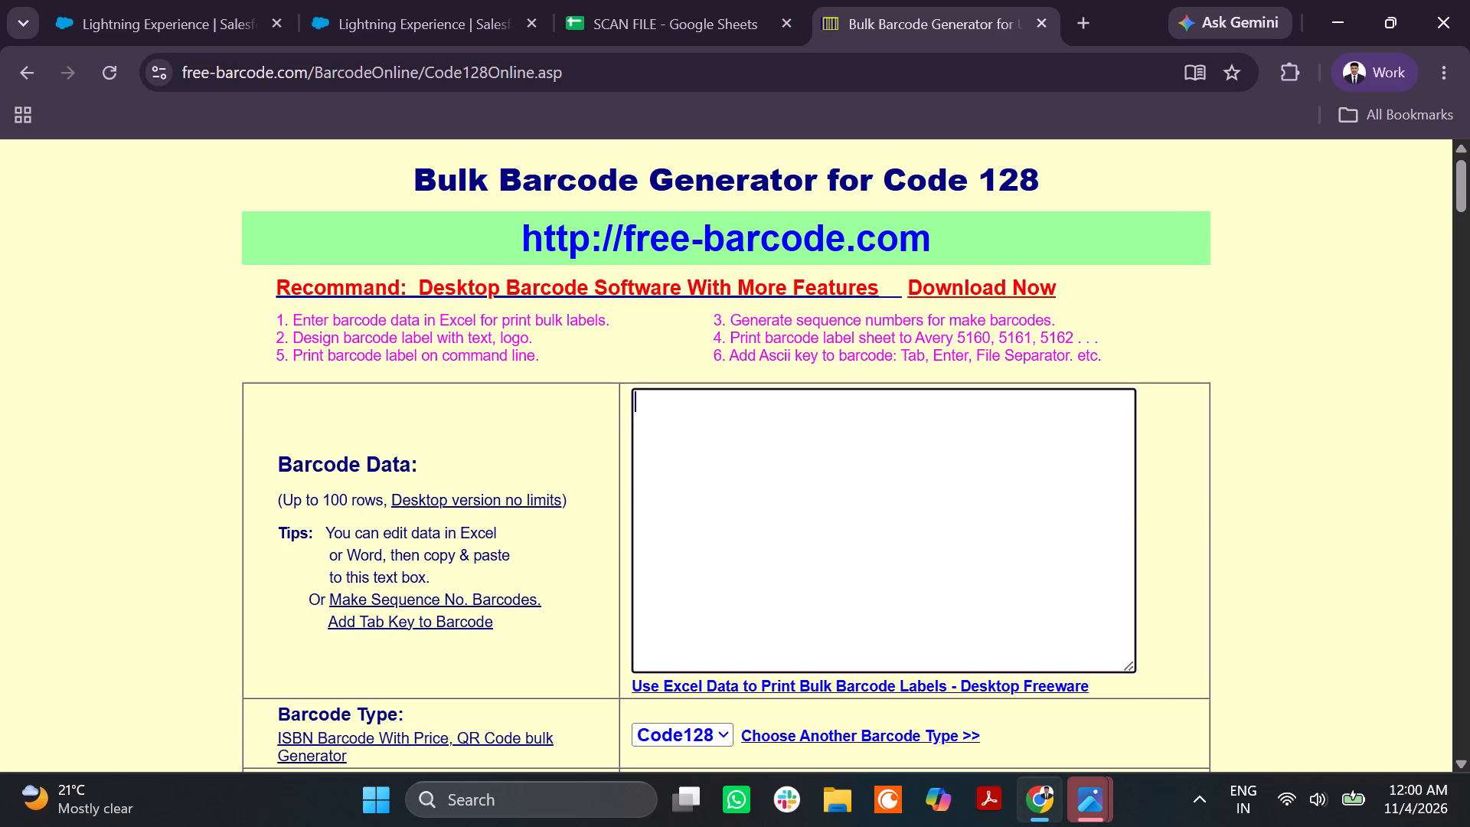
Copy the Secure Bag numbers in B2:B26 of the DELHI 1ST LOAD 03NOV2026 sheet in SCAN FILE.
{"action": "left_click", "coordinate": [697, 0]}
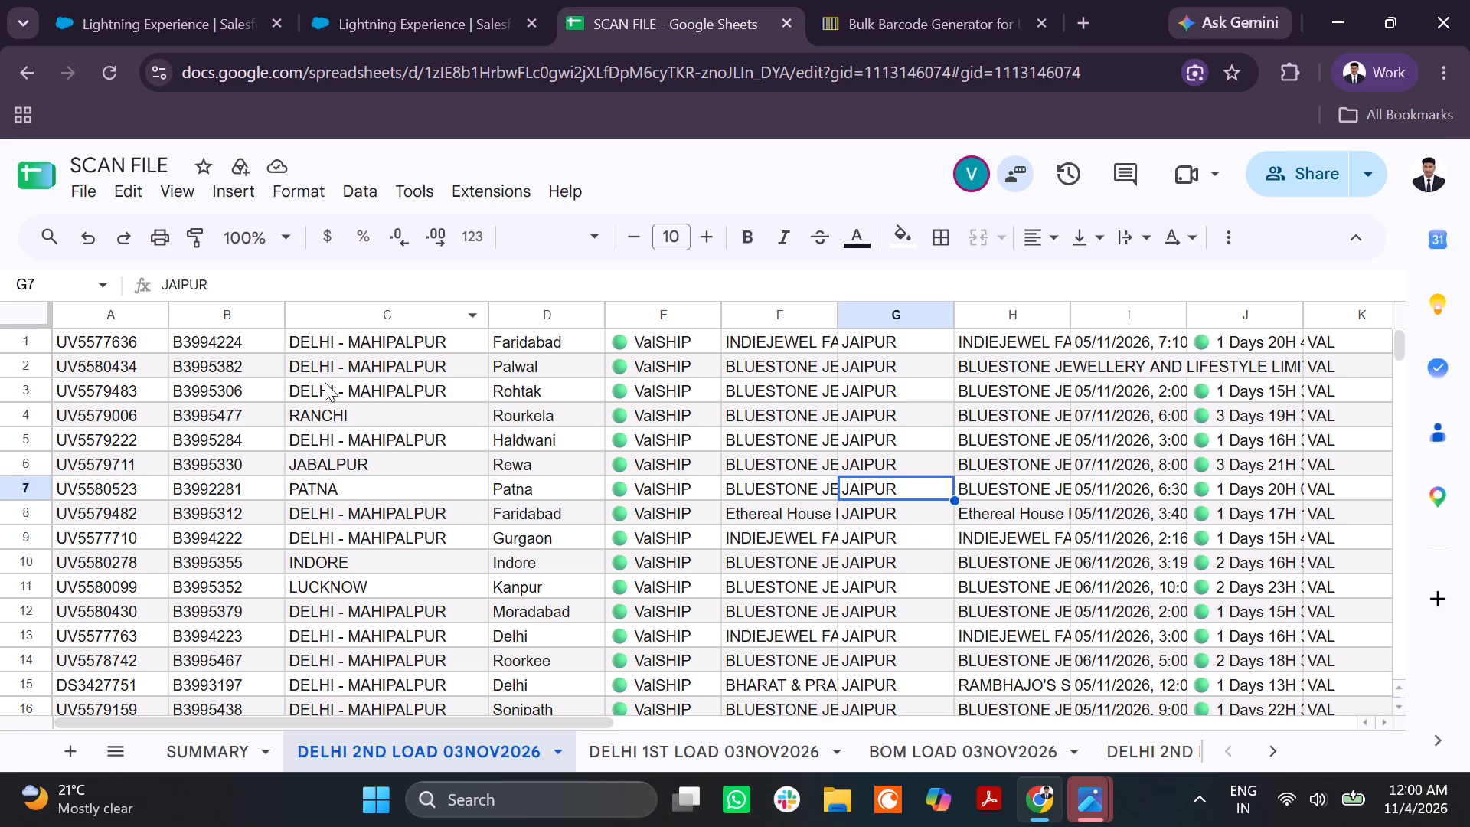
{"action": "scroll", "coordinate": [317, 373], "scroll_direction": "right", "scroll_amount": 1}
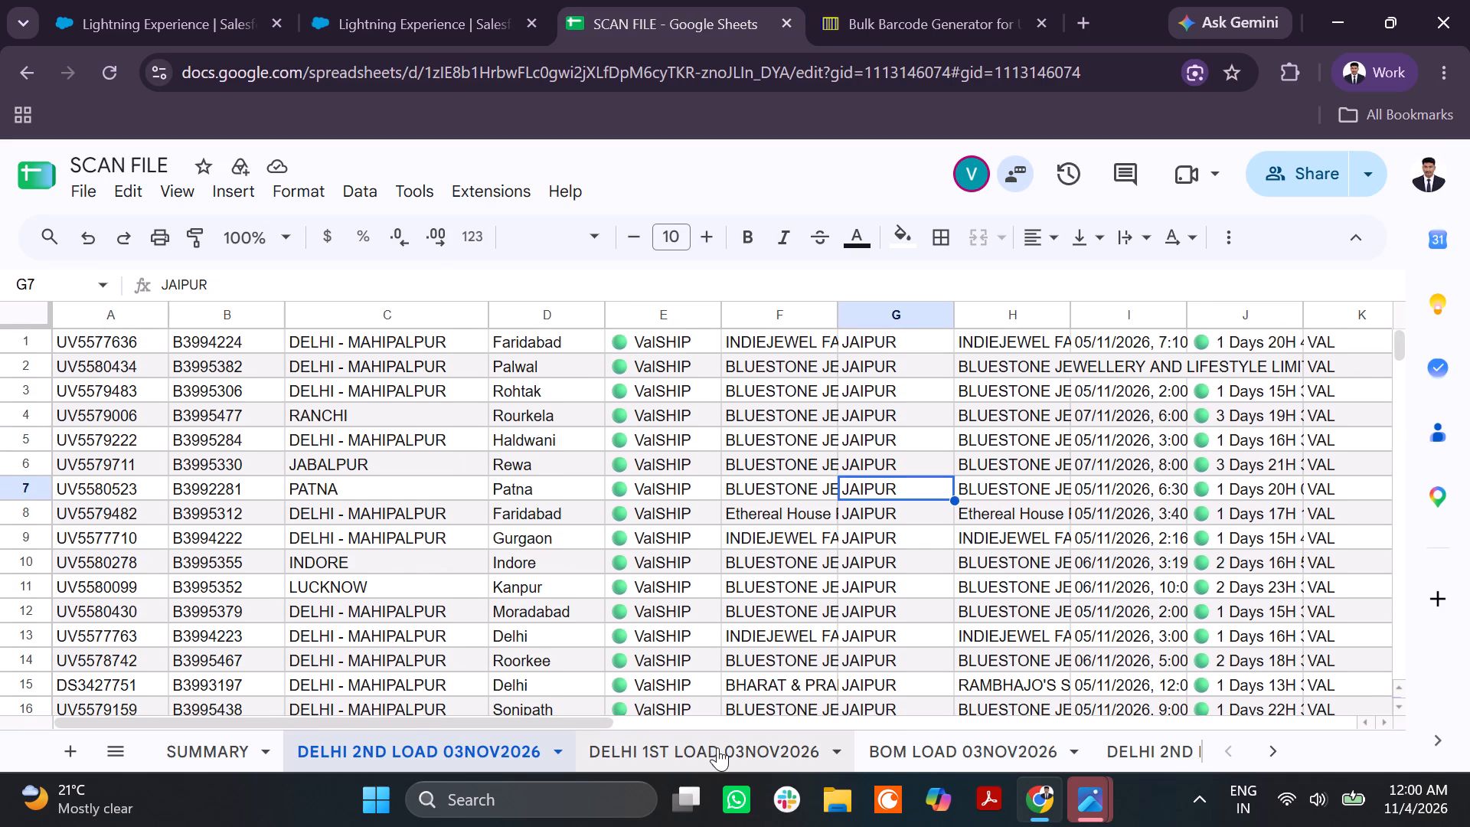
{"action": "left_click", "coordinate": [719, 749]}
{"action": "left_click", "coordinate": [341, 505]}
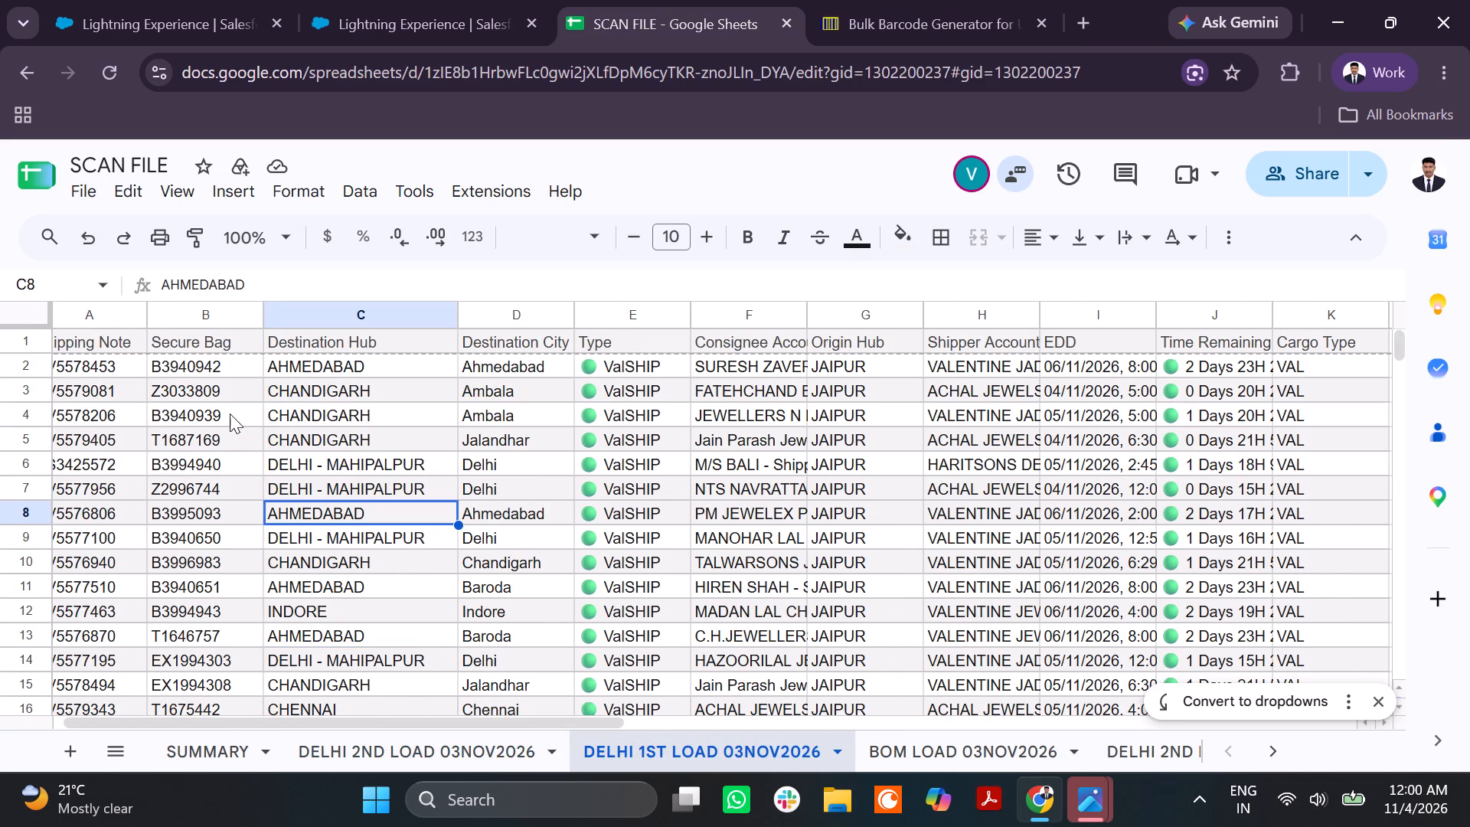
{"action": "left_click", "coordinate": [212, 380]}
{"action": "key", "text": "ctrl+shift+Down"}
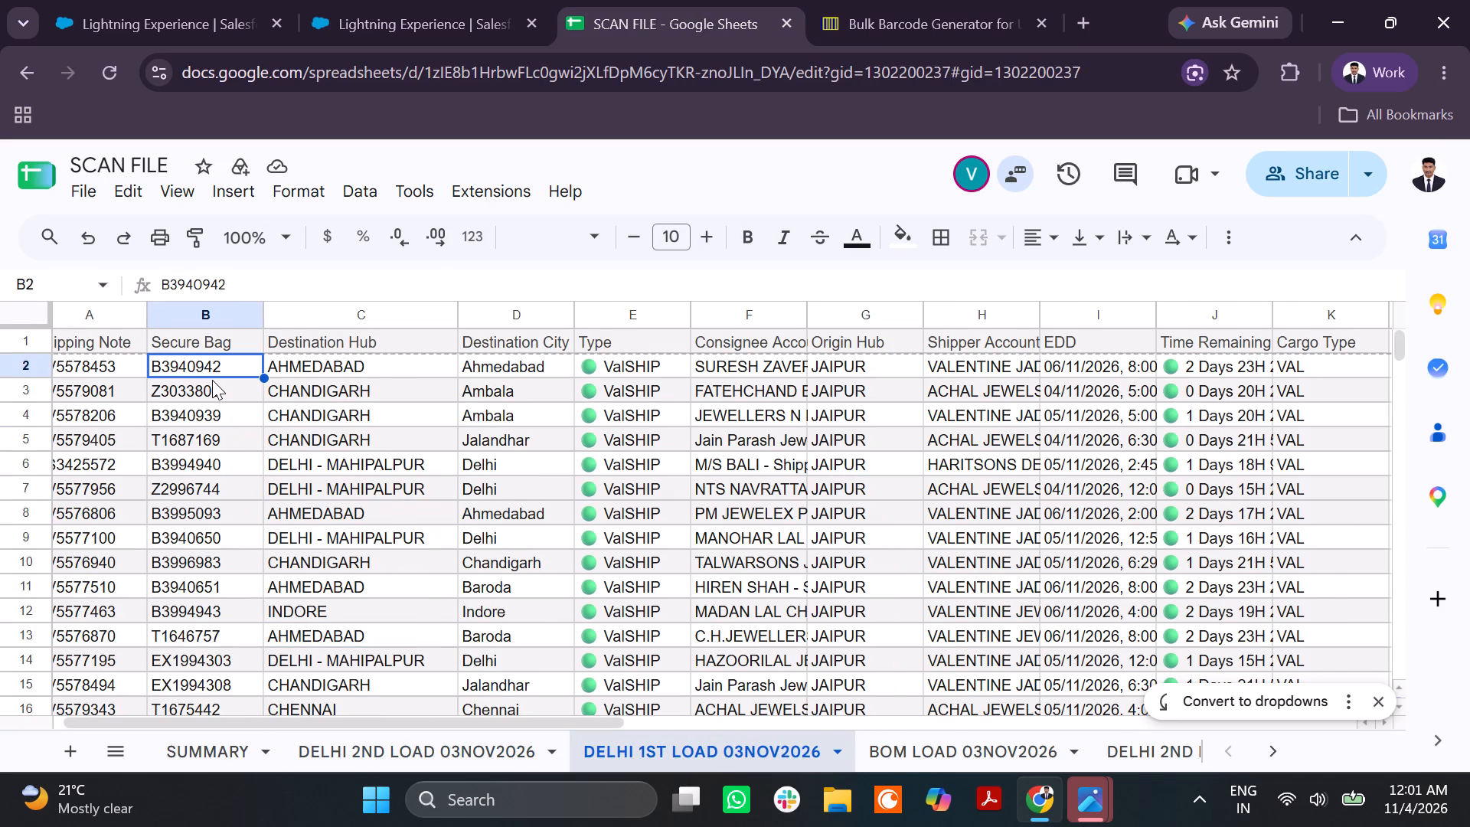
{"action": "key", "text": "ctrl+c"}
{"action": "scroll", "coordinate": [212, 380], "scroll_direction": "down", "scroll_amount": 2}
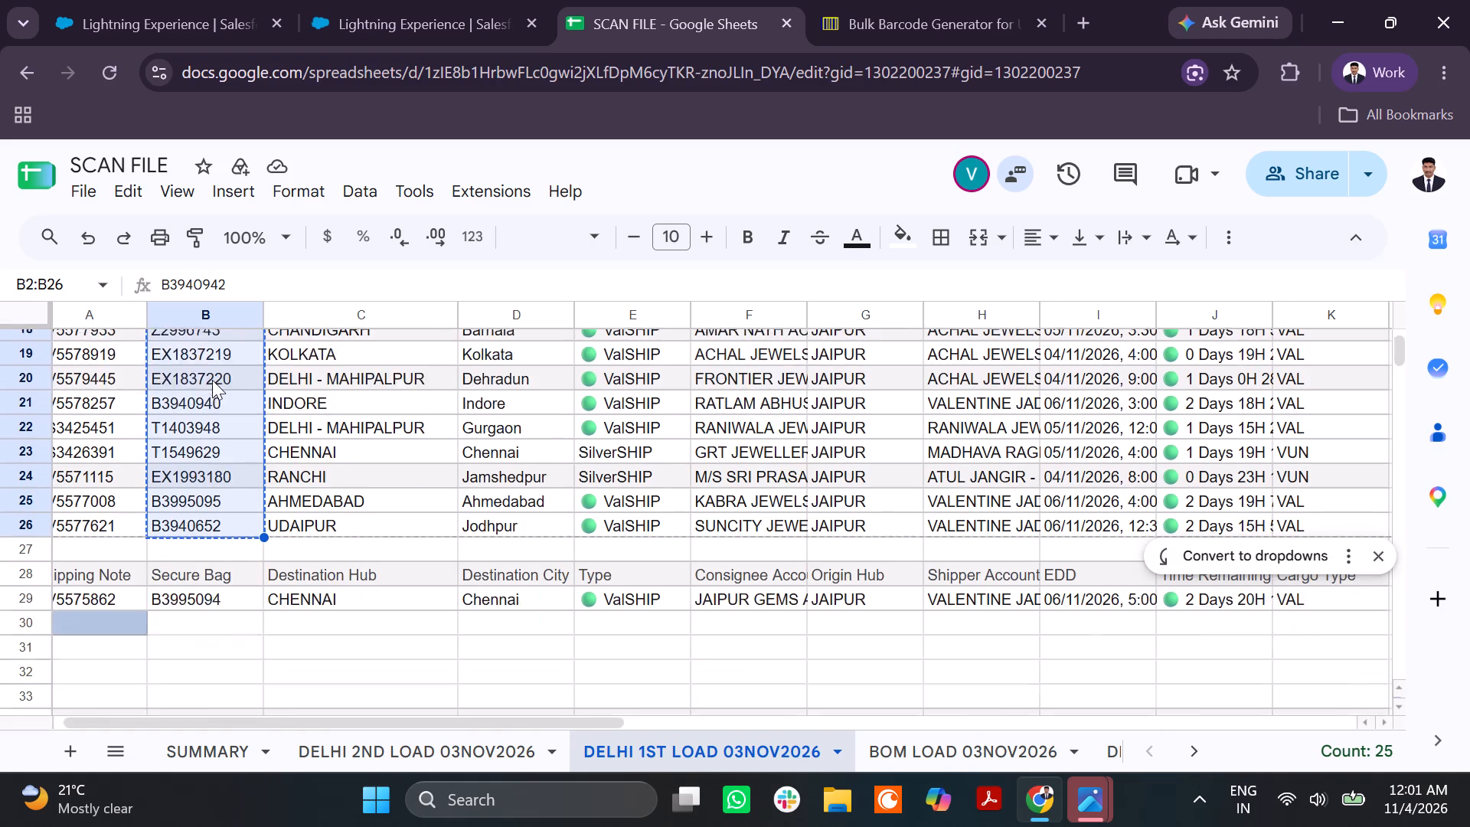
{"action": "scroll", "coordinate": [212, 380], "scroll_direction": "down", "scroll_amount": 1}
{"action": "scroll", "coordinate": [247, 534], "scroll_direction": "right", "scroll_amount": 1}
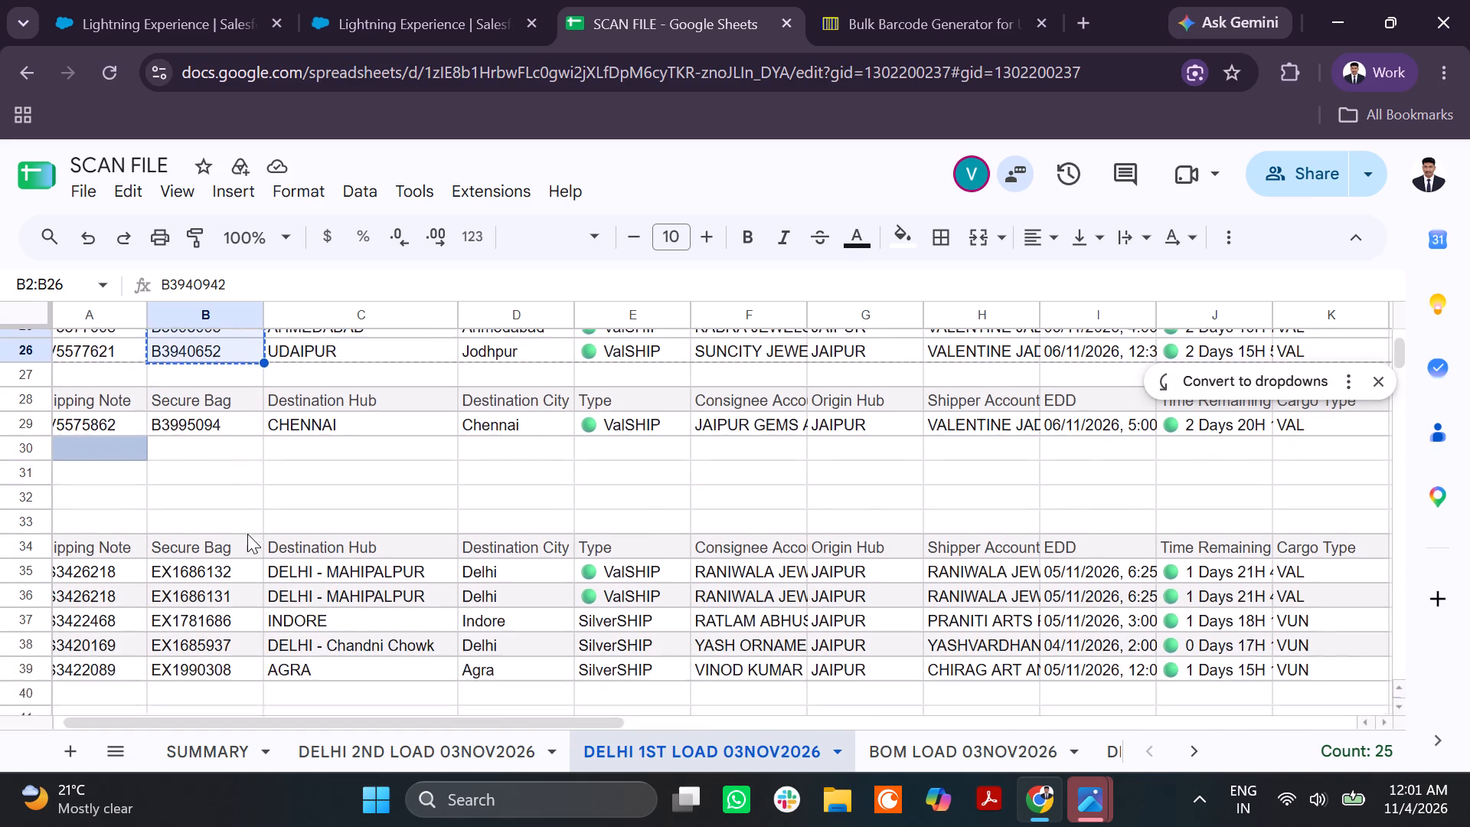
{"action": "scroll", "coordinate": [247, 534], "scroll_direction": "right", "scroll_amount": 1}
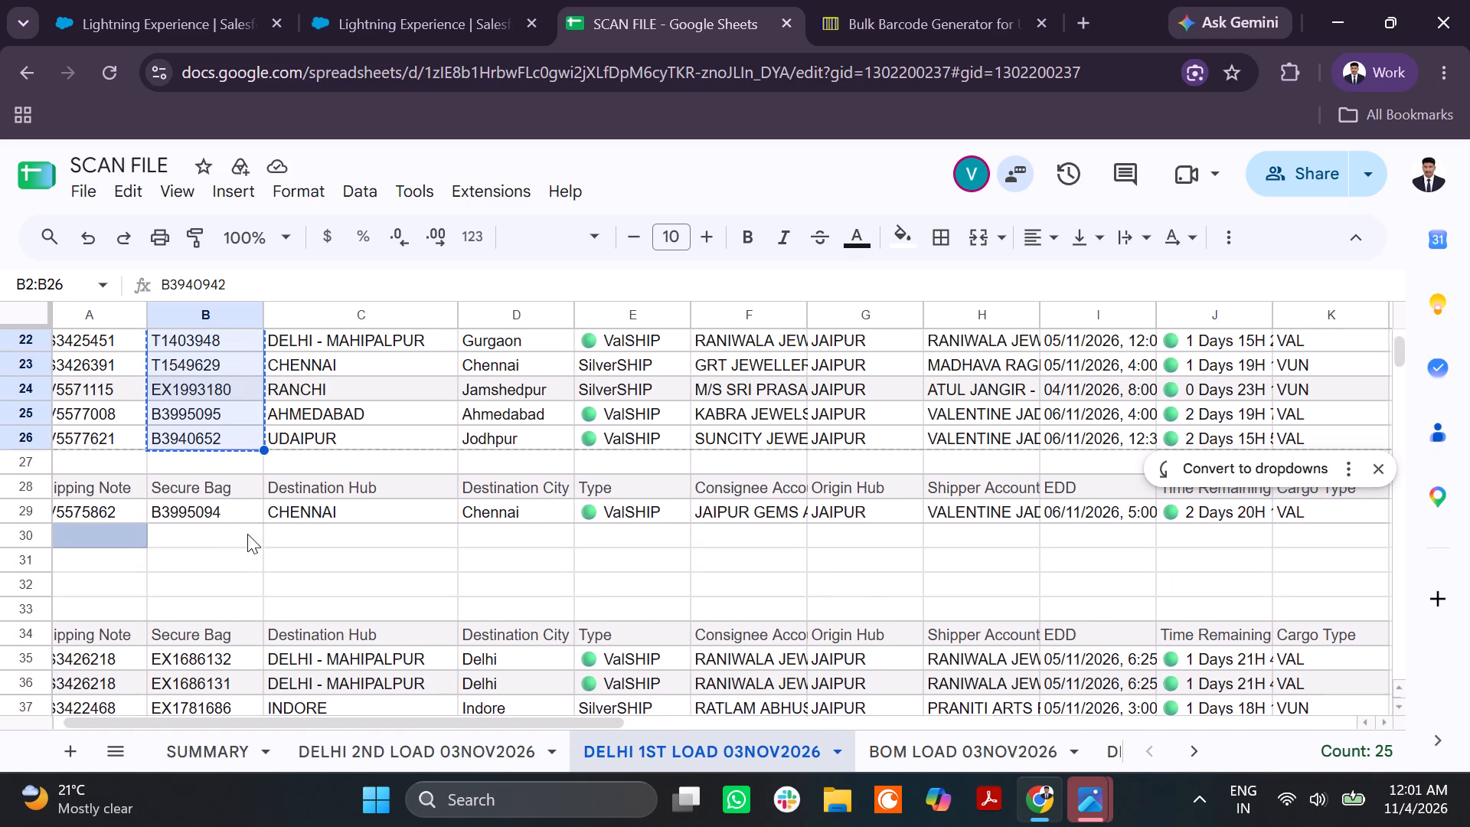
{"action": "scroll", "coordinate": [247, 534], "scroll_direction": "right", "scroll_amount": 1}
Paste the copied secure bag numbers into the bulk barcode generator and generate their Code128 barcodes.
{"action": "left_click", "coordinate": [937, 0]}
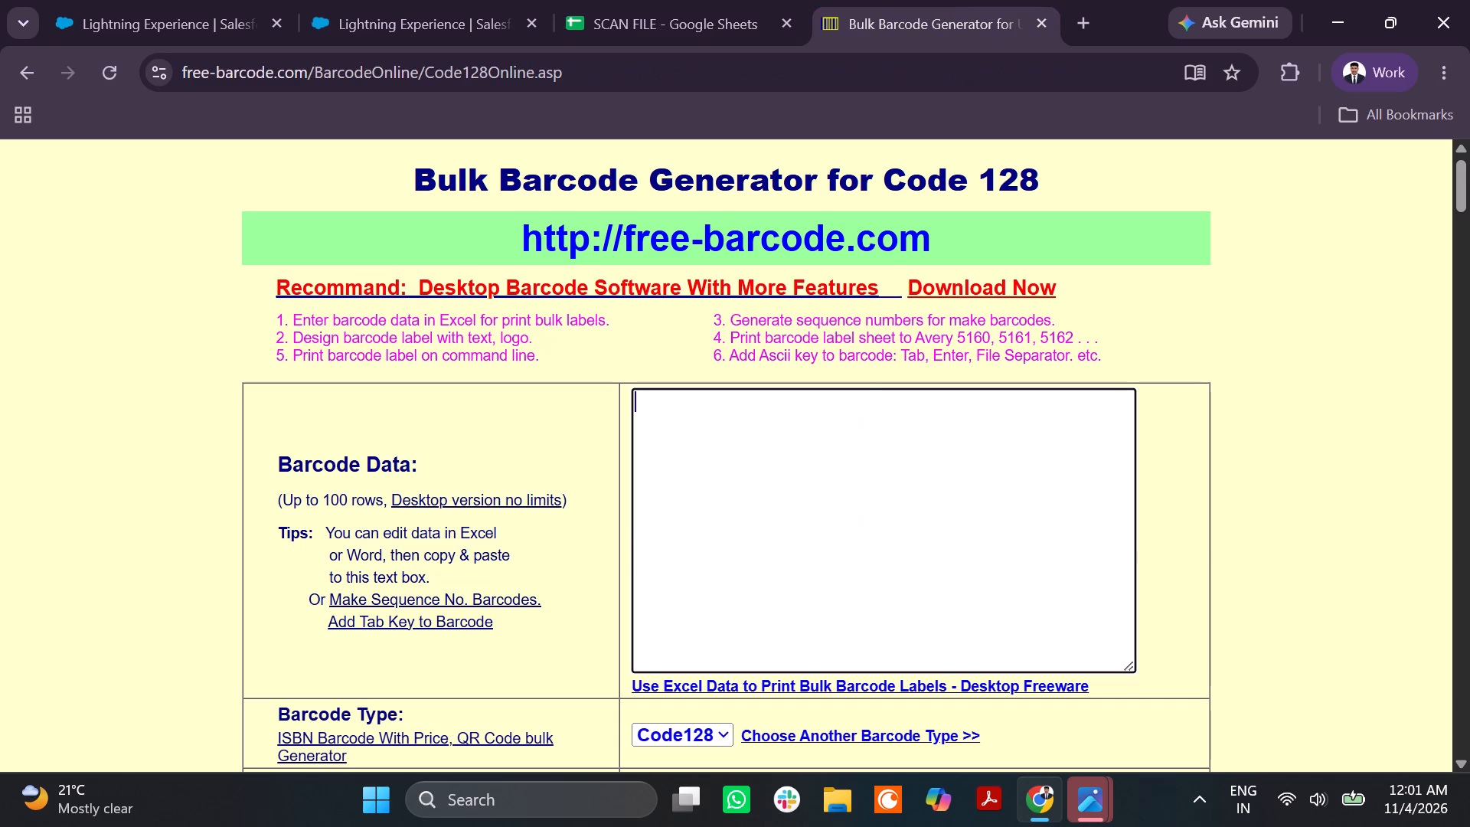
{"action": "left_click", "coordinate": [867, 397]}
{"action": "left_click", "coordinate": [831, 462], "text": "ctrl"}
{"action": "key", "text": "ctrl+v"}
{"action": "scroll", "coordinate": [831, 462], "scroll_direction": "down", "scroll_amount": 1}
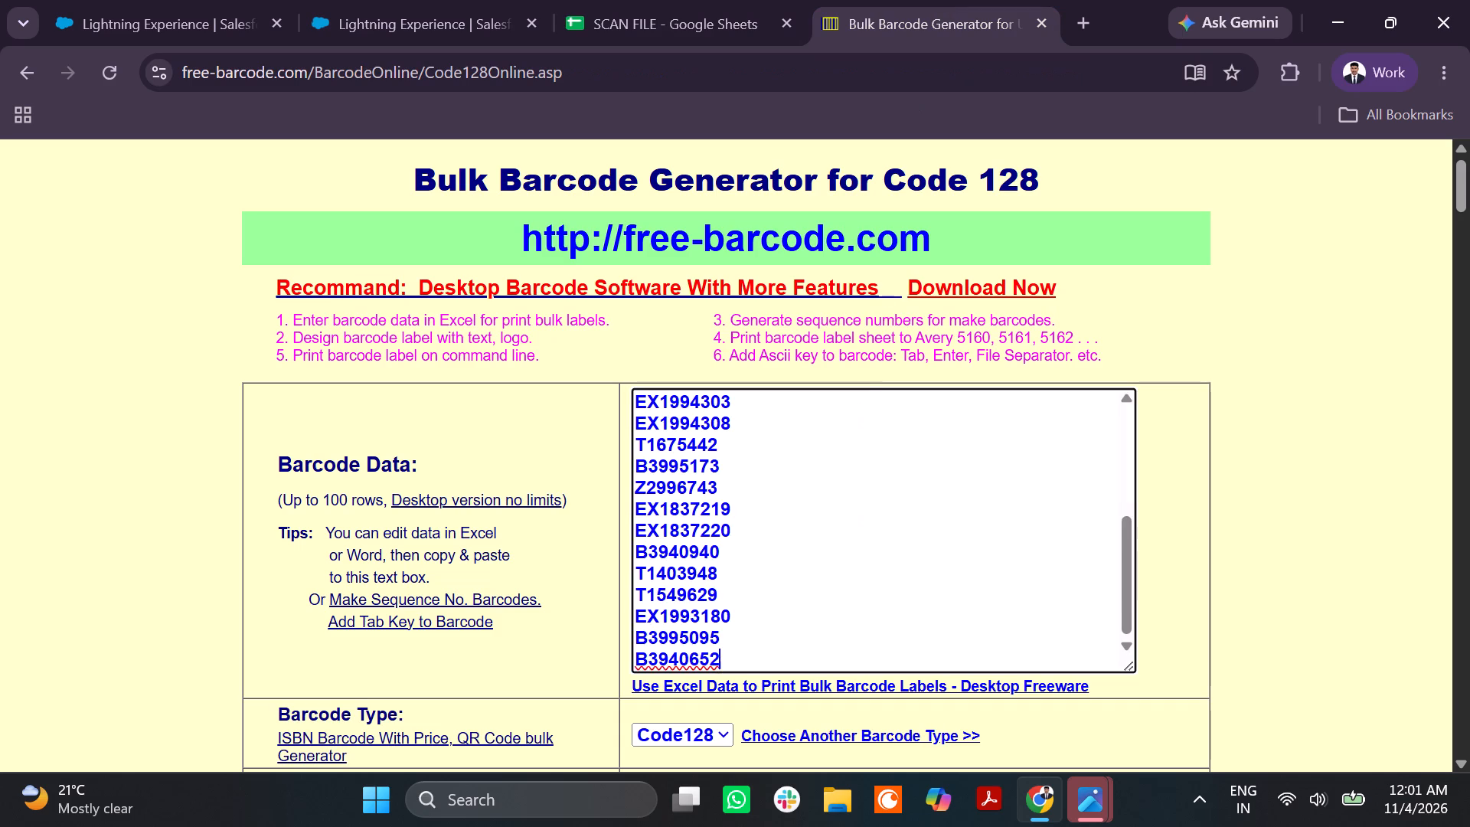
{"action": "scroll", "coordinate": [831, 462], "scroll_direction": "down", "scroll_amount": 7}
{"action": "left_click", "coordinate": [750, 590]}
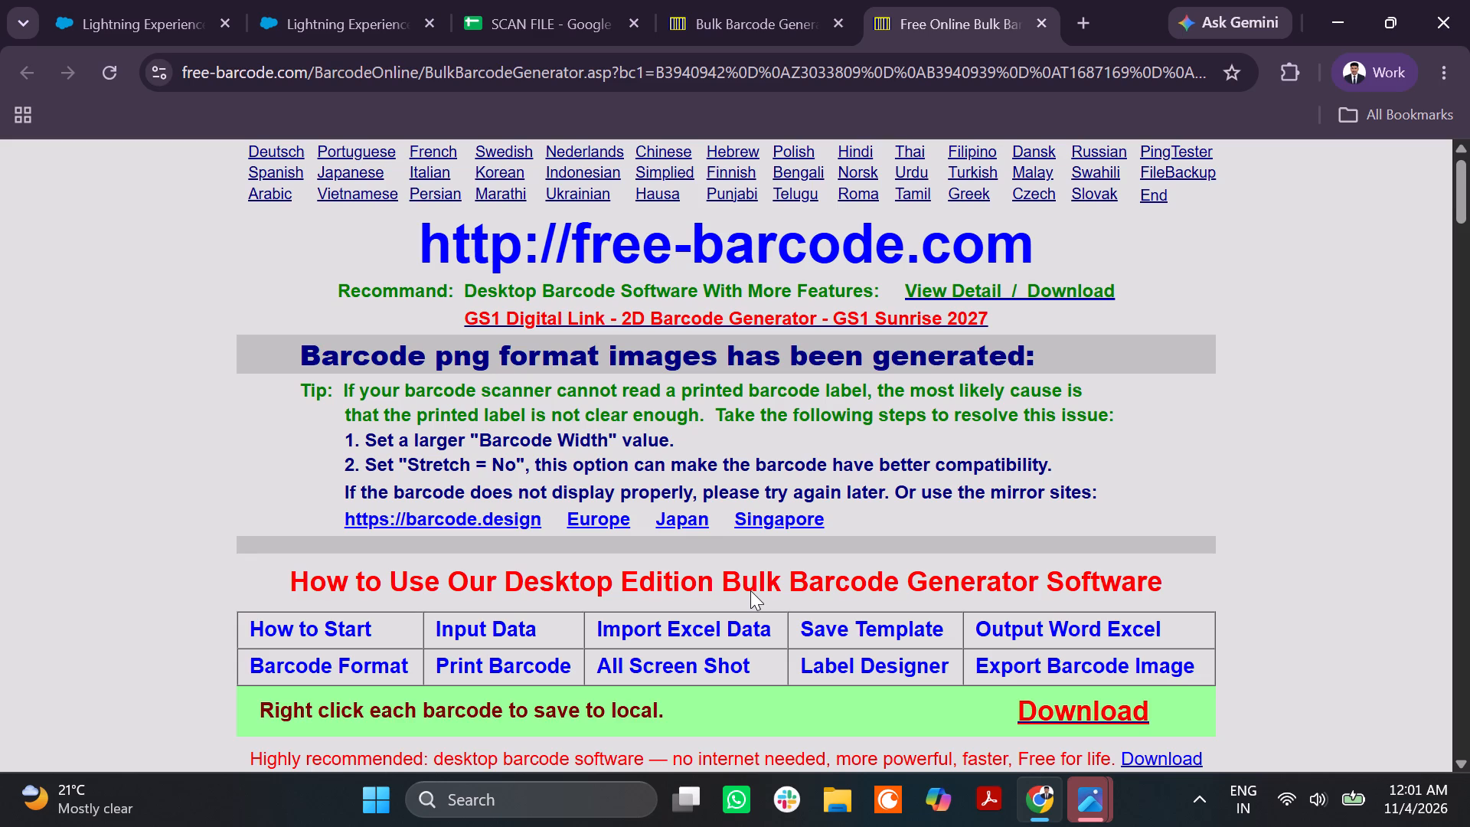
Go through the generated secure bag barcodes one after another, from B3940942 to B3940652.
{"action": "scroll", "coordinate": [1210, 683], "scroll_direction": "down", "scroll_amount": 5}
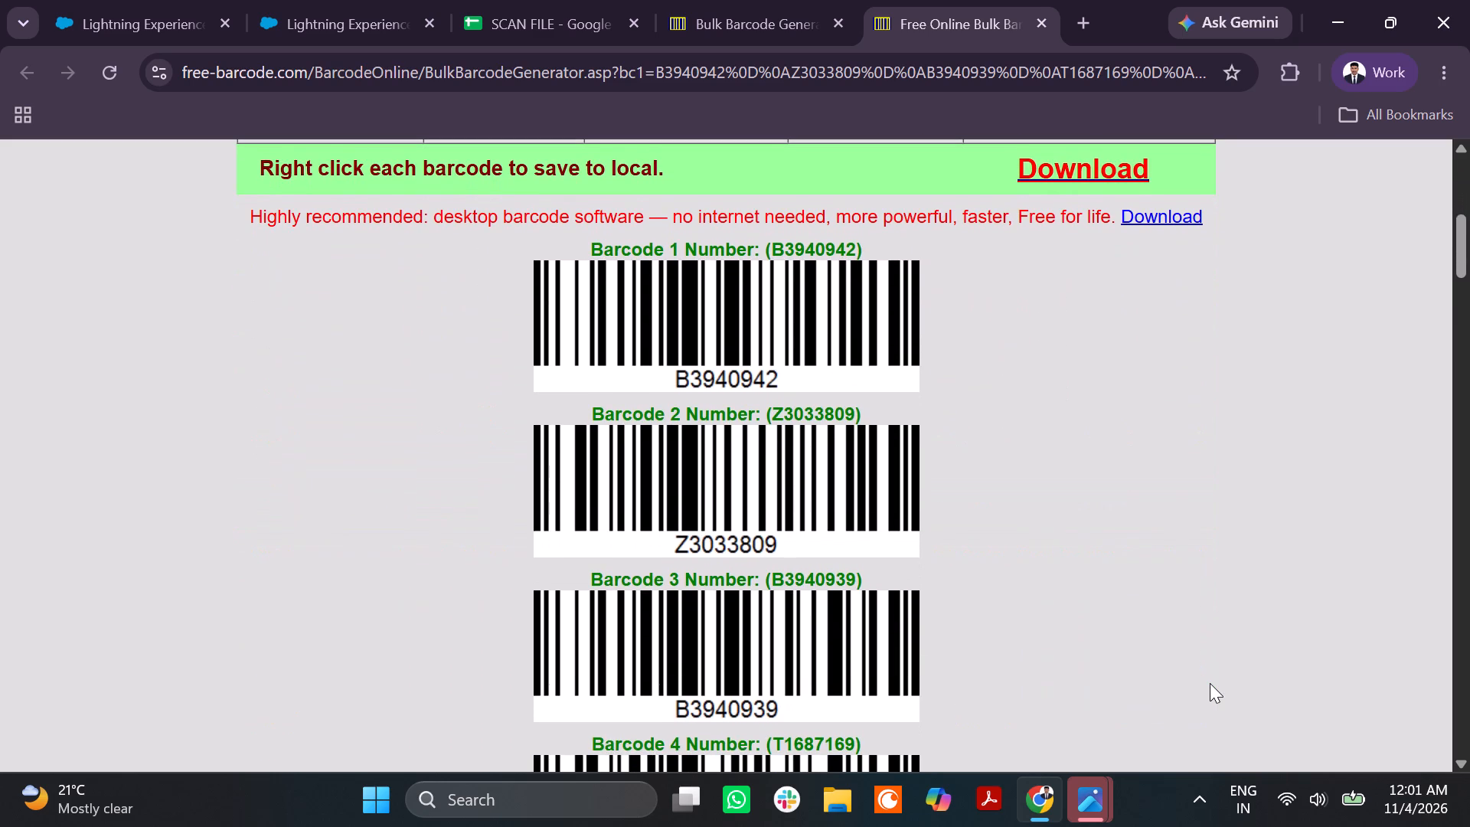
{"action": "scroll", "coordinate": [1210, 683], "scroll_direction": "down", "scroll_amount": 2}
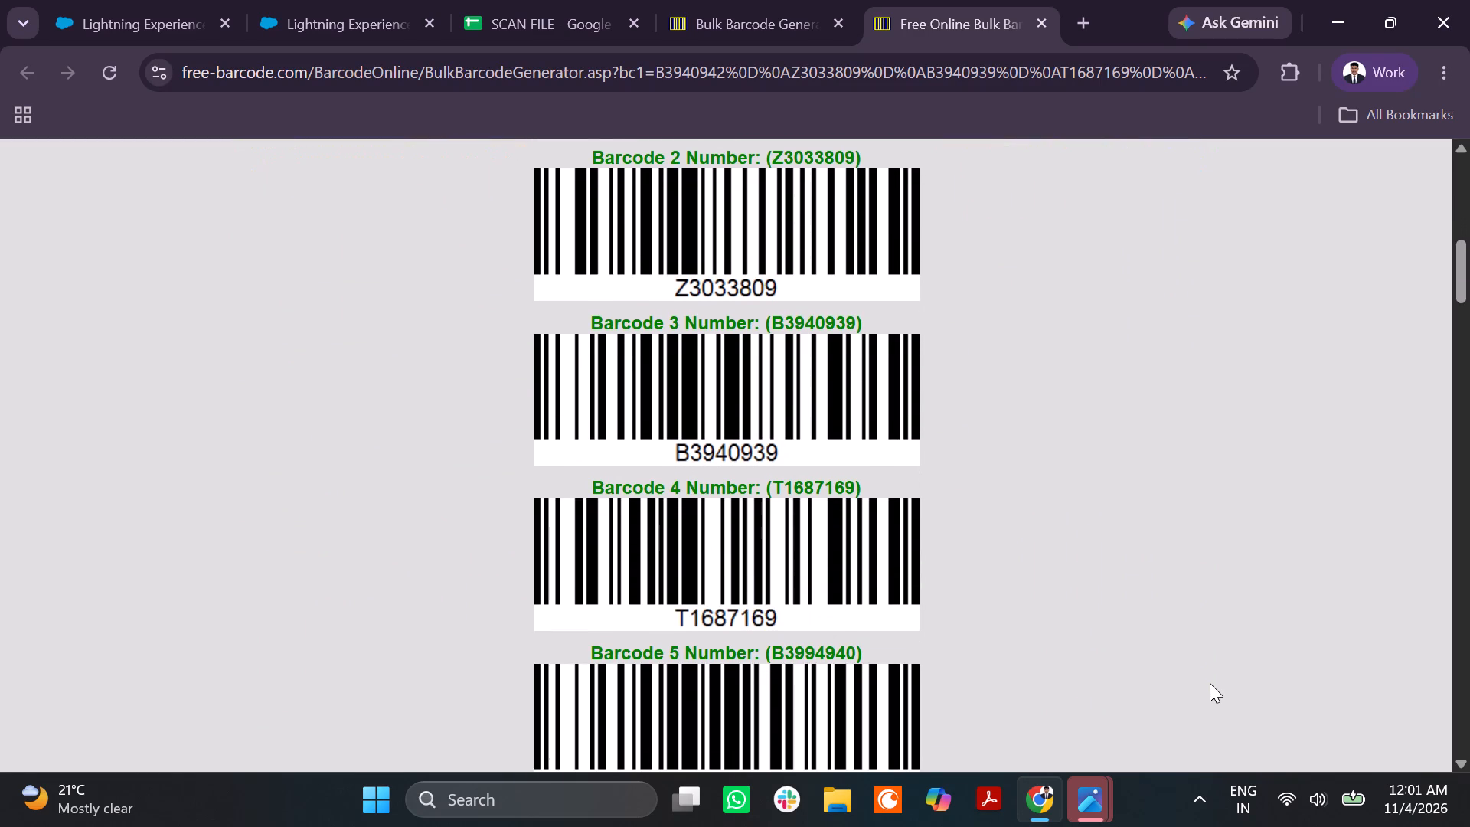
{"action": "scroll", "coordinate": [1210, 683], "scroll_direction": "down", "scroll_amount": 4}
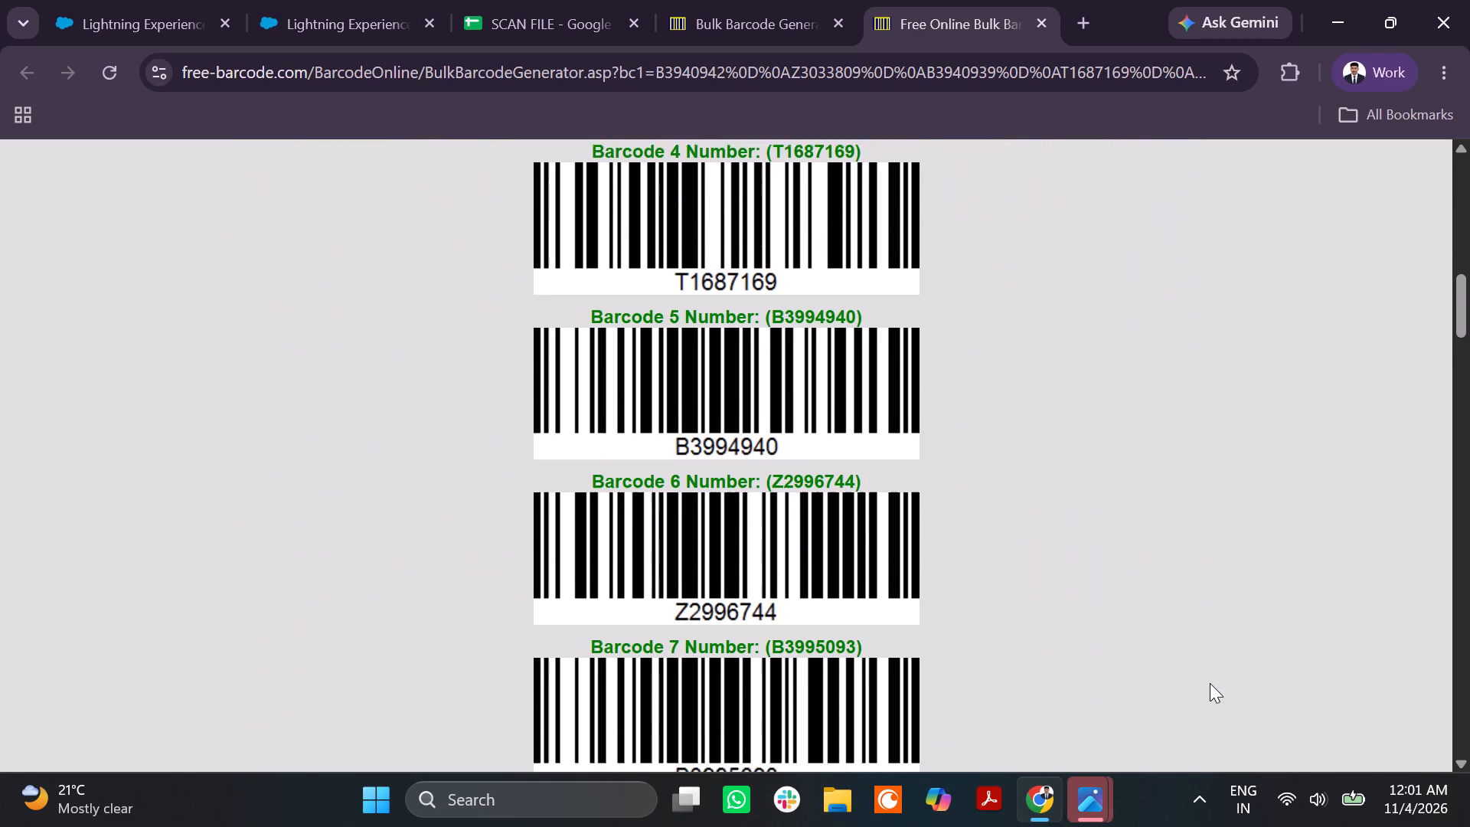
{"action": "scroll", "coordinate": [1210, 683], "scroll_direction": "down", "scroll_amount": 5}
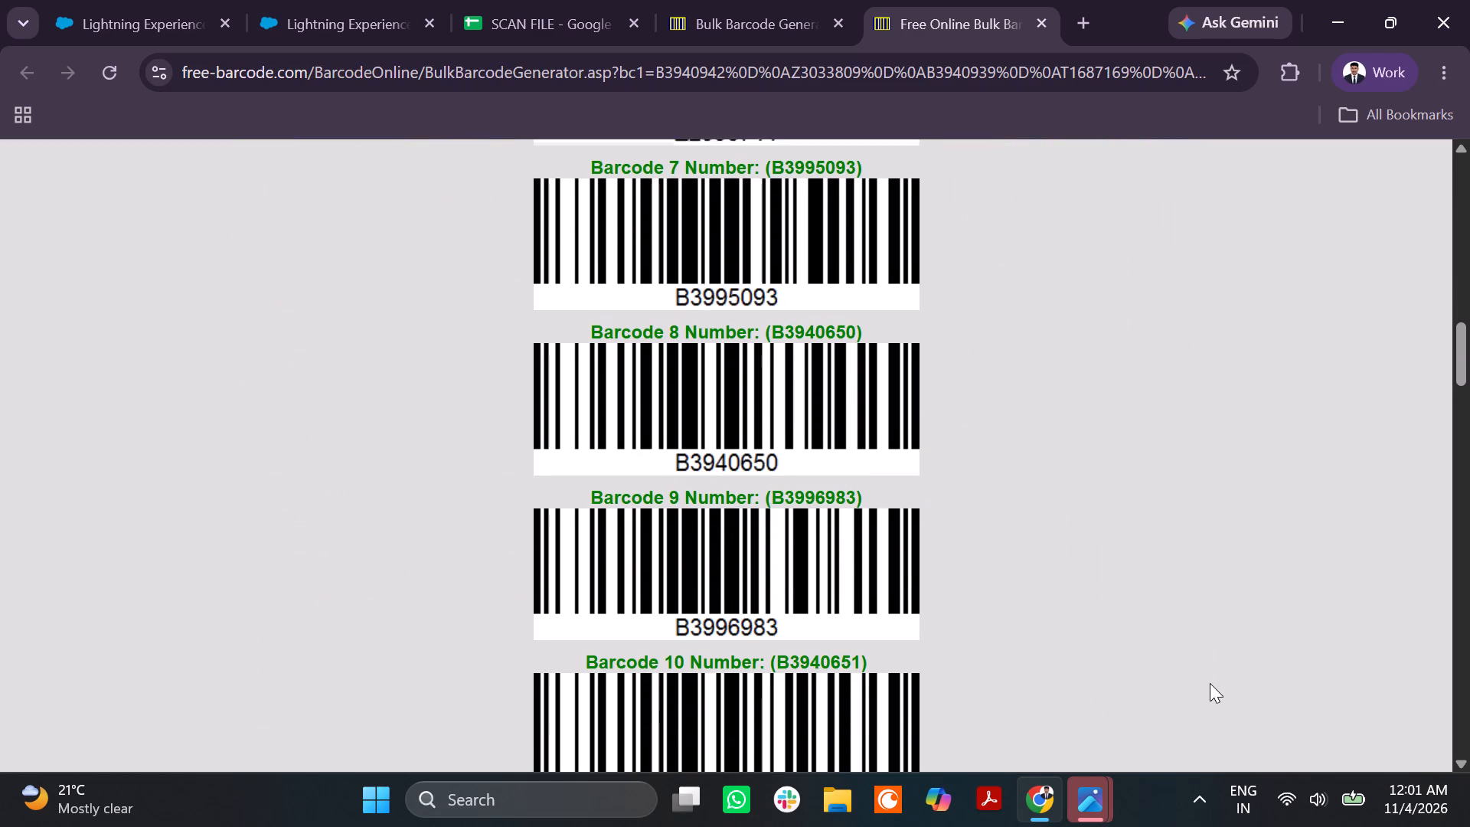
{"action": "scroll", "coordinate": [1210, 683], "scroll_direction": "down", "scroll_amount": 3}
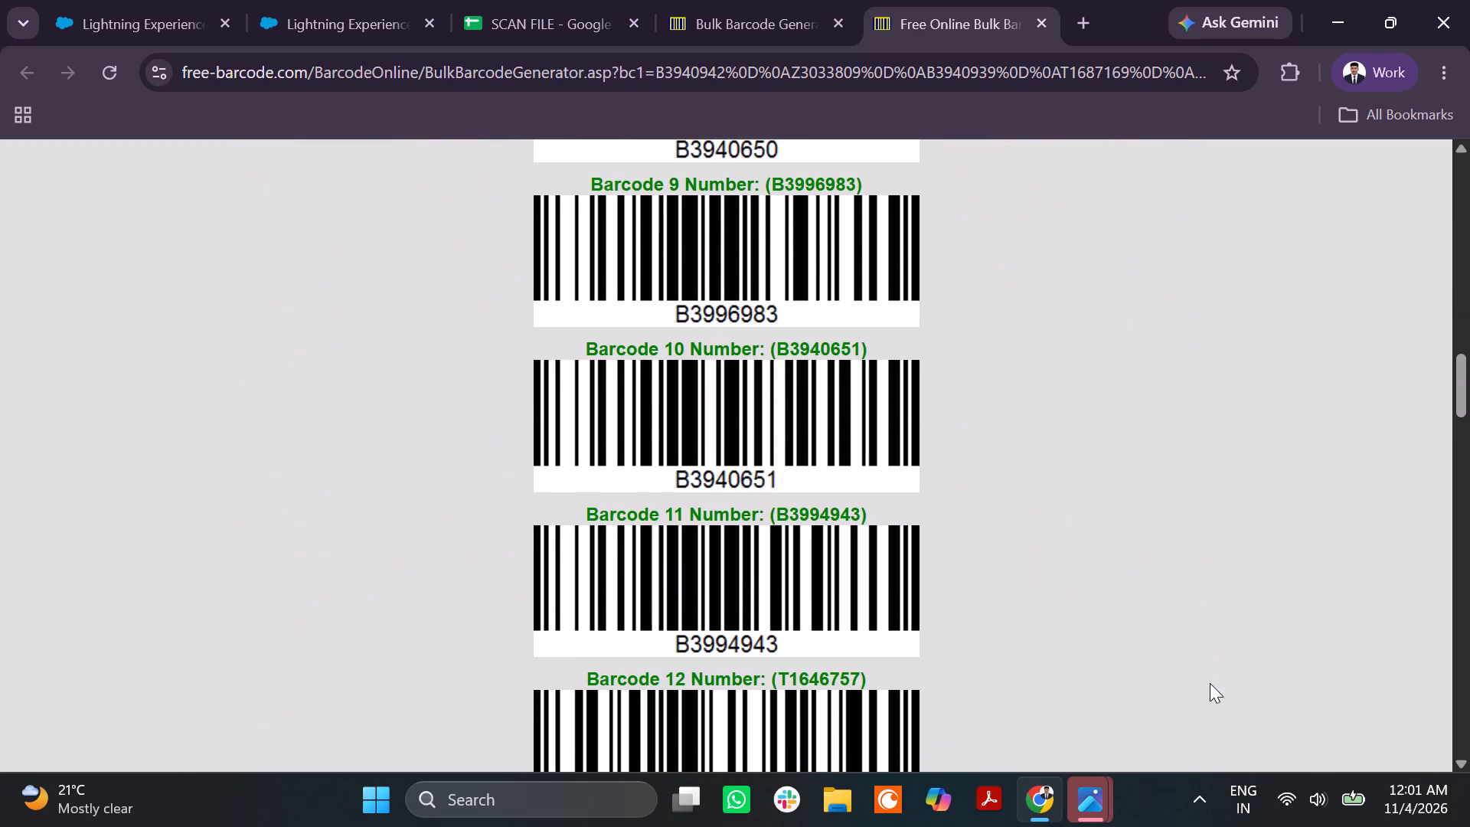
{"action": "scroll", "coordinate": [1210, 683], "scroll_direction": "down", "scroll_amount": 3}
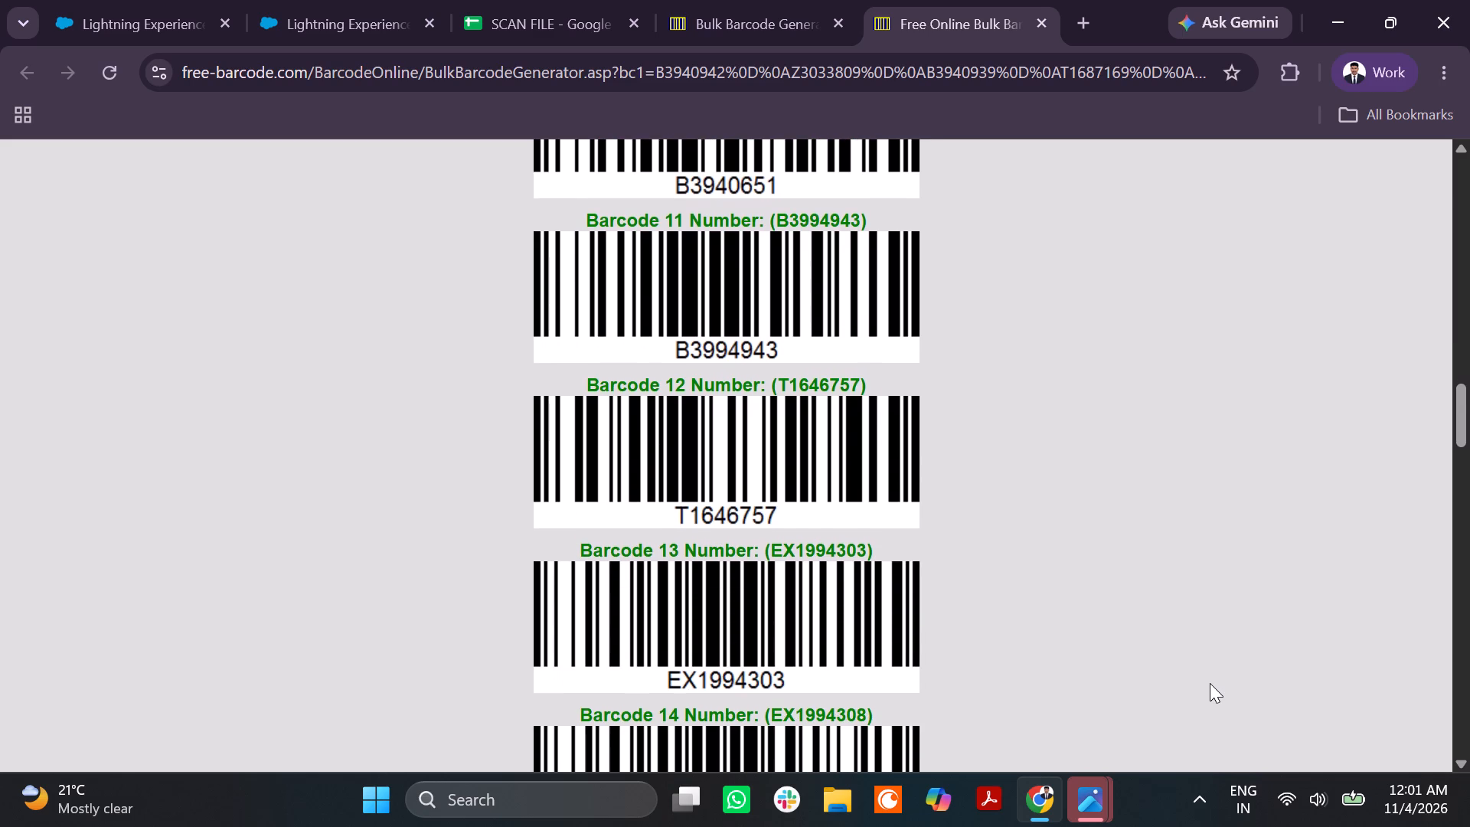
{"action": "scroll", "coordinate": [1210, 683], "scroll_direction": "down", "scroll_amount": 8}
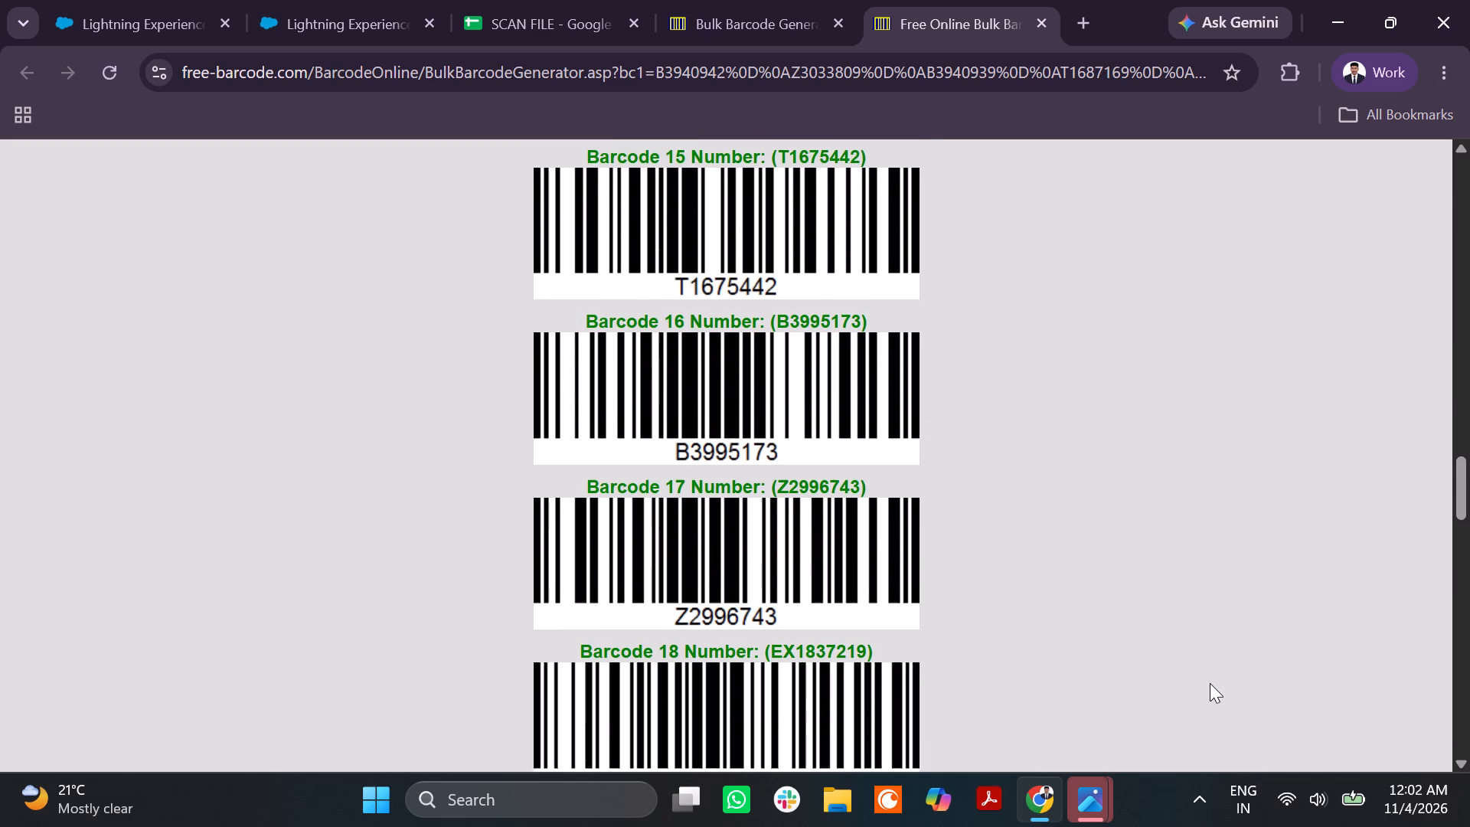
{"action": "scroll", "coordinate": [1210, 683], "scroll_direction": "down", "scroll_amount": 3}
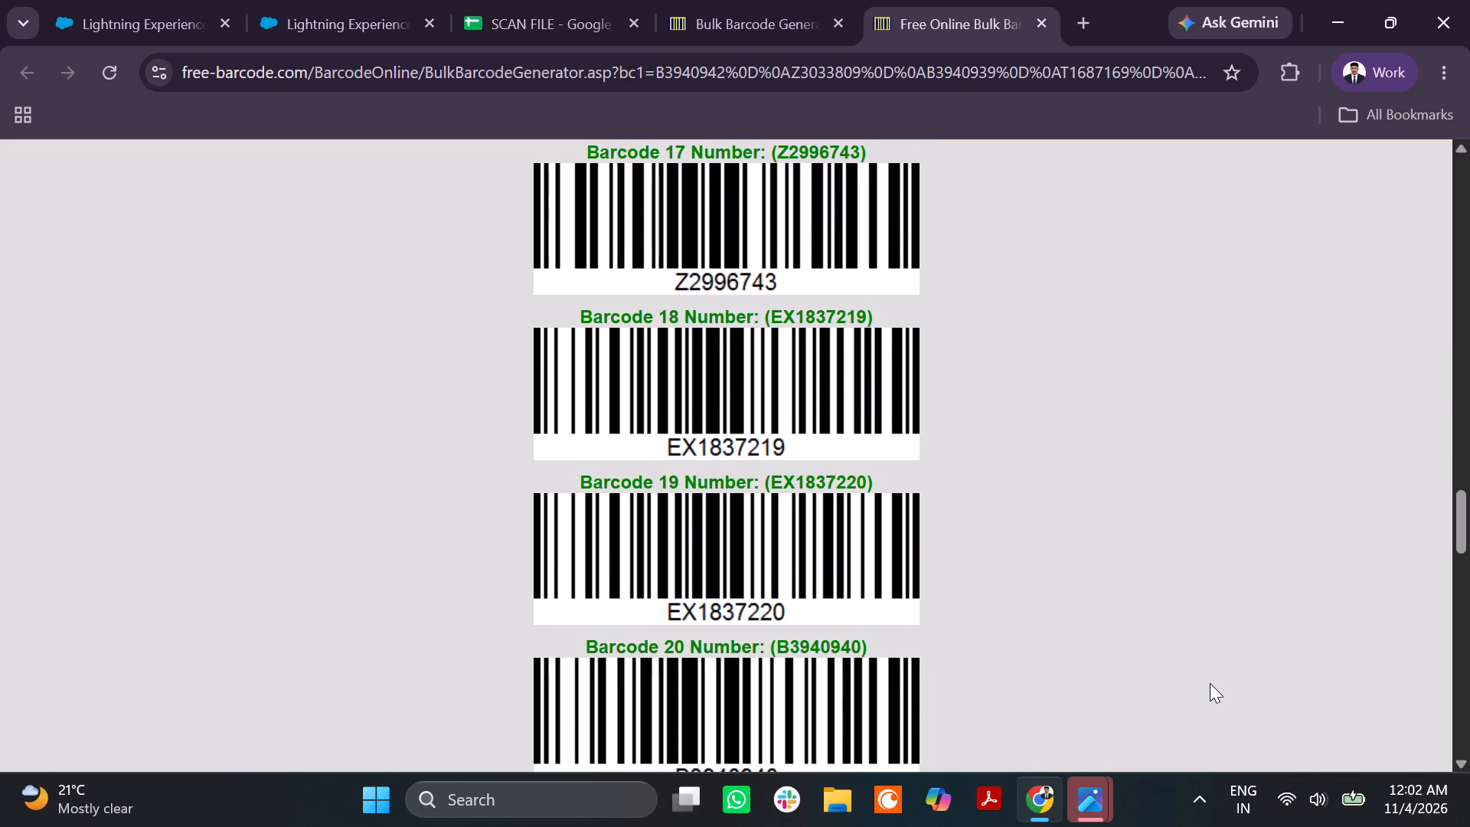
{"action": "scroll", "coordinate": [1210, 683], "scroll_direction": "down", "scroll_amount": 4}
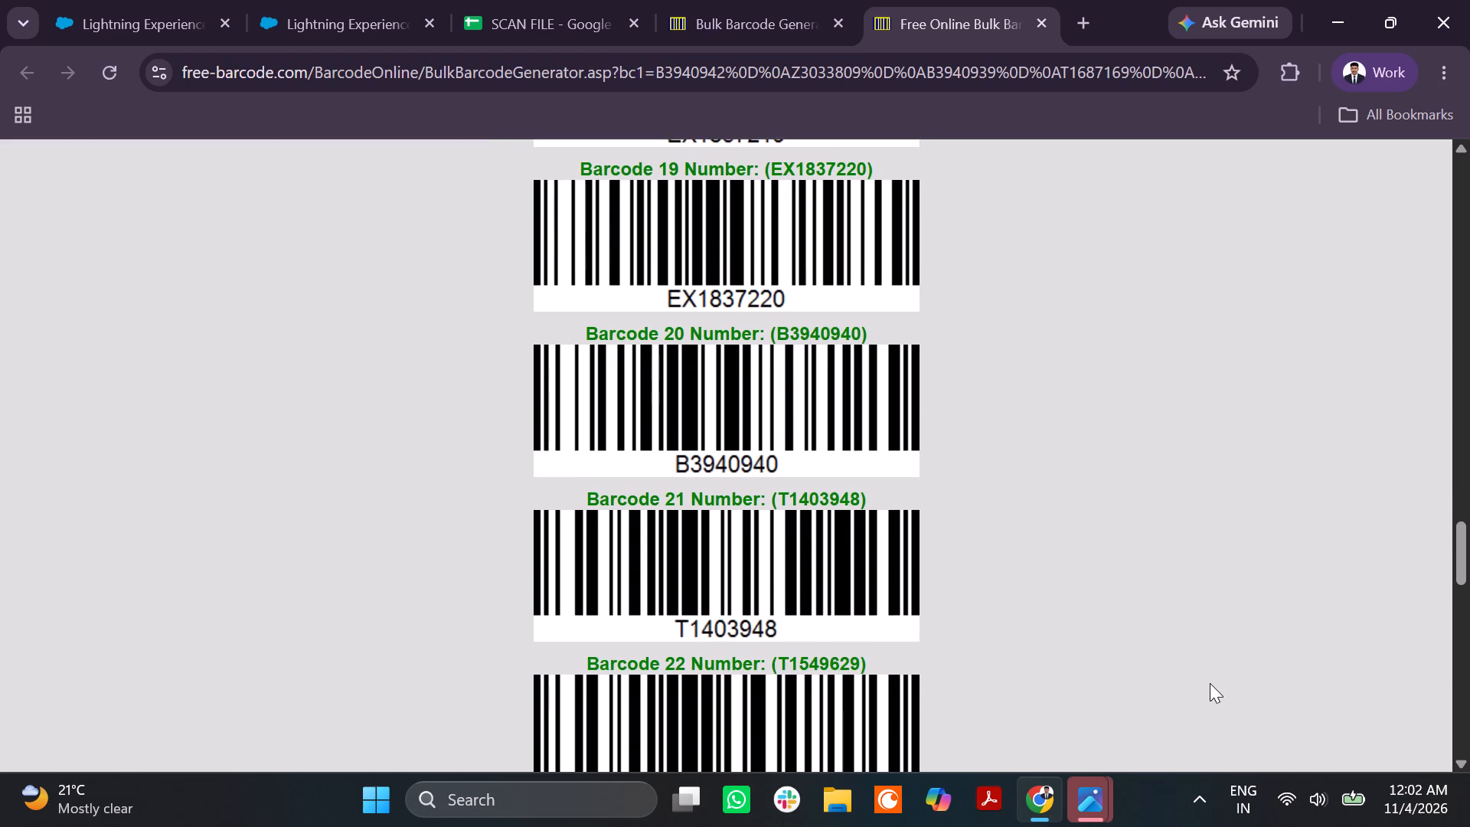
{"action": "scroll", "coordinate": [1210, 683], "scroll_direction": "down", "scroll_amount": 4}
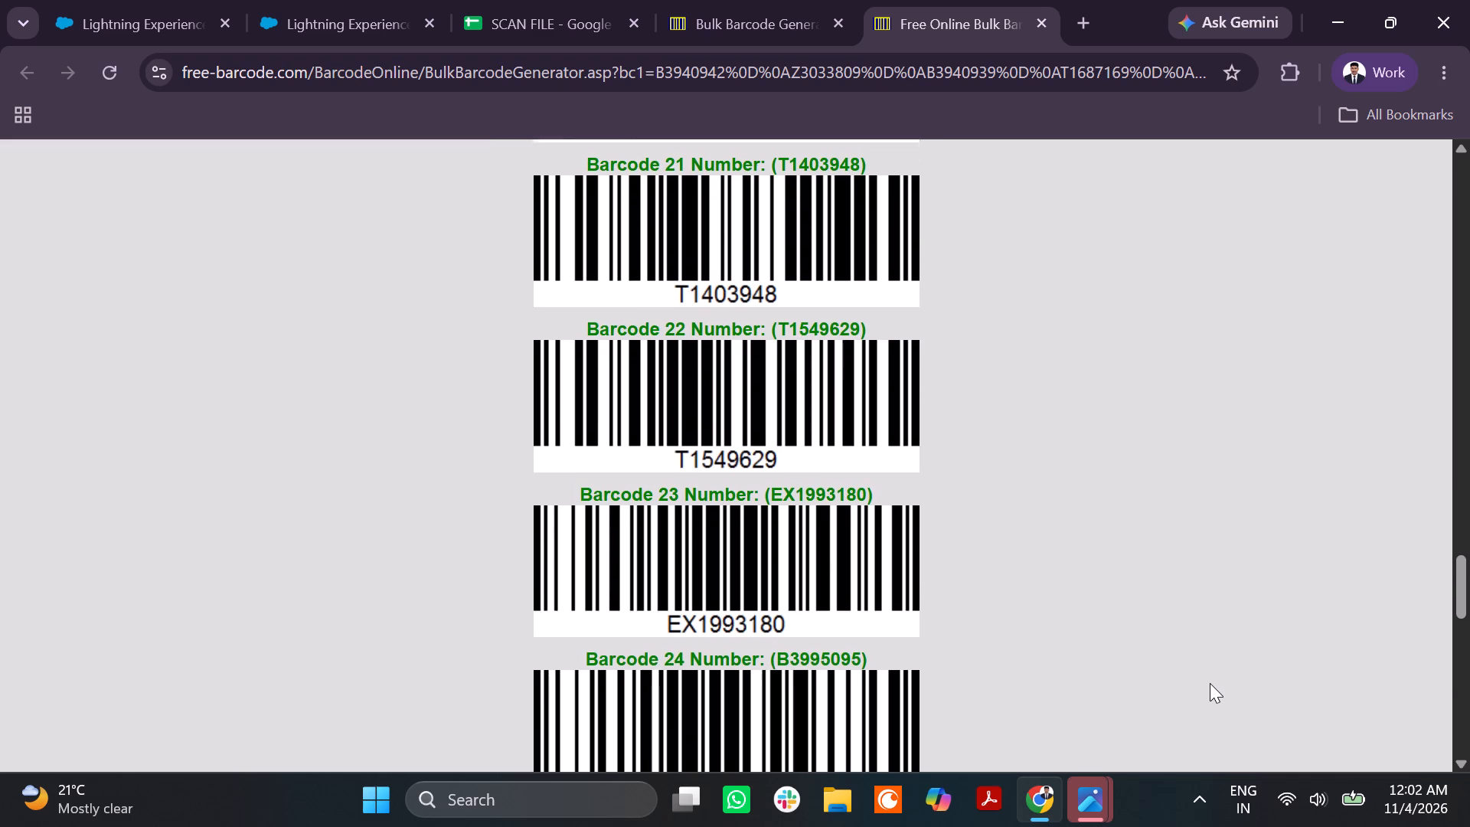
{"action": "scroll", "coordinate": [1210, 683], "scroll_direction": "down", "scroll_amount": 1}
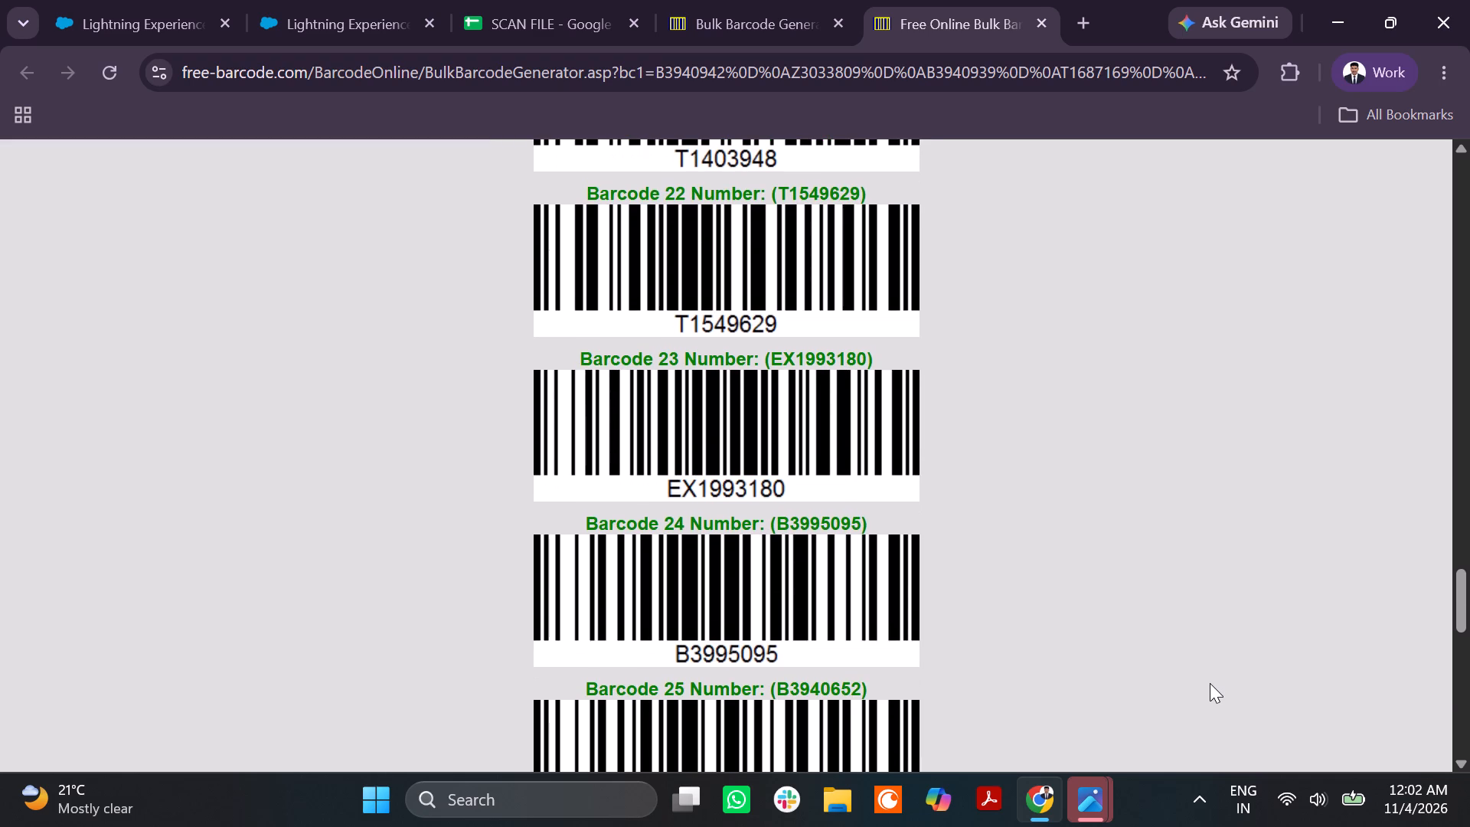
{"action": "scroll", "coordinate": [1210, 683], "scroll_direction": "down", "scroll_amount": 1}
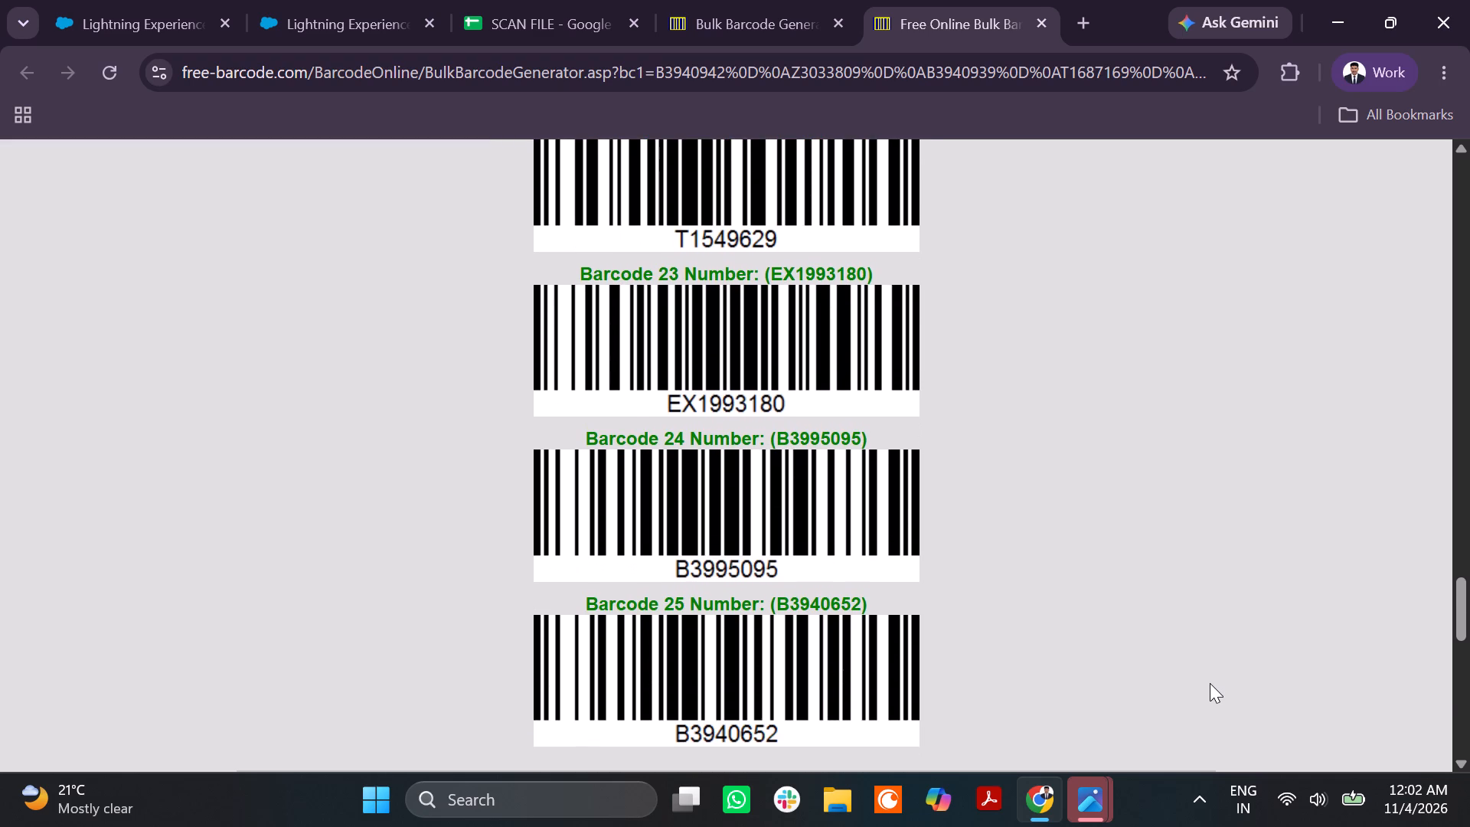
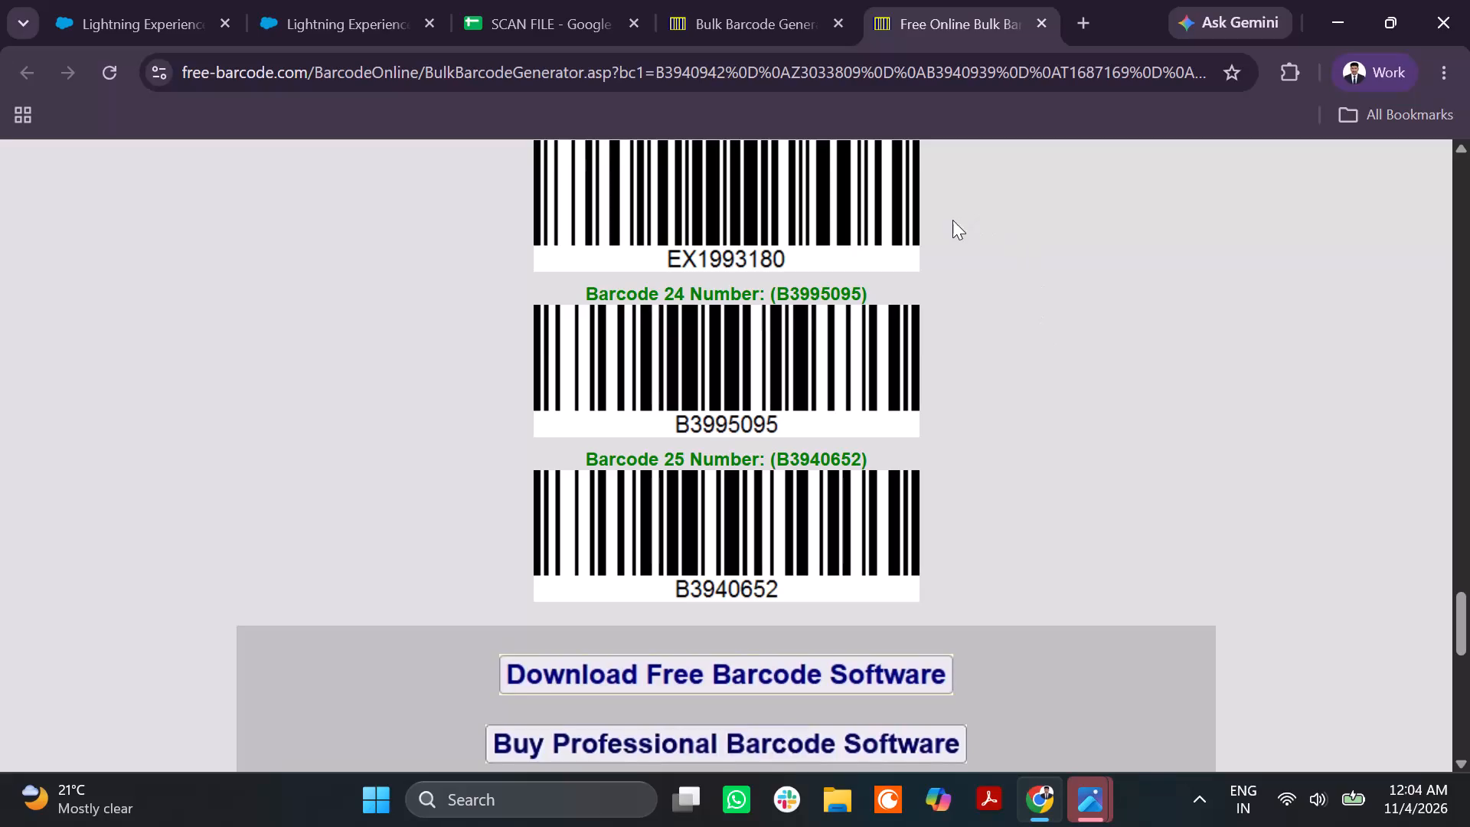
Return to the bulk barcode generator form and clear the previous secure bag numbers from the barcode data.
{"action": "left_click", "coordinate": [756, 0]}
{"action": "scroll", "coordinate": [726, 273], "scroll_direction": "up", "scroll_amount": 2}
{"action": "left_click", "coordinate": [815, 231]}
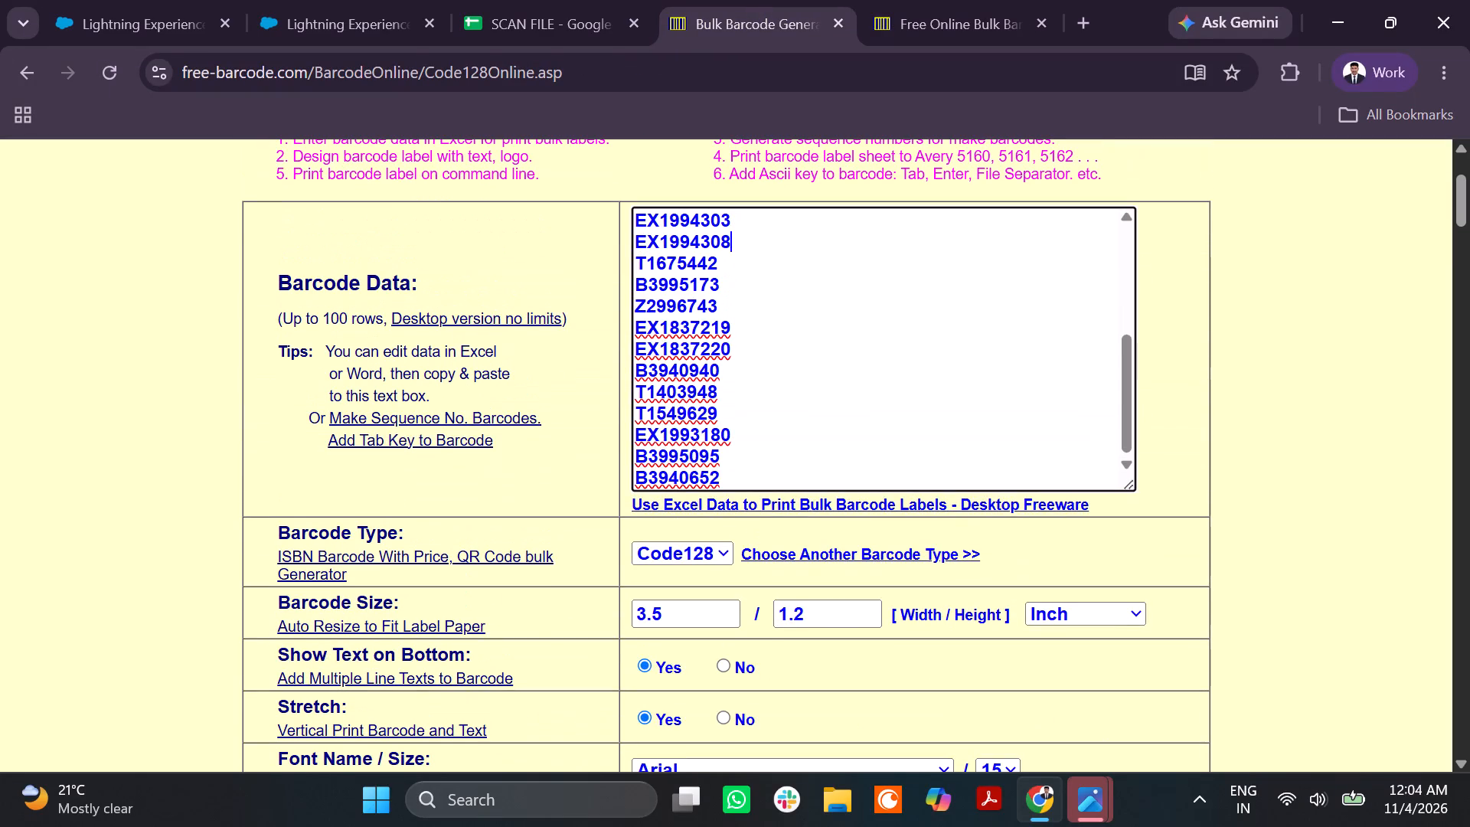
{"action": "key", "text": "ctrl+a"}
{"action": "key", "text": "Delete"}
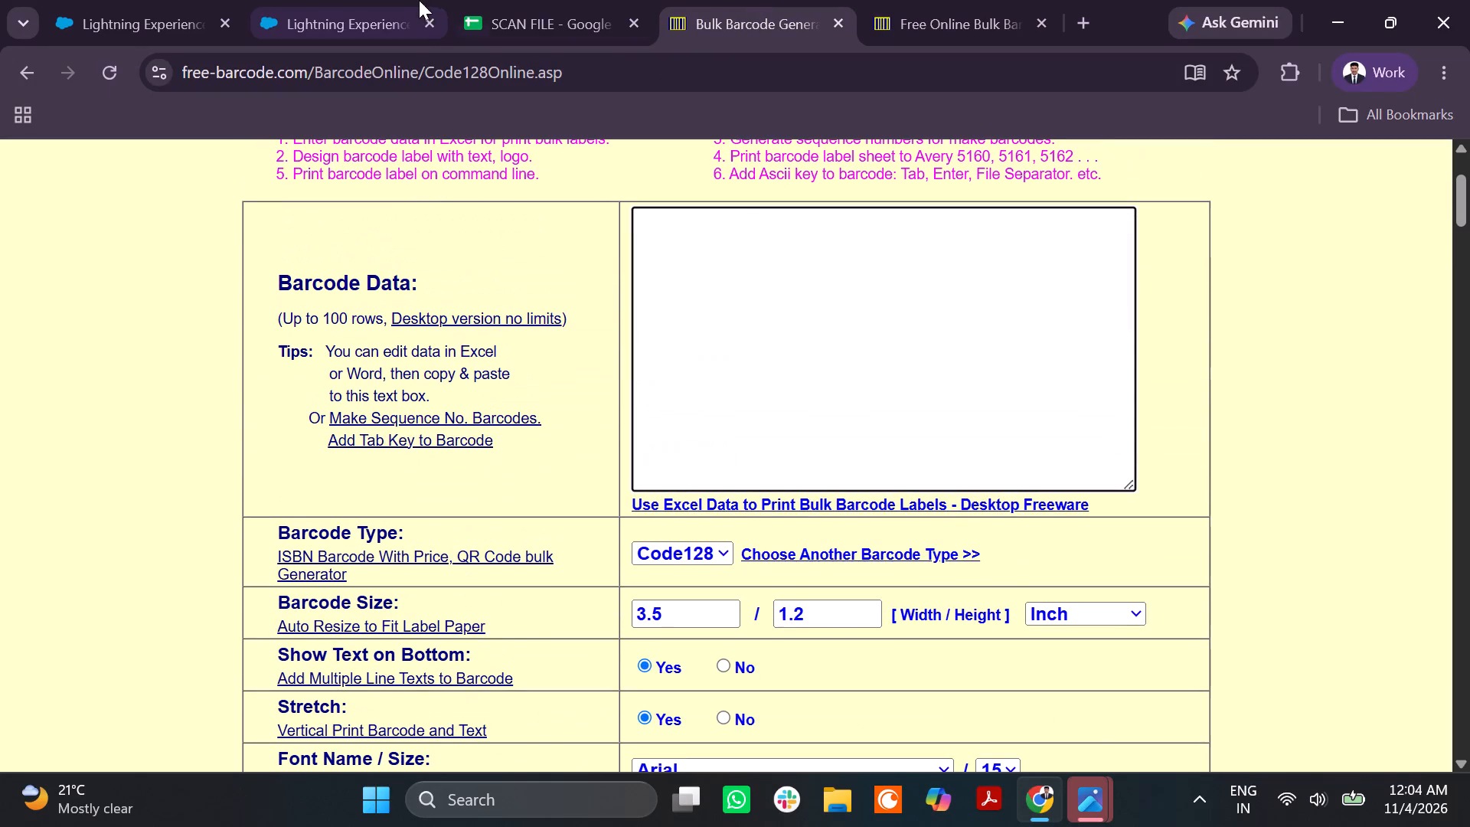
In SCAN FILE's DELHI 1ST LOAD 03NOV2026 sheet, copy secure bag B3995094 from B29 into B40.
{"action": "left_click", "coordinate": [524, 0]}
{"action": "left_click", "coordinate": [224, 512]}
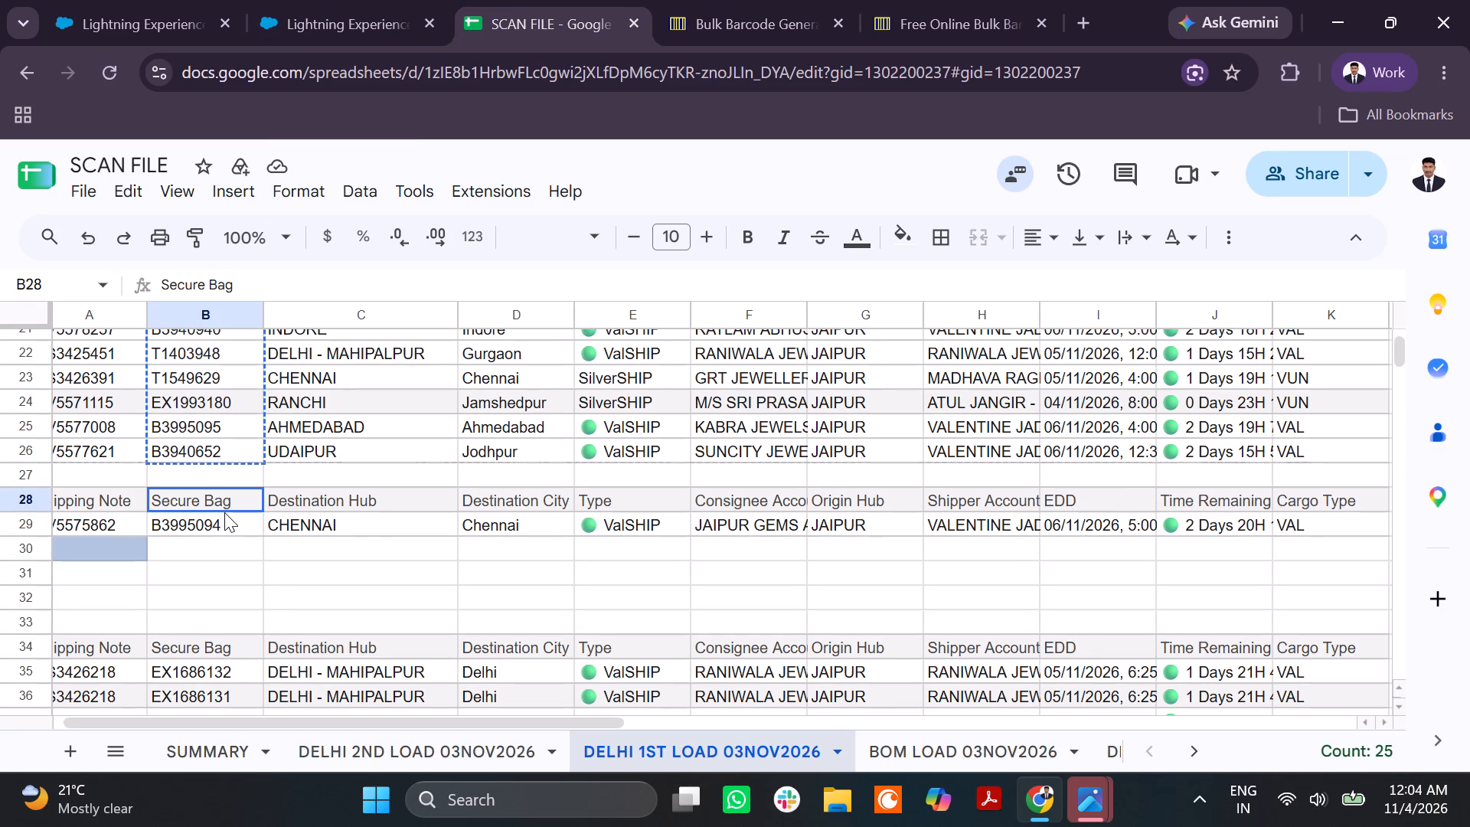
{"action": "left_click", "coordinate": [233, 521]}
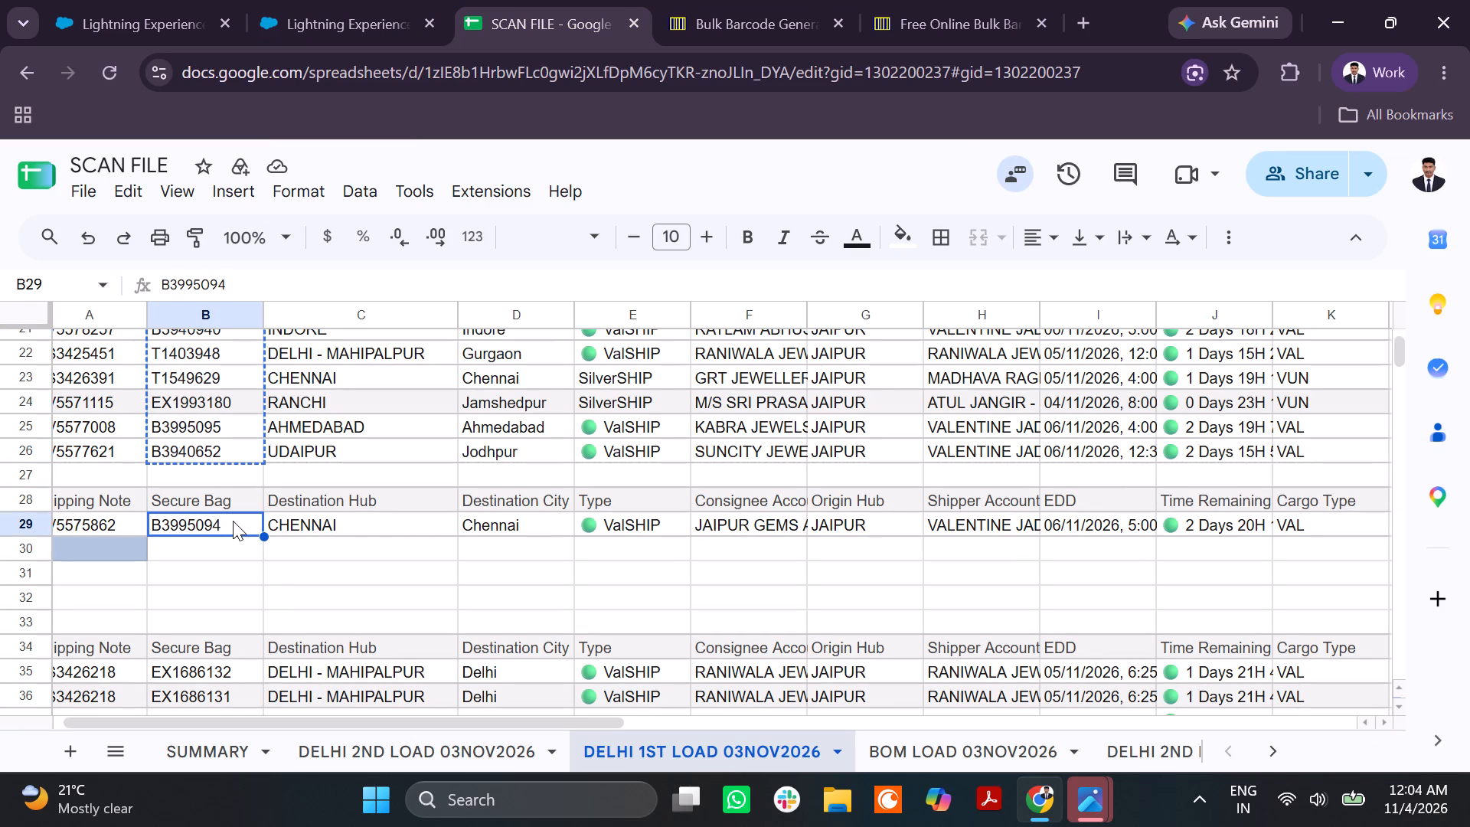
{"action": "key", "text": "ctrl+c"}
{"action": "scroll", "coordinate": [233, 521], "scroll_direction": "down", "scroll_amount": 4}
{"action": "left_click", "coordinate": [220, 470]}
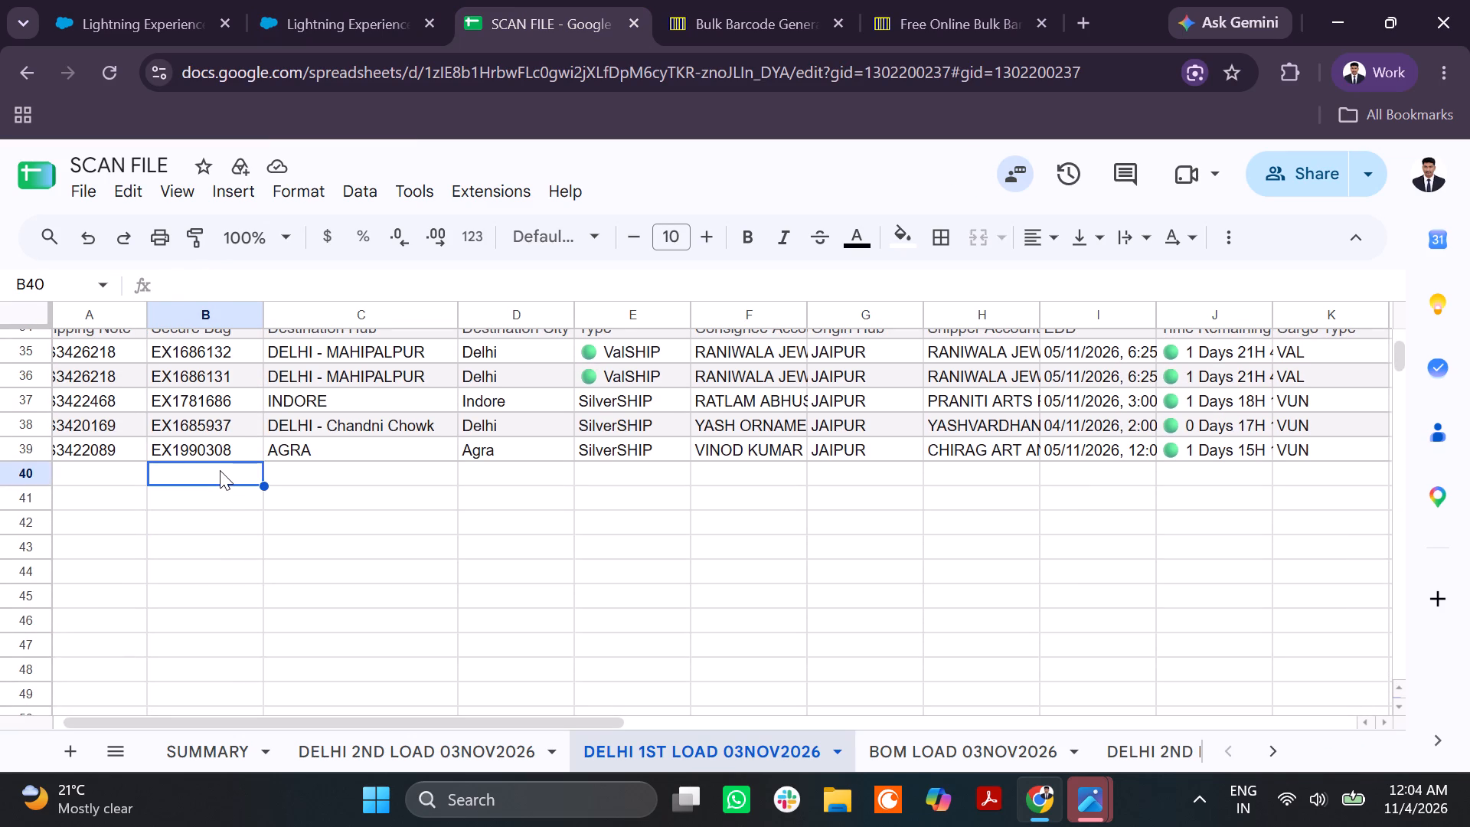
{"action": "key", "text": "ctrl+v"}
Copy the Secure Bag numbers in B35:B40 of the DELHI 1ST LOAD 03NOV2026 sheet.
{"action": "scroll", "coordinate": [220, 470], "scroll_direction": "up", "scroll_amount": 2}
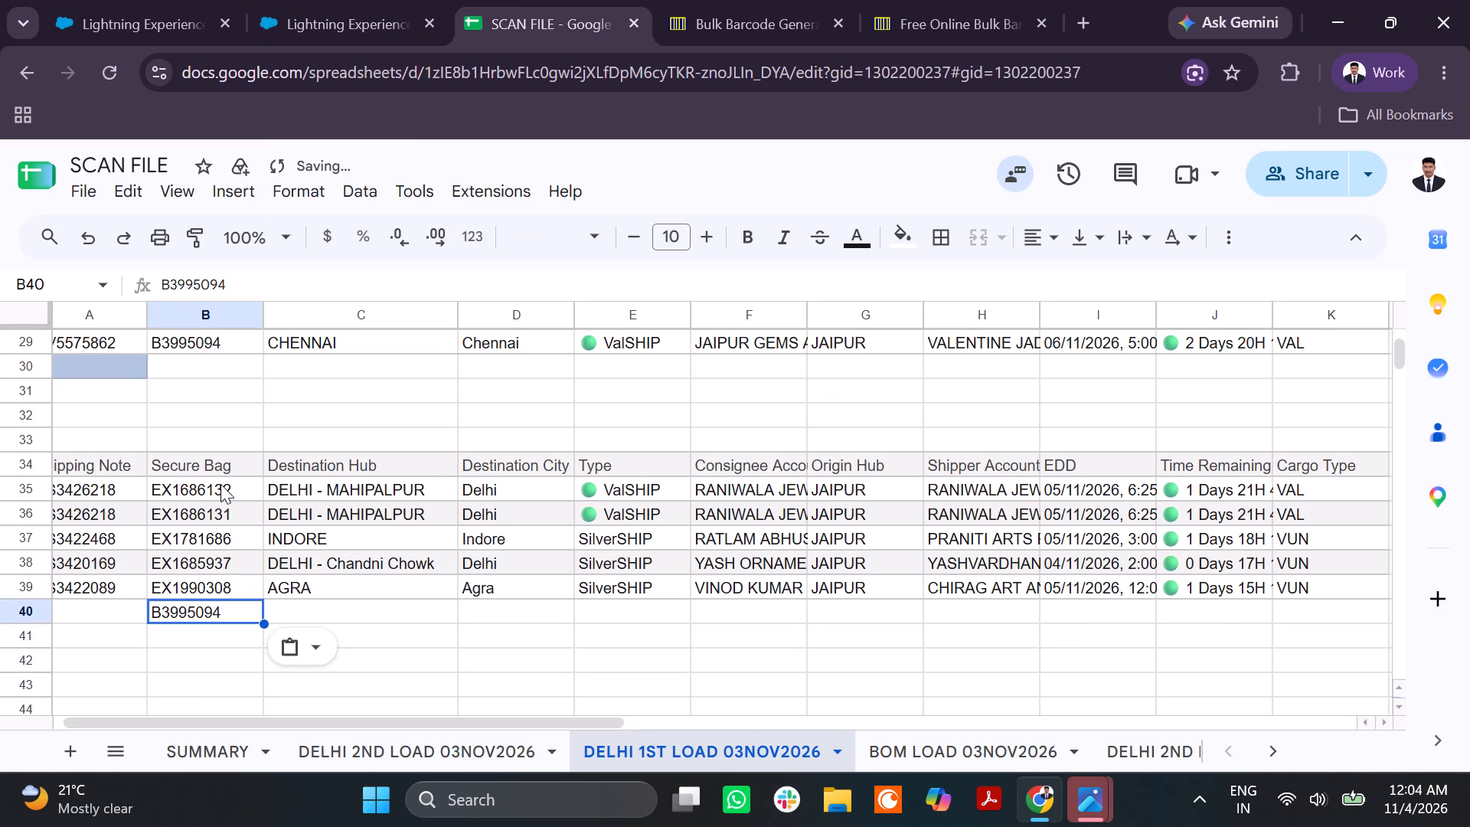
{"action": "left_click", "coordinate": [220, 484]}
{"action": "key", "text": "ctrl+shift+Down"}
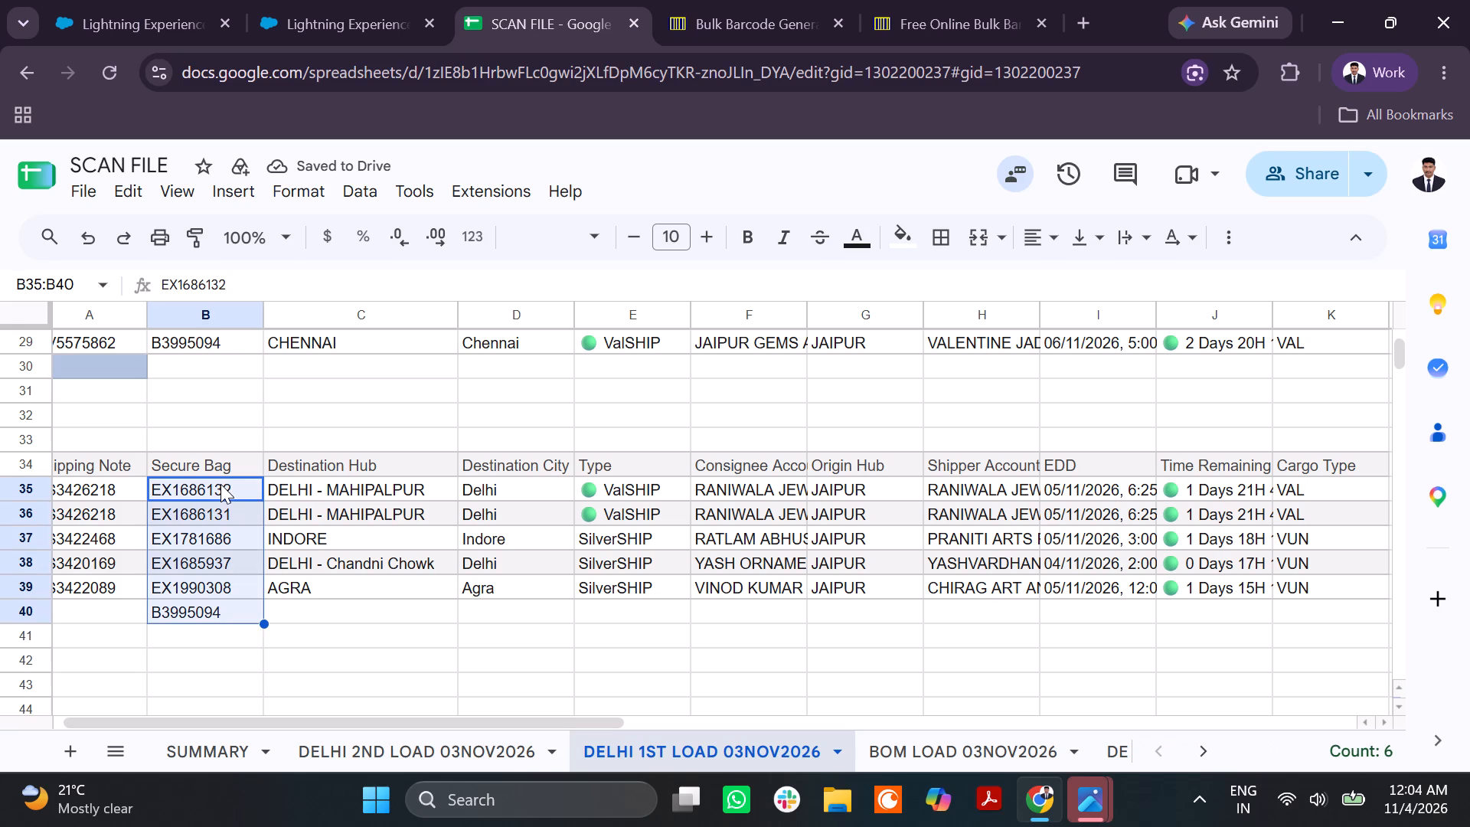
{"action": "key", "text": "ctrl+c"}
Paste the copied secure bag numbers into the bulk barcode generator and generate their Code128 barcodes.
{"action": "left_click", "coordinate": [730, 0]}
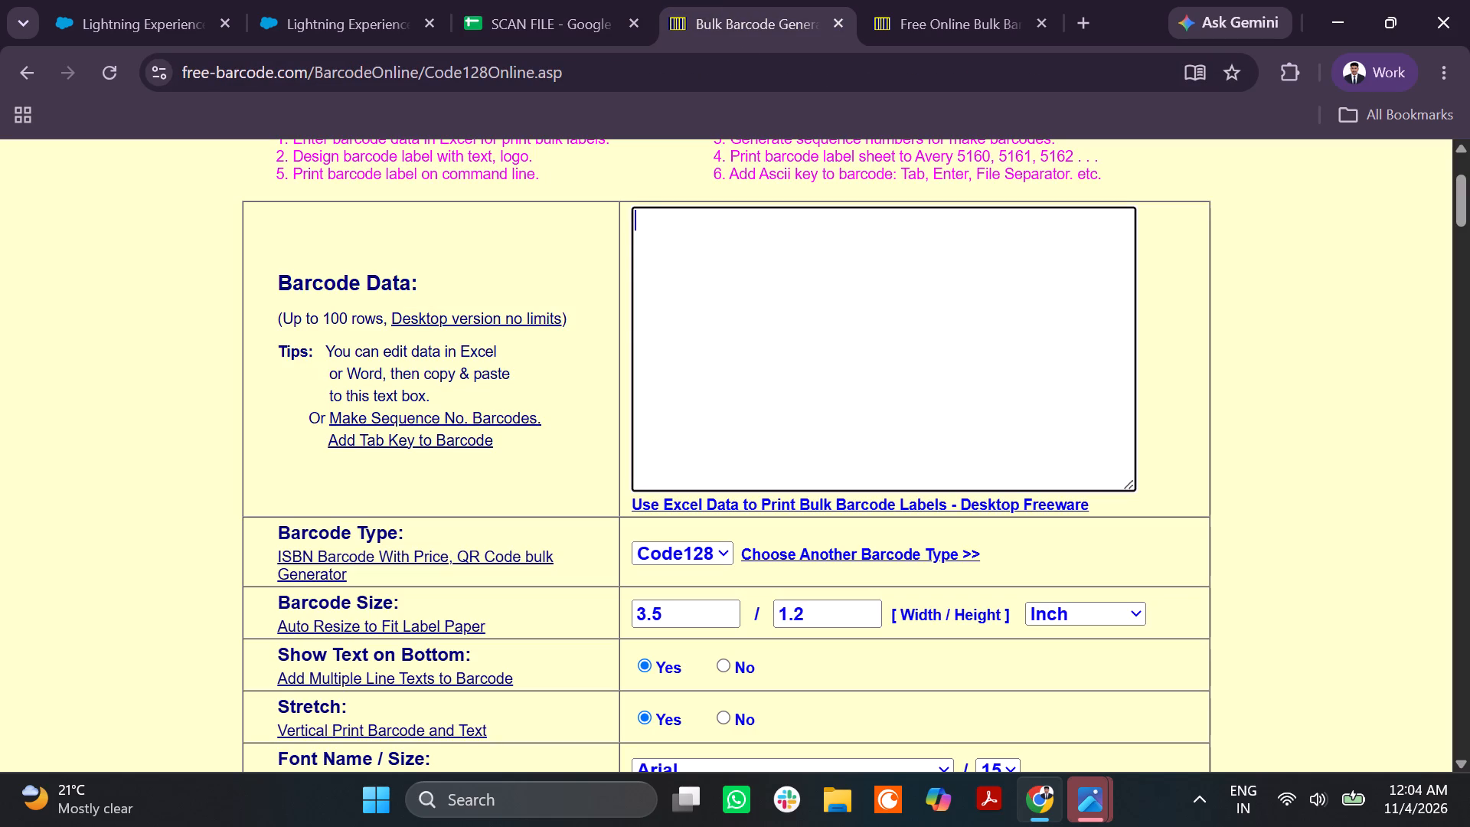
{"action": "left_click", "coordinate": [768, 368]}
{"action": "key", "text": "ctrl+v"}
{"action": "scroll", "coordinate": [768, 368], "scroll_direction": "down", "scroll_amount": 3}
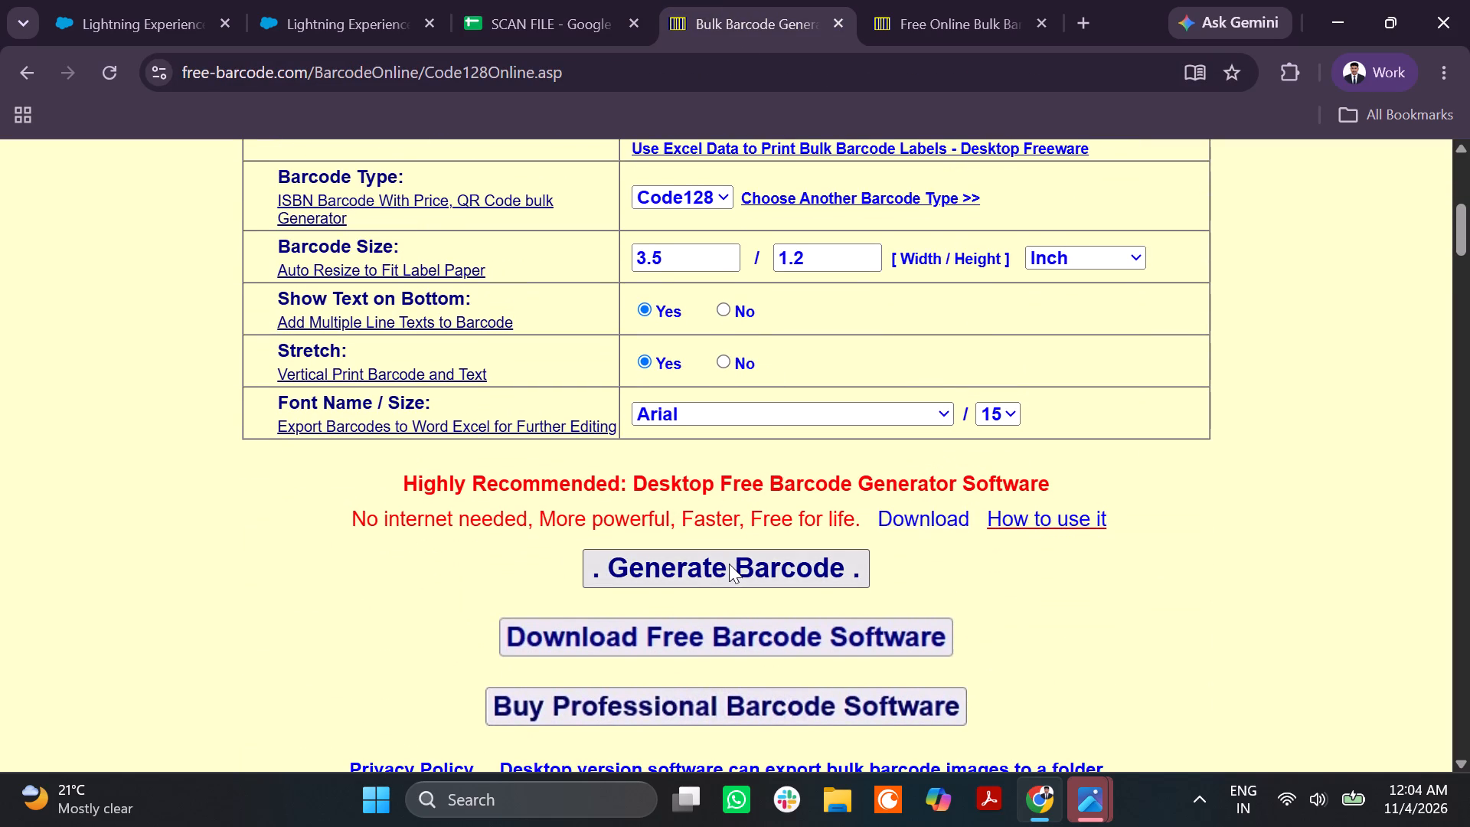
{"action": "left_click", "coordinate": [730, 564]}
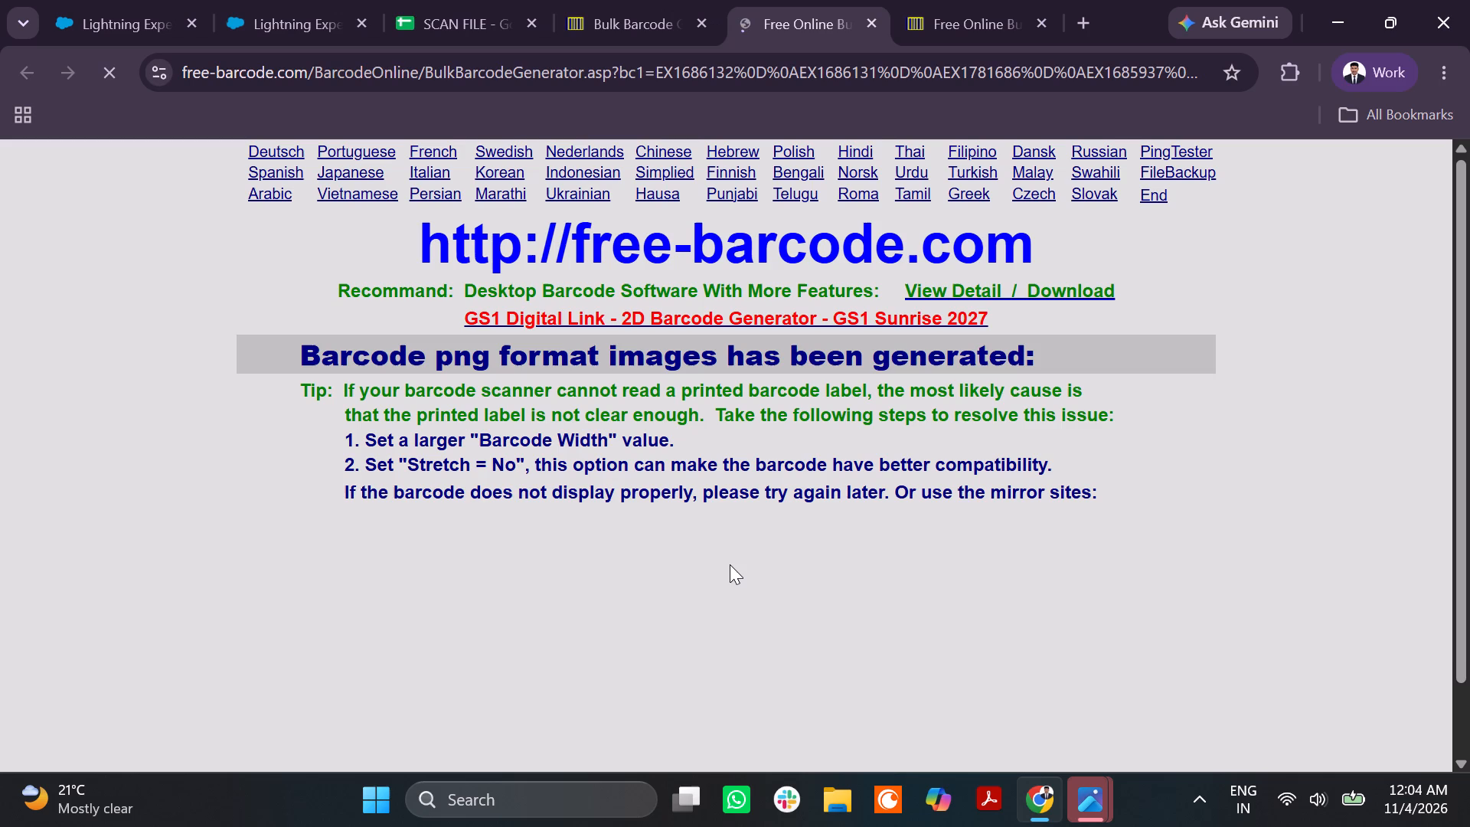
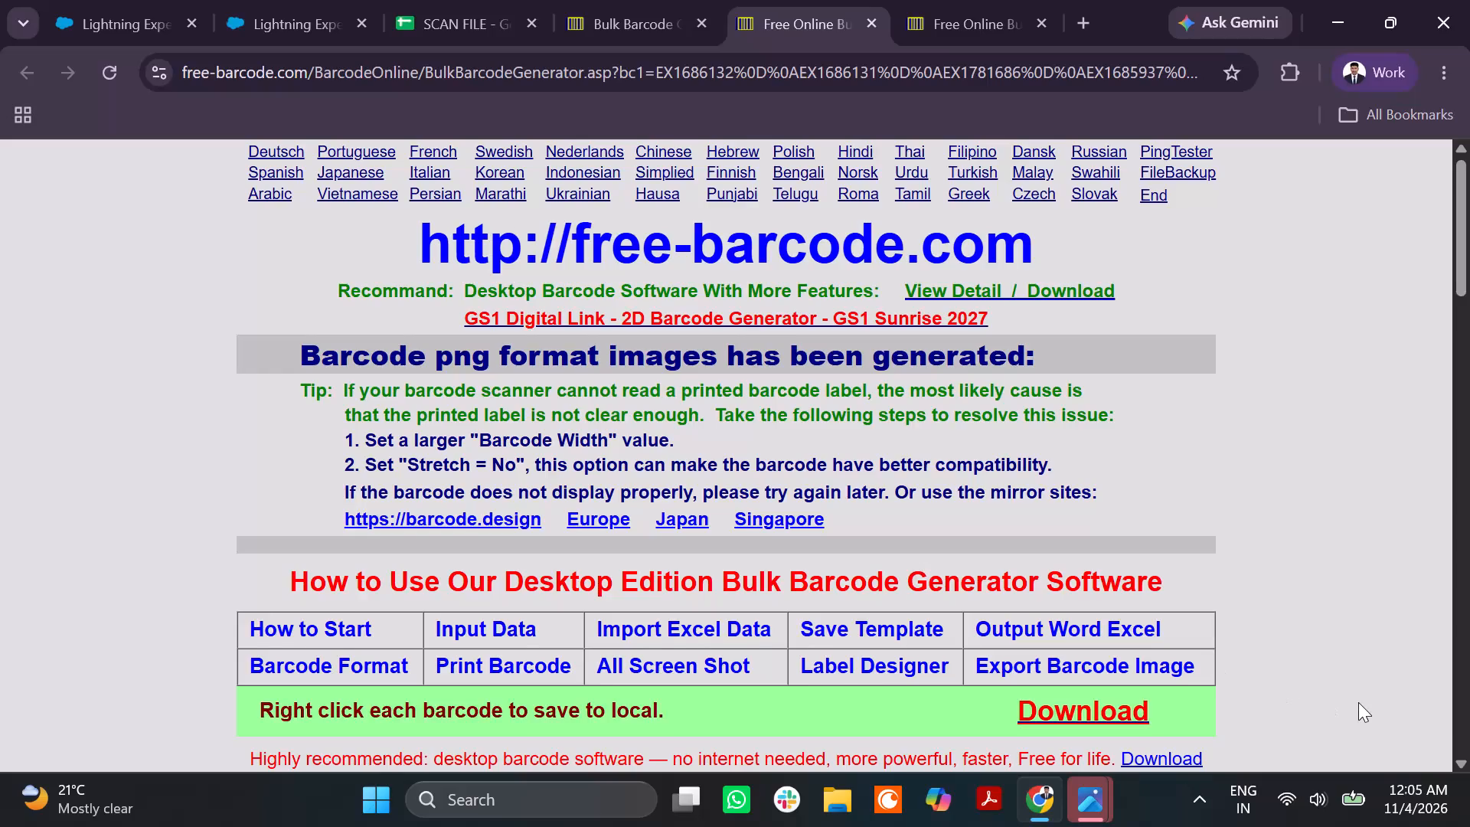
Review the generated barcodes for the six secure bags, from EX1686132 through B3995094.
{"action": "scroll", "coordinate": [1358, 702], "scroll_direction": "down", "scroll_amount": 5}
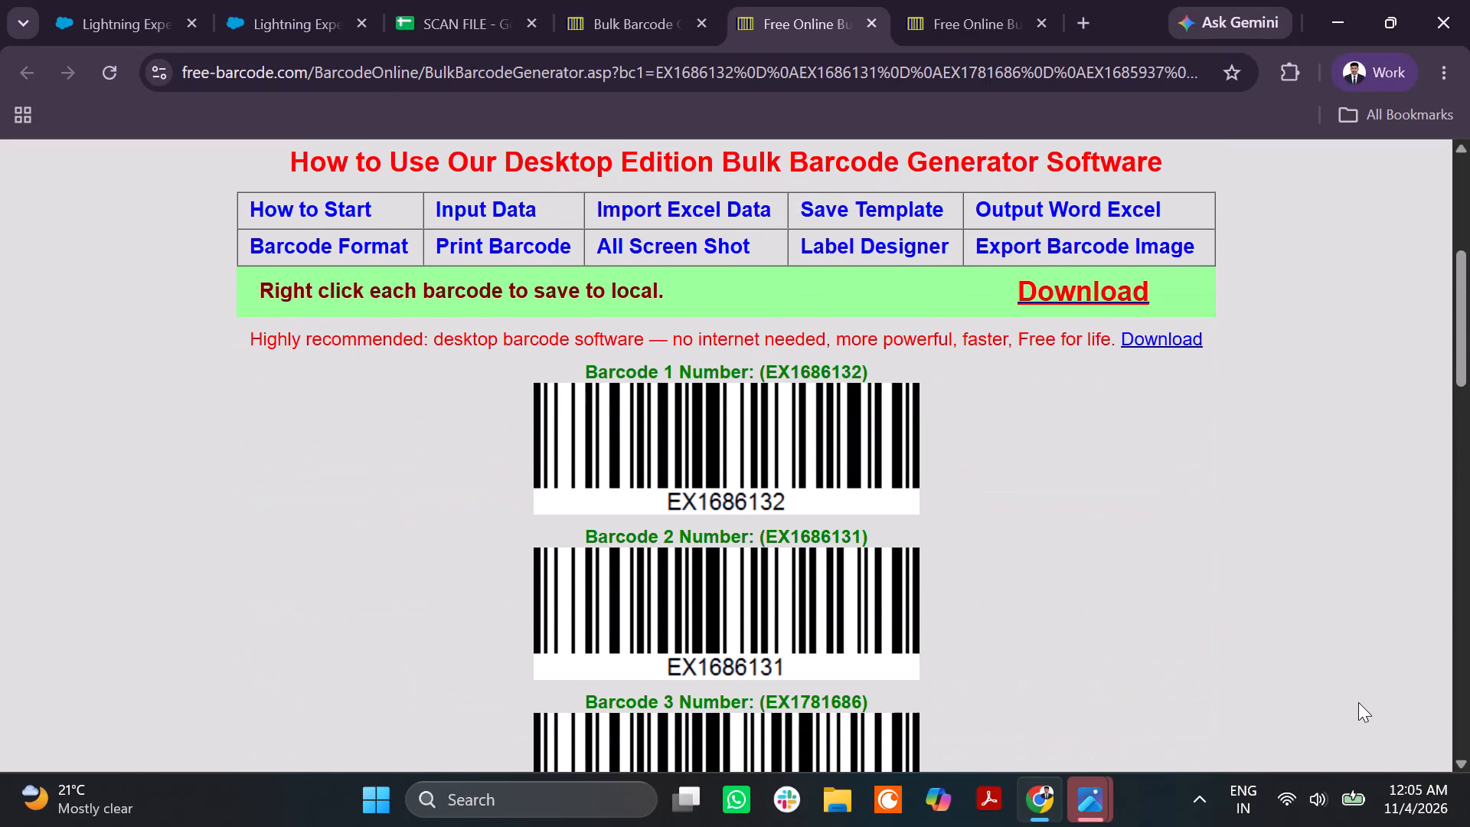
{"action": "scroll", "coordinate": [1358, 702], "scroll_direction": "down", "scroll_amount": 3}
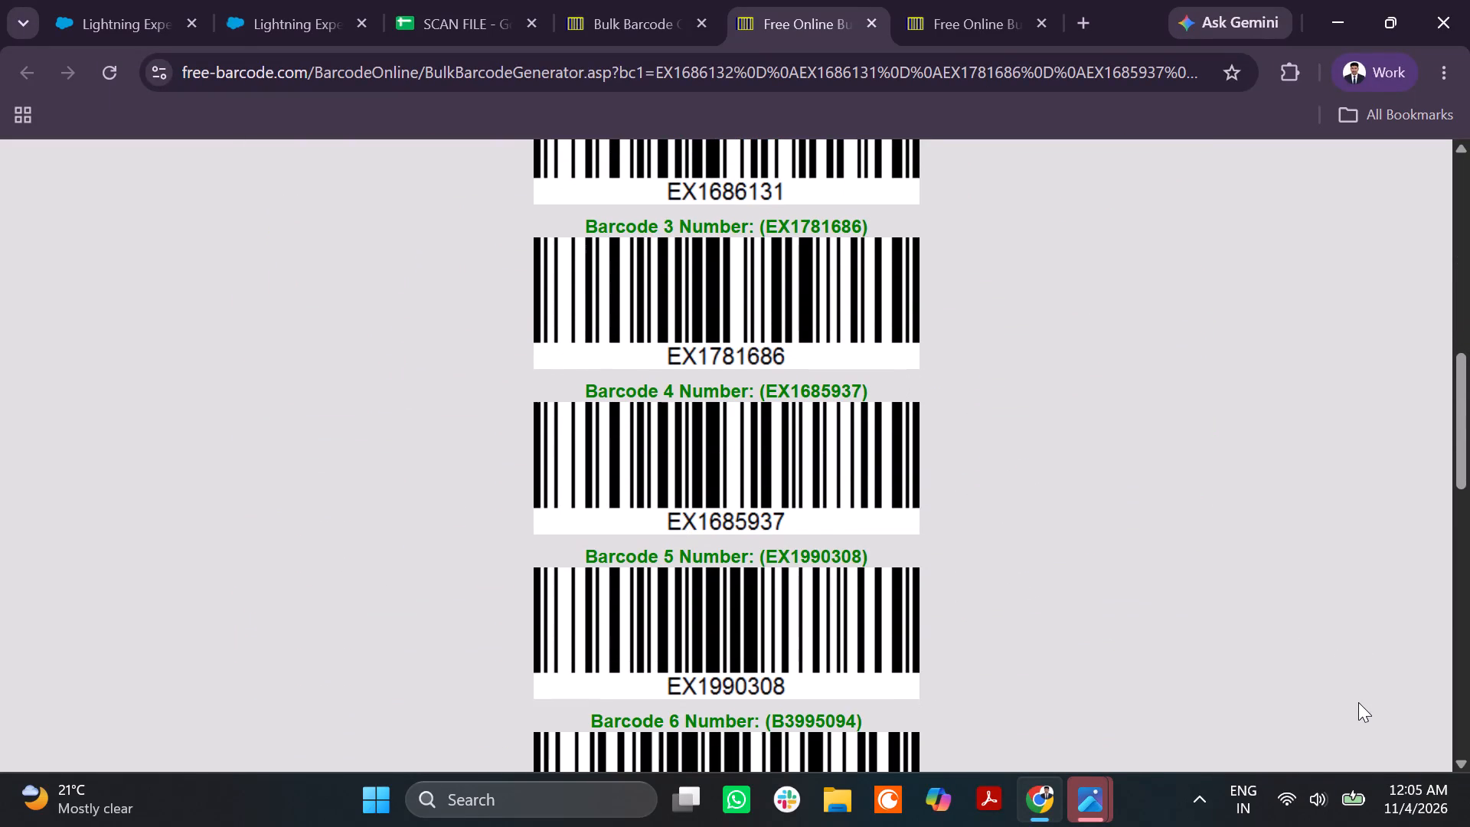
{"action": "scroll", "coordinate": [1358, 702], "scroll_direction": "down", "scroll_amount": 3}
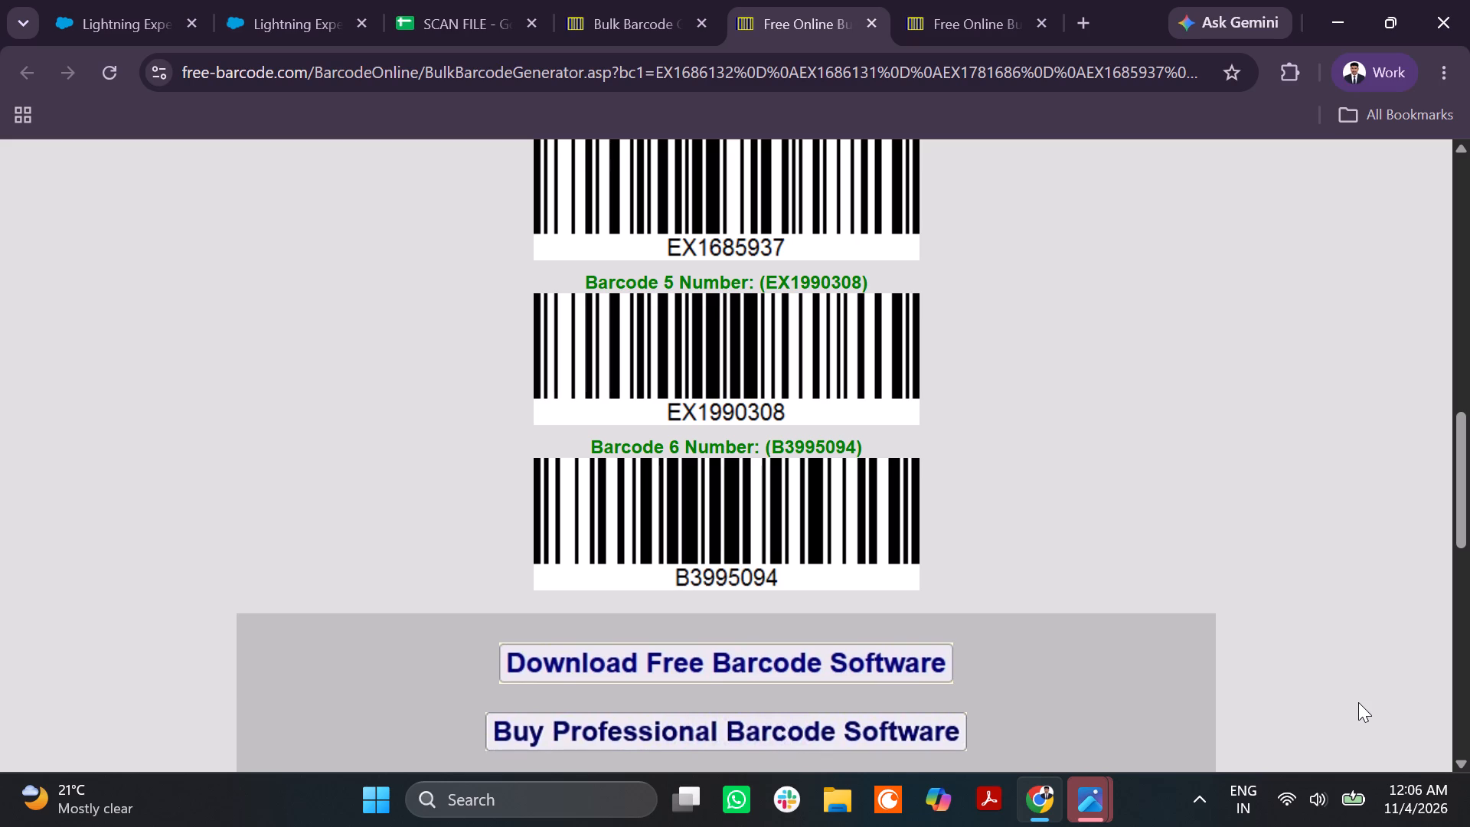
Close both generated-barcode result pages, leaving the bulk barcode generator form open.
{"action": "left_click", "coordinate": [1031, 16]}
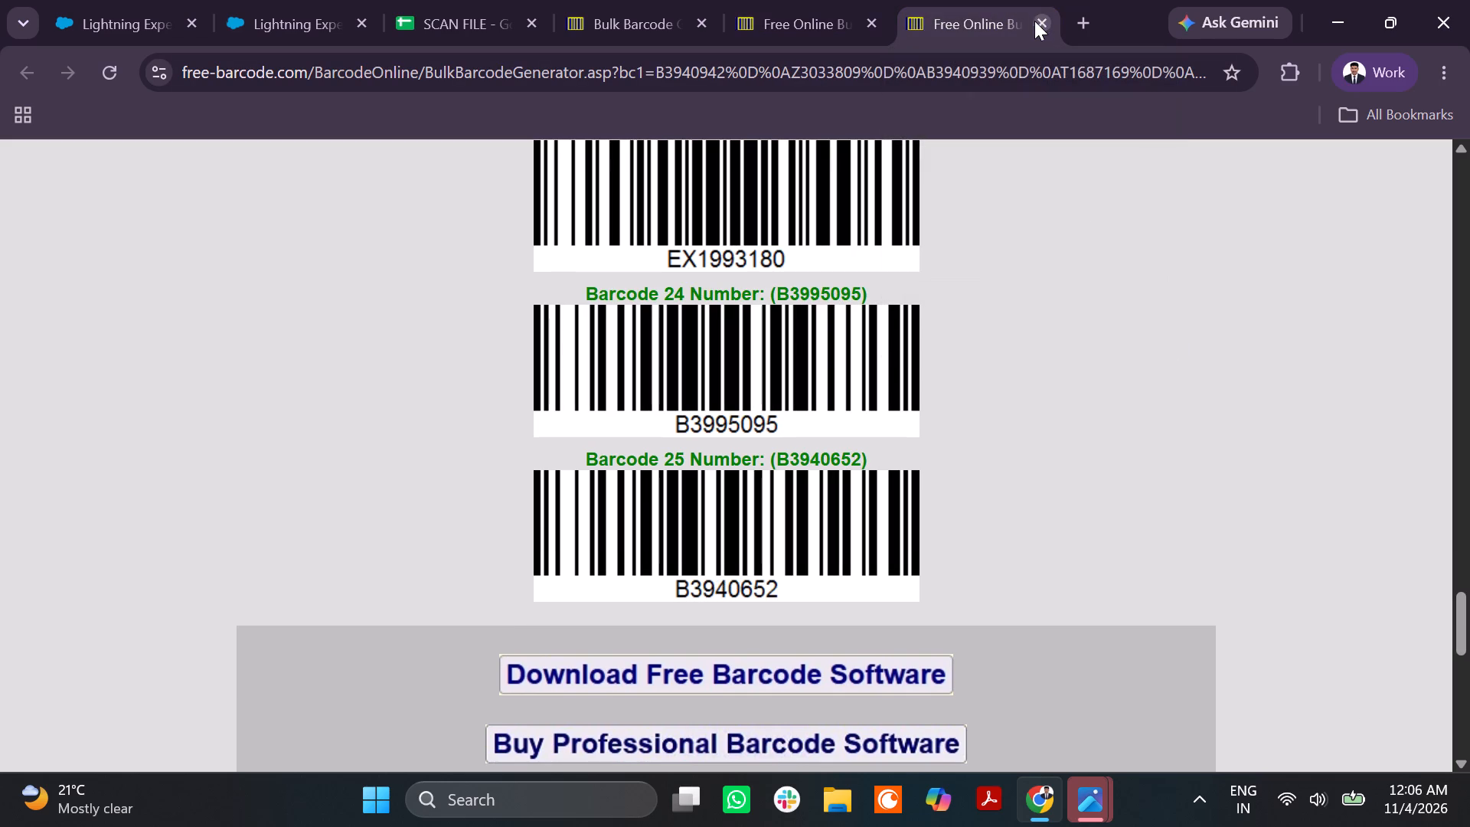
{"action": "left_click", "coordinate": [1036, 25]}
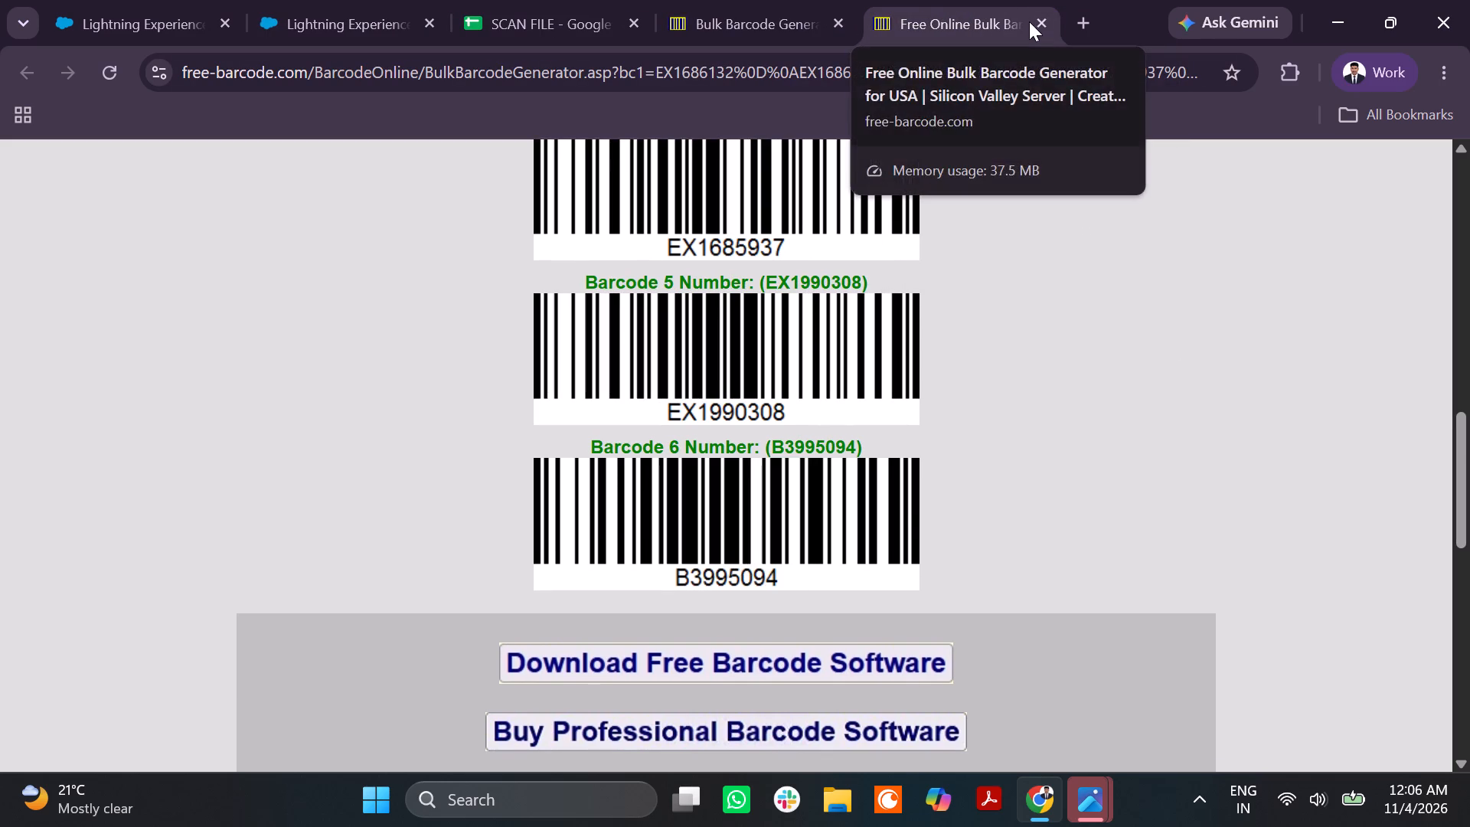
{"action": "left_click", "coordinate": [1029, 21]}
{"action": "left_click", "coordinate": [1034, 21]}
Clear all the secure bag numbers from the generator's Barcode Data box.
{"action": "scroll", "coordinate": [887, 201], "scroll_direction": "up", "scroll_amount": 5}
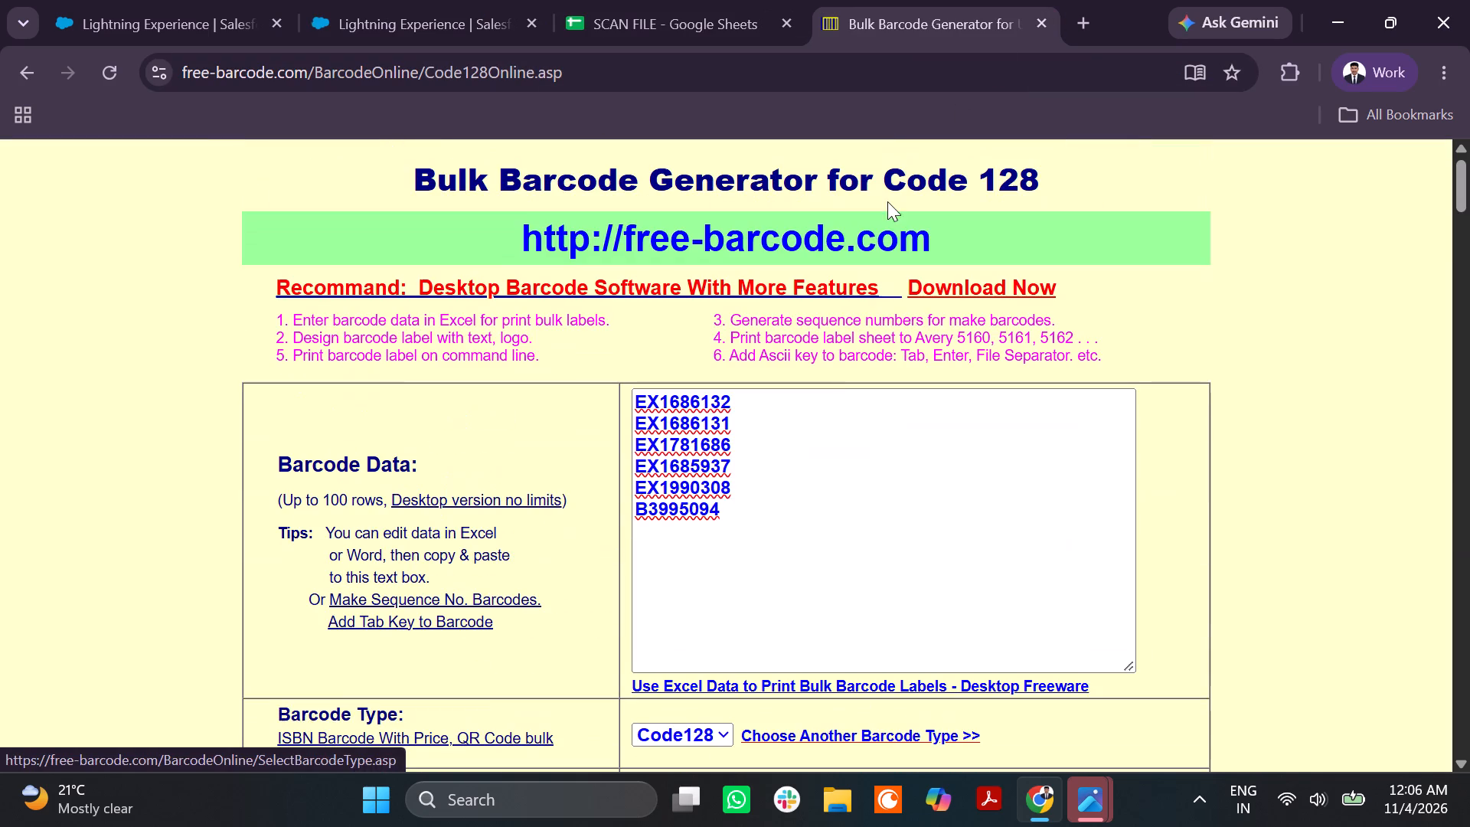
{"action": "left_click", "coordinate": [820, 476]}
{"action": "key", "text": "ctrl+a"}
{"action": "key", "text": "Delete"}
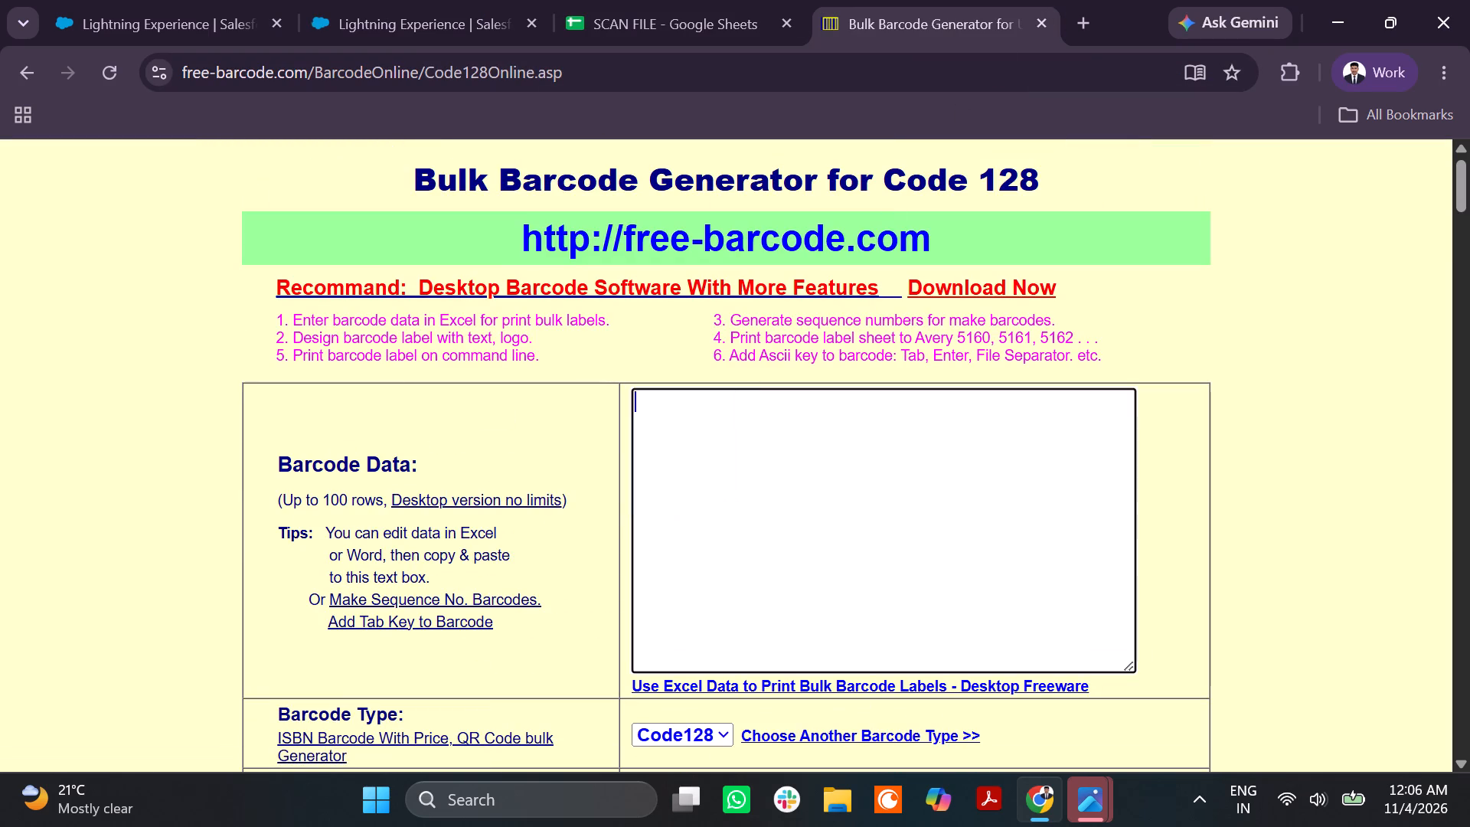
In SCAN FILE's DELHI 1ST LOAD 03NOV2026 sheet, delete the secure bag number from cell B40.
{"action": "left_click", "coordinate": [688, 0]}
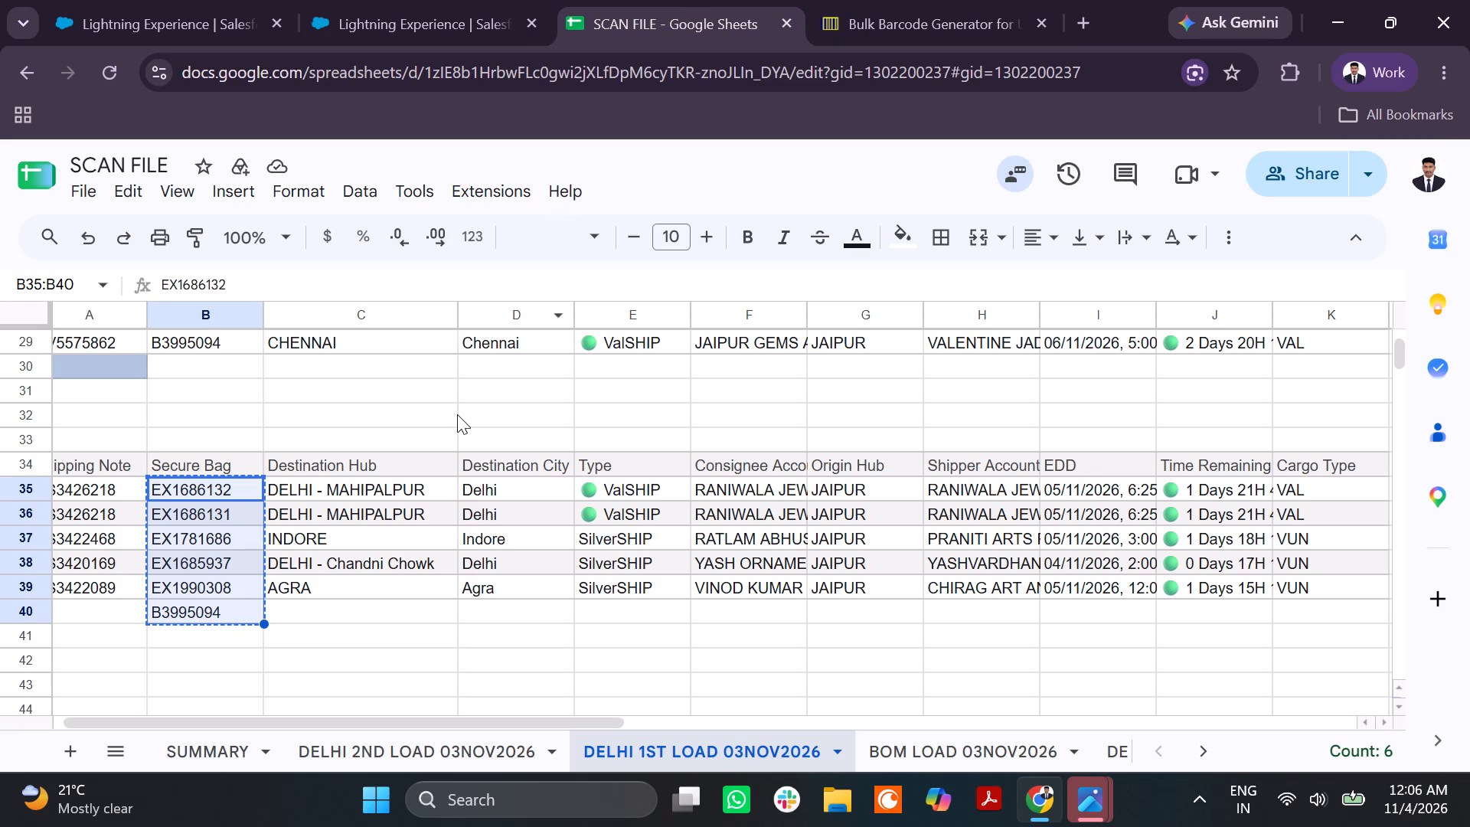
{"action": "left_click", "coordinate": [232, 619]}
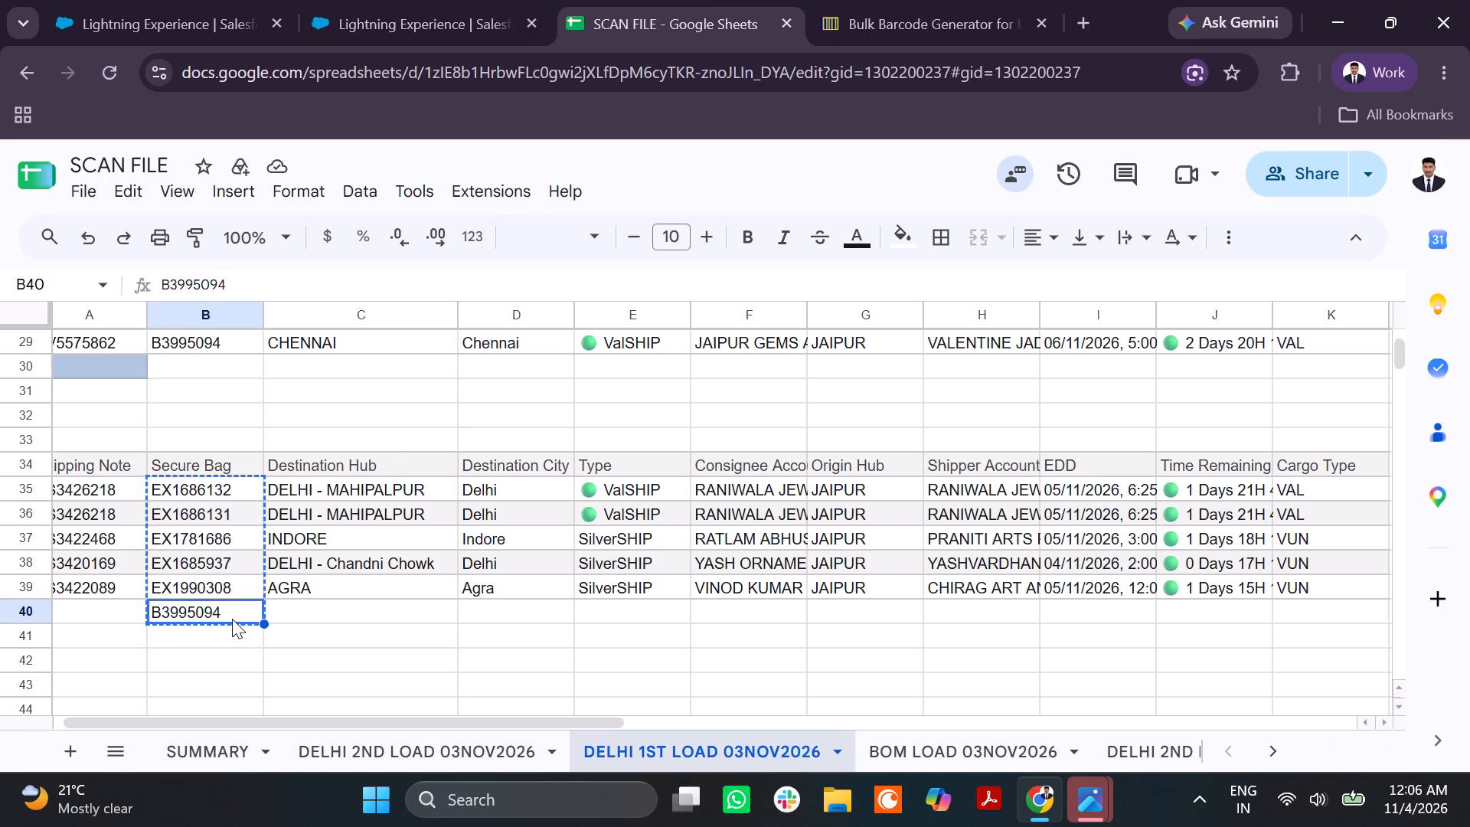
{"action": "key", "text": "Delete"}
{"action": "left_click", "coordinate": [283, 531]}
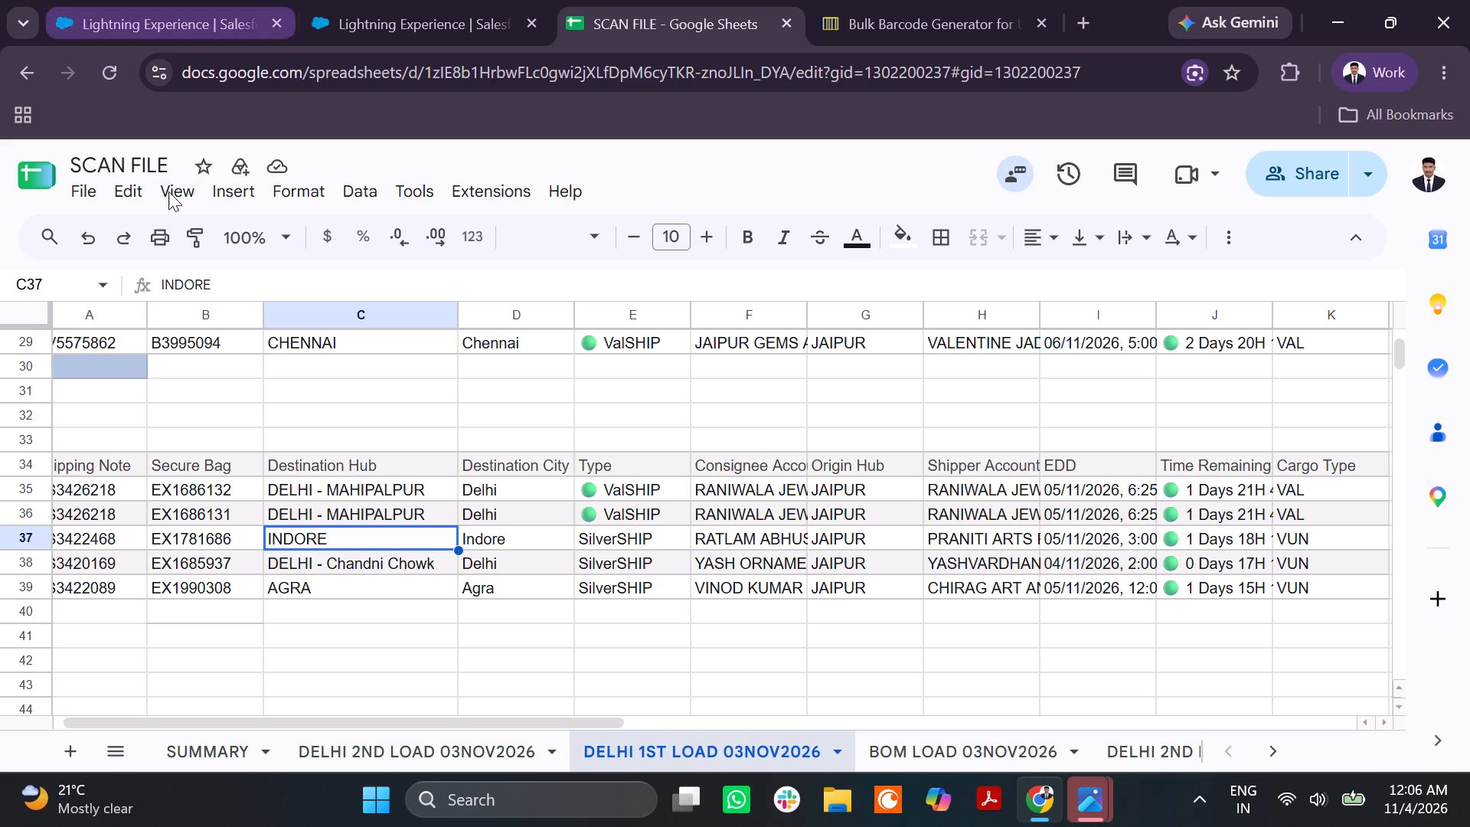
Copy the secure bag numbers in B1:B50 of the DELHI 2ND LOAD 03NOV2026 sheet.
{"action": "left_click", "coordinate": [433, 761]}
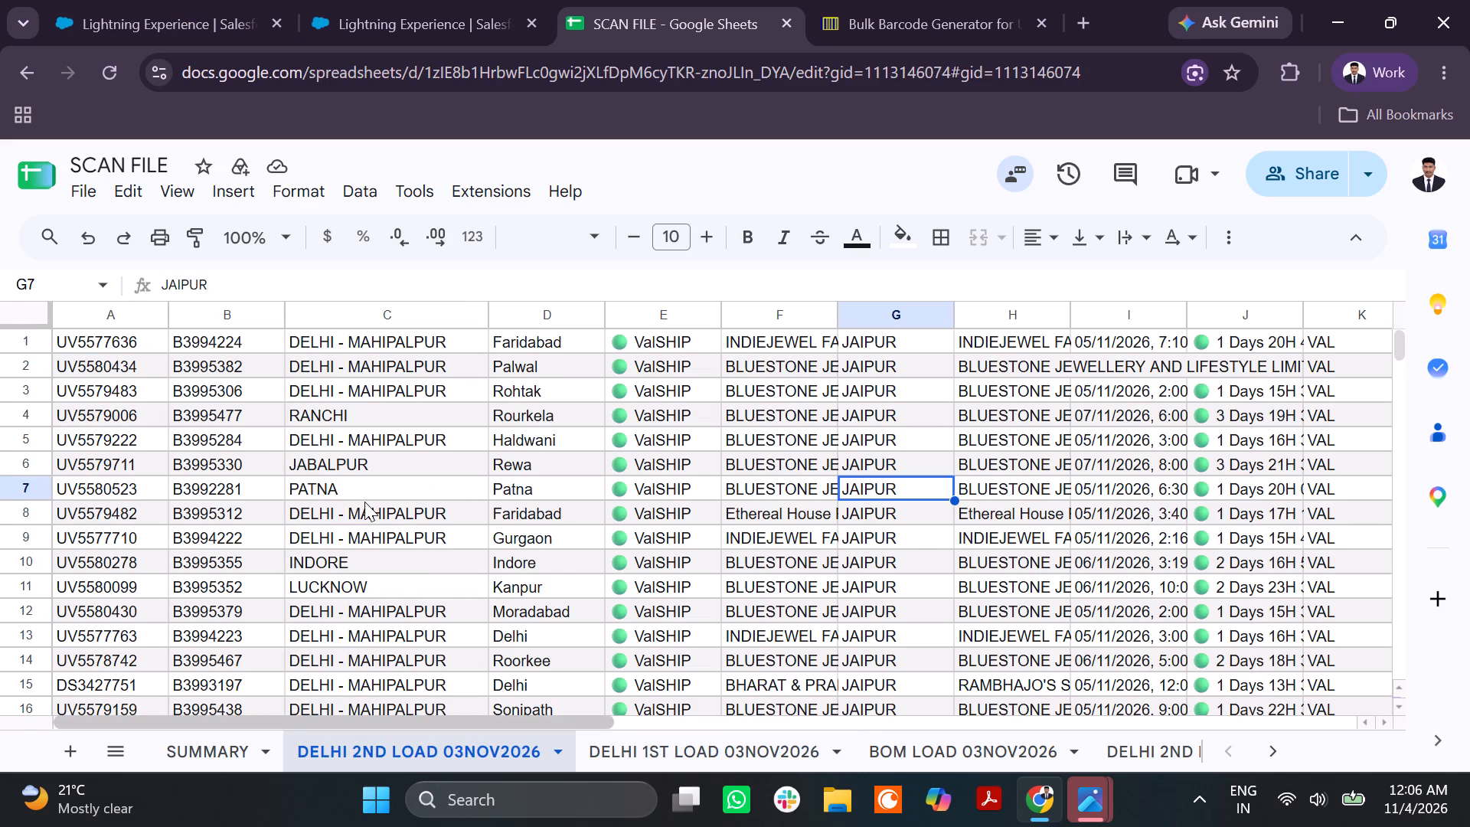
{"action": "left_click", "coordinate": [364, 502]}
{"action": "scroll", "coordinate": [251, 384], "scroll_direction": "up", "scroll_amount": 3}
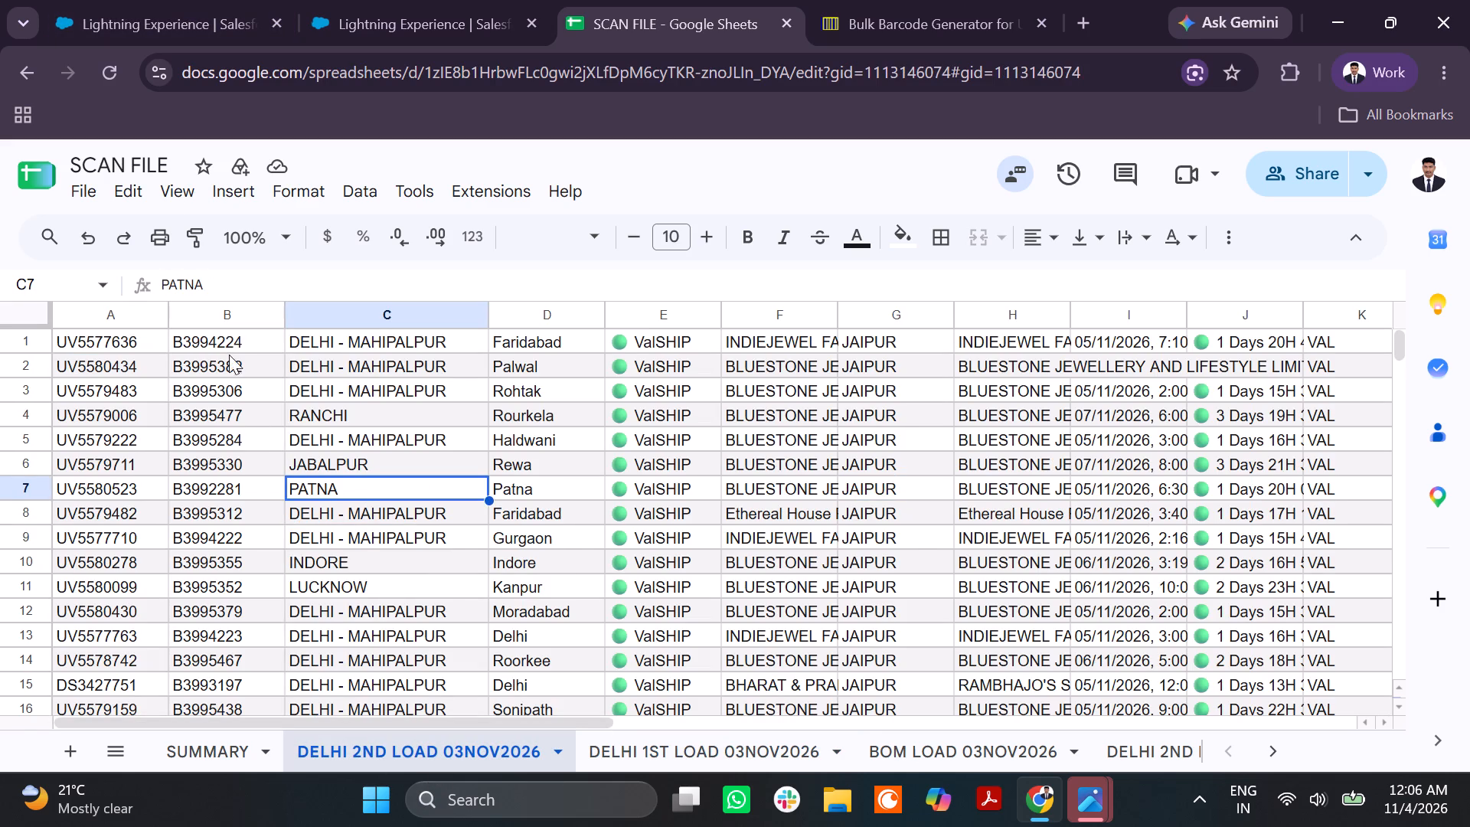
{"action": "left_click", "coordinate": [229, 342]}
{"action": "key", "text": "ctrl+shift+Down"}
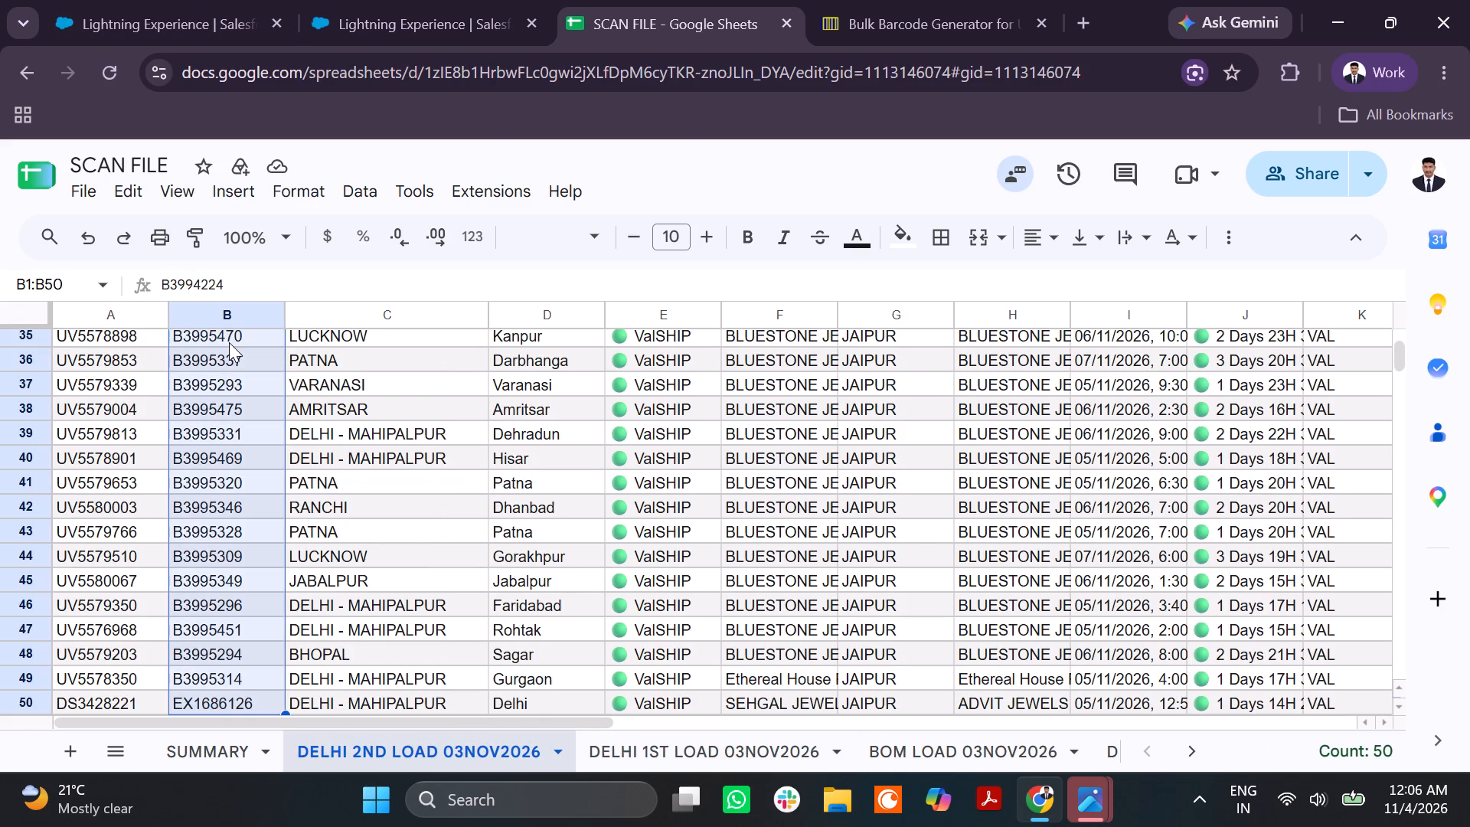
{"action": "key", "text": "ctrl+c"}
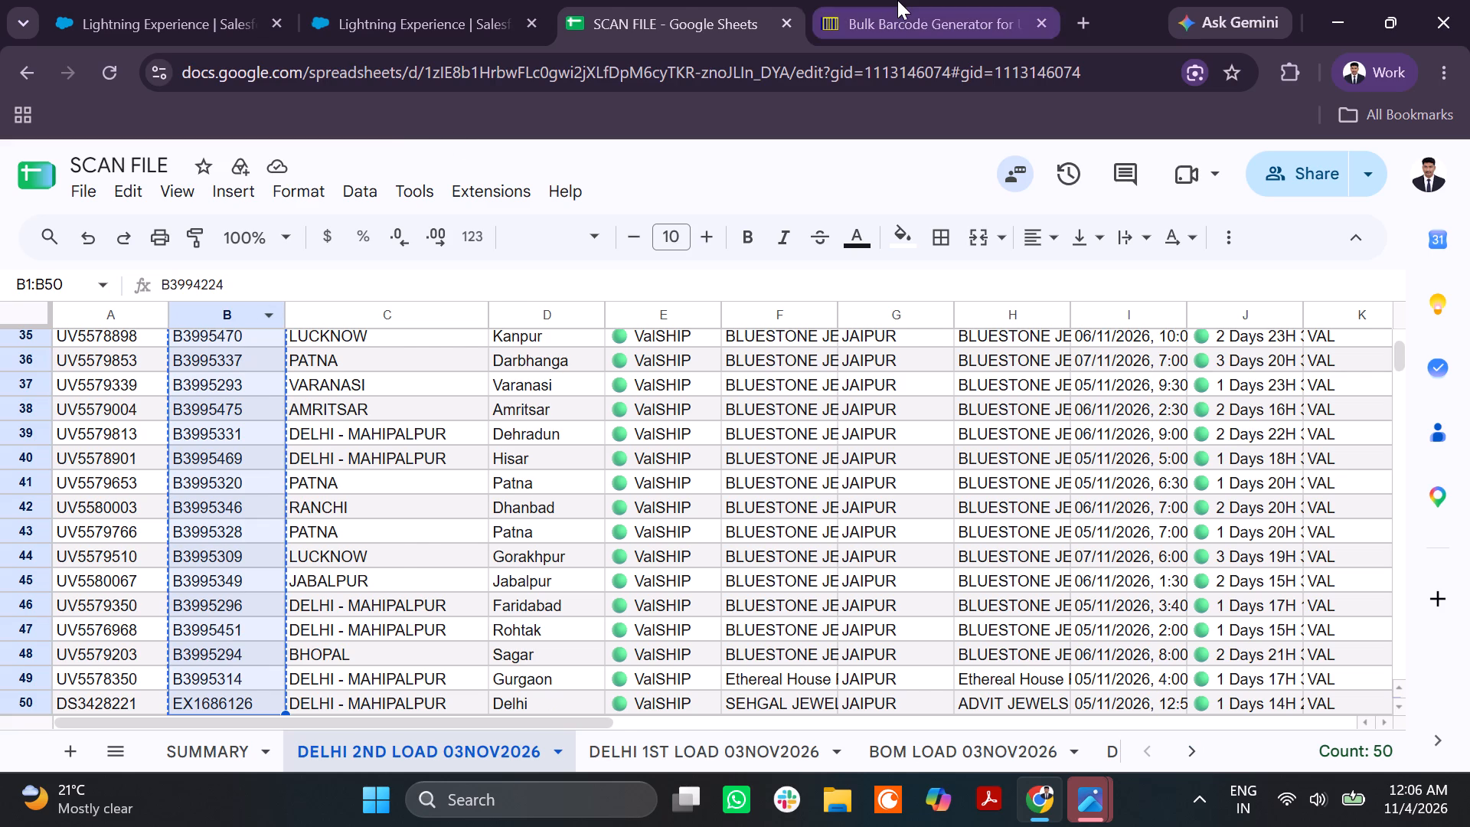
Paste the copied Delhi 2nd load secure bag numbers into the bulk barcode generator and generate their Code128 barcodes.
{"action": "left_click", "coordinate": [897, 0]}
{"action": "left_click", "coordinate": [700, 449]}
{"action": "key", "text": "ctrl+v"}
{"action": "scroll", "coordinate": [700, 449], "scroll_direction": "down", "scroll_amount": 3}
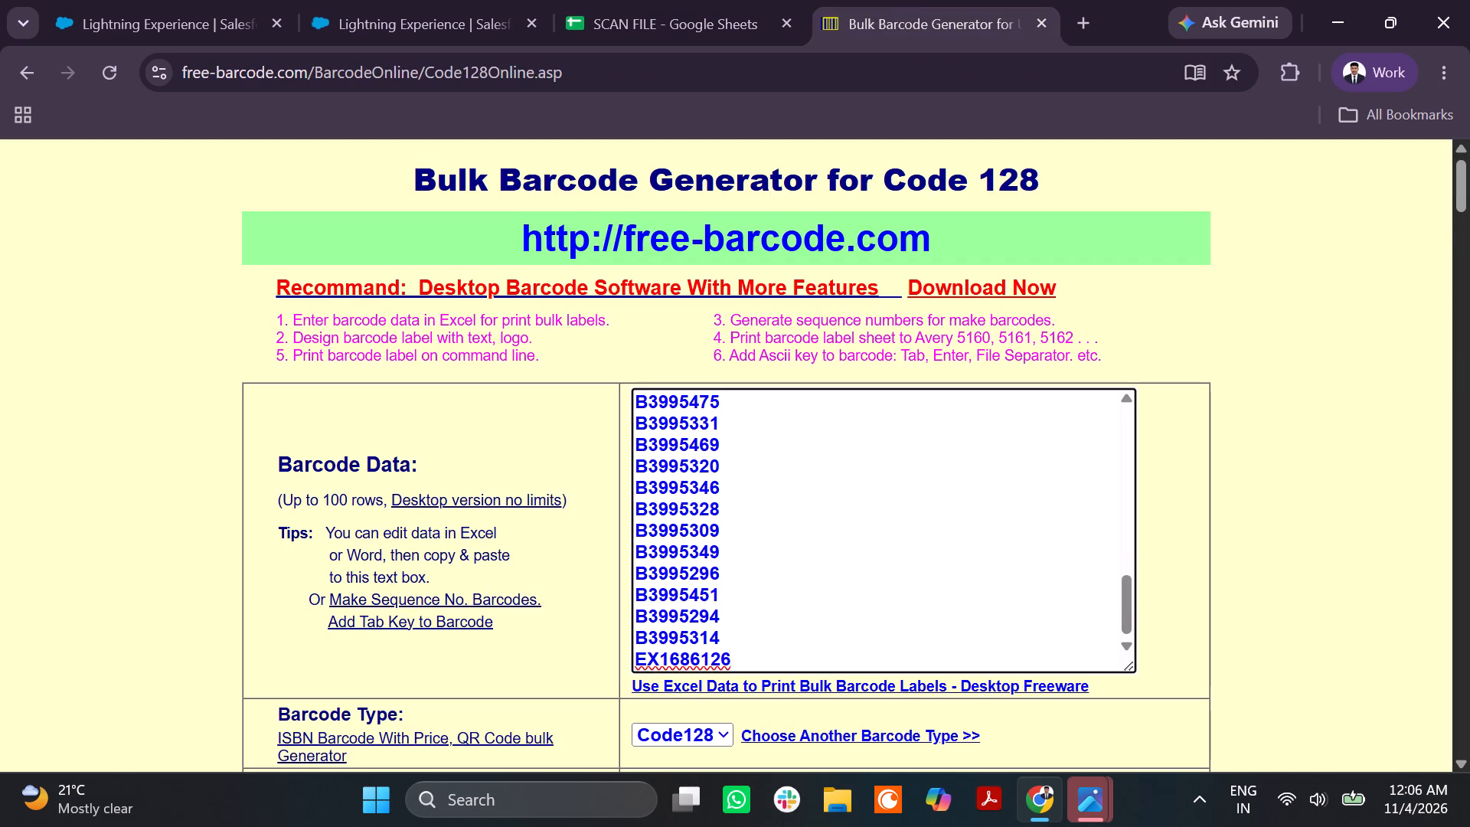
{"action": "scroll", "coordinate": [700, 449], "scroll_direction": "down", "scroll_amount": 5}
{"action": "left_click", "coordinate": [694, 537]}
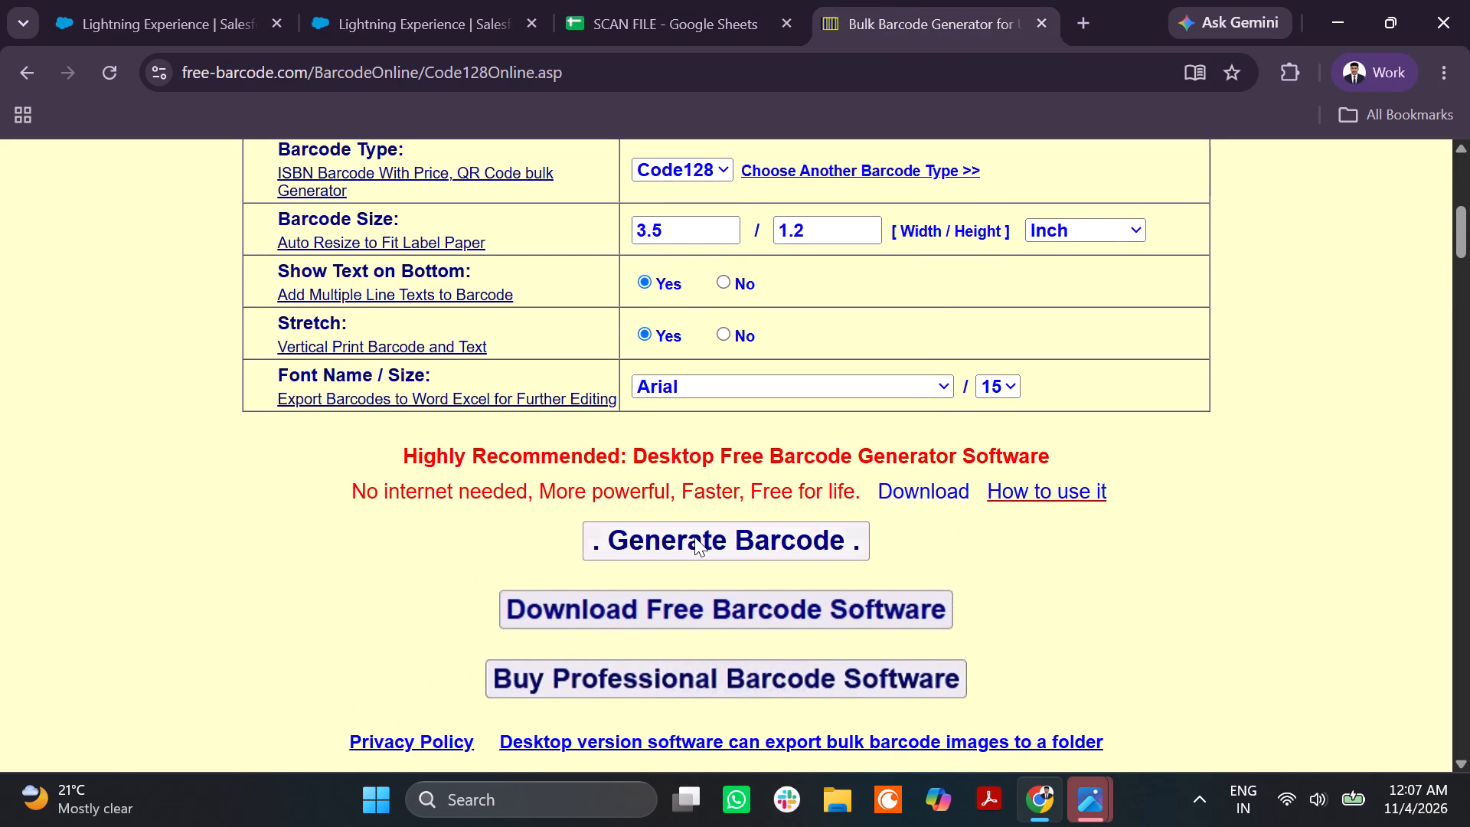
Review the generated Delhi 2nd load barcodes in order, from barcode 1 (B3994224) through barcode 50 (EX1686126).
{"action": "scroll", "coordinate": [1266, 597], "scroll_direction": "down", "scroll_amount": 5}
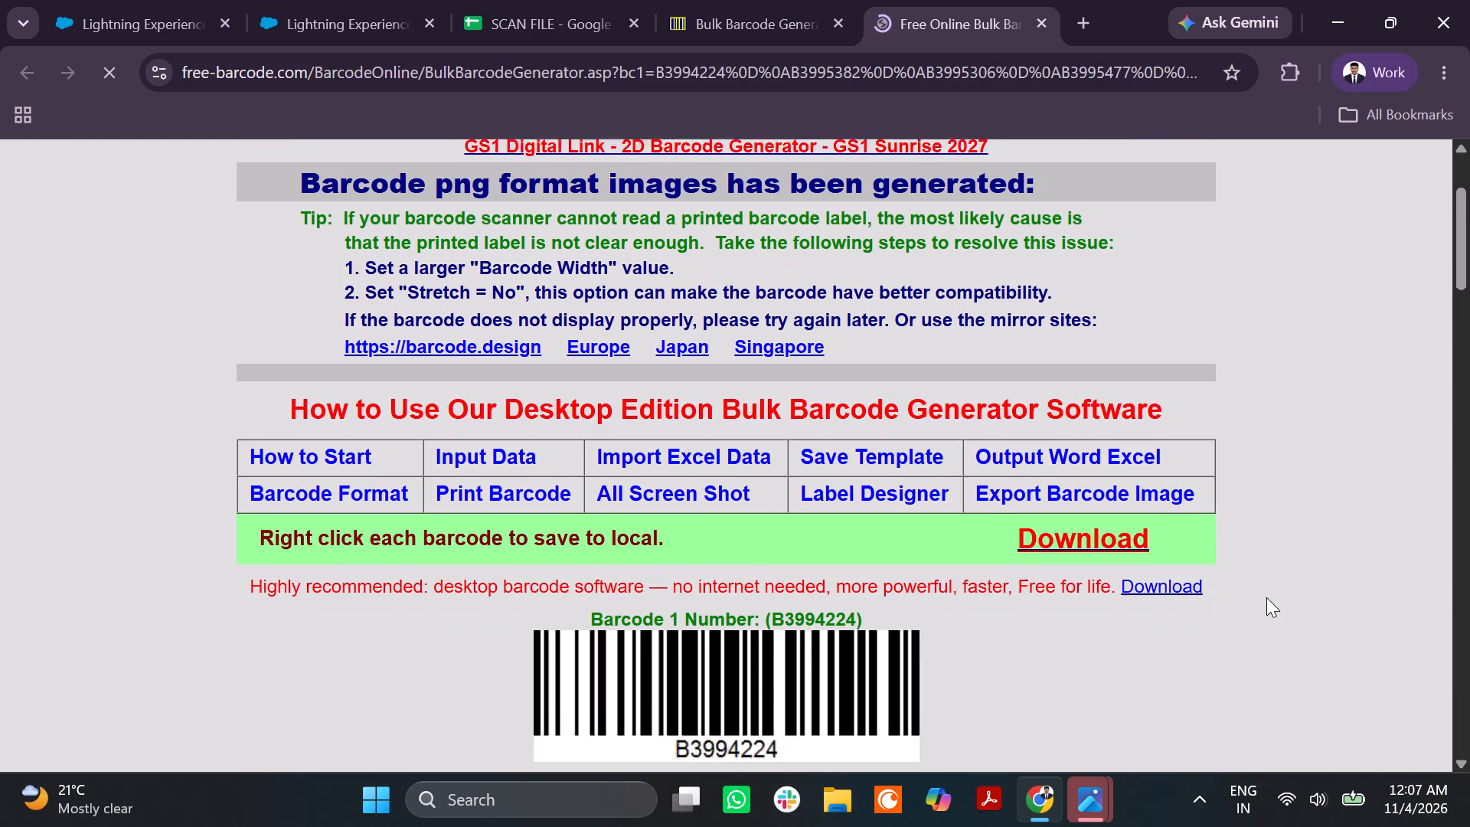
{"action": "scroll", "coordinate": [1266, 597], "scroll_direction": "down", "scroll_amount": 3}
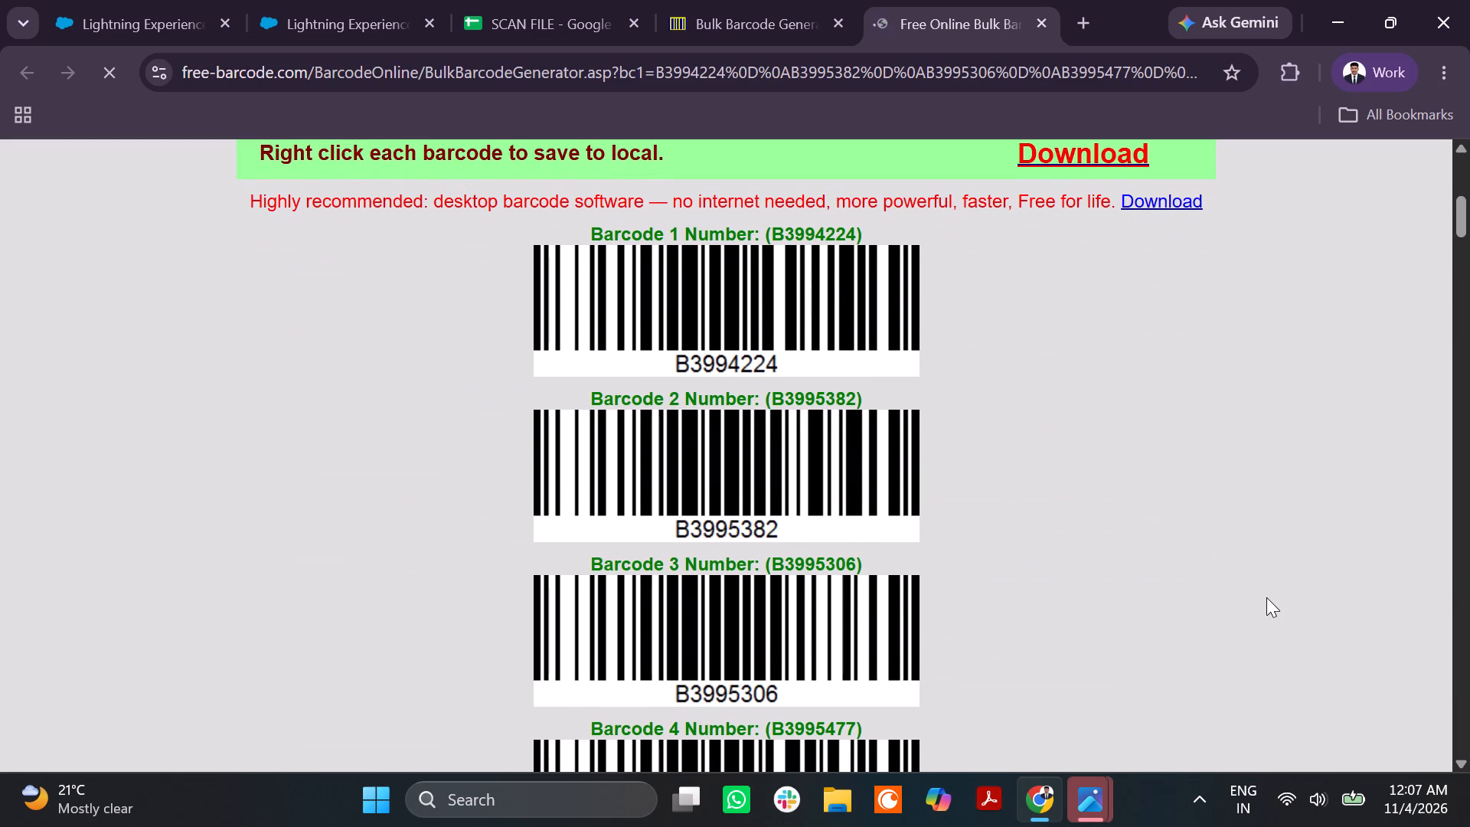
{"action": "scroll", "coordinate": [1266, 597], "scroll_direction": "down", "scroll_amount": 1}
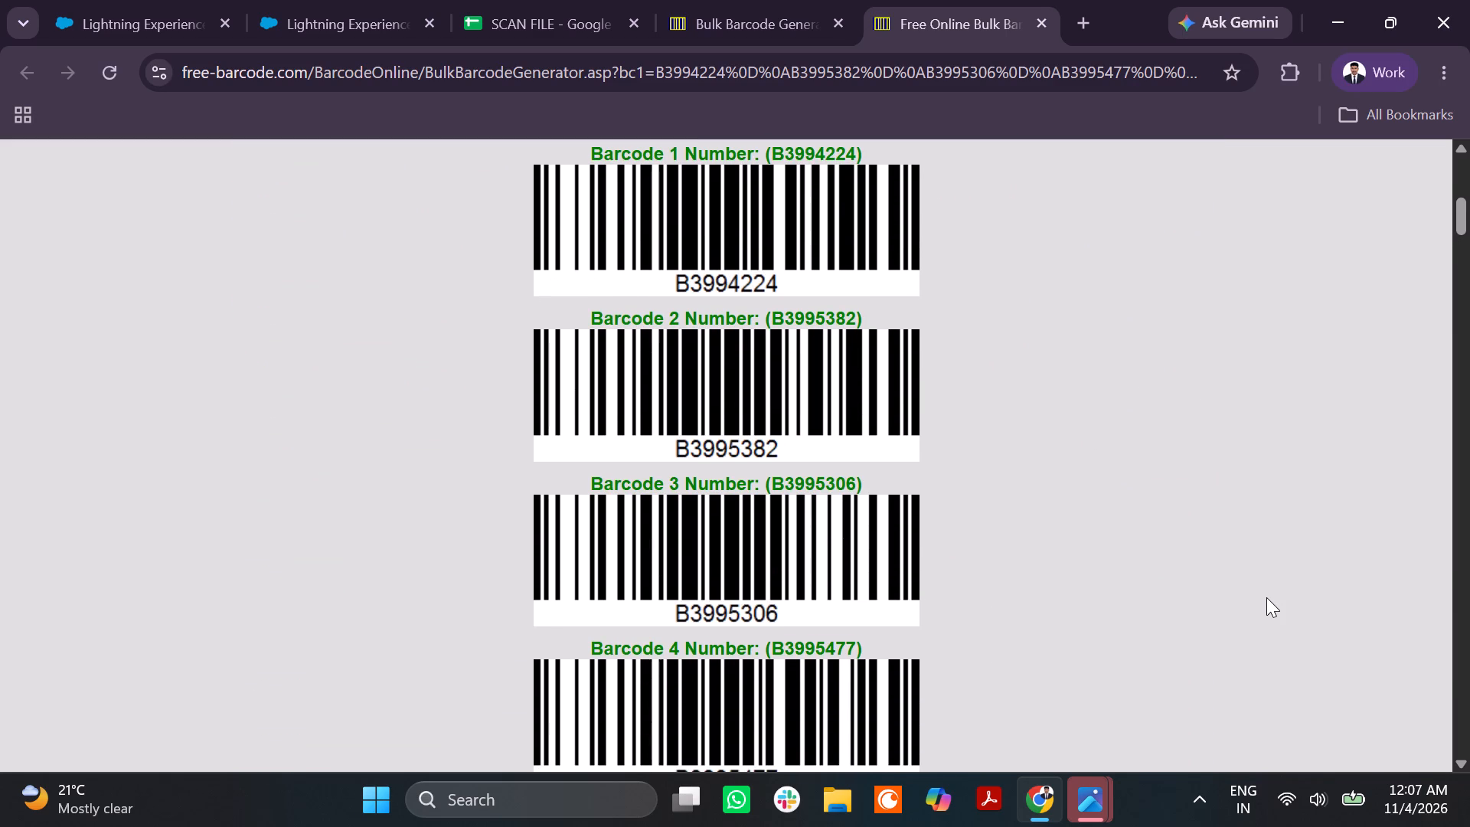
{"action": "scroll", "coordinate": [1266, 597], "scroll_direction": "down", "scroll_amount": 3}
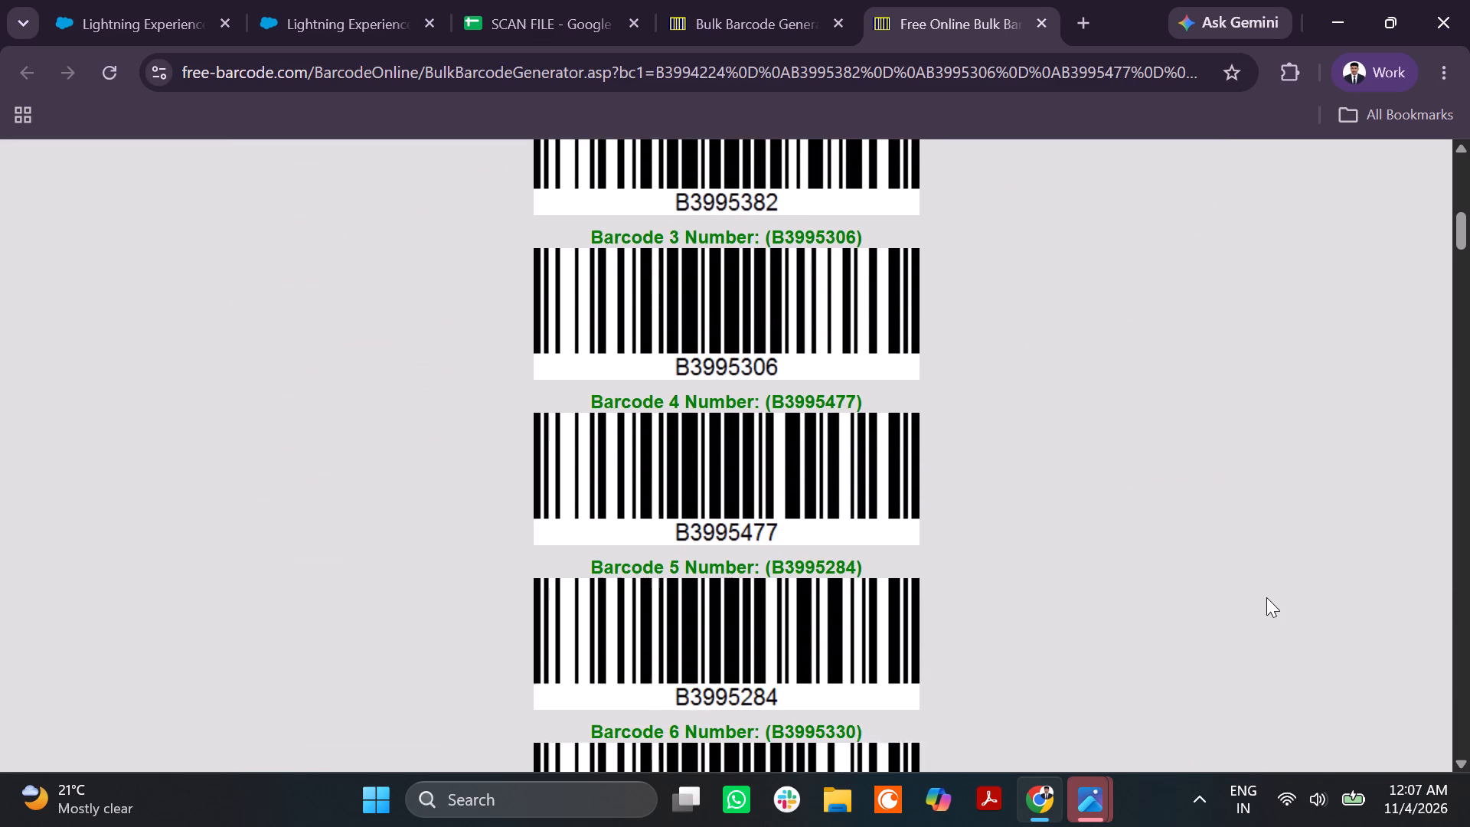
{"action": "scroll", "coordinate": [1266, 597], "scroll_direction": "down", "scroll_amount": 4}
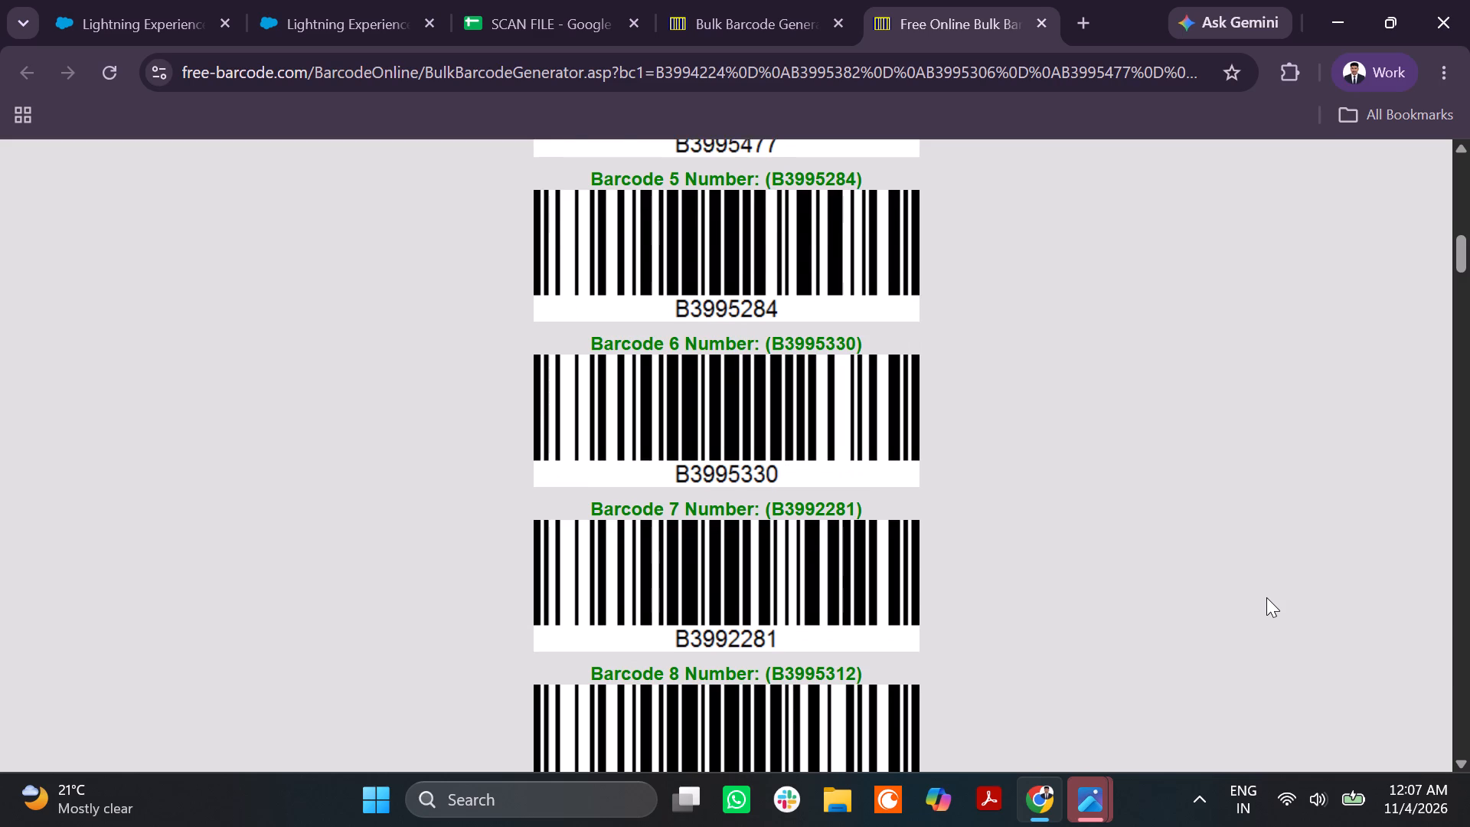
{"action": "scroll", "coordinate": [1266, 597], "scroll_direction": "down", "scroll_amount": 5}
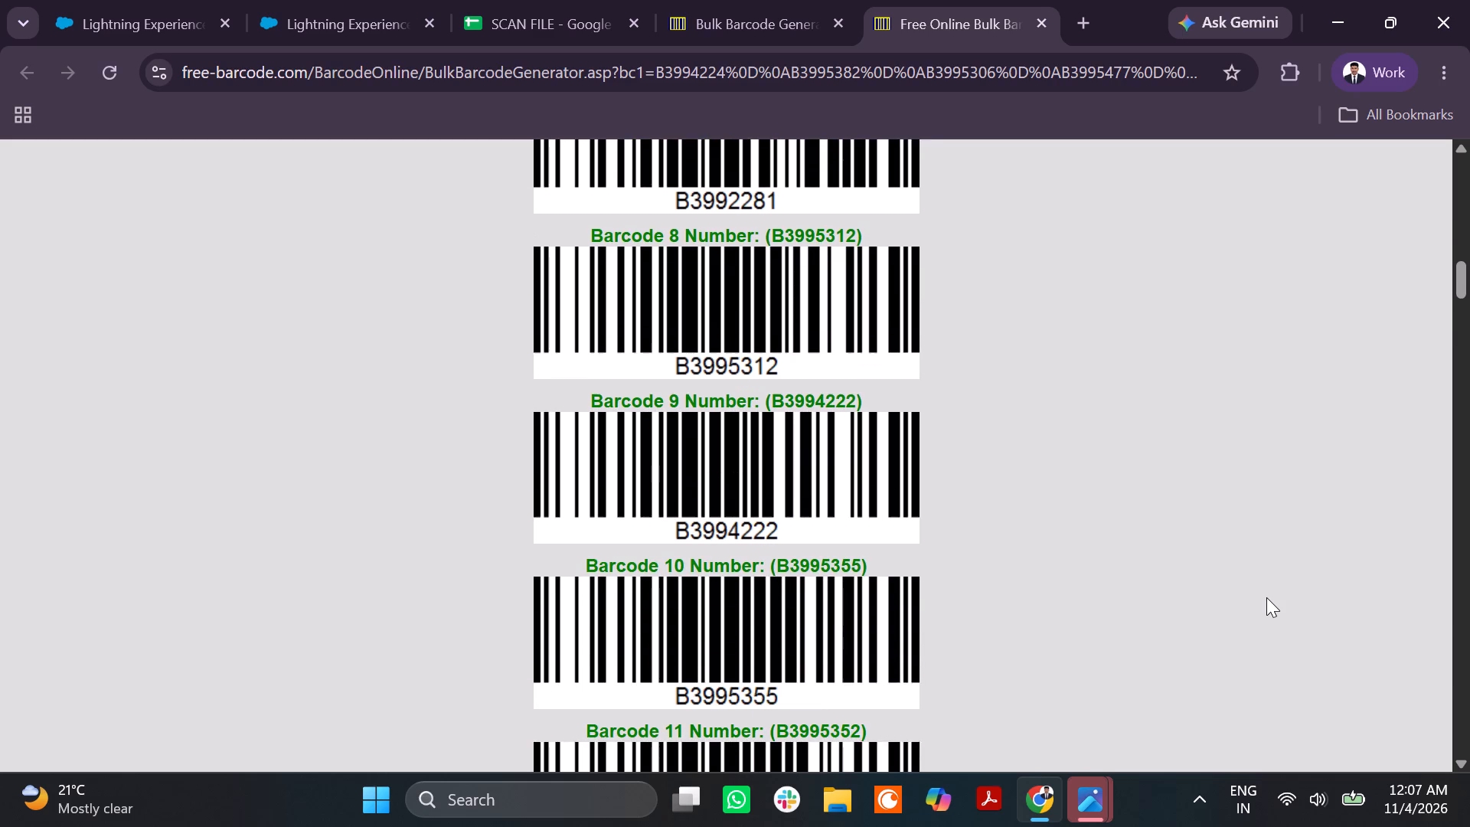
{"action": "scroll", "coordinate": [1266, 597], "scroll_direction": "down", "scroll_amount": 4}
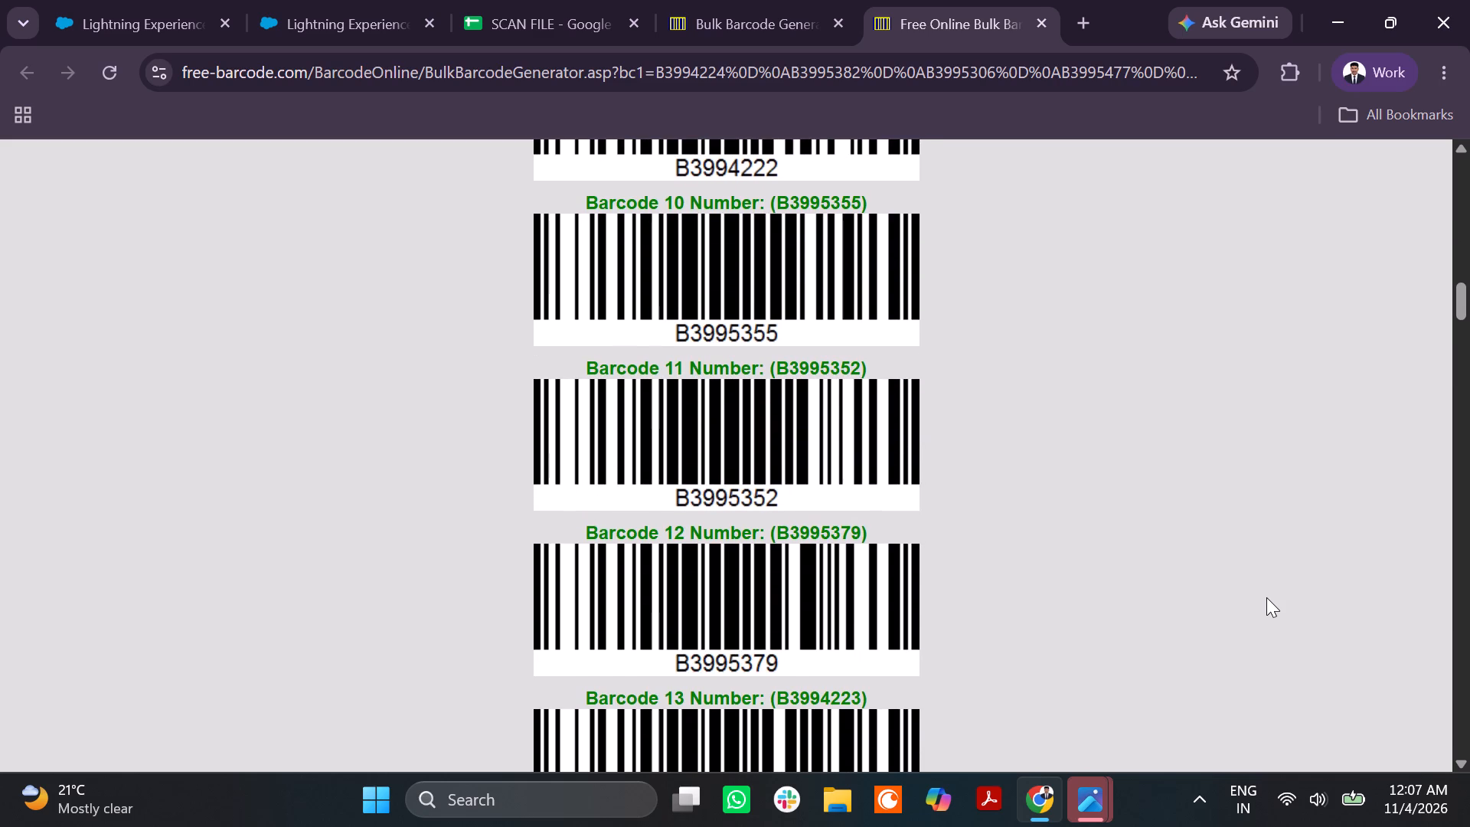
{"action": "scroll", "coordinate": [1266, 597], "scroll_direction": "down", "scroll_amount": 5}
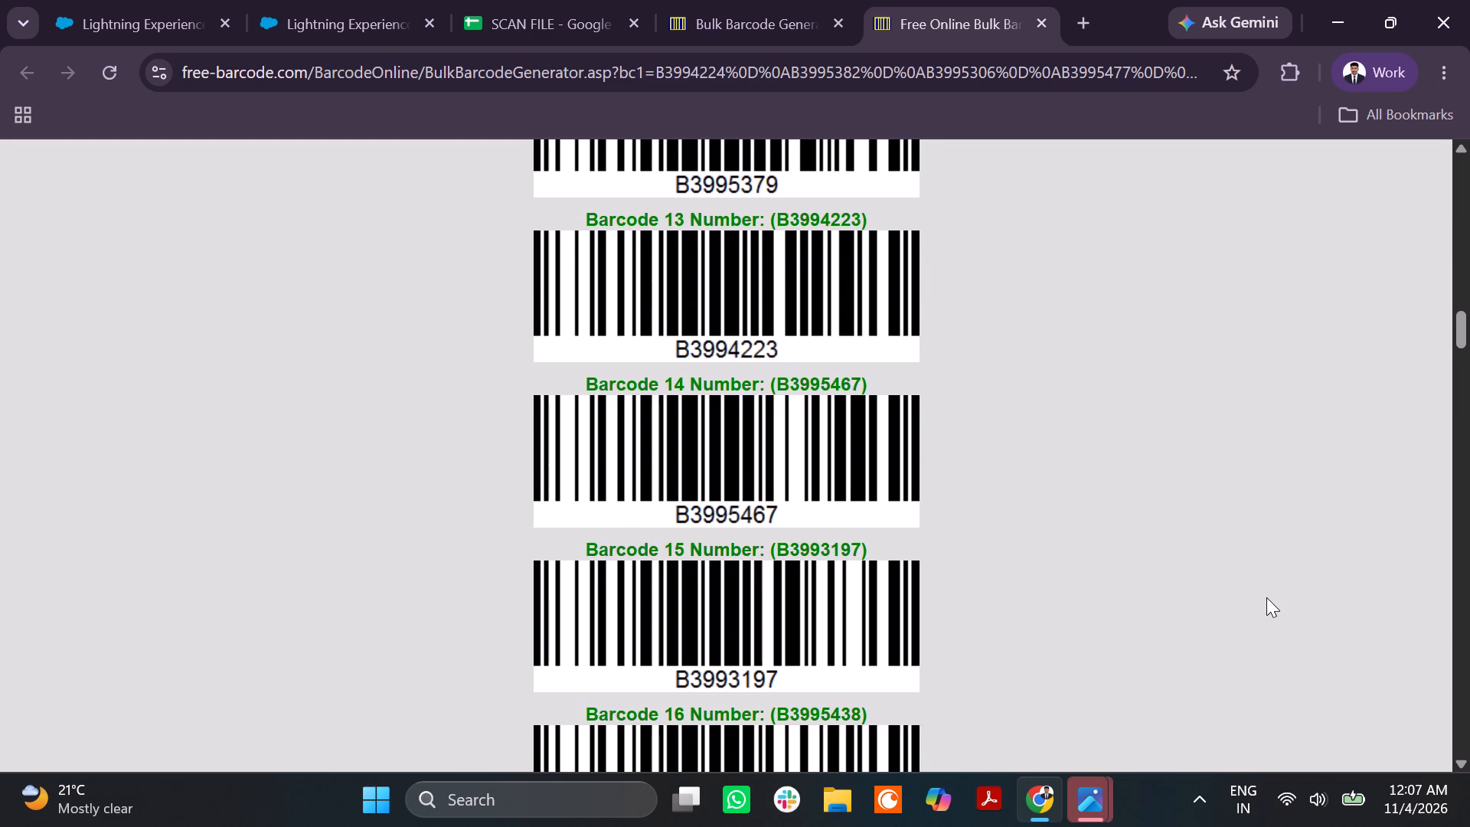
{"action": "scroll", "coordinate": [1266, 597], "scroll_direction": "down", "scroll_amount": 5}
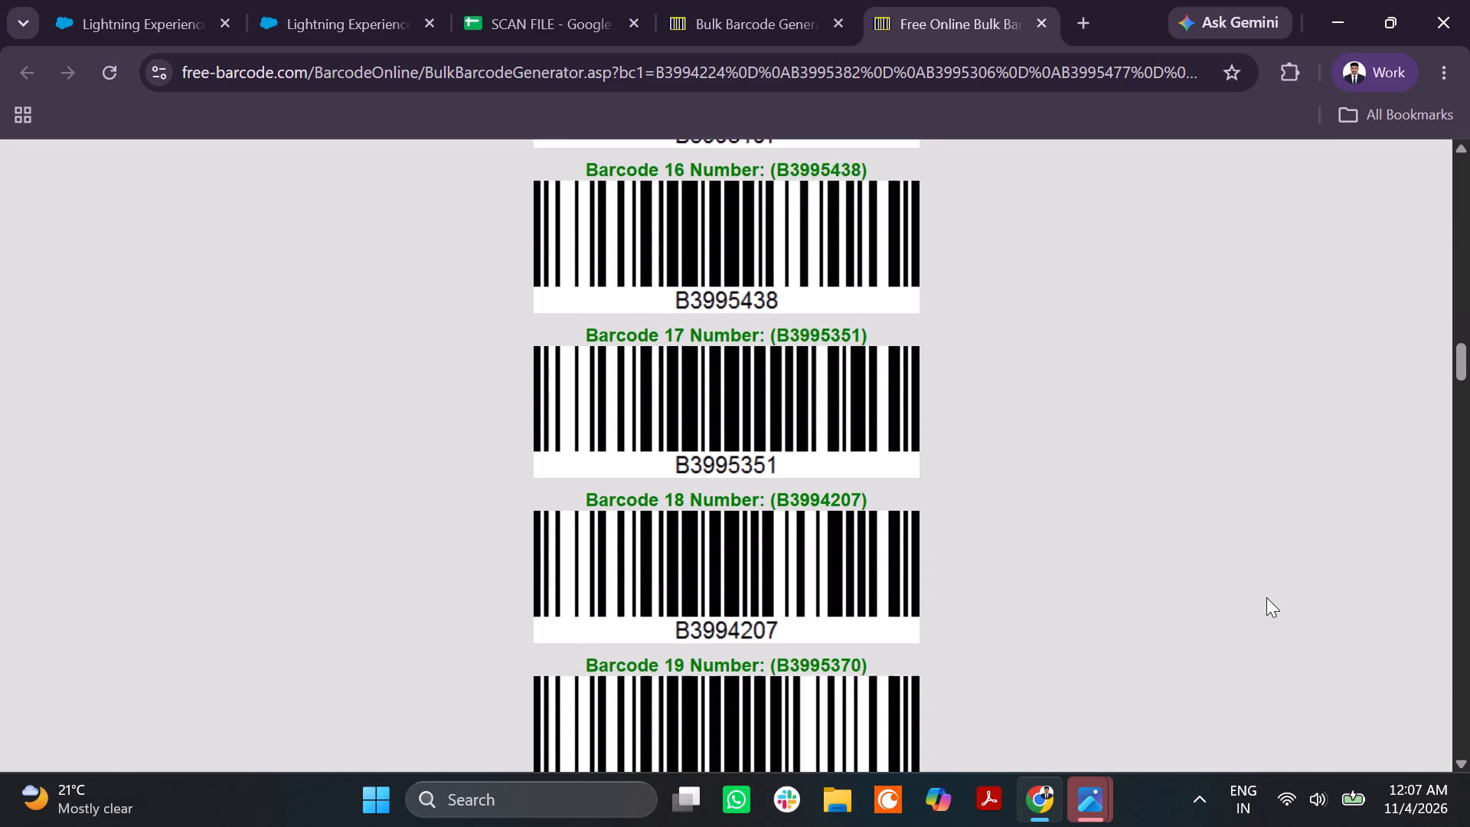
{"action": "scroll", "coordinate": [1266, 597], "scroll_direction": "down", "scroll_amount": 3}
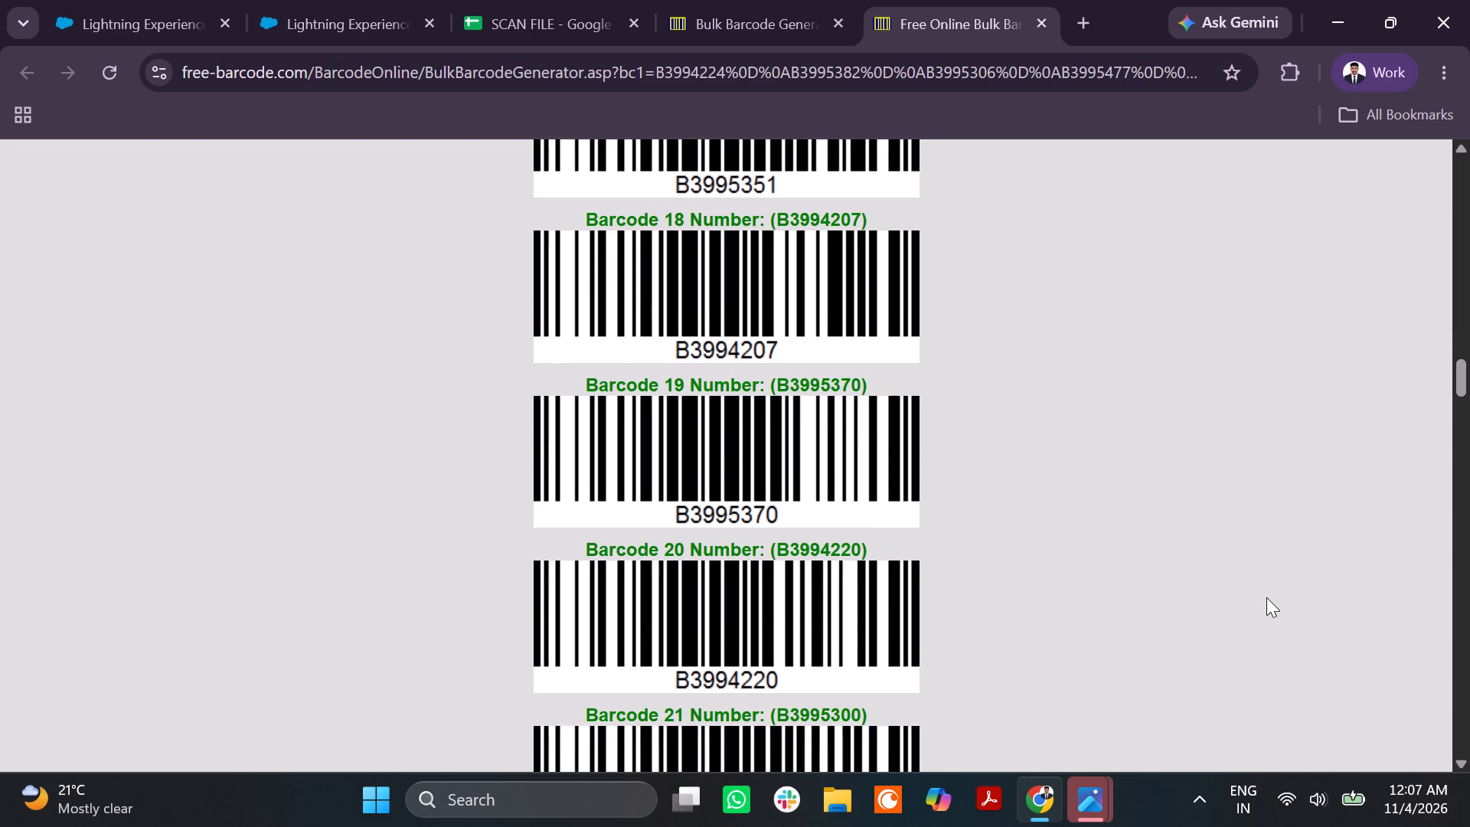
{"action": "scroll", "coordinate": [1266, 597], "scroll_direction": "down", "scroll_amount": 4}
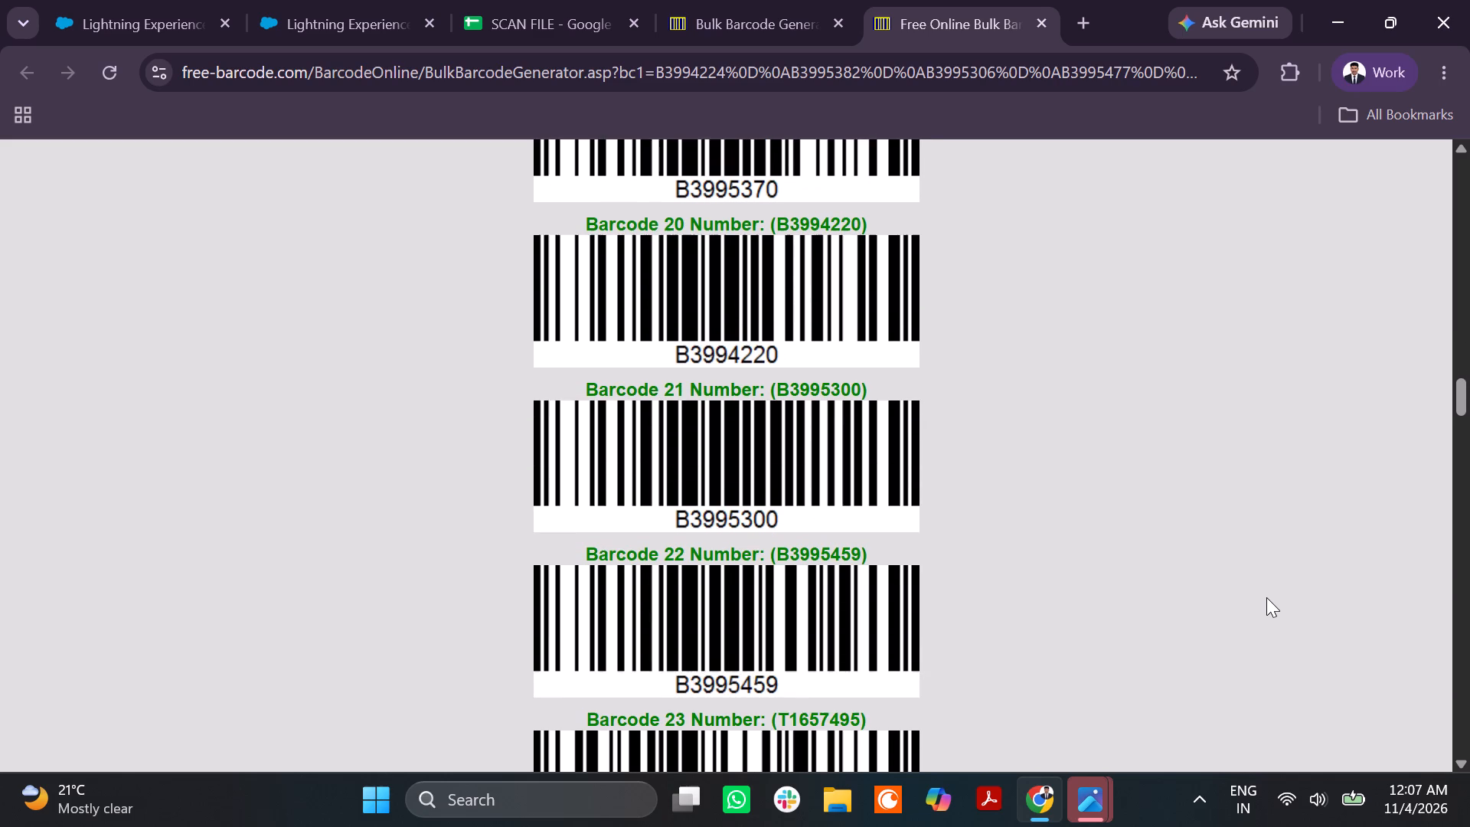
{"action": "scroll", "coordinate": [1266, 597], "scroll_direction": "down", "scroll_amount": 3}
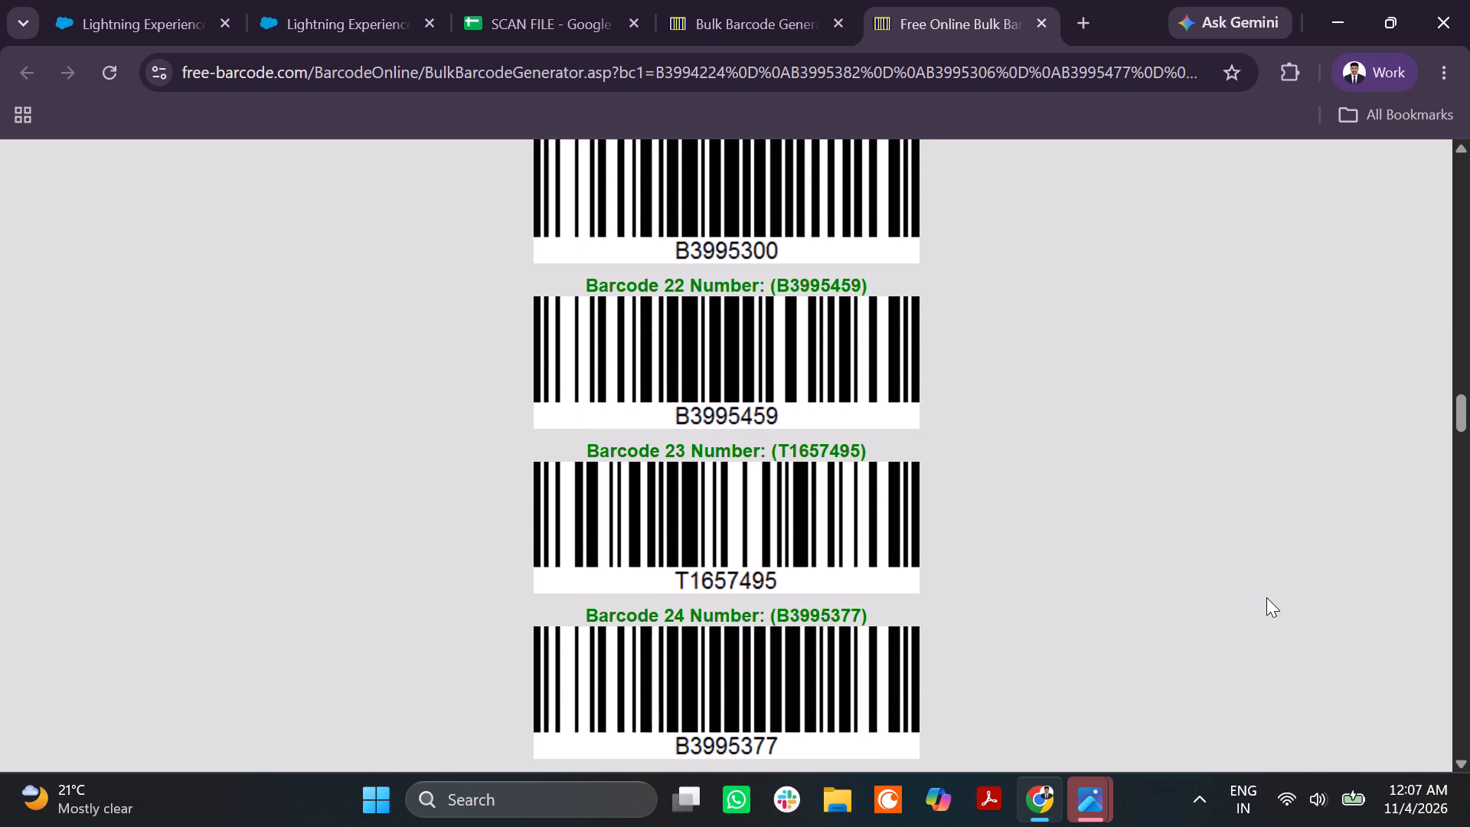
{"action": "scroll", "coordinate": [1266, 597], "scroll_direction": "down", "scroll_amount": 3}
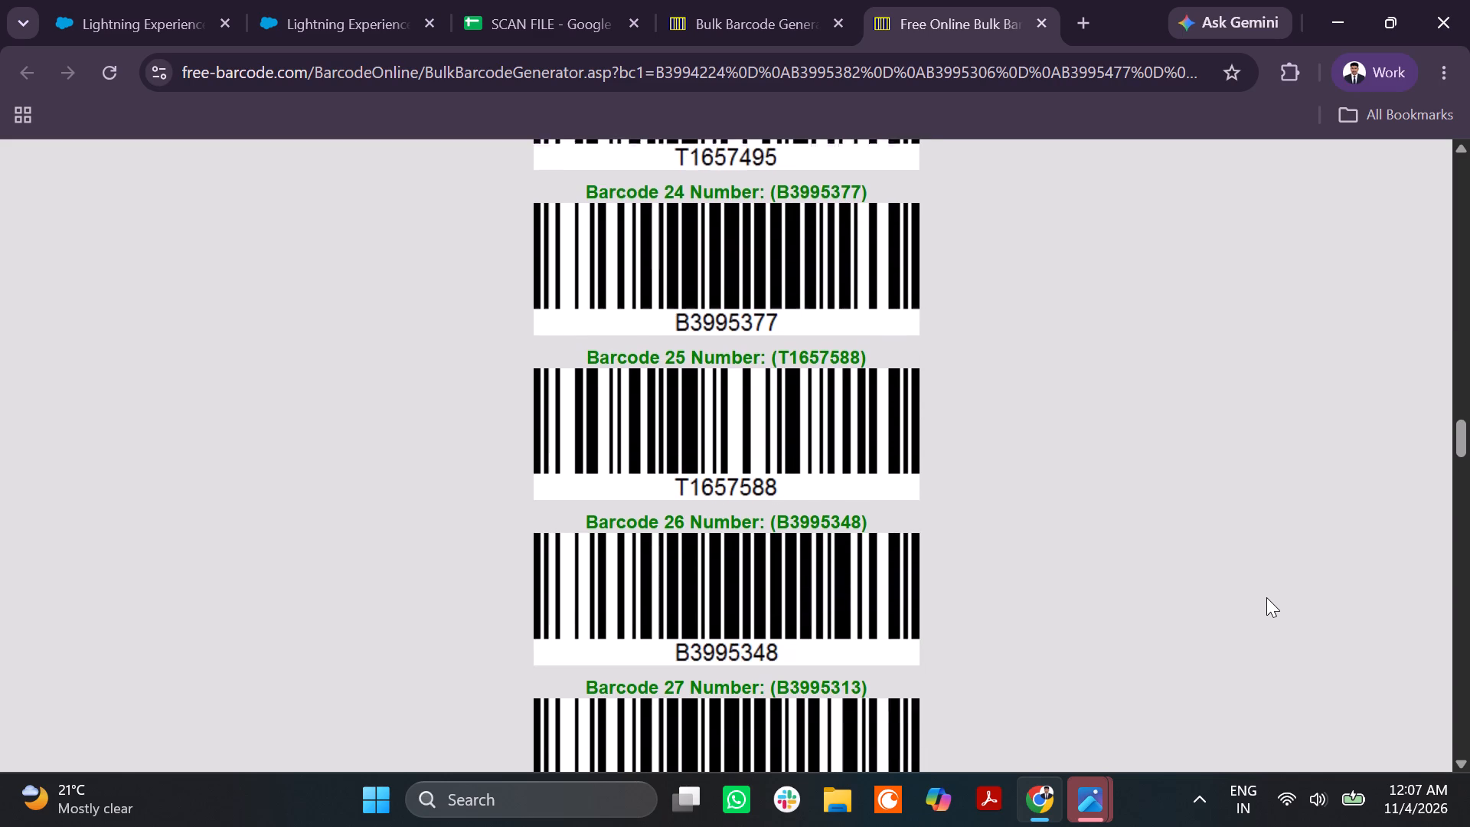
{"action": "scroll", "coordinate": [1266, 597], "scroll_direction": "down", "scroll_amount": 4}
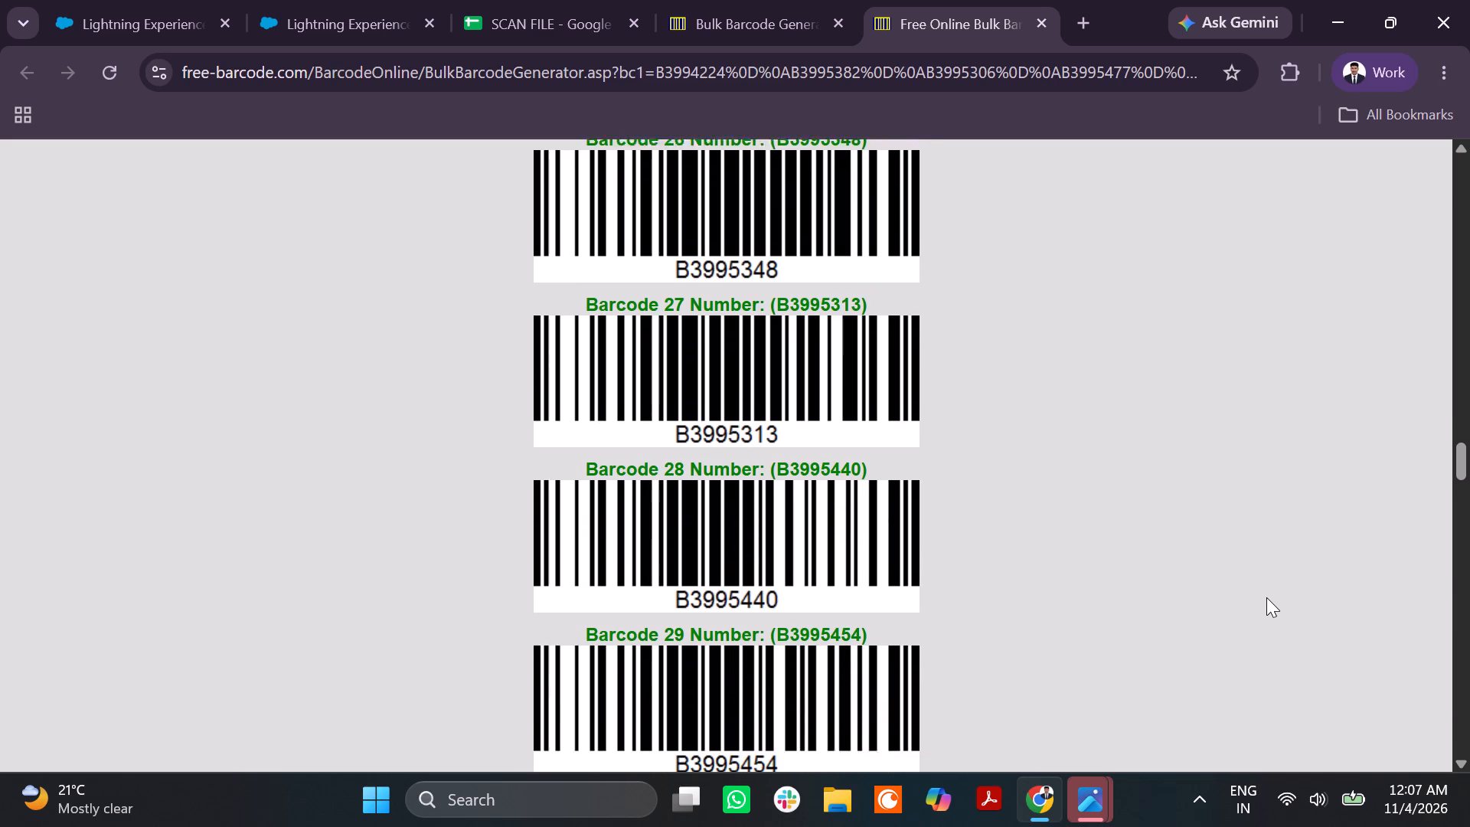
{"action": "scroll", "coordinate": [1266, 597], "scroll_direction": "down", "scroll_amount": 4}
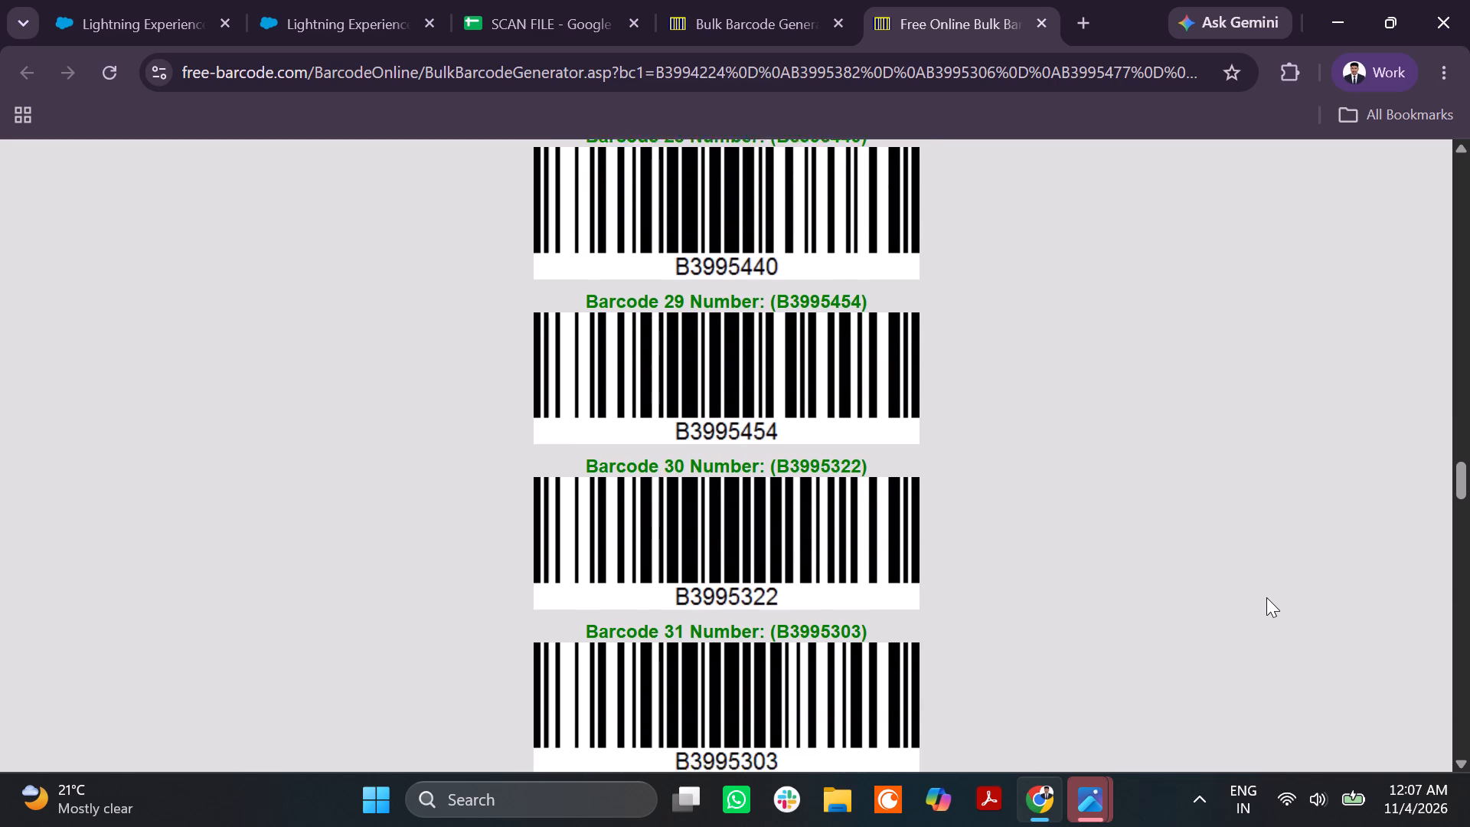
{"action": "scroll", "coordinate": [1266, 597], "scroll_direction": "down", "scroll_amount": 5}
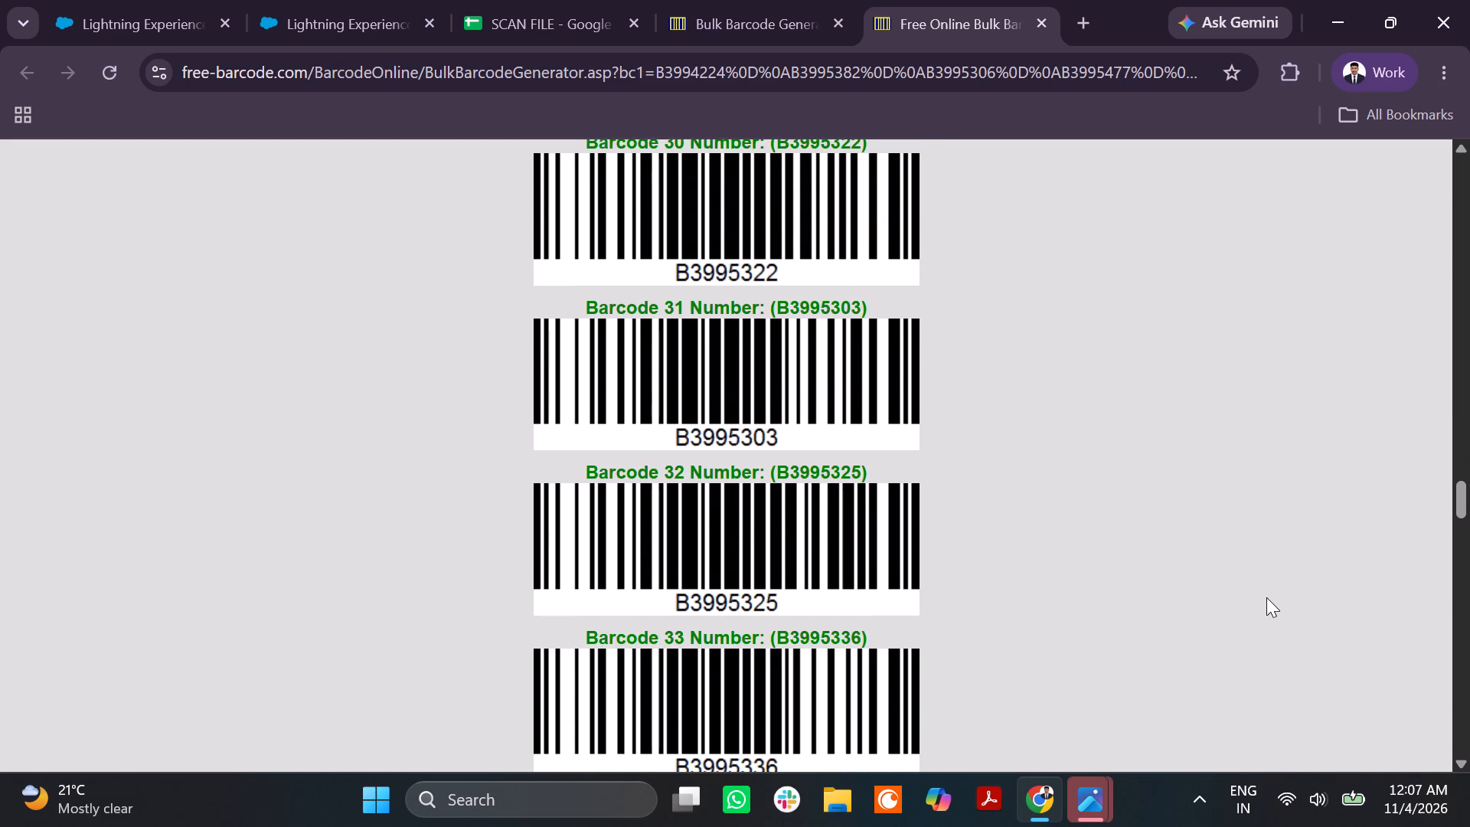
{"action": "scroll", "coordinate": [1266, 597], "scroll_direction": "down", "scroll_amount": 4}
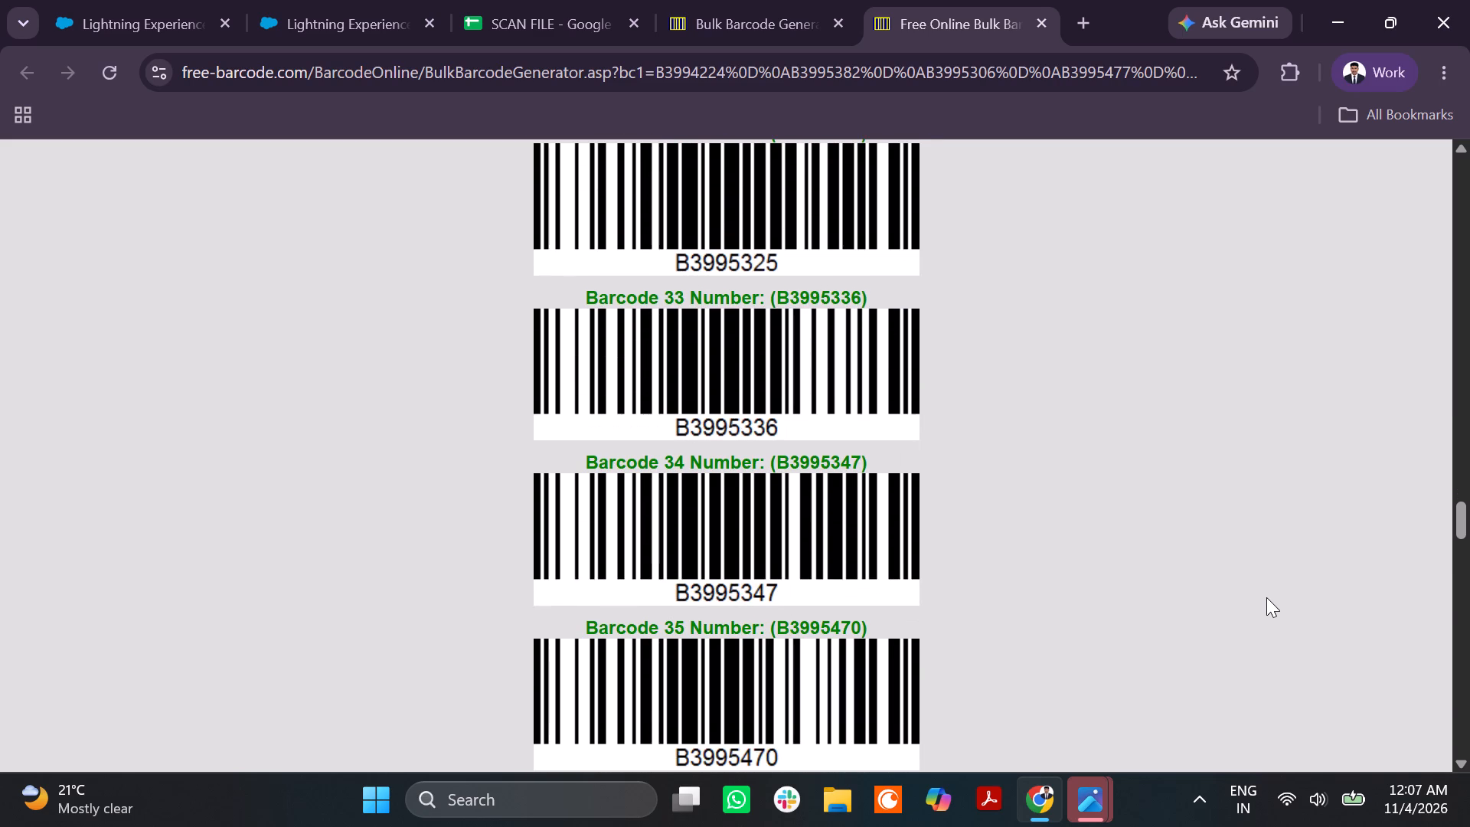
{"action": "scroll", "coordinate": [1266, 597], "scroll_direction": "down", "scroll_amount": 3}
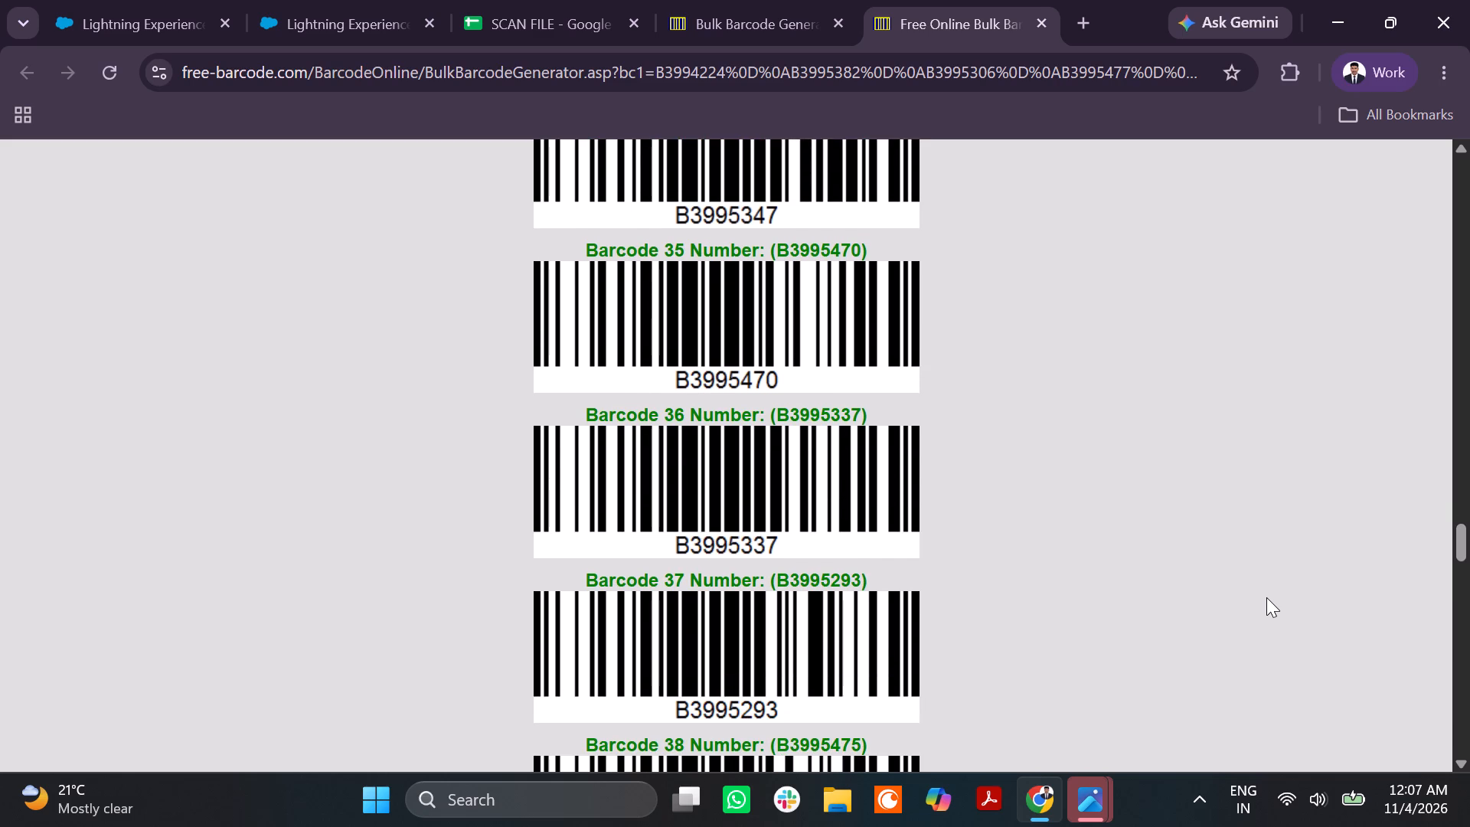
{"action": "scroll", "coordinate": [1266, 597], "scroll_direction": "down", "scroll_amount": 2}
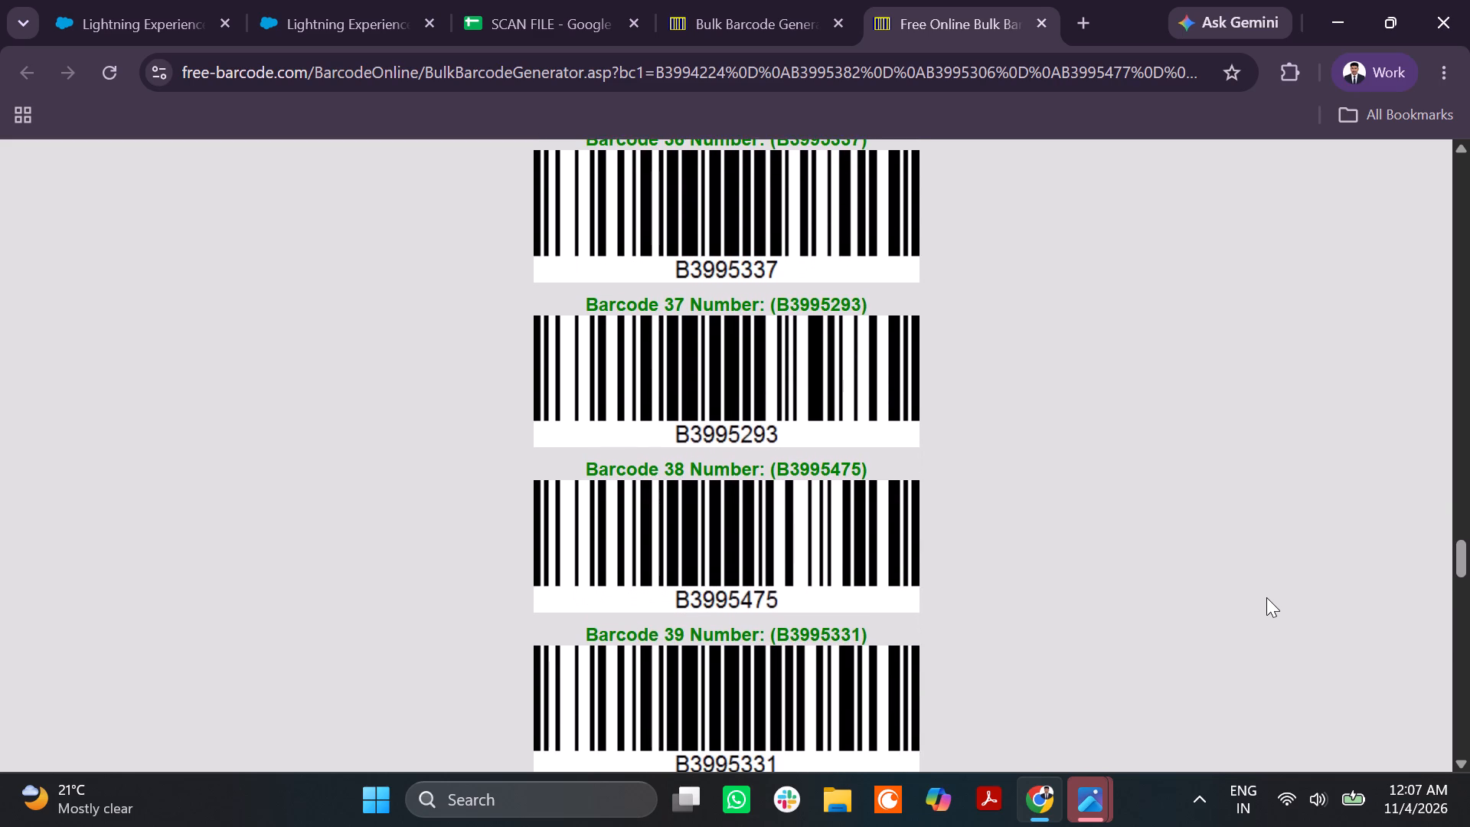
{"action": "scroll", "coordinate": [1266, 597], "scroll_direction": "down", "scroll_amount": 3}
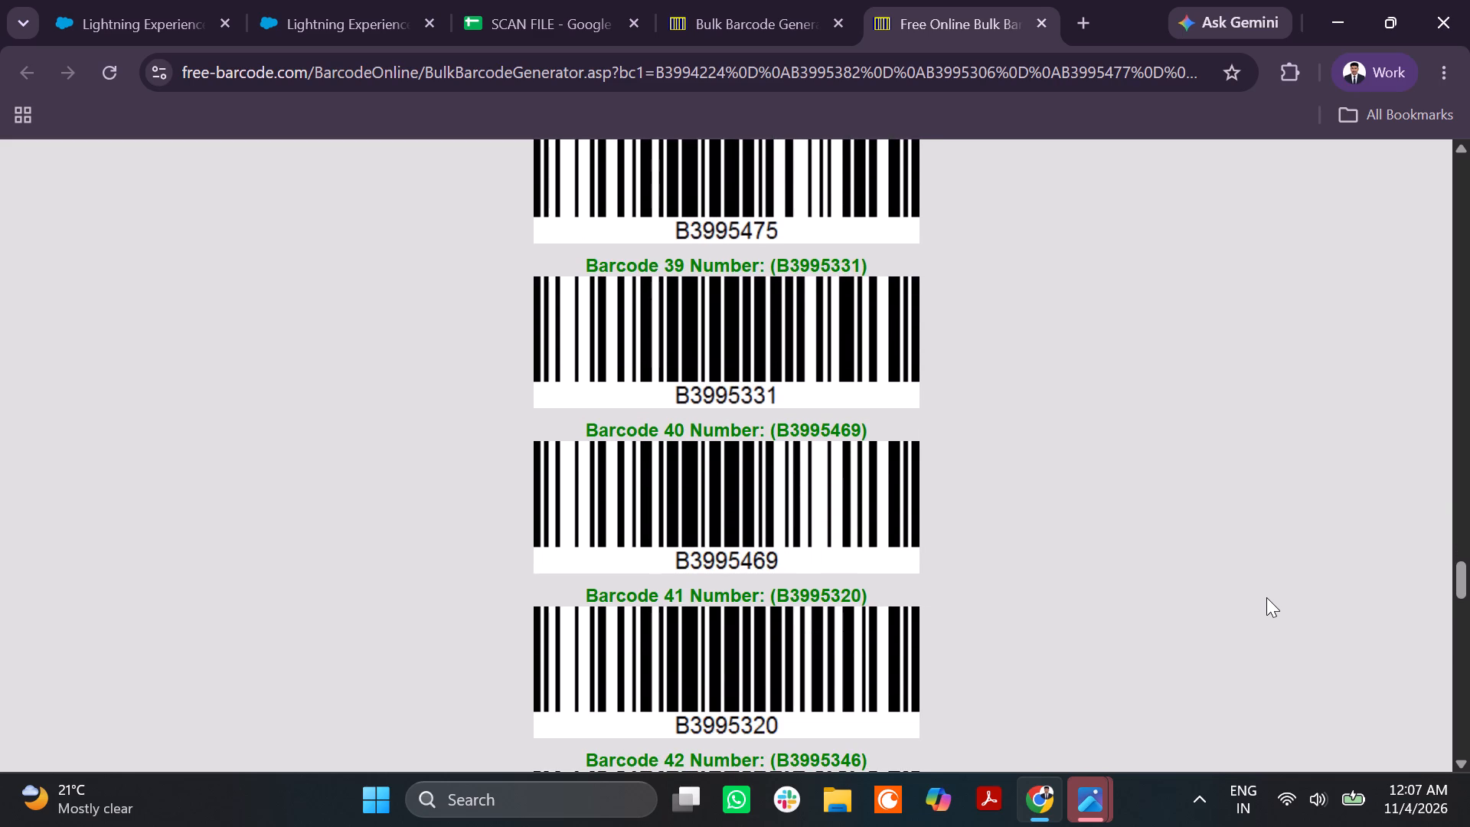
{"action": "scroll", "coordinate": [1266, 597], "scroll_direction": "down", "scroll_amount": 4}
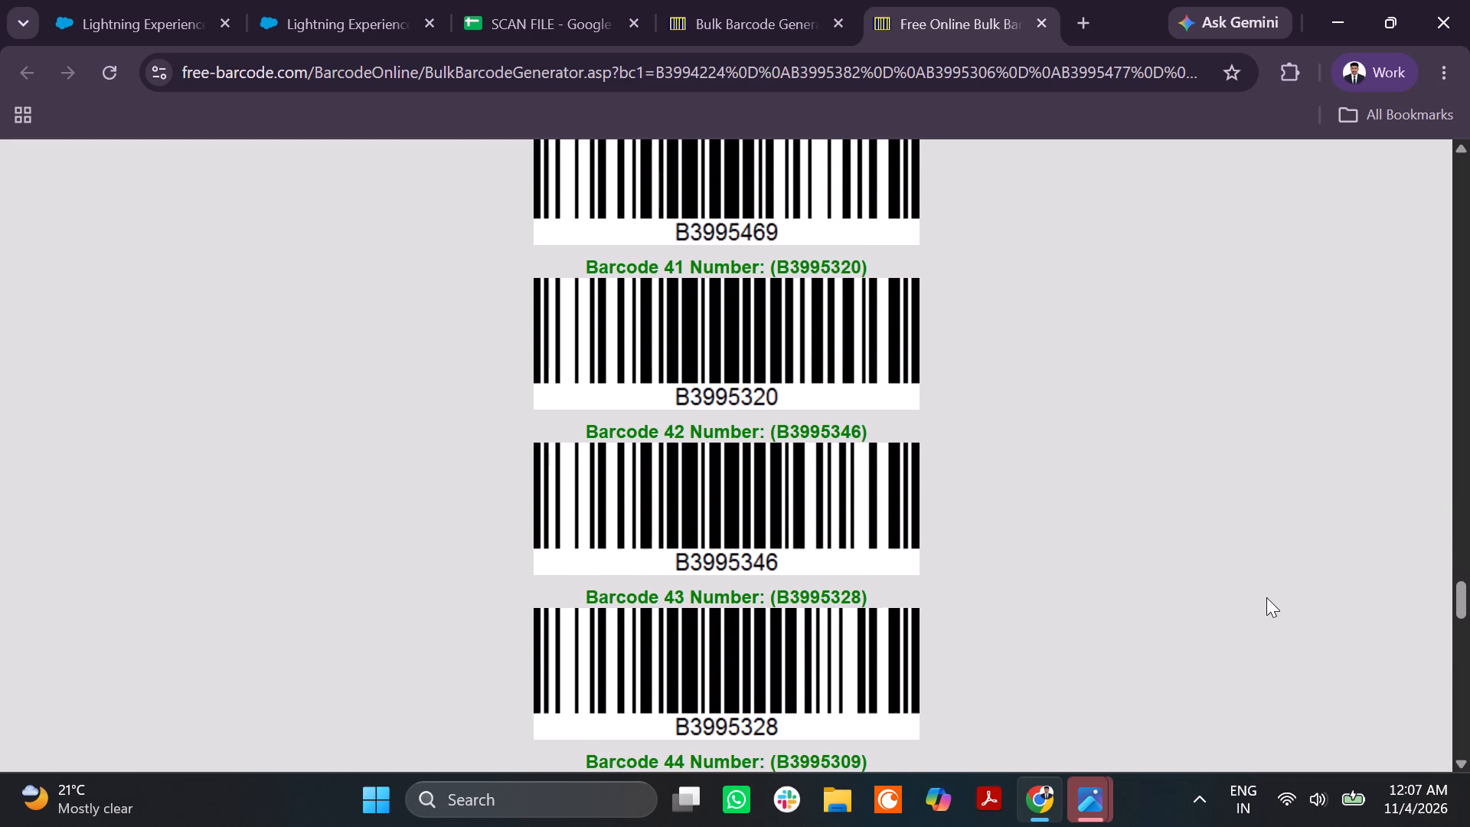
{"action": "scroll", "coordinate": [1266, 597], "scroll_direction": "down", "scroll_amount": 9}
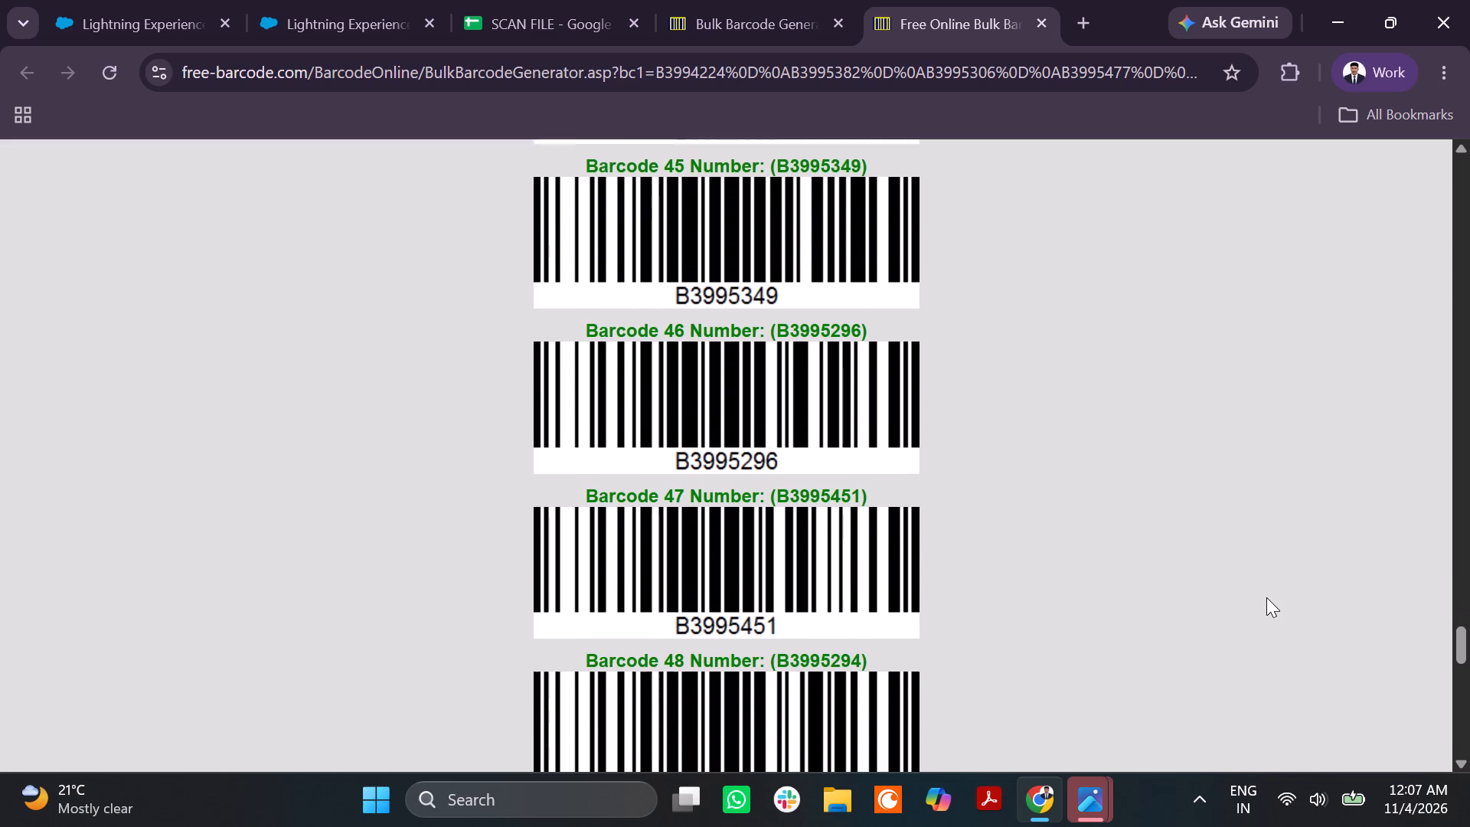
{"action": "scroll", "coordinate": [1266, 597], "scroll_direction": "down", "scroll_amount": 5}
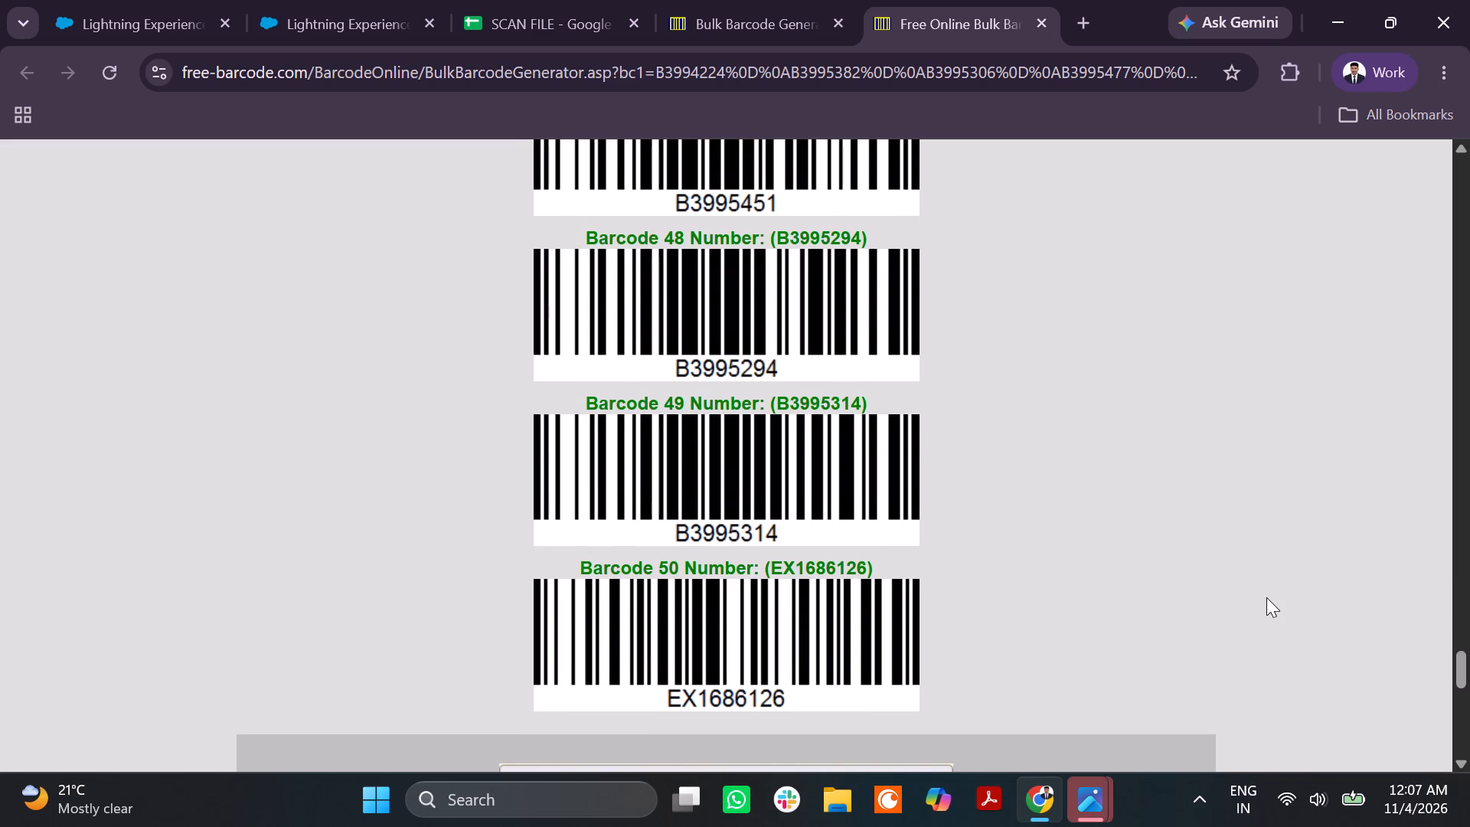
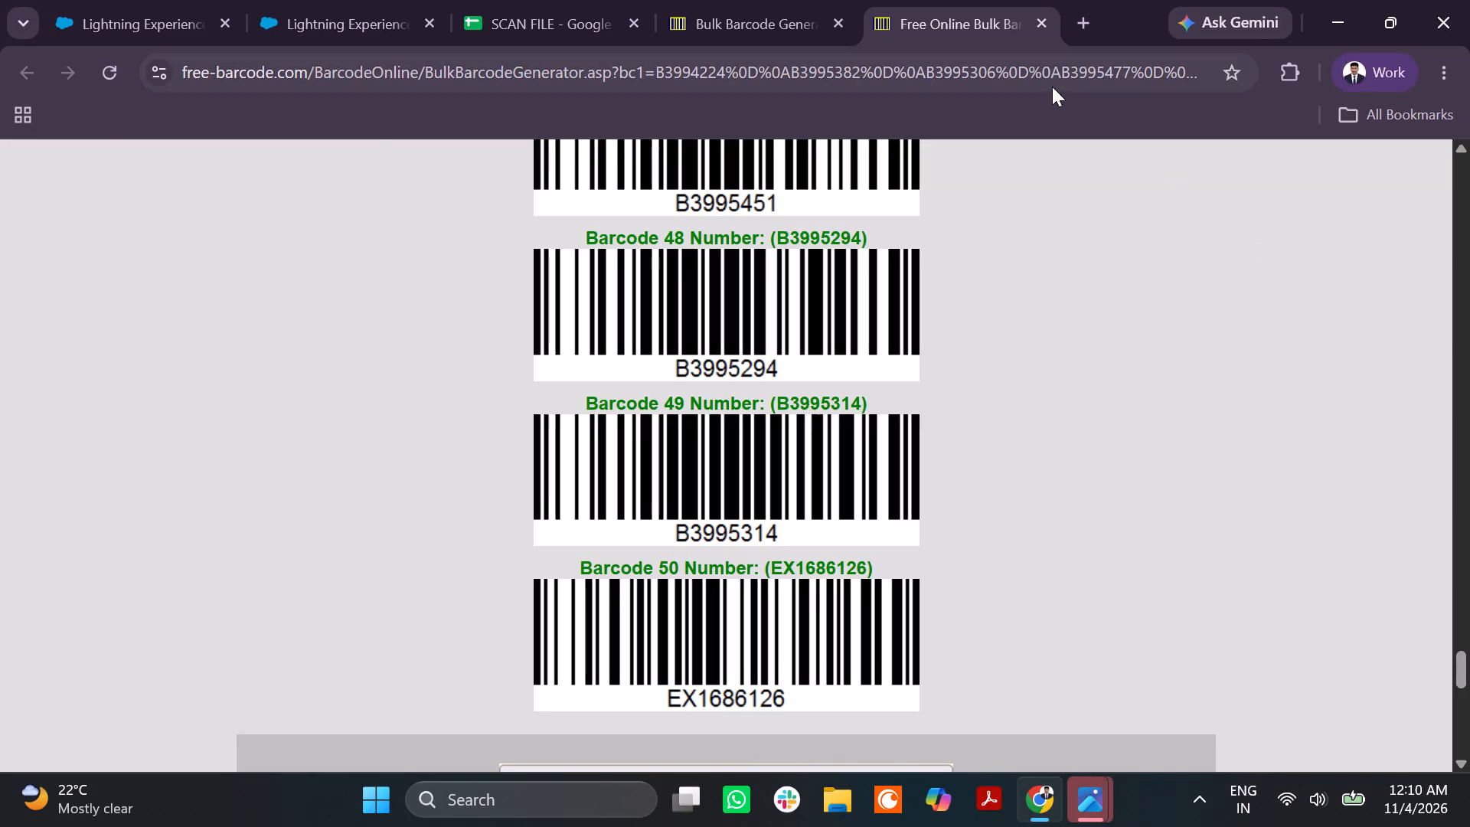
Clear the previous batch of secure bag numbers from the bulk barcode generator and close its generated-barcodes page.
{"action": "left_click", "coordinate": [796, 1]}
{"action": "scroll", "coordinate": [825, 194], "scroll_direction": "up", "scroll_amount": 2}
{"action": "left_click", "coordinate": [857, 483]}
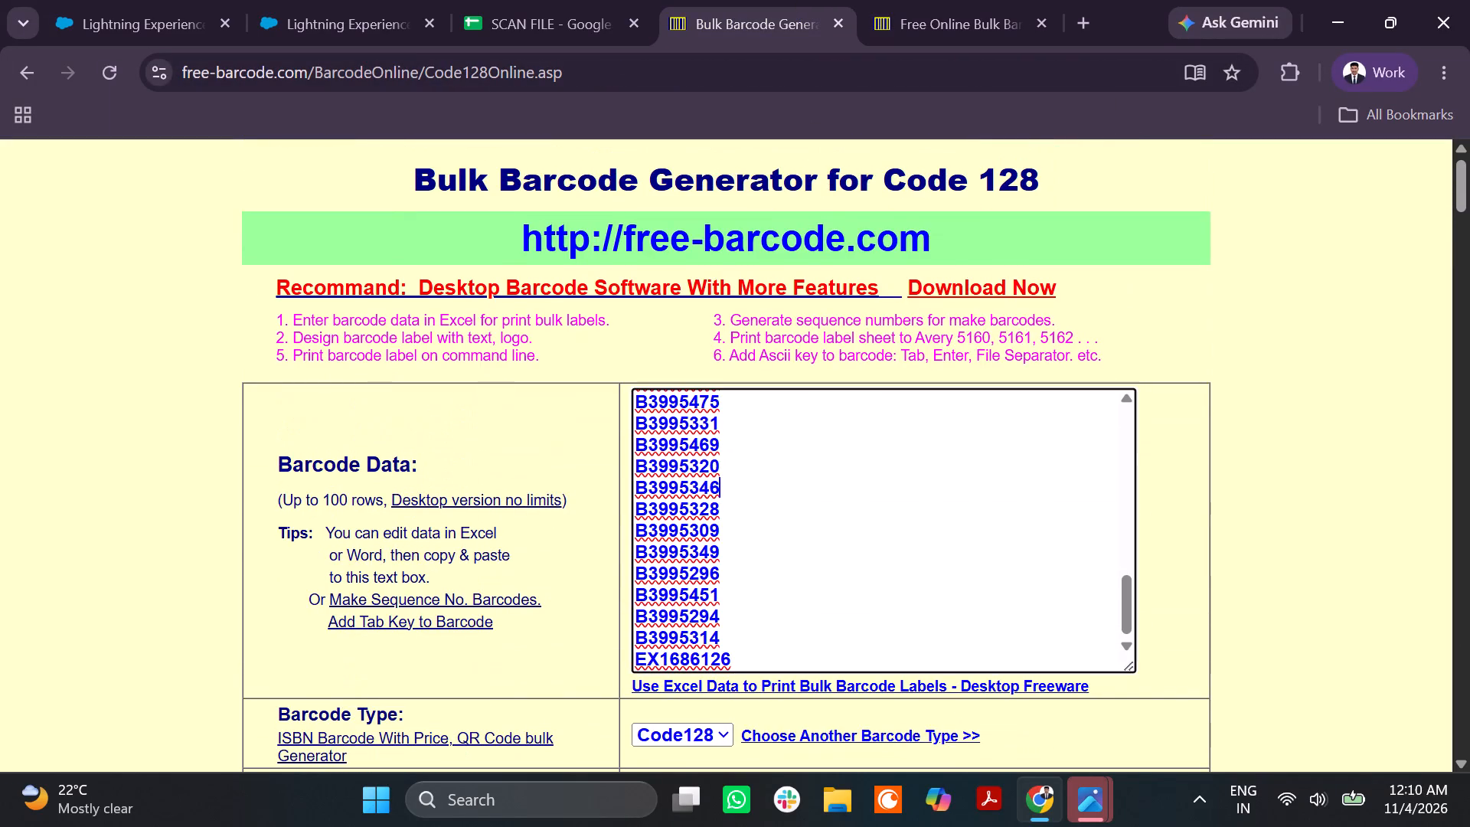
{"action": "key", "text": "ctrl+a"}
{"action": "key", "text": "Delete"}
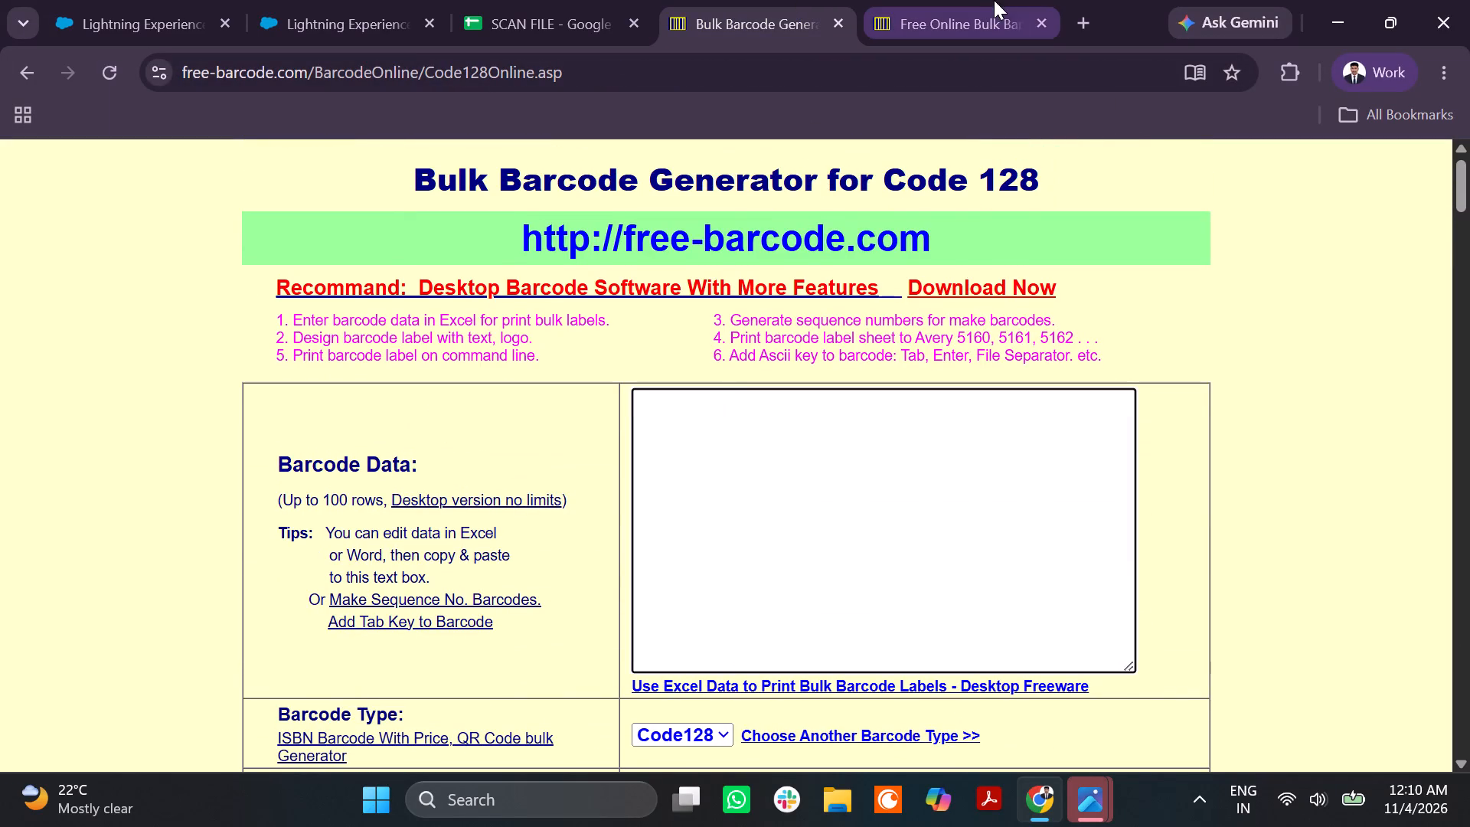
{"action": "left_click", "coordinate": [1044, 24]}
Copy the secure bag numbers in B52:B101 of SCAN FILE's DELHI 2ND LOAD 03NOV2026 sheet.
{"action": "left_click", "coordinate": [682, 21]}
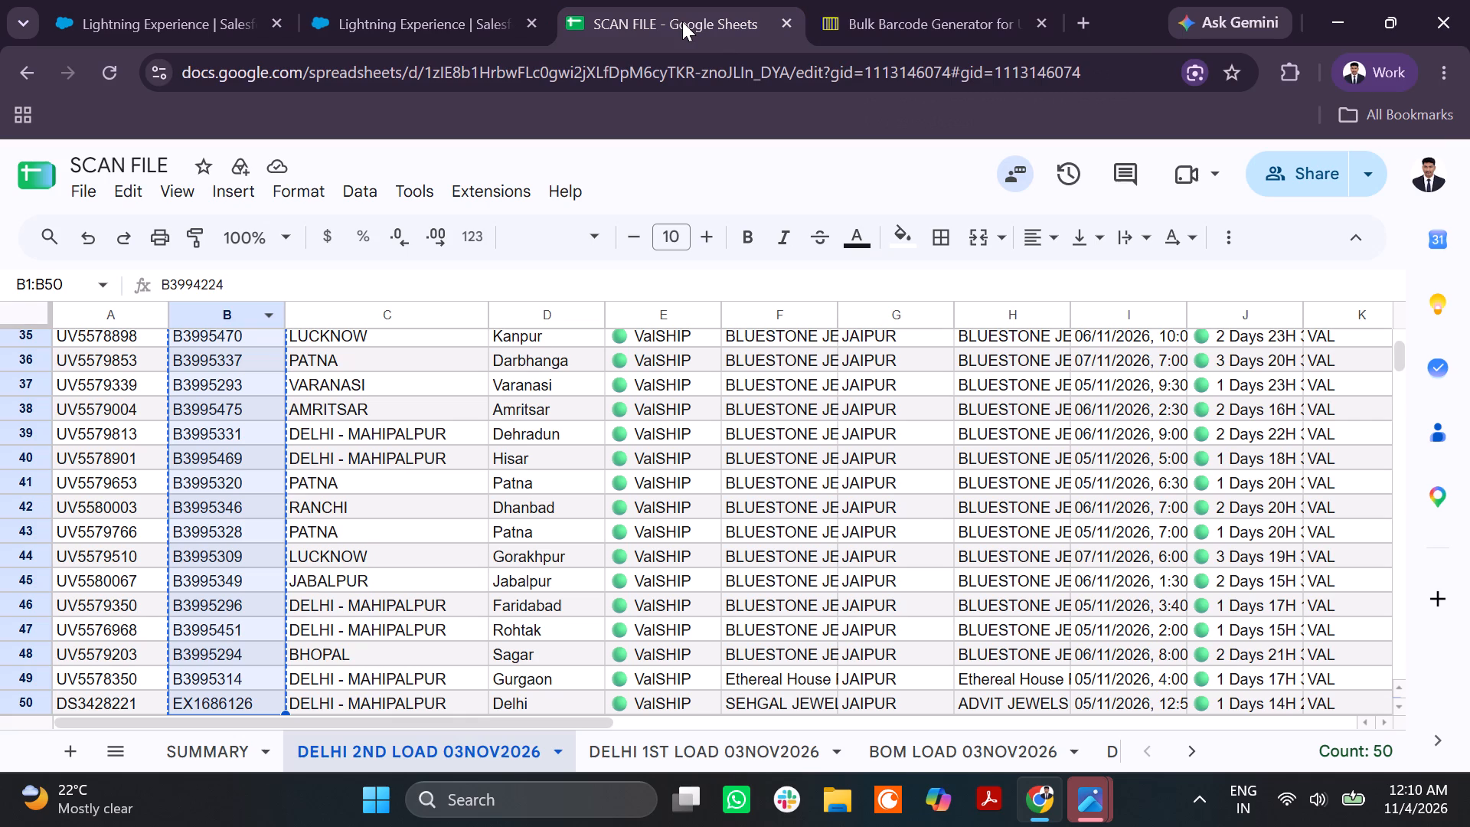
{"action": "scroll", "coordinate": [305, 523], "scroll_direction": "down", "scroll_amount": 3}
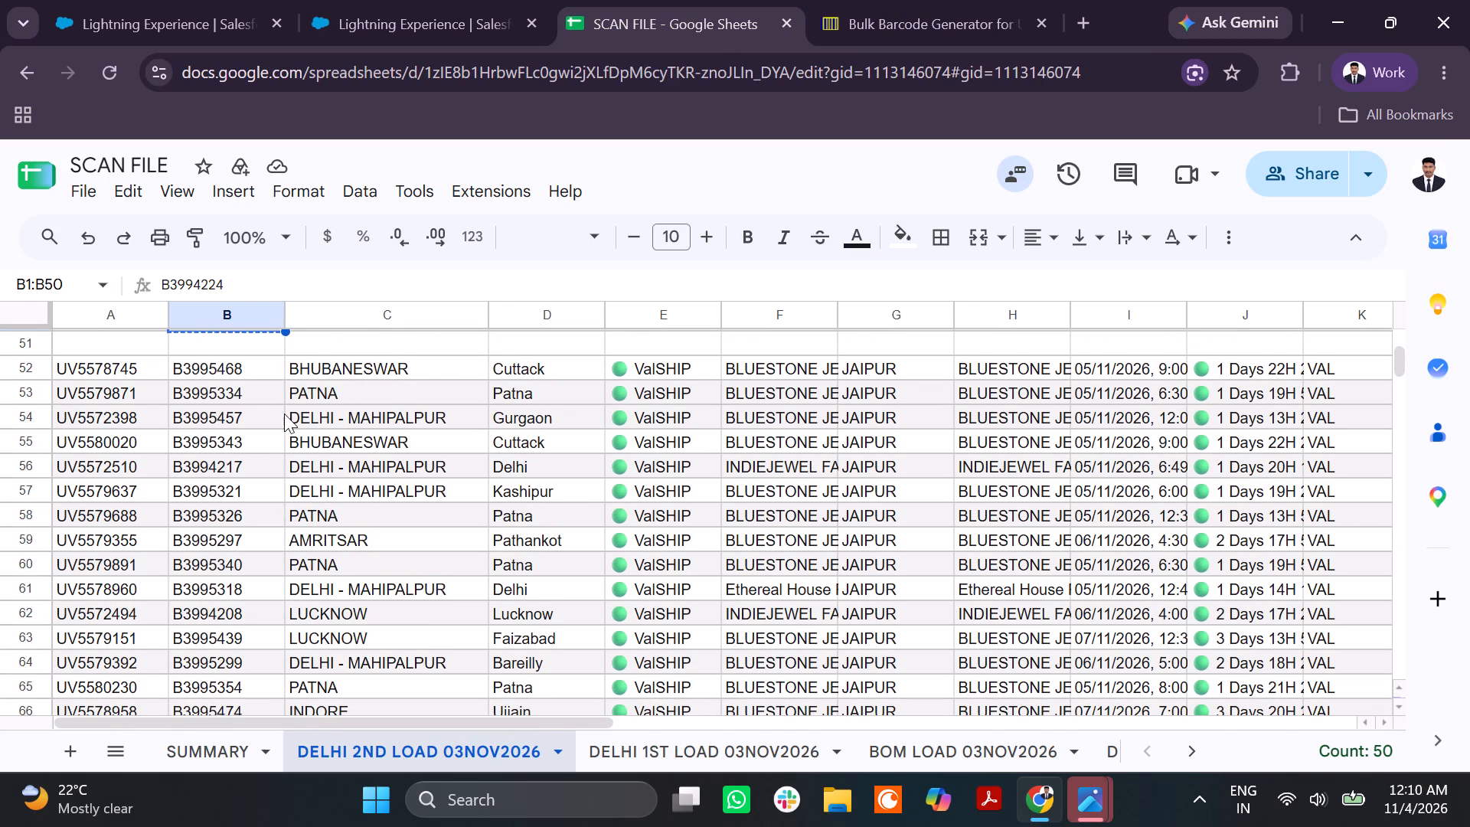
{"action": "left_click", "coordinate": [260, 377]}
{"action": "key", "text": "ctrl+shift+Down"}
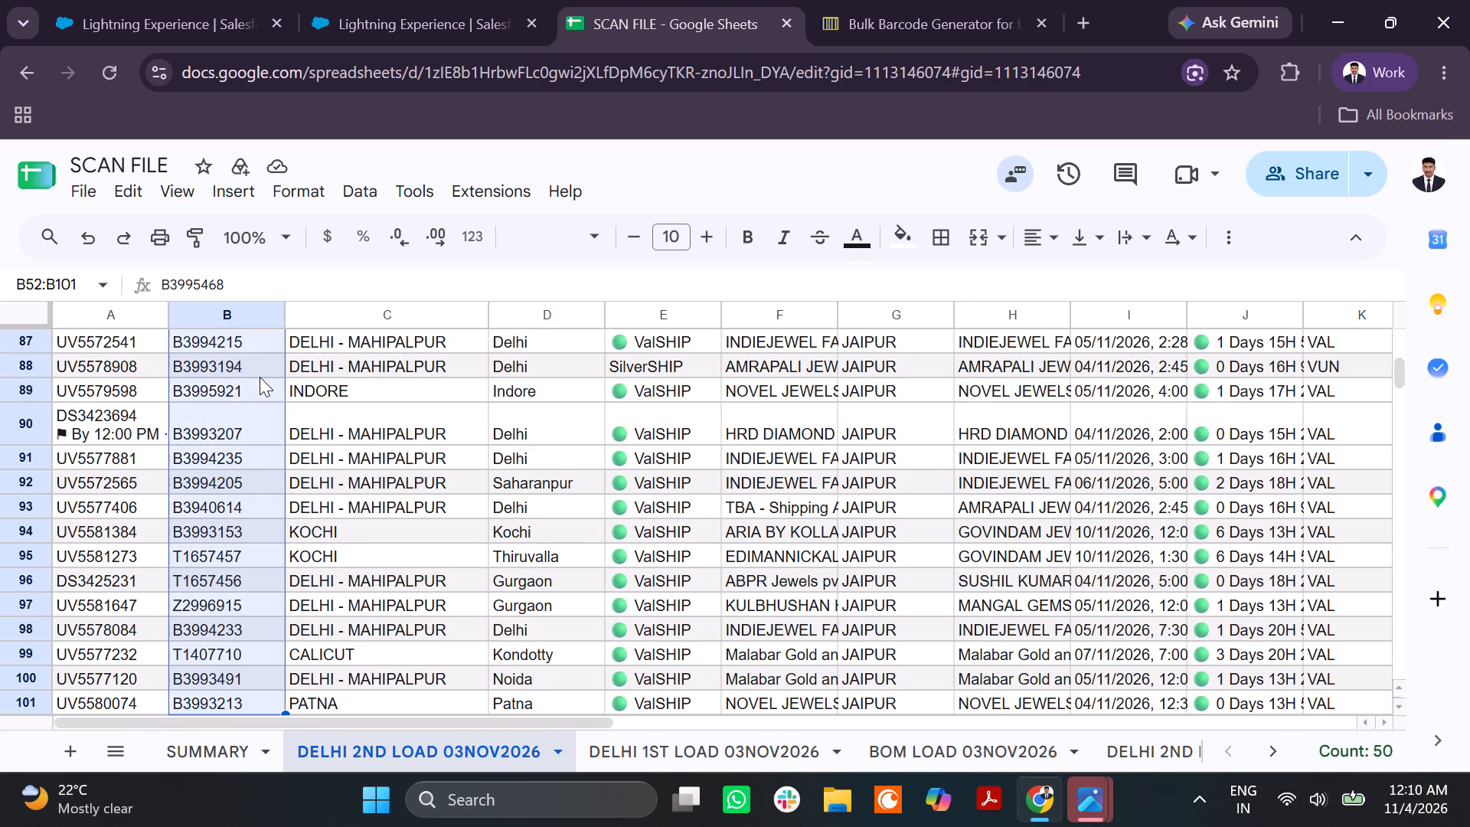
{"action": "key", "text": "ctrl+c"}
Paste the copied secure bag numbers into the bulk barcode generator's barcode data and generate their Code128 barcodes.
{"action": "left_click", "coordinate": [906, 0]}
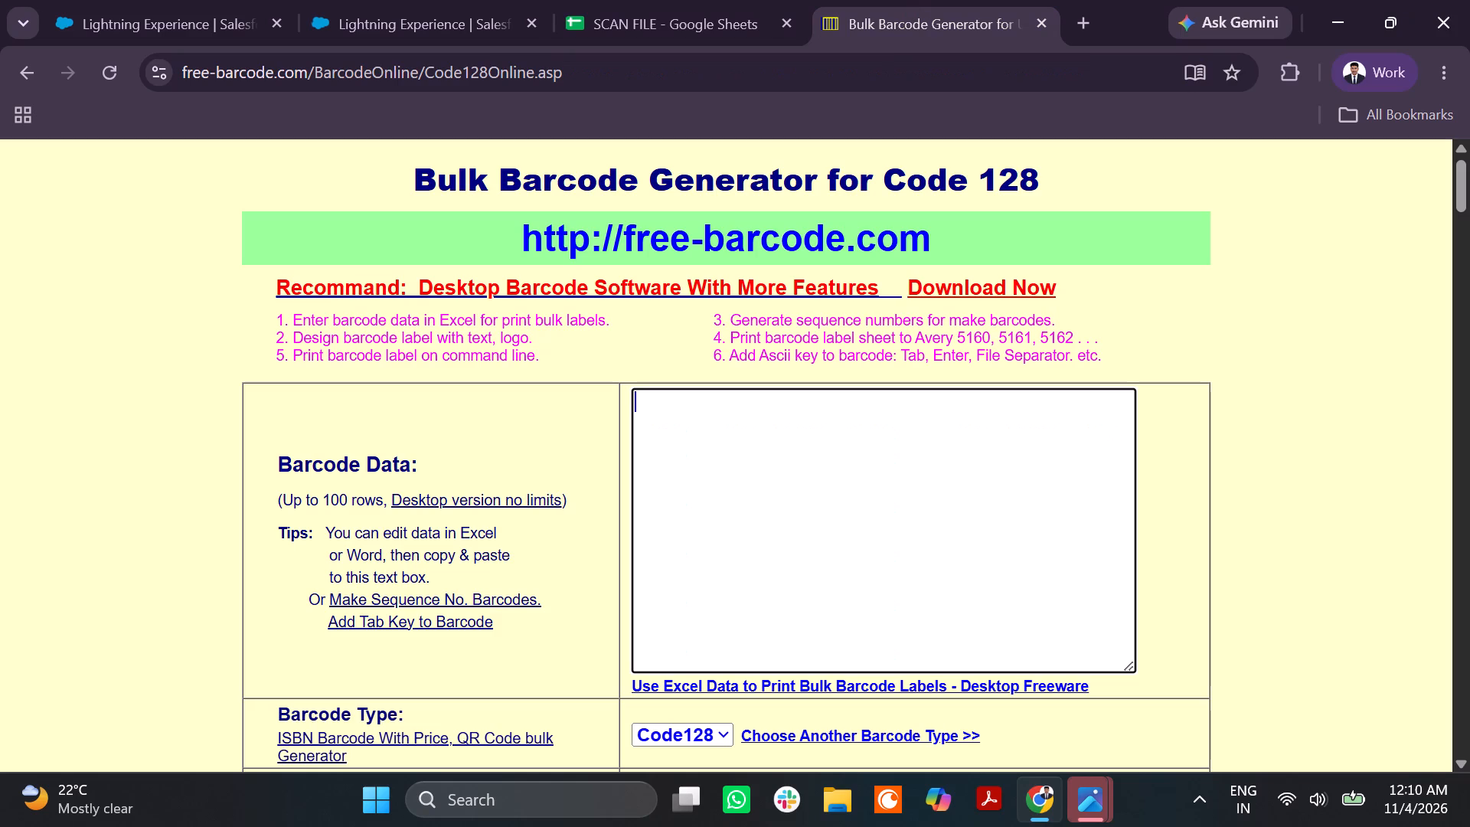
{"action": "left_click", "coordinate": [744, 570]}
{"action": "key", "text": "ctrl+v"}
{"action": "scroll", "coordinate": [744, 570], "scroll_direction": "down", "scroll_amount": 8}
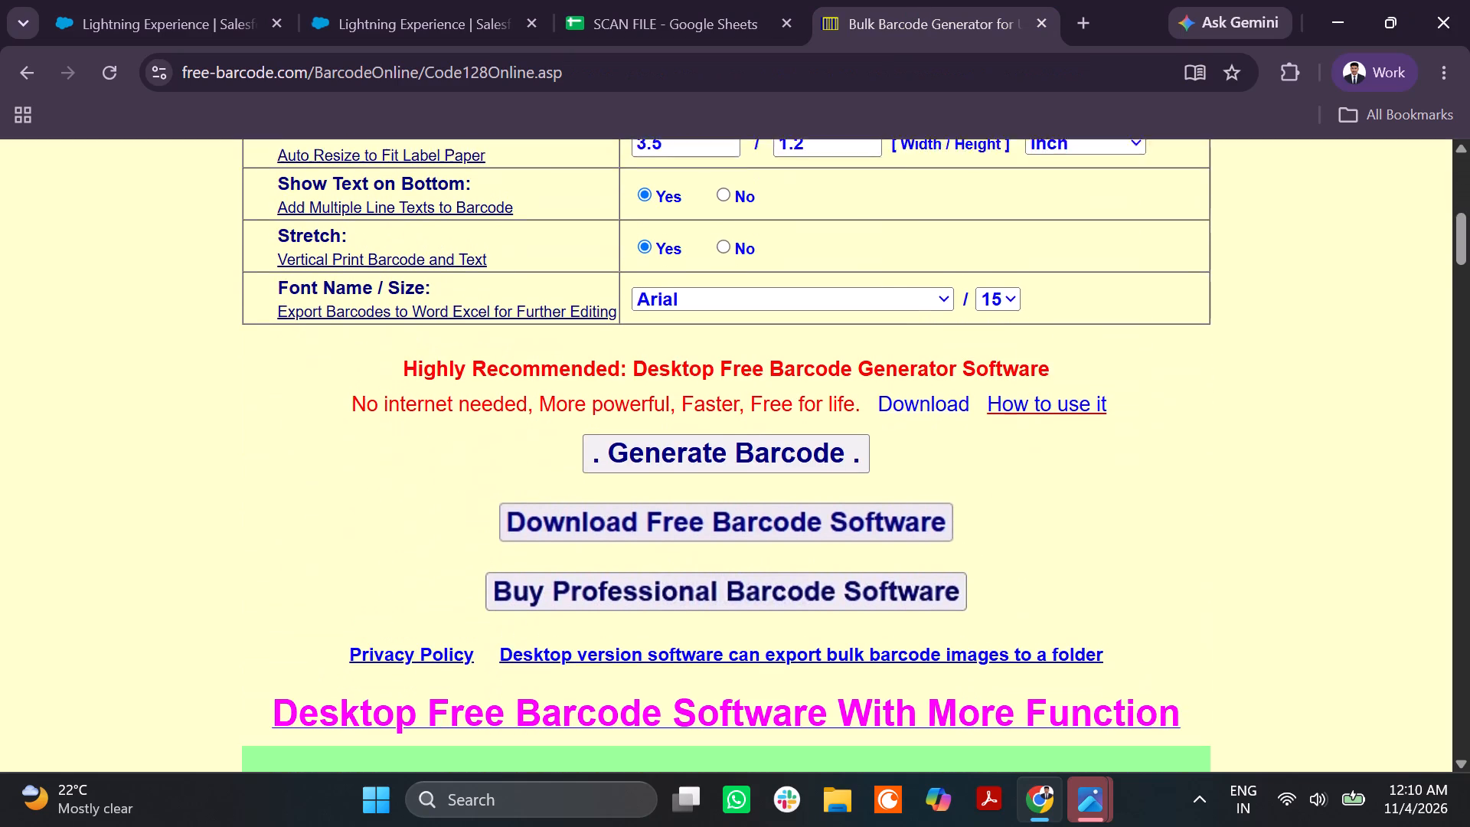
{"action": "scroll", "coordinate": [744, 570], "scroll_direction": "down", "scroll_amount": 1}
{"action": "left_click", "coordinate": [736, 445]}
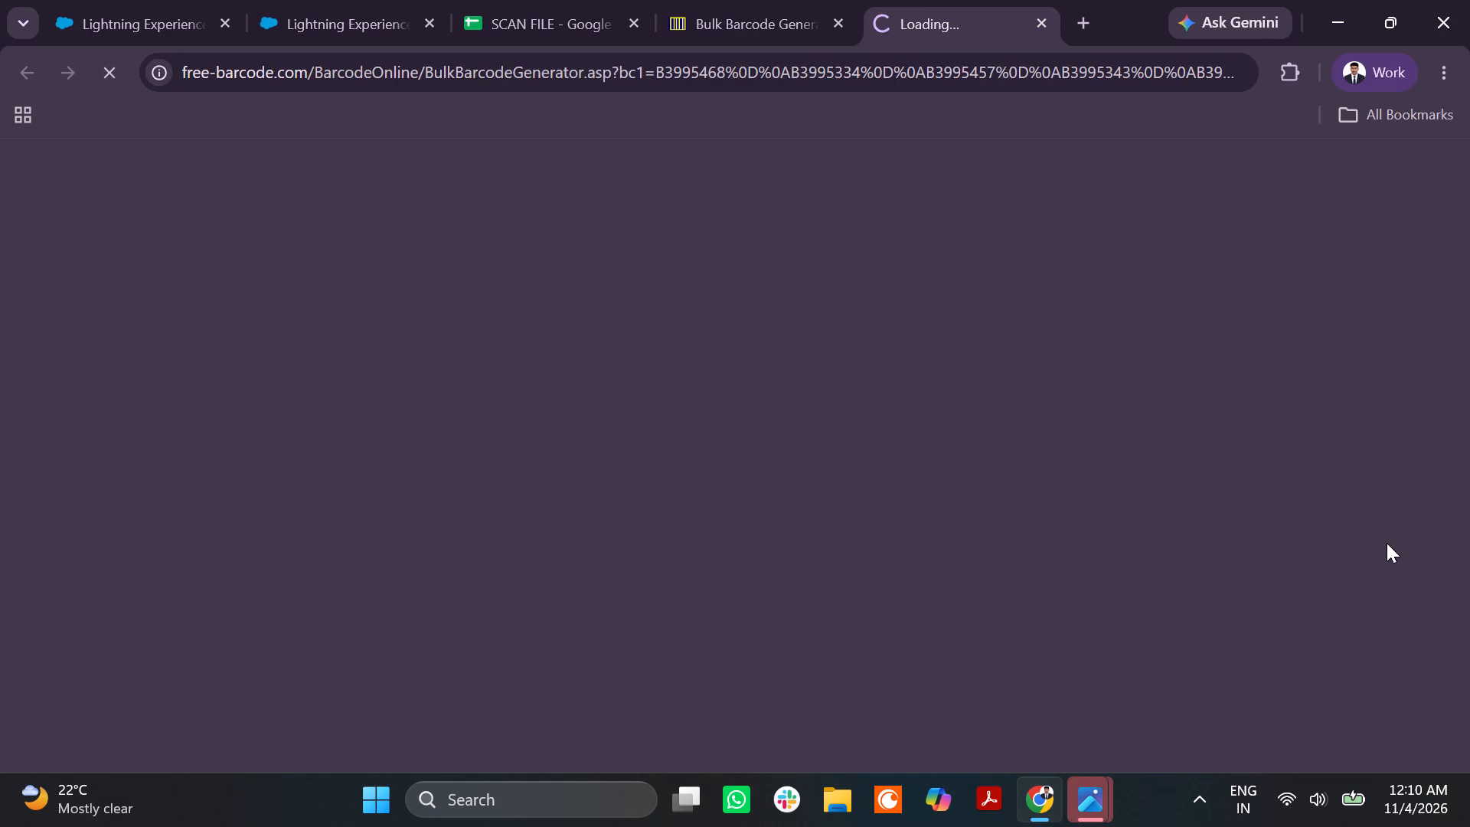
Review the second batch of generated Delhi 2nd load barcodes in order, from barcode 1 (B3995468) through barcode 24 (B3745386).
{"action": "scroll", "coordinate": [1387, 538], "scroll_direction": "down", "scroll_amount": 2}
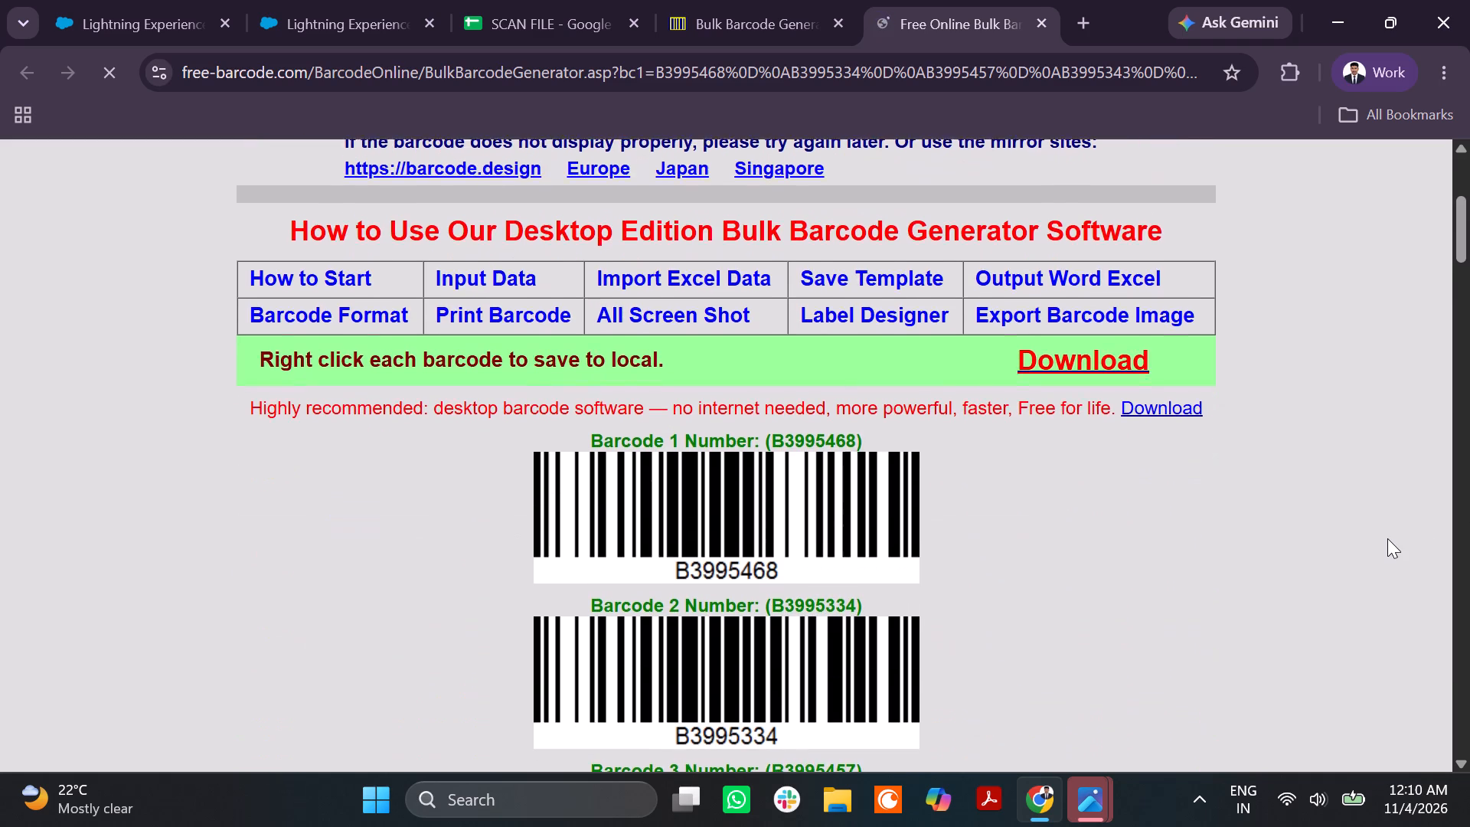
{"action": "scroll", "coordinate": [1387, 538], "scroll_direction": "down", "scroll_amount": 3}
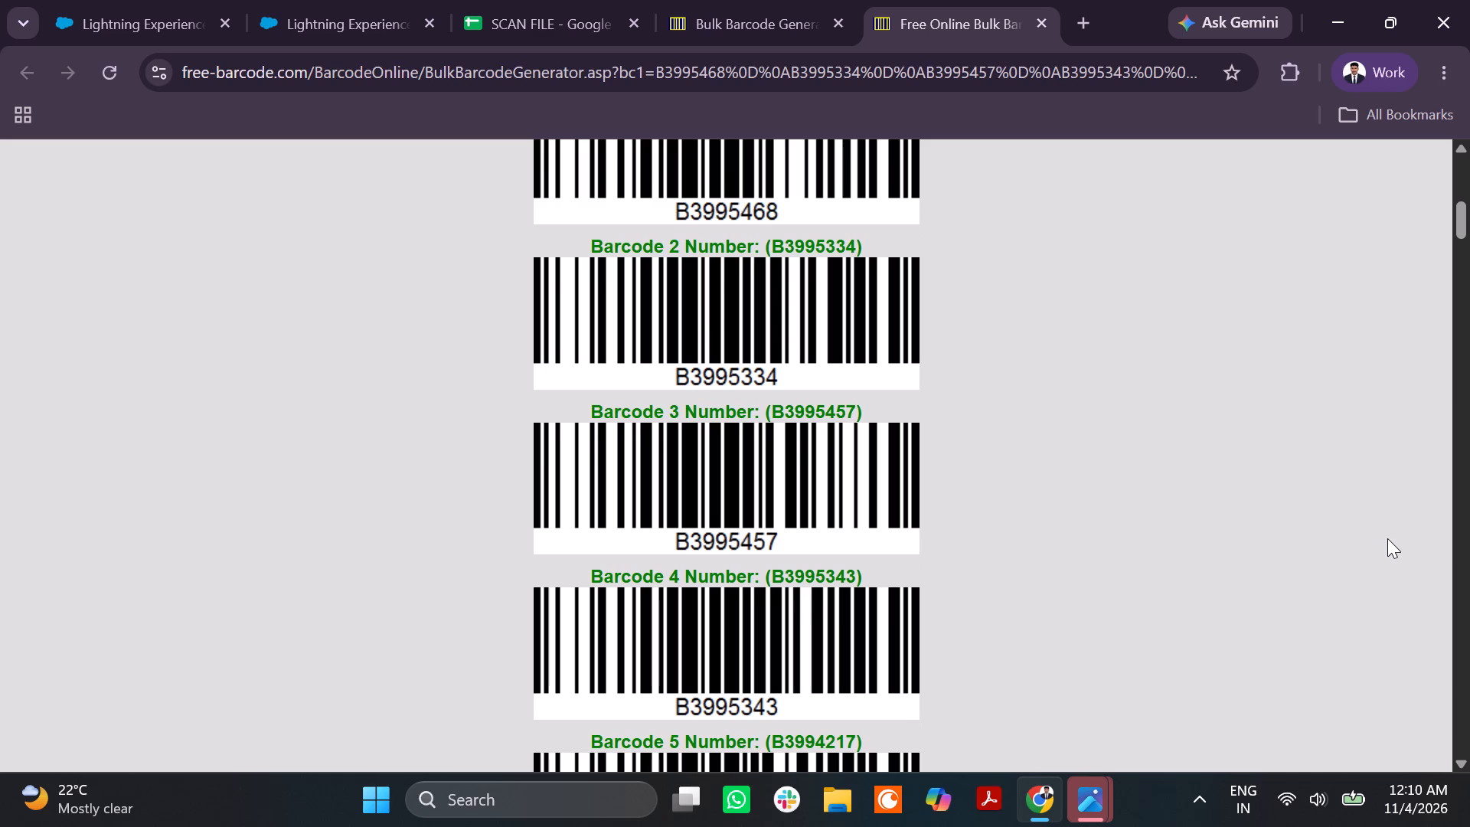
{"action": "scroll", "coordinate": [1387, 538], "scroll_direction": "up", "scroll_amount": 1}
{"action": "scroll", "coordinate": [1387, 538], "scroll_direction": "down", "scroll_amount": 1}
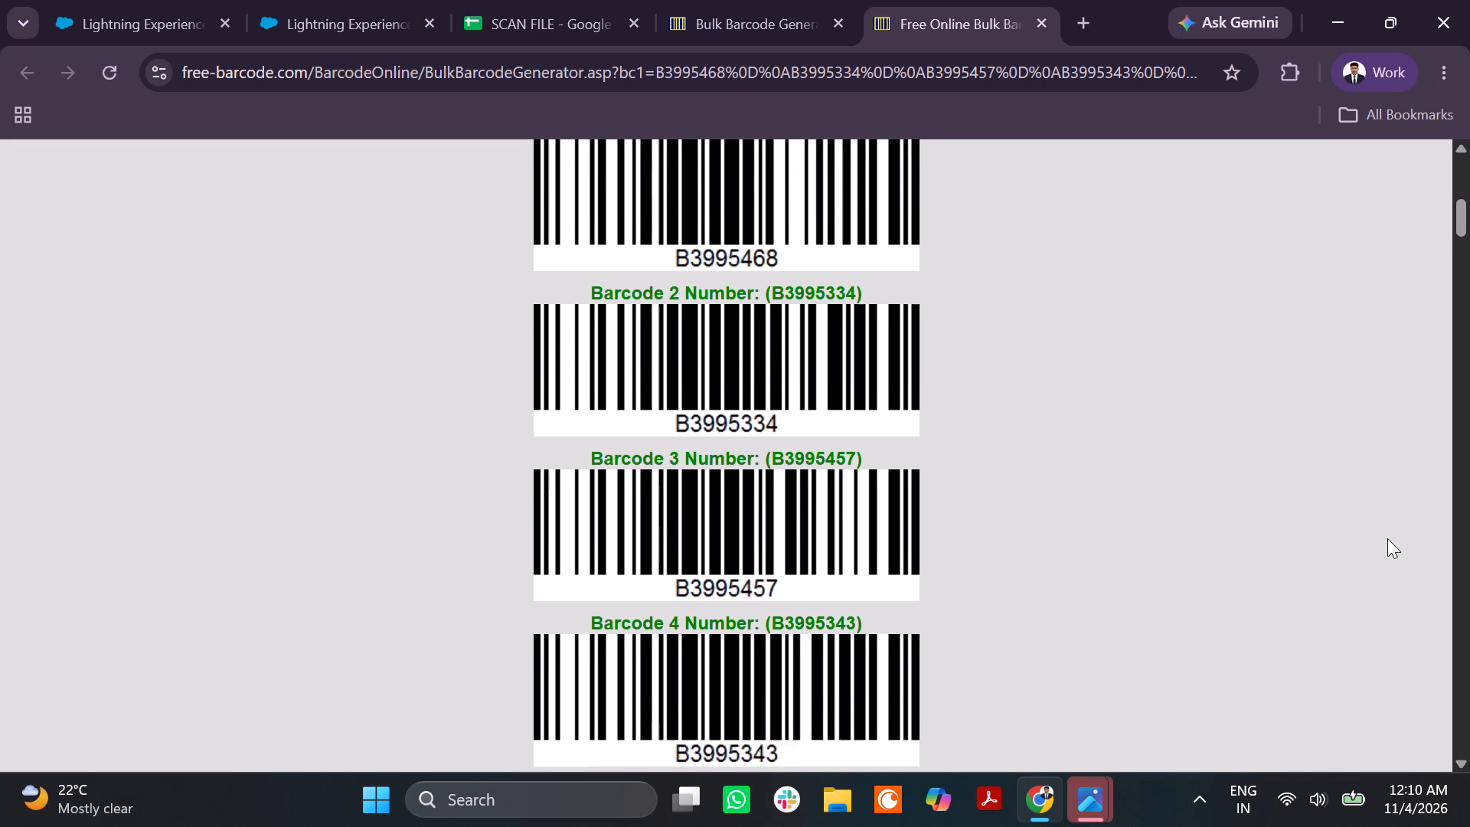
{"action": "scroll", "coordinate": [1387, 538], "scroll_direction": "down", "scroll_amount": 3}
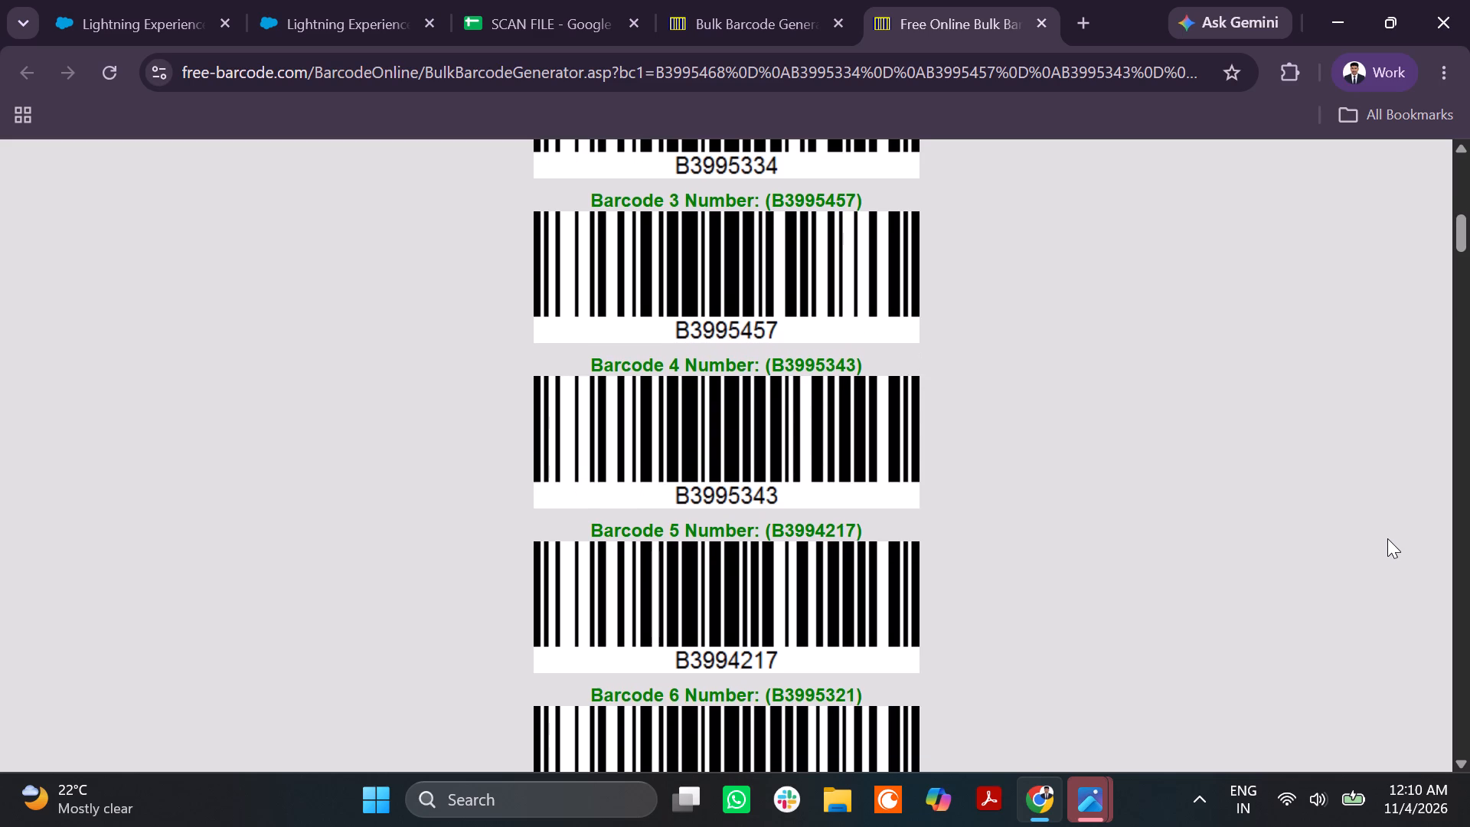
{"action": "scroll", "coordinate": [1387, 538], "scroll_direction": "down", "scroll_amount": 3}
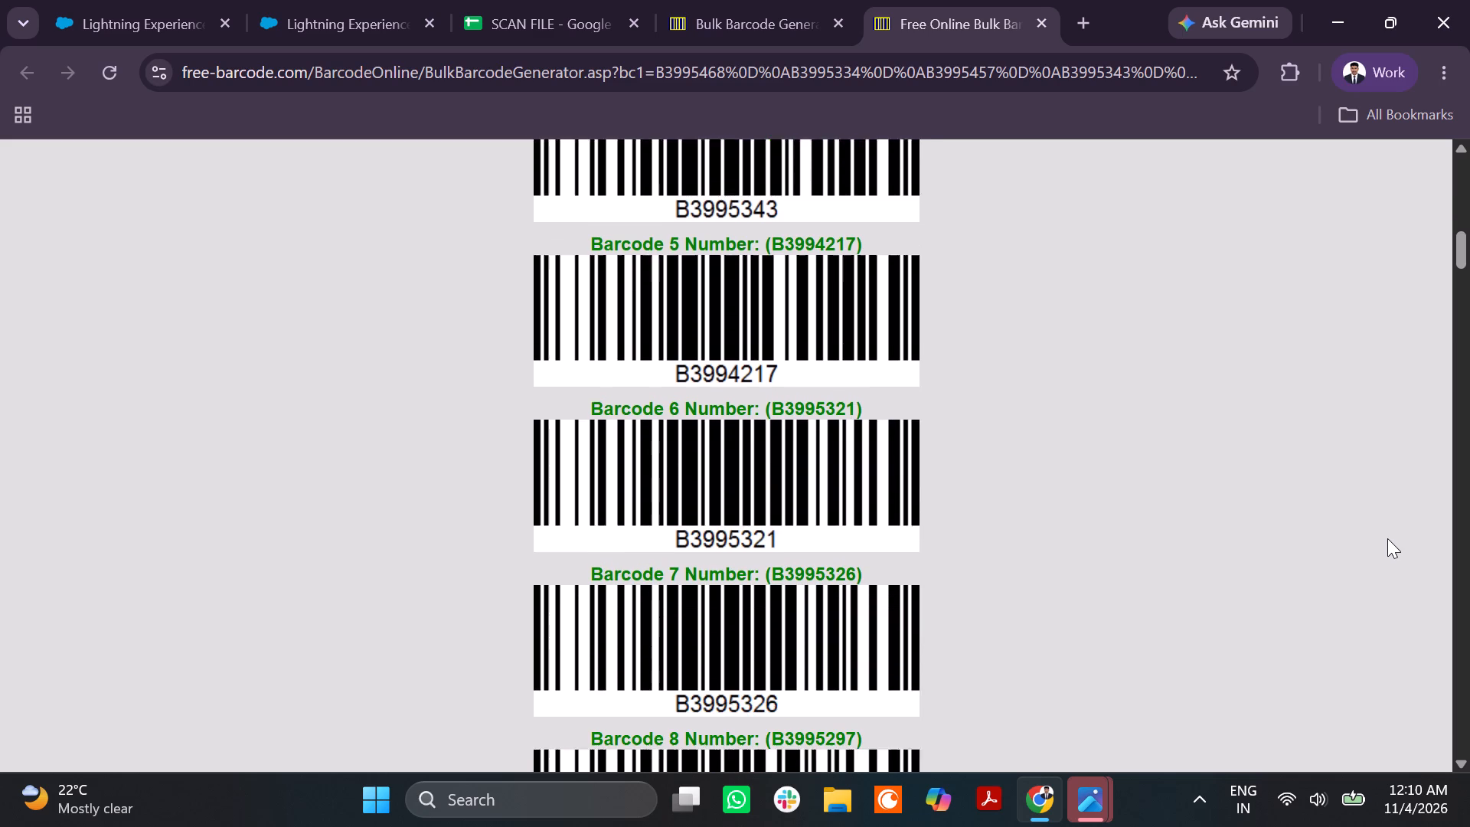
{"action": "scroll", "coordinate": [1387, 538], "scroll_direction": "down", "scroll_amount": 2}
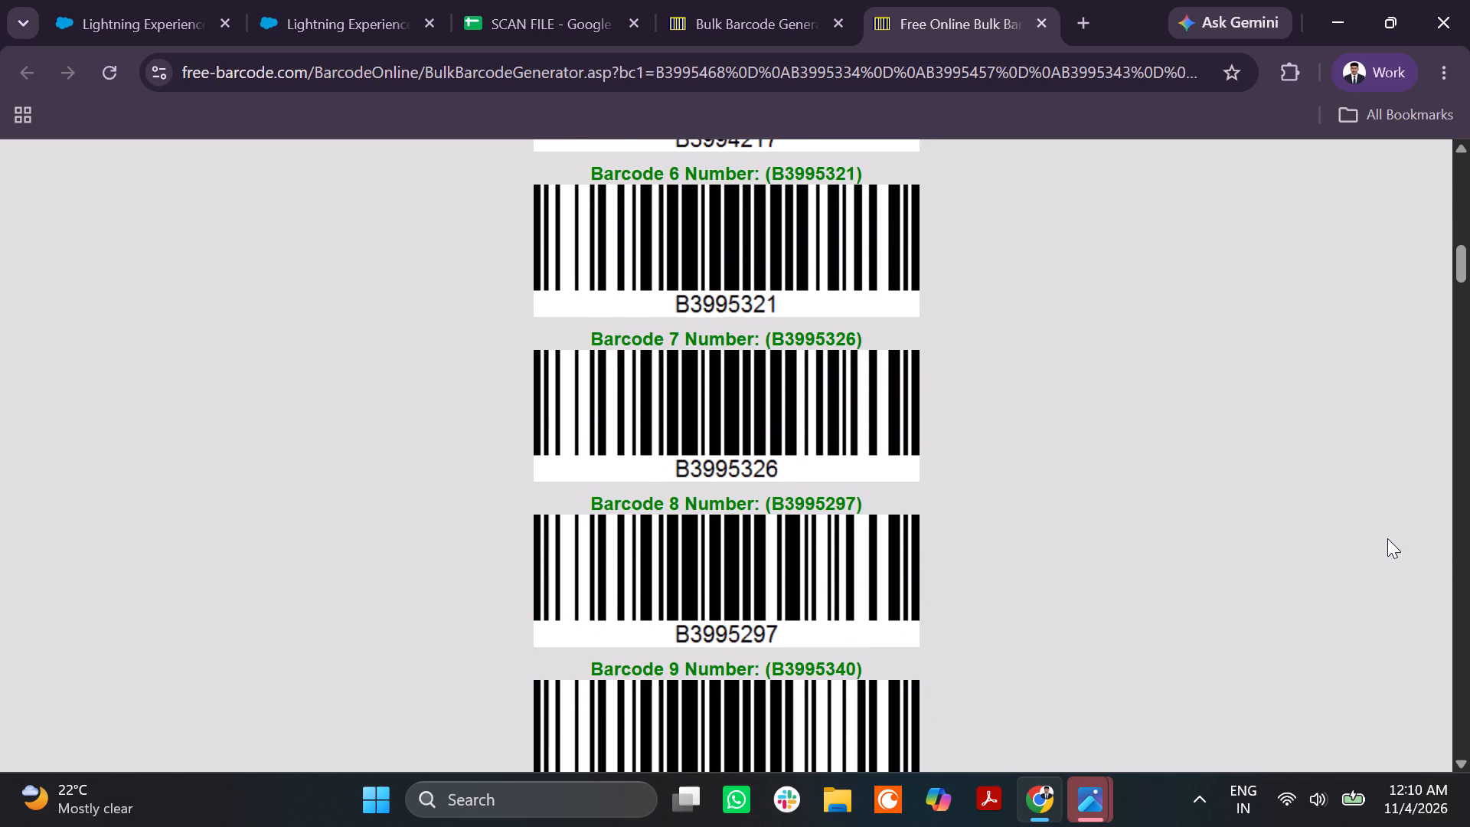
{"action": "scroll", "coordinate": [1387, 538], "scroll_direction": "down", "scroll_amount": 1}
{"action": "right_click", "coordinate": [1387, 538]}
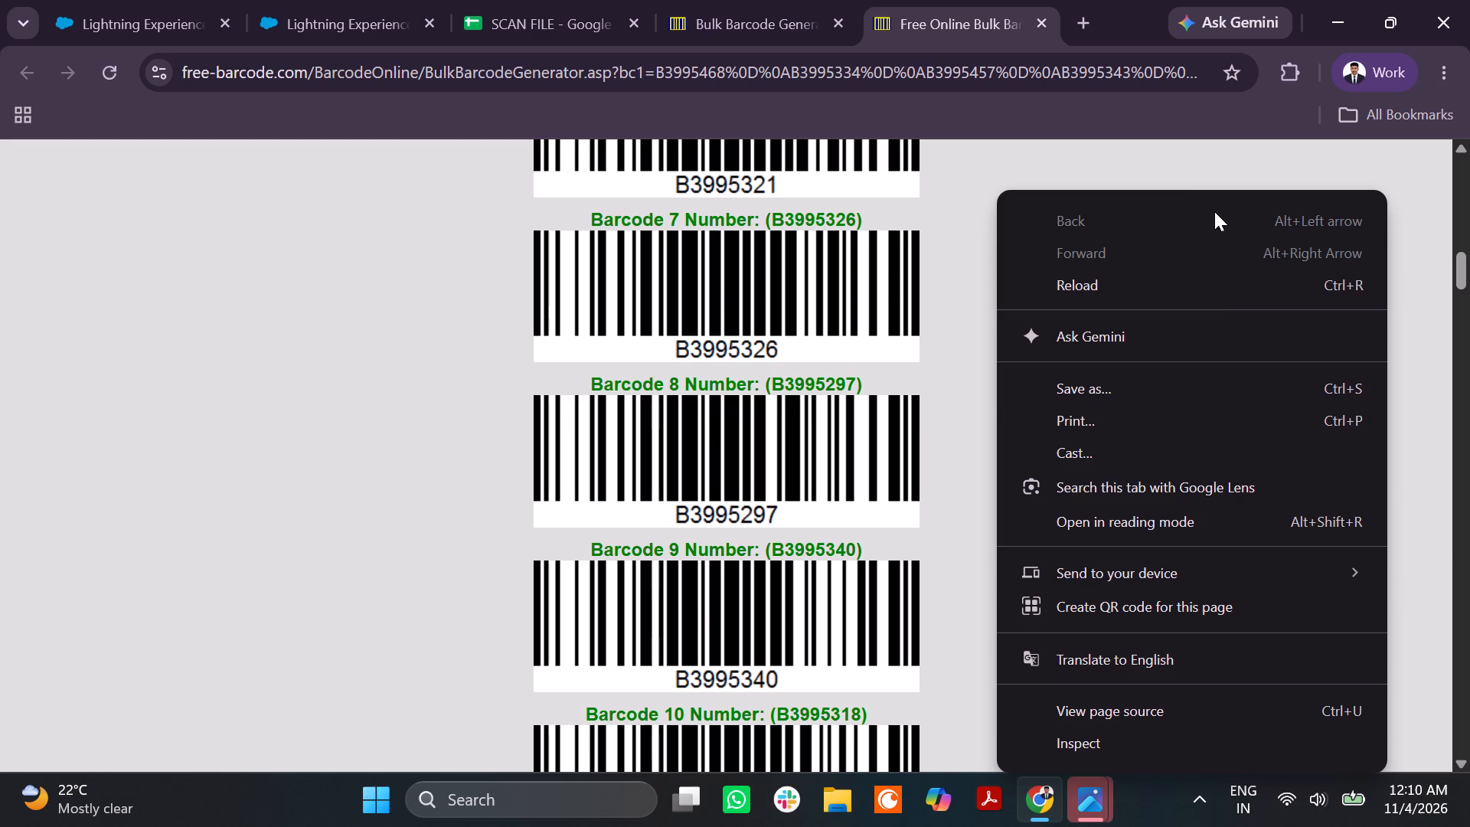
{"action": "left_click", "coordinate": [1189, 159]}
{"action": "scroll", "coordinate": [1189, 159], "scroll_direction": "down", "scroll_amount": 3}
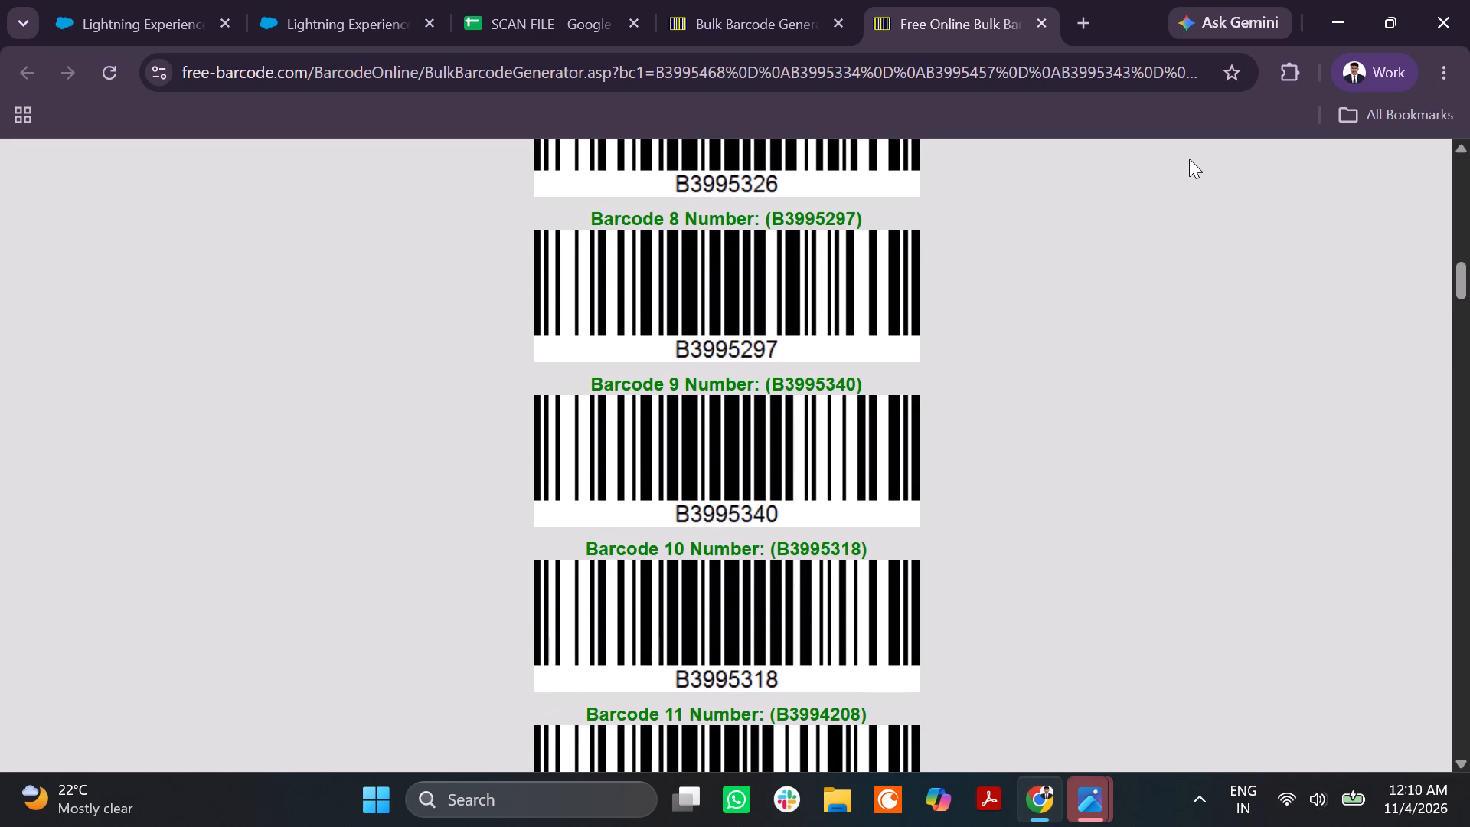
{"action": "scroll", "coordinate": [1189, 159], "scroll_direction": "down", "scroll_amount": 1}
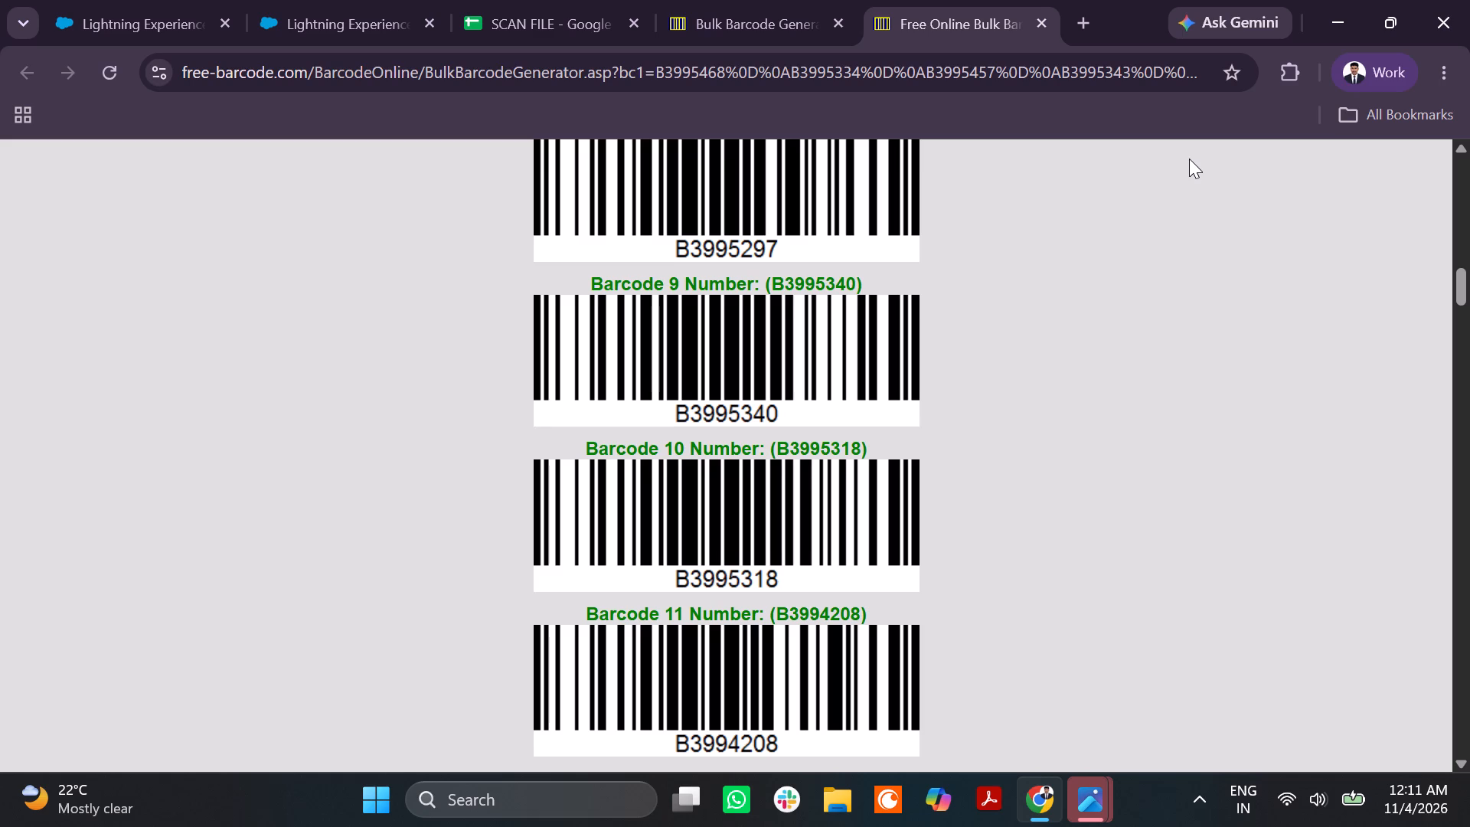
{"action": "scroll", "coordinate": [1189, 159], "scroll_direction": "down", "scroll_amount": 4}
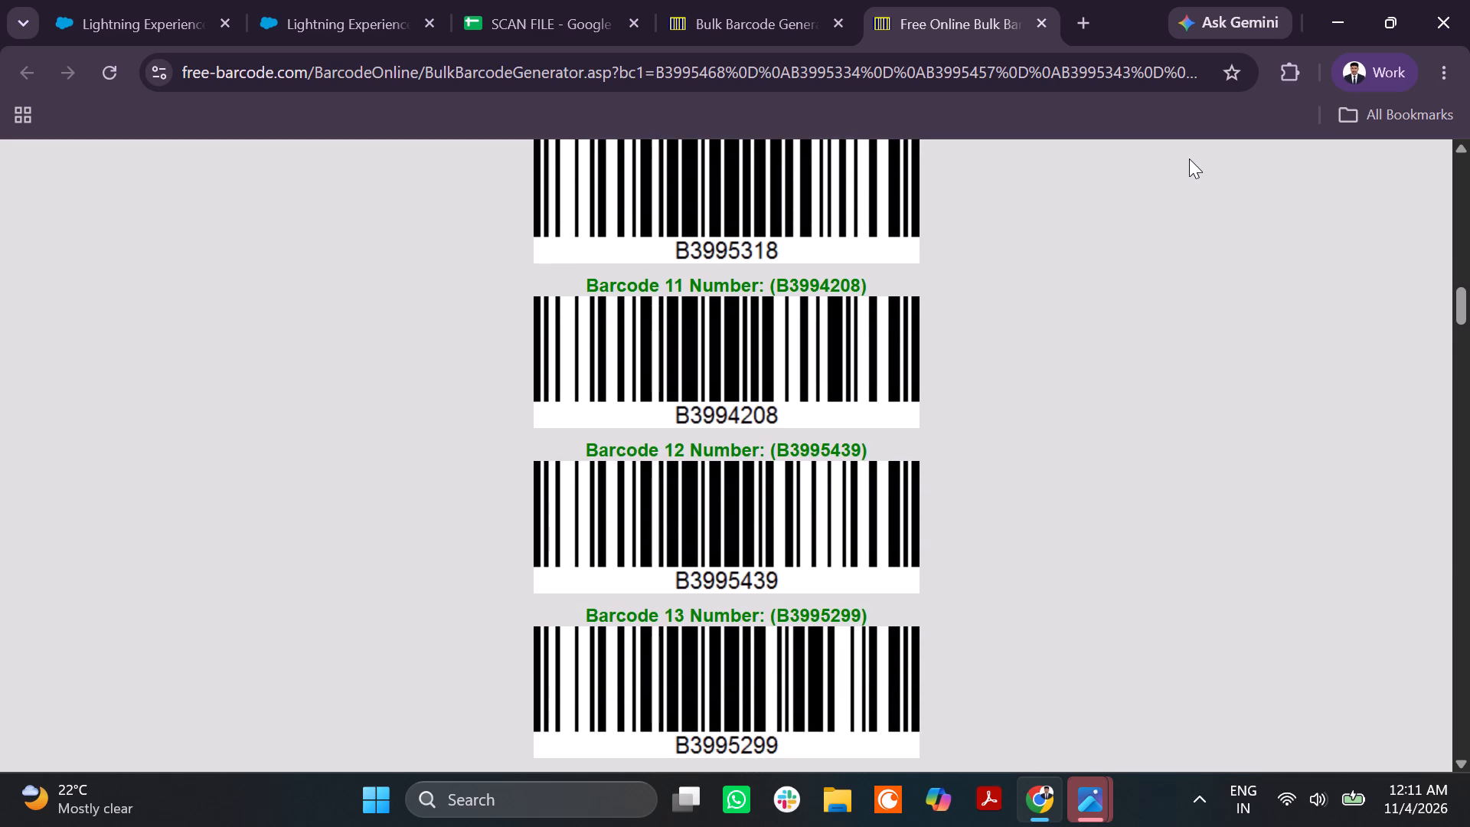
{"action": "scroll", "coordinate": [1189, 159], "scroll_direction": "down", "scroll_amount": 2}
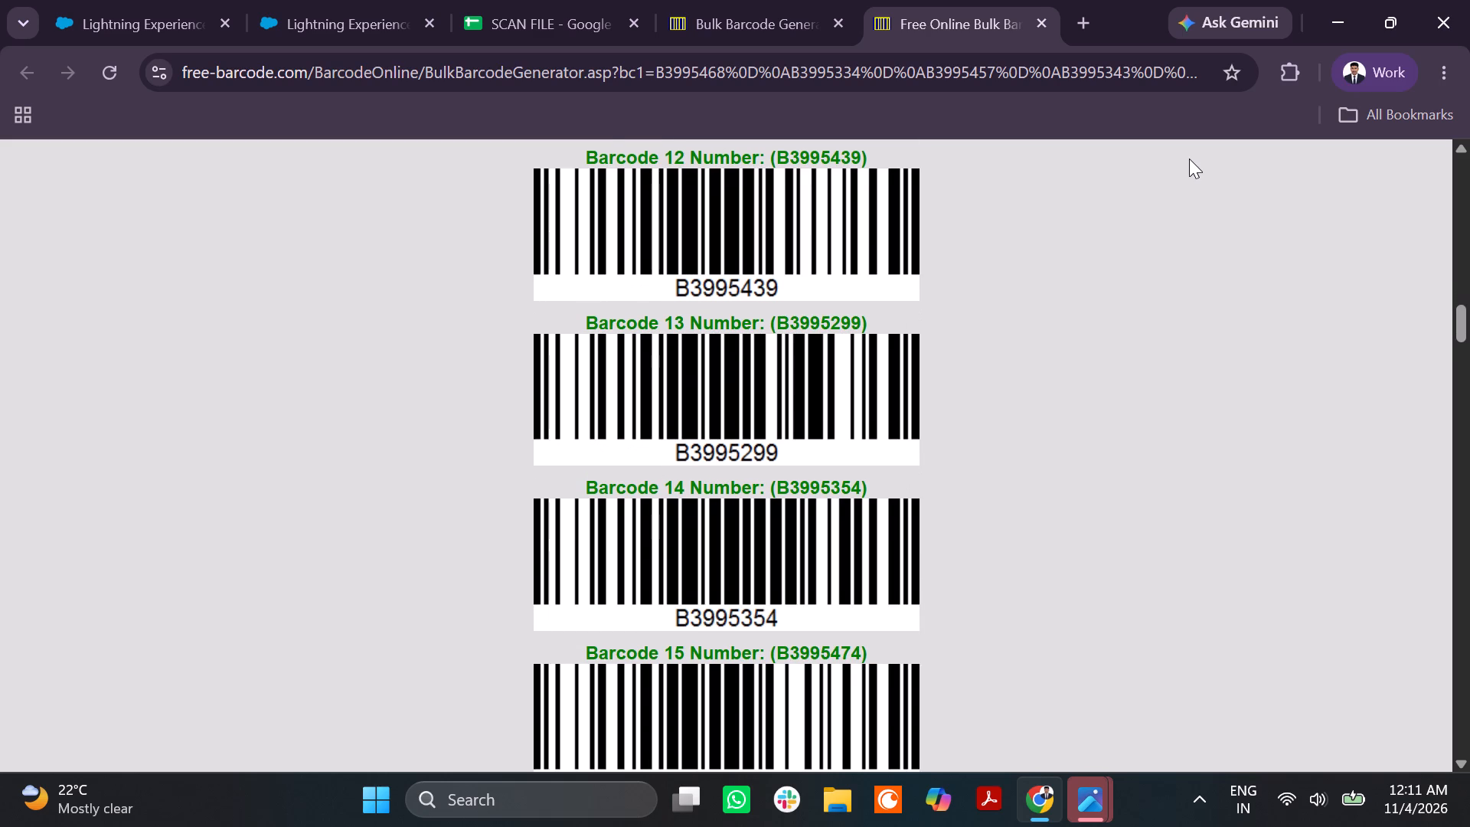
{"action": "scroll", "coordinate": [1189, 159], "scroll_direction": "down", "scroll_amount": 3}
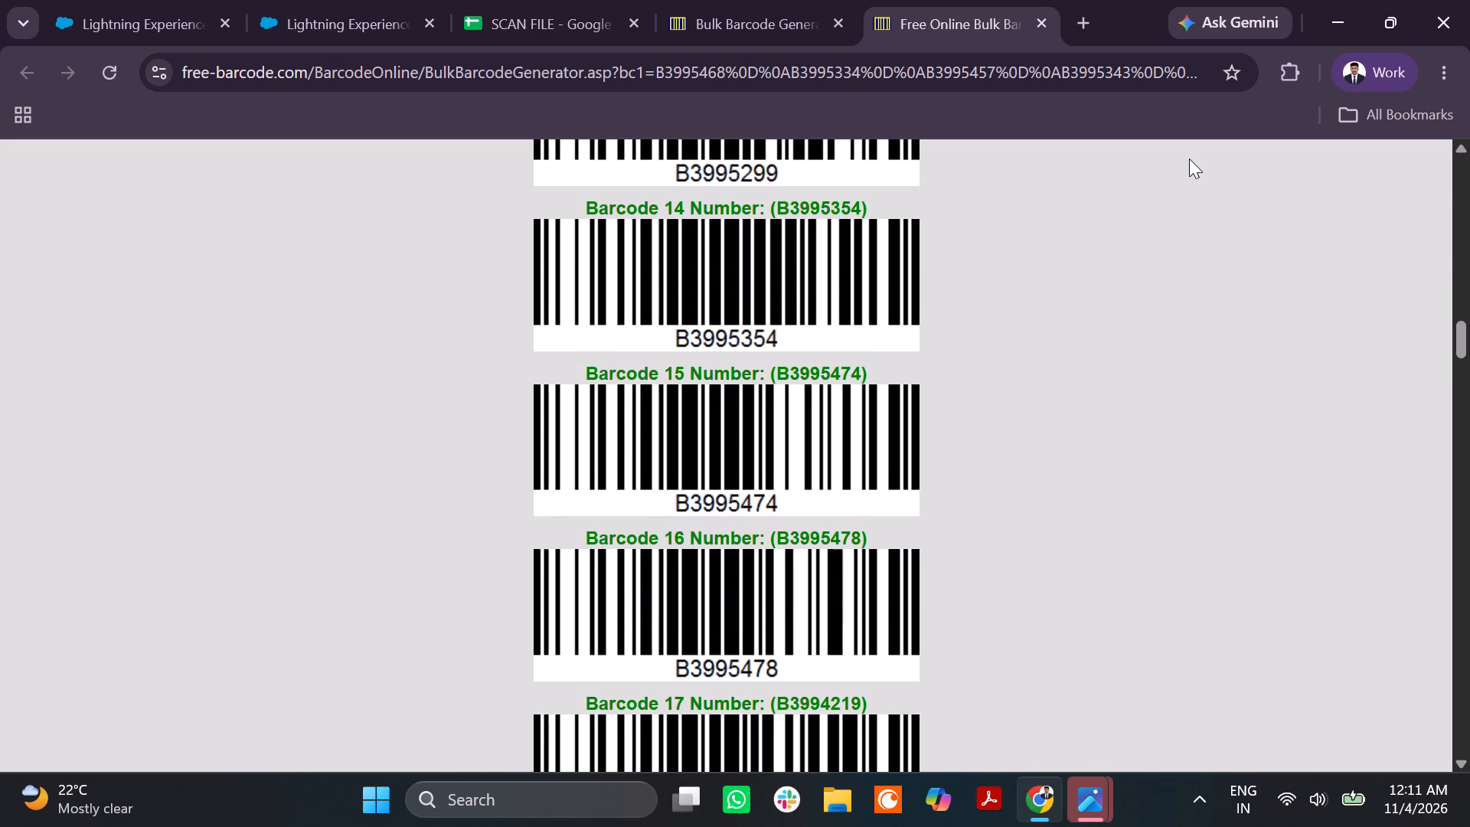
{"action": "scroll", "coordinate": [1189, 159], "scroll_direction": "down", "scroll_amount": 9}
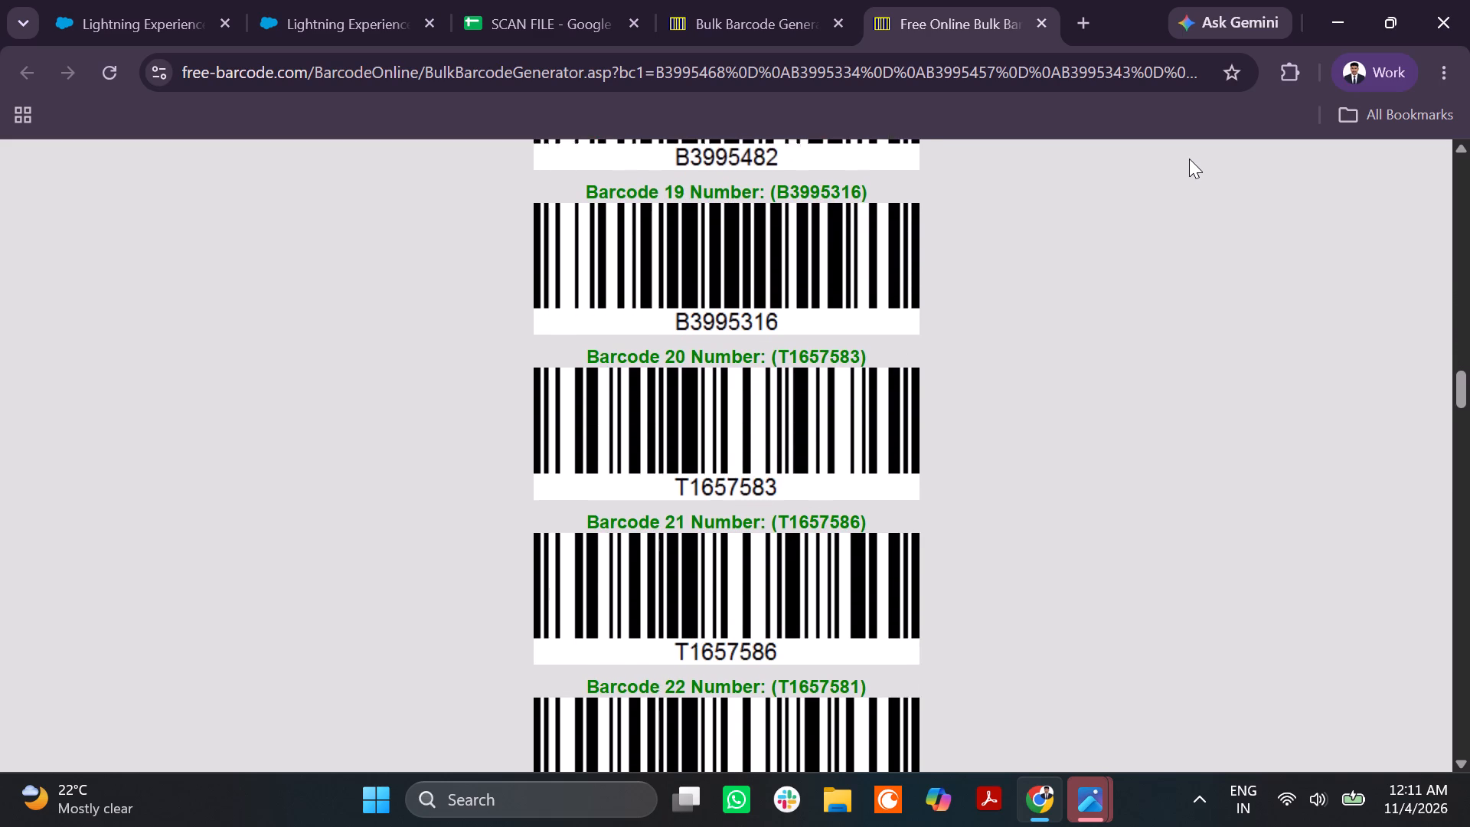
{"action": "scroll", "coordinate": [1189, 159], "scroll_direction": "down", "scroll_amount": 4}
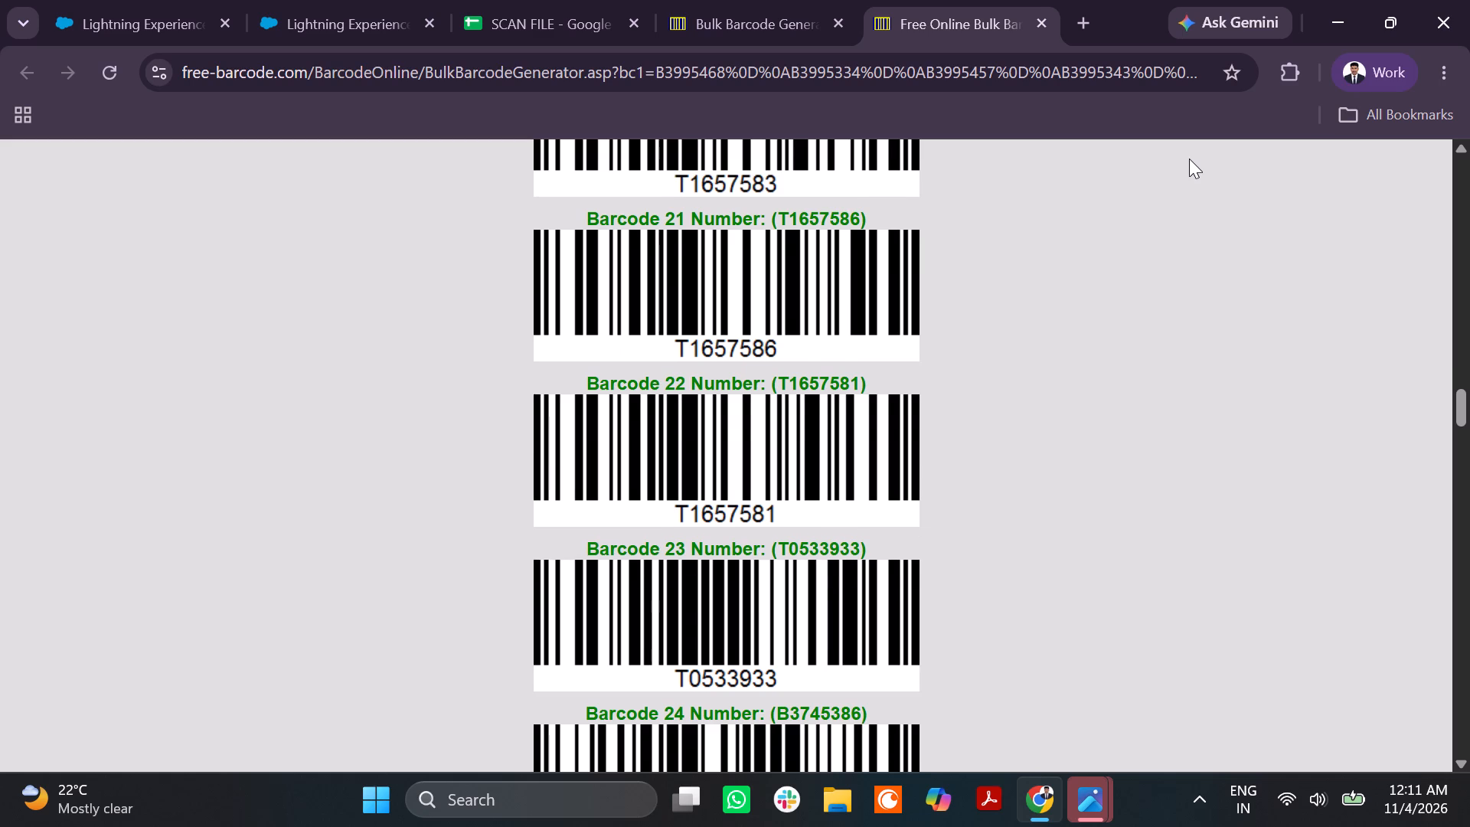
{"action": "scroll", "coordinate": [1189, 159], "scroll_direction": "down", "scroll_amount": 1}
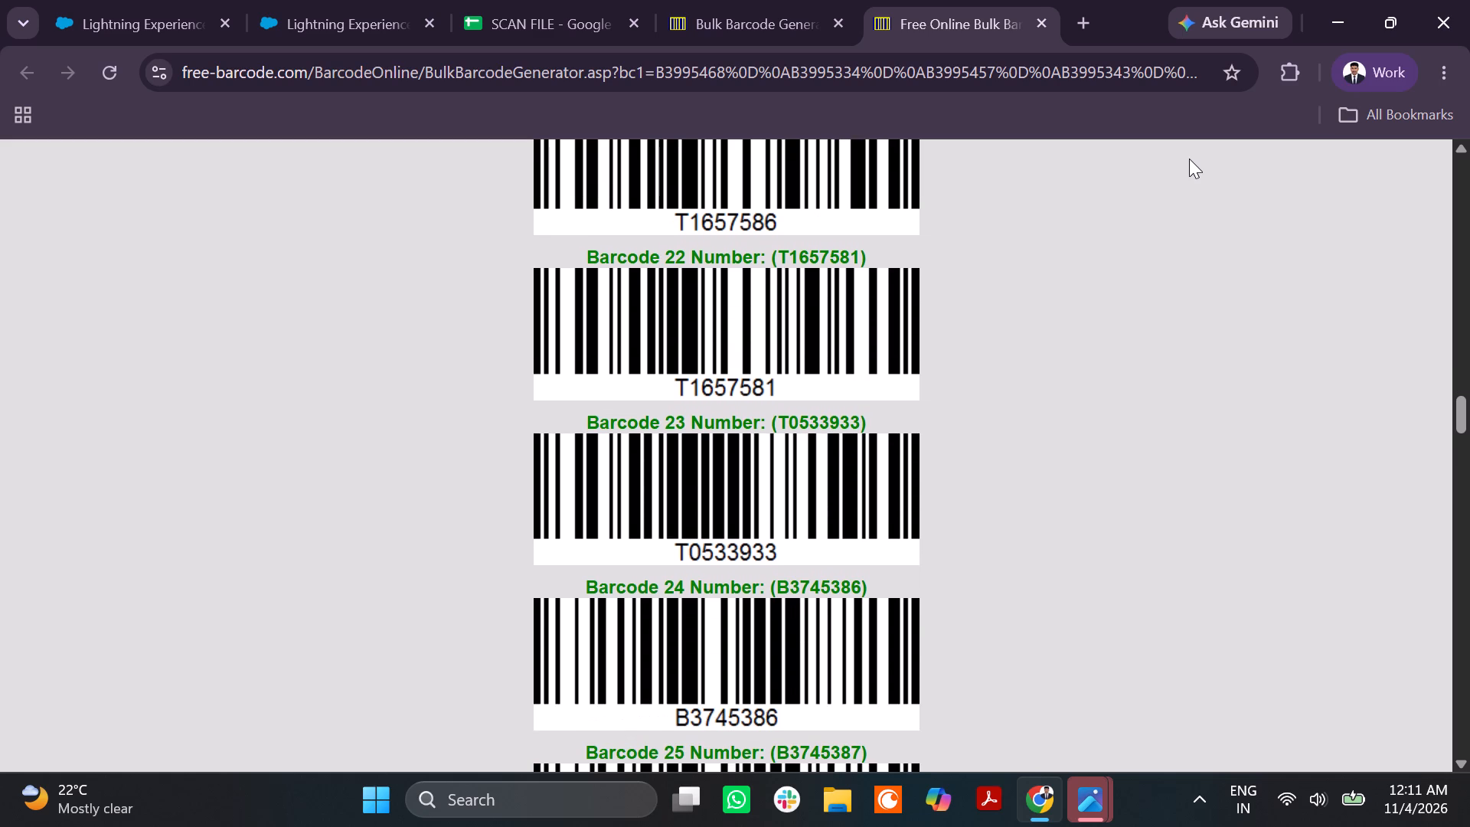
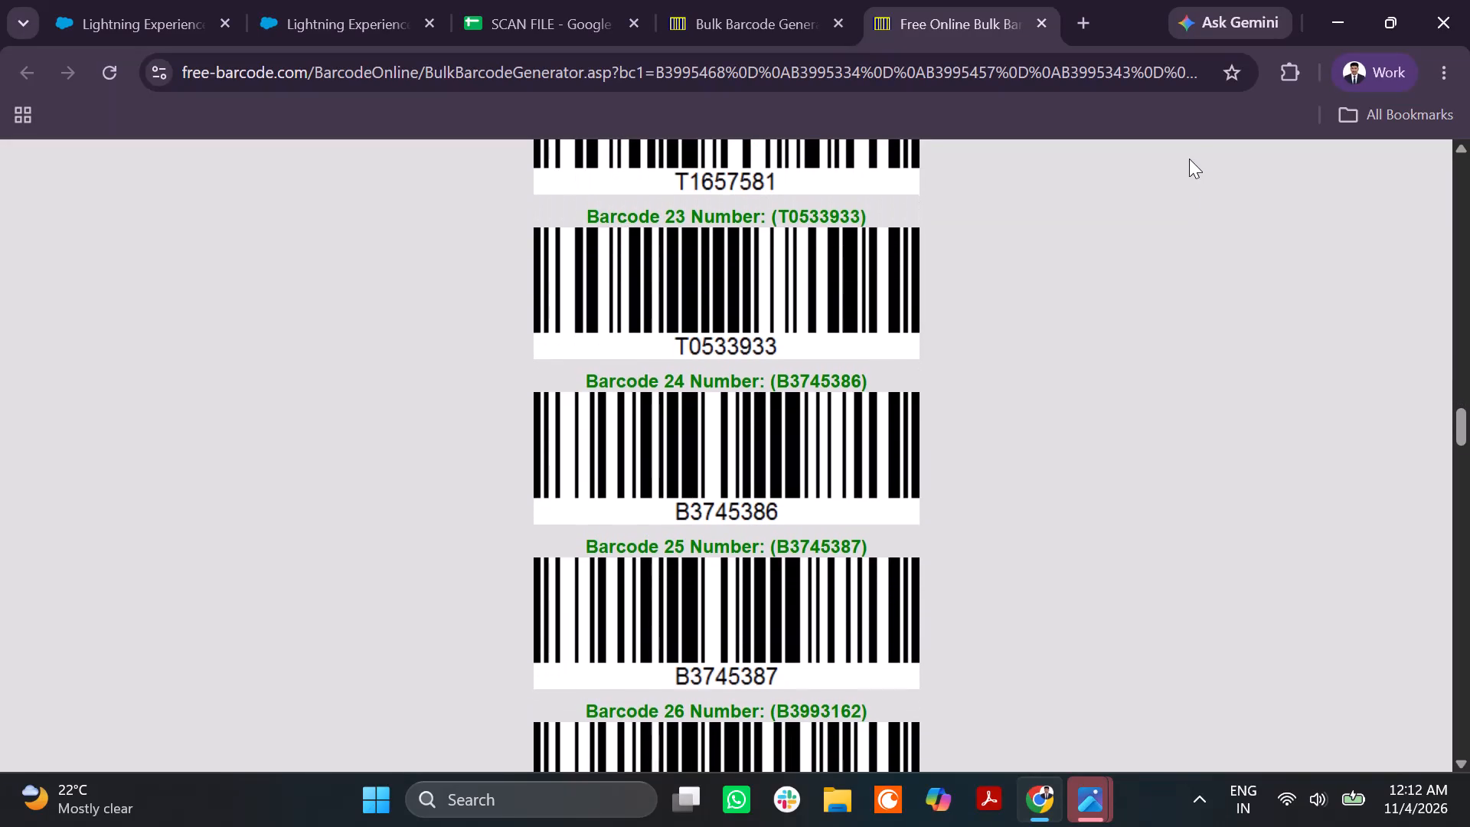
Continue reviewing the second batch of generated Delhi 2nd load barcodes in order, from barcode 25 (B3745387) through barcode 42 (B3940614).
{"action": "scroll", "coordinate": [1189, 159], "scroll_direction": "down", "scroll_amount": 1}
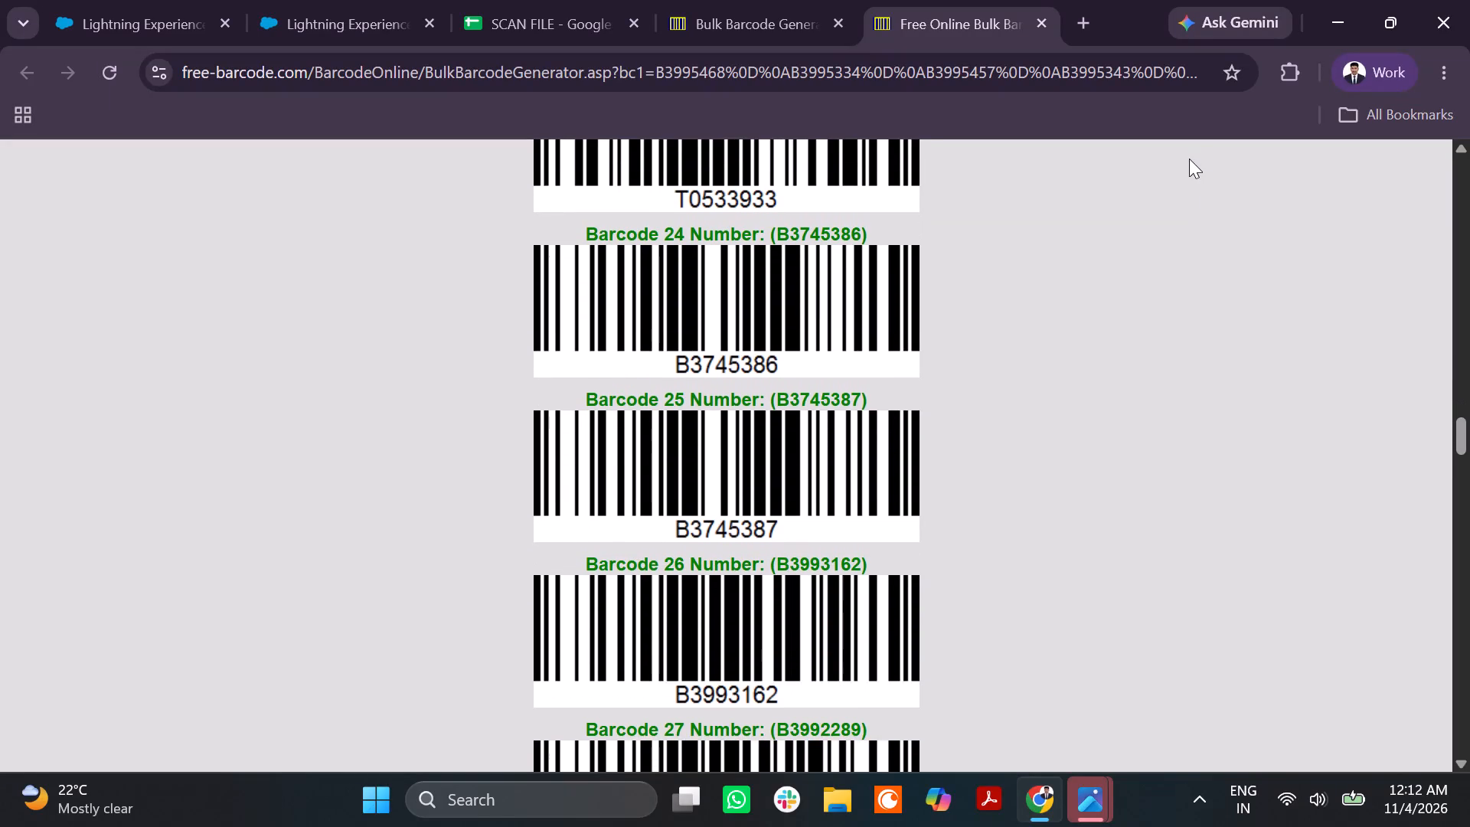
{"action": "scroll", "coordinate": [1189, 159], "scroll_direction": "down", "scroll_amount": 3}
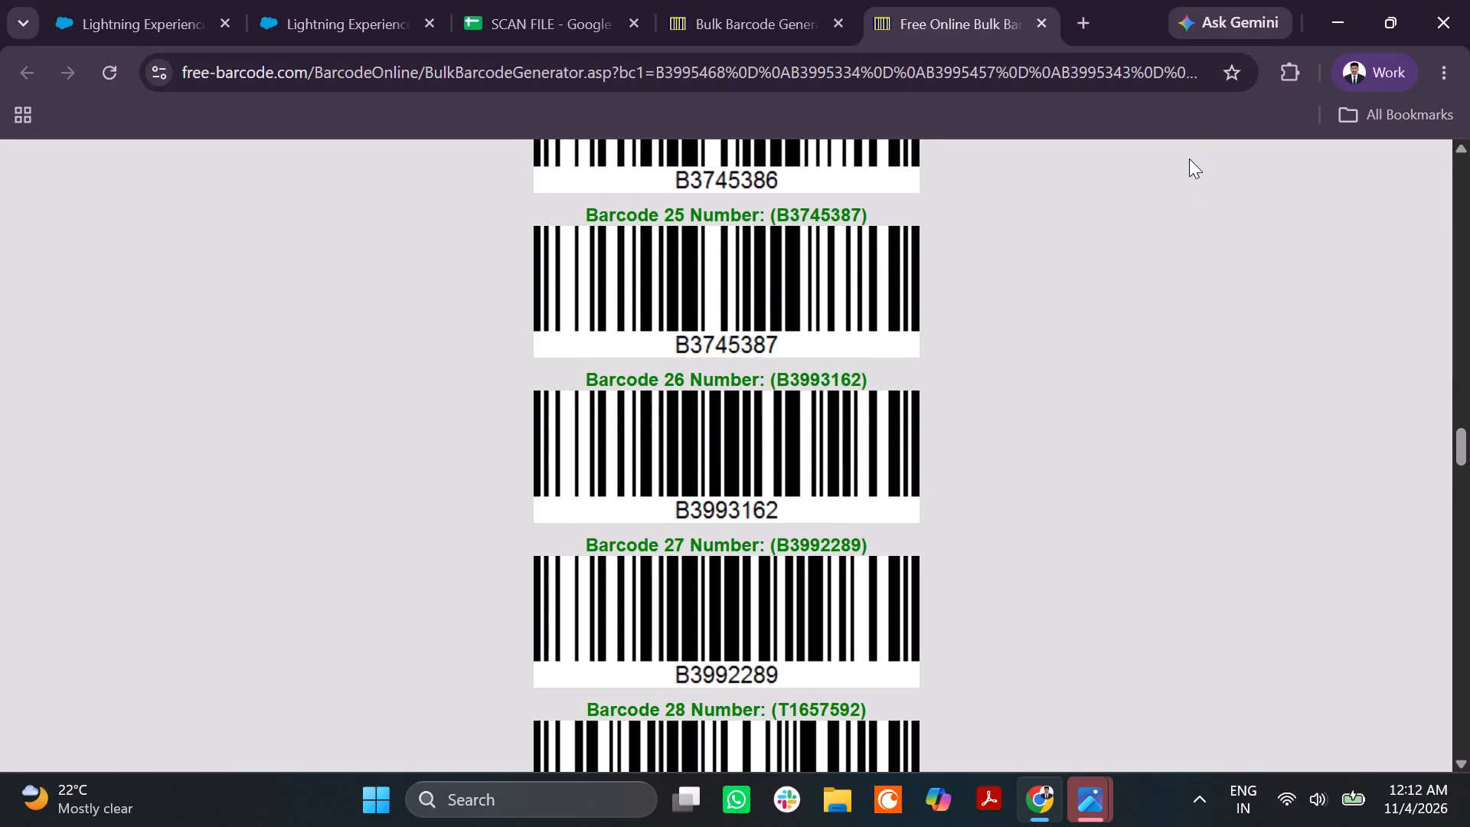
{"action": "scroll", "coordinate": [1189, 159], "scroll_direction": "down", "scroll_amount": 3}
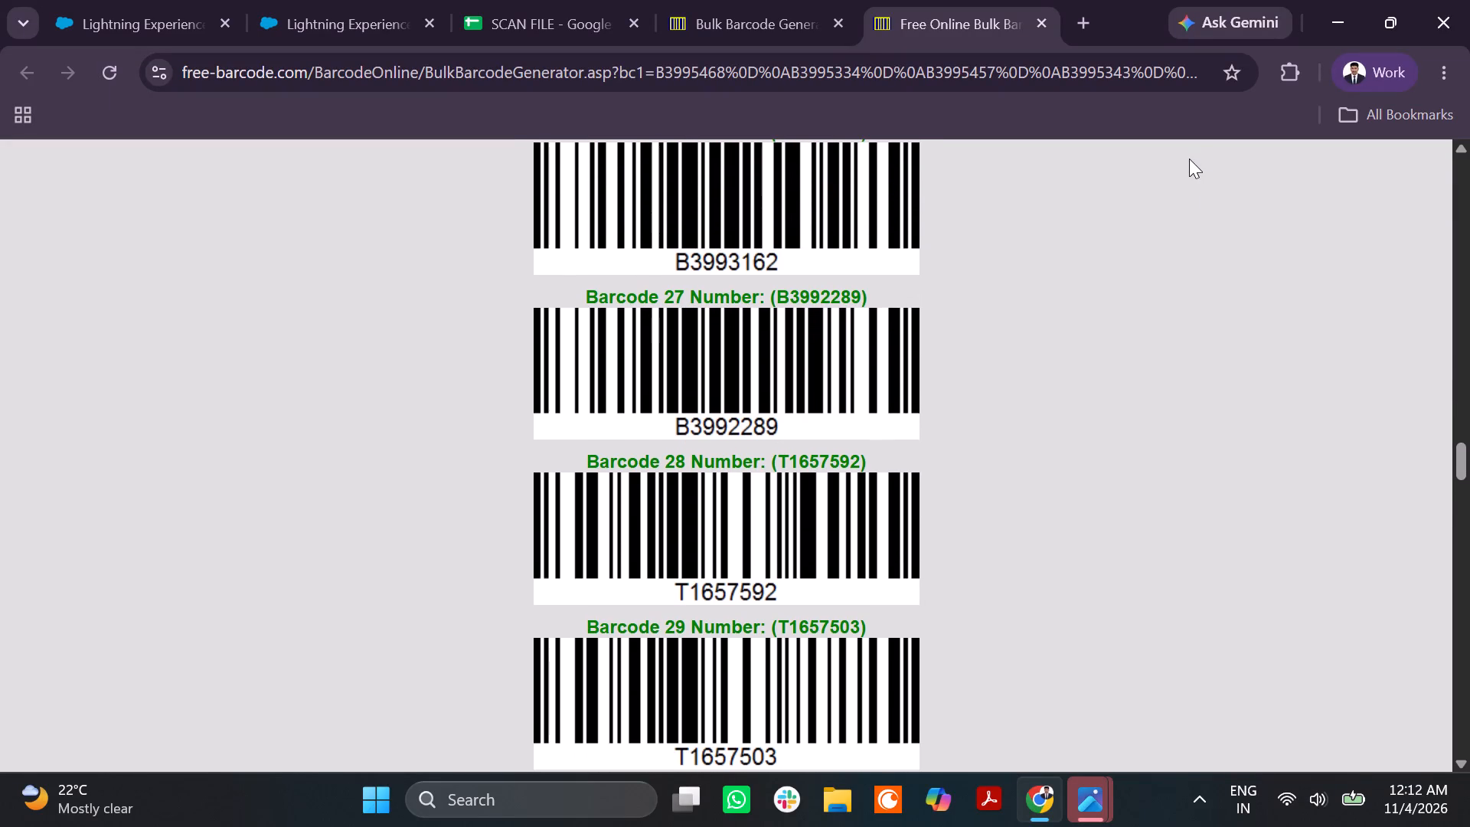
{"action": "scroll", "coordinate": [1189, 159], "scroll_direction": "down", "scroll_amount": 4}
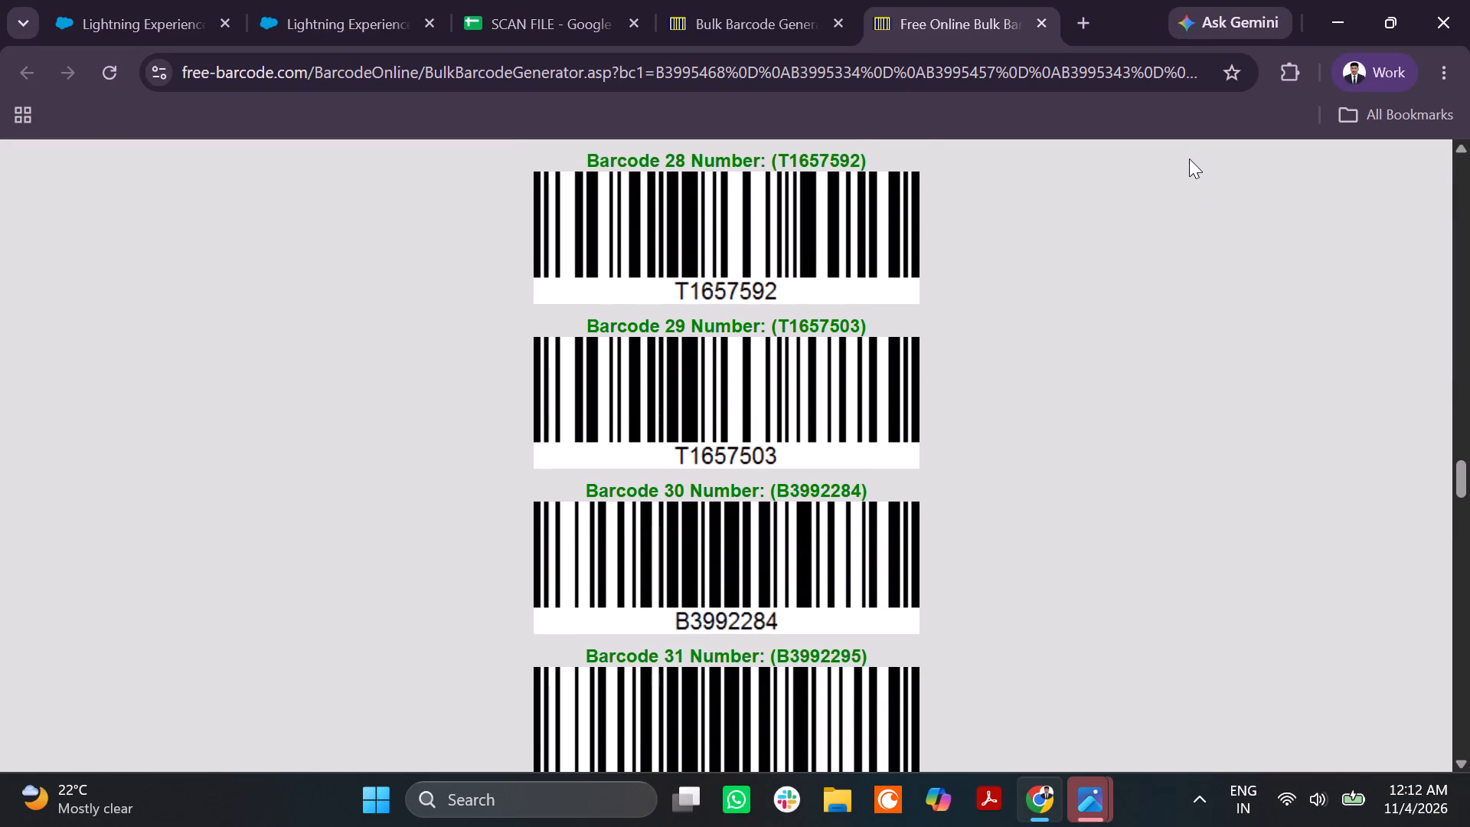
{"action": "scroll", "coordinate": [1189, 159], "scroll_direction": "down", "scroll_amount": 4}
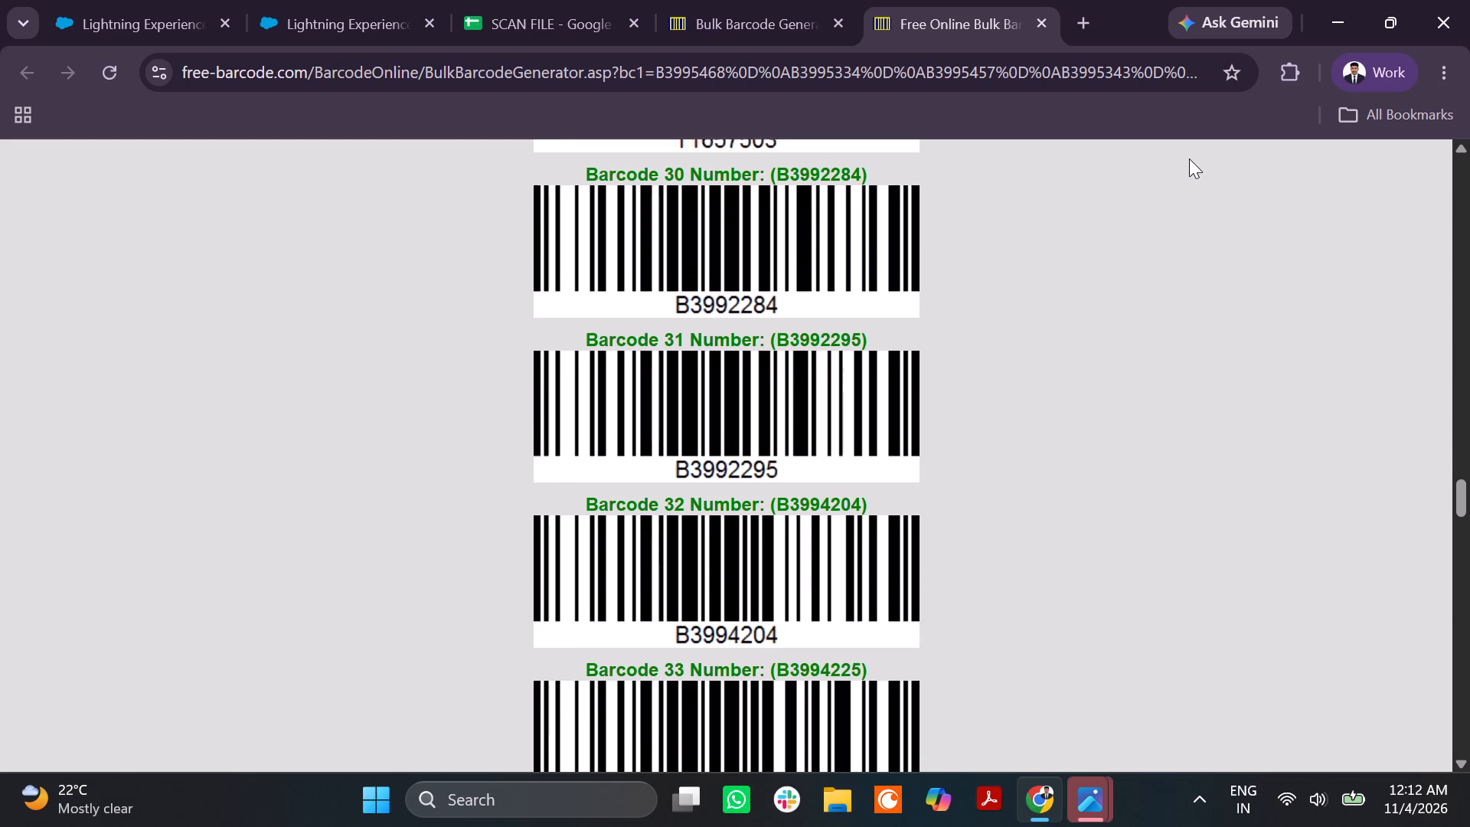
{"action": "scroll", "coordinate": [1189, 159], "scroll_direction": "down", "scroll_amount": 3}
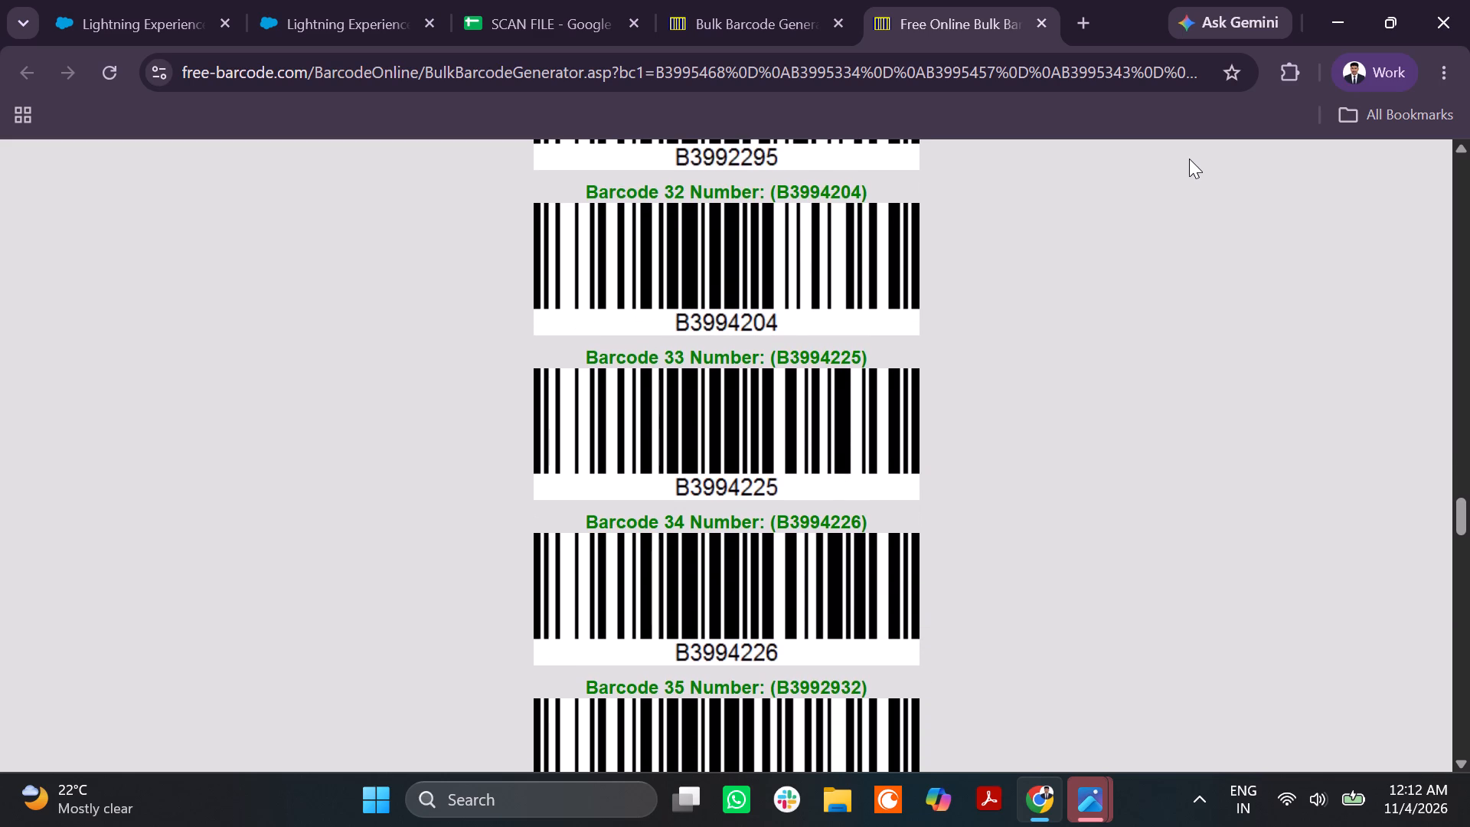
{"action": "scroll", "coordinate": [1189, 159], "scroll_direction": "down", "scroll_amount": 3}
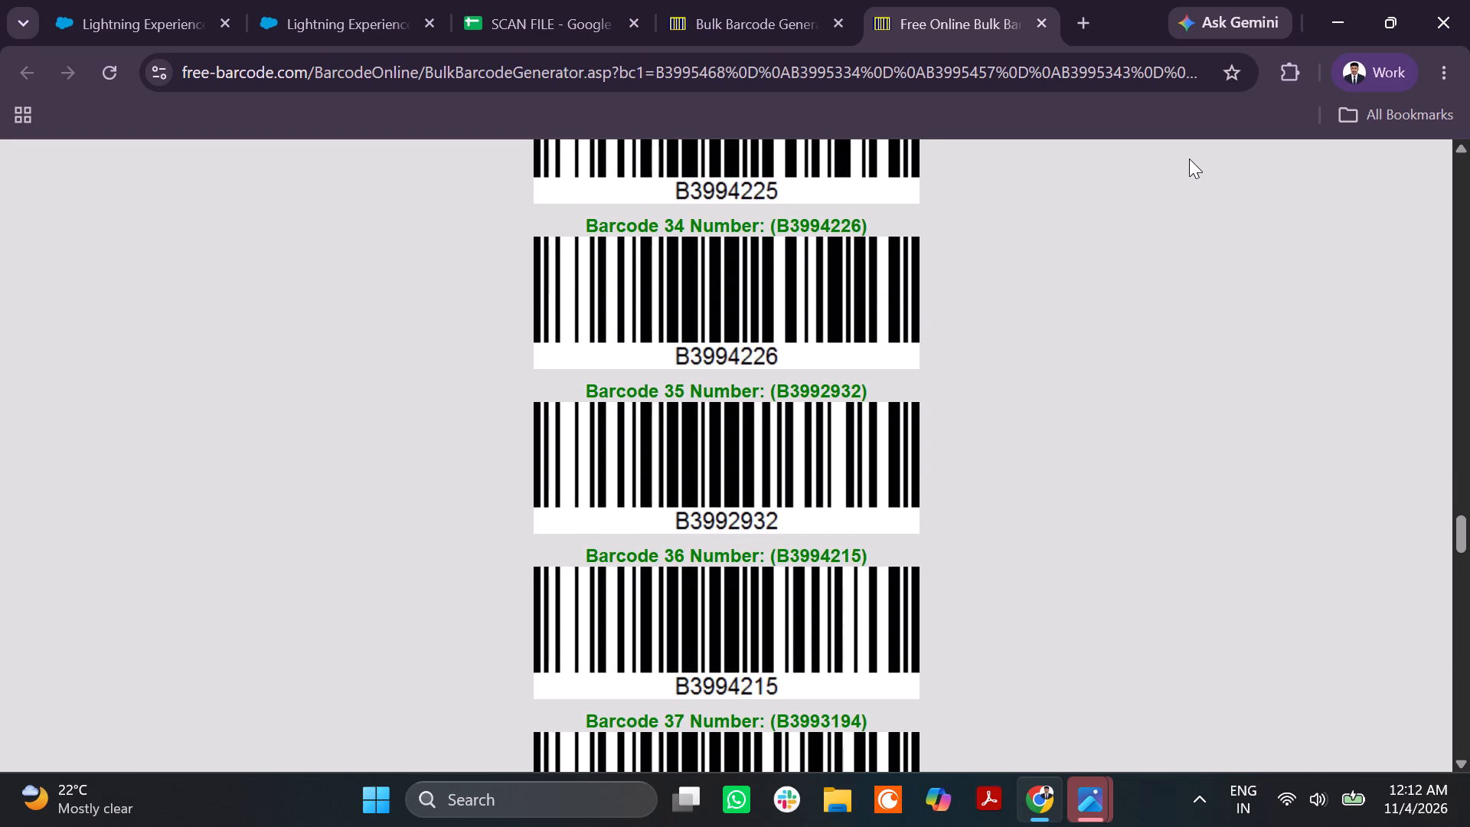
{"action": "scroll", "coordinate": [1189, 159], "scroll_direction": "down", "scroll_amount": 3}
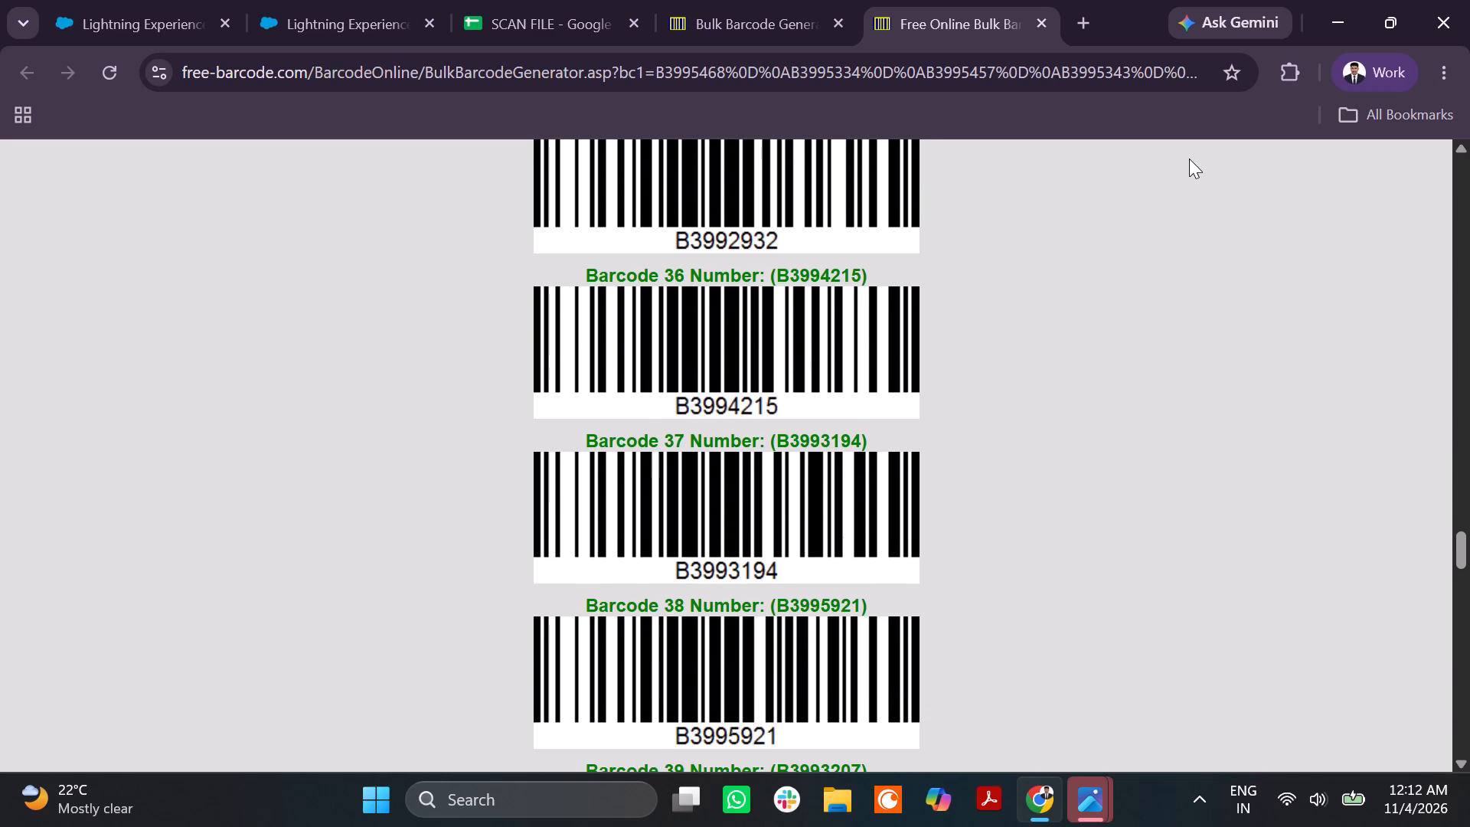
{"action": "scroll", "coordinate": [1189, 159], "scroll_direction": "down", "scroll_amount": 4}
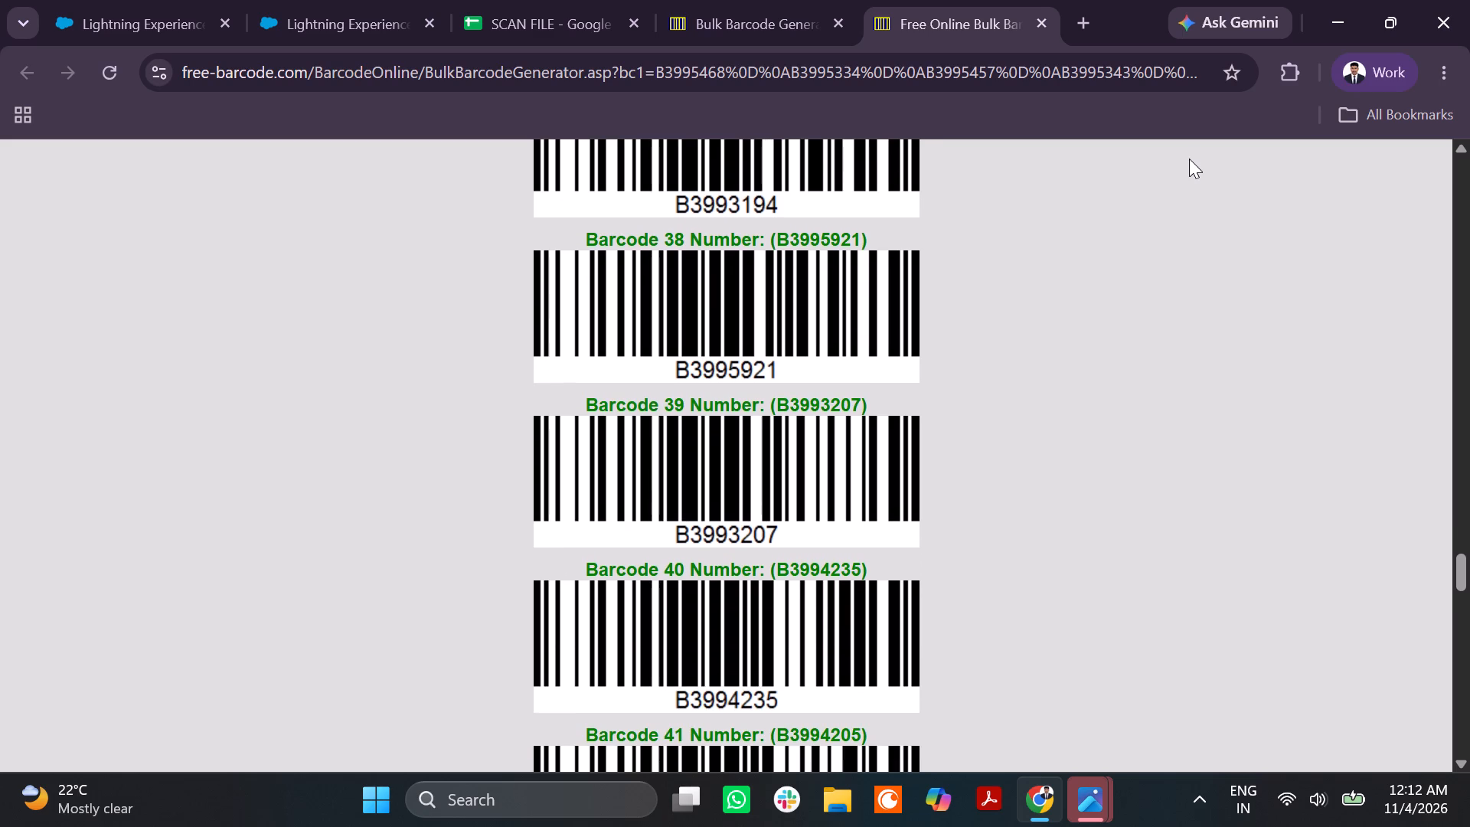
{"action": "scroll", "coordinate": [1189, 159], "scroll_direction": "down", "scroll_amount": 4}
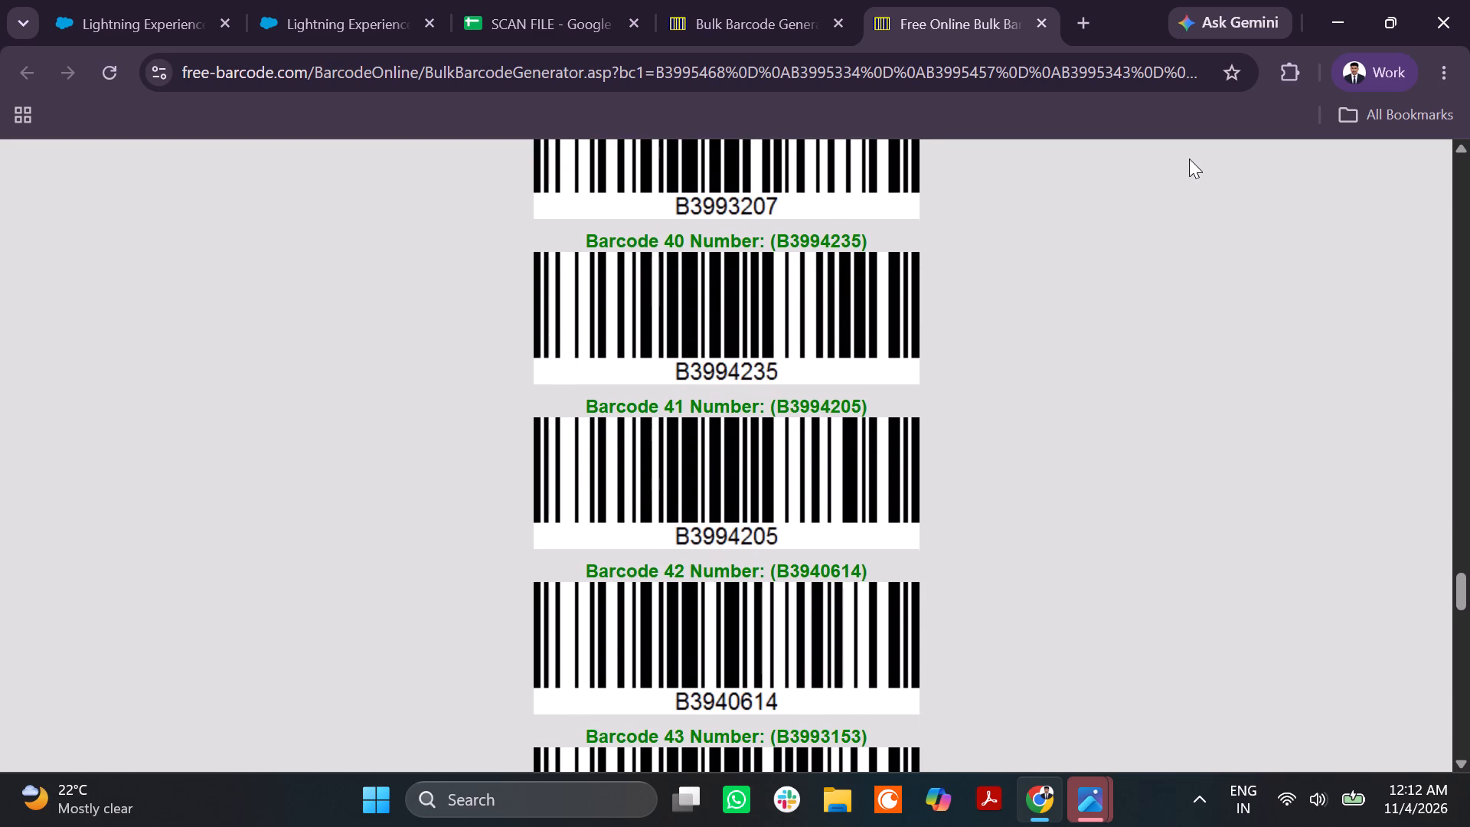
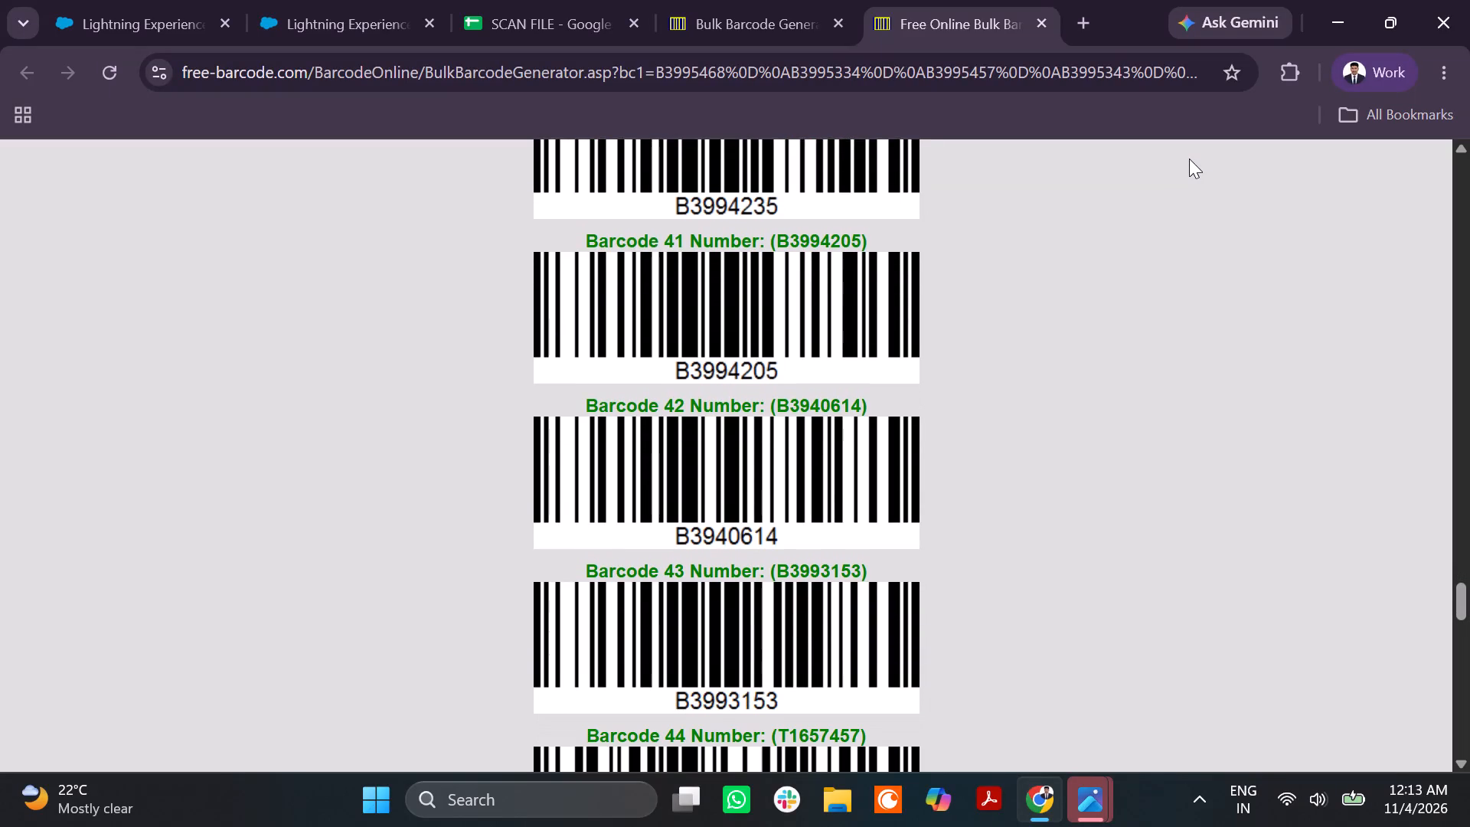
Continue reviewing the second batch of generated Delhi 2nd load barcodes in order, from barcode 43 (B3993153) through barcode 47 (B3994233).
{"action": "scroll", "coordinate": [1189, 159], "scroll_direction": "down", "scroll_amount": 2}
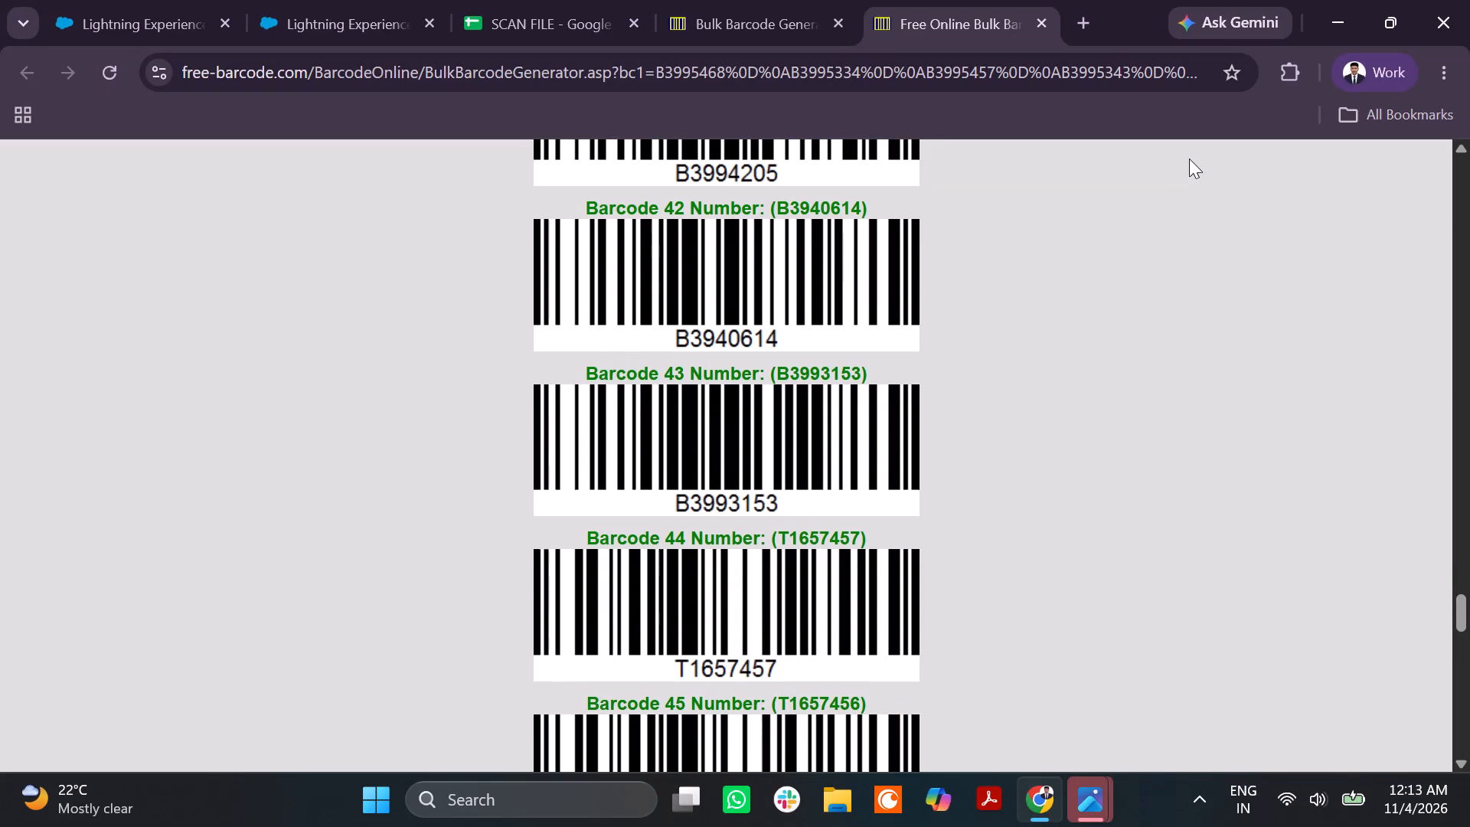
{"action": "scroll", "coordinate": [1189, 159], "scroll_direction": "down", "scroll_amount": 4}
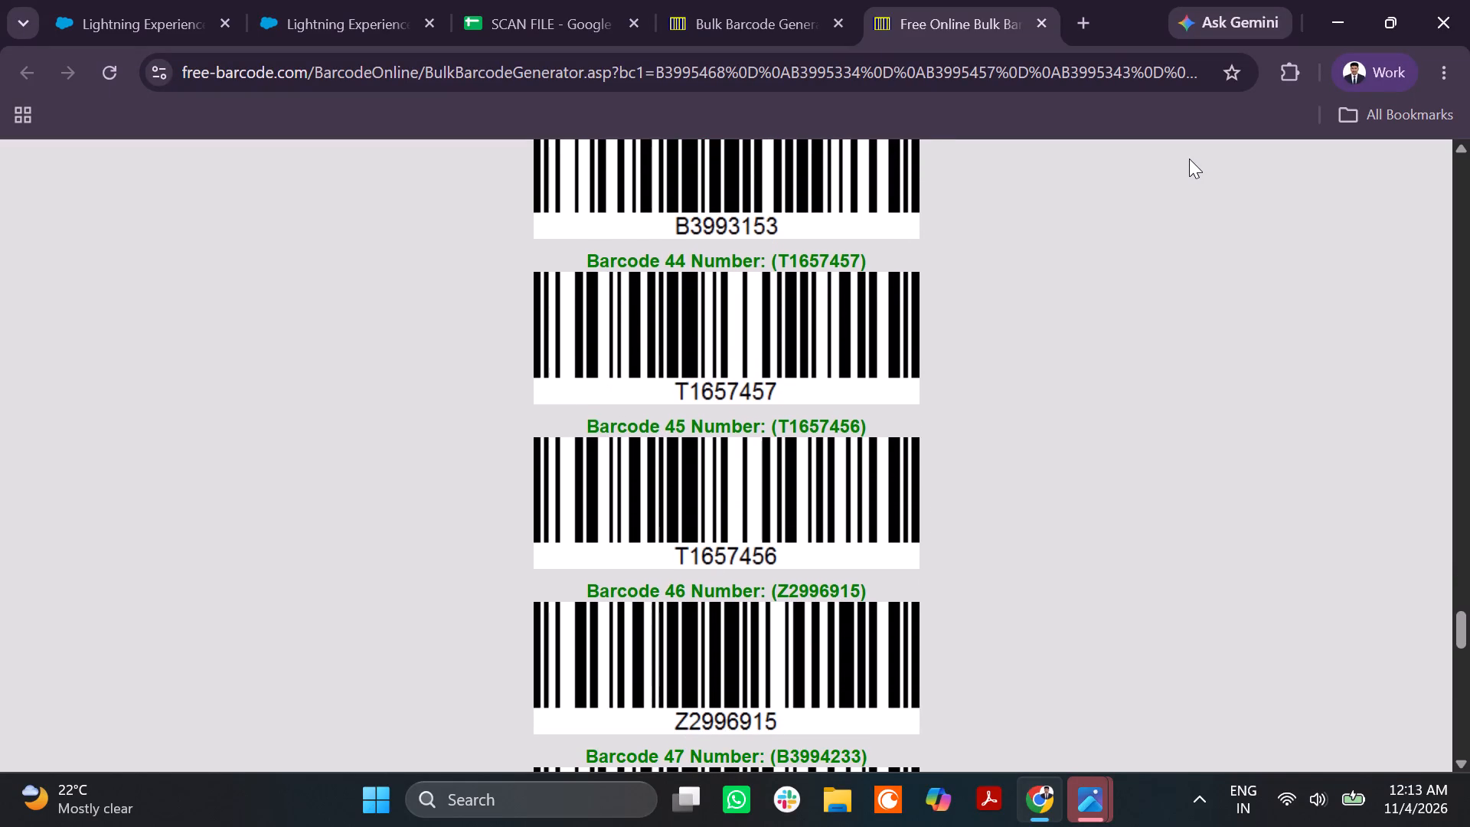
{"action": "scroll", "coordinate": [1189, 159], "scroll_direction": "down", "scroll_amount": 1}
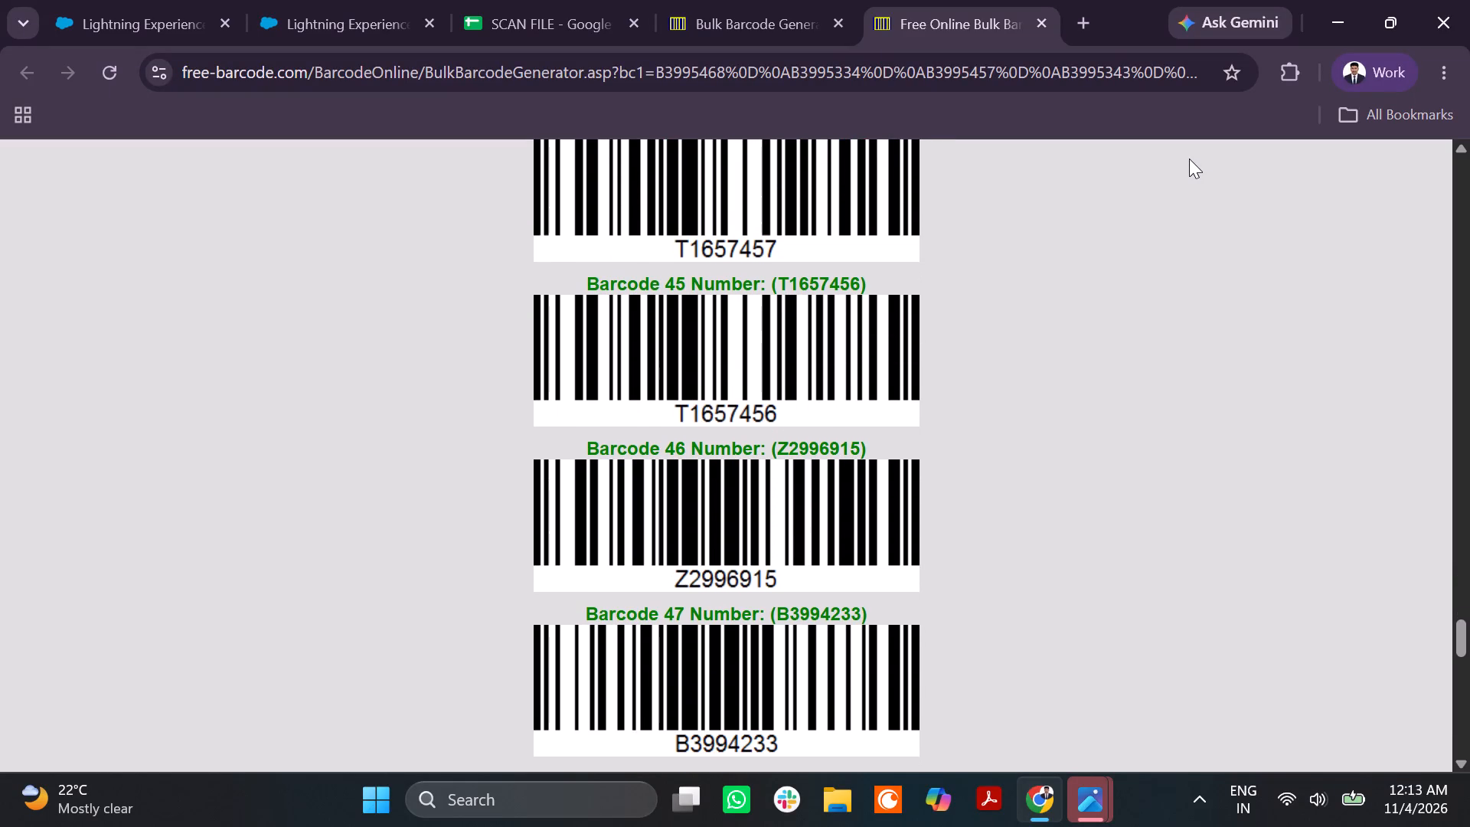
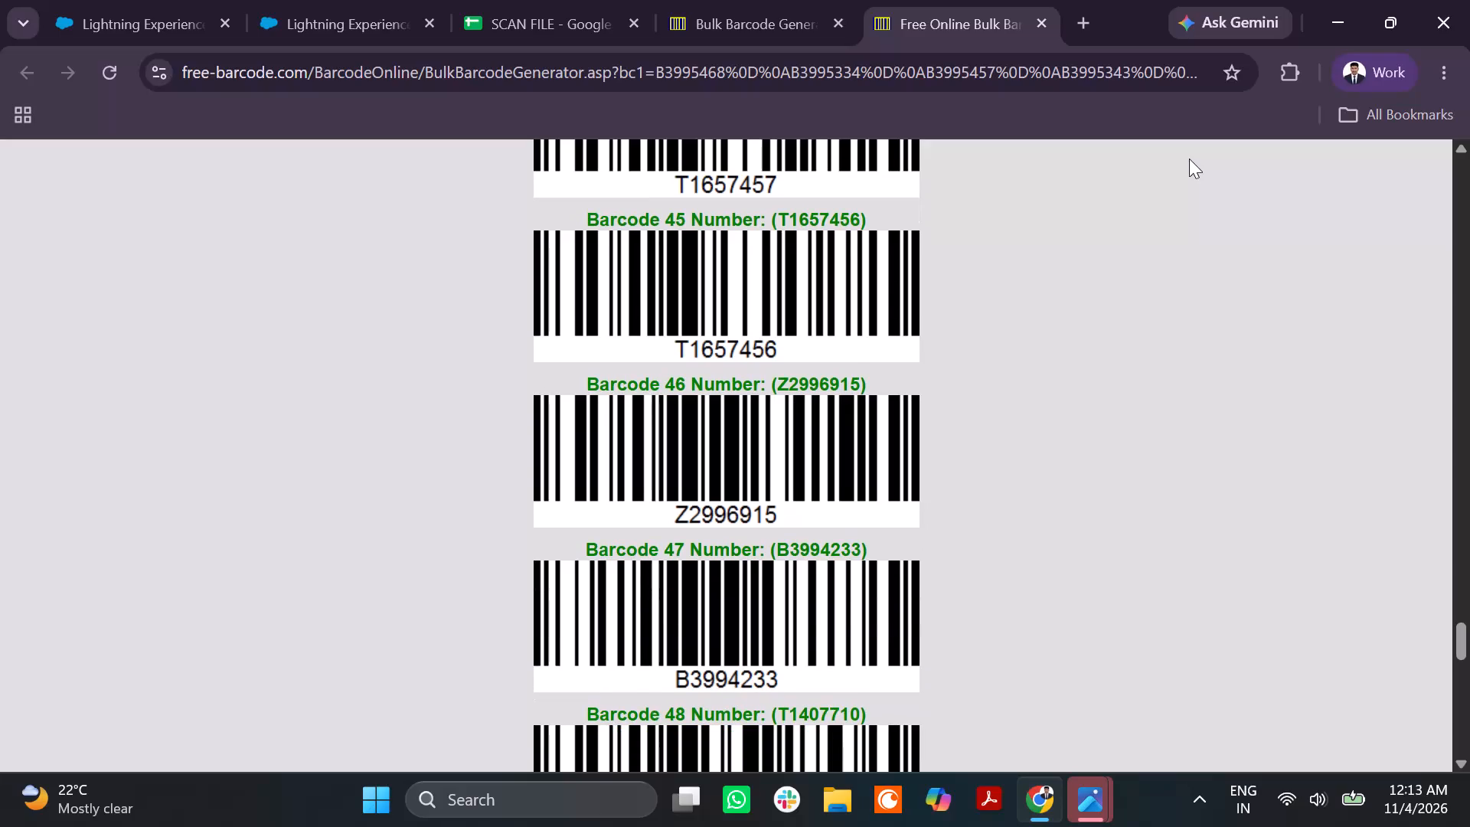
Finish reviewing the second batch of Delhi 2nd load barcodes, from 48 (T1407710) through 50 (B3993213), and close the generated barcodes page.
{"action": "scroll", "coordinate": [1189, 159], "scroll_direction": "down", "scroll_amount": 1}
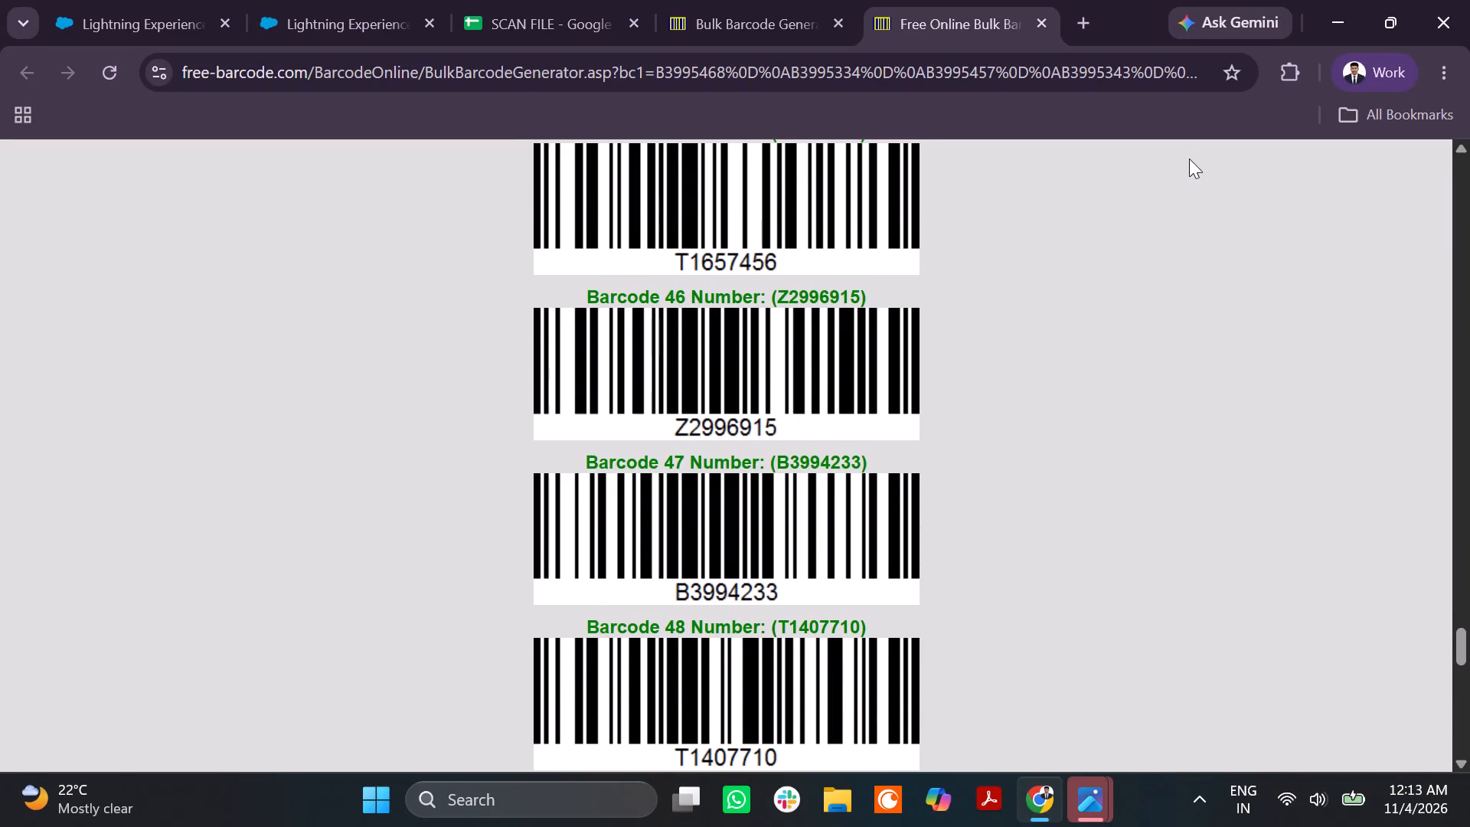
{"action": "scroll", "coordinate": [1189, 159], "scroll_direction": "down", "scroll_amount": 2}
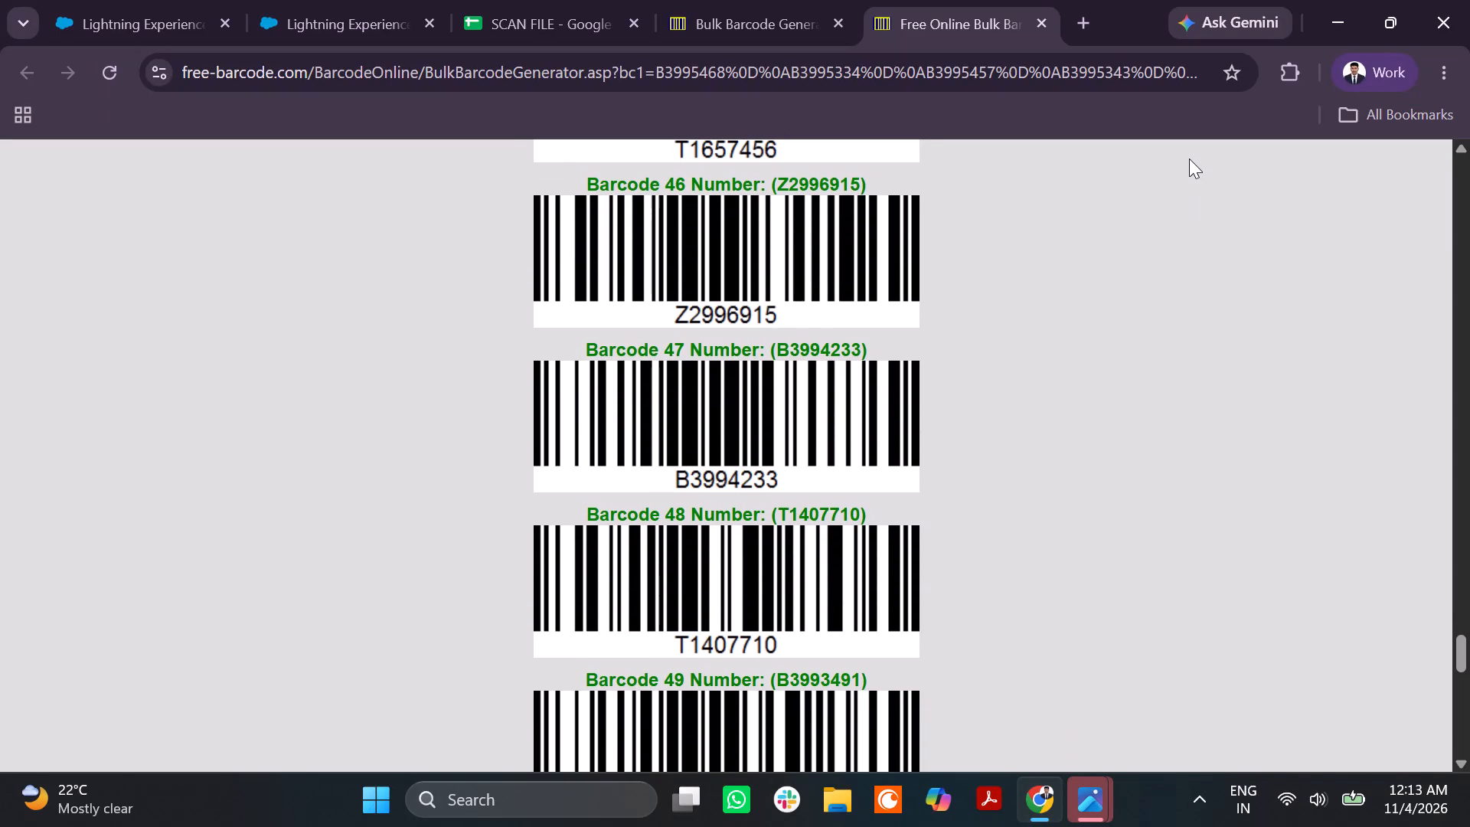
{"action": "scroll", "coordinate": [1189, 159], "scroll_direction": "down", "scroll_amount": 1}
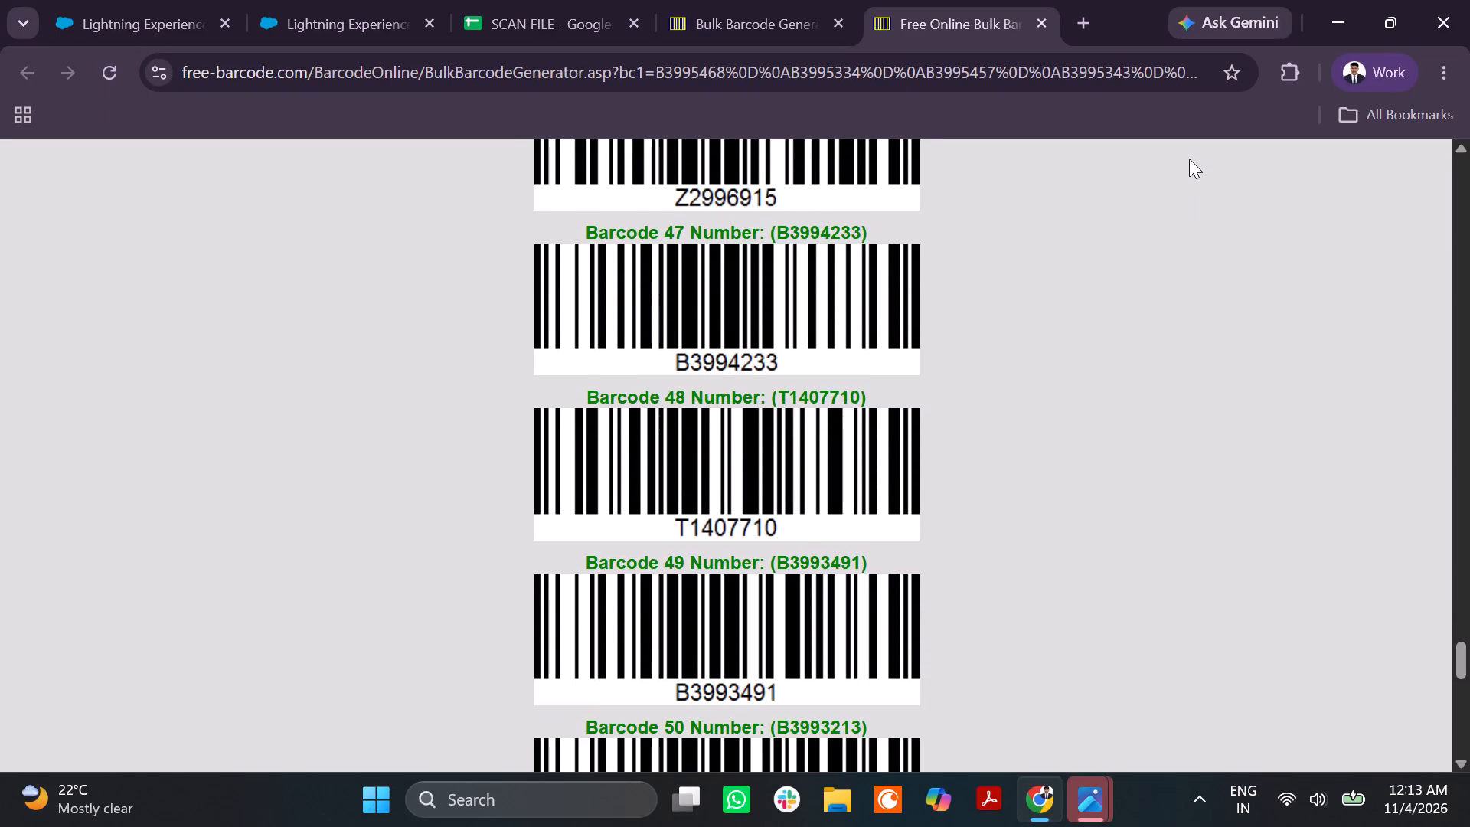
{"action": "scroll", "coordinate": [1189, 159], "scroll_direction": "down", "scroll_amount": 1}
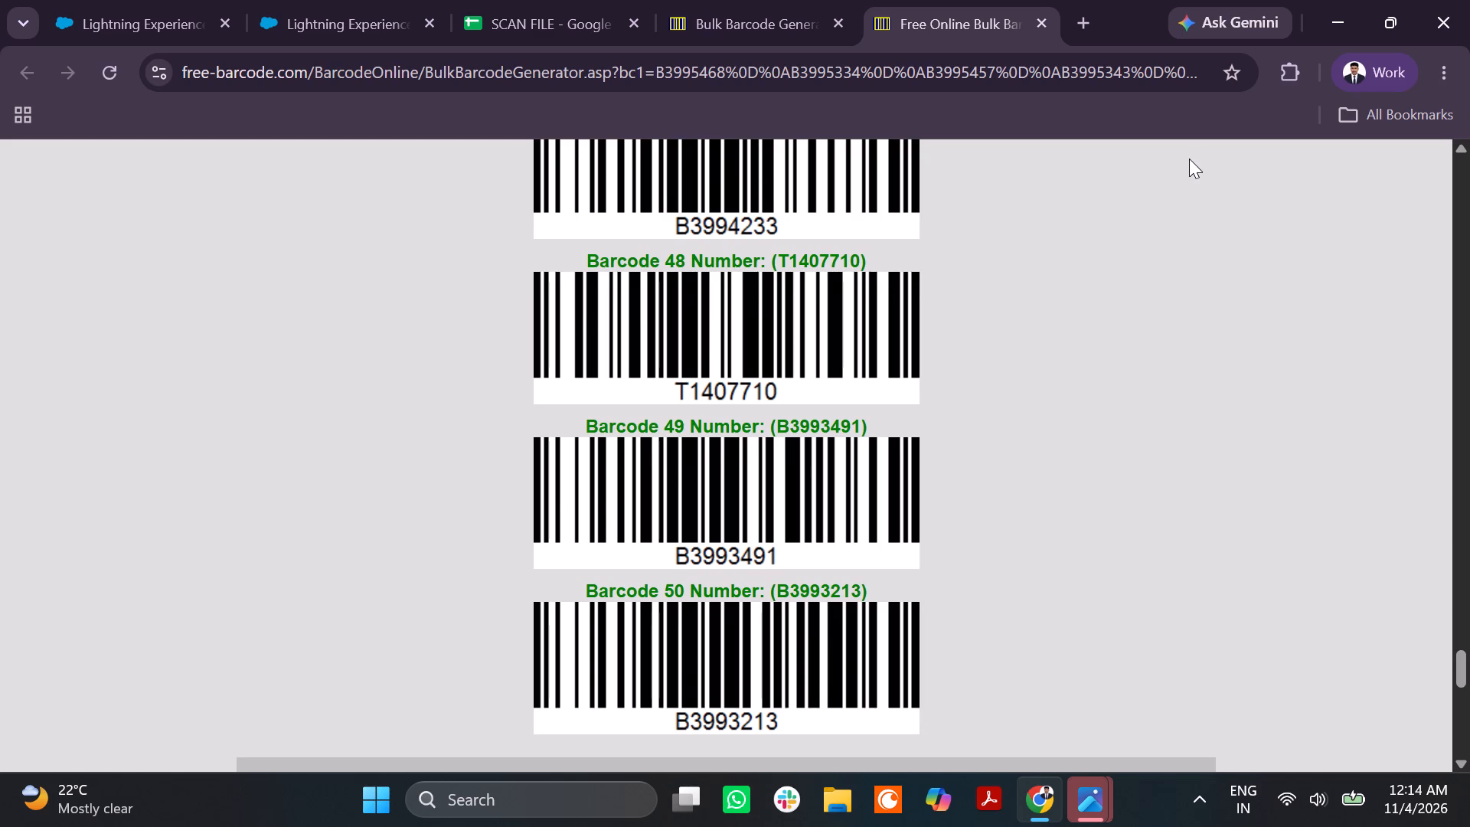
{"action": "left_click", "coordinate": [1037, 8]}
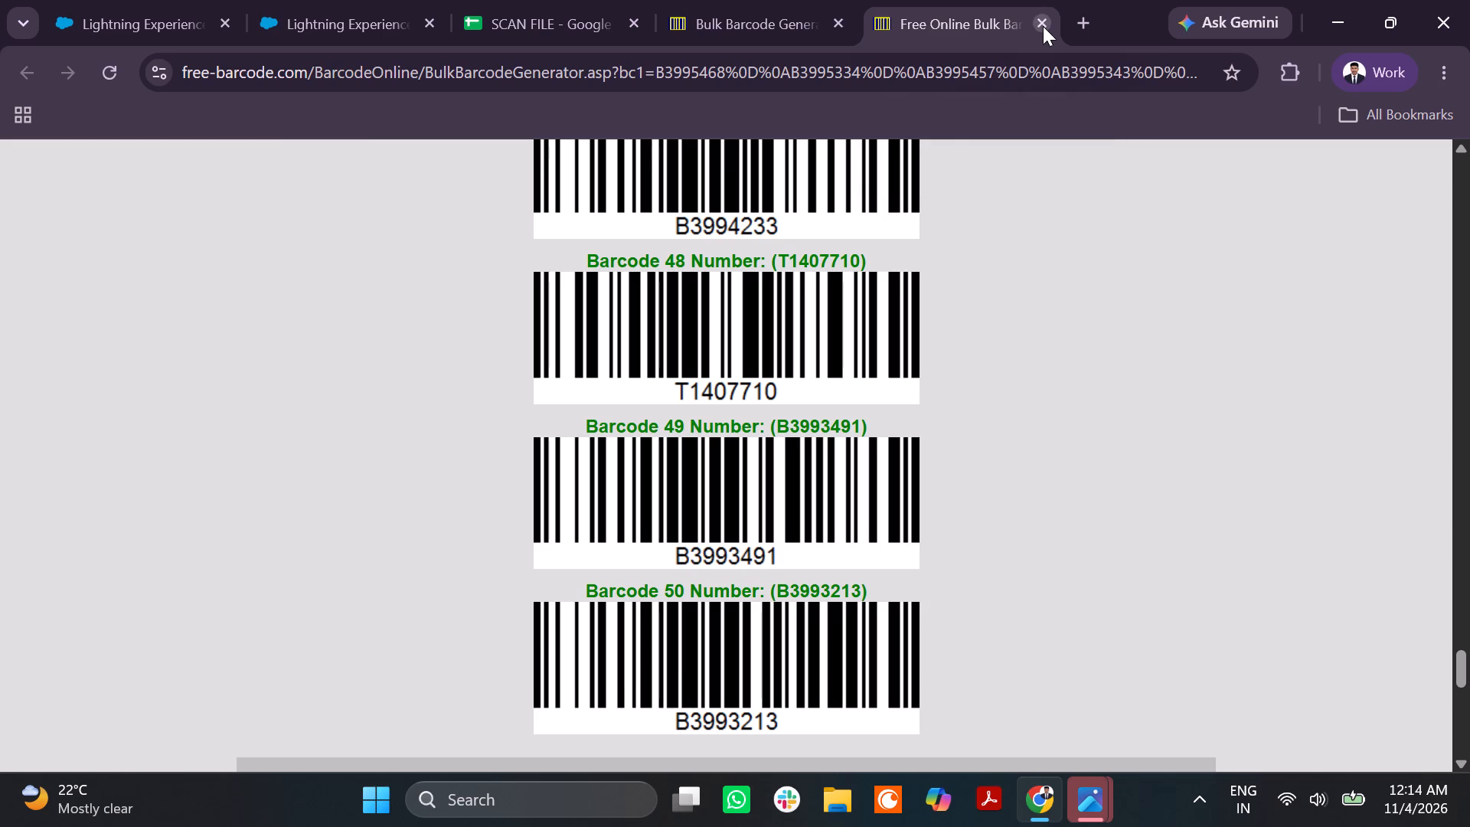
{"action": "left_click", "coordinate": [1043, 26]}
Clear all the previous secure bag numbers from the Code 128 generator's Barcode Data box.
{"action": "scroll", "coordinate": [880, 283], "scroll_direction": "up", "scroll_amount": 4}
{"action": "left_click", "coordinate": [803, 468]}
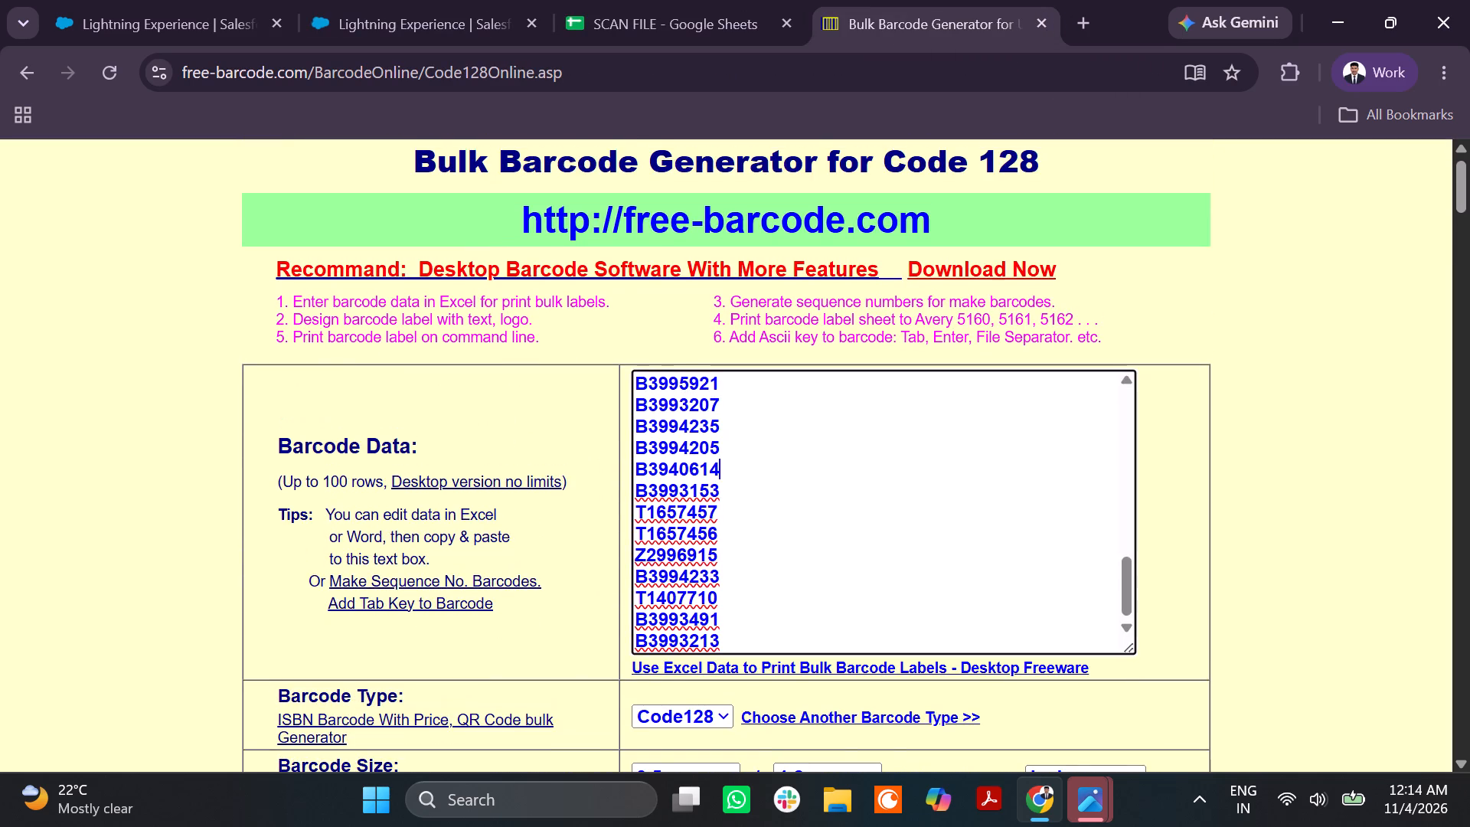
{"action": "key", "text": "ctrl+a"}
{"action": "key", "text": "Delete"}
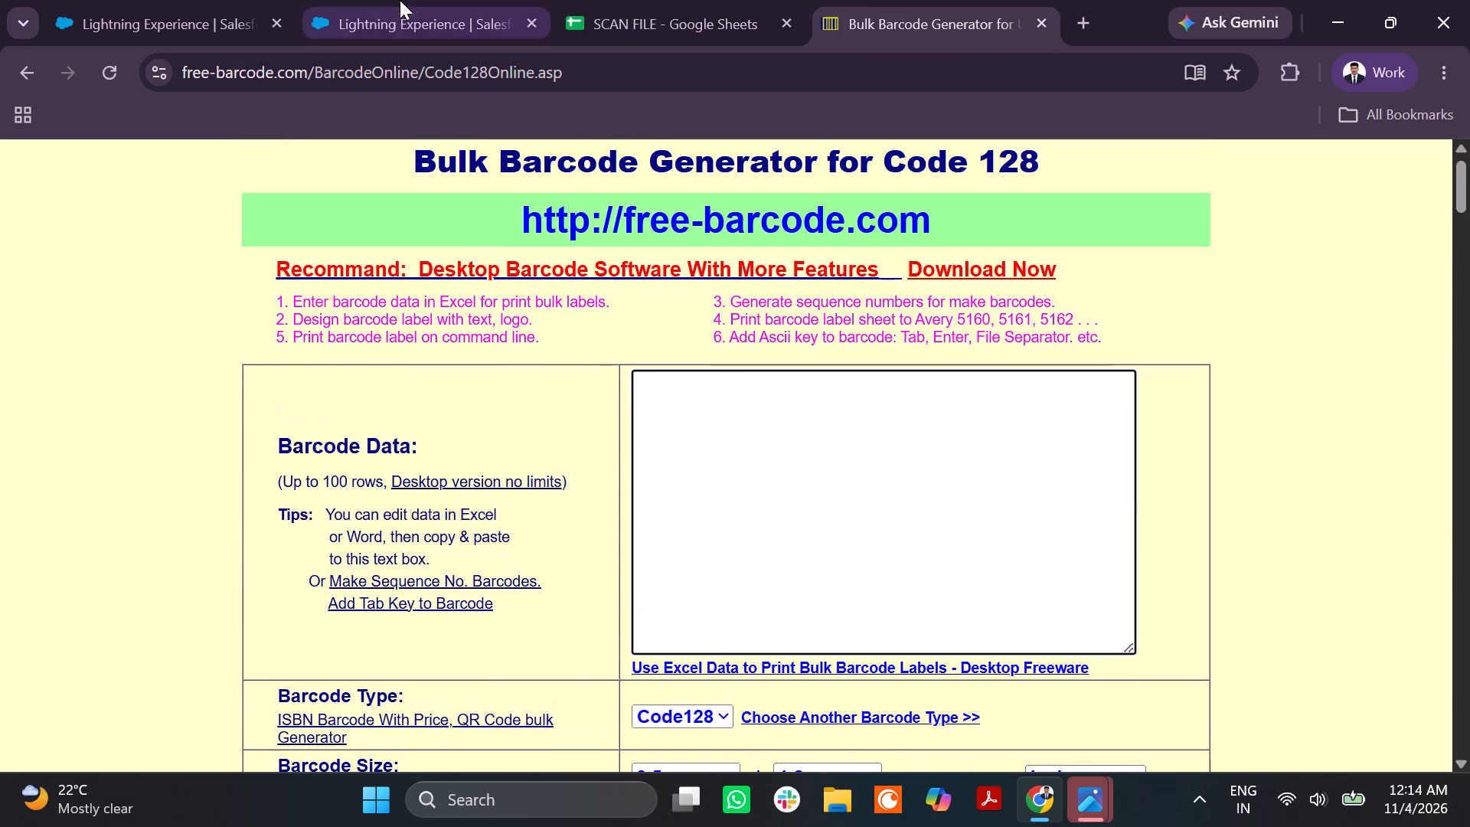
Return to the DELHI 2ND LOAD 03NOV2026 sheet in the SCAN FILE spreadsheet.
{"action": "left_click", "coordinate": [567, 0]}
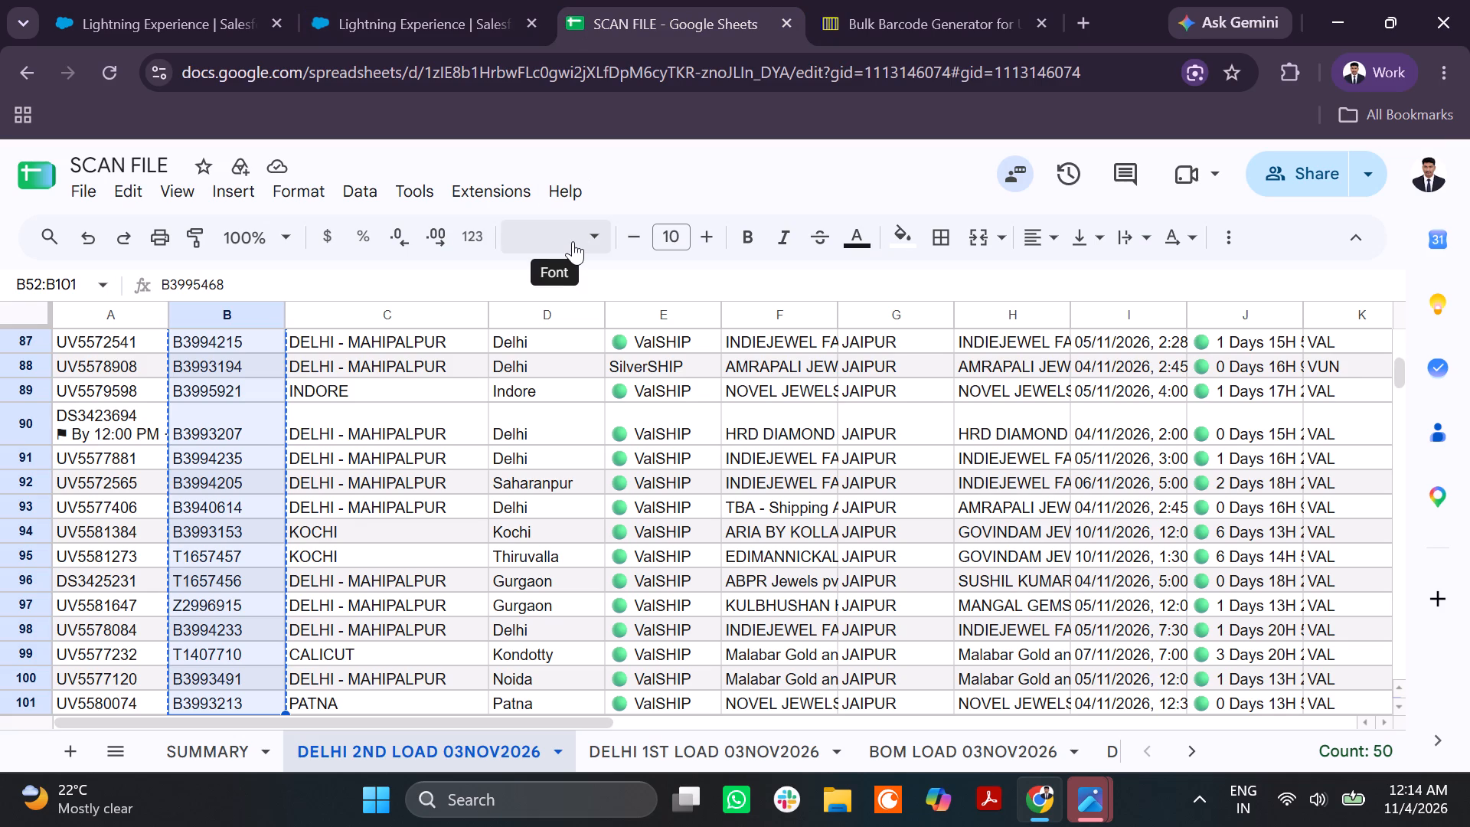